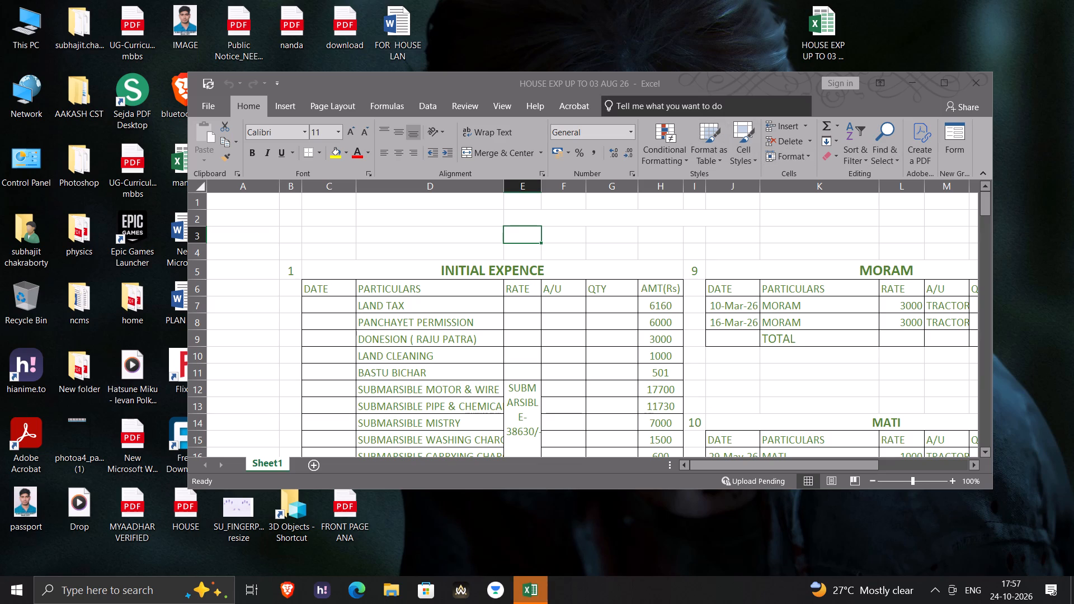
Maximise the HOUSE EXP UP TO 03 AUG 26 workbook window.
click(741, 87)
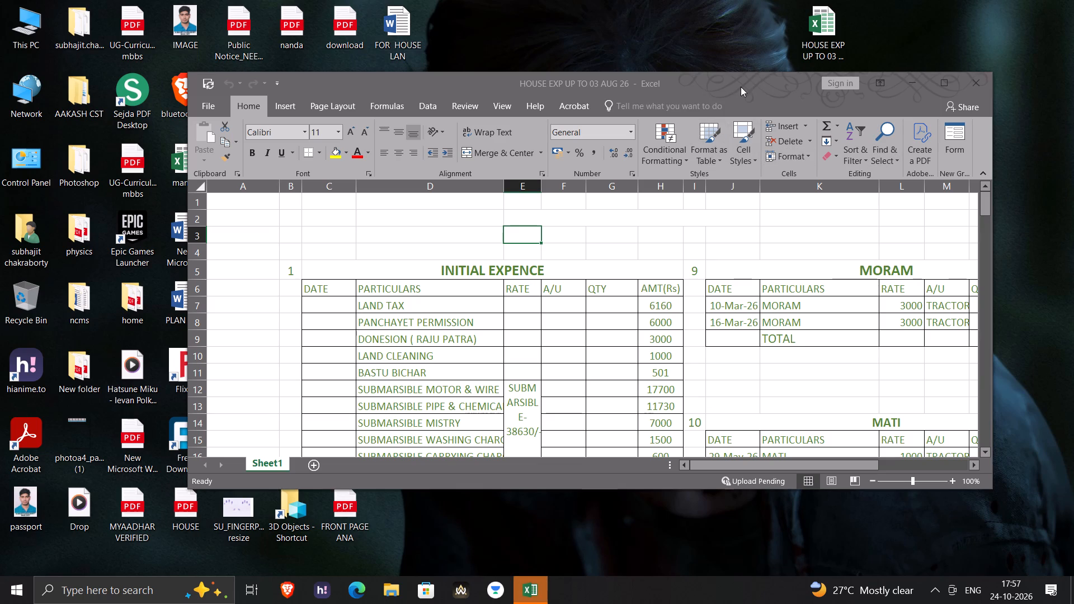
double_click(741, 87)
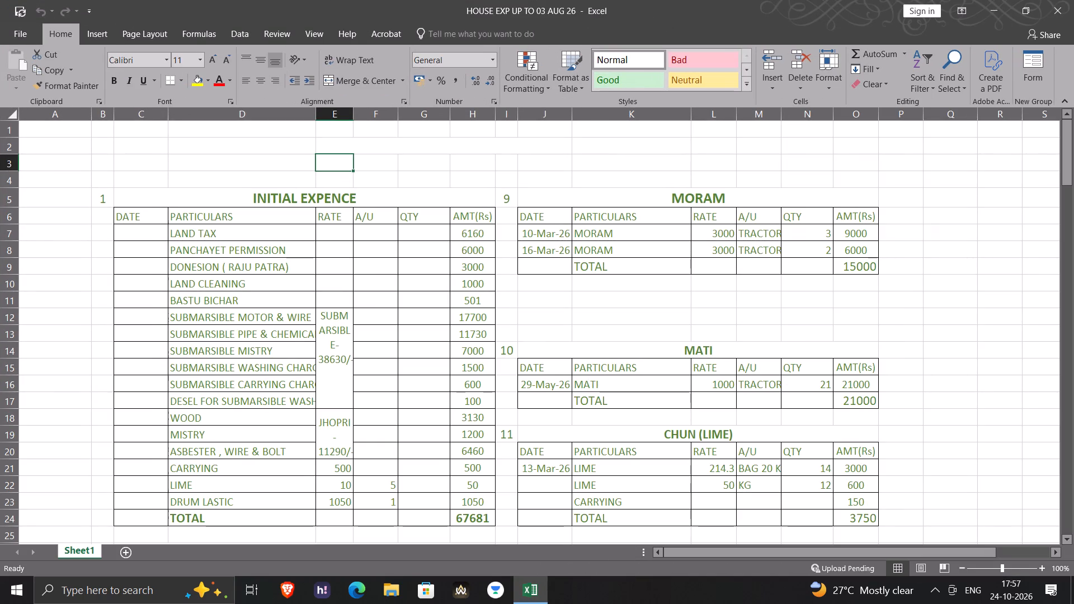
Look through the numbered expense tables on Sheet1 from the first table to the end of the data.
scroll(600, 292, down, 7)
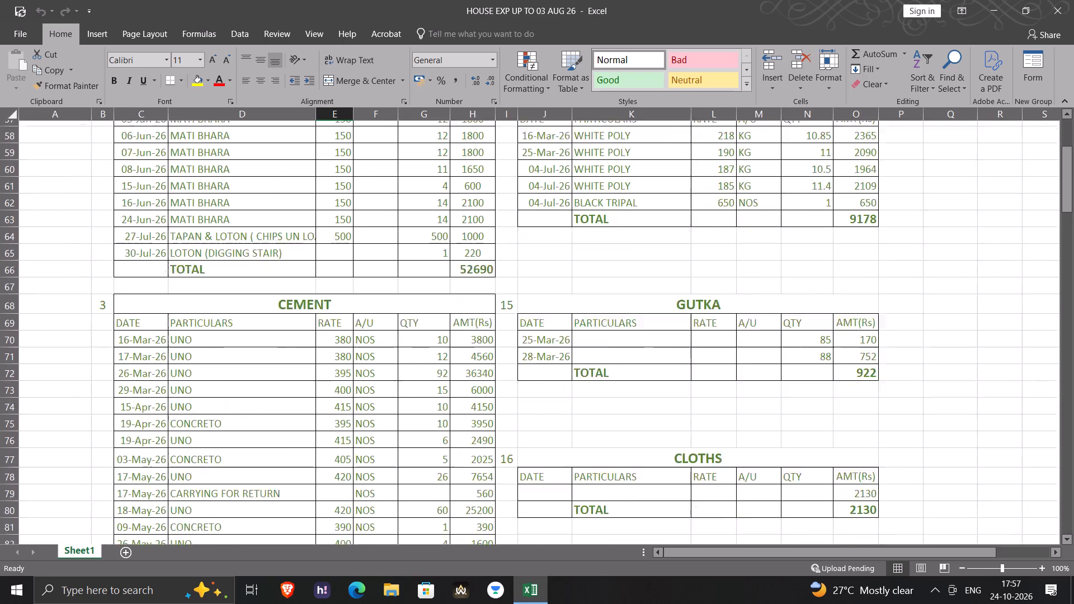
scroll(600, 292, down, 14)
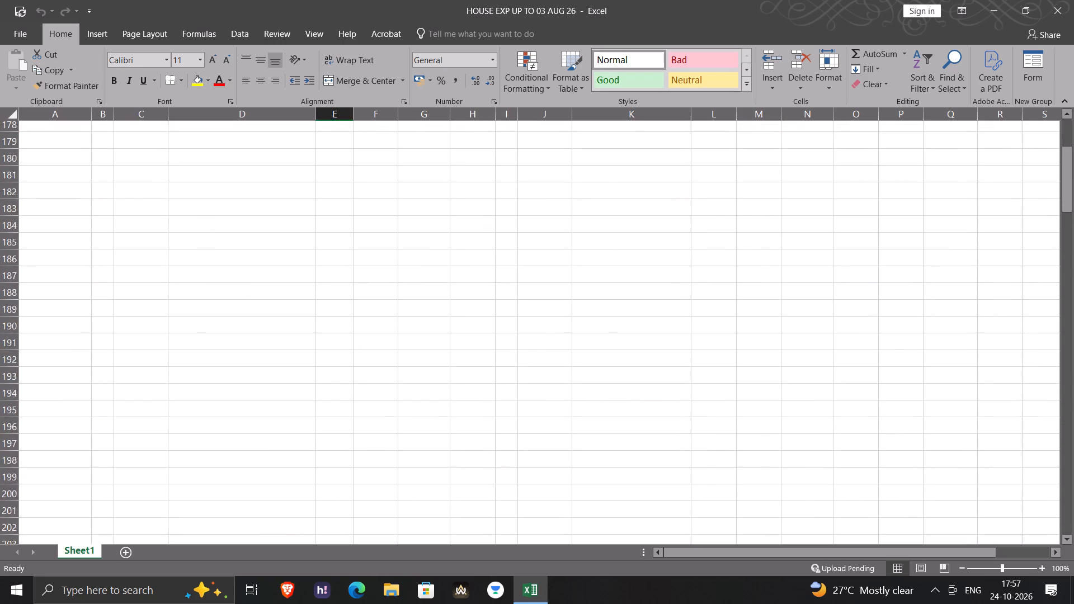
scroll(600, 292, down, 3)
scroll(600, 292, up, 10)
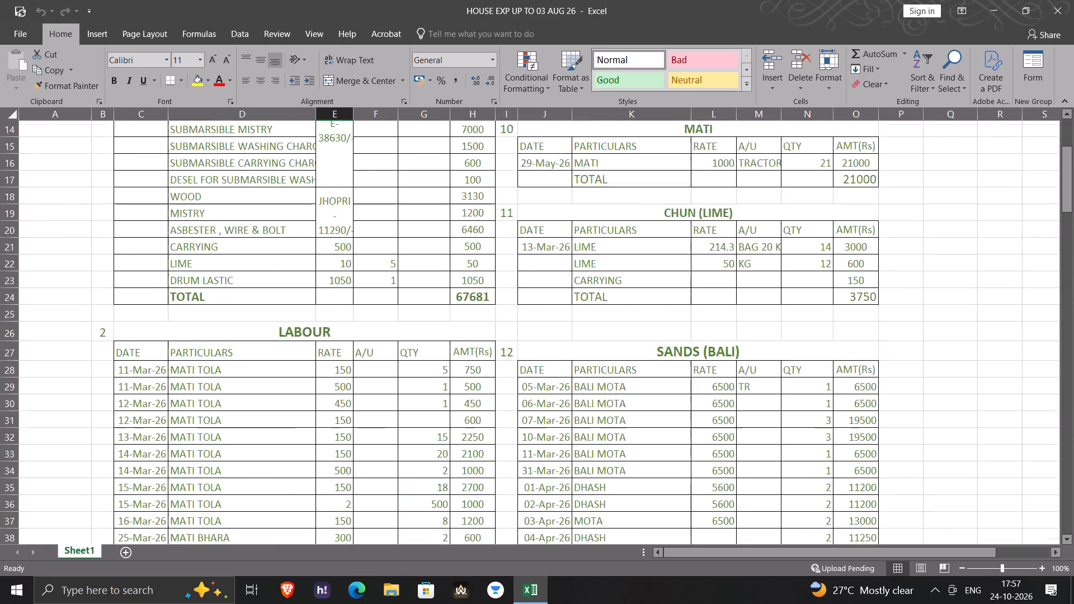
scroll(600, 292, up, 1)
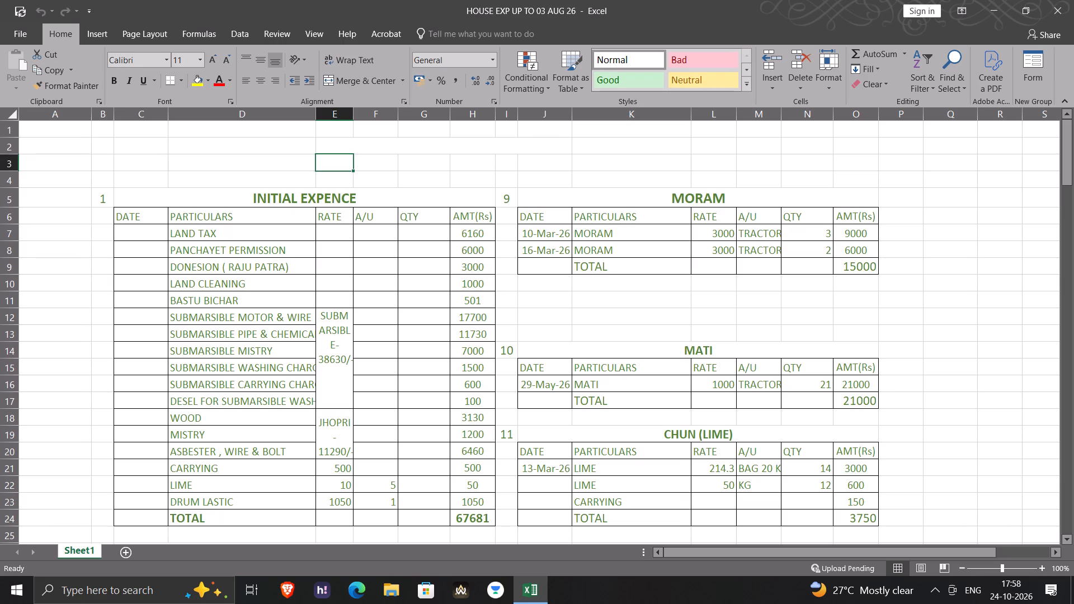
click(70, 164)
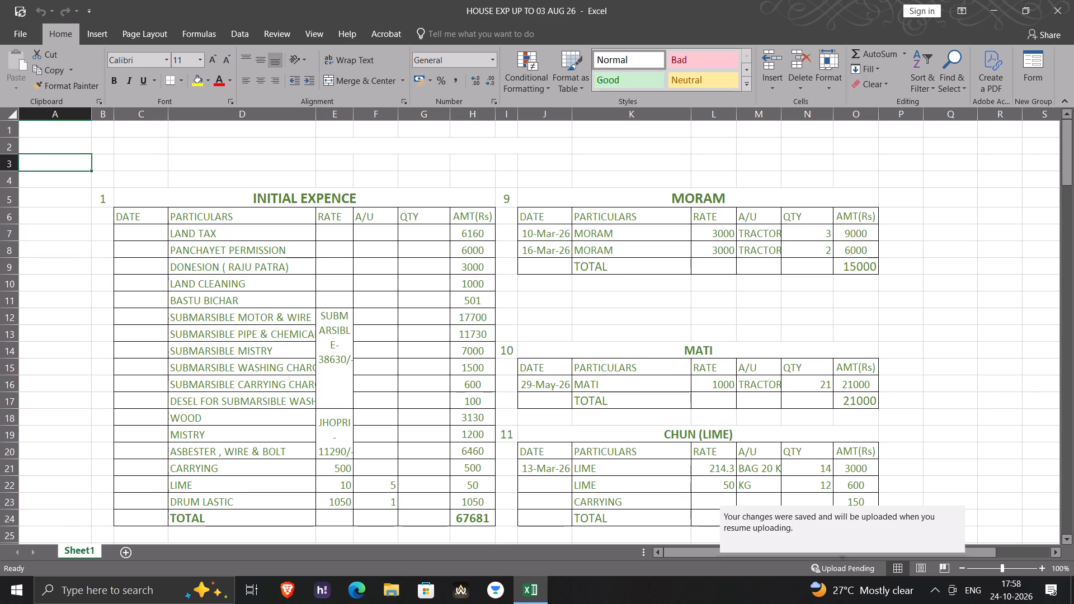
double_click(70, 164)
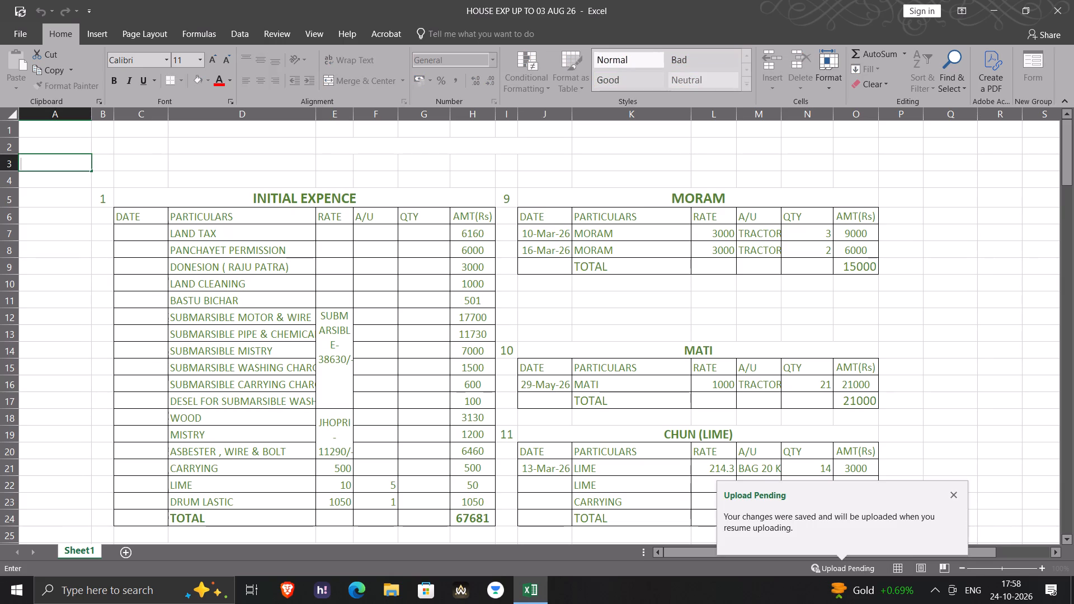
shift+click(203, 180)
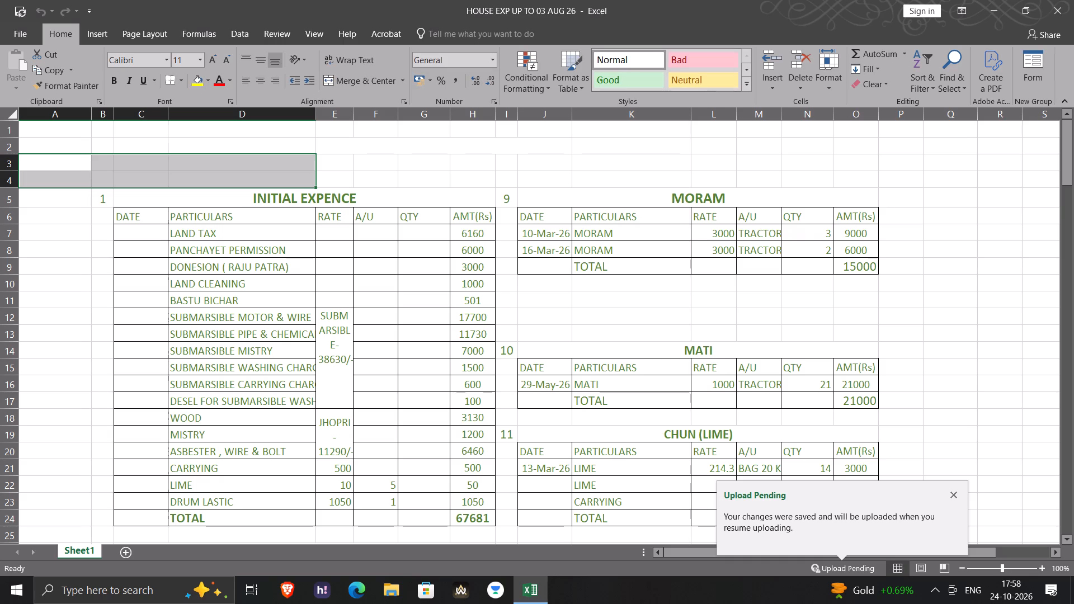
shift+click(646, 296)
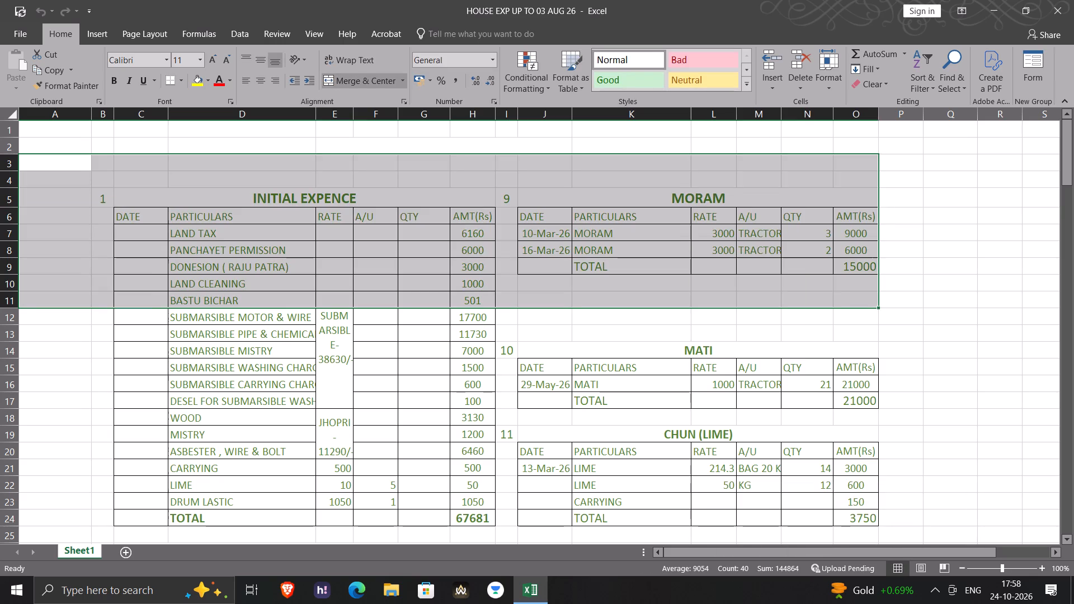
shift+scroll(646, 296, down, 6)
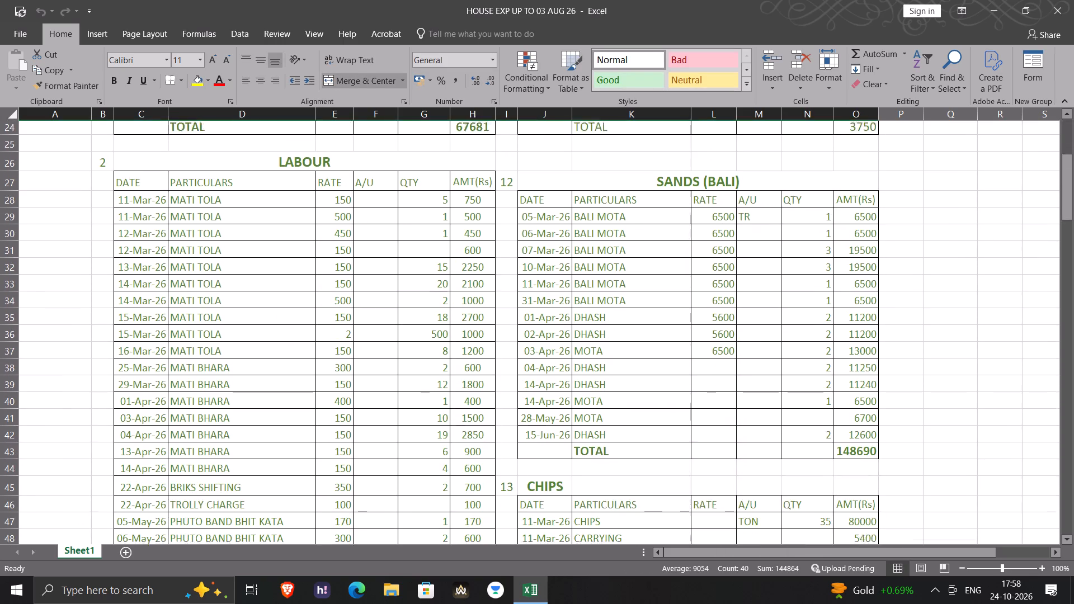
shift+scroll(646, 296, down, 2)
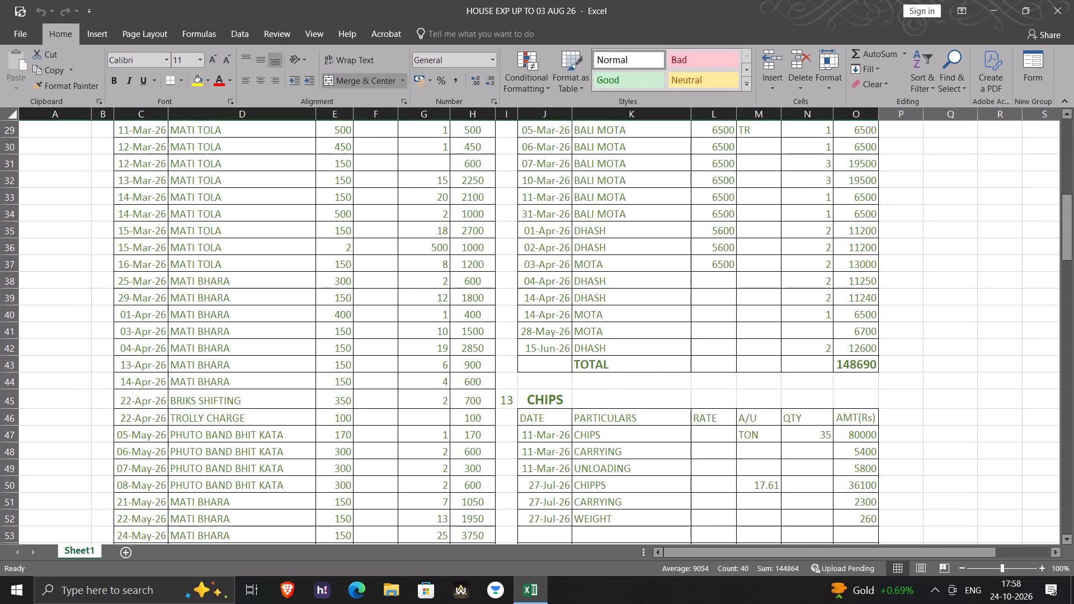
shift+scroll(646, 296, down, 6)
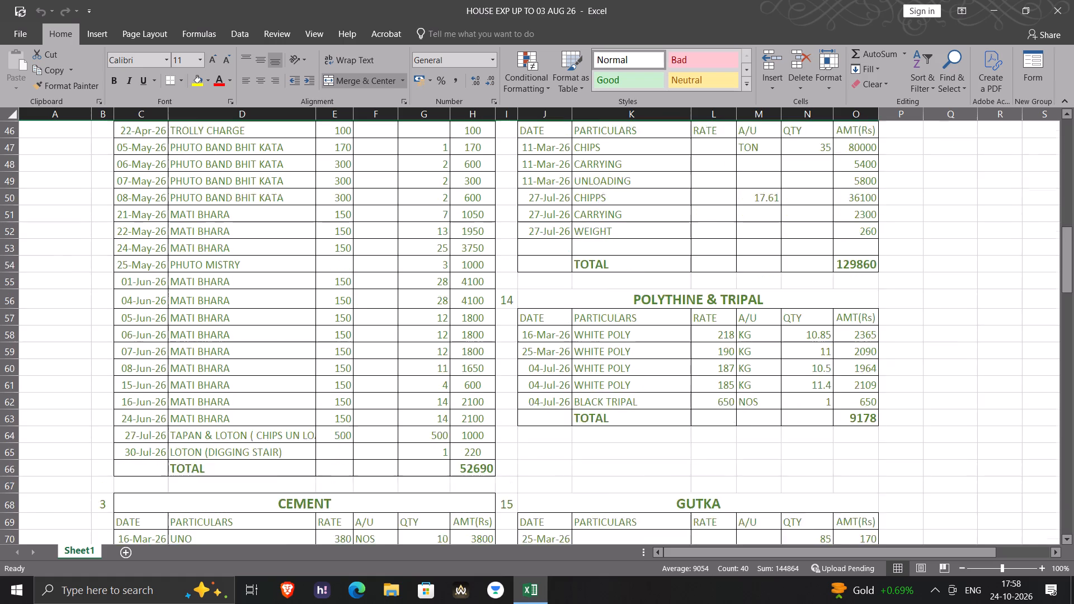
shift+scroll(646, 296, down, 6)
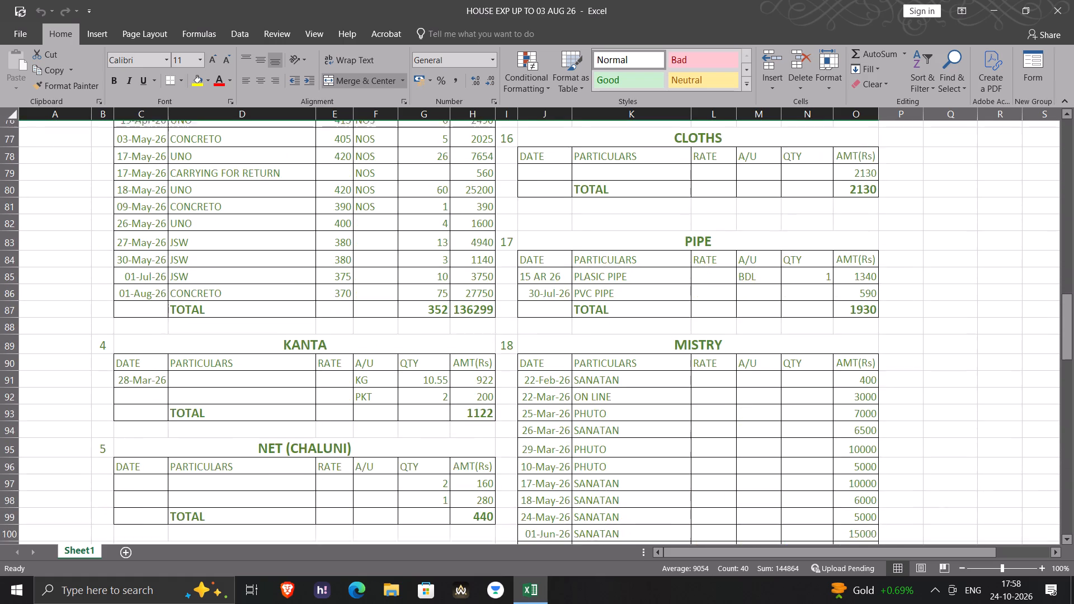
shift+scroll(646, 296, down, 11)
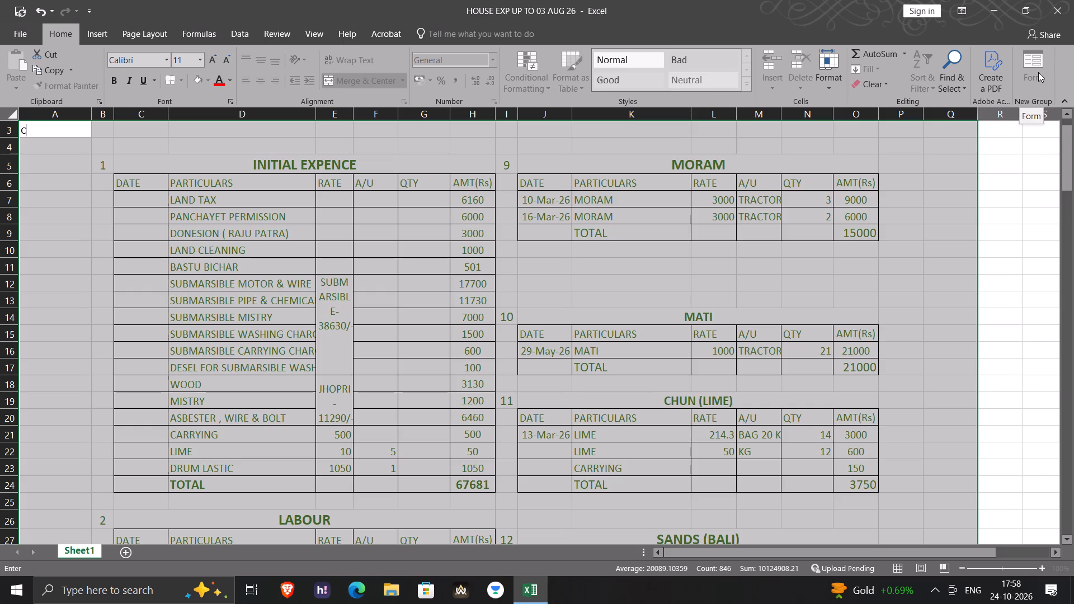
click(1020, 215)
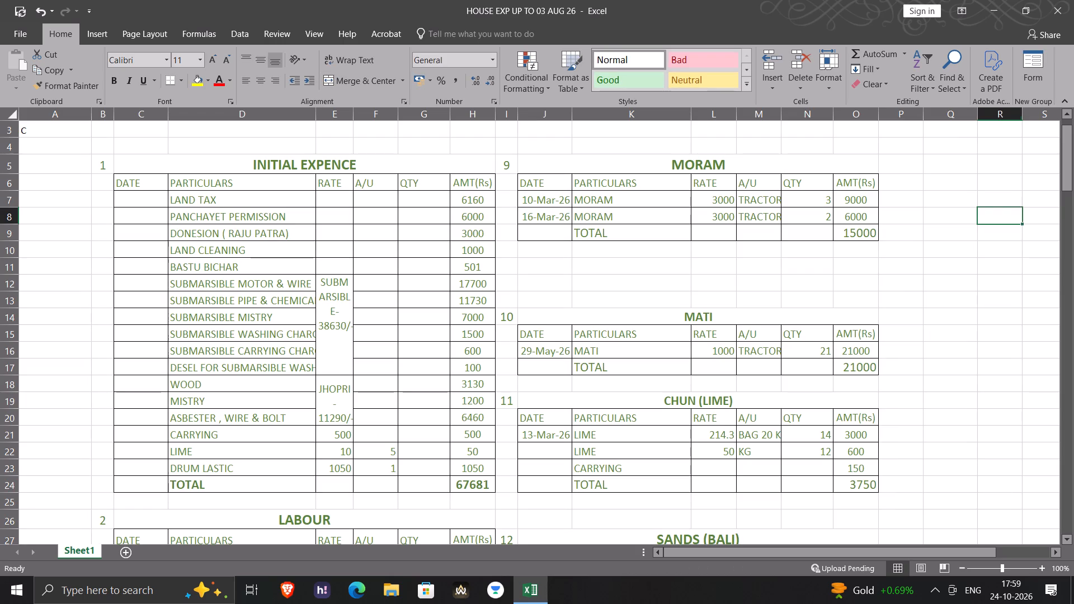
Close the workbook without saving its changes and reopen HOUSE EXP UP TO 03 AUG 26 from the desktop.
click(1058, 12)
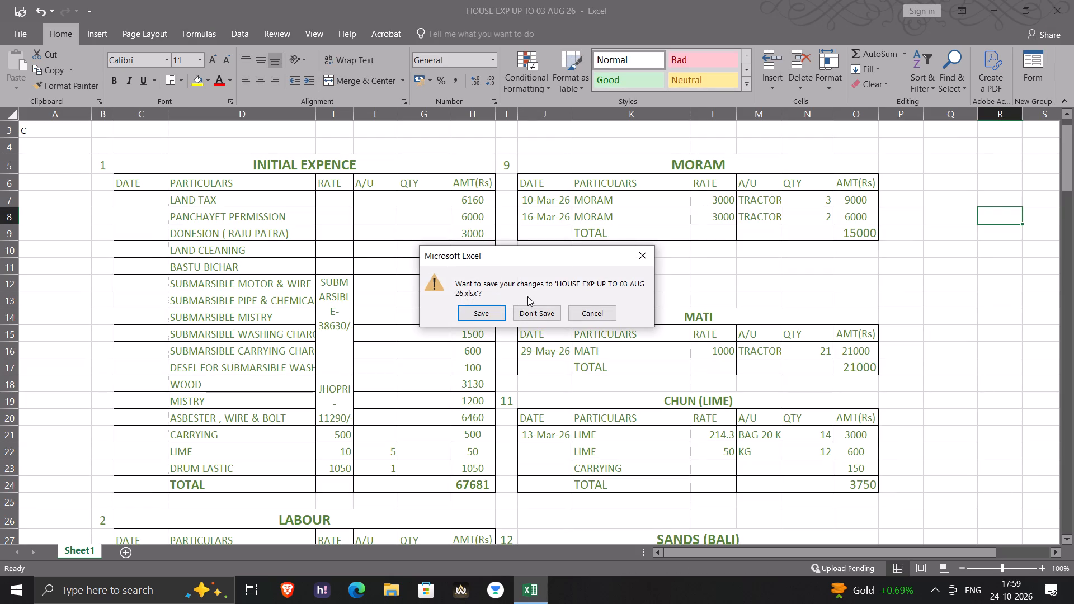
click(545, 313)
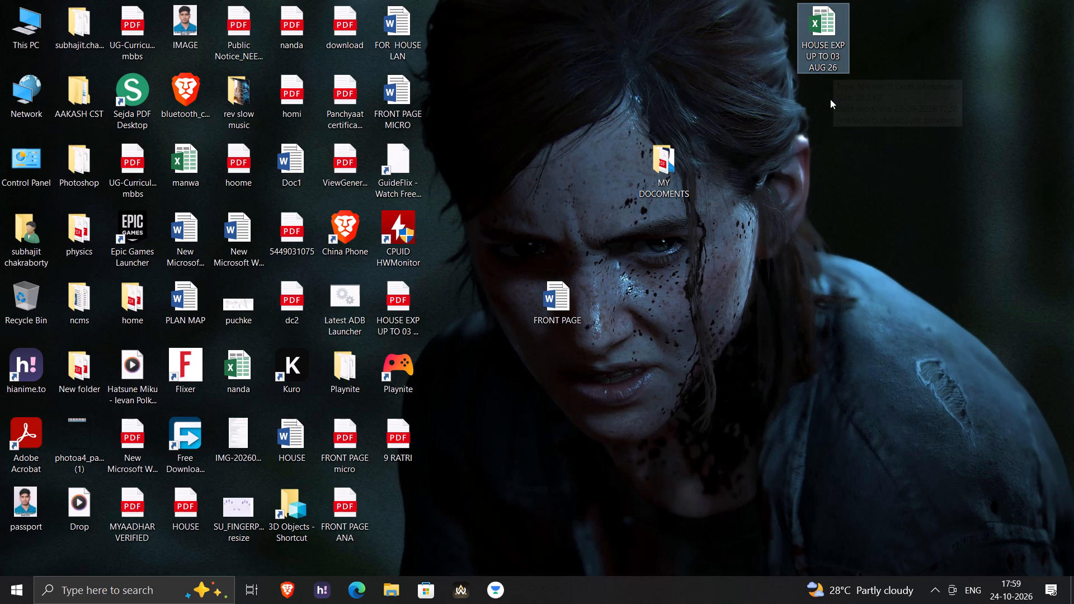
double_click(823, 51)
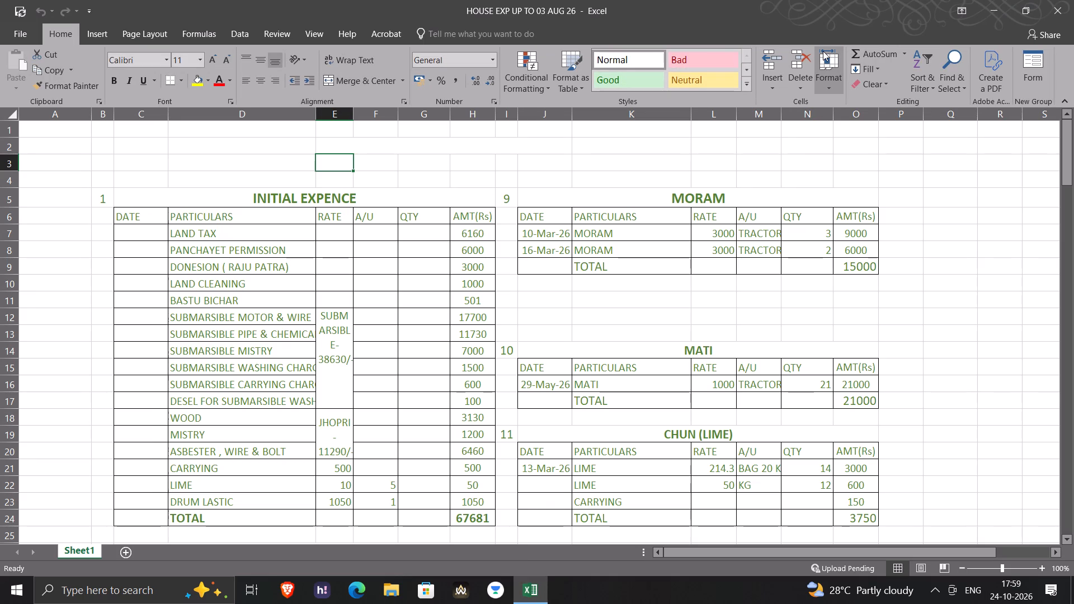
Examine the expense tables down to the NET EXPENCE summary and the RE BARS (ROD) table.
scroll(823, 51, up, 3)
scroll(823, 51, down, 1)
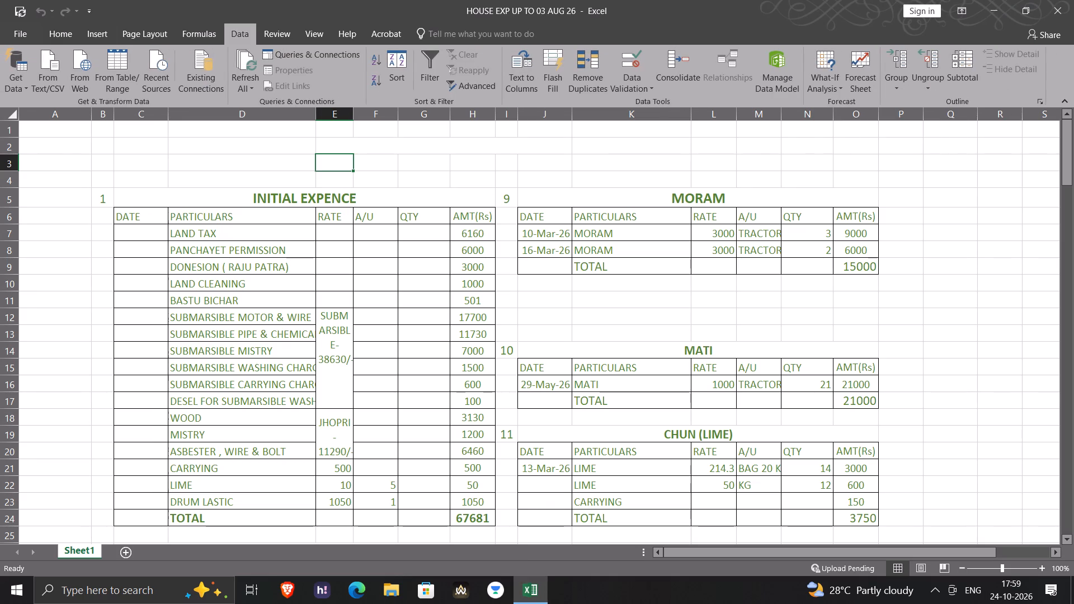
scroll(845, 291, down, 12)
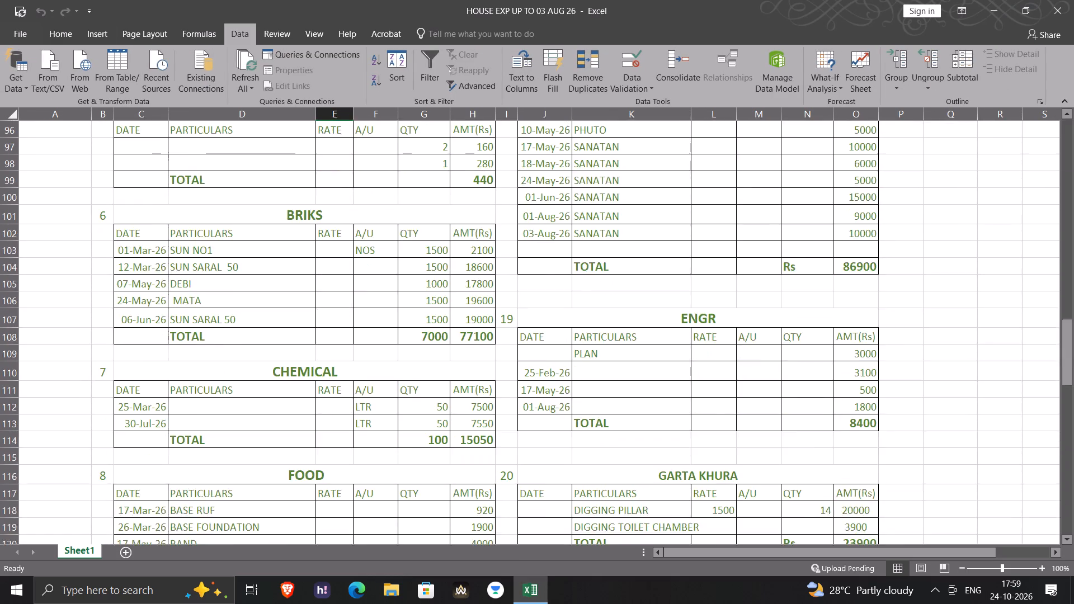
scroll(845, 291, down, 2)
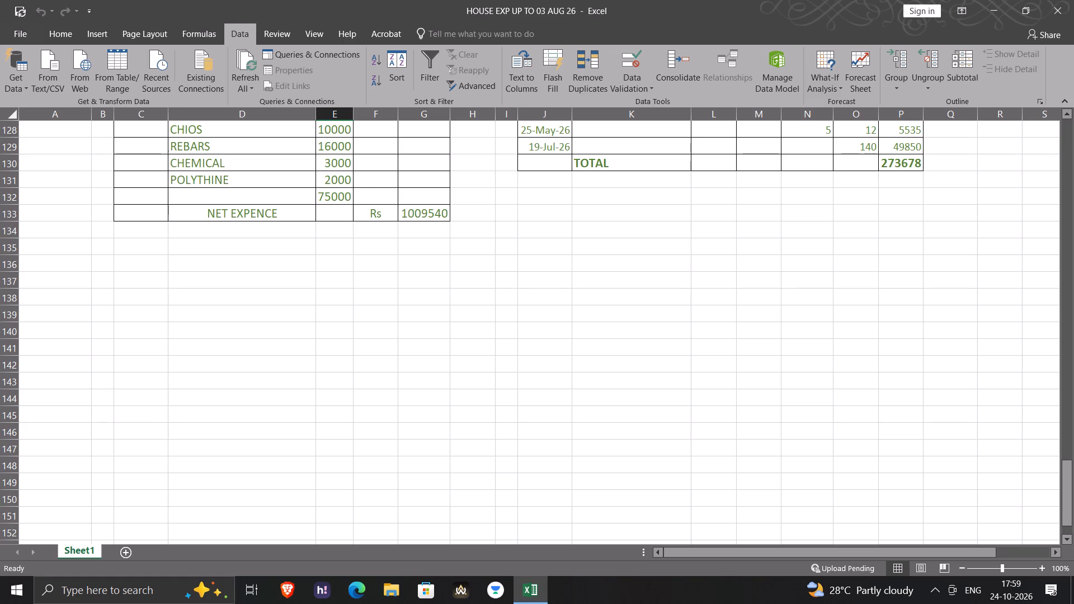
scroll(476, 559, up, 2)
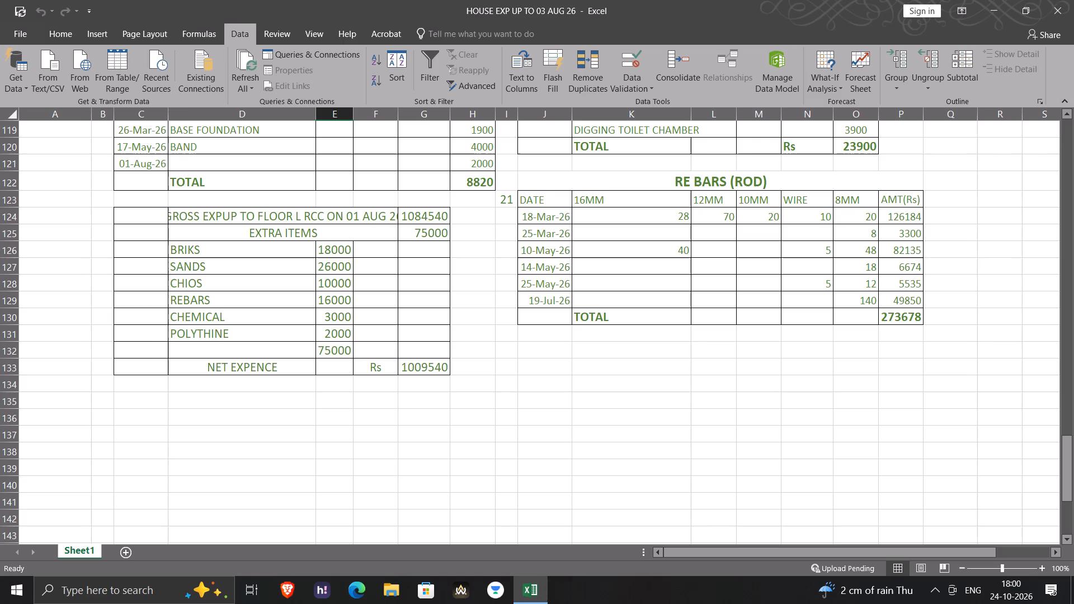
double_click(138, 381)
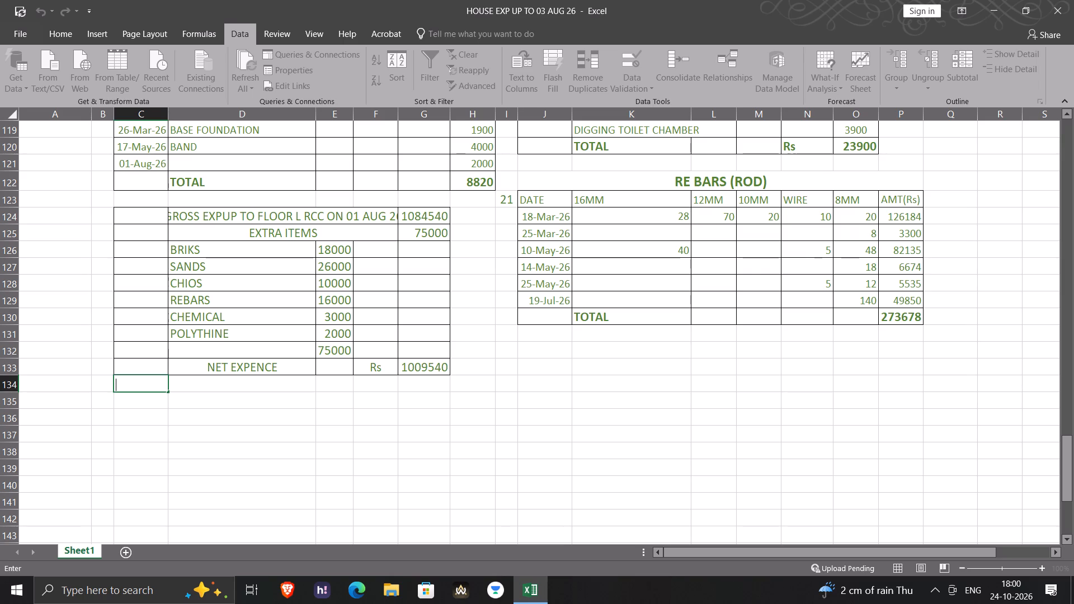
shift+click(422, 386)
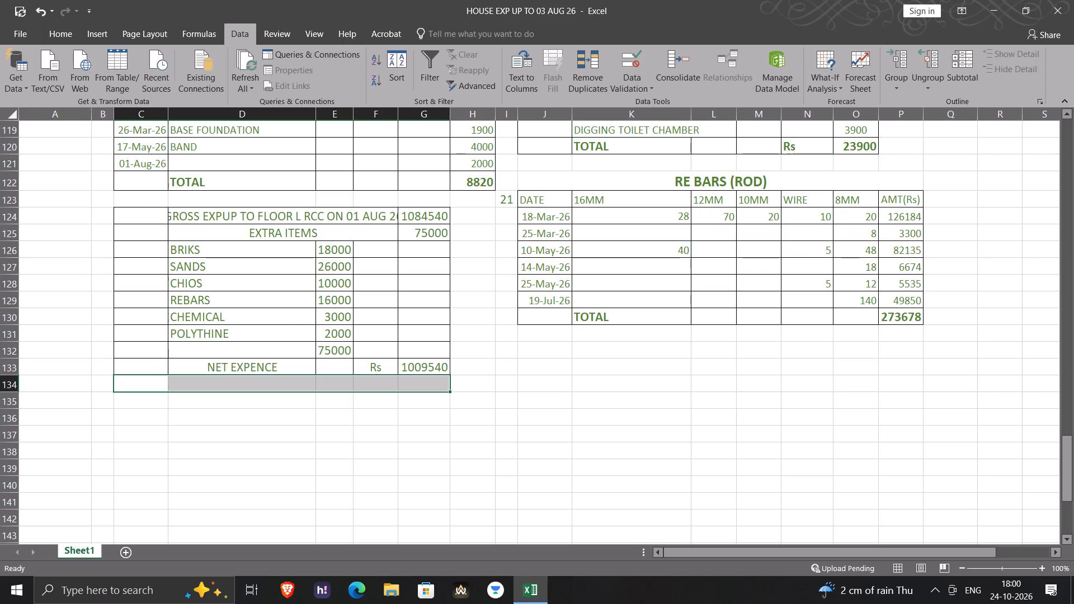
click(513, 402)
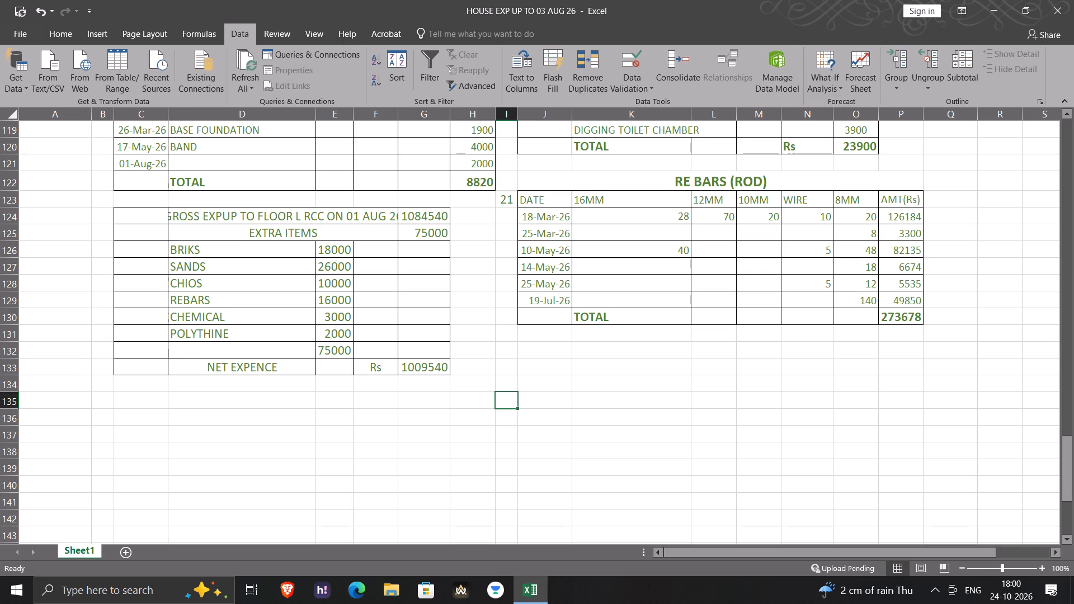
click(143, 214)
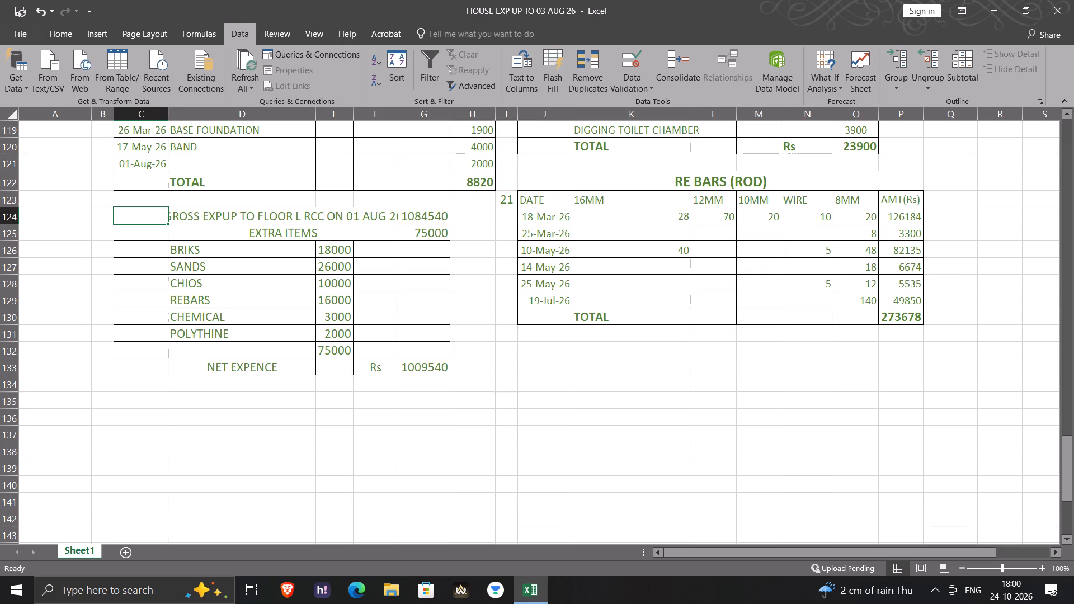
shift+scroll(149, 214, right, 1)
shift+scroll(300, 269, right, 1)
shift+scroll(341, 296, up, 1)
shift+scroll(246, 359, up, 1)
Apply all borders to the empty row C134:G134 directly beneath the NET EXPENCE row.
click(144, 389)
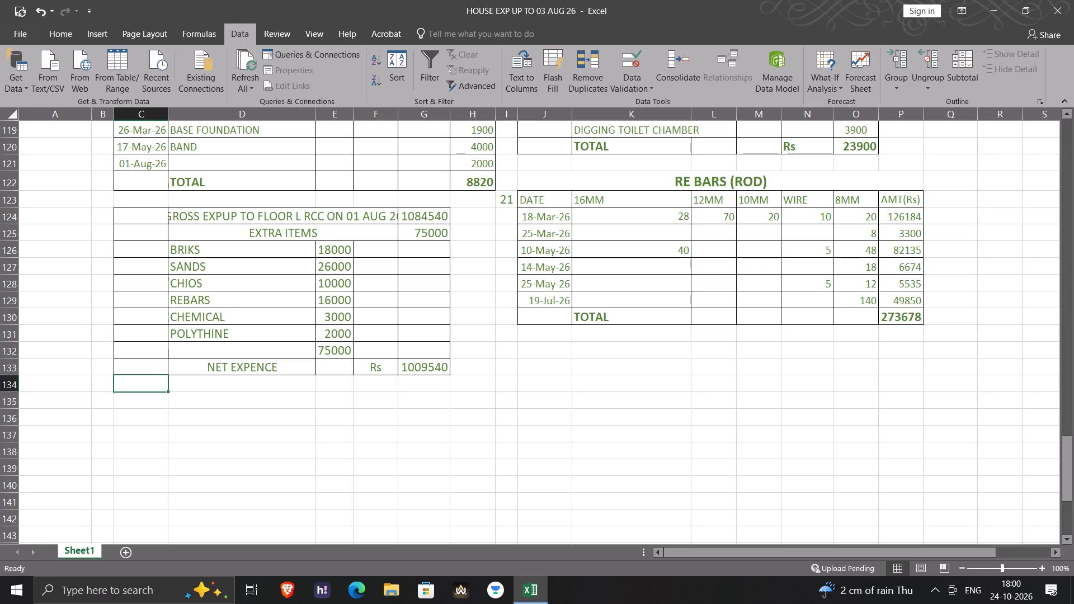
shift+click(423, 383)
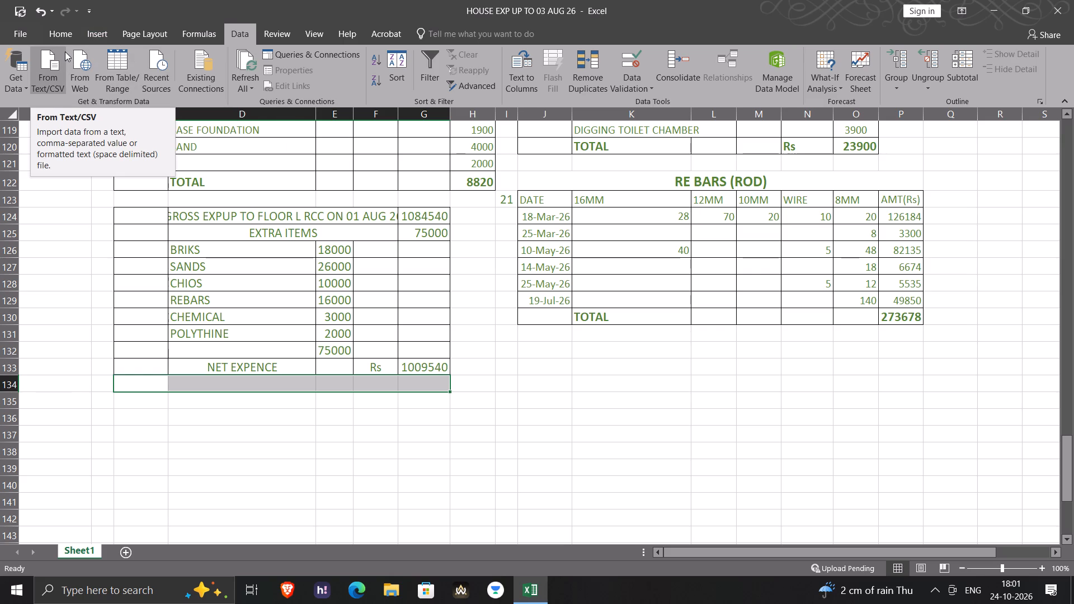
click(56, 31)
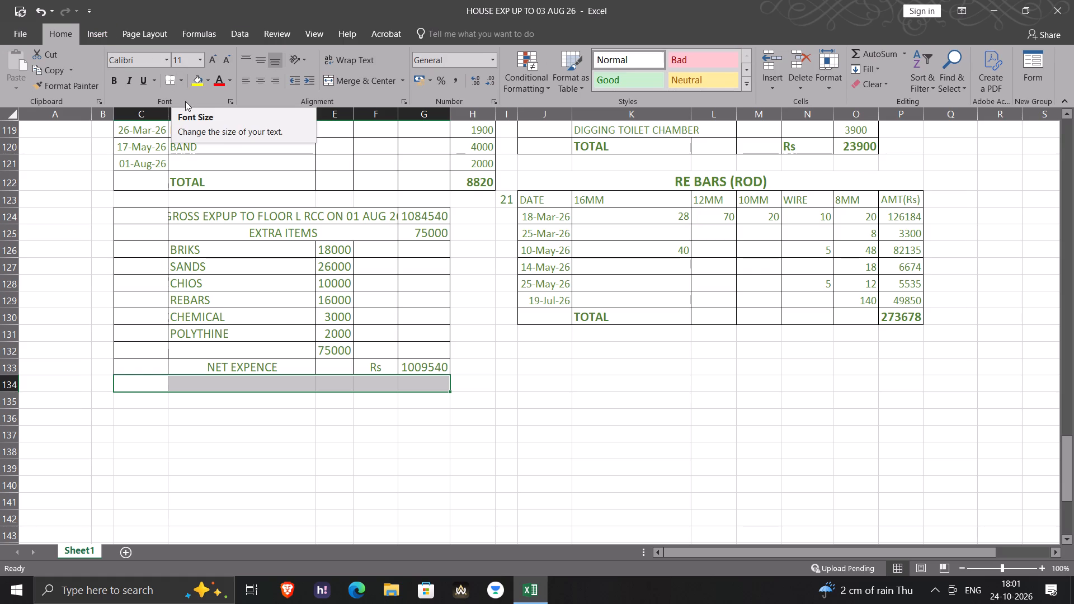
click(180, 78)
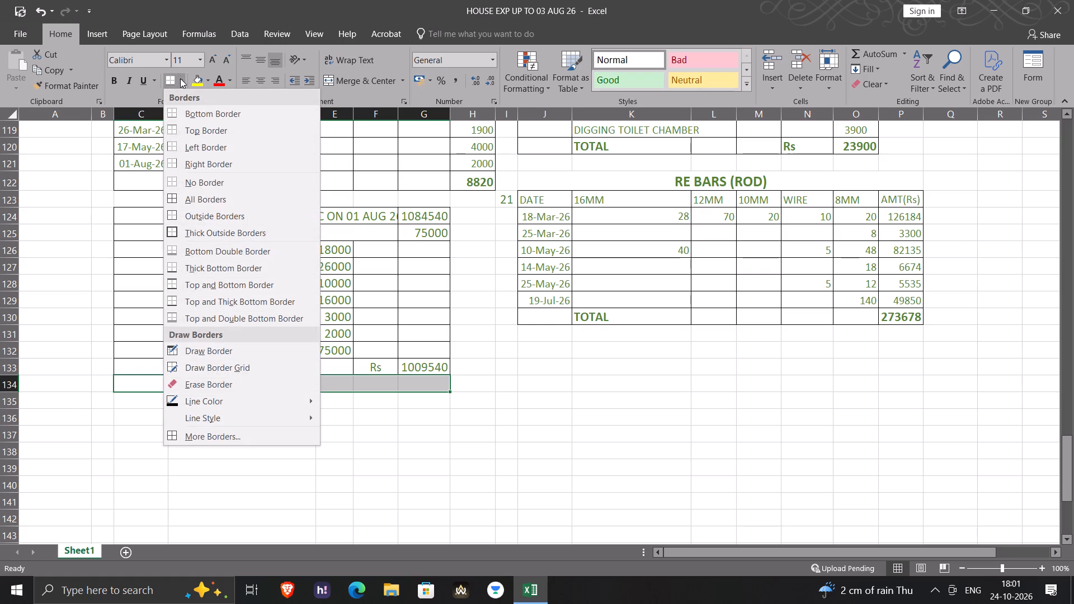
click(201, 199)
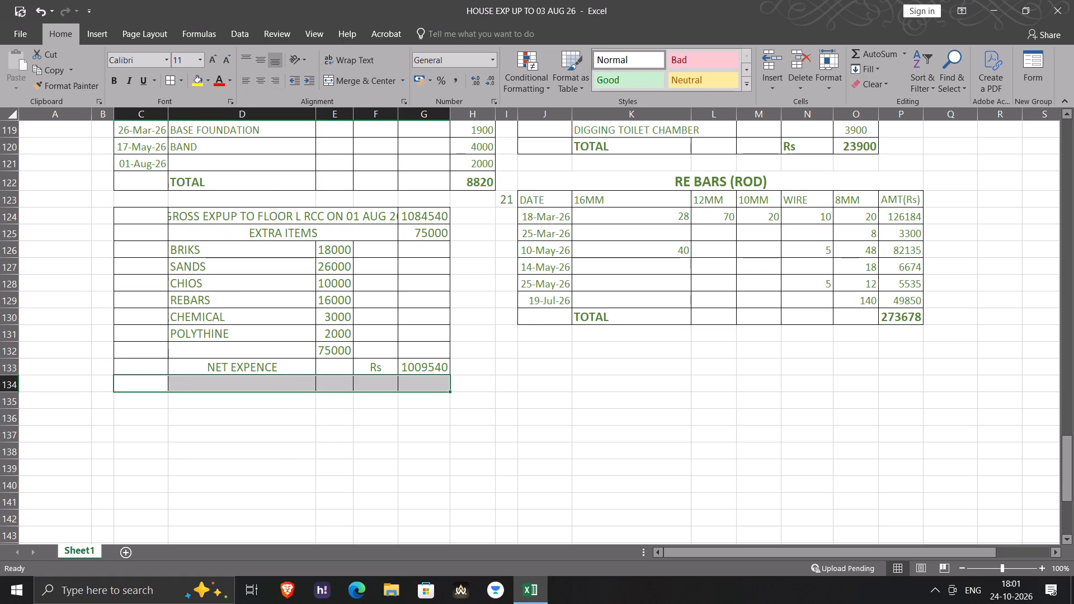
click(229, 451)
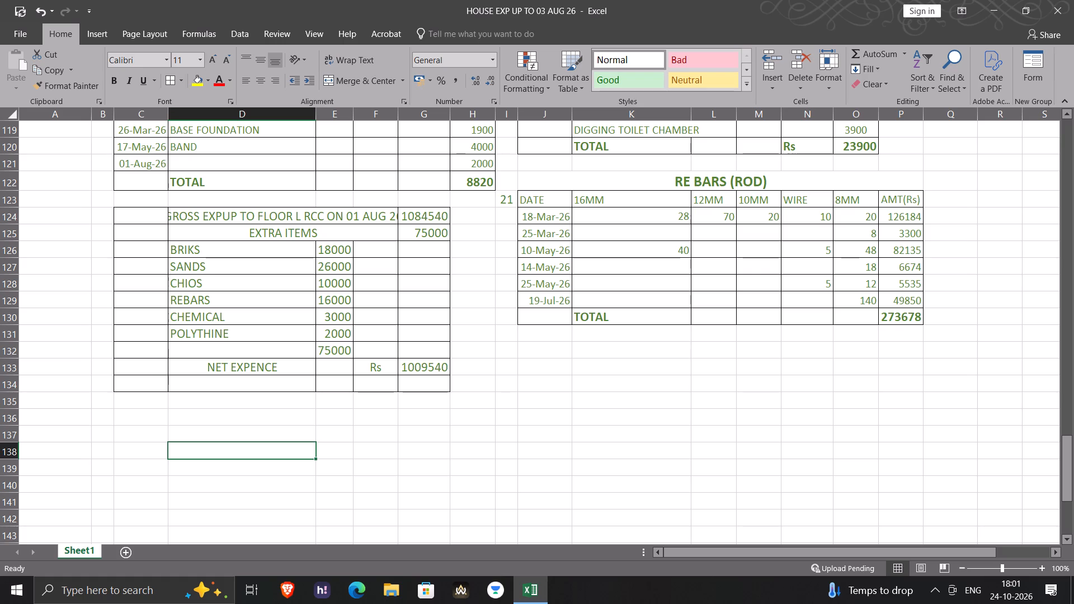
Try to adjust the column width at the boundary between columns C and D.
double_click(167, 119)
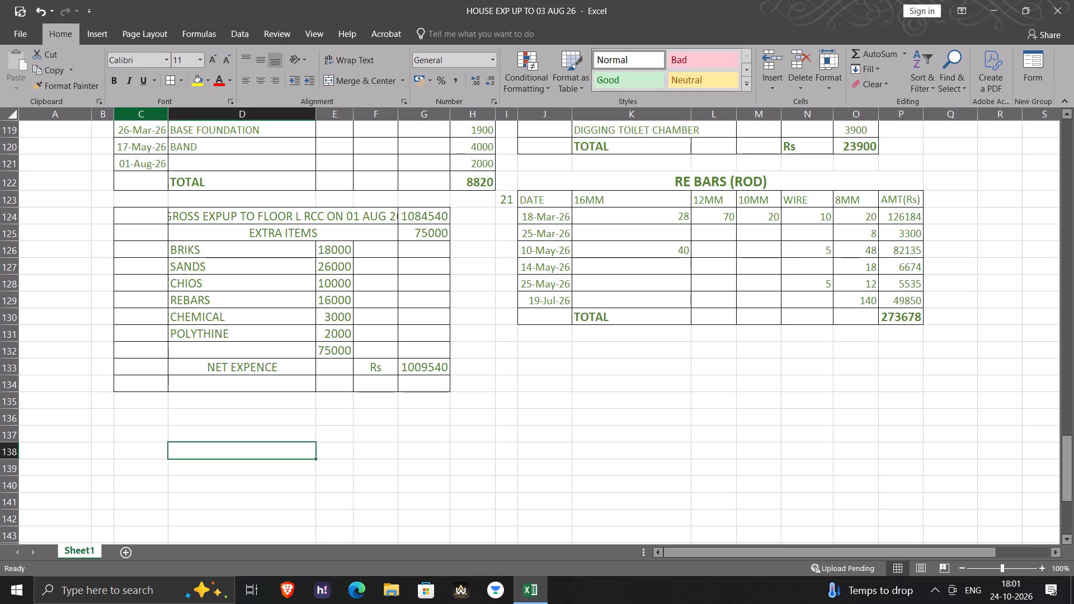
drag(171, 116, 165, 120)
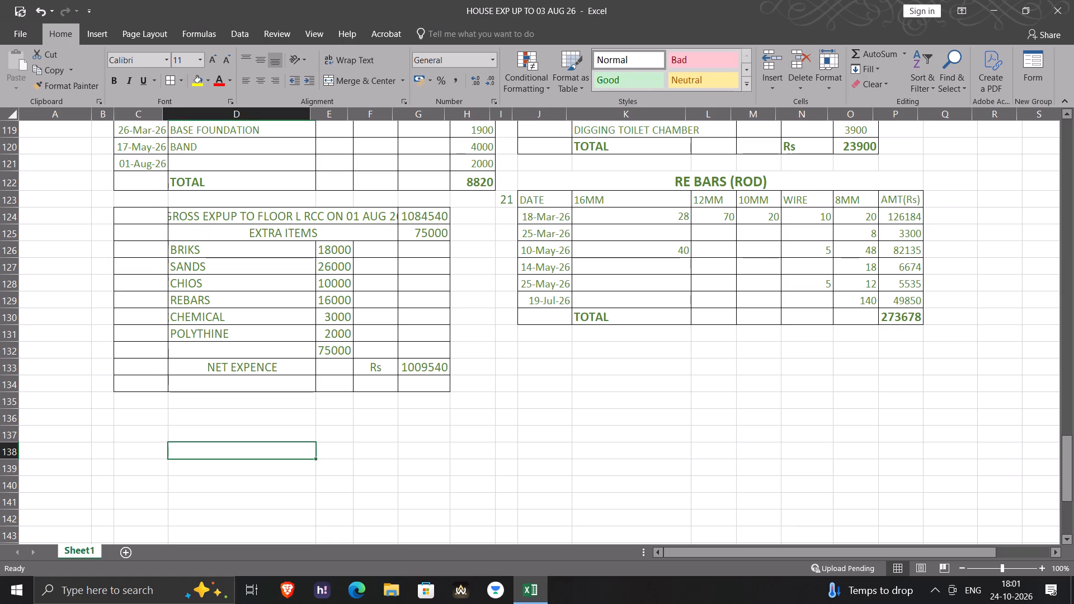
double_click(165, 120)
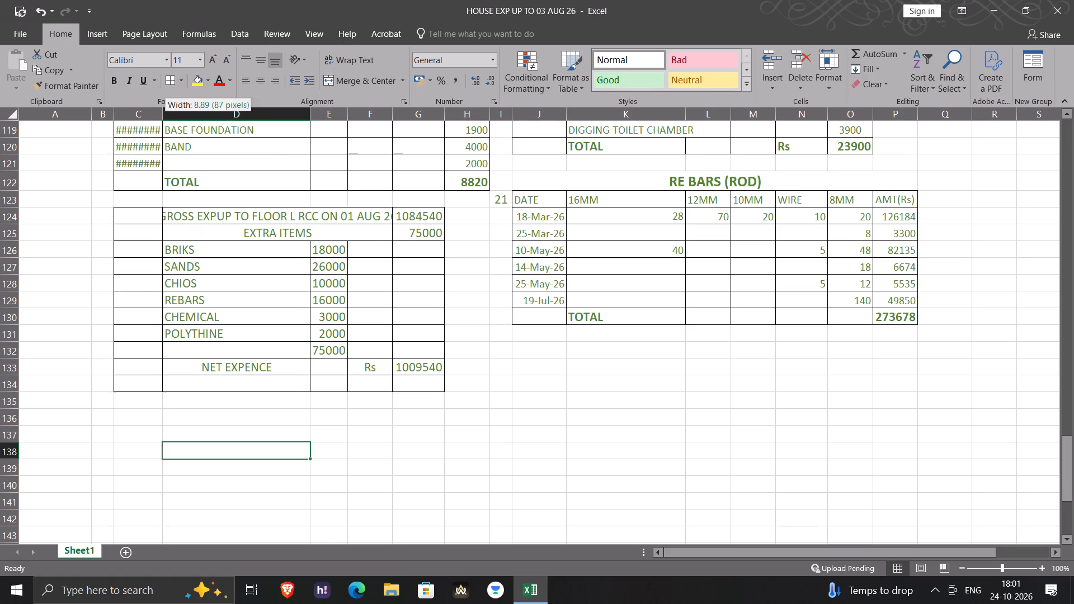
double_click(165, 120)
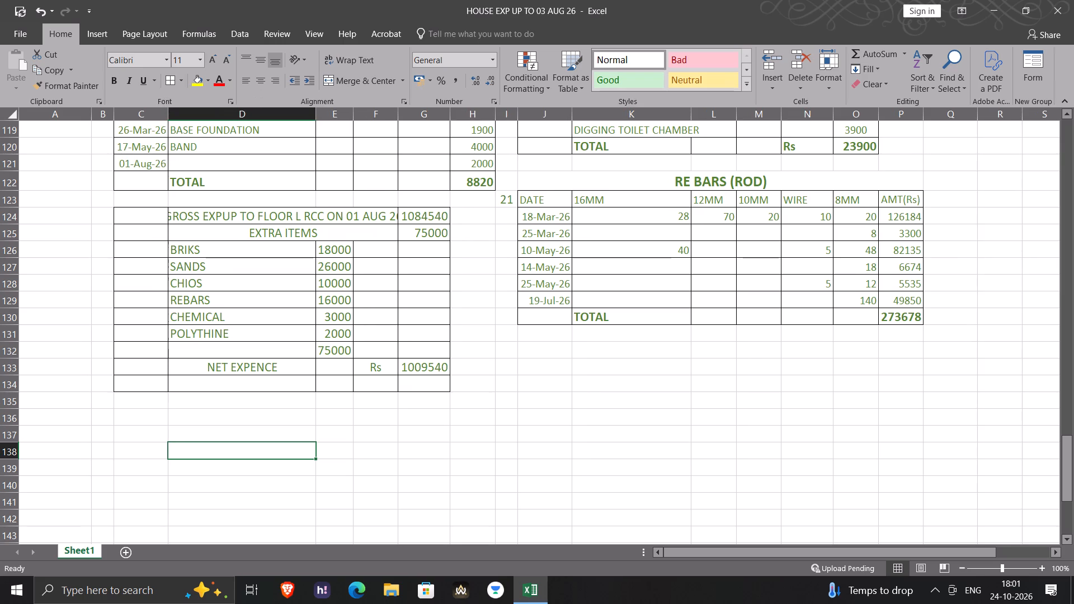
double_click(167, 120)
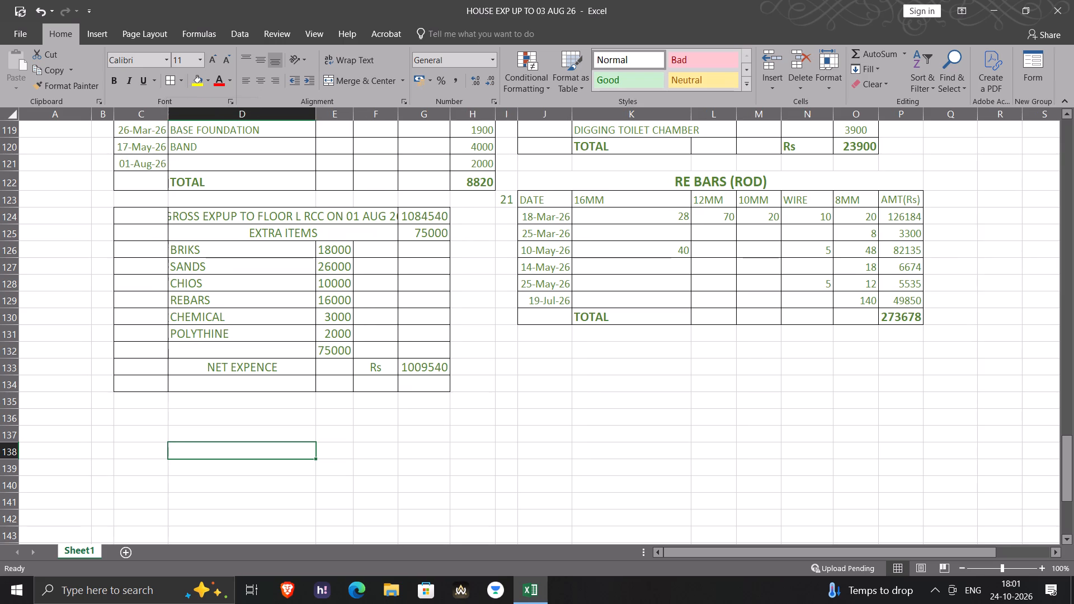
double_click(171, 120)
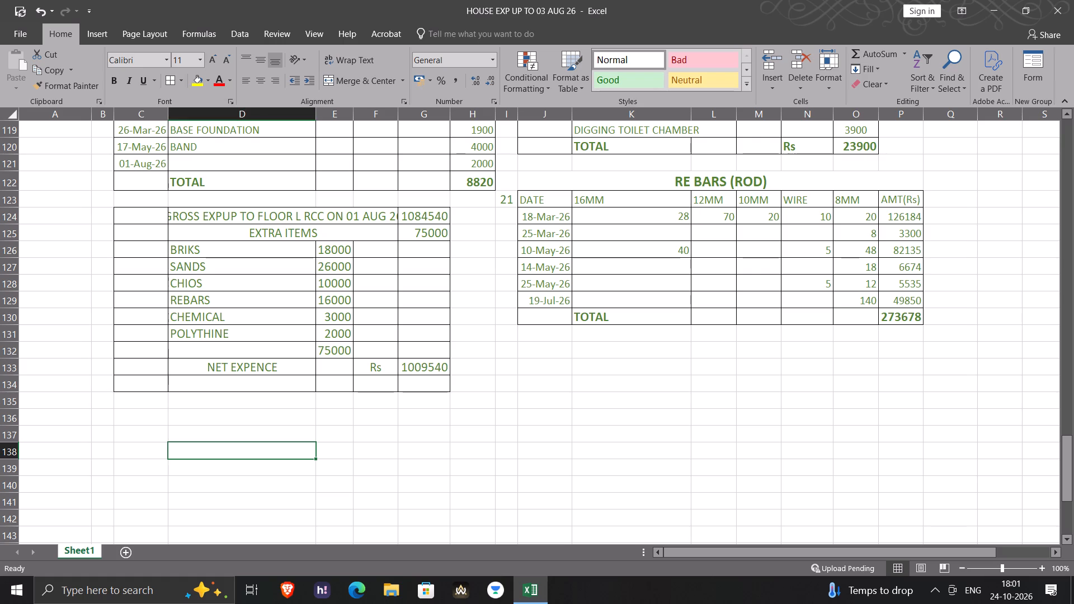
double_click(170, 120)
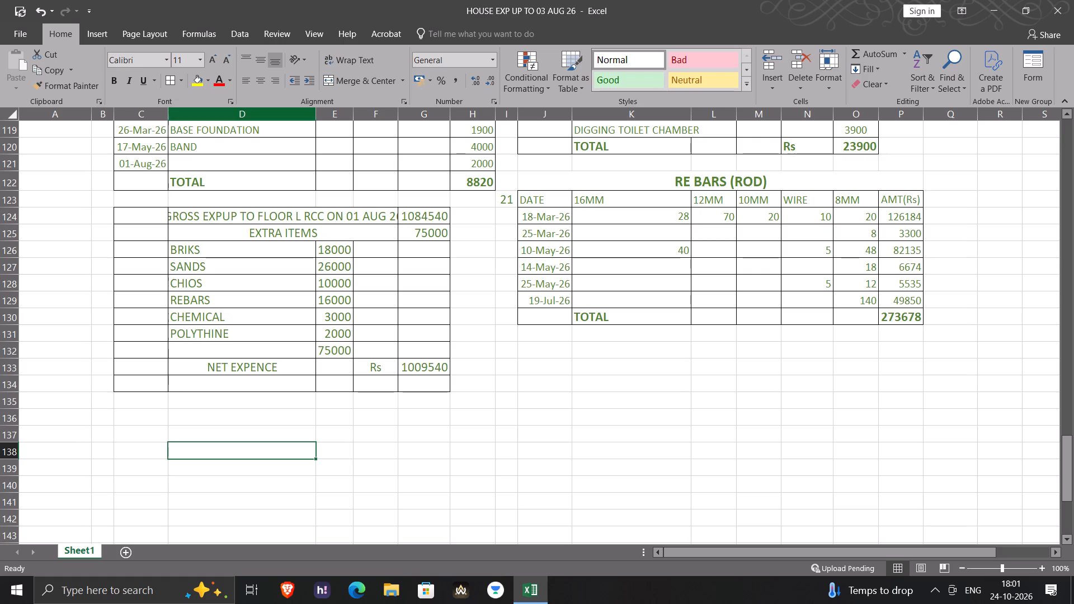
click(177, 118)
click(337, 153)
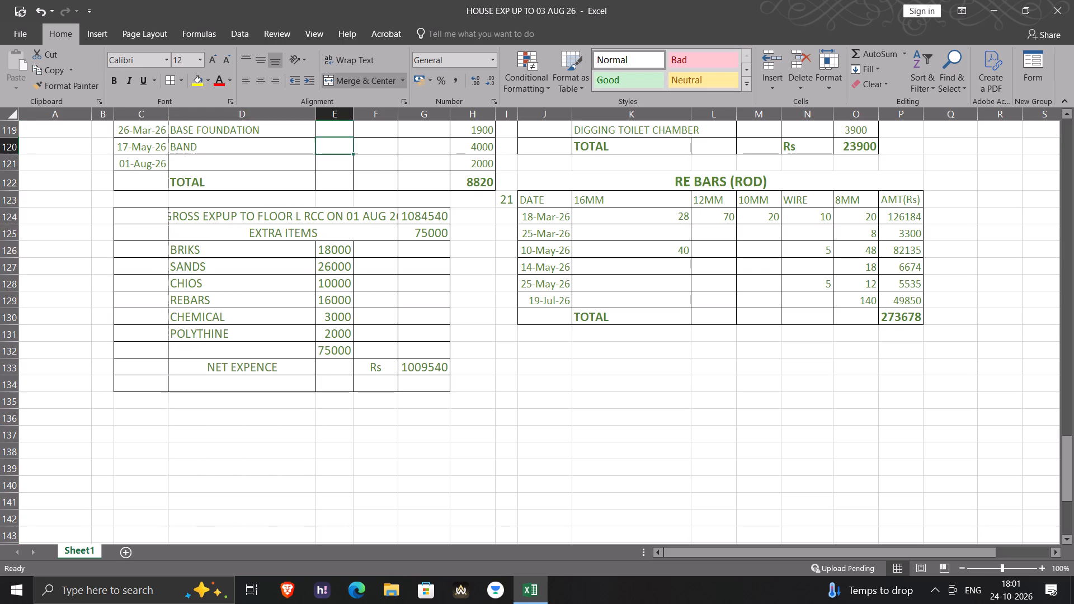
Widen column D so the full GROSS EXPUP TO FLOOR L RCC ON 01 AUG 26 heading fits in its merged cell.
click(317, 113)
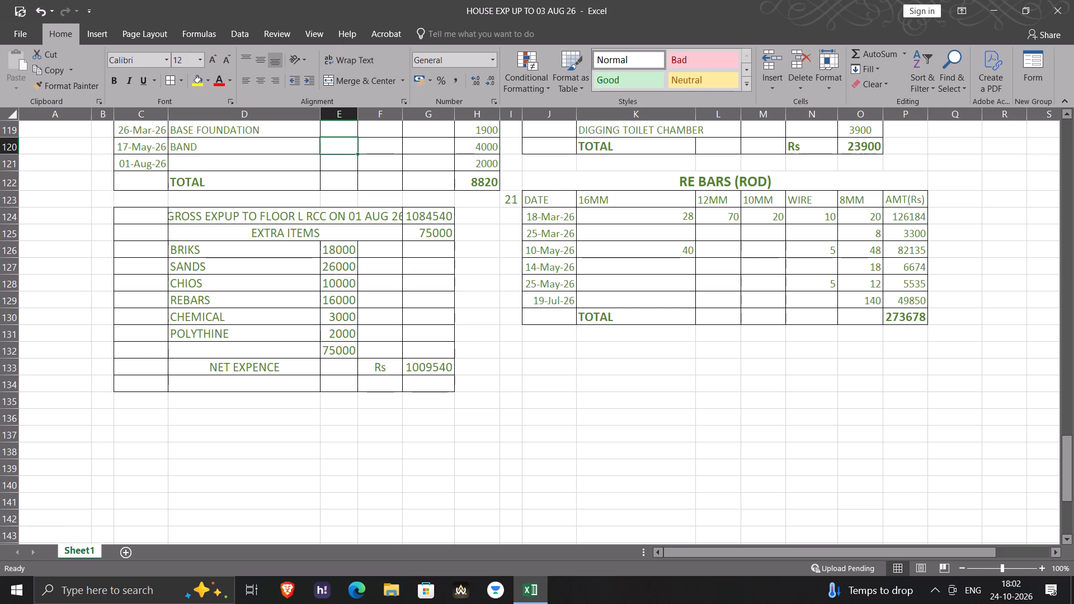
double_click(322, 112)
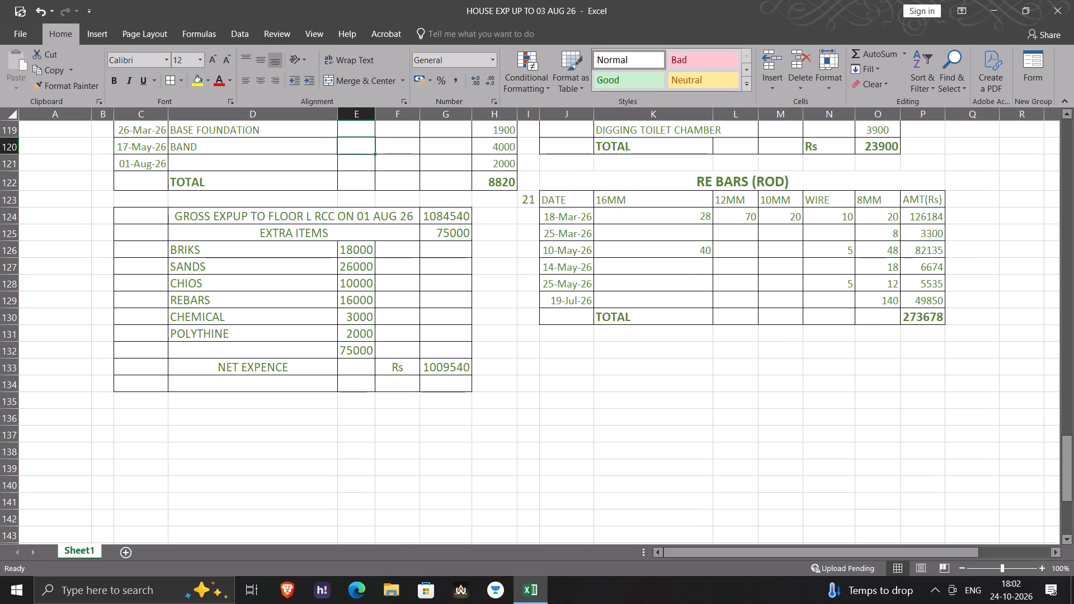
Open cell D135, just below the new bordered row, for text entry.
double_click(200, 405)
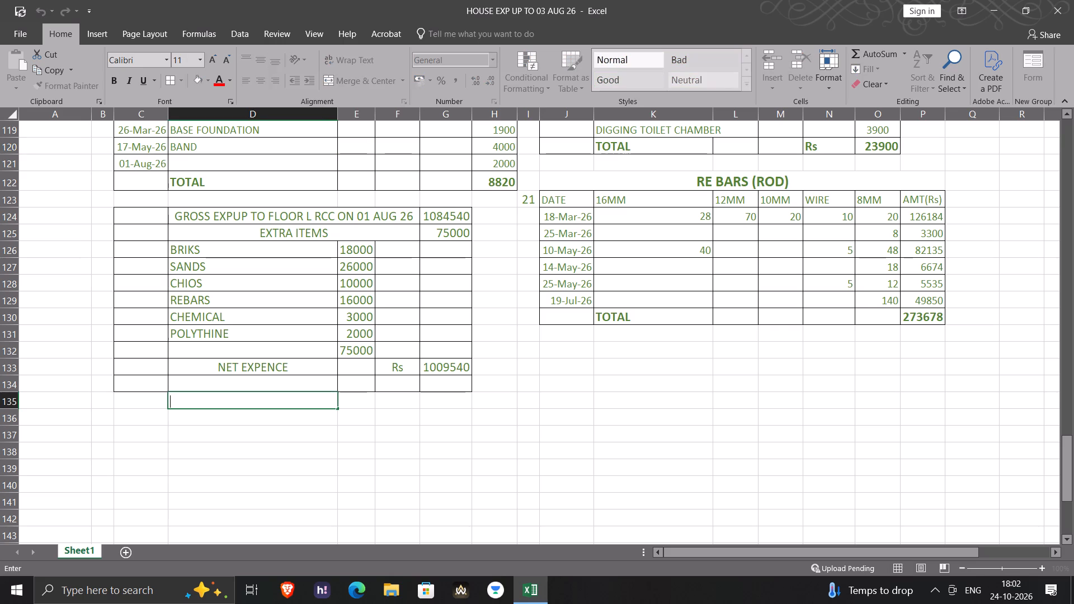
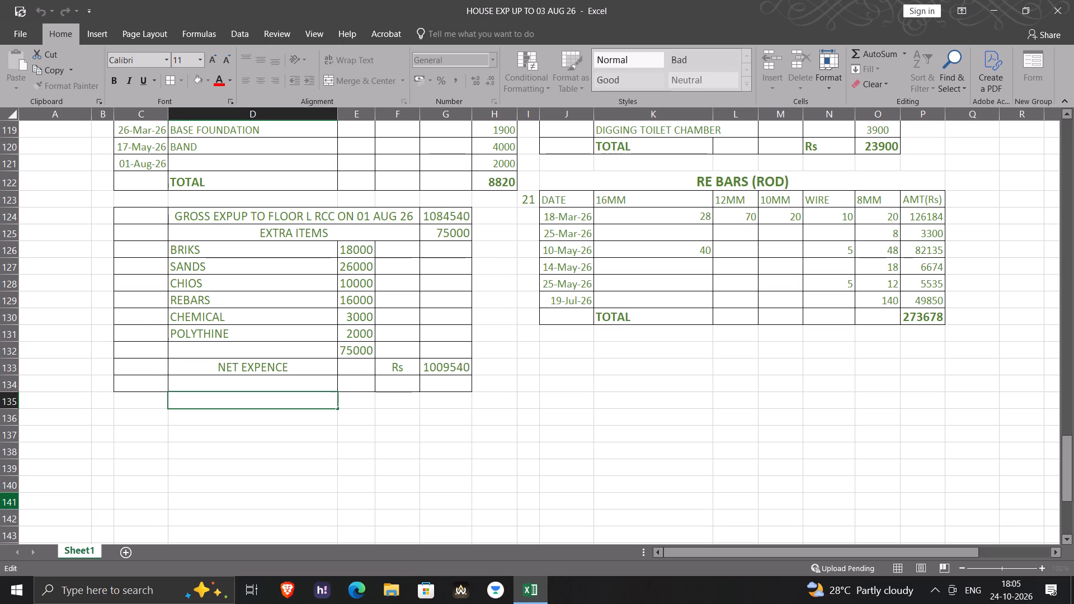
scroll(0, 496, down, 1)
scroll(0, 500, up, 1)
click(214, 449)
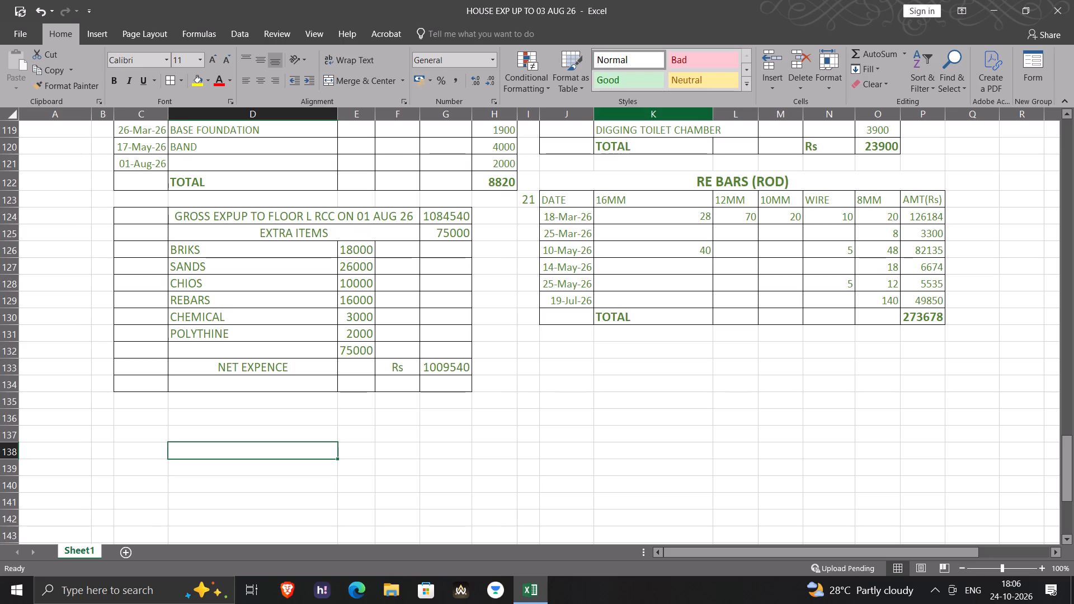
Look through the expense tables from the NET EXPENCE summary up to INITIAL EXPENCE and back down to CHIPS.
scroll(634, 240, down, 6)
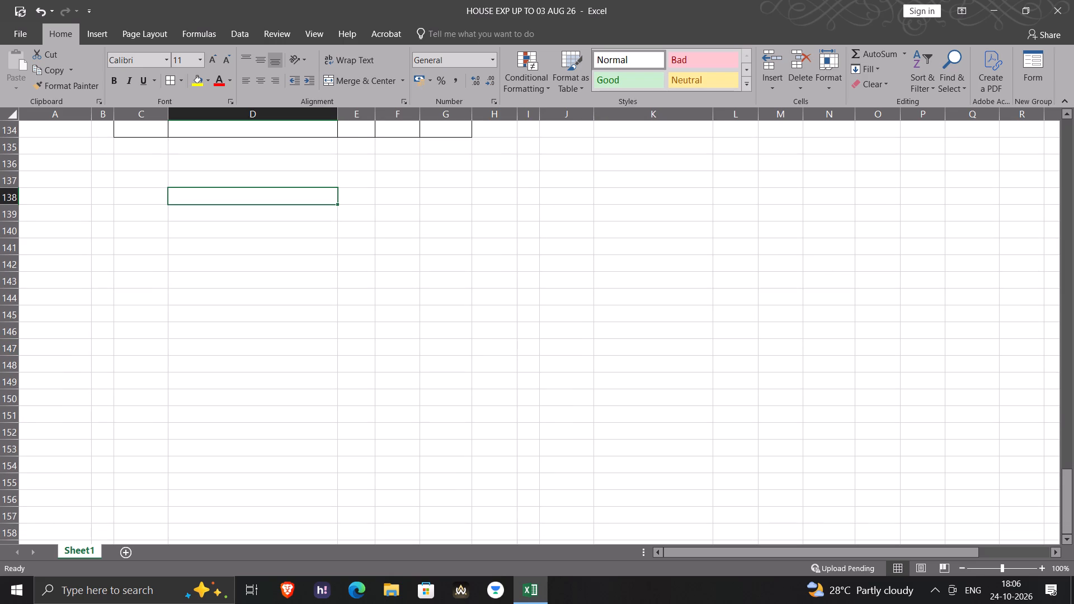
scroll(149, 250, up, 7)
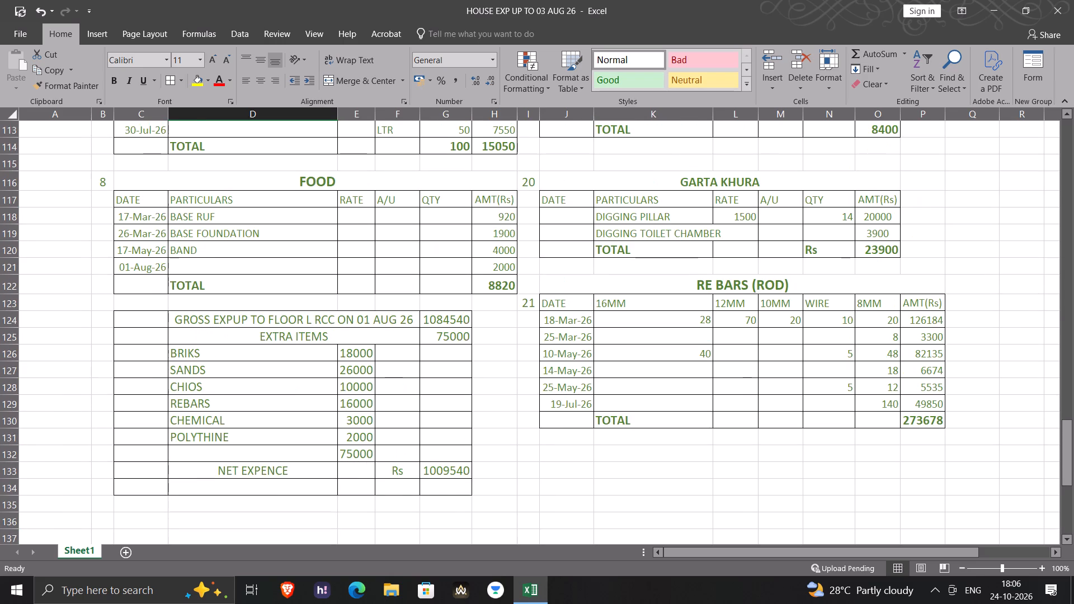
scroll(149, 250, up, 2)
scroll(149, 250, down, 1)
scroll(149, 250, up, 1)
scroll(149, 250, down, 1)
scroll(149, 250, up, 3)
scroll(149, 250, down, 1)
scroll(149, 250, up, 4)
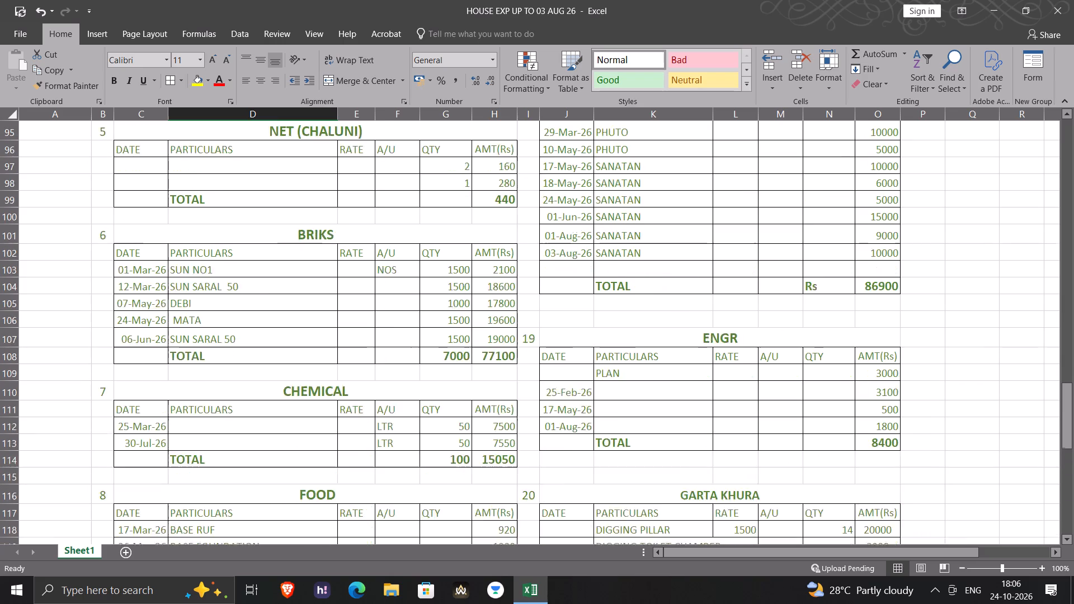
scroll(149, 250, up, 11)
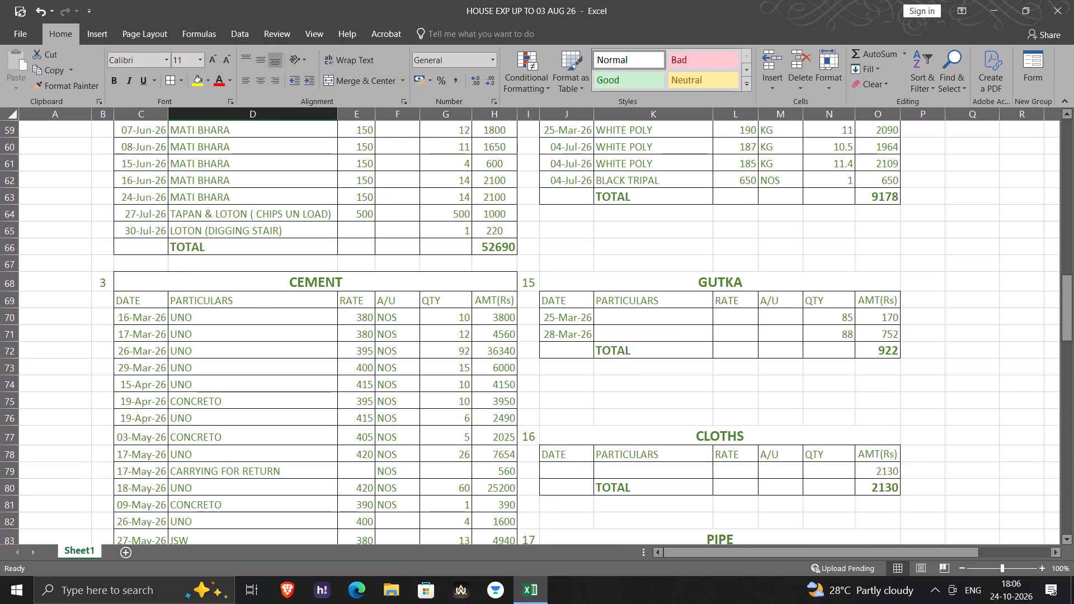
scroll(139, 221, up, 1)
scroll(139, 221, down, 1)
scroll(139, 221, up, 2)
scroll(139, 221, down, 1)
scroll(139, 221, up, 4)
scroll(139, 221, down, 1)
scroll(139, 221, up, 8)
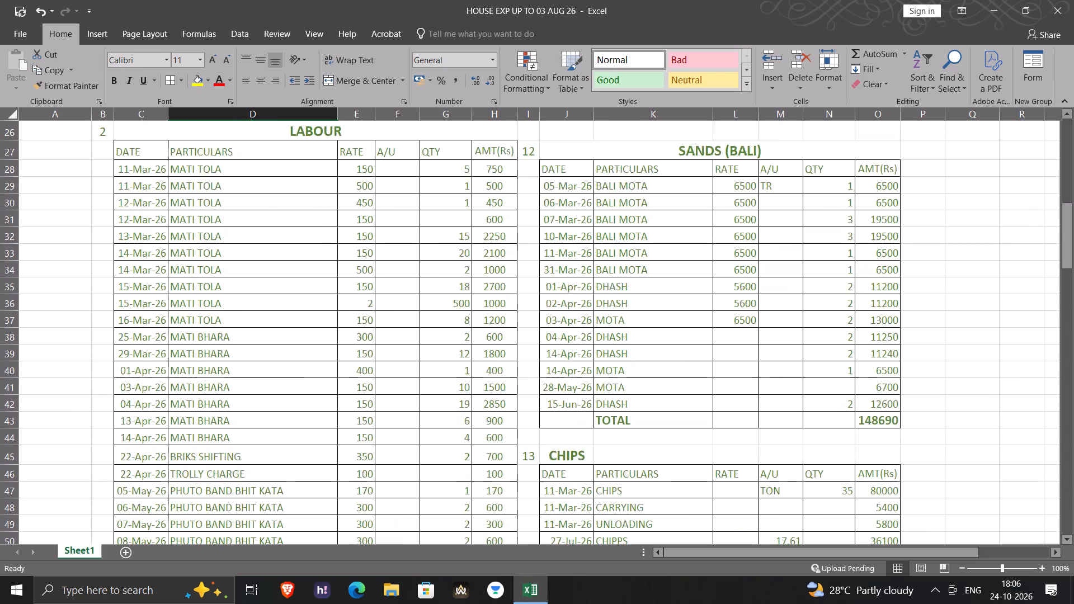
scroll(139, 221, up, 10)
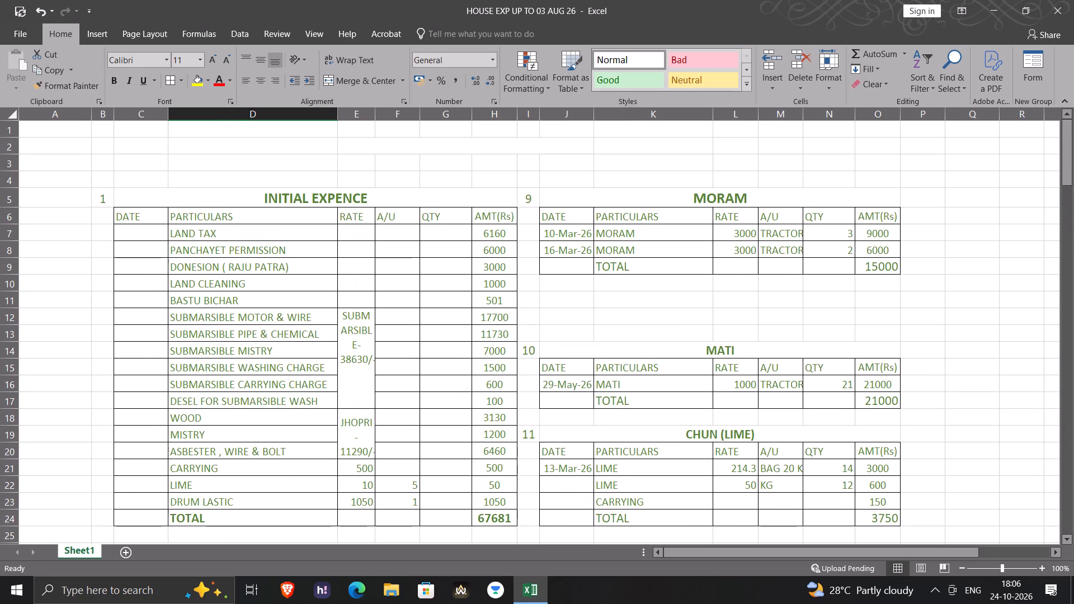
scroll(139, 221, down, 11)
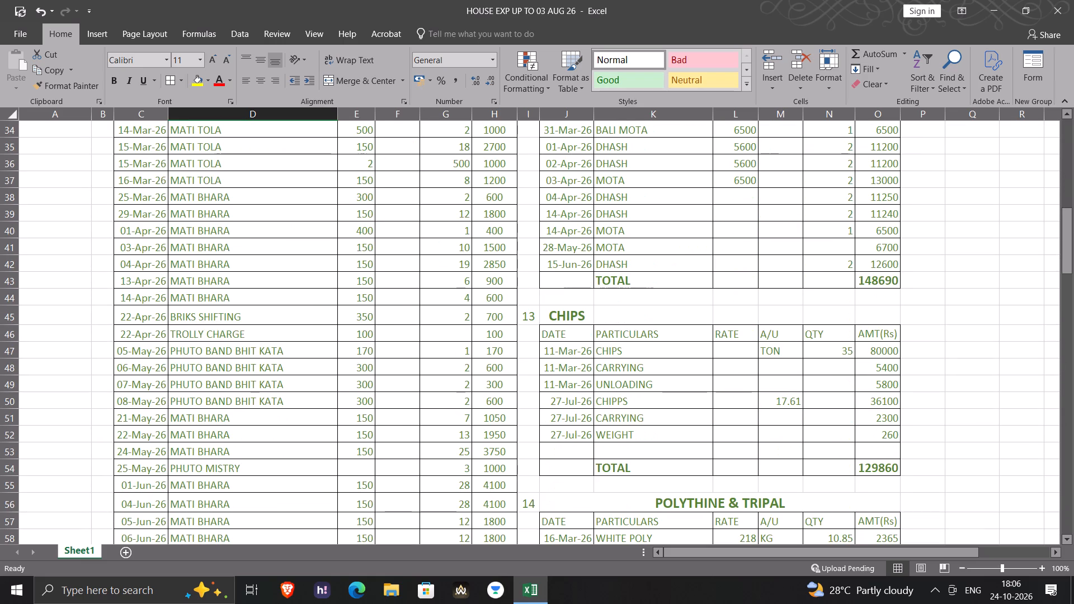
scroll(139, 221, down, 4)
scroll(139, 221, up, 4)
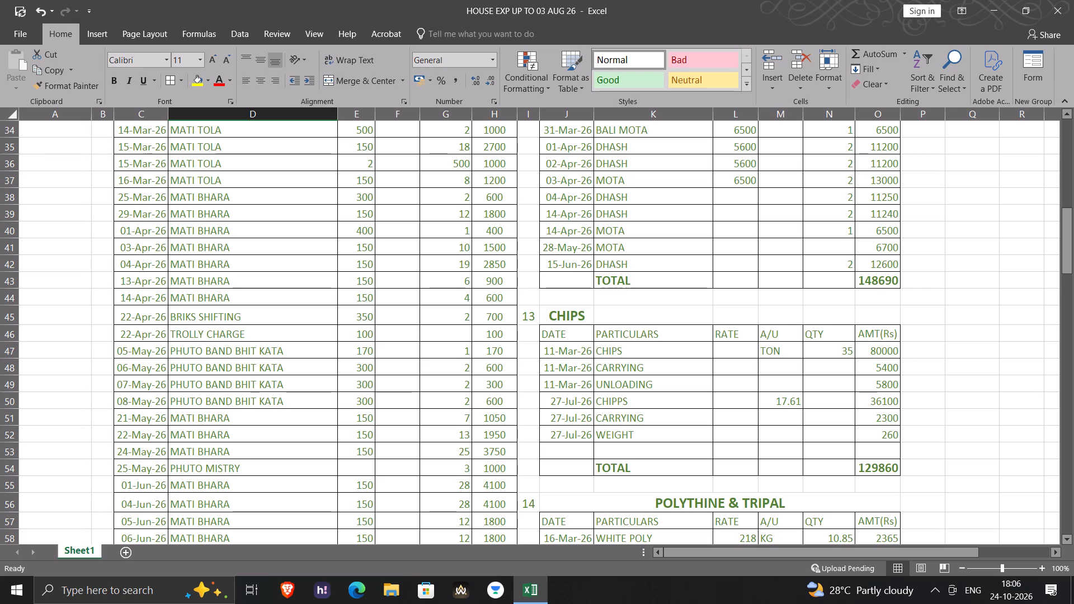
Copy the whole CHIPS table, J45:O54, and paste it at cell C142 below the NET EXPENCE summary table.
drag(562, 317, 565, 317)
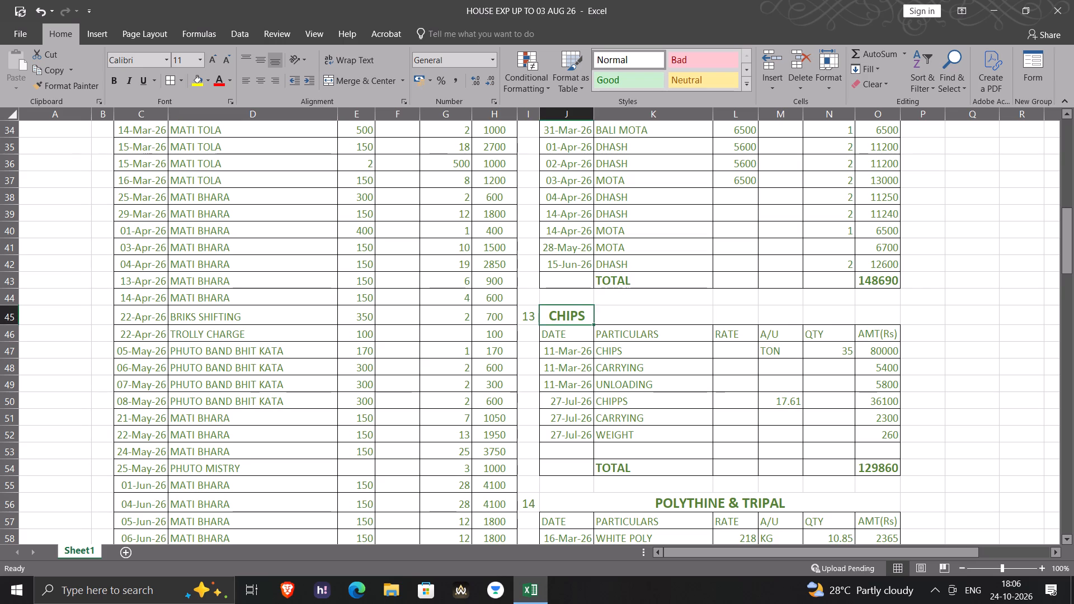
drag(565, 317, 886, 471)
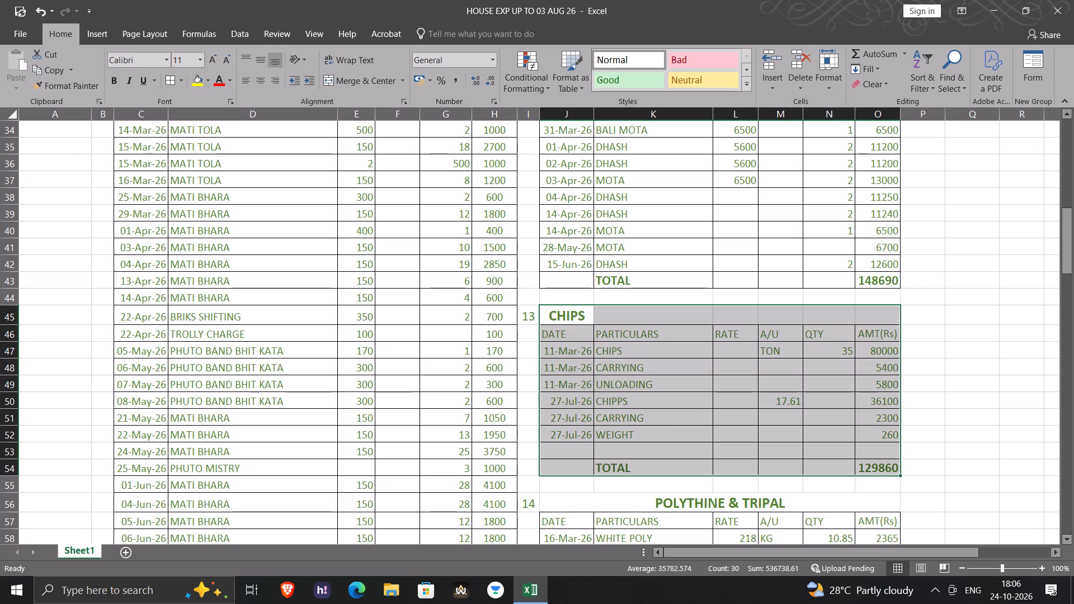
drag(886, 471, 885, 471)
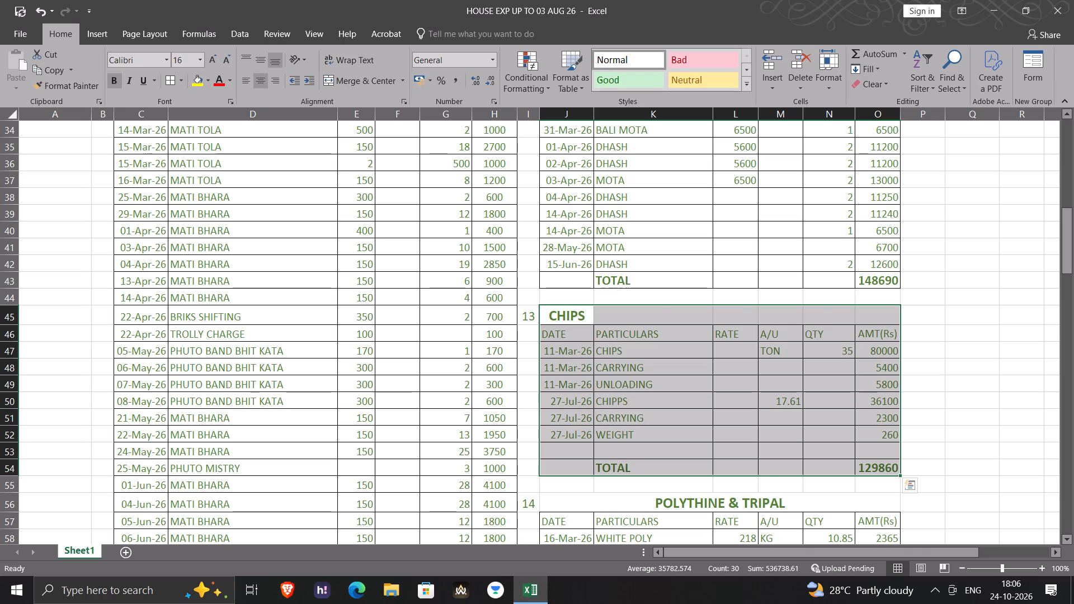
key(ctrl+c)
scroll(401, 291, down, 1)
scroll(407, 308, up, 1)
scroll(415, 339, down, 12)
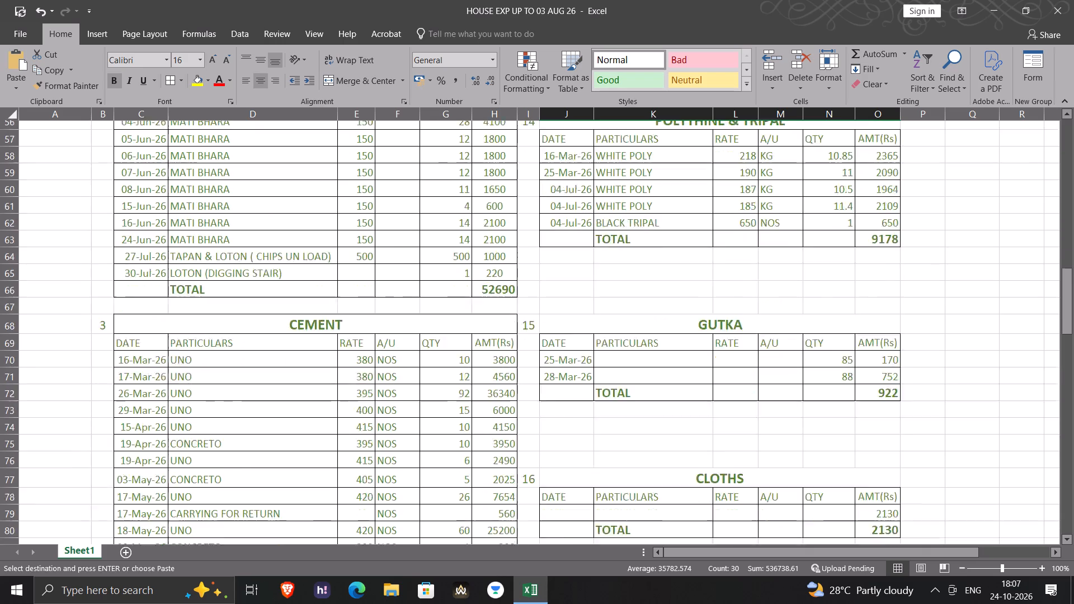
scroll(429, 376, down, 19)
scroll(430, 378, up, 1)
scroll(430, 378, down, 1)
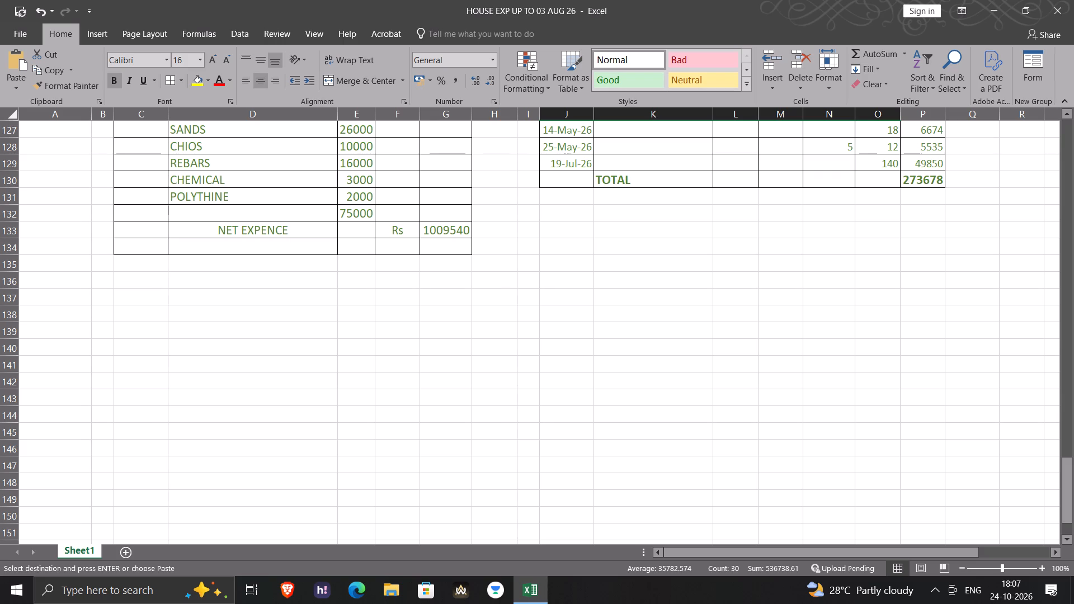
scroll(136, 365, down, 4)
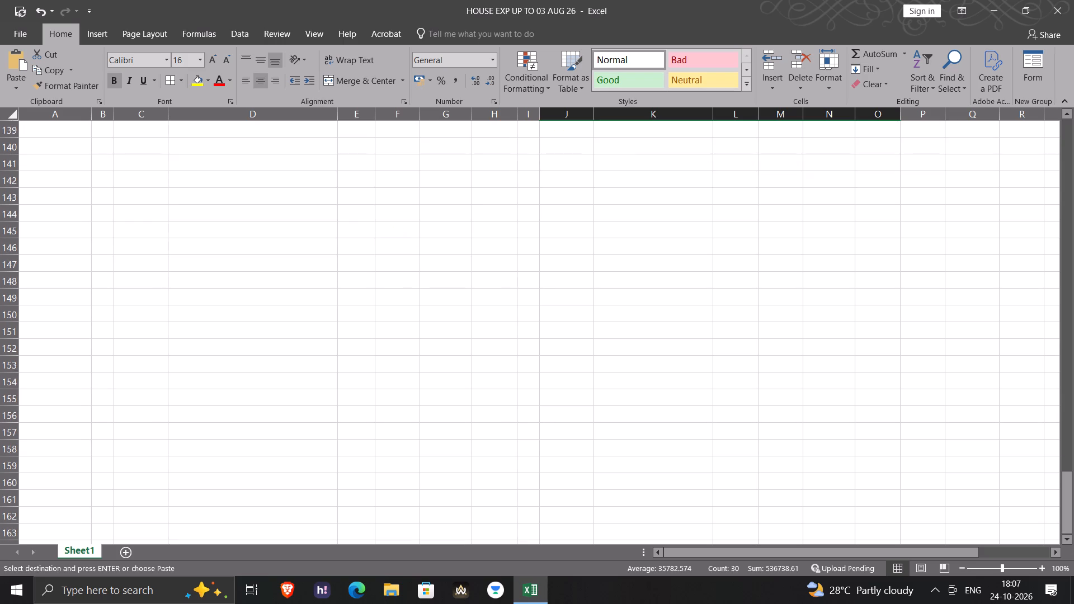
scroll(136, 365, up, 3)
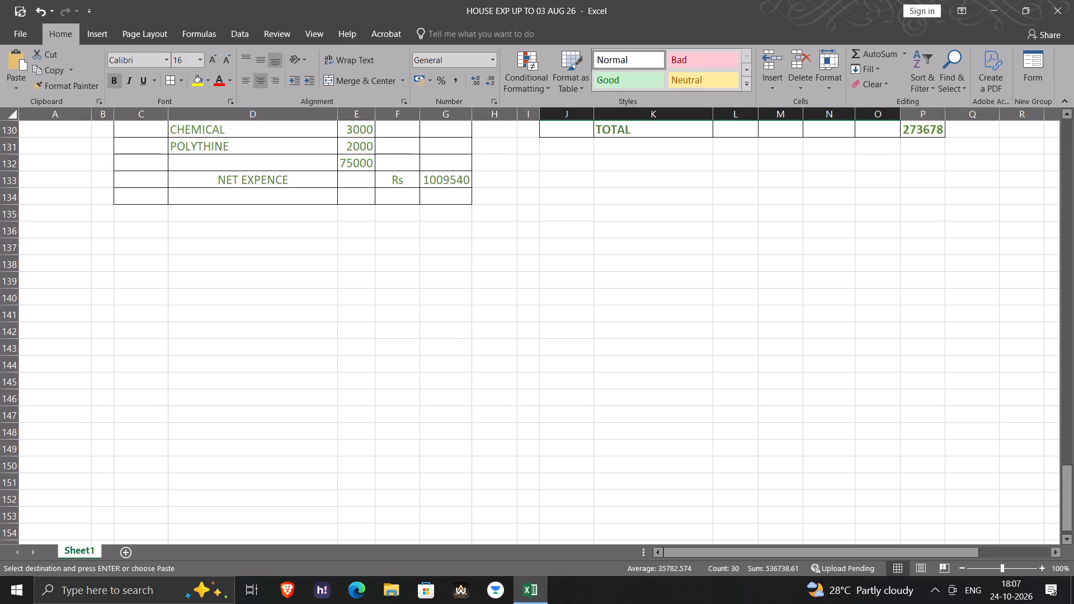
click(149, 331)
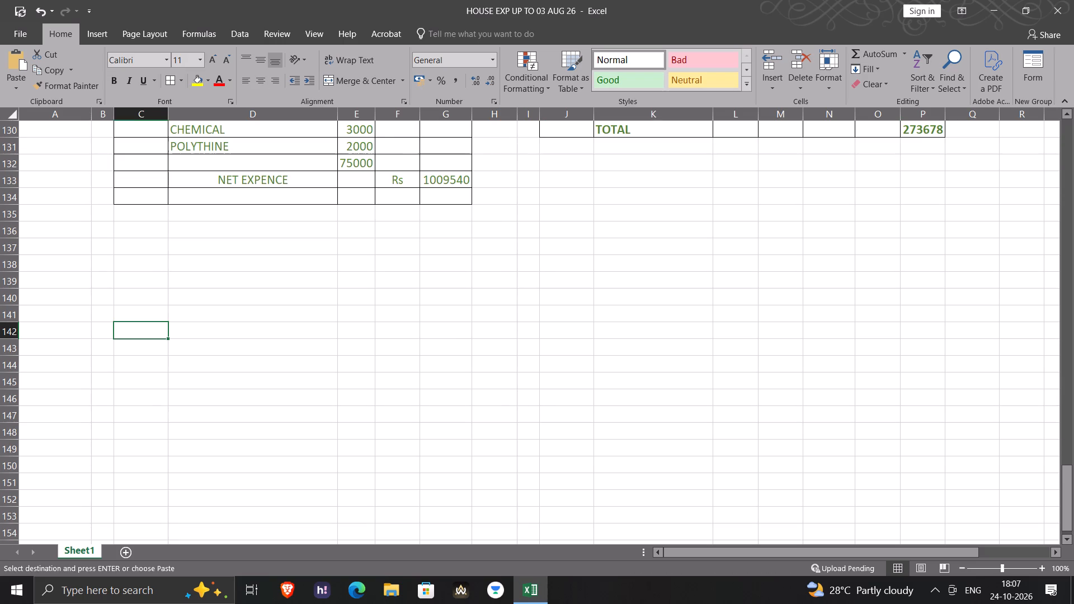
key(ctrl+v)
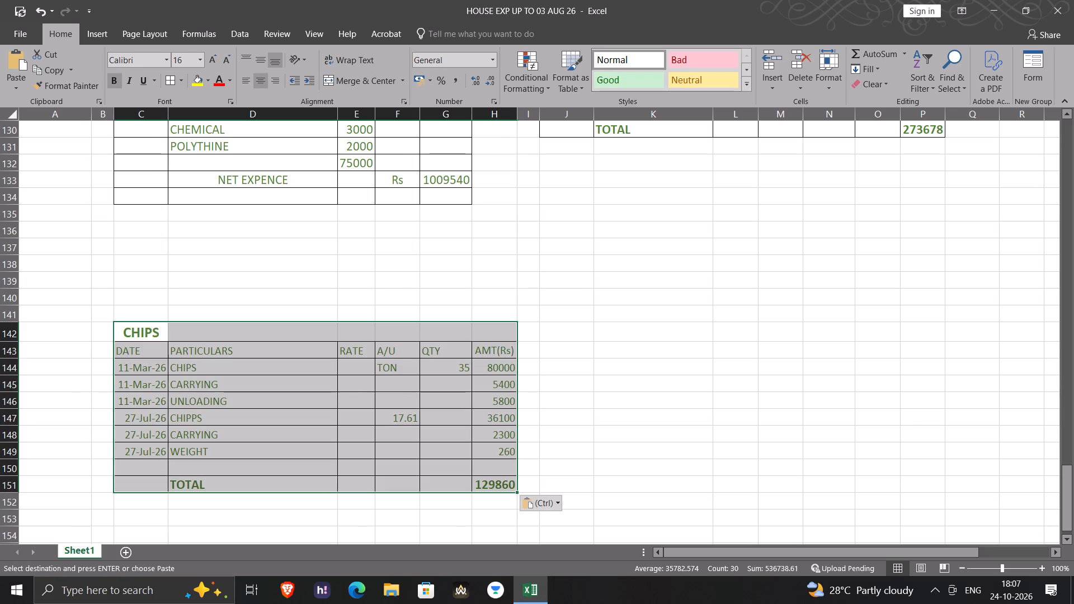
click(286, 289)
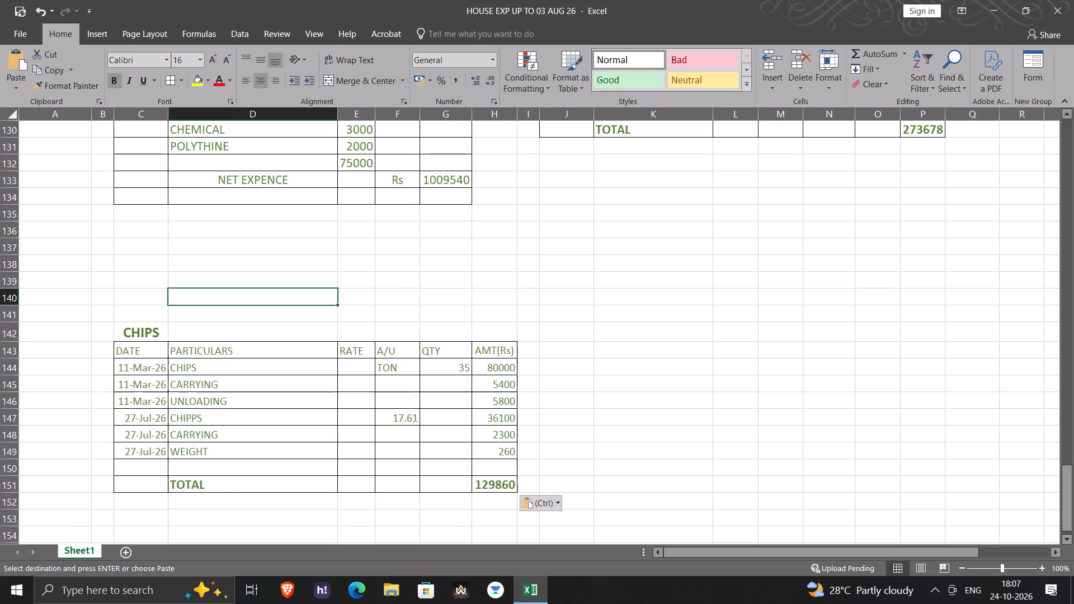
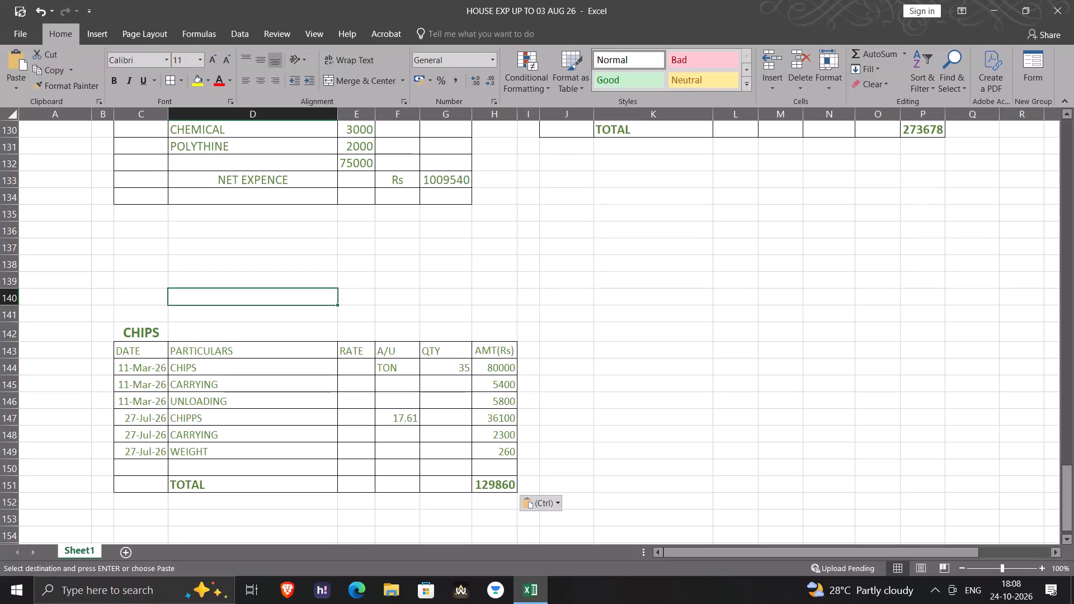
Look through the expense tables from the pasted CHIPS copy up to INITIAL EXPENCE and back down to CEMENT.
scroll(161, 301, up, 7)
scroll(161, 301, down, 1)
scroll(161, 301, up, 1)
scroll(161, 301, down, 1)
scroll(161, 301, up, 2)
scroll(160, 302, down, 1)
scroll(160, 302, up, 4)
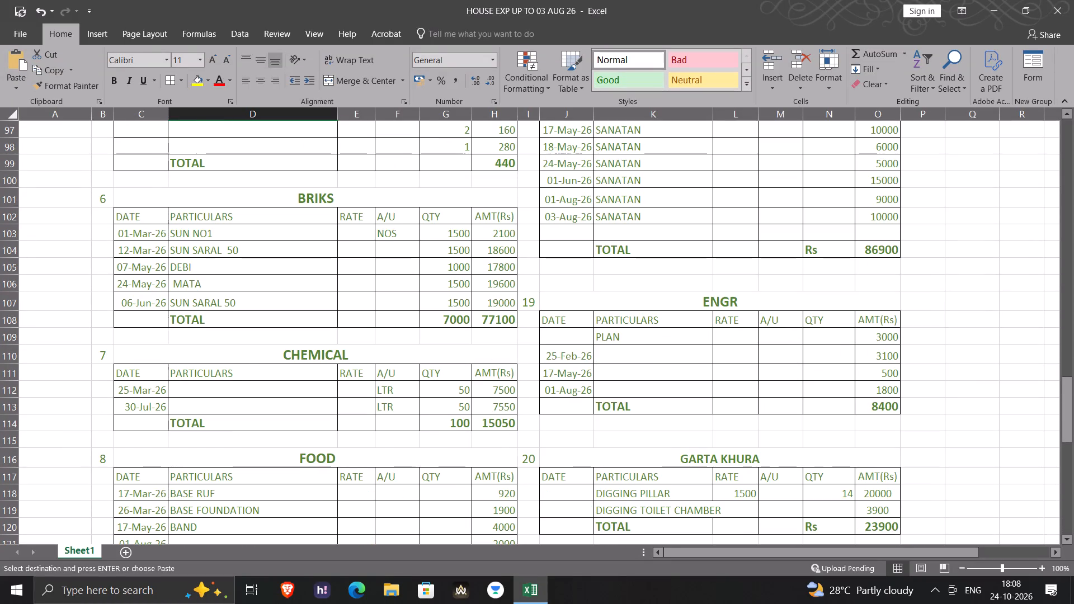
scroll(140, 326, up, 14)
scroll(135, 328, down, 1)
scroll(135, 328, up, 3)
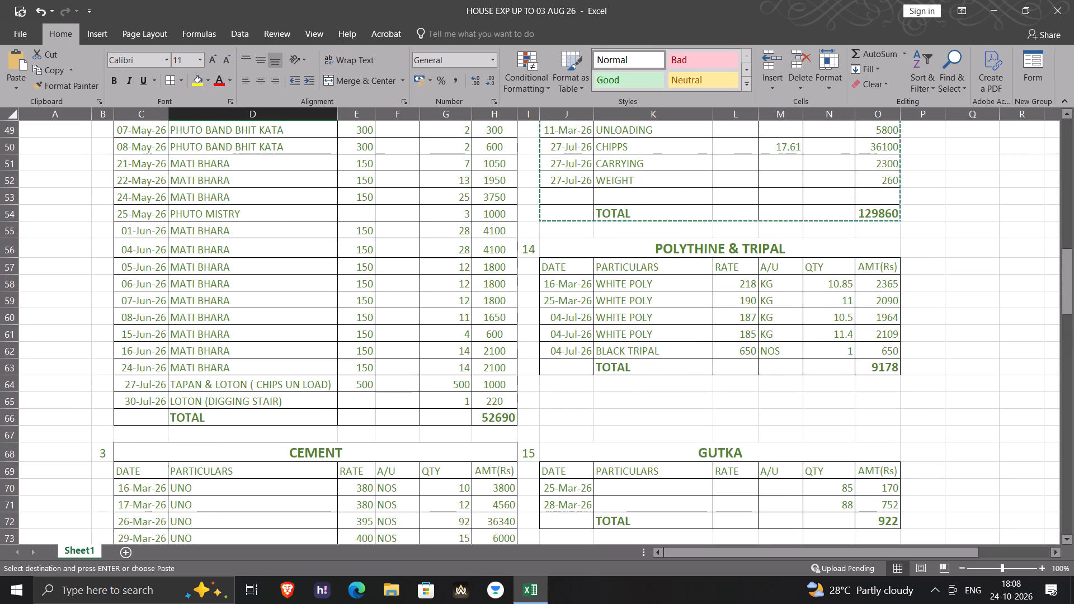
scroll(129, 331, up, 17)
scroll(128, 331, down, 1)
scroll(128, 331, up, 6)
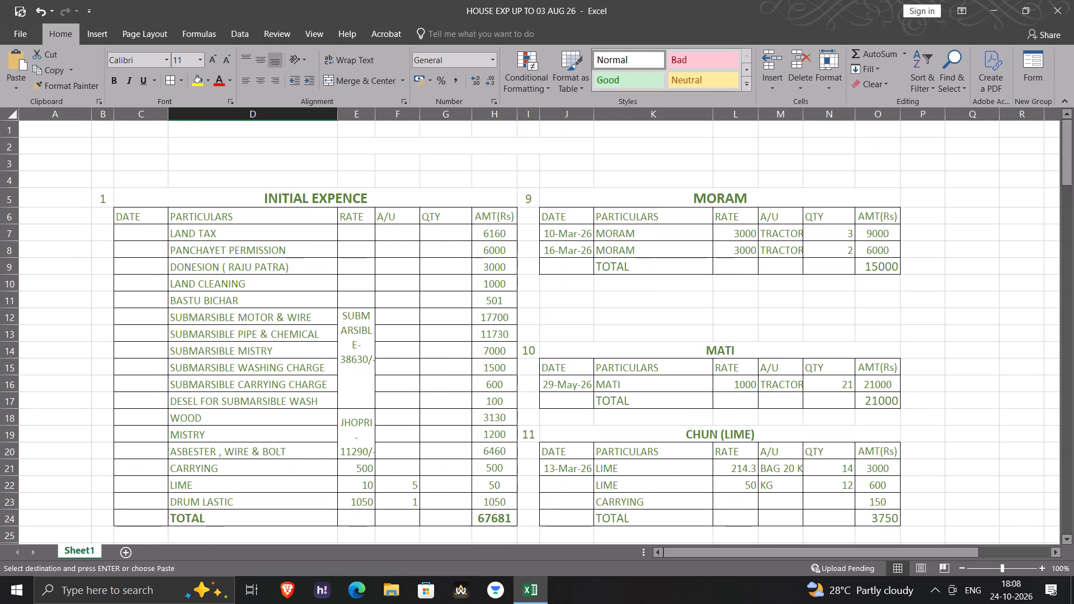
scroll(117, 339, up, 3)
scroll(117, 339, down, 8)
scroll(117, 341, up, 3)
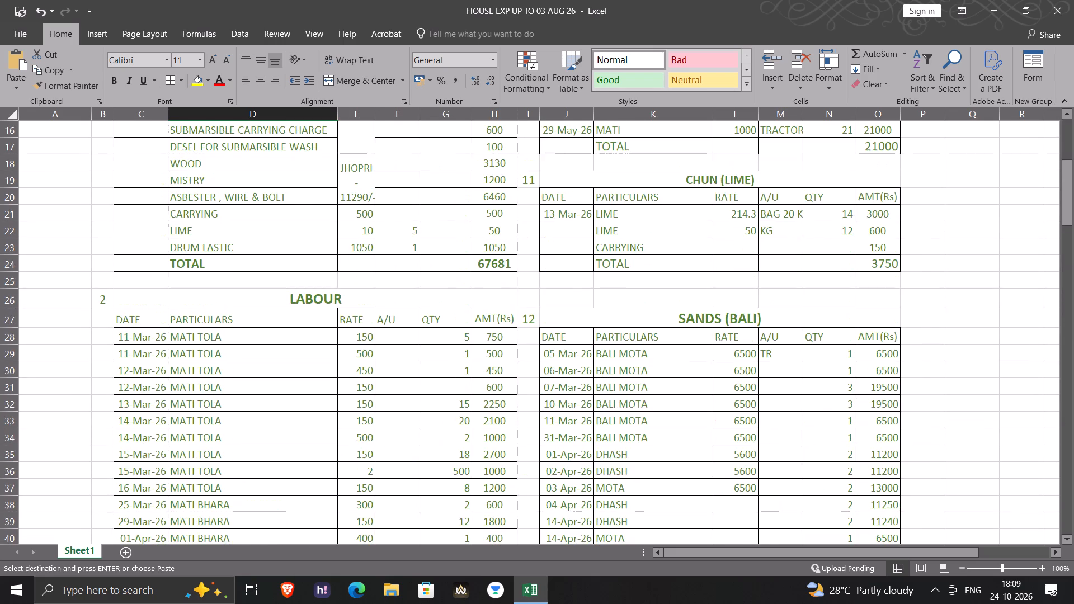
scroll(117, 341, down, 8)
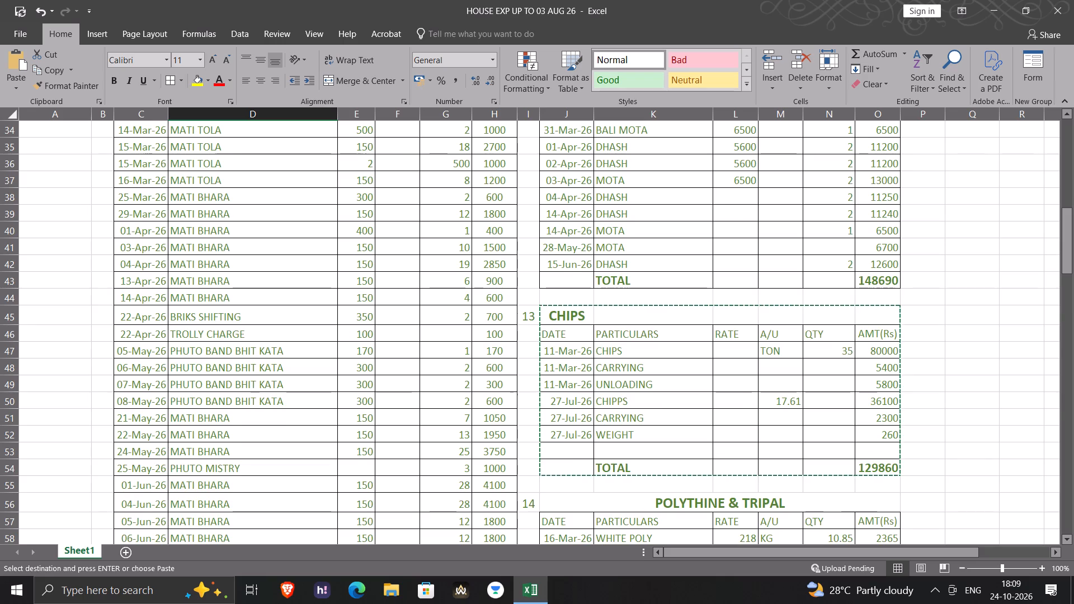
scroll(117, 341, down, 8)
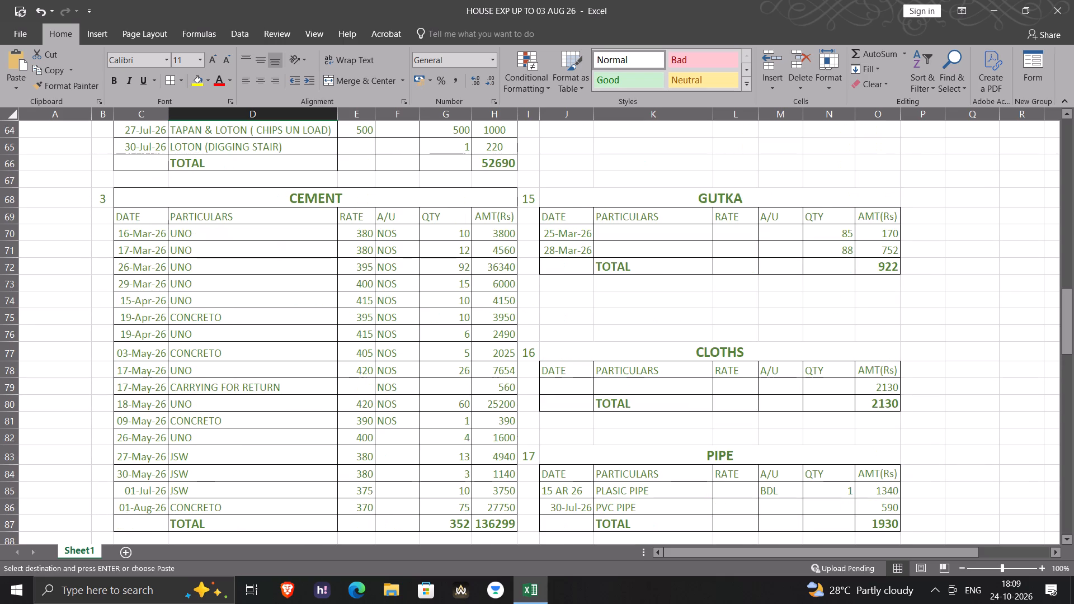
scroll(117, 347, down, 1)
scroll(117, 347, up, 2)
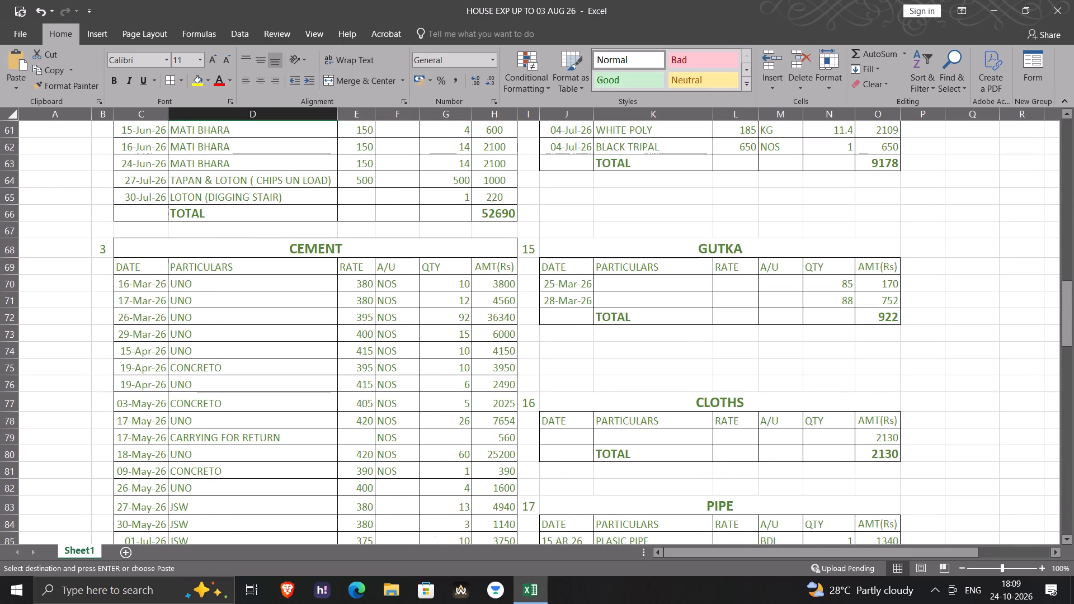
Copy the whole CEMENT table, C68:H87, and paste it at cell C159 below the pasted CHIPS table.
drag(136, 248, 429, 287)
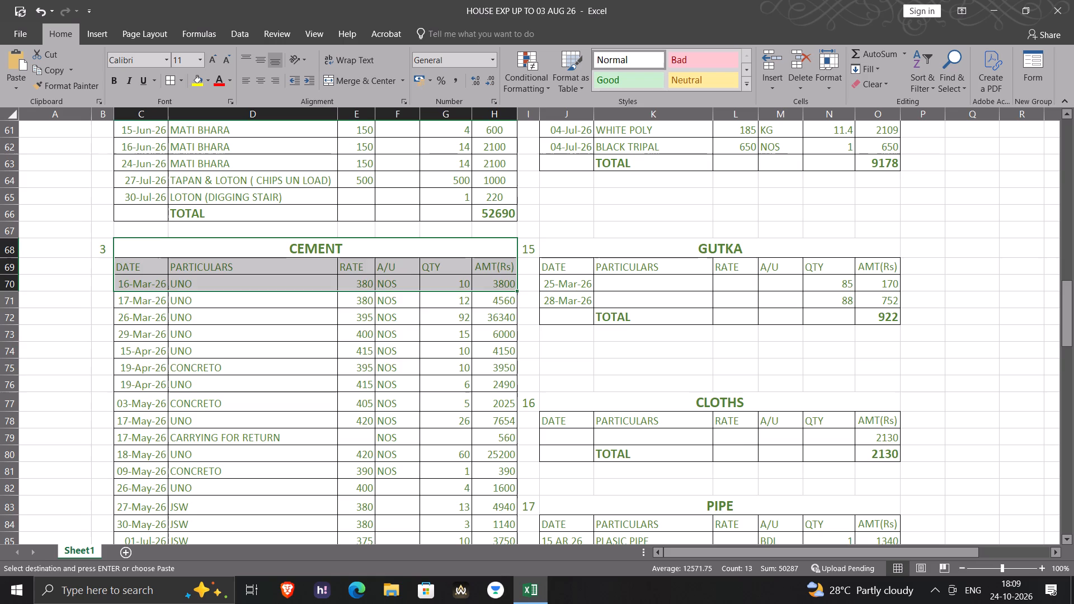
drag(429, 287, 451, 550)
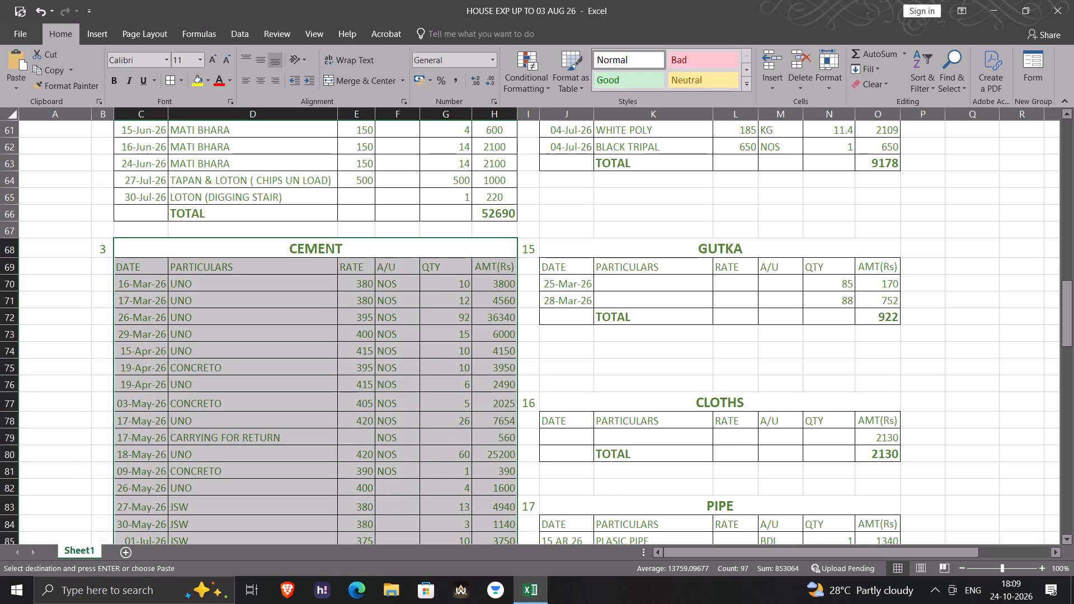
drag(451, 550, 478, 467)
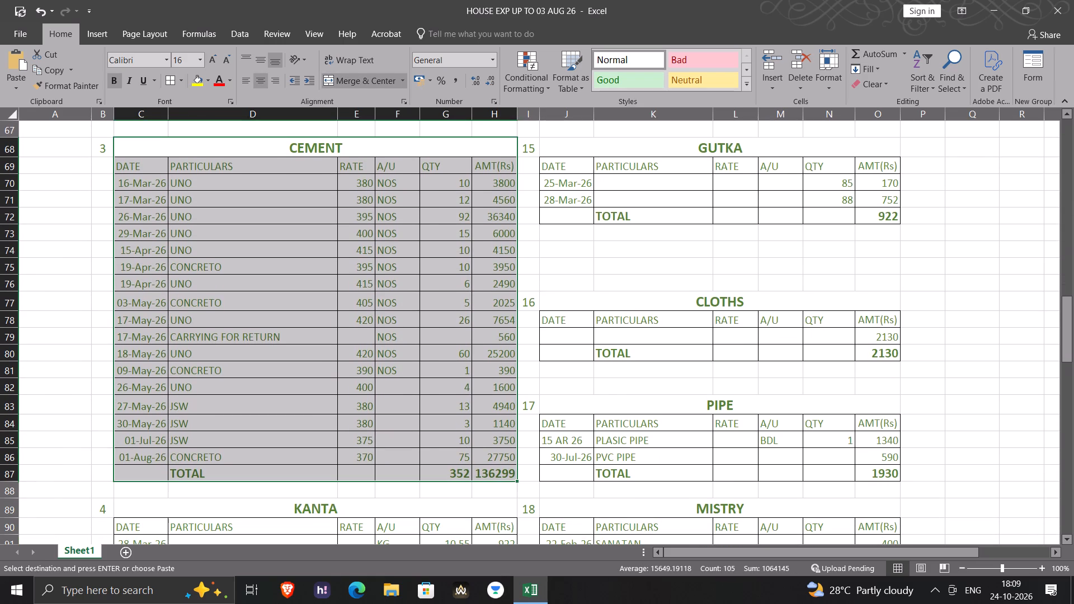
key(ctrl+c)
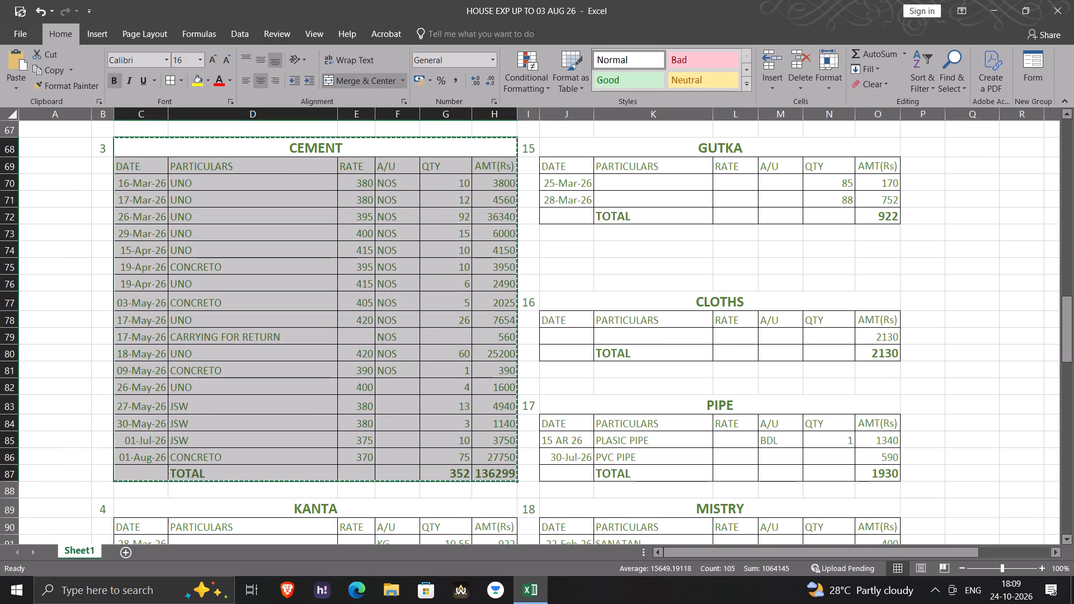
scroll(423, 455, down, 5)
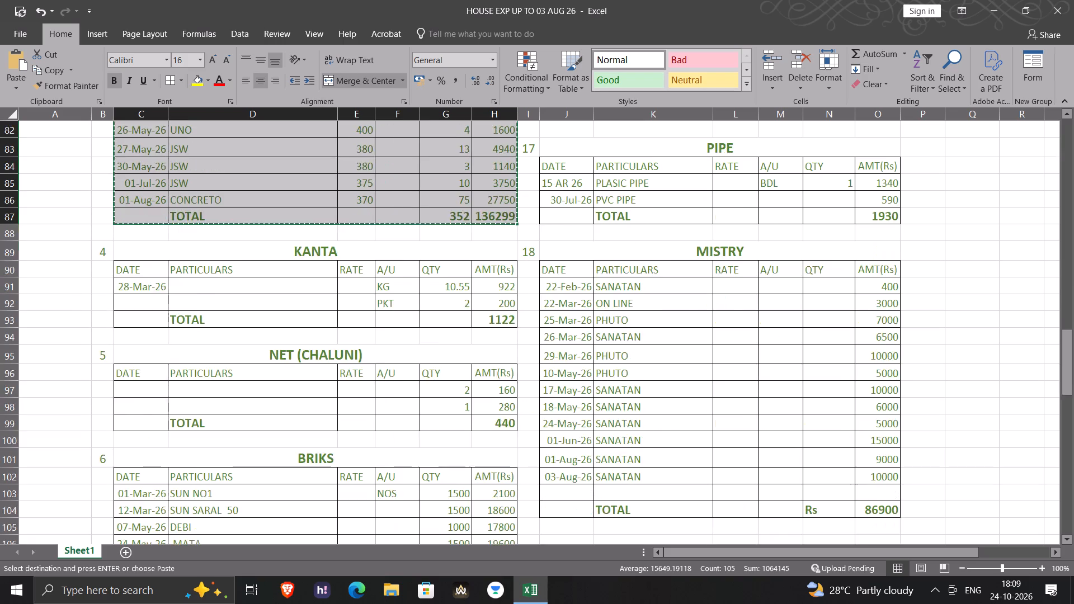
scroll(430, 474, down, 20)
scroll(430, 483, down, 2)
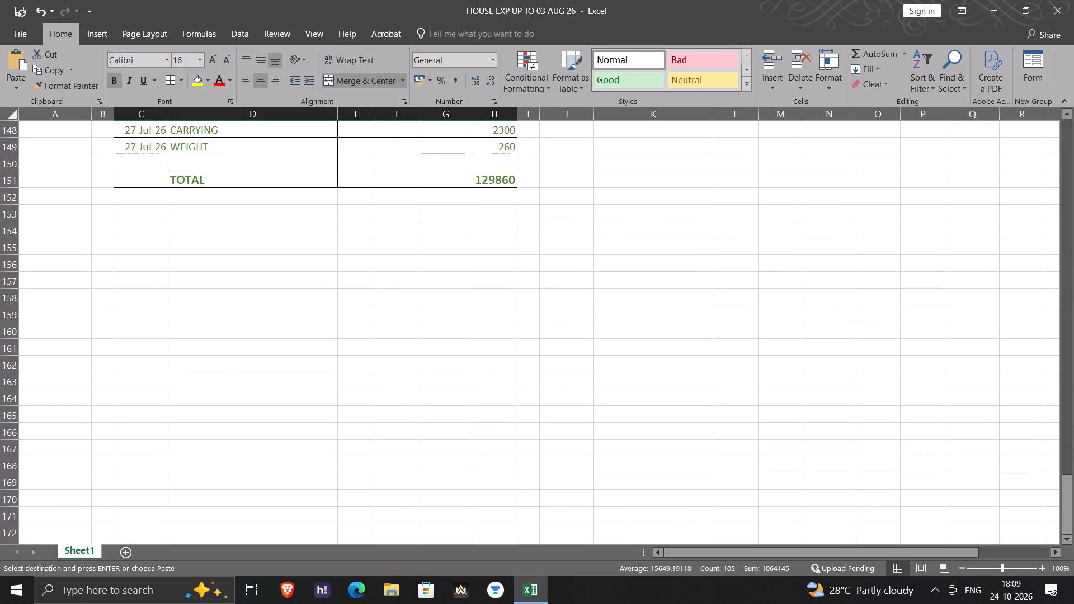
click(125, 314)
key(ctrl+v)
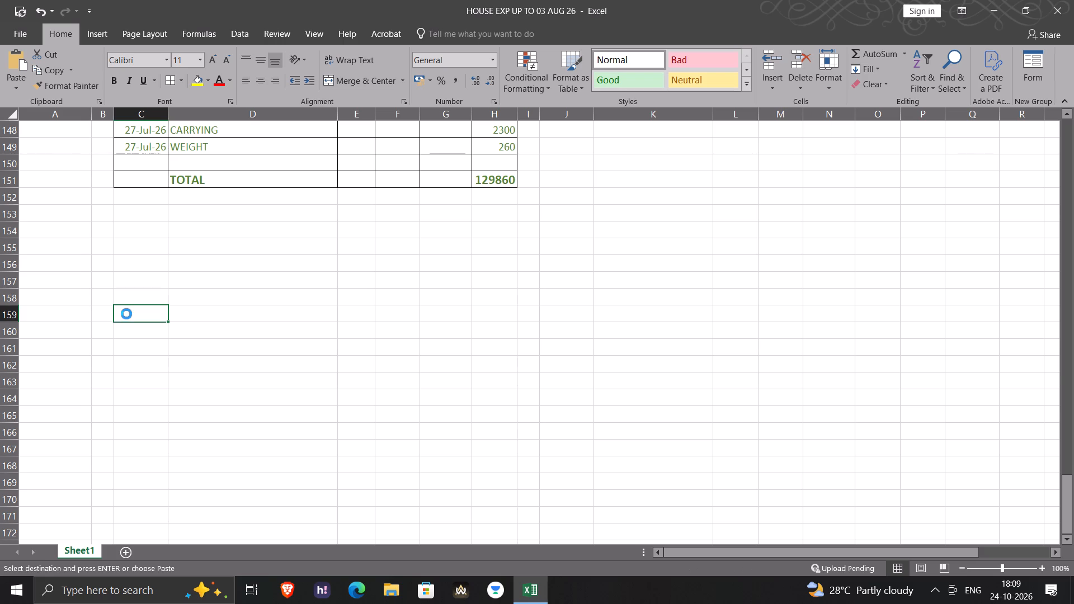
click(233, 378)
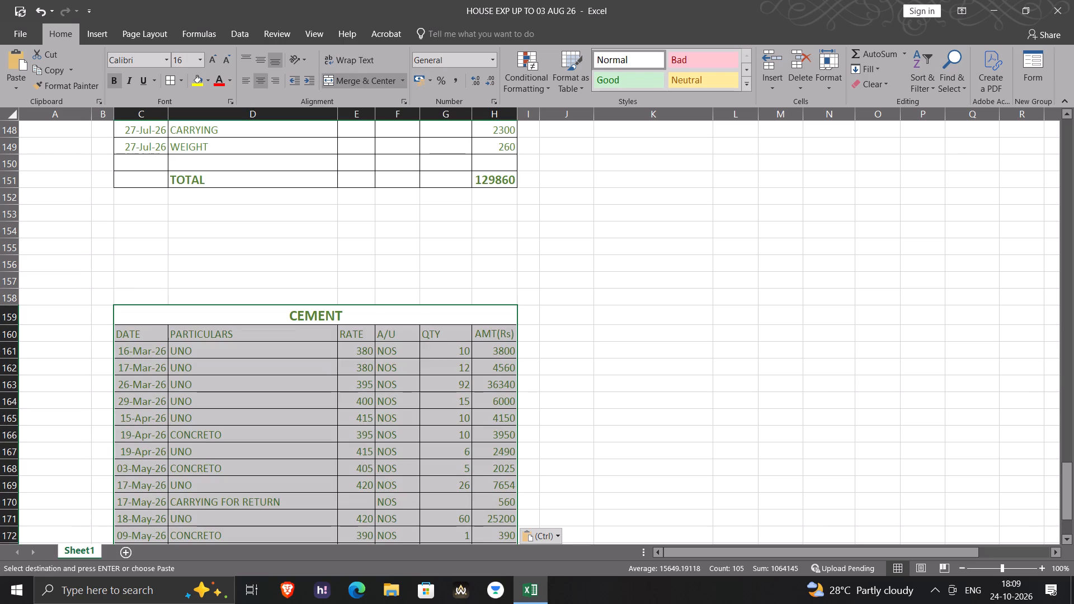
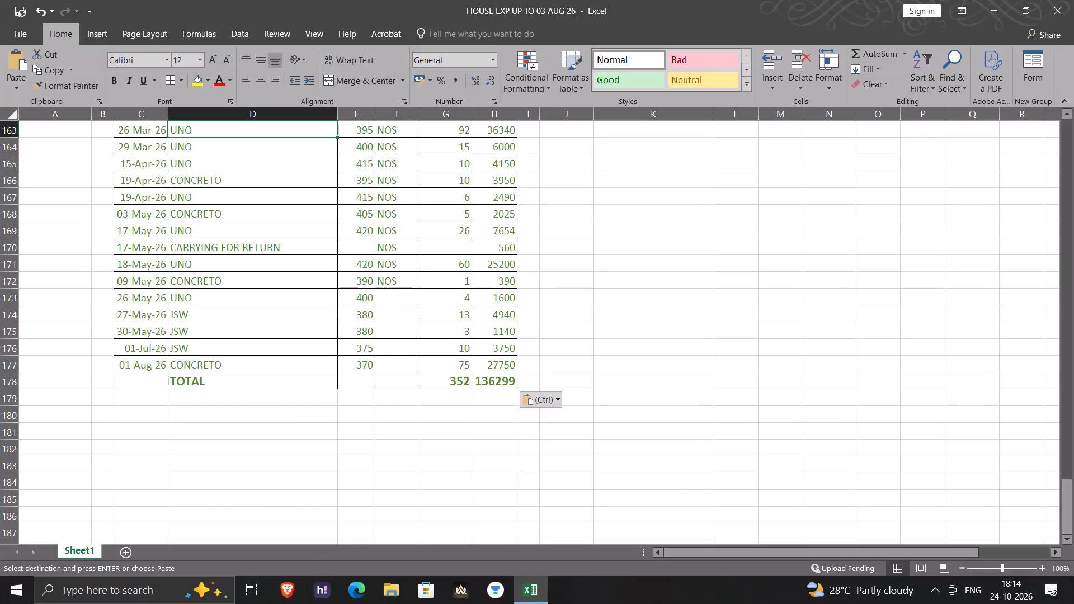
Clear all the entries in C161:H177 of the pasted CEMENT table, keeping its headings and TOTAL row.
scroll(219, 443, up, 5)
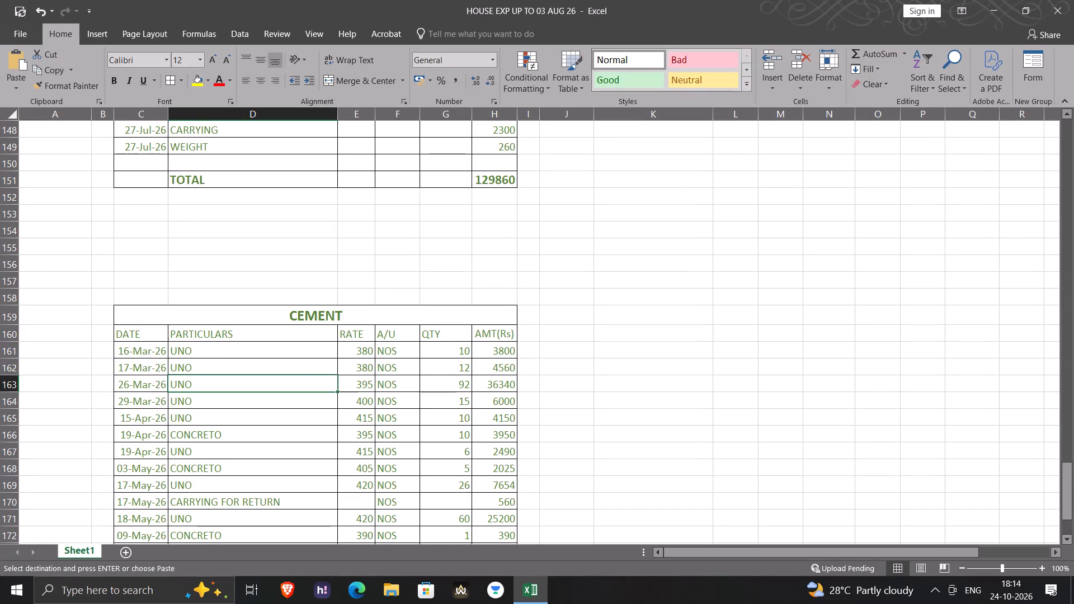
scroll(216, 365, down, 8)
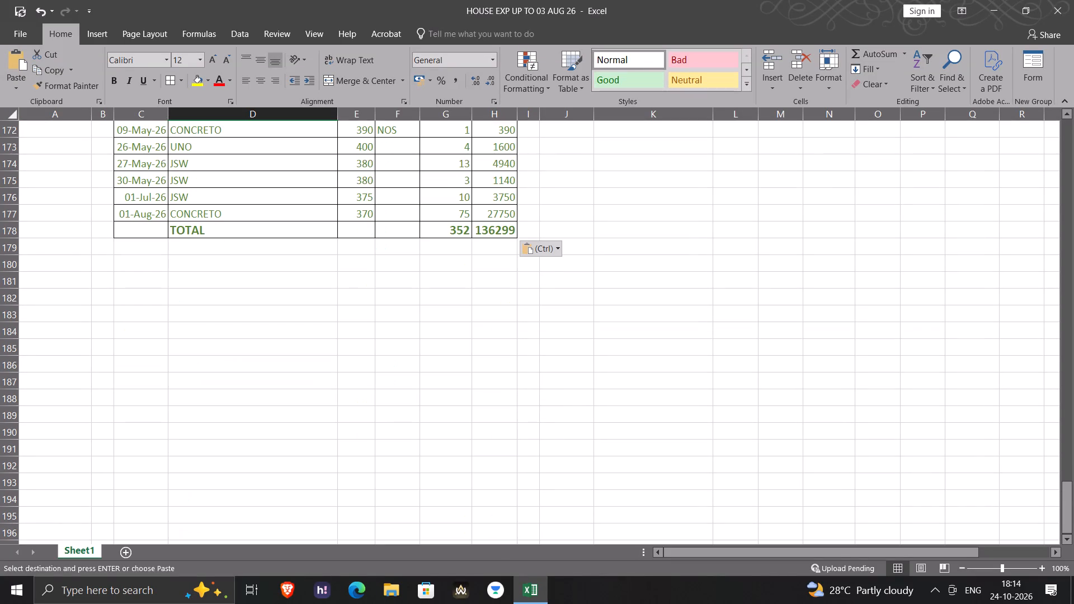
scroll(215, 371, down, 4)
scroll(214, 372, up, 6)
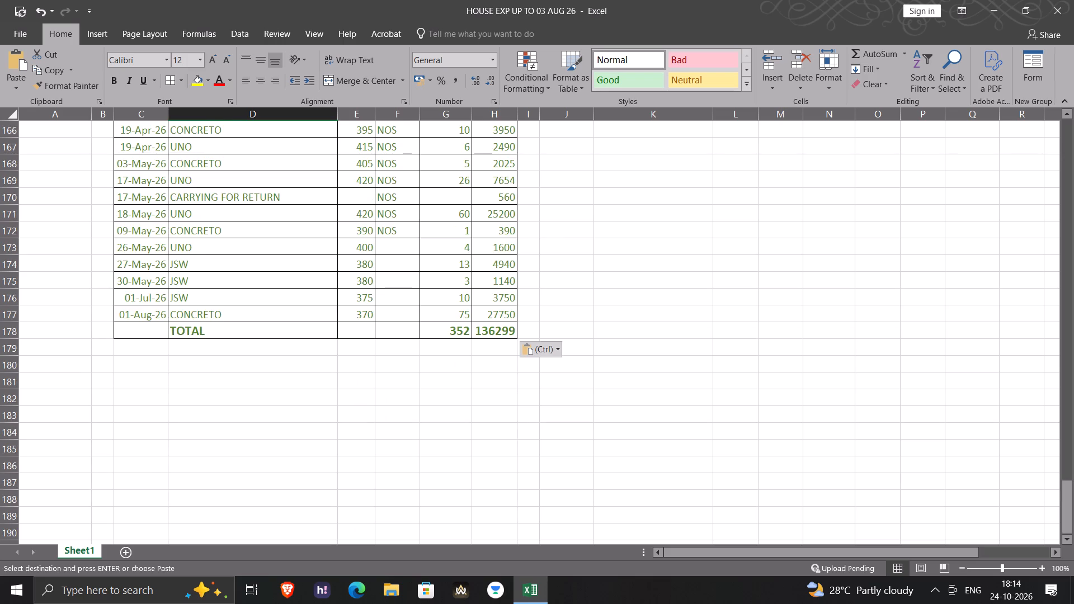
scroll(214, 372, up, 4)
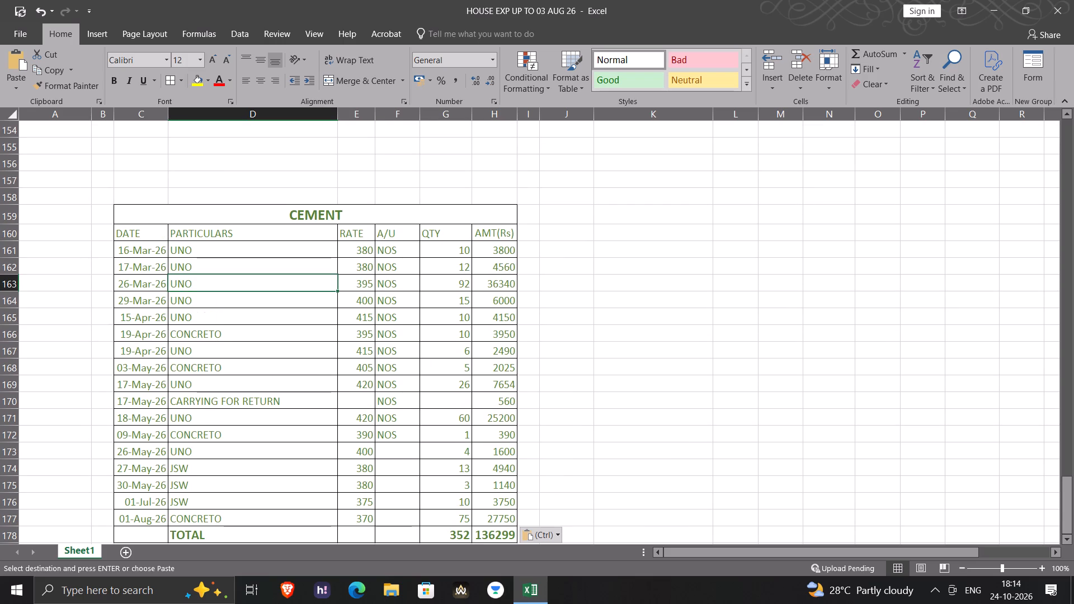
drag(155, 249, 512, 291)
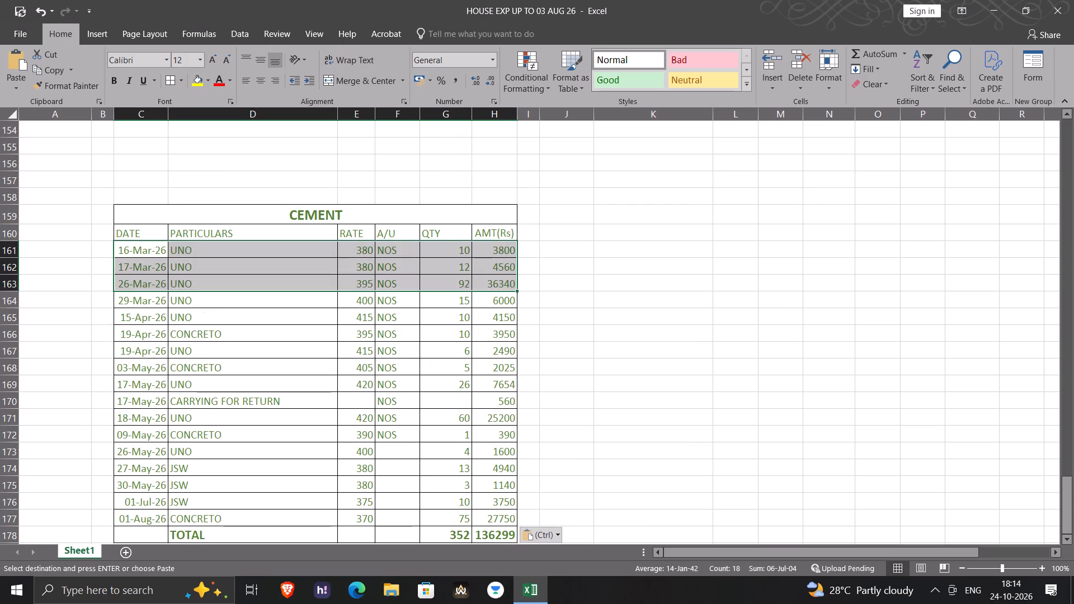
drag(512, 291, 500, 518)
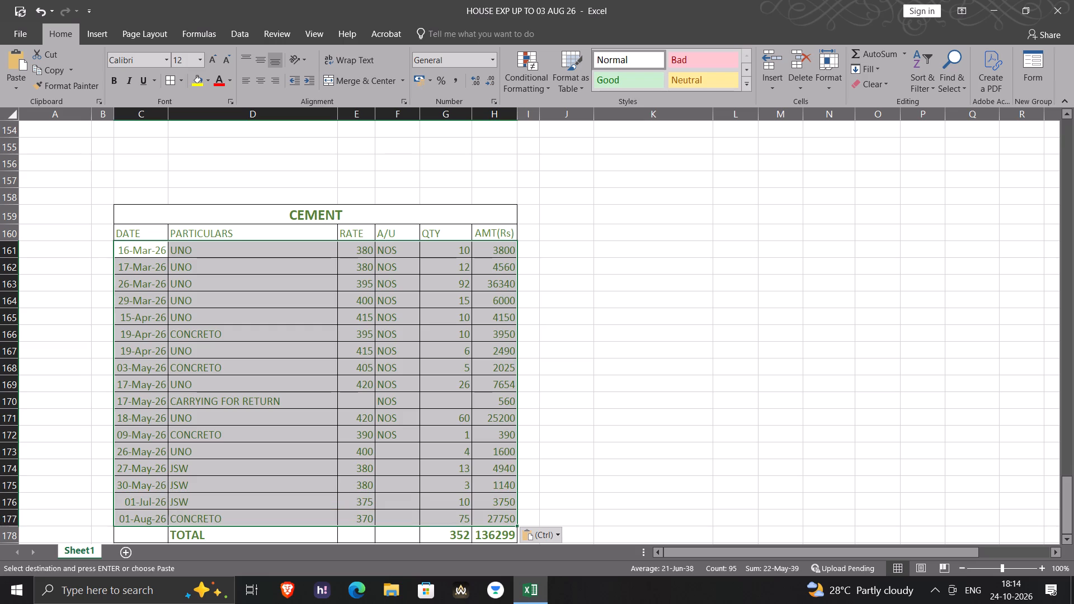
drag(500, 518, 501, 525)
key(Delete)
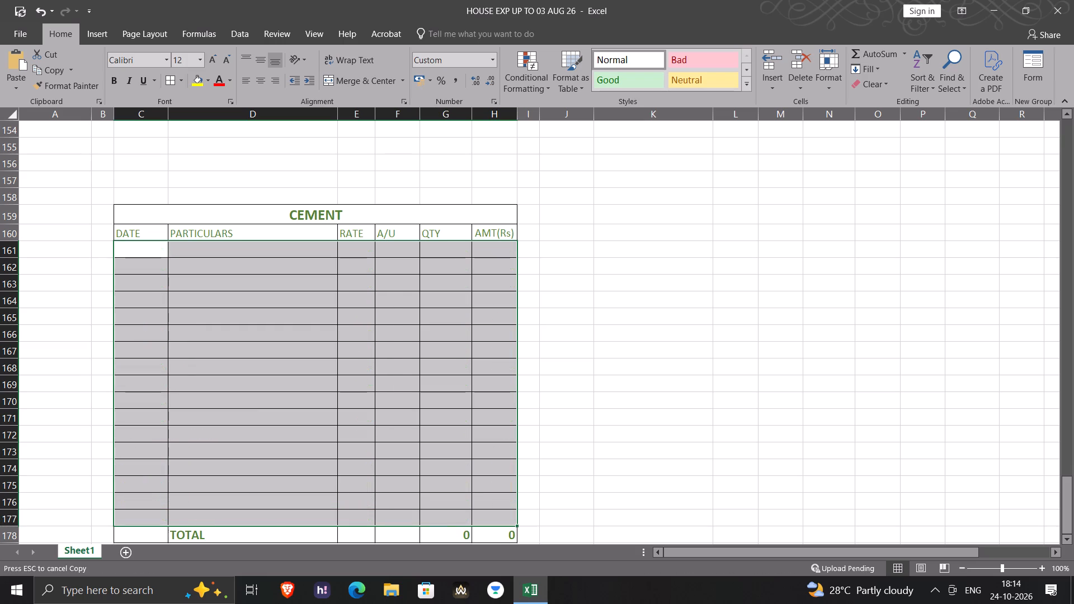
Fill row 161 of the pasted CEMENT table with date 19 aug 26, particulars uno, rate 365, A/U no, quantity 1 and amount 365.
click(126, 249)
click(131, 249)
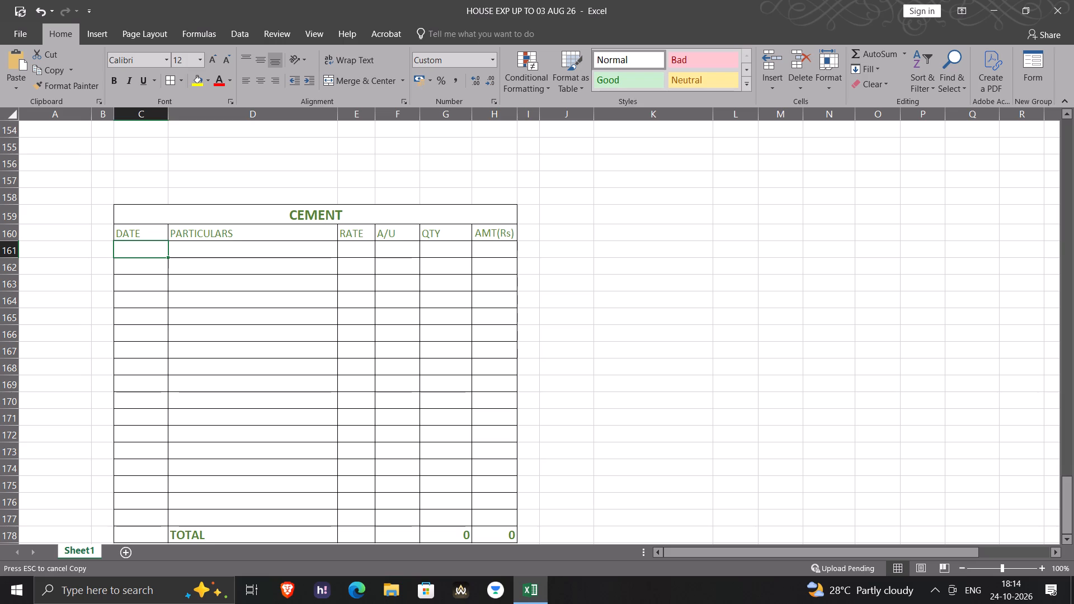
key(1)
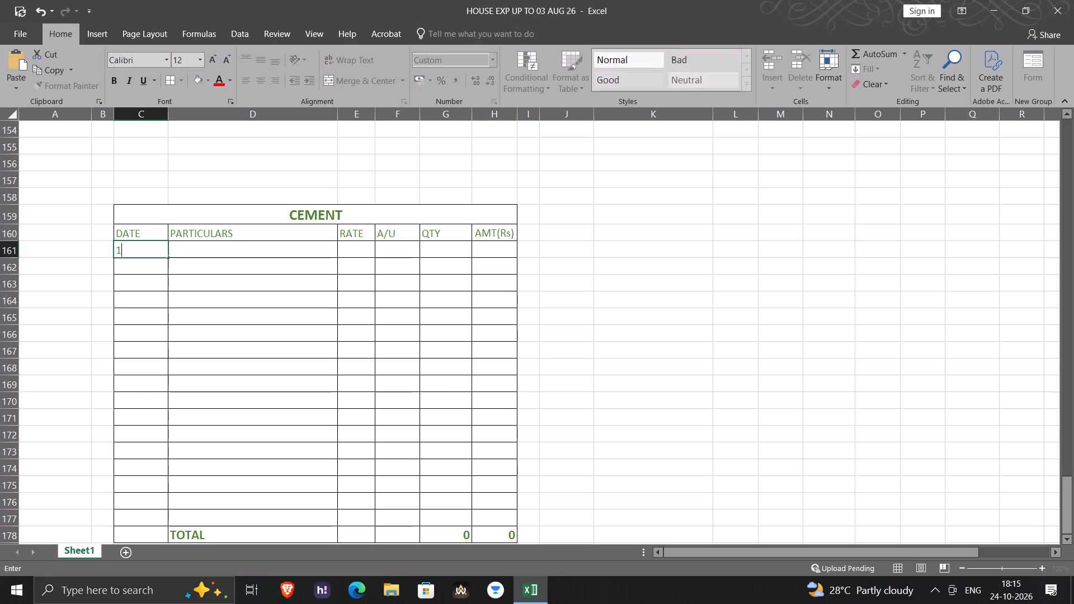
key(9)
key(space)
text(aug 26)
click(210, 251)
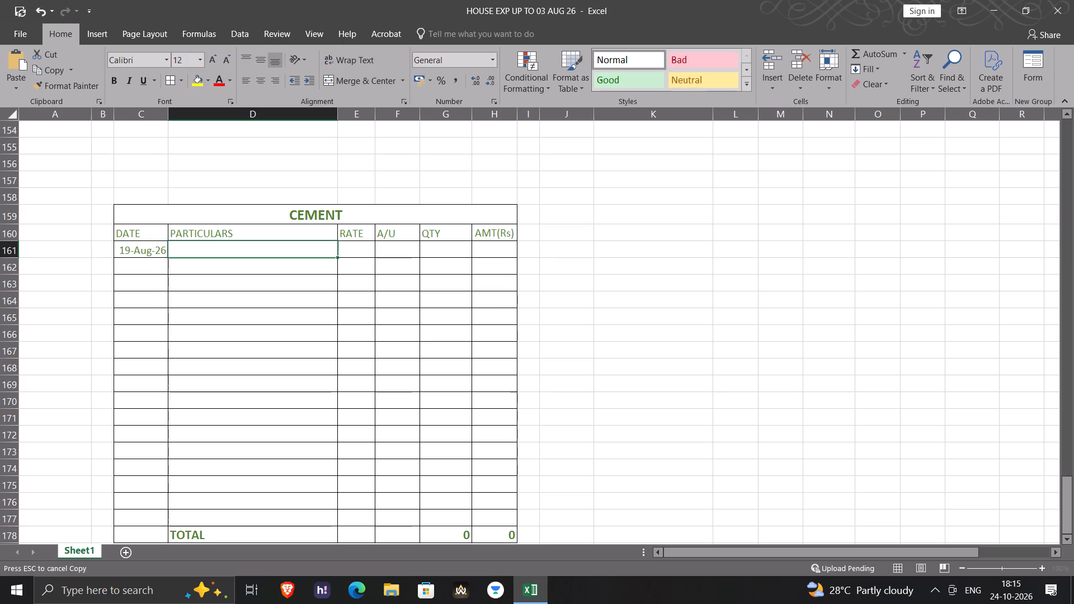
key(u)
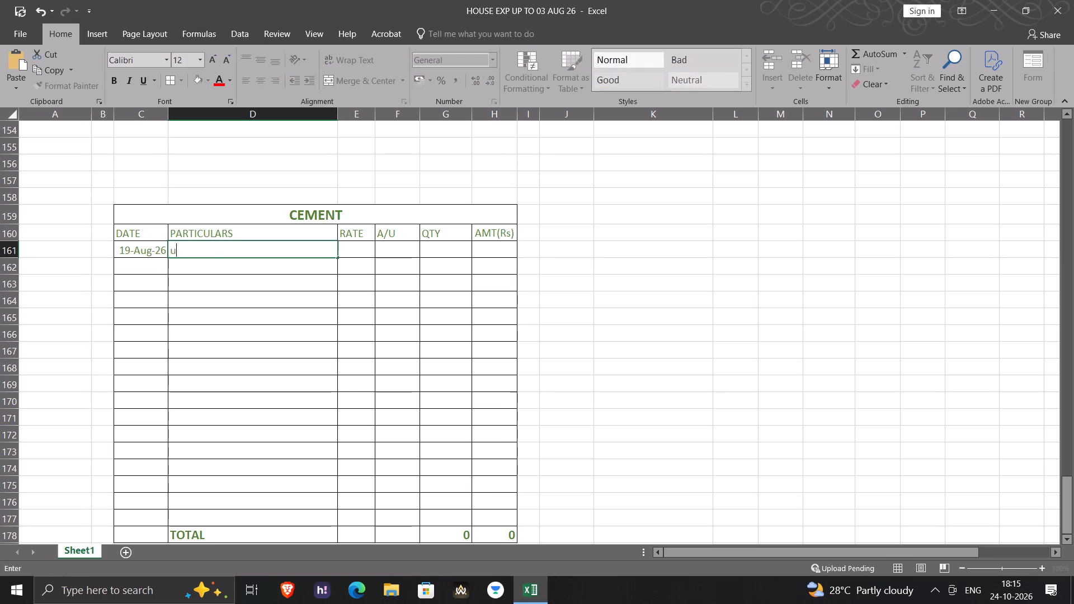
text(no)
key(Tab)
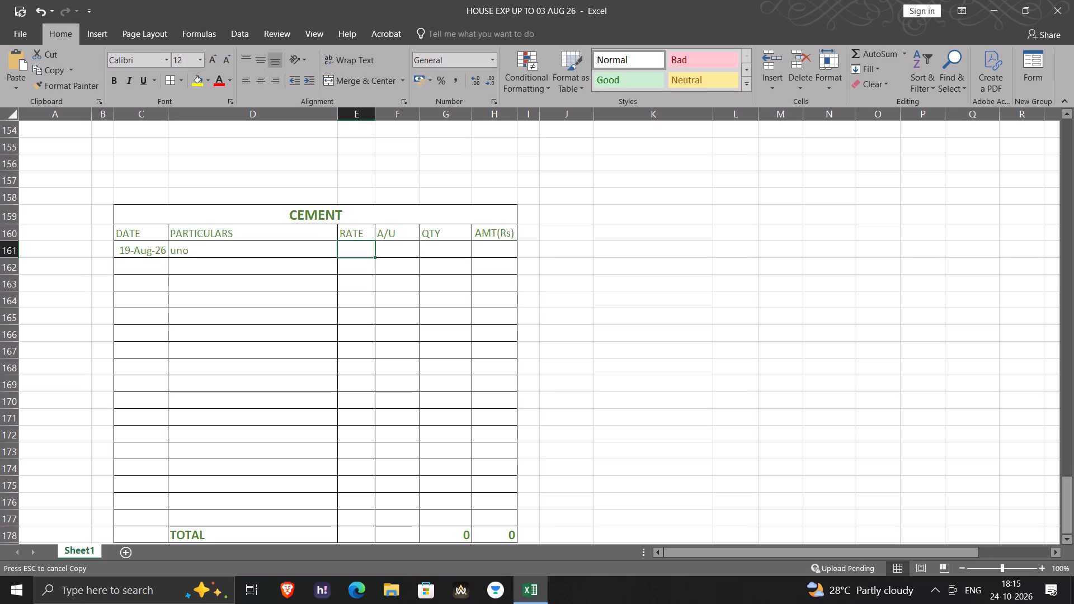
text(365)
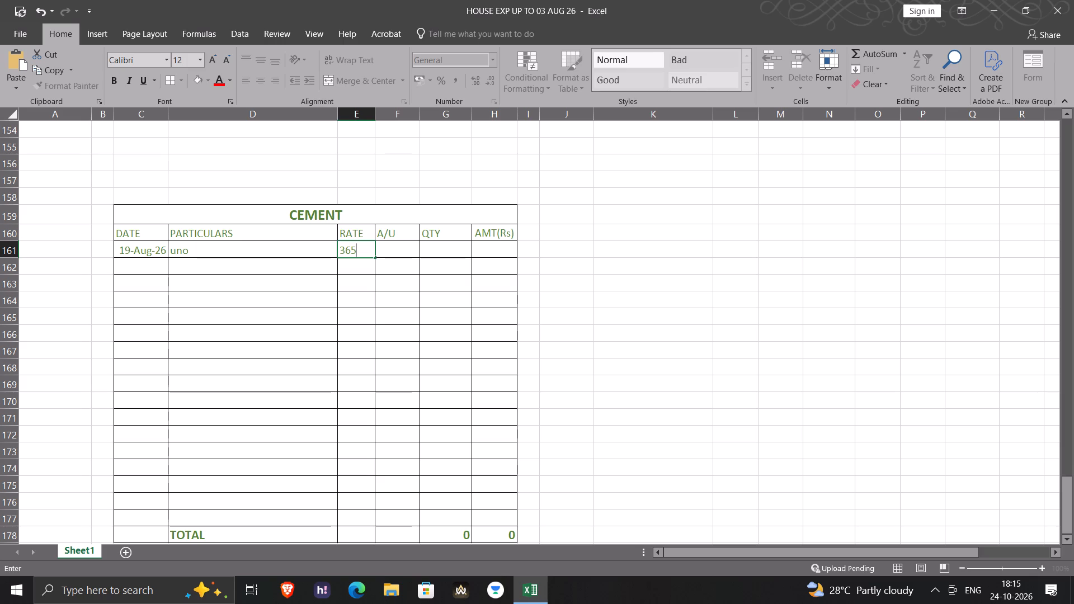
key(Tab)
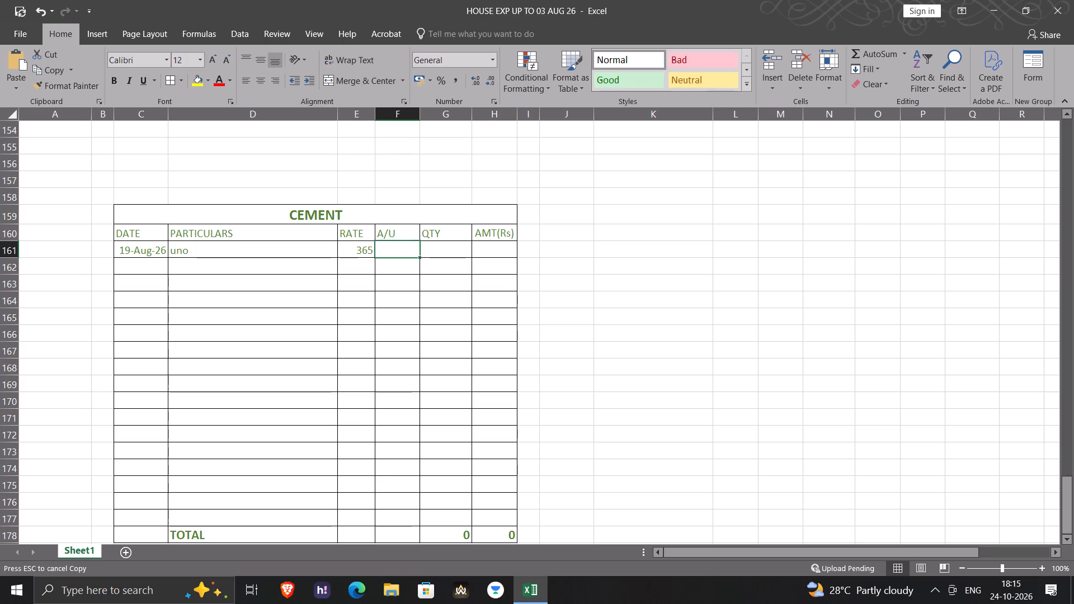
text(no)
key(Tab)
key(1)
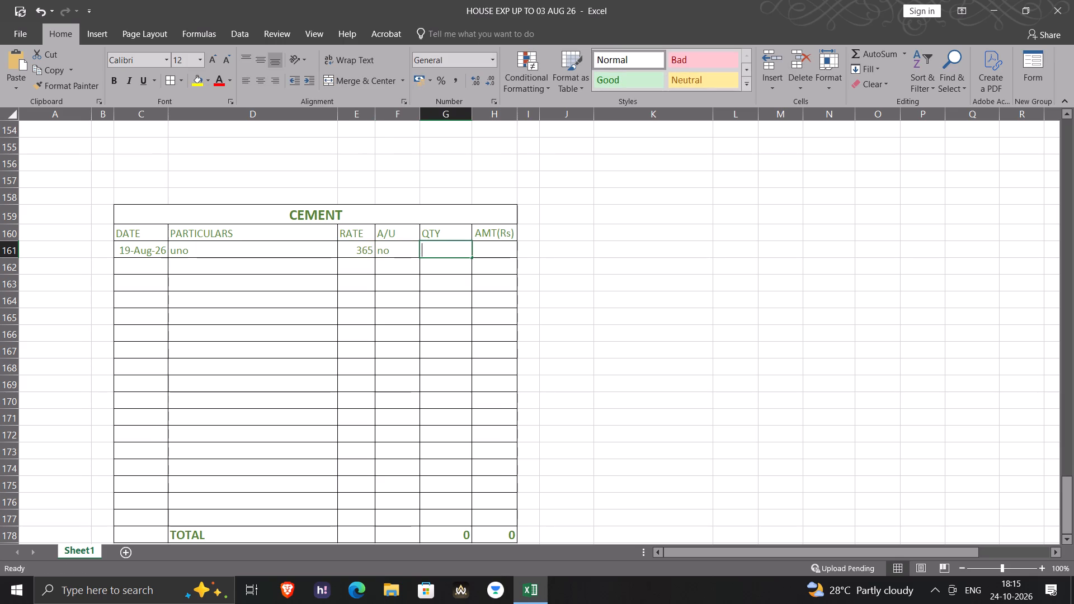
key(Tab)
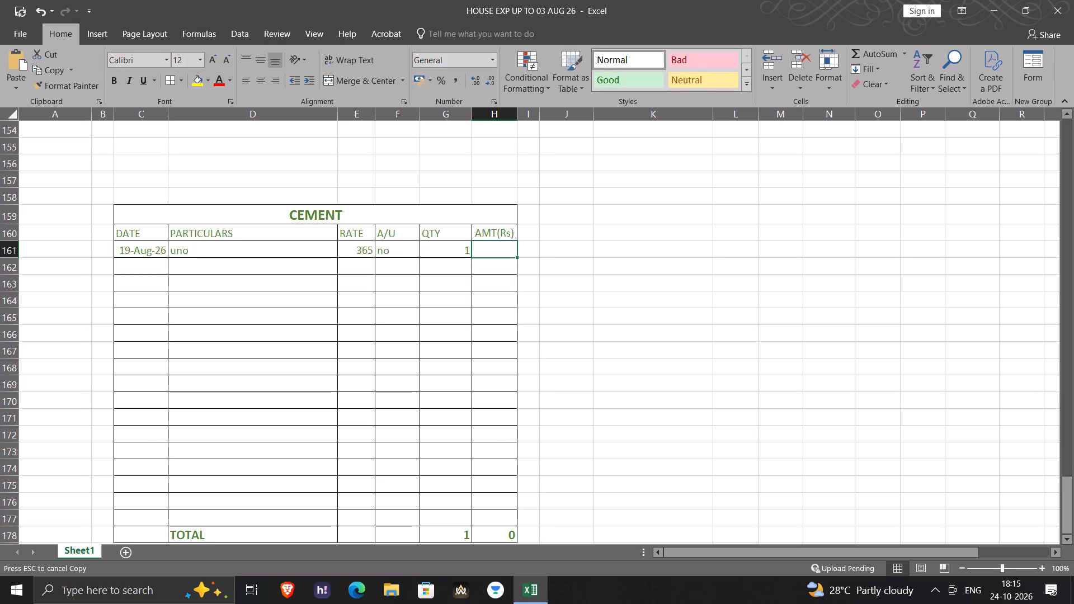
text(365)
Enter the date 21 aug26 for the second entry in row 162 of the pasted CEMENT table.
click(135, 262)
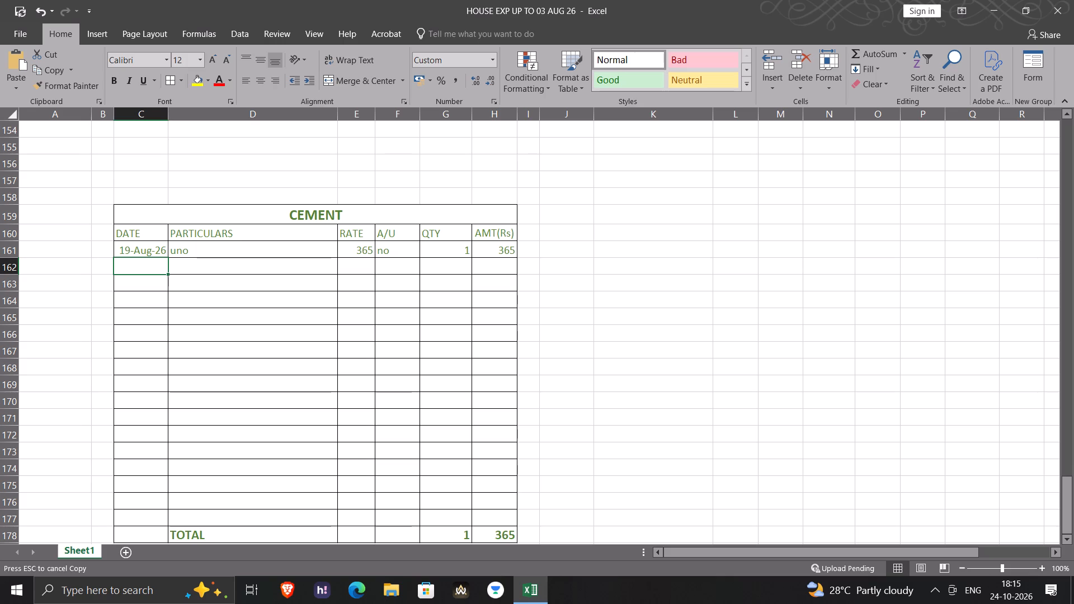
text(21)
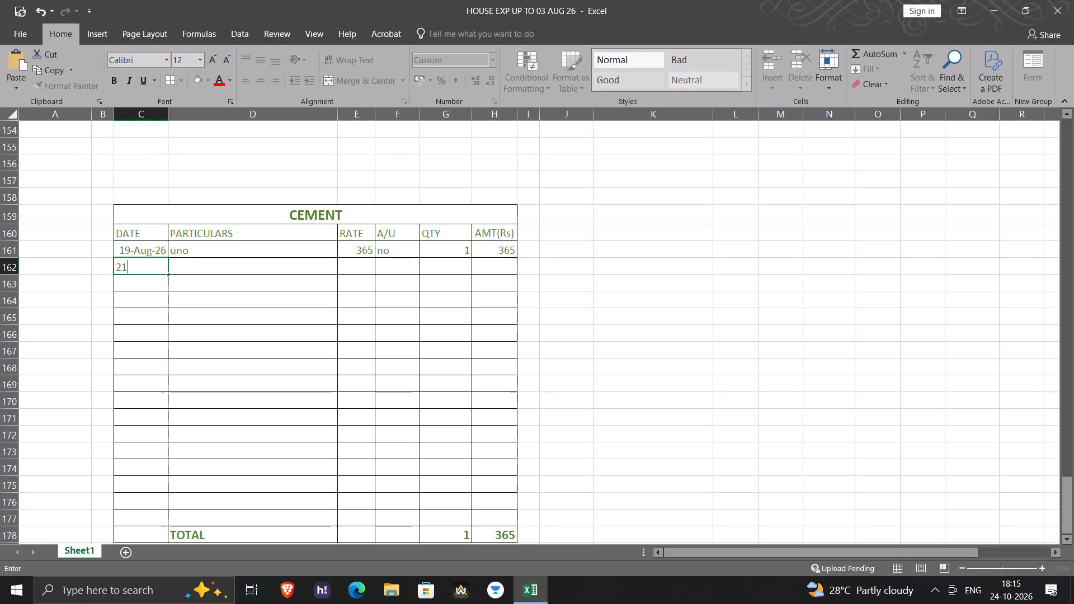
key(Tab)
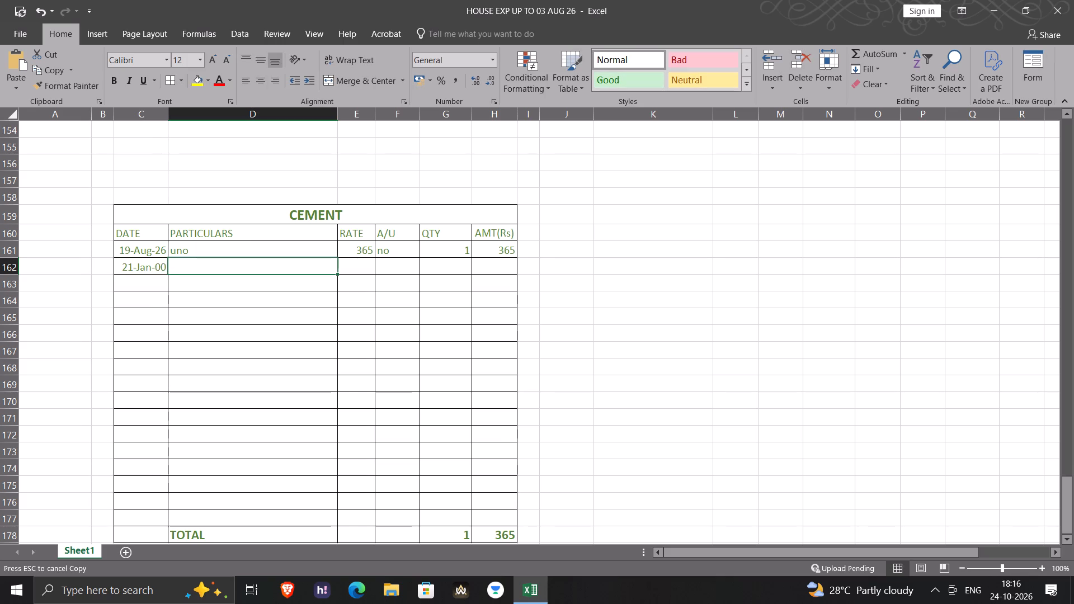
click(144, 268)
text(21)
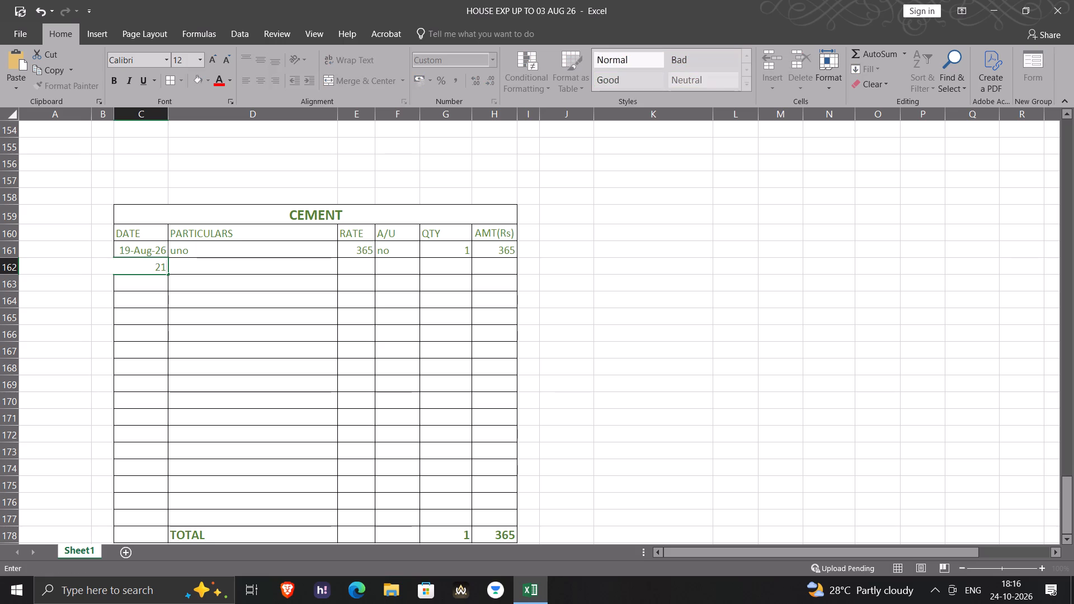
key(space)
key(a)
text(ug)
text(26)
click(205, 265)
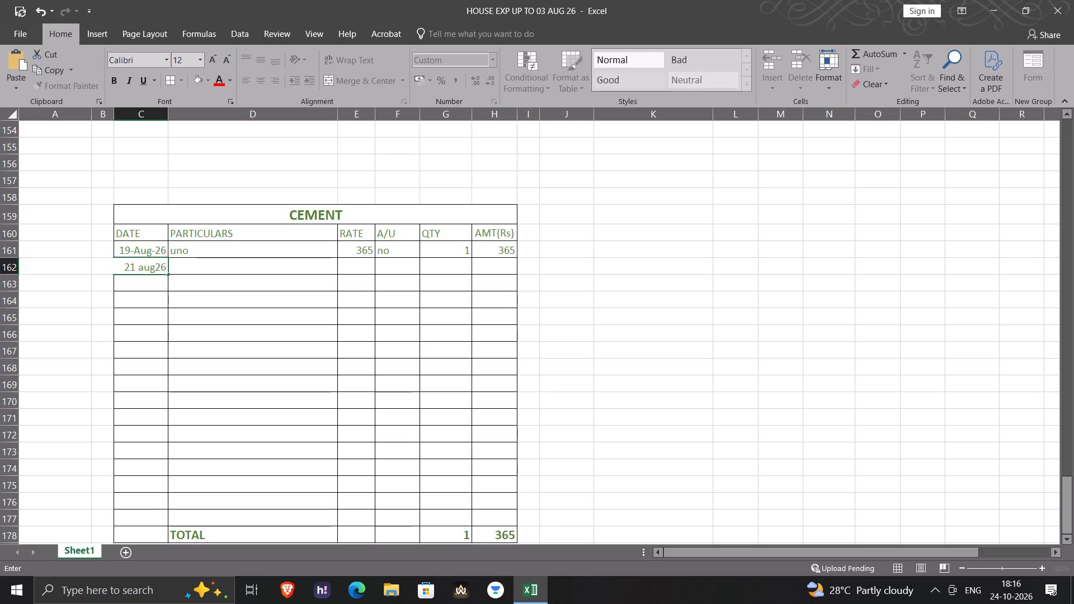
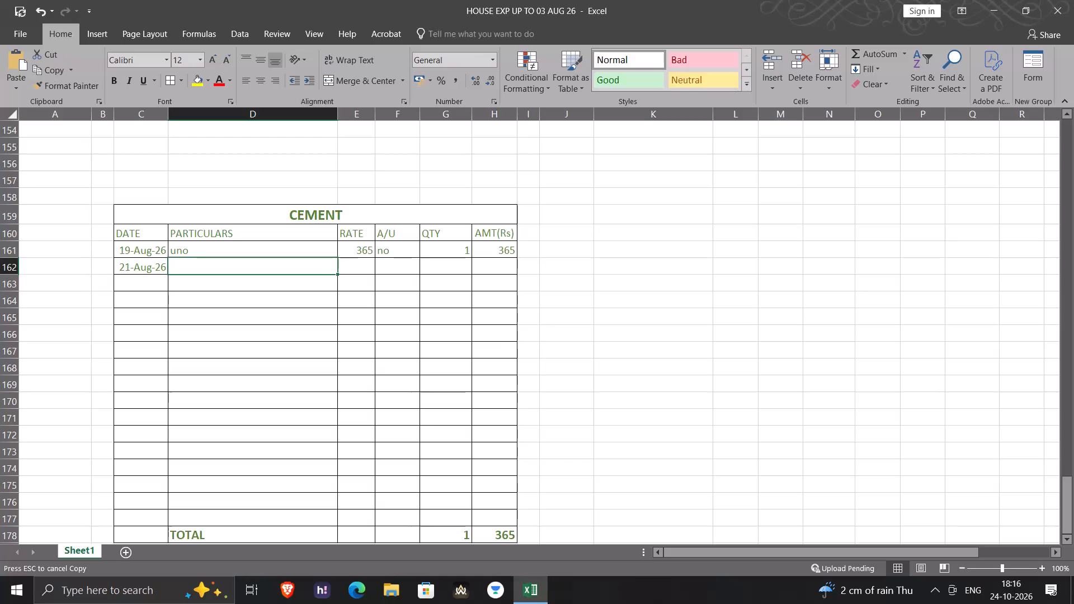
Complete row 162 of the lower CEMENT table with particulars UNO, rate 365, quantity 10 and amount 3650, leaving A/U blank.
text(UNO)
key(Tab)
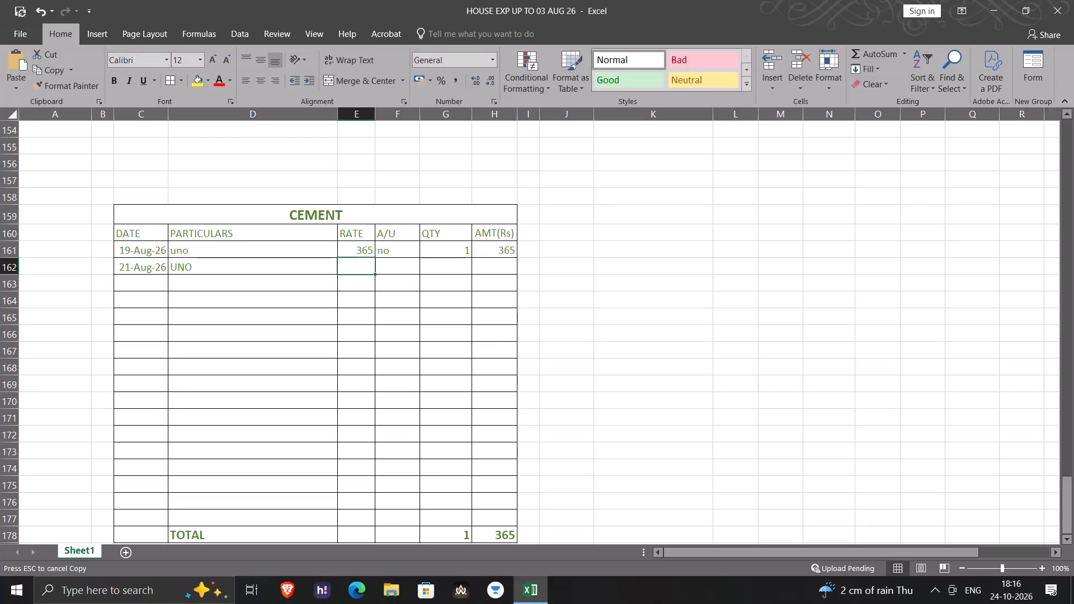
text(365)
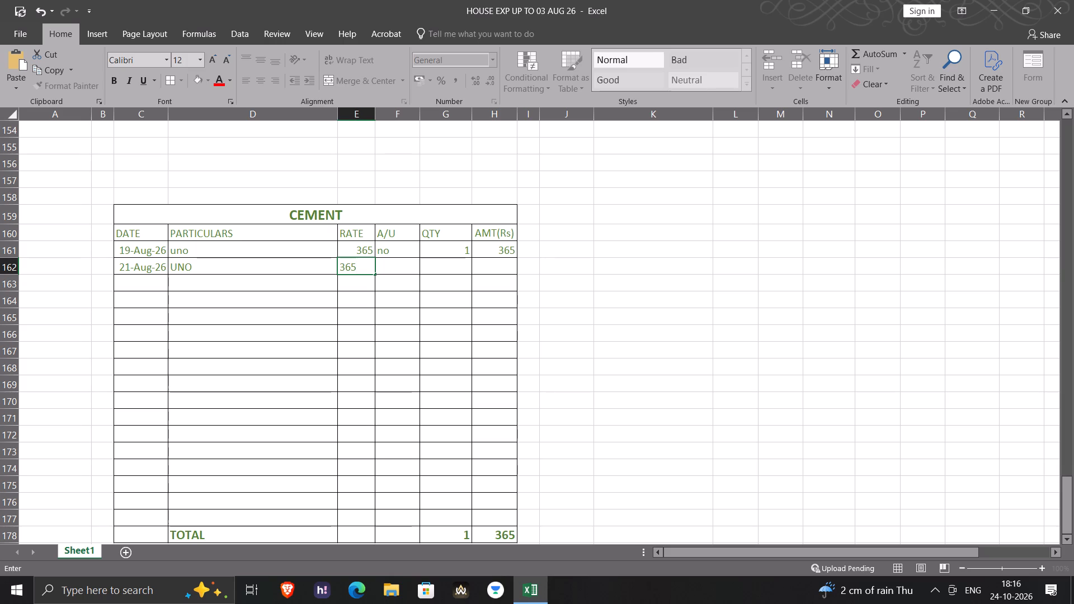
key(Tab)
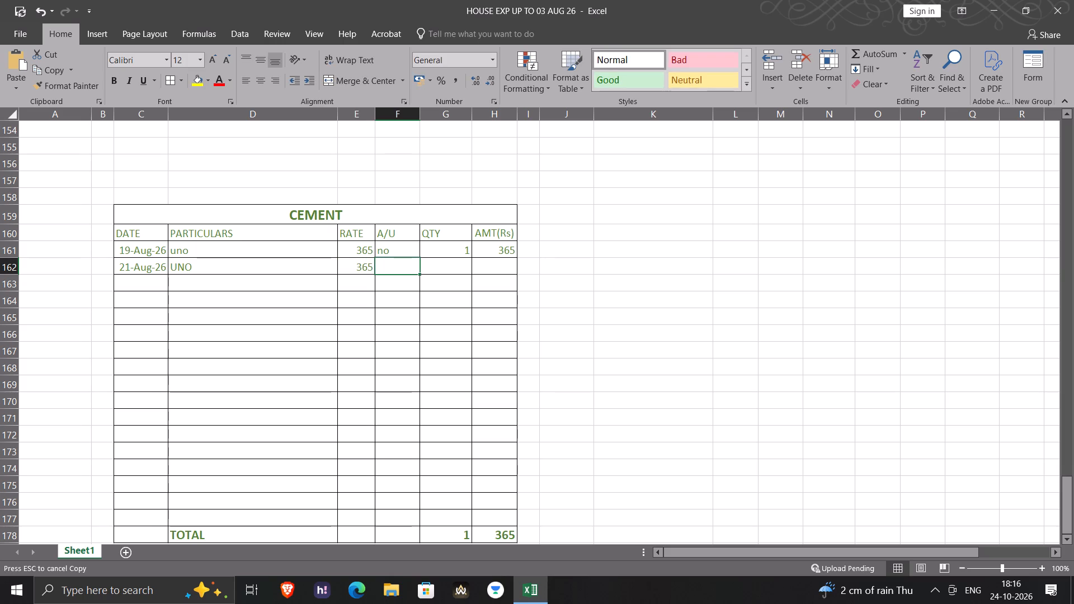
key(Tab)
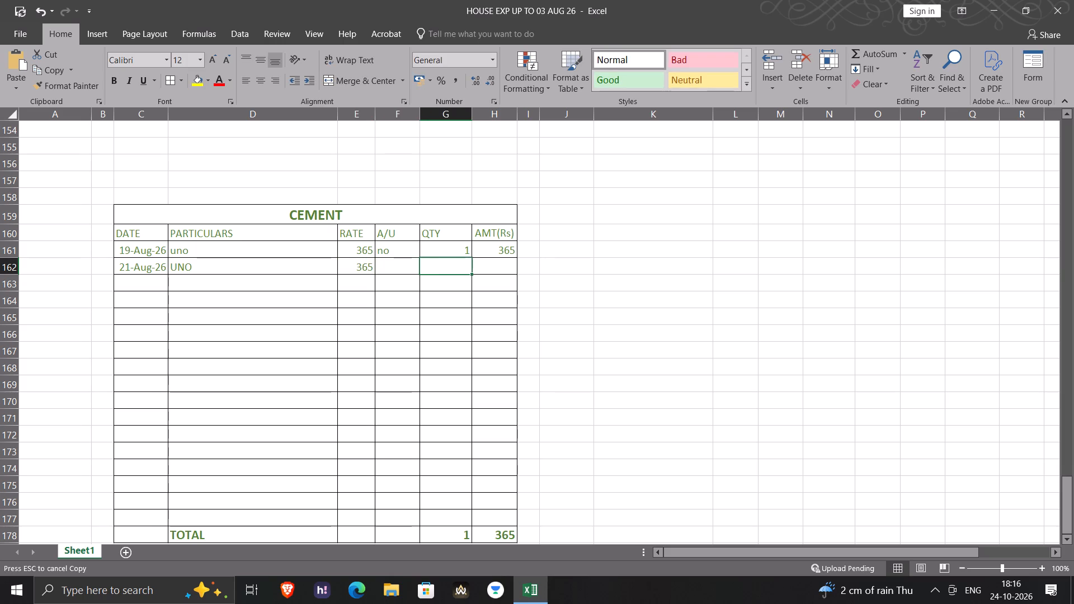
text(10)
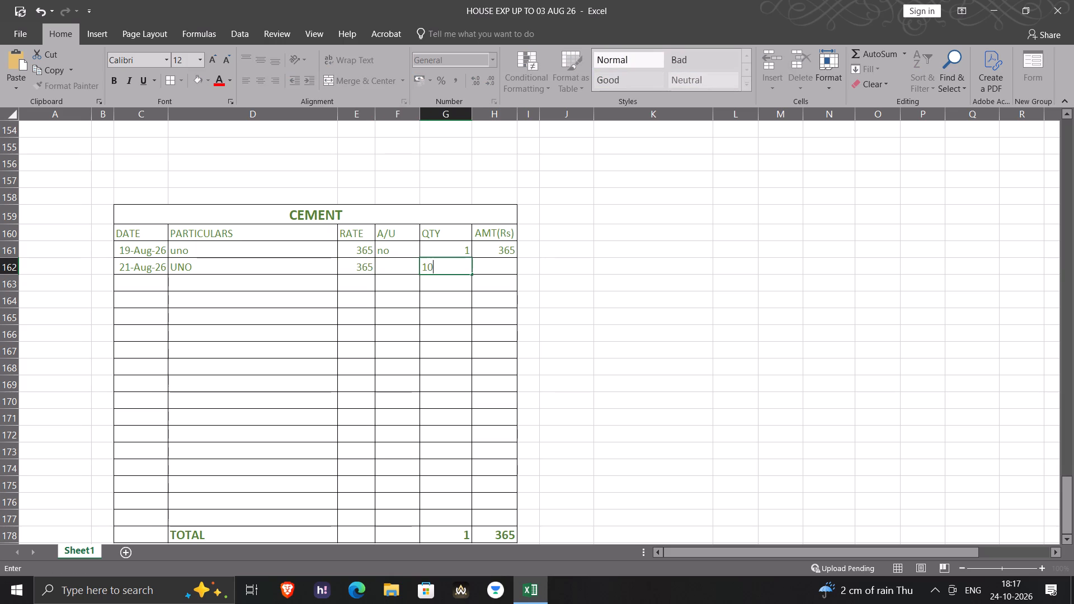
key(Tab)
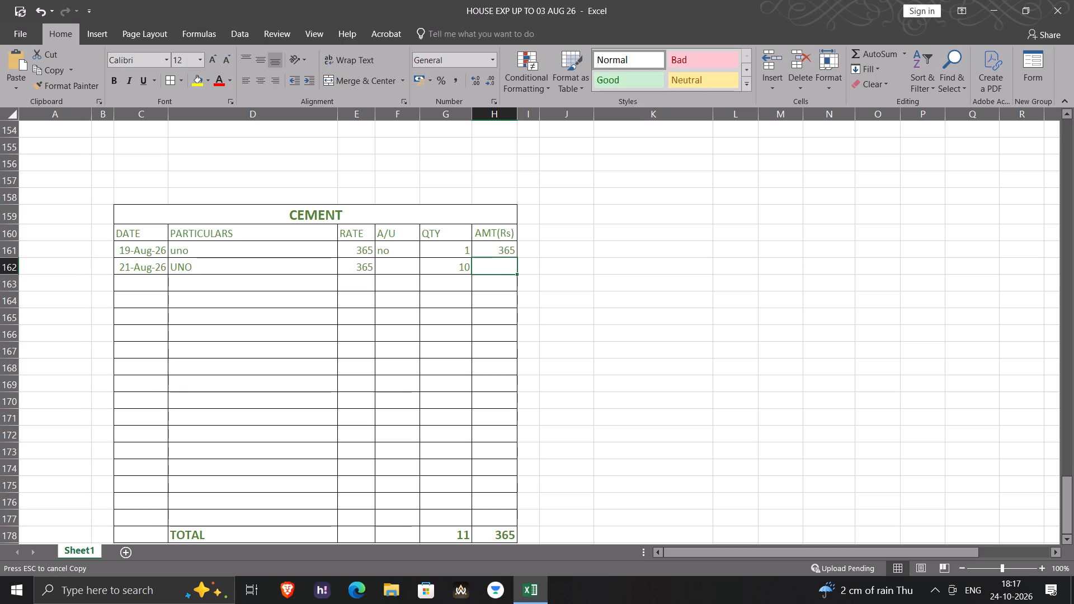
key(3)
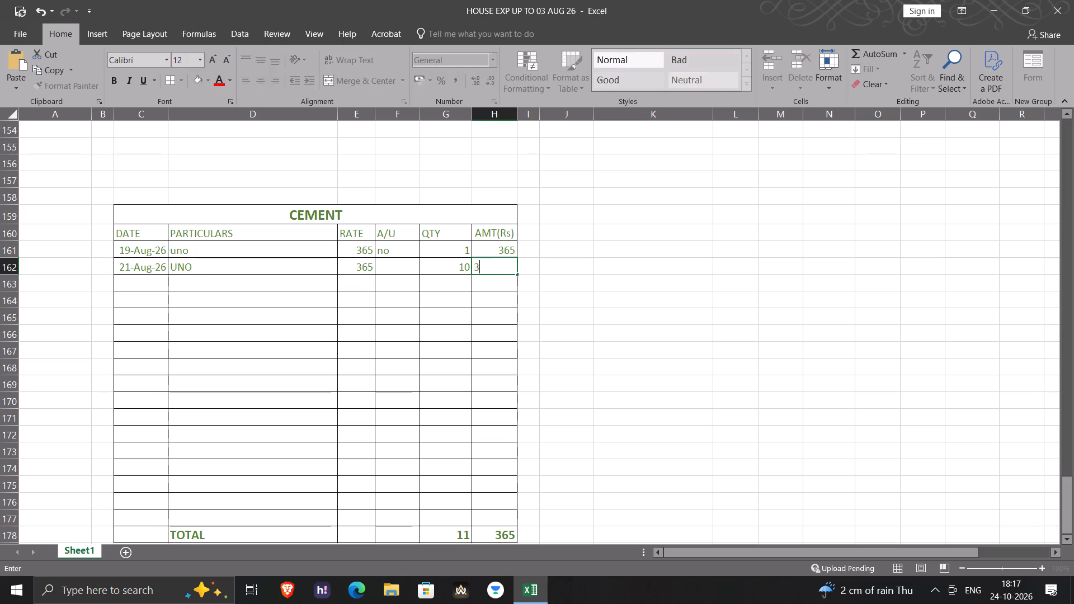
text(65)
key(0)
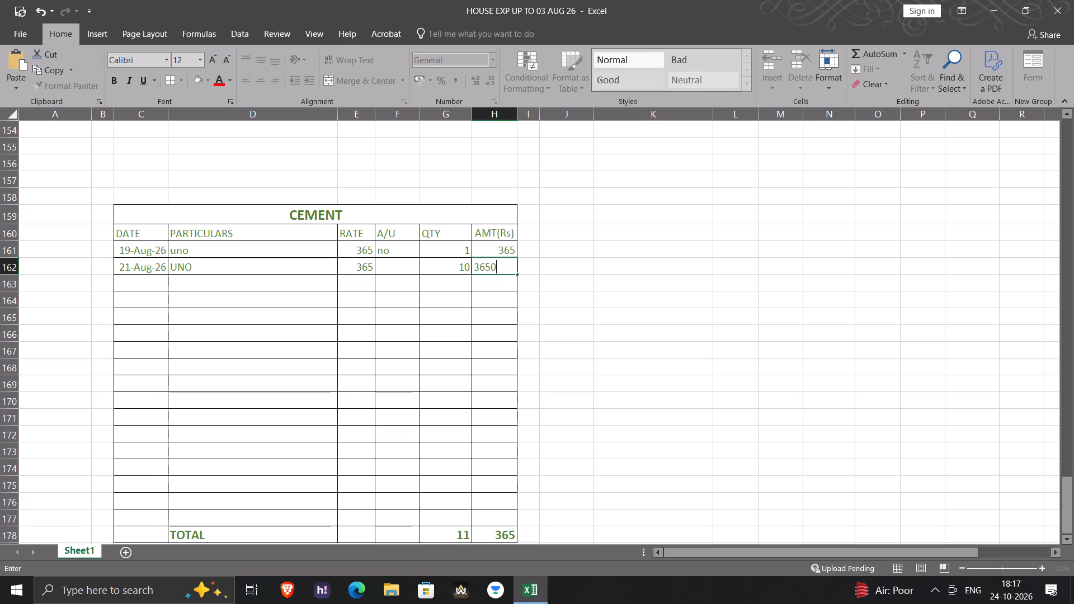
Enter the date 29 AUG 26 for the third entry in row 163 of the CEMENT table.
click(132, 275)
key(2)
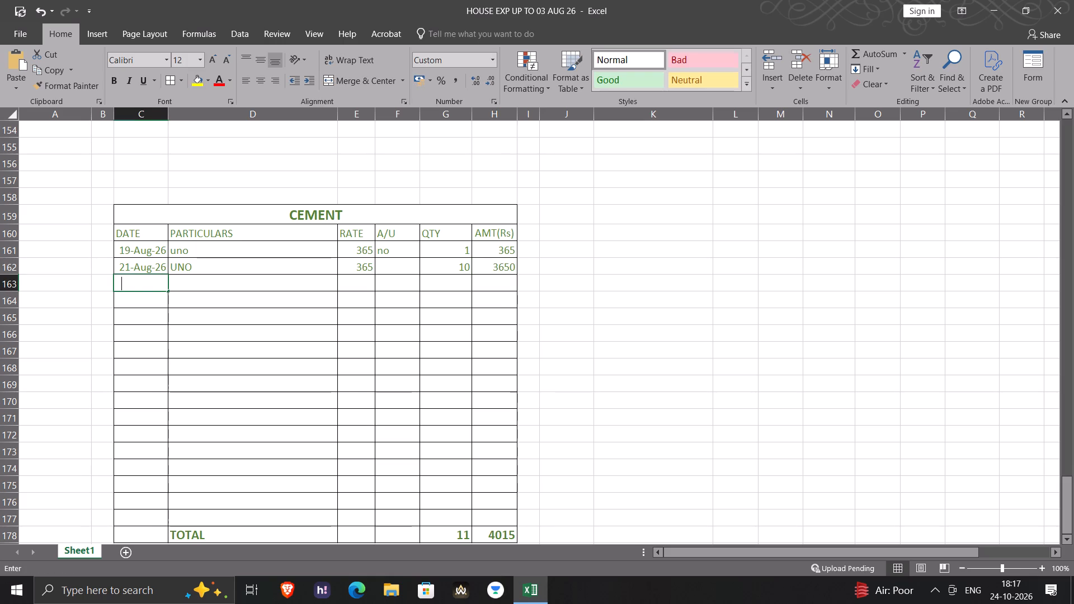
key(9)
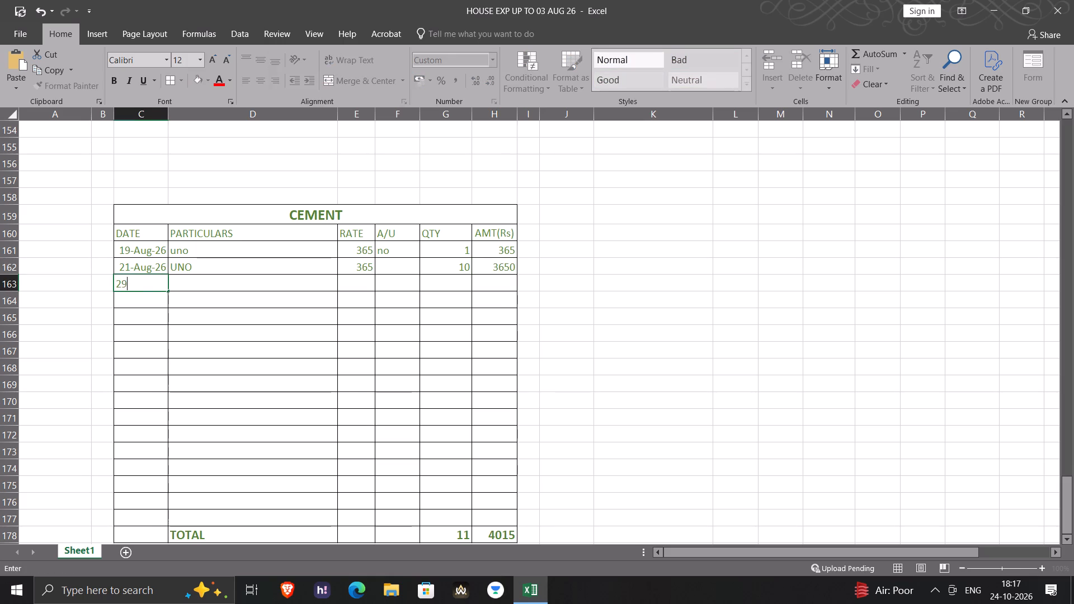
key(space)
text(AU)
key(g)
key(space)
text(26)
key(Tab)
key(Tab)
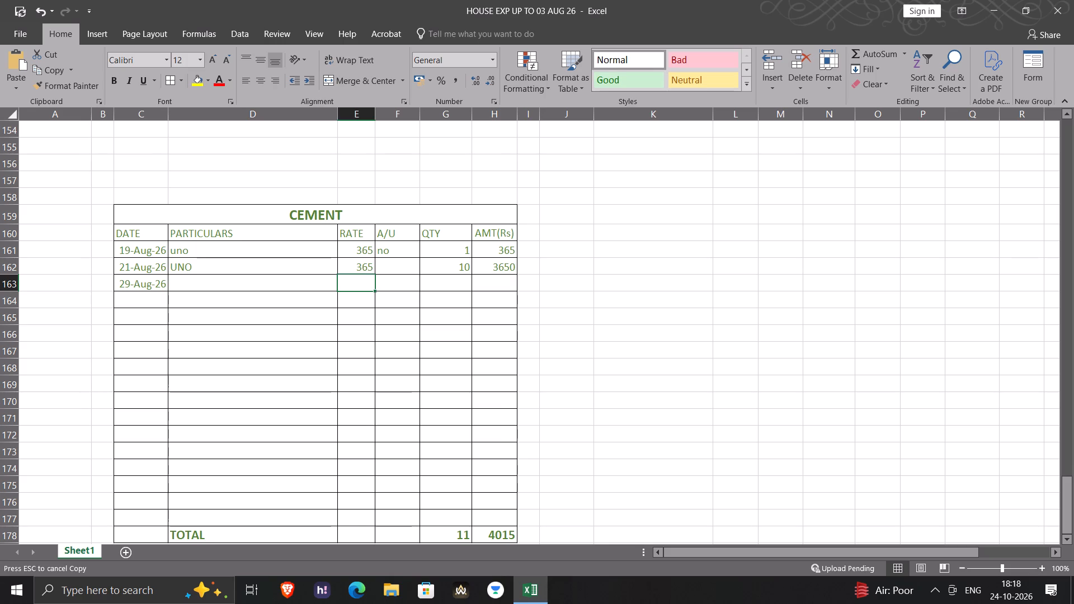
Complete row 163 with particulars CONCRETO, rate 360, quantity 14 and amount 5040, leaving A/U blank.
click(228, 286)
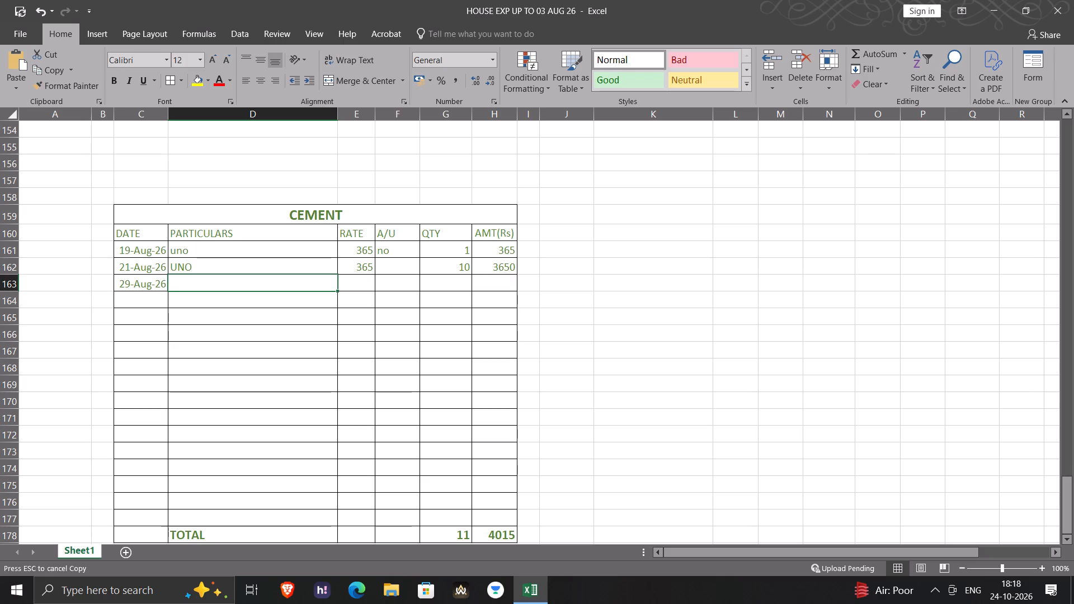
text(CONC)
text(RETO)
key(Tab)
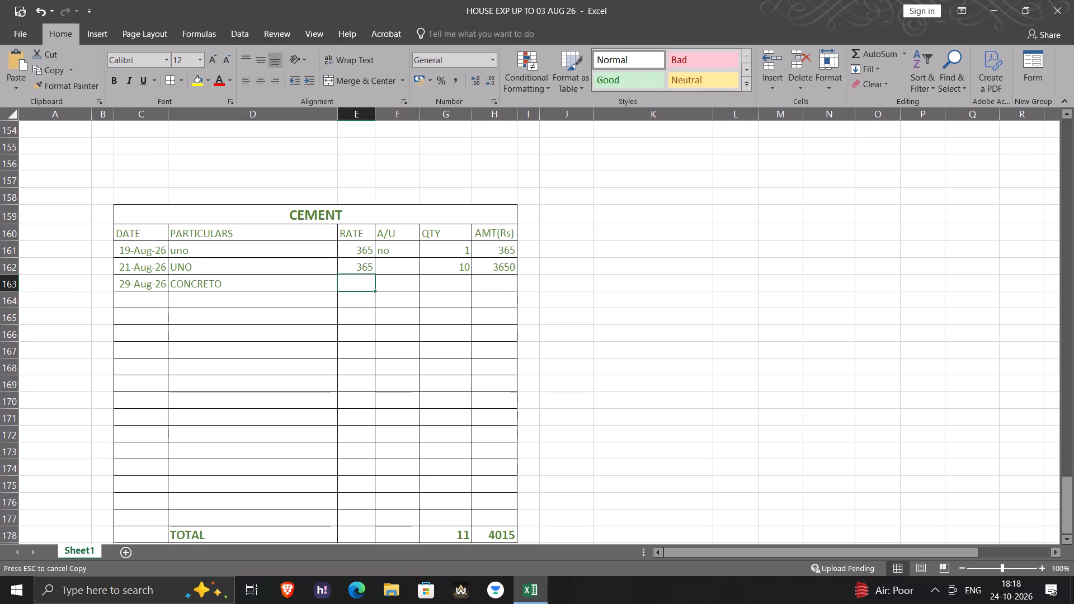
key(3)
text(60)
key(Tab)
key(Tab)
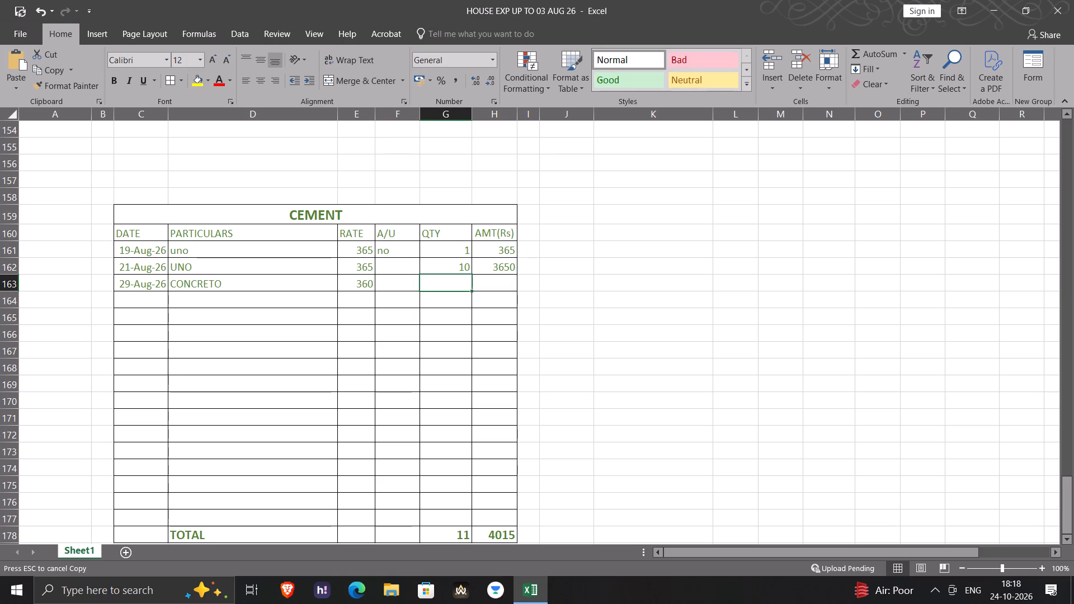
key(1)
key(4)
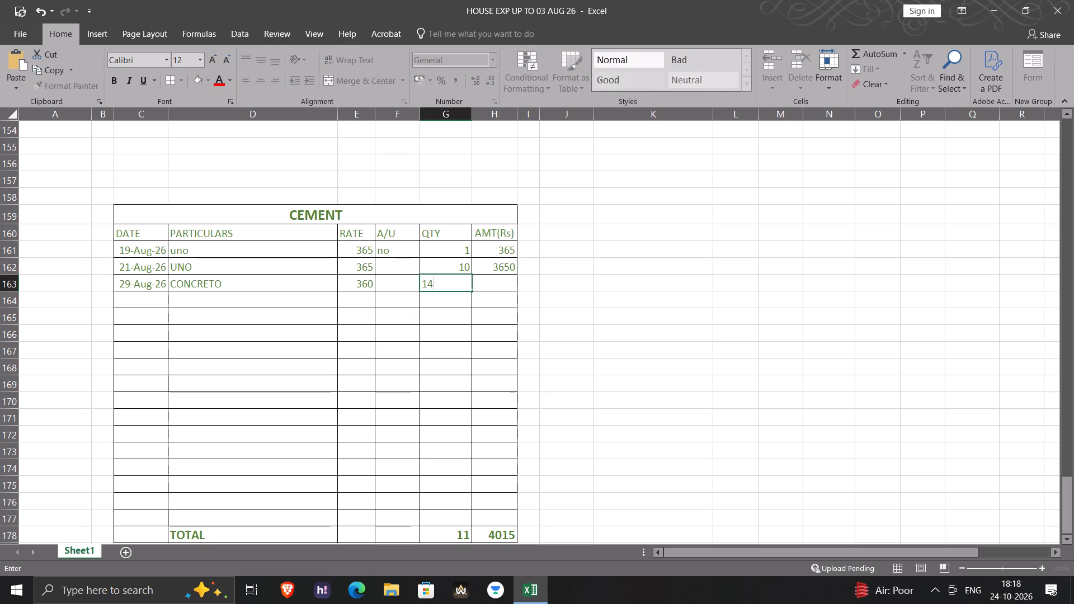
key(Tab)
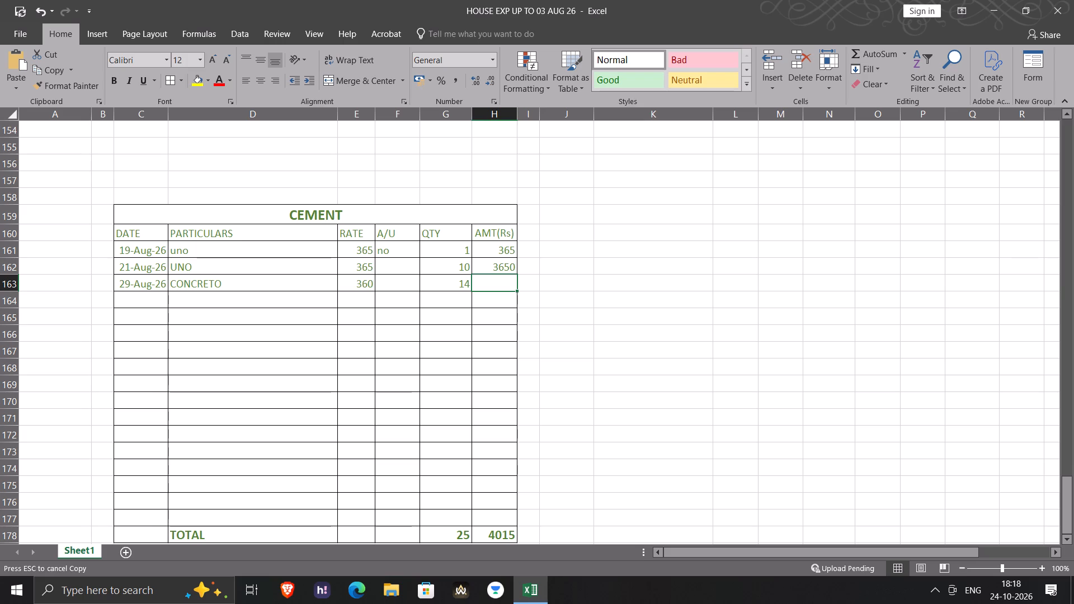
text(5040)
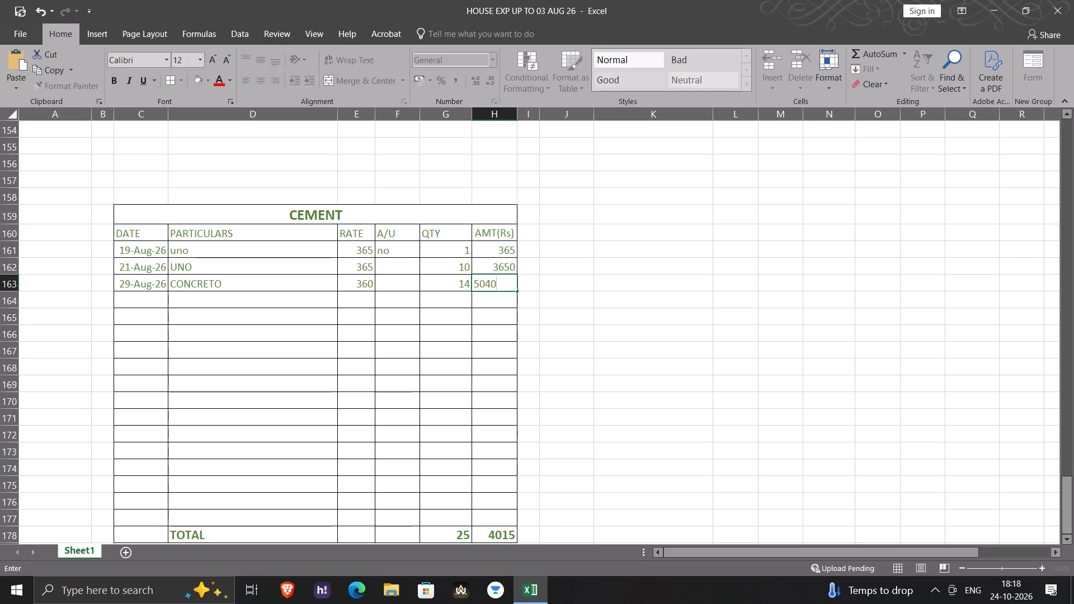
Fill row 164 of the CEMENT table with particulars UNO, rate 375, quantity 1 and amount 375, leaving date and A/U blank.
click(153, 300)
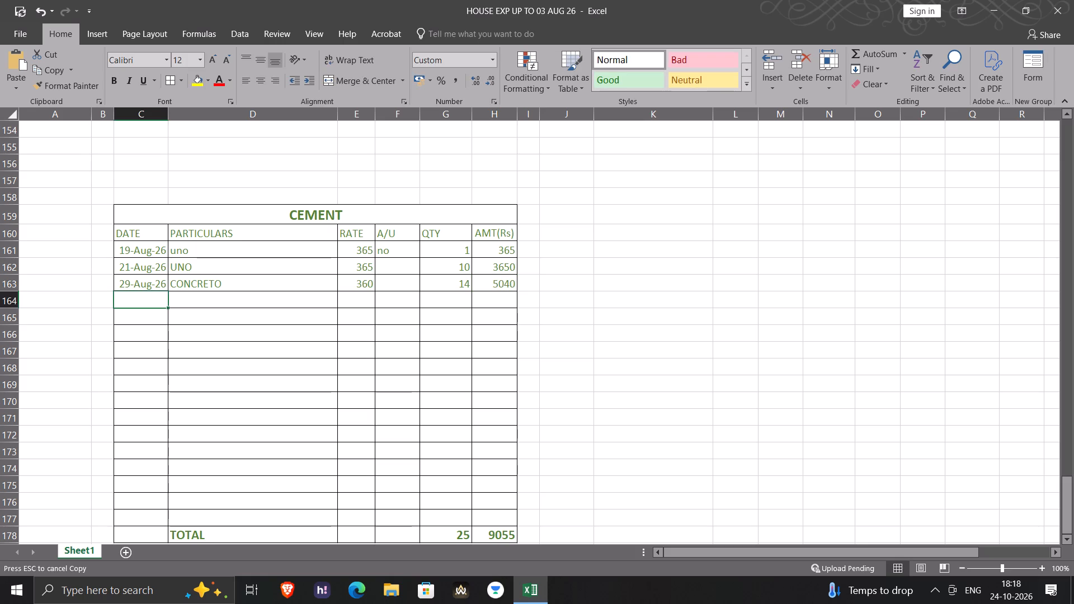
click(198, 295)
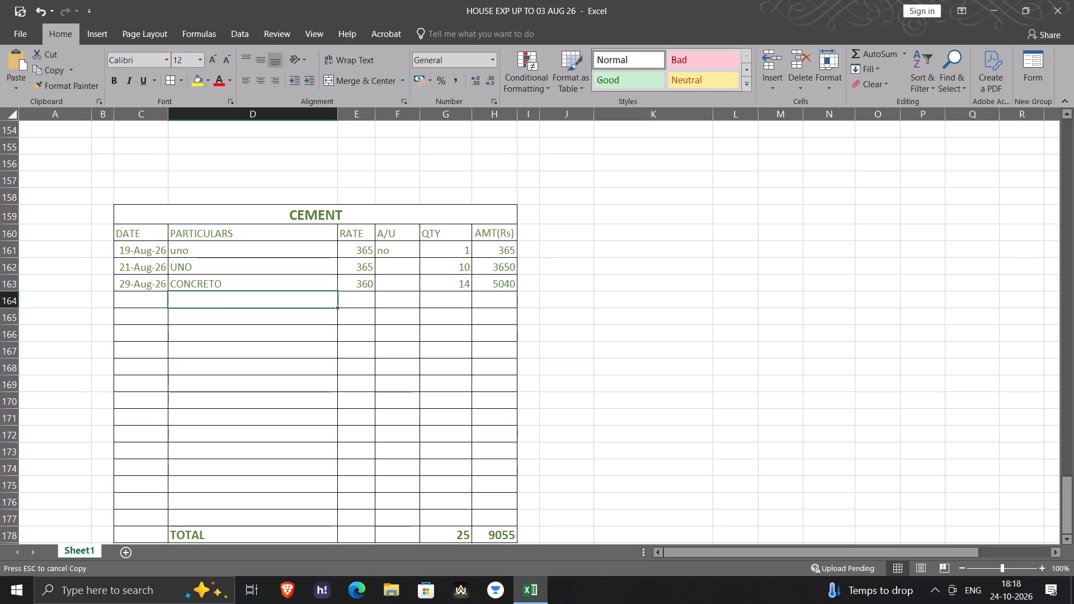
text(UNO)
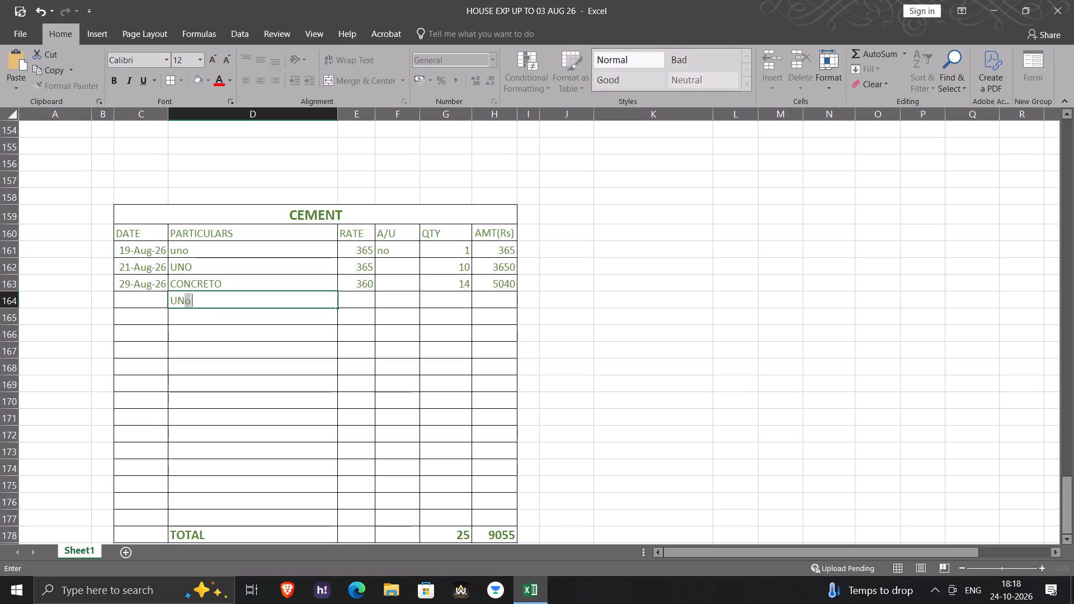
key(Tab)
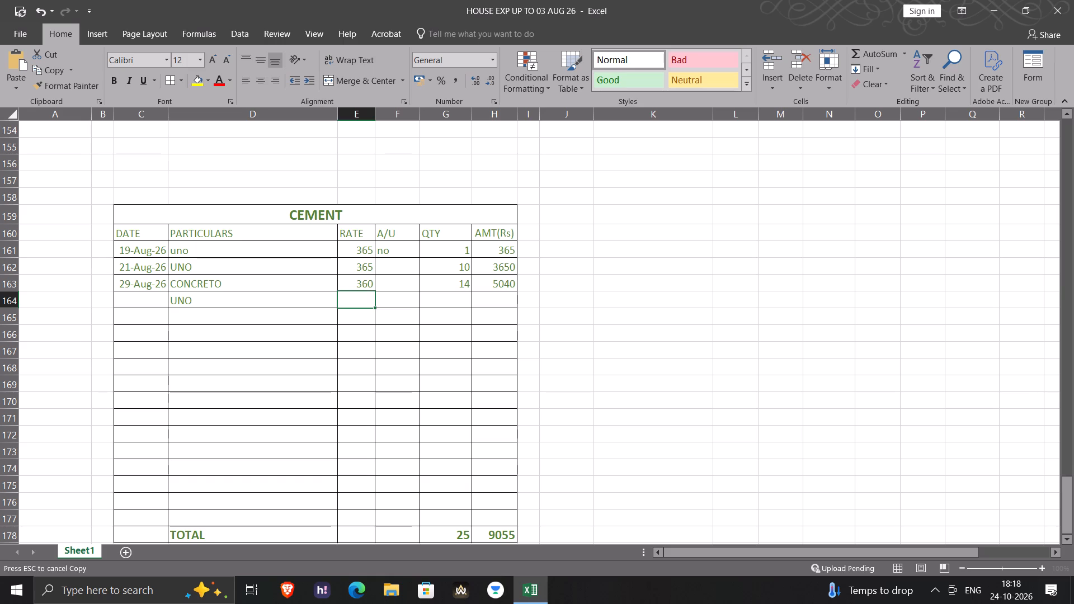
key(Tab)
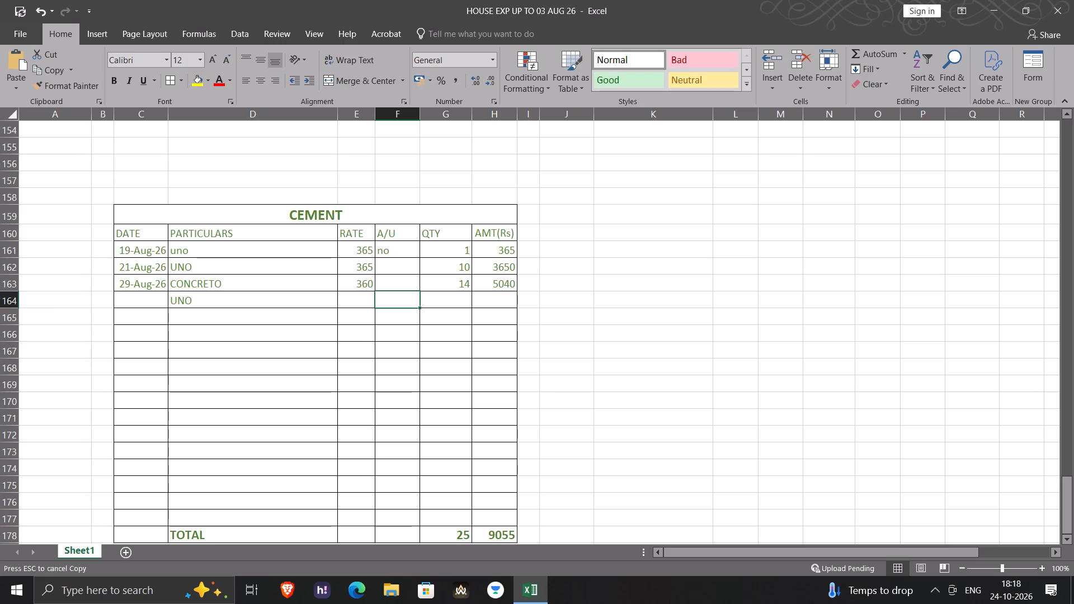
click(366, 296)
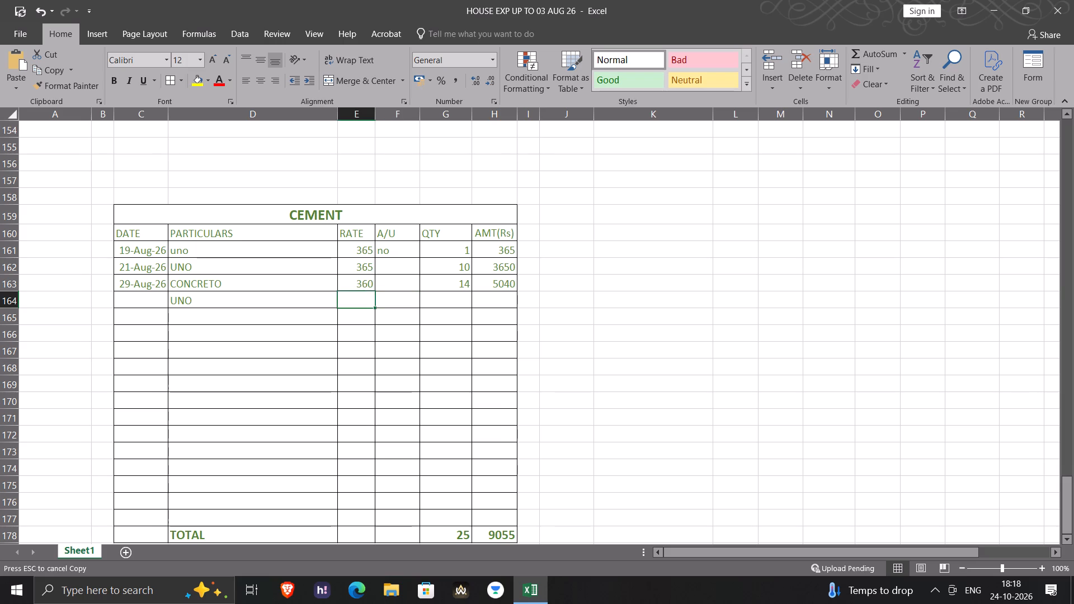
text(37)
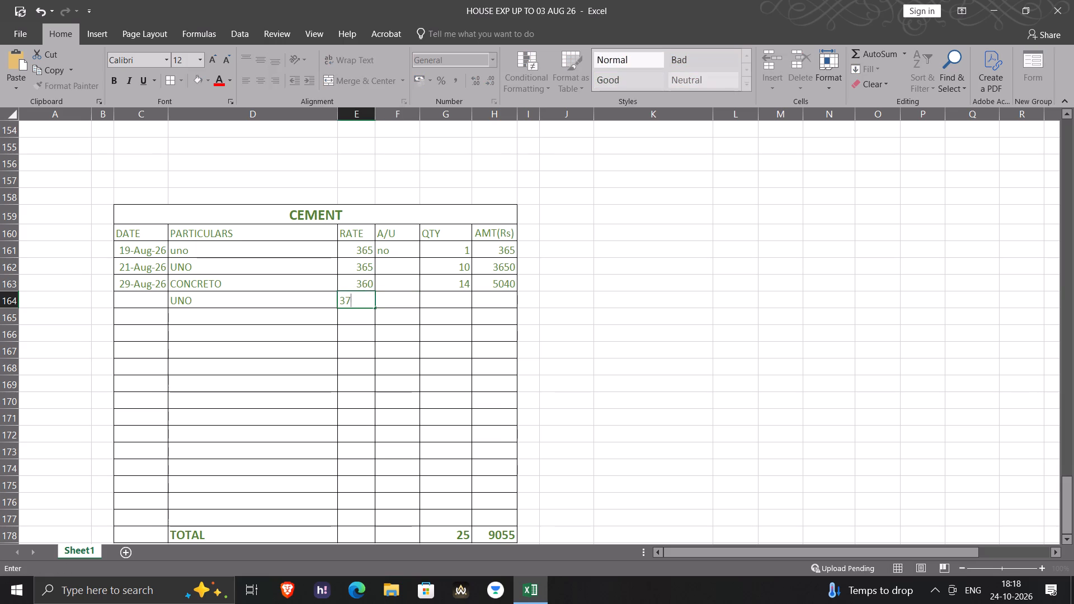
key(5)
key(Tab)
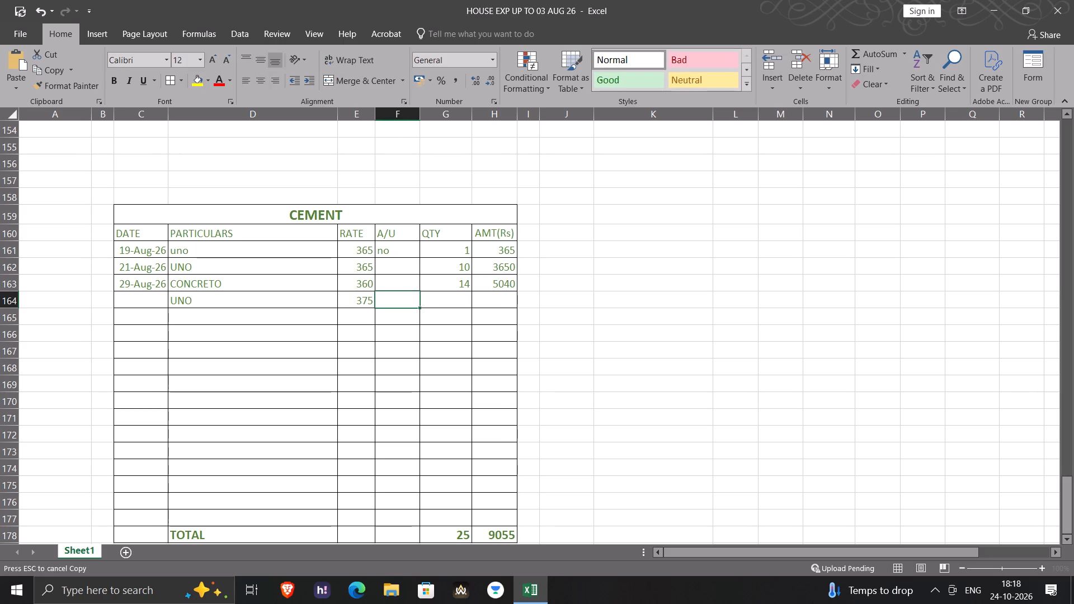
key(Tab)
key(1)
key(Tab)
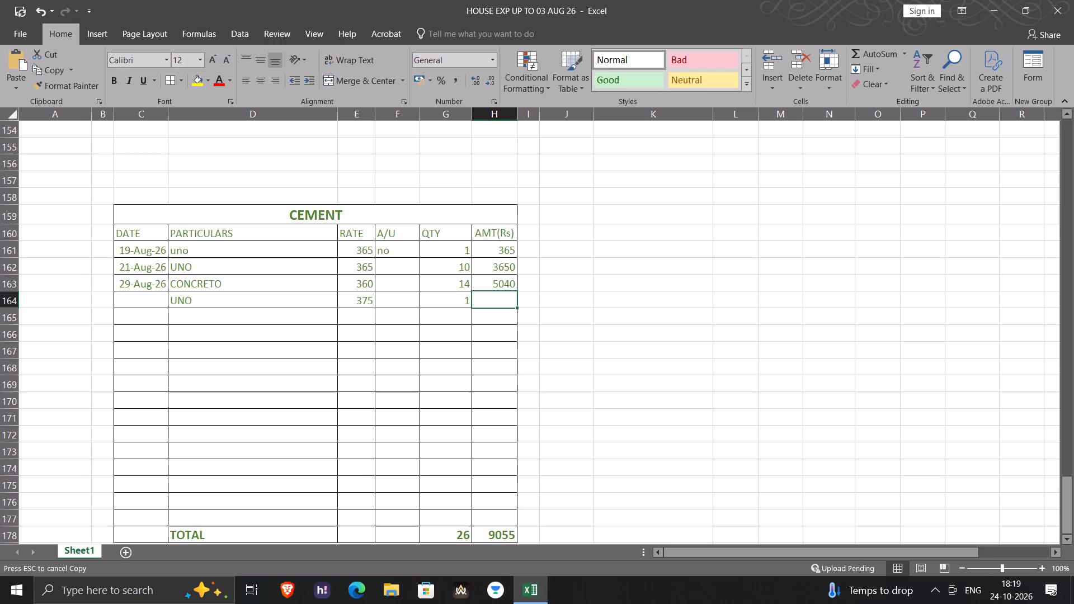
text(375)
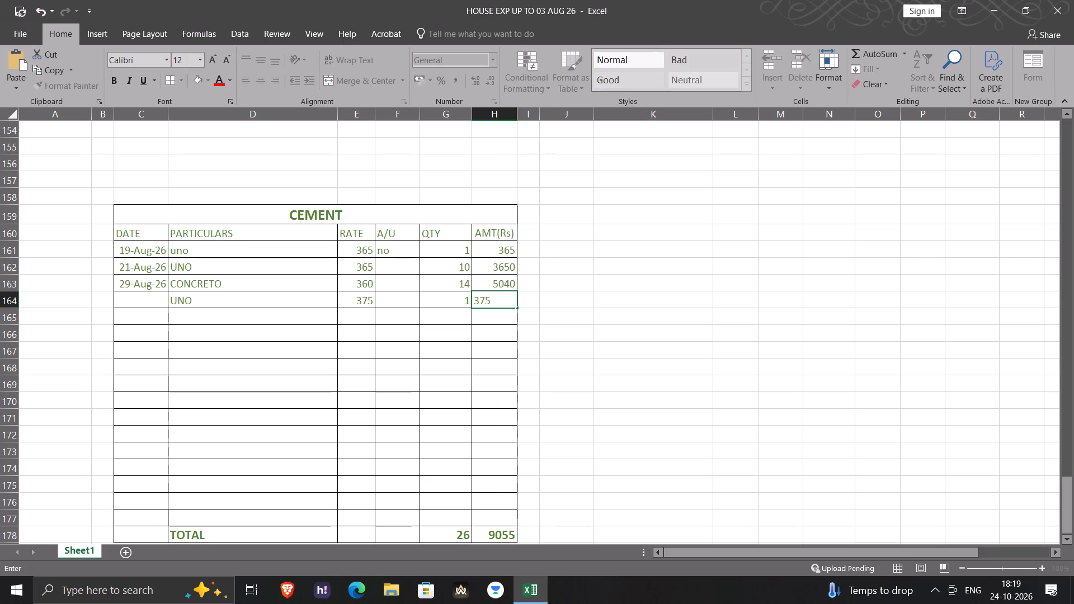
Enter the date 08 SEP 26 for the fifth entry in row 165 of the lower CEMENT table.
click(151, 315)
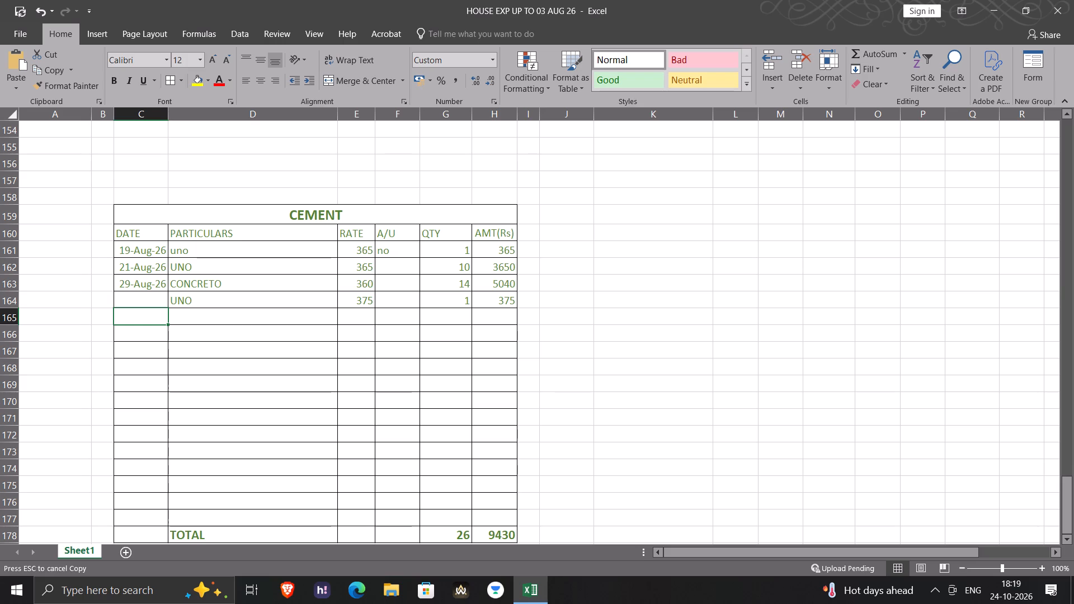
click(151, 315)
text(08)
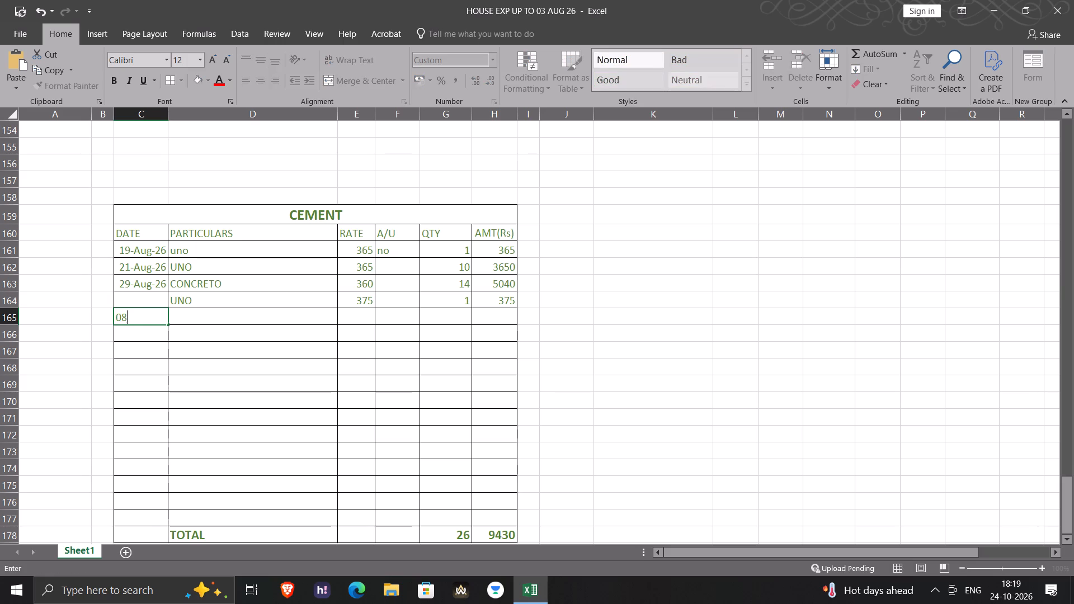
key(space)
text(SEP)
key(space)
text(2)
key(6)
key(Tab)
Fill row 165 of the CEMENT table with rate 385, quantity 10 and amount 3850, leaving particulars and A/U blank.
key(Tab)
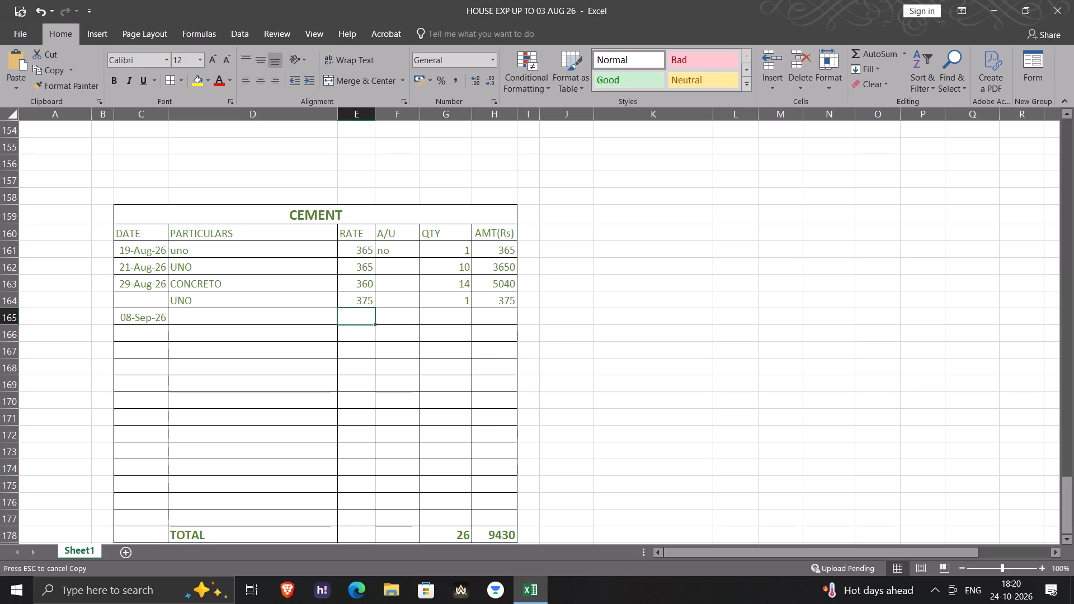
key(3)
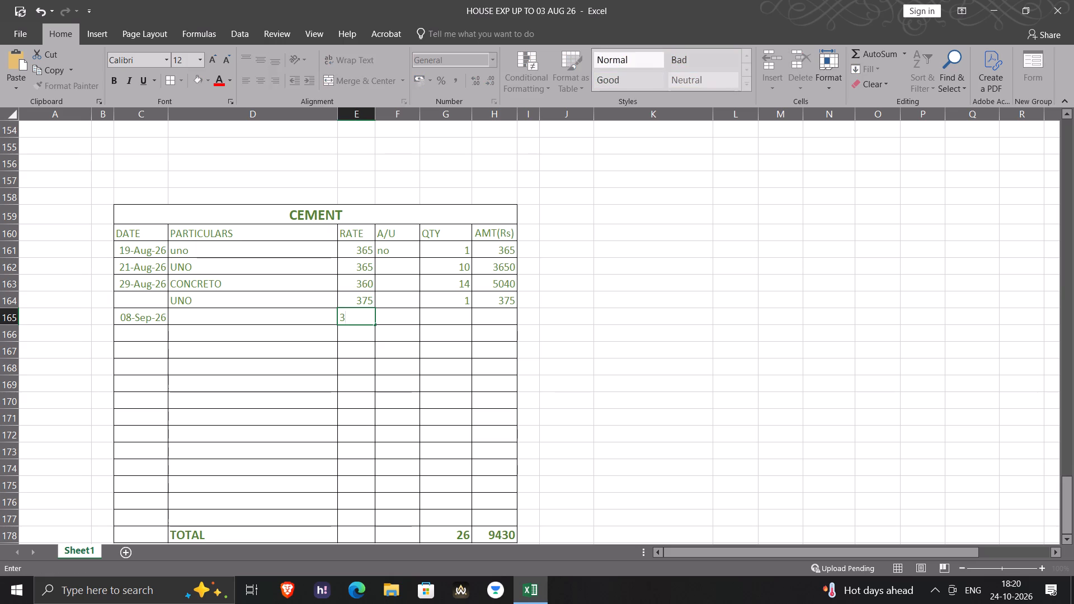
text(85)
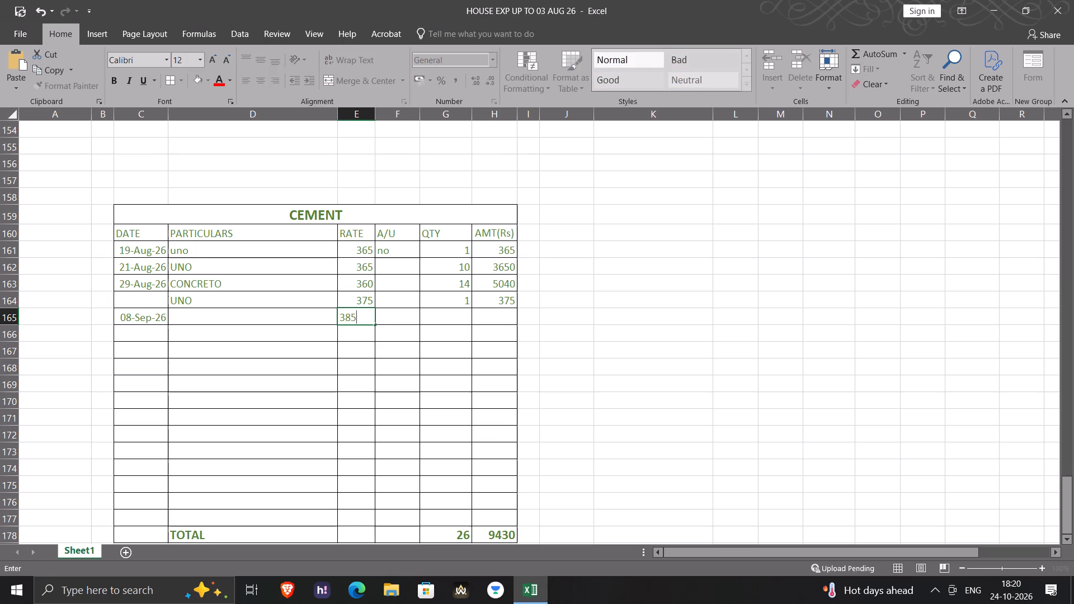
key(Tab)
key(Tab)
text(10)
key(Tab)
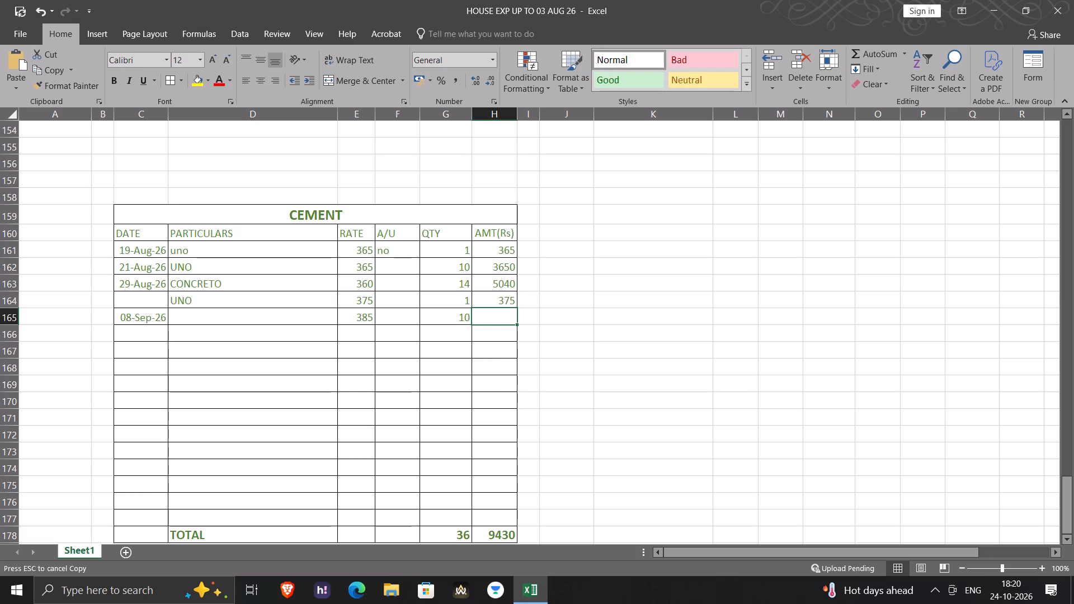
key(3)
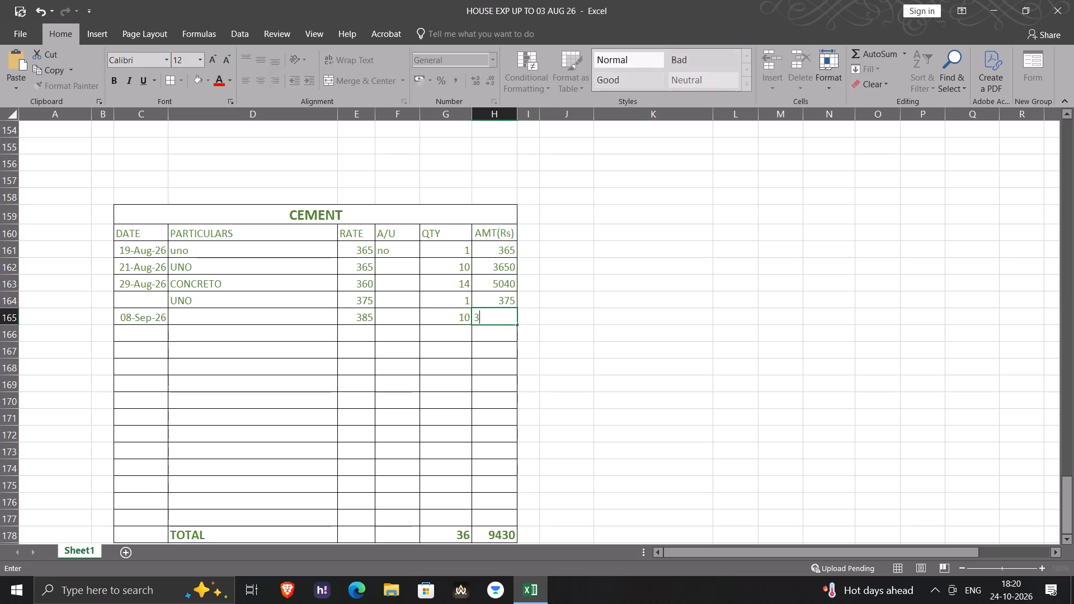
text(850)
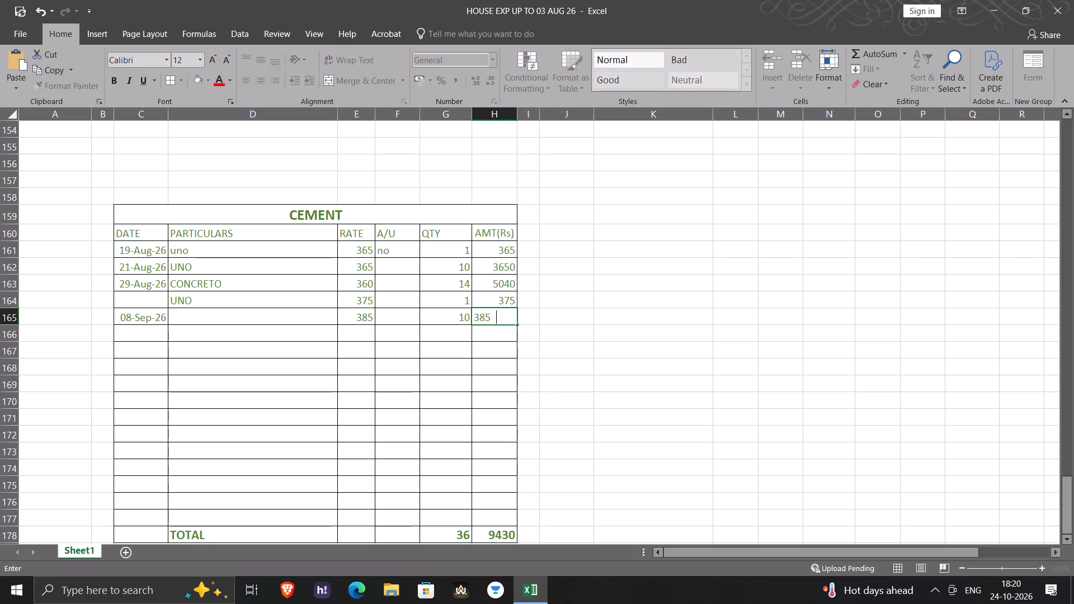
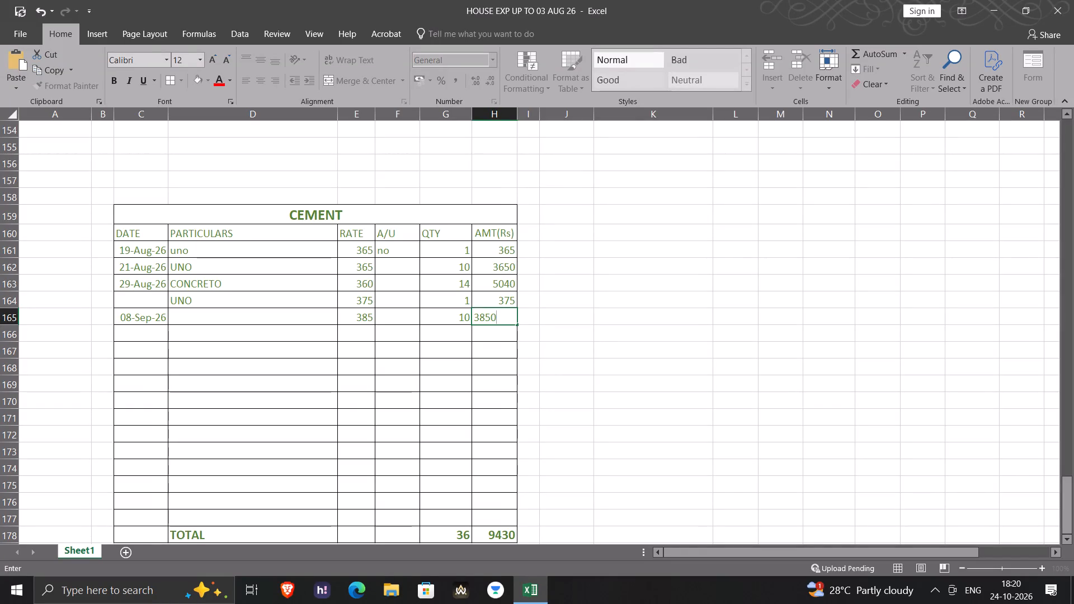
Review the existing expense tables from the lower CEMENT table up to INITIAL EXPENCE at the top of the sheet.
scroll(488, 277, down, 1)
scroll(488, 277, up, 1)
scroll(488, 277, down, 1)
scroll(488, 277, up, 1)
scroll(488, 277, down, 1)
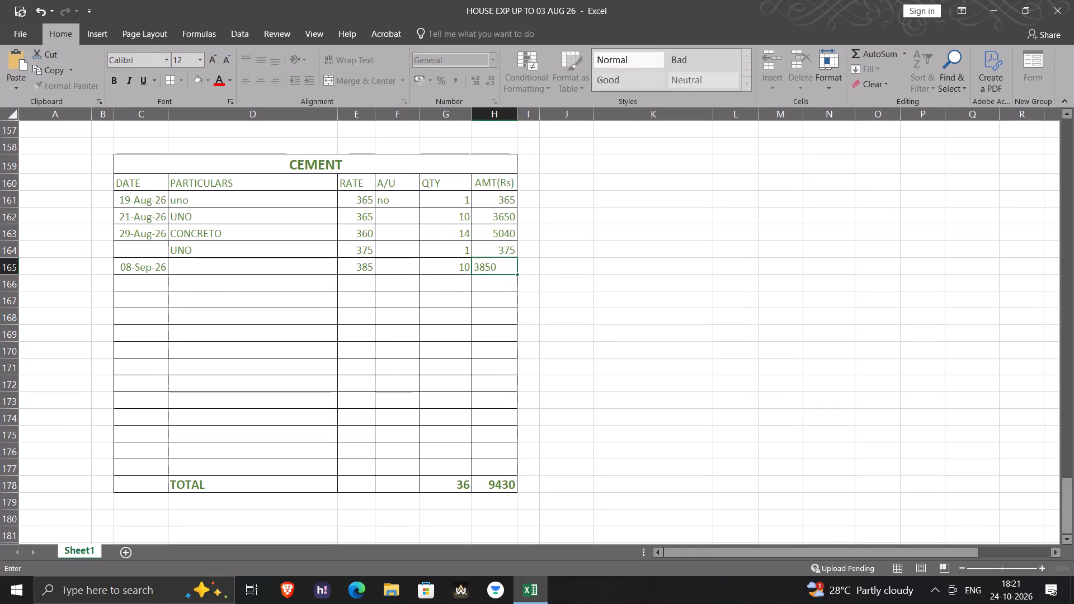
scroll(488, 277, up, 6)
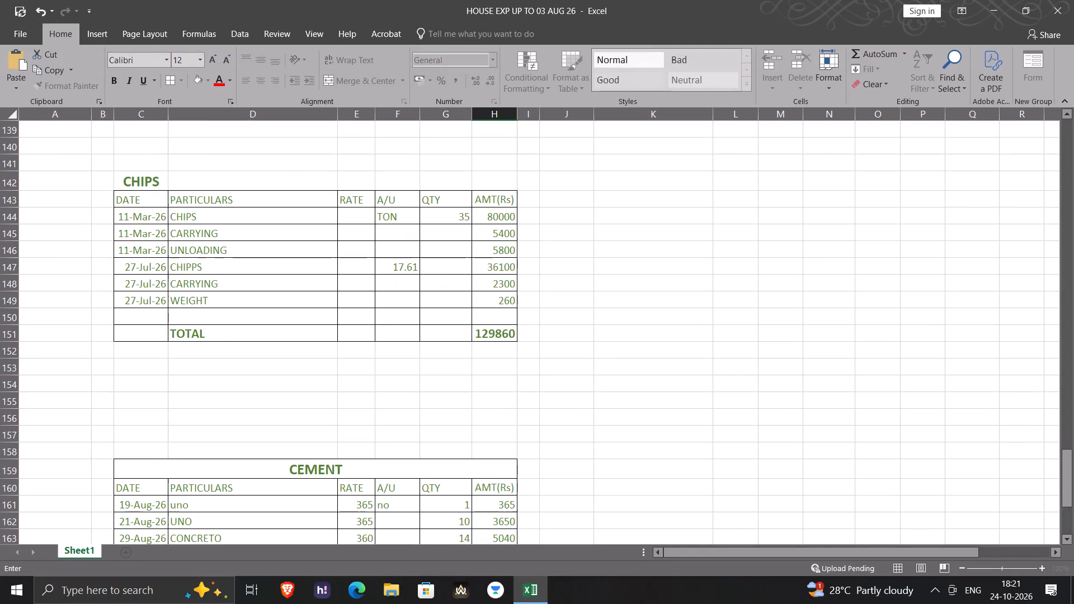
scroll(488, 277, up, 13)
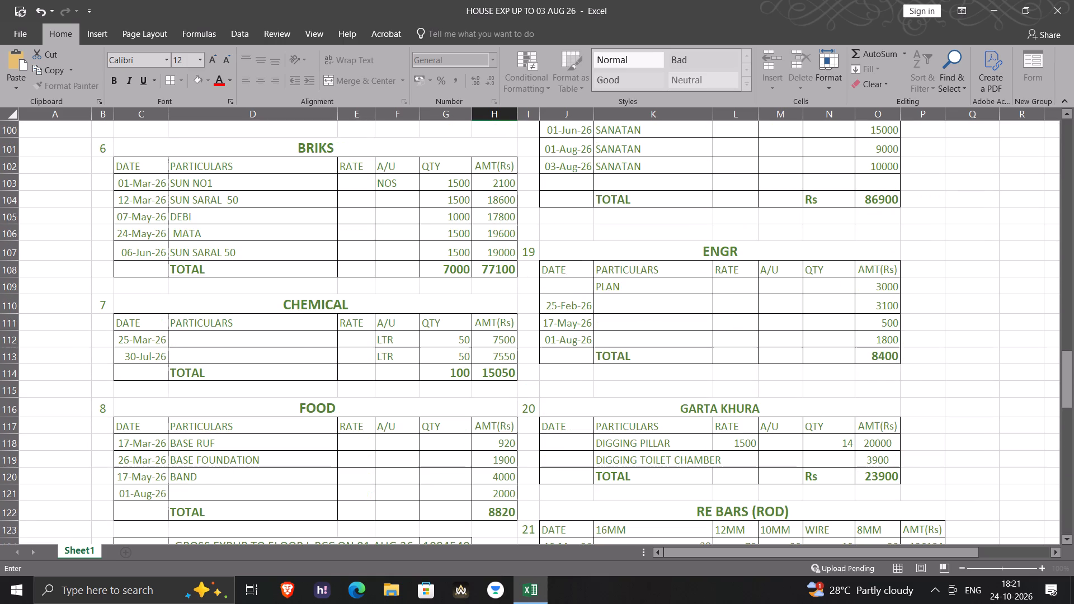
scroll(488, 277, down, 4)
scroll(488, 277, up, 6)
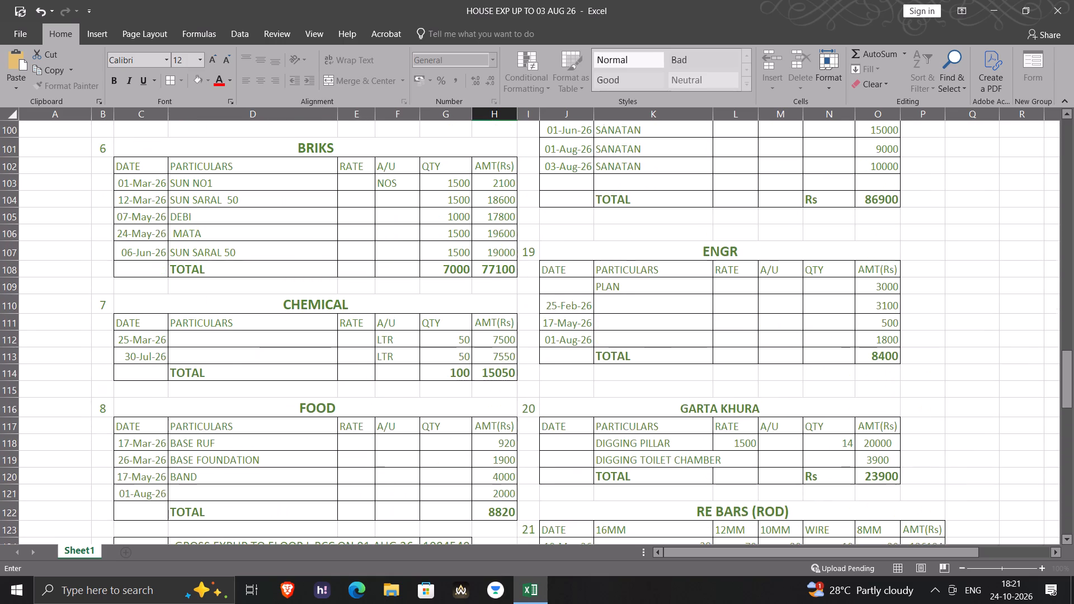
scroll(488, 277, up, 11)
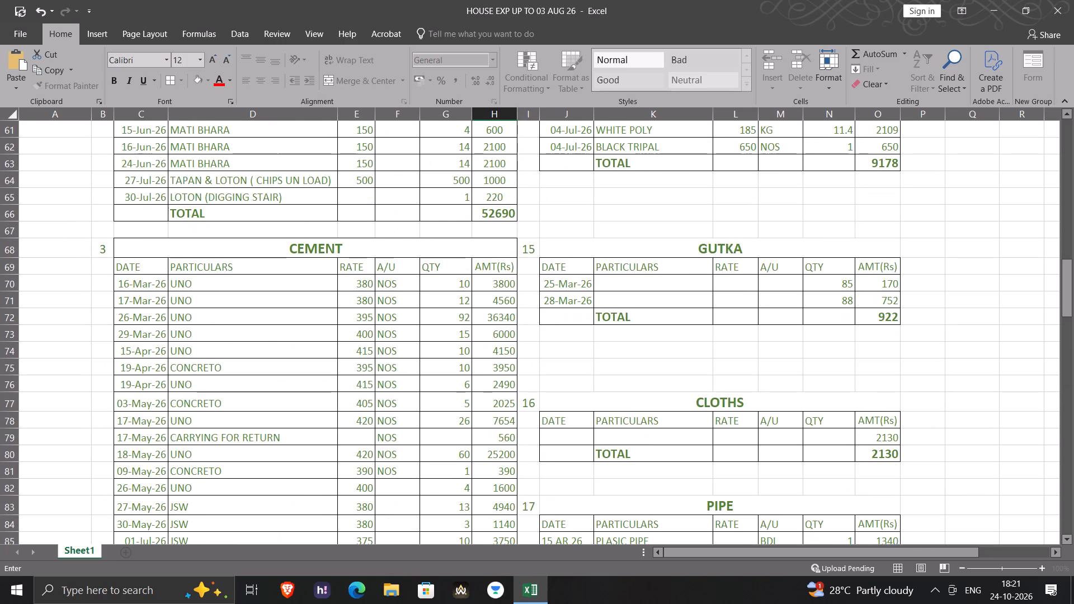
scroll(488, 277, up, 8)
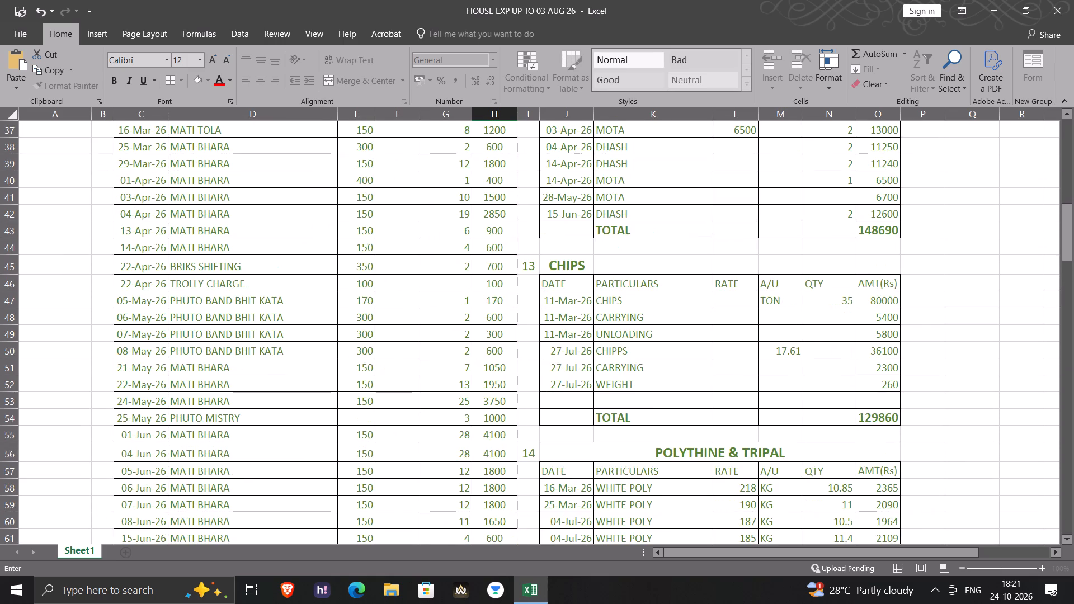
scroll(488, 277, up, 9)
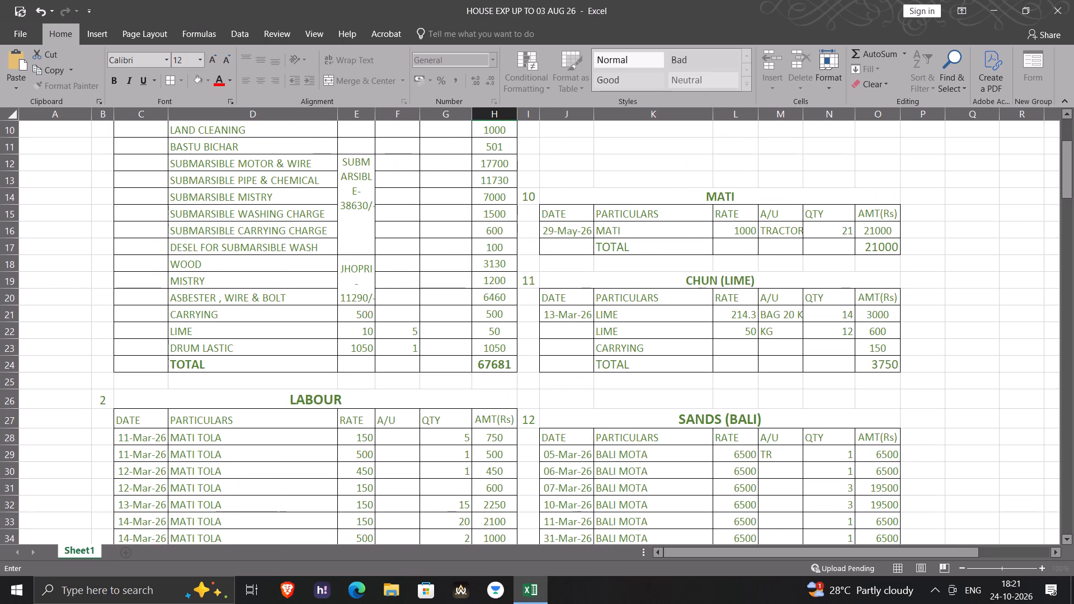
scroll(488, 277, up, 6)
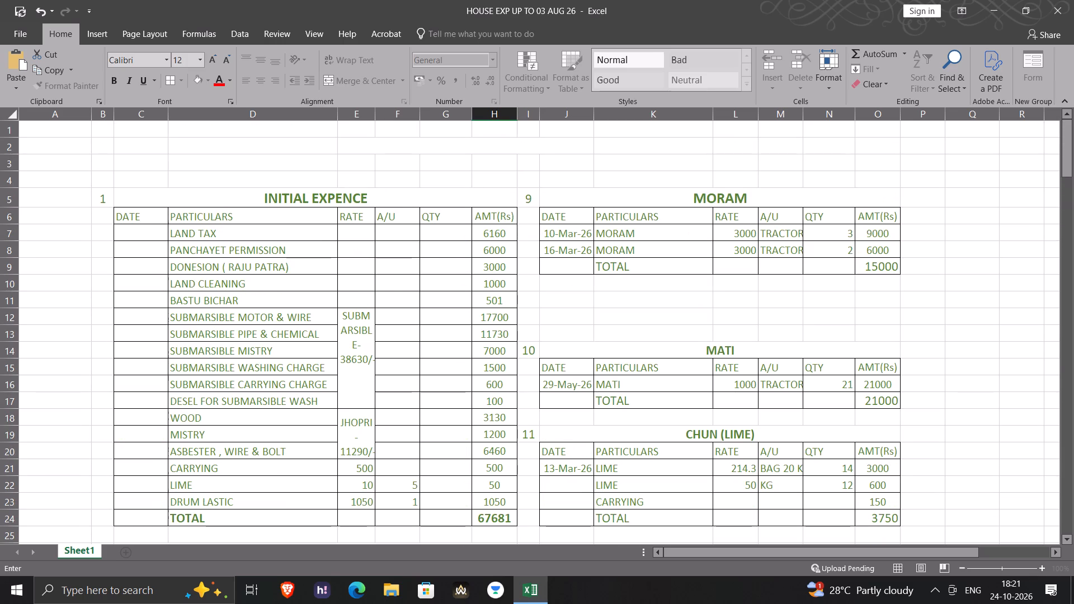
Copy the KANTA table from its header row through its TOTAL row, C90 to H93, leaving out the title.
scroll(473, 290, down, 13)
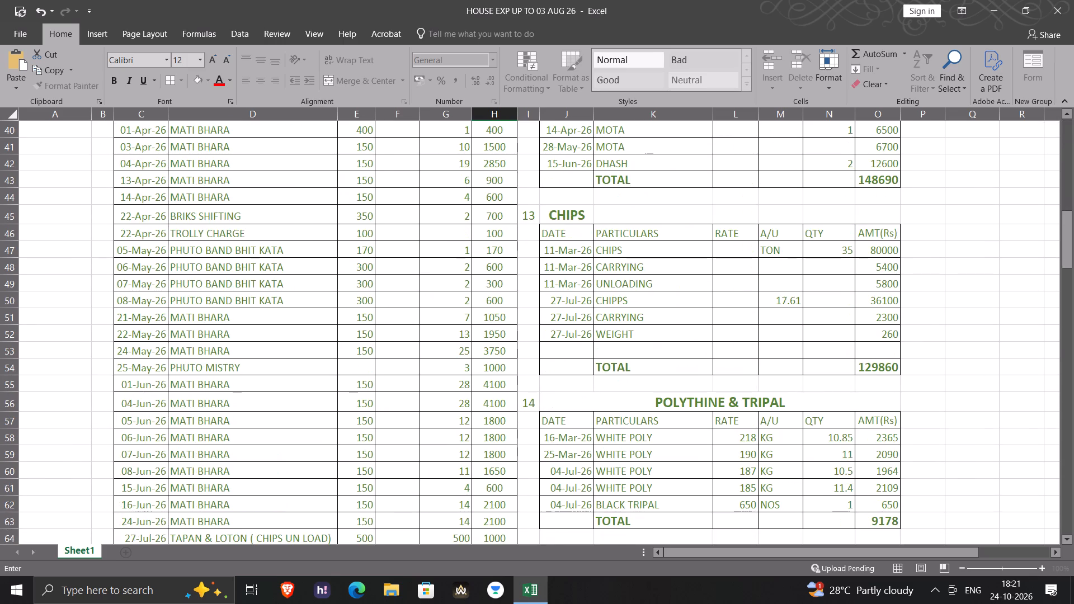
scroll(472, 291, down, 8)
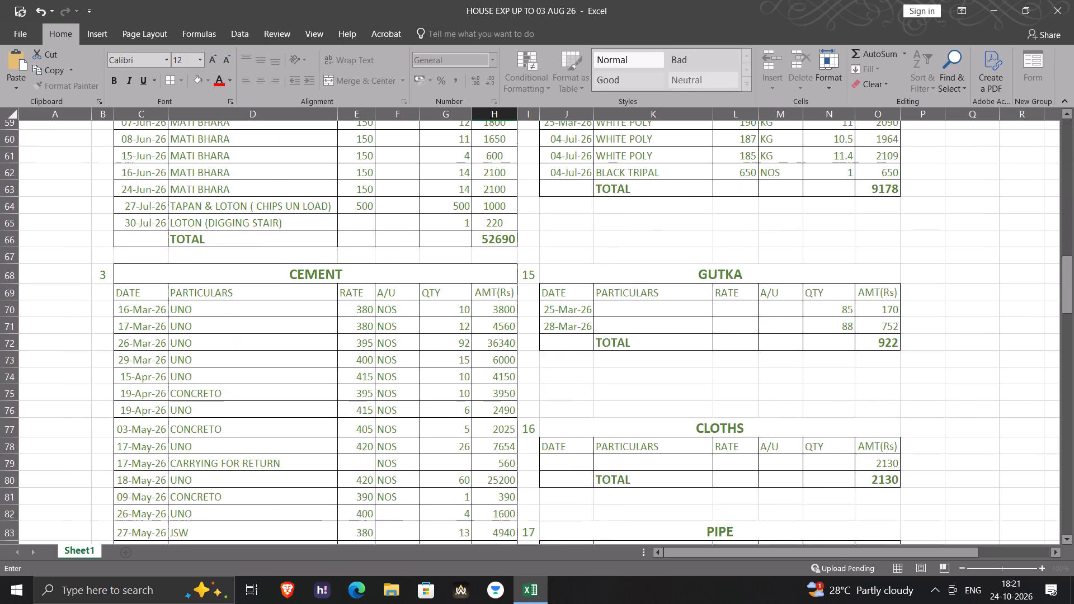
scroll(472, 292, down, 5)
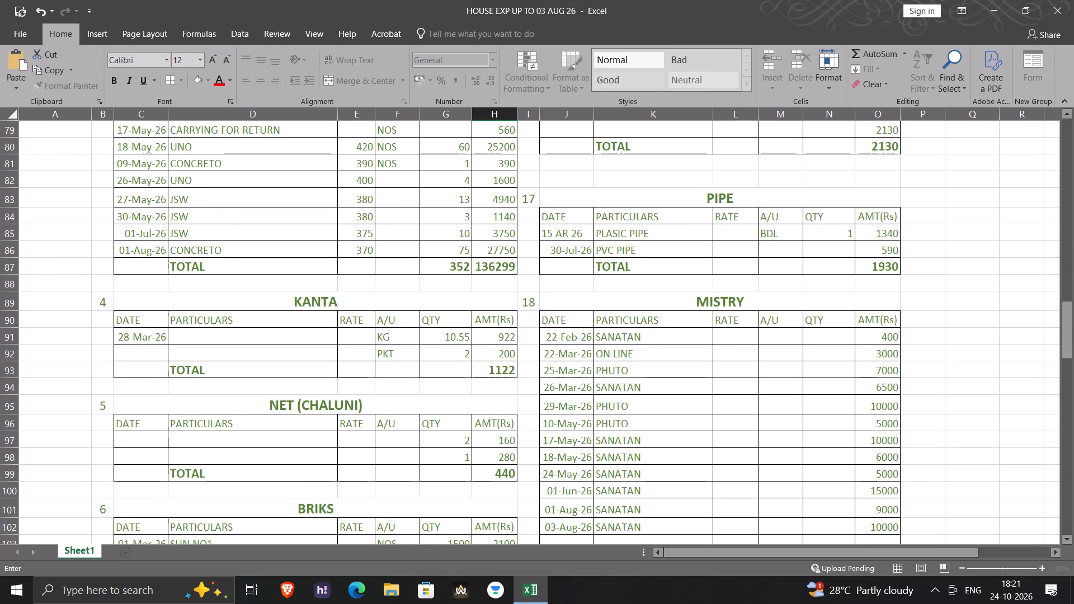
drag(144, 317, 509, 339)
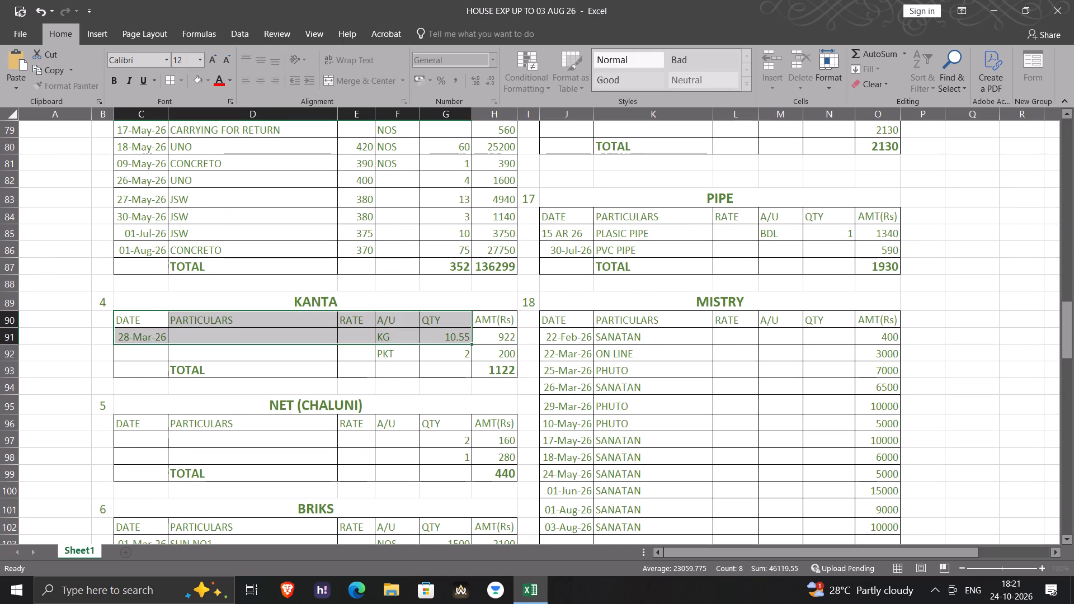
drag(509, 339, 510, 372)
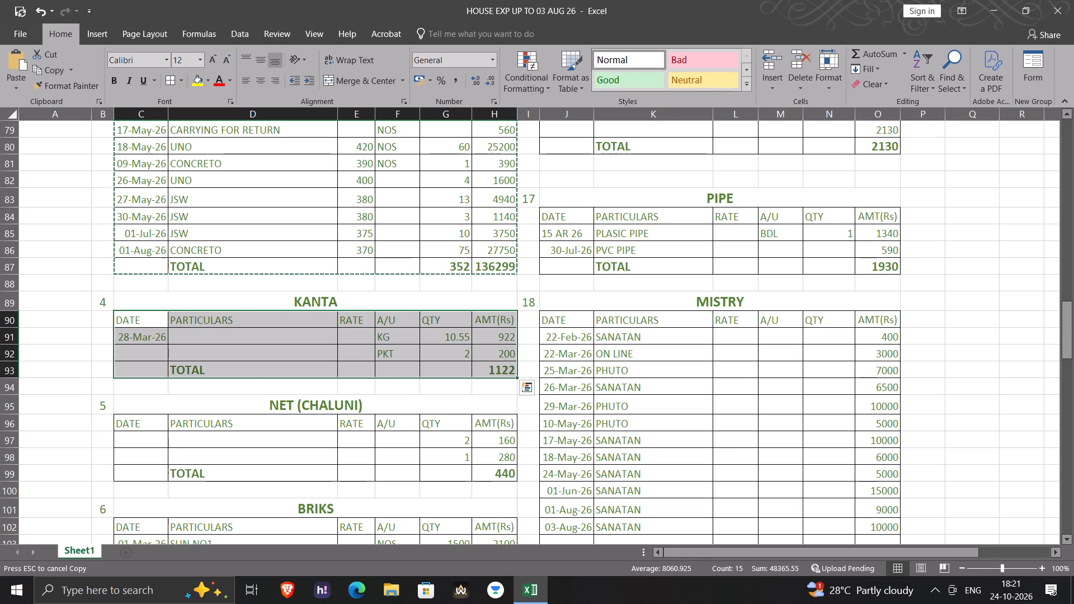
key(ctrl+c)
Fill the blank rows 153 to 155 between the CHIPS and lower CEMENT tables with yellow, from column A to R.
scroll(504, 365, down, 11)
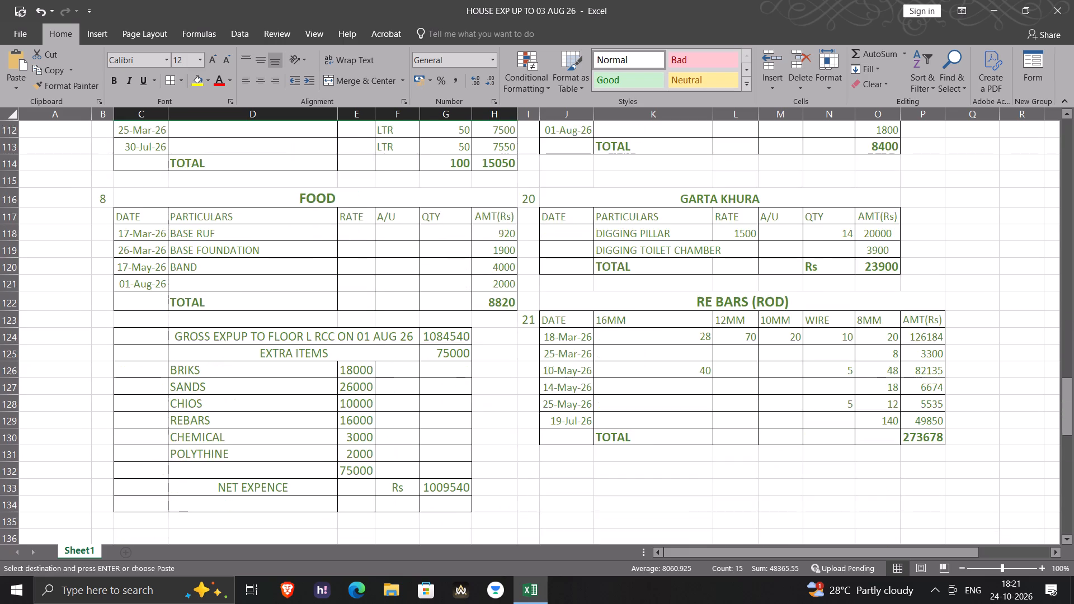
scroll(506, 366, down, 19)
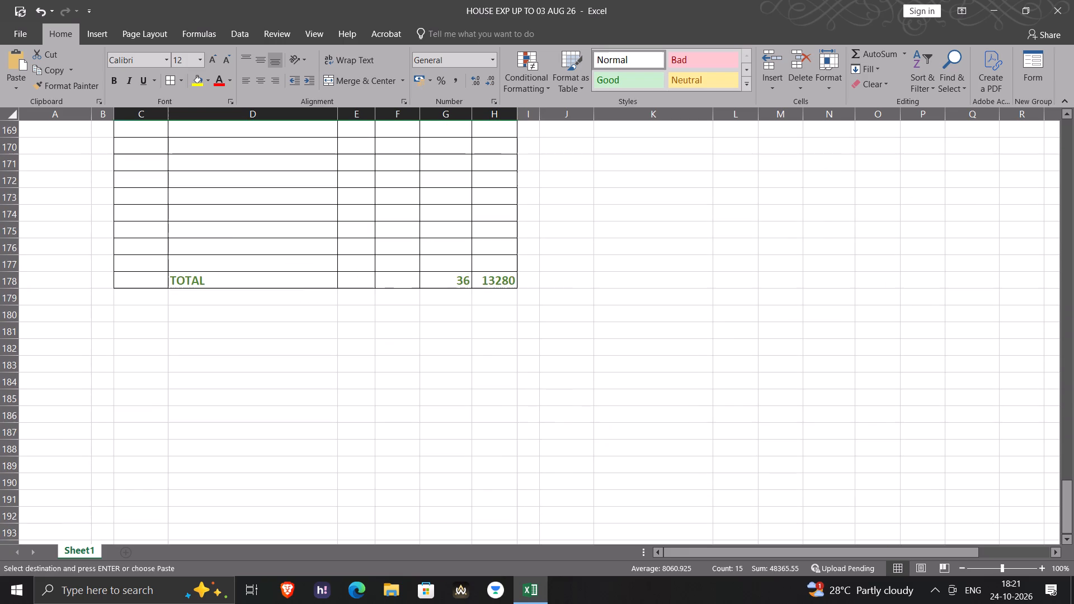
scroll(506, 366, up, 7)
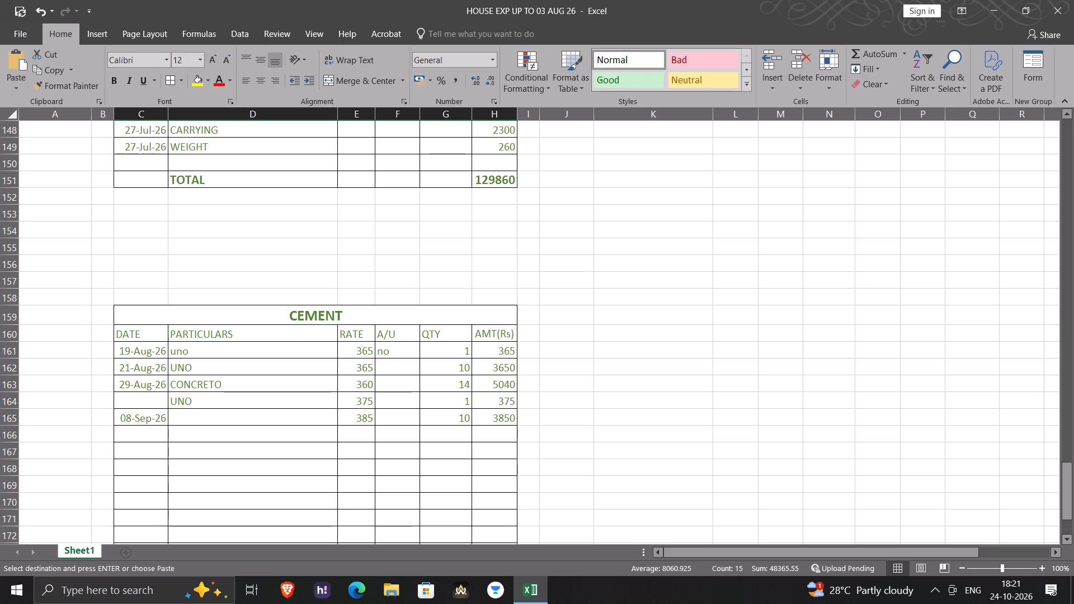
drag(46, 216, 1007, 232)
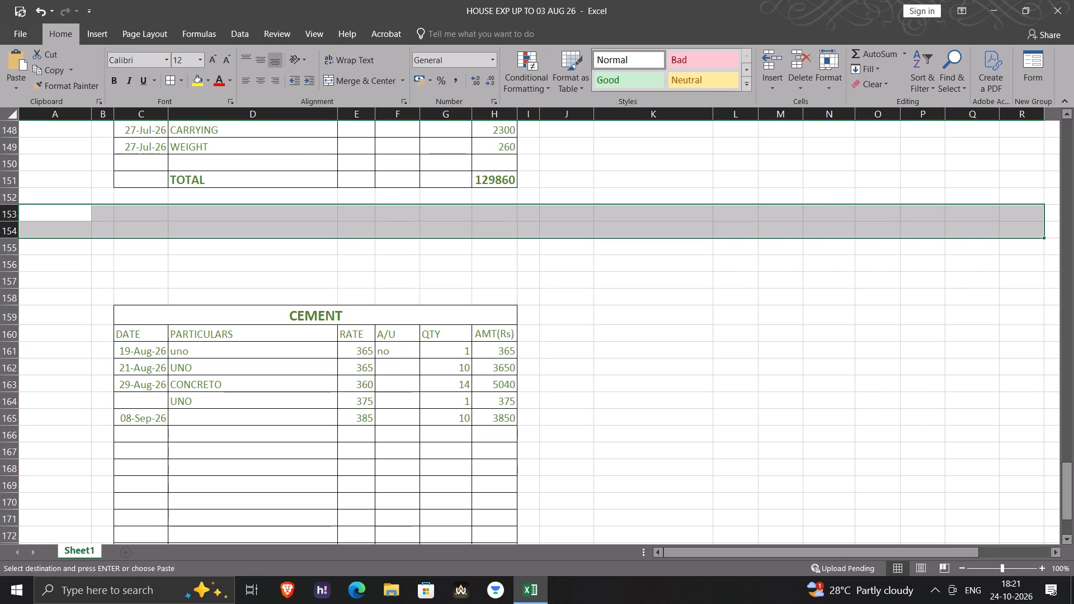
drag(1007, 232, 1047, 237)
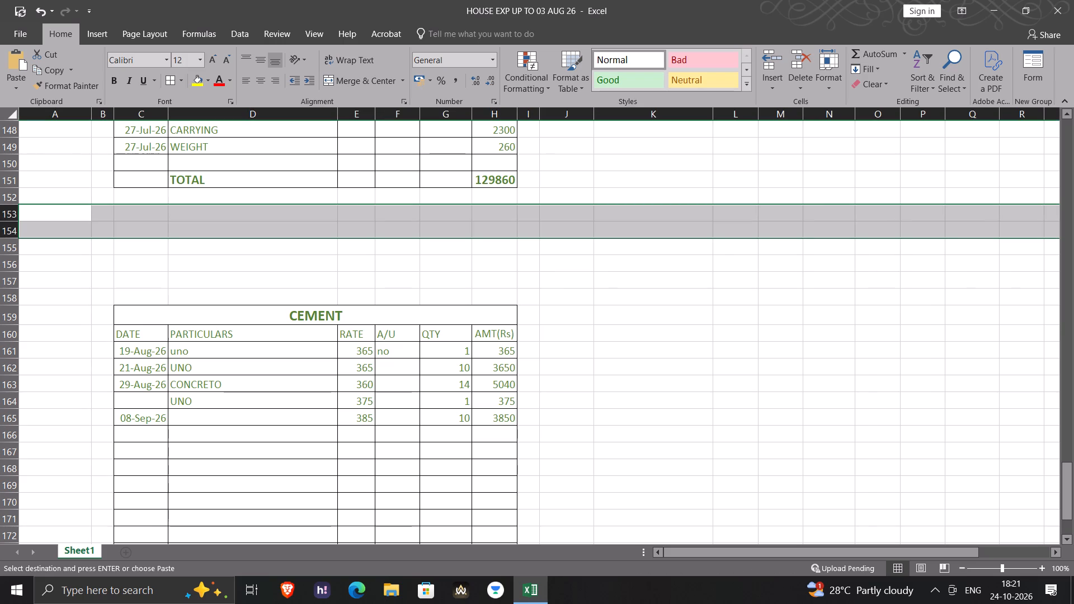
drag(1047, 237, 1045, 240)
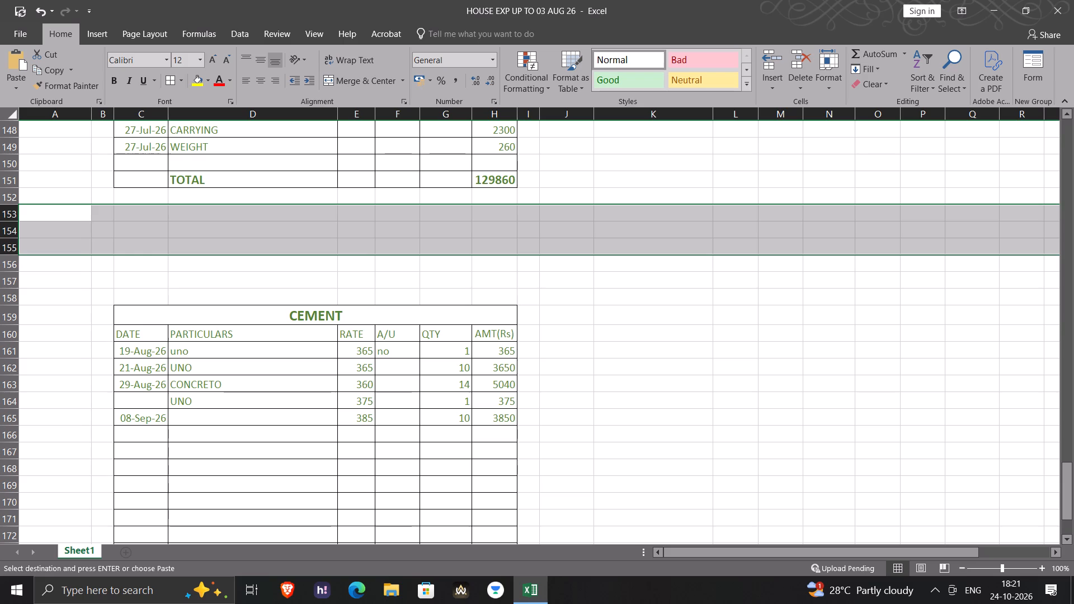
drag(1045, 240, 1043, 240)
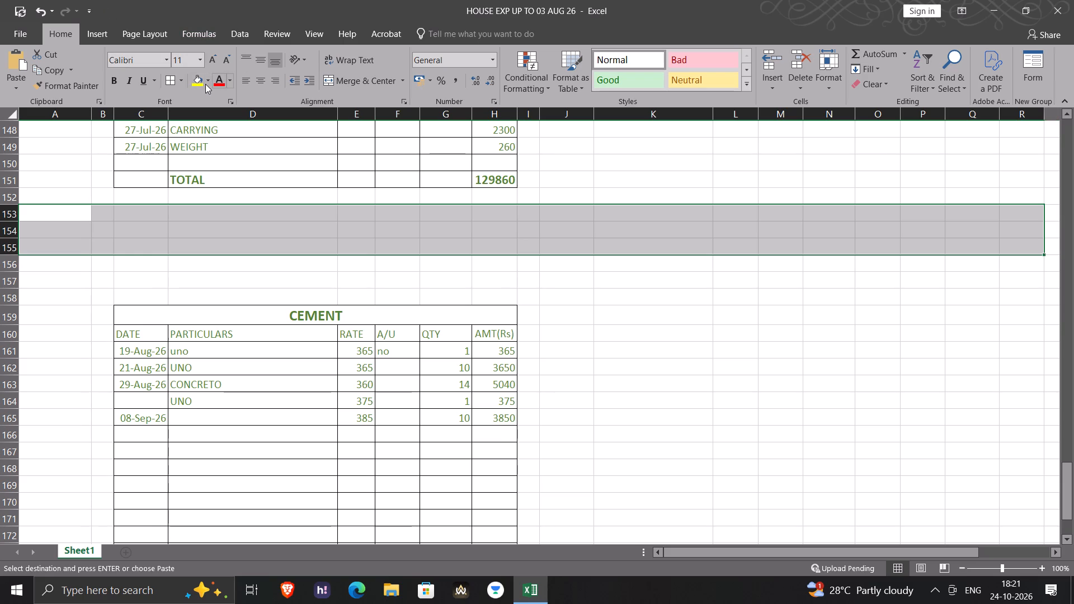
click(200, 82)
click(590, 379)
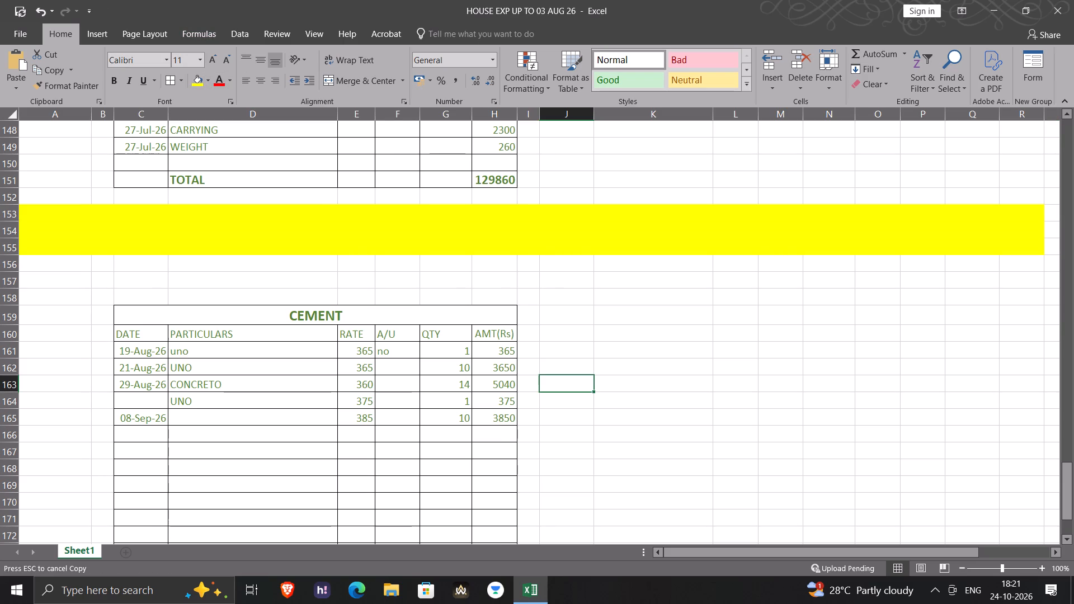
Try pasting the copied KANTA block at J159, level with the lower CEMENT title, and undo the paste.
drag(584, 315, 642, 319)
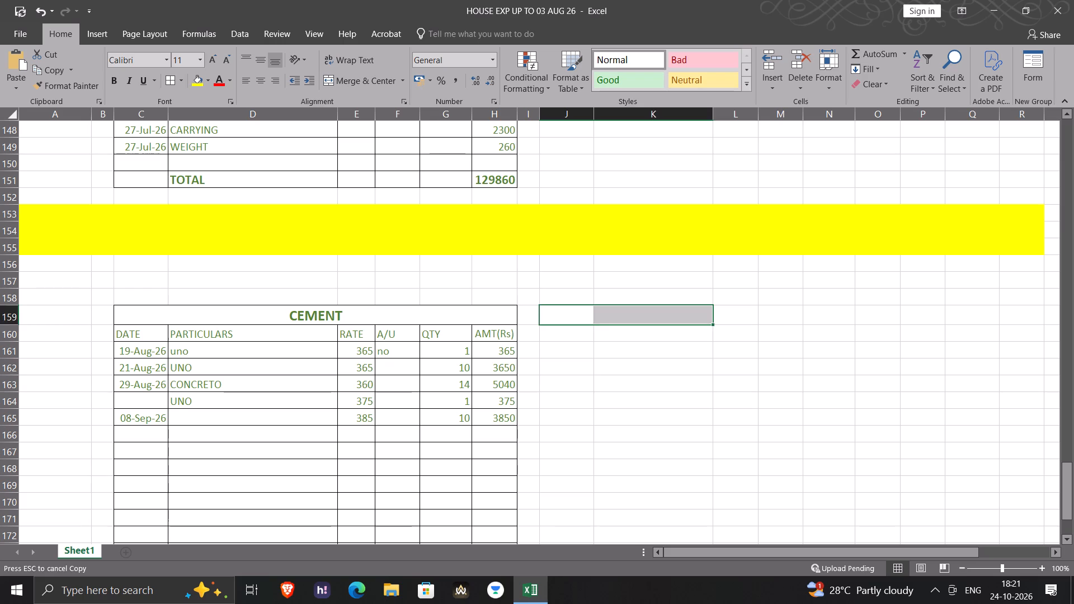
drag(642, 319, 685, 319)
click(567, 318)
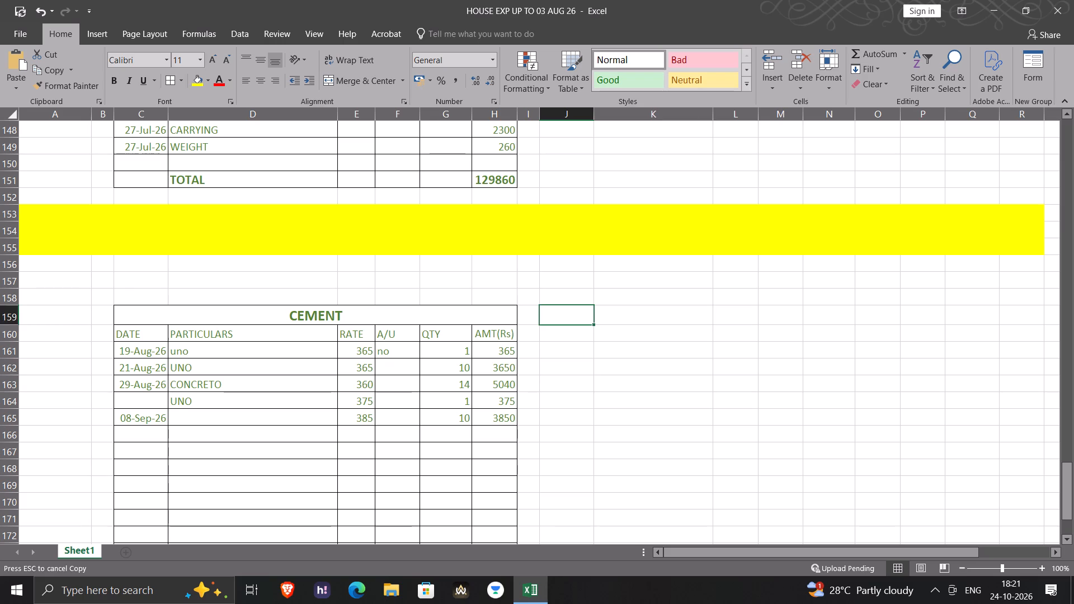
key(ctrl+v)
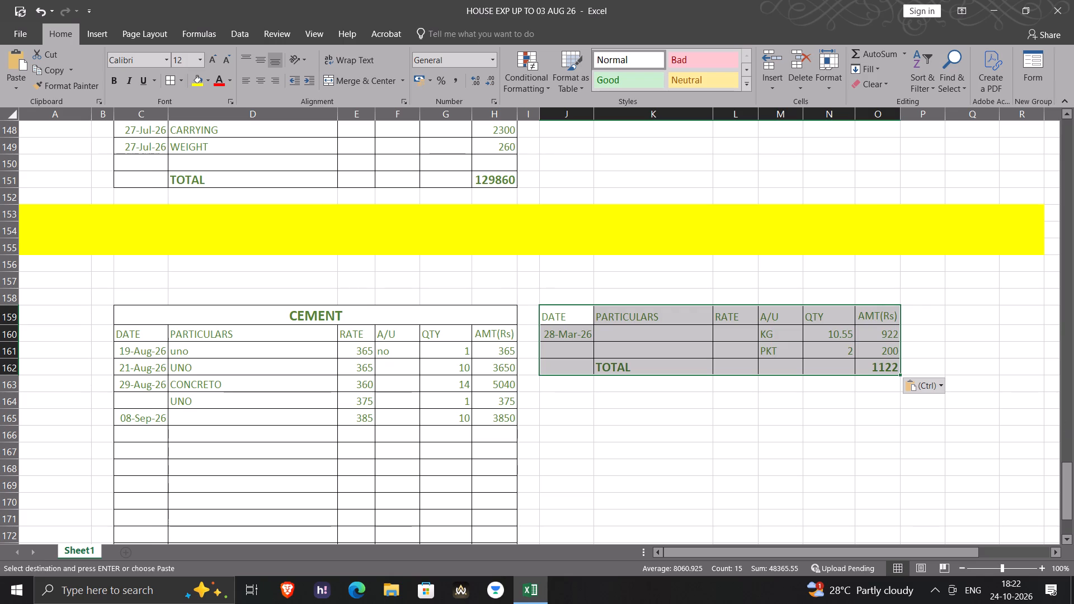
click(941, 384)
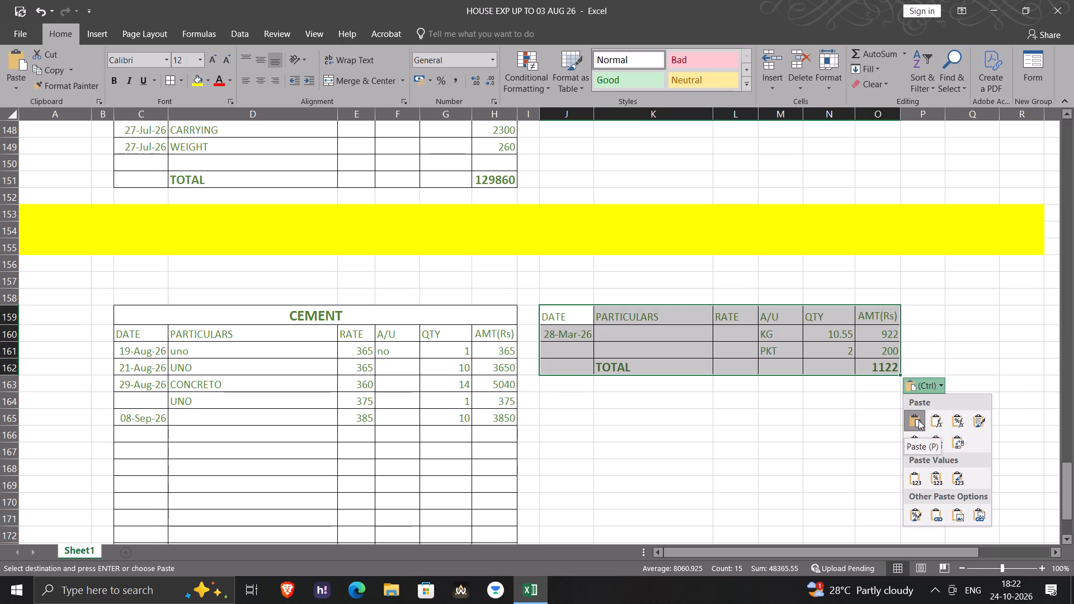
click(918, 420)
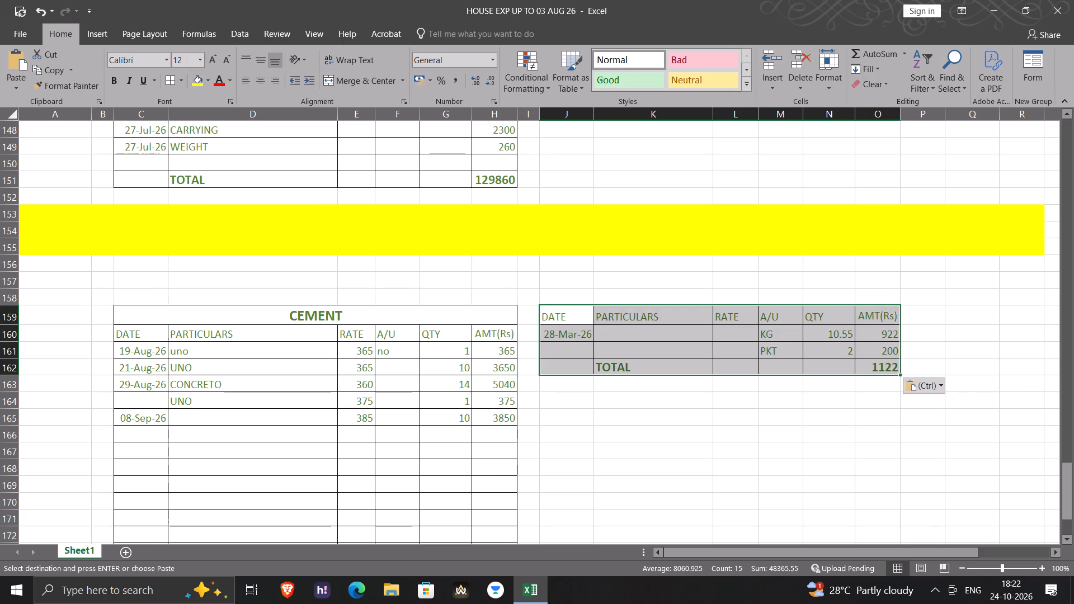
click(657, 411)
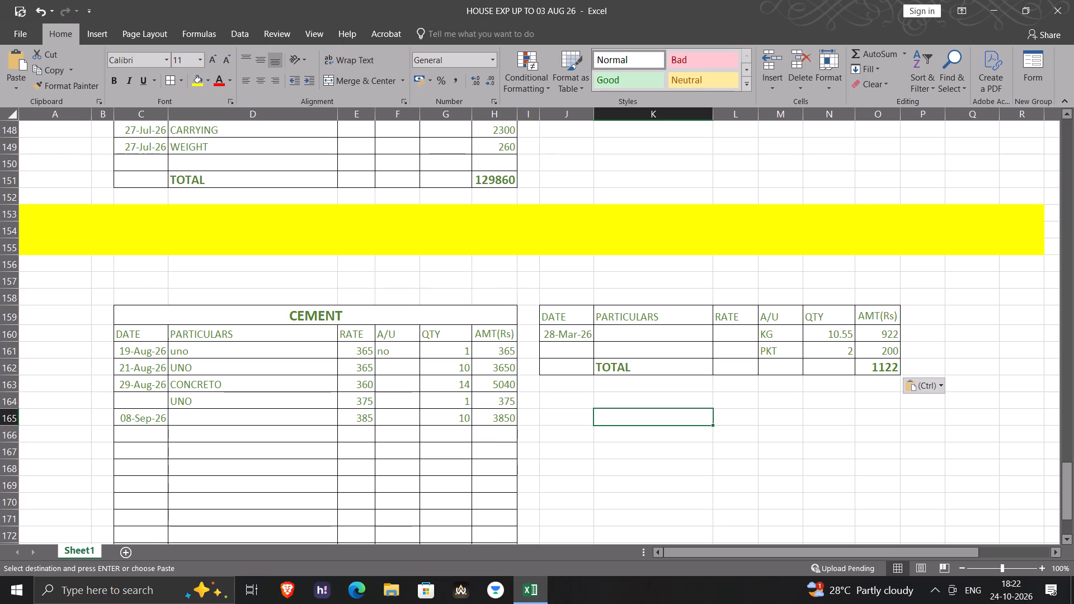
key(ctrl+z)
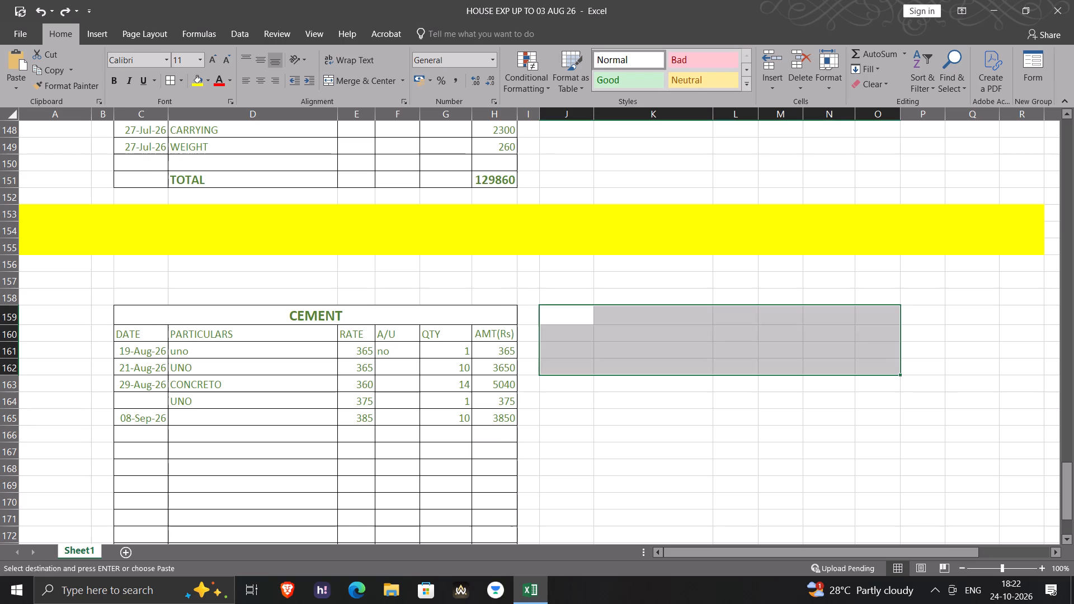
Paste the copied KANTA block at J160, level with the lower CEMENT table's header row, using the standard Paste option.
click(659, 409)
click(562, 333)
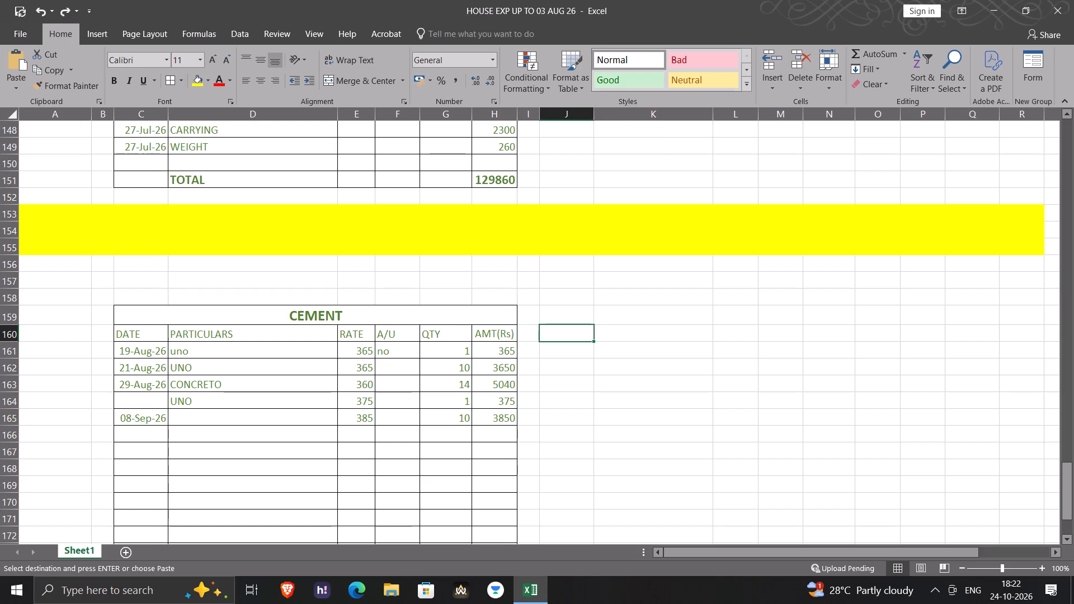
key(ctrl+v)
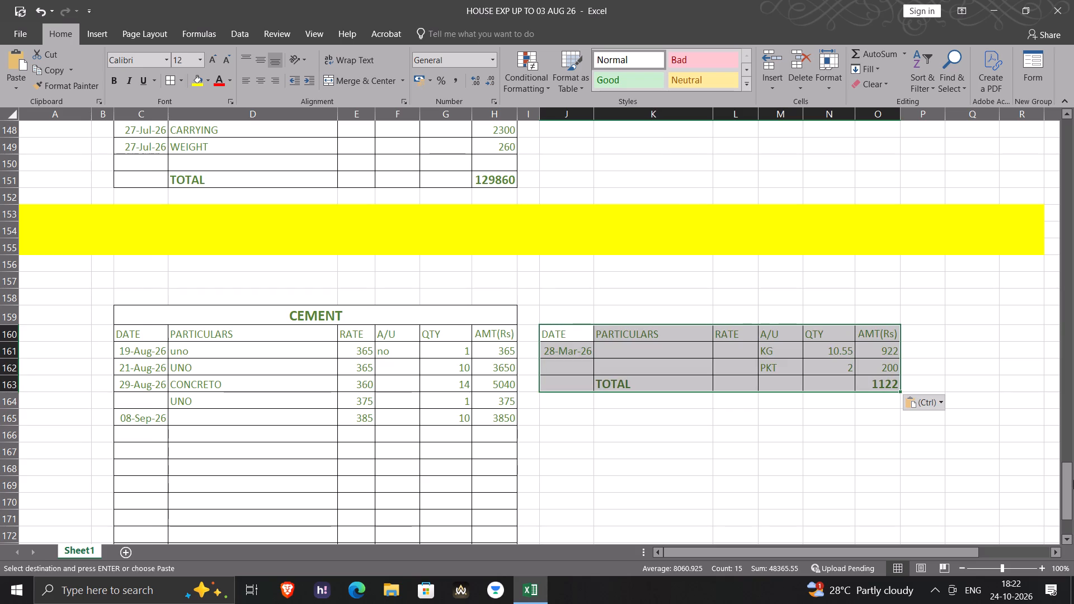
click(914, 402)
click(913, 437)
Merge and center cells J159 to O159 as the title row above the pasted table.
drag(563, 315, 684, 303)
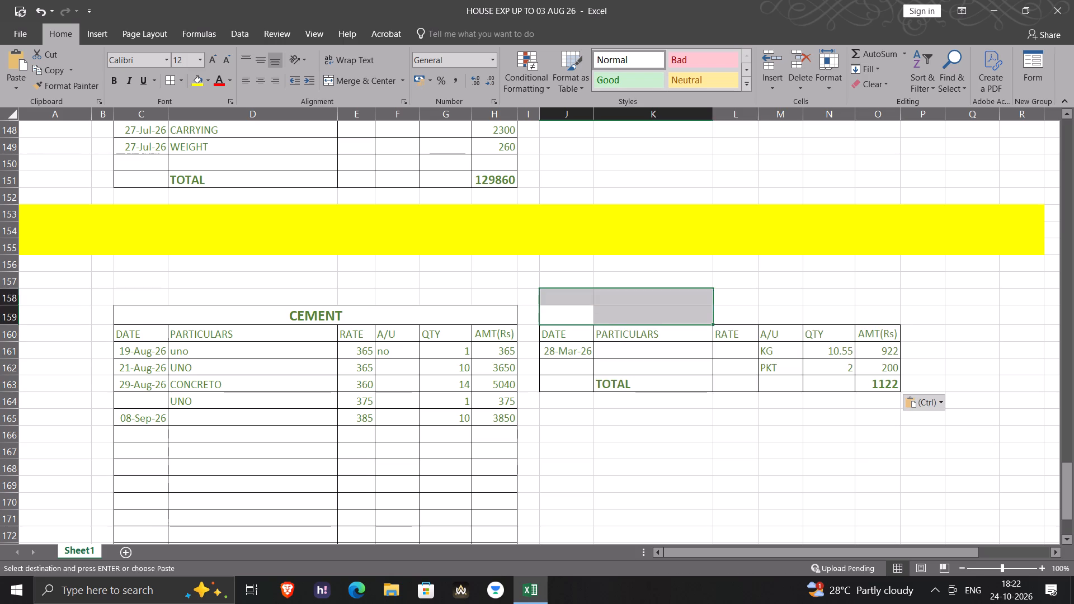
drag(684, 303, 866, 312)
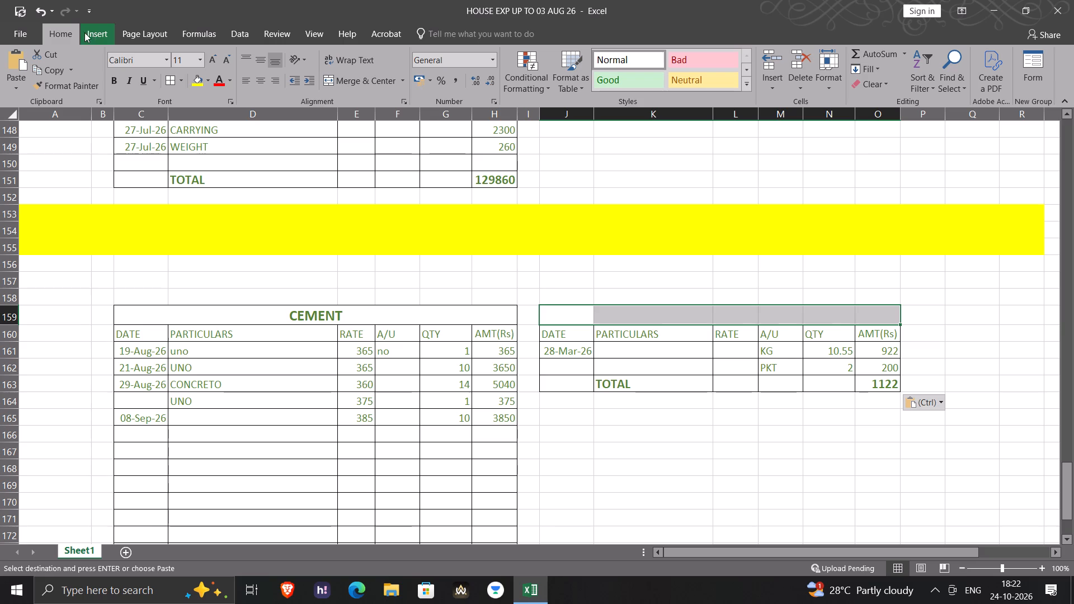
click(53, 30)
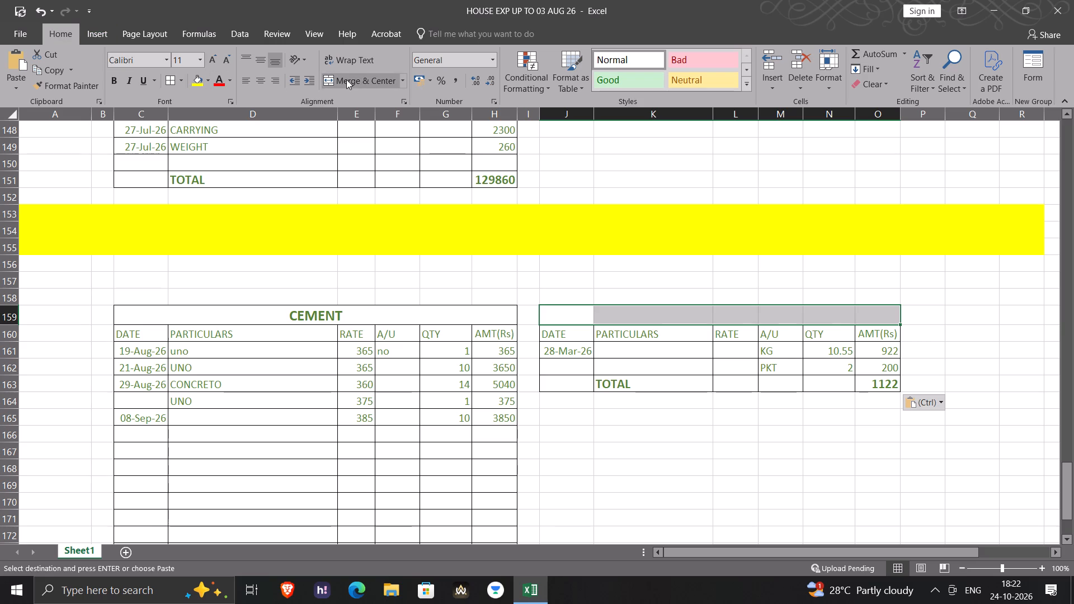
click(347, 80)
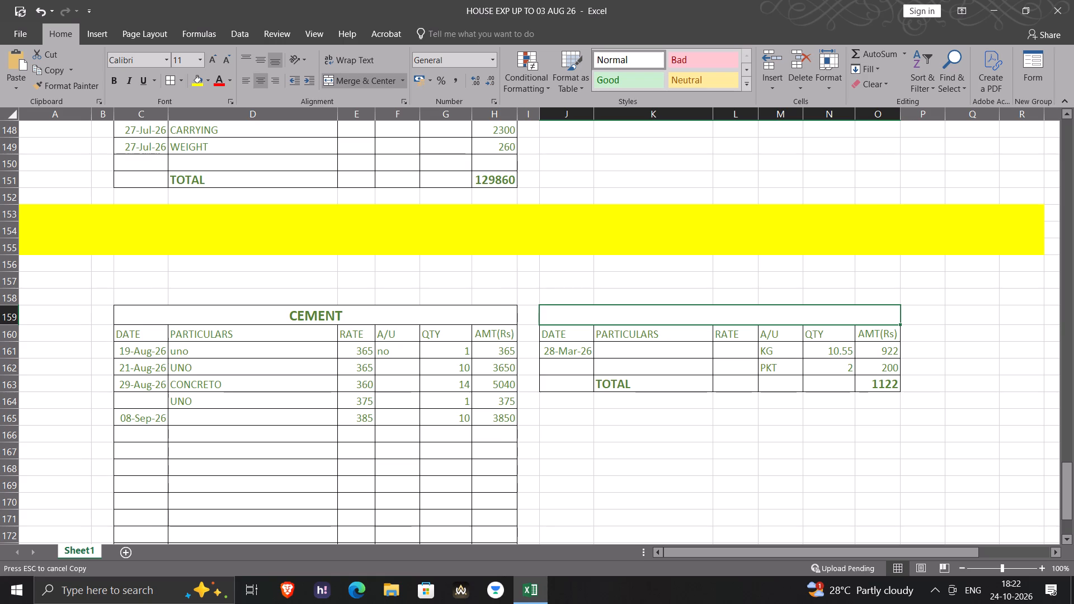
Clear the copied entries from the two data rows J161 to O162 of the pasted table.
click(529, 414)
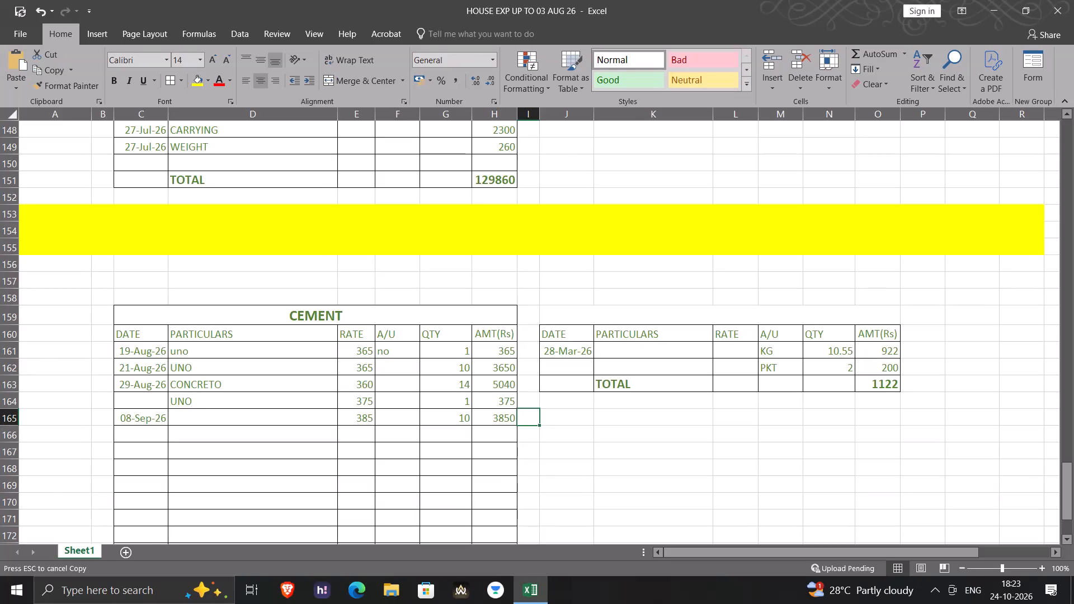
click(567, 351)
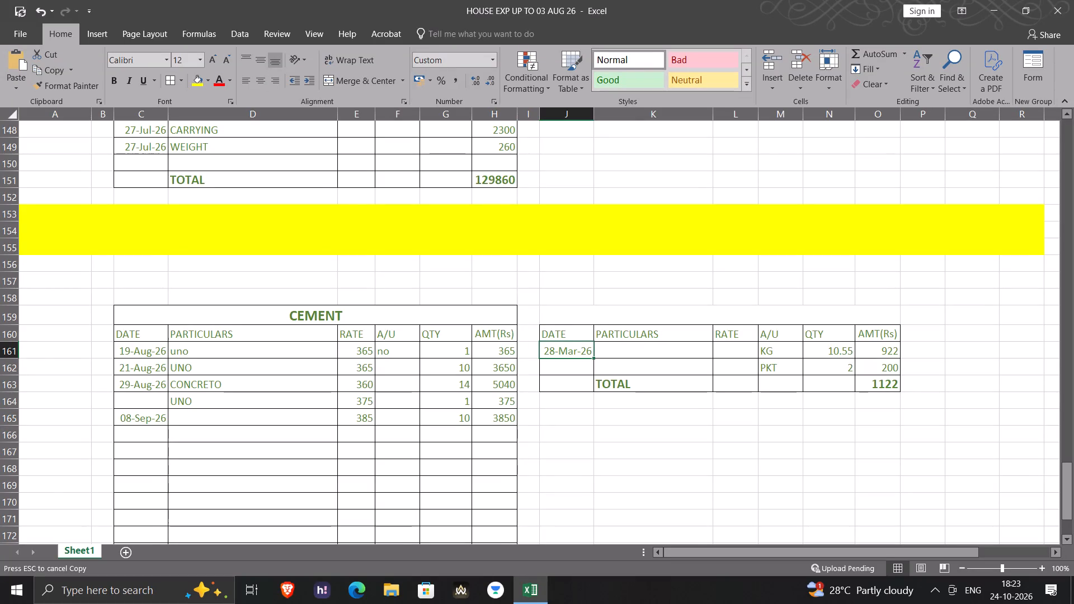
drag(581, 347, 870, 372)
key(Delete)
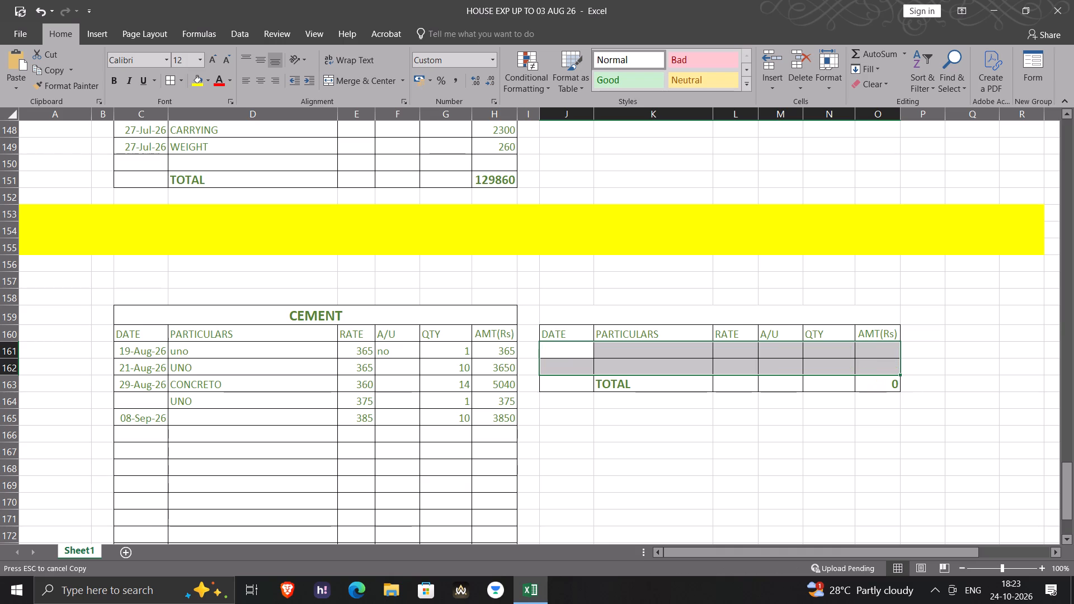
Enter the date 10 SEP 26 and the particulars 2 INCH in row 161 of the pasted table.
click(568, 352)
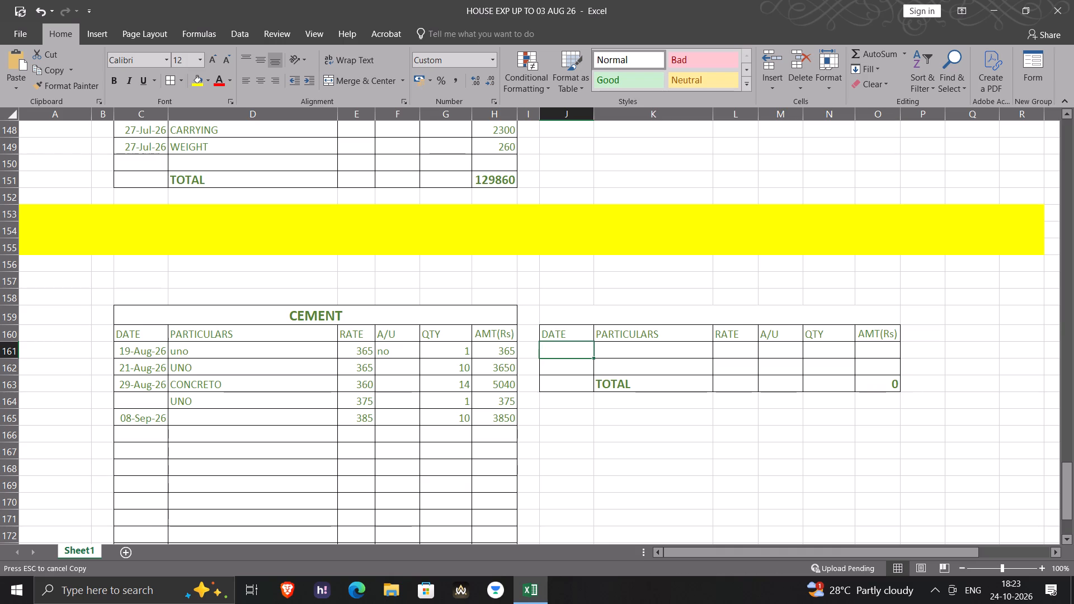
text(10)
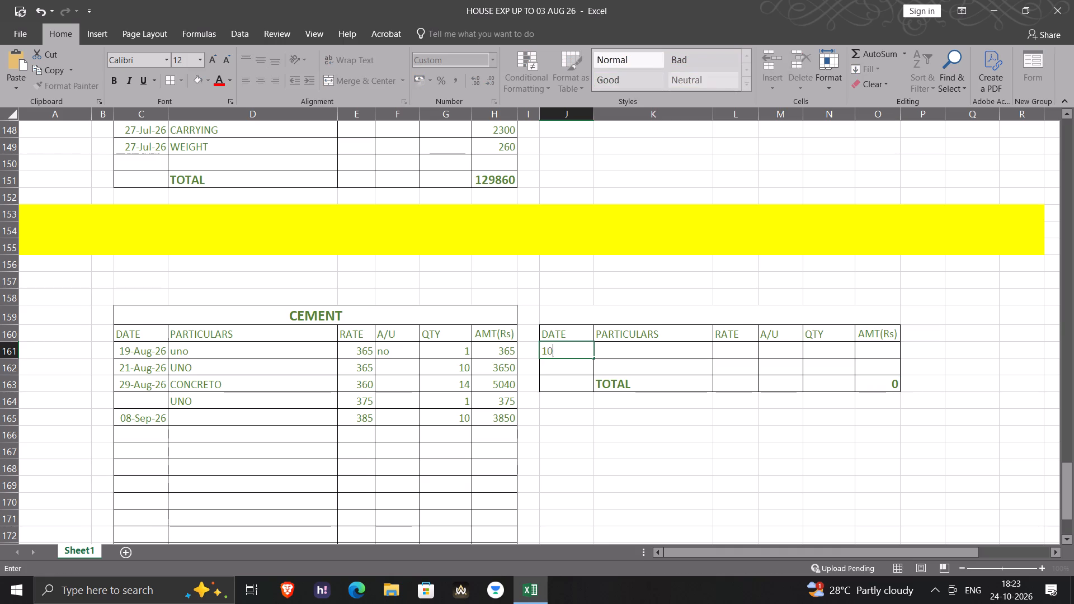
key(space)
text(S)
text(EP 2)
key(6)
click(626, 351)
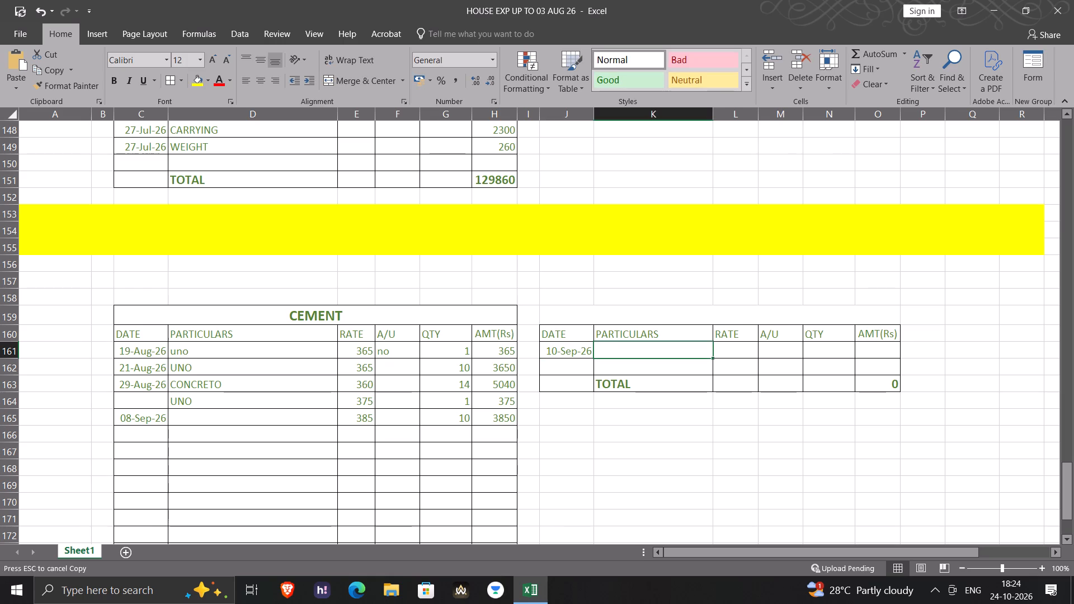
key(2)
key(space)
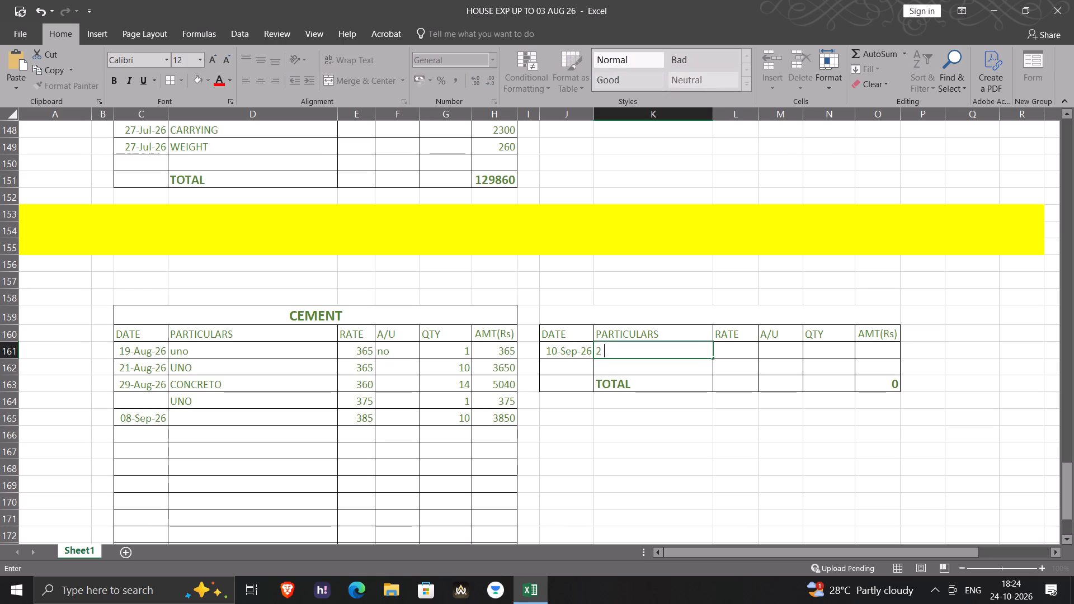
text(INC)
key(h)
key(Tab)
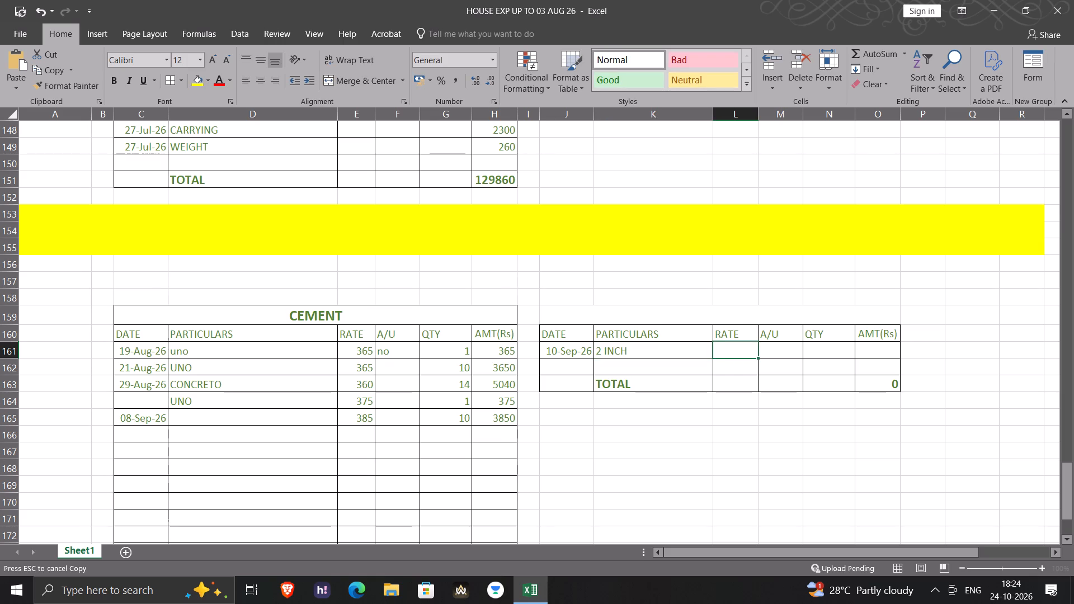
Complete the 2 INCH entry in row 161 with rate 70, unit KG, quantity 10.600 and amount 742.
text(70)
key(Tab)
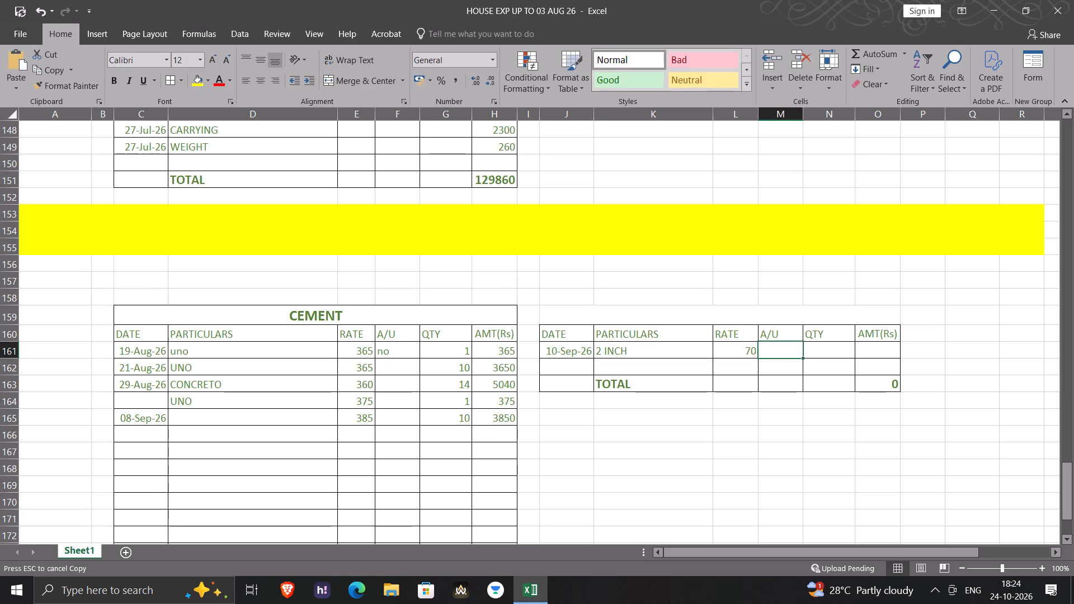
text(KG)
key(Tab)
key(1)
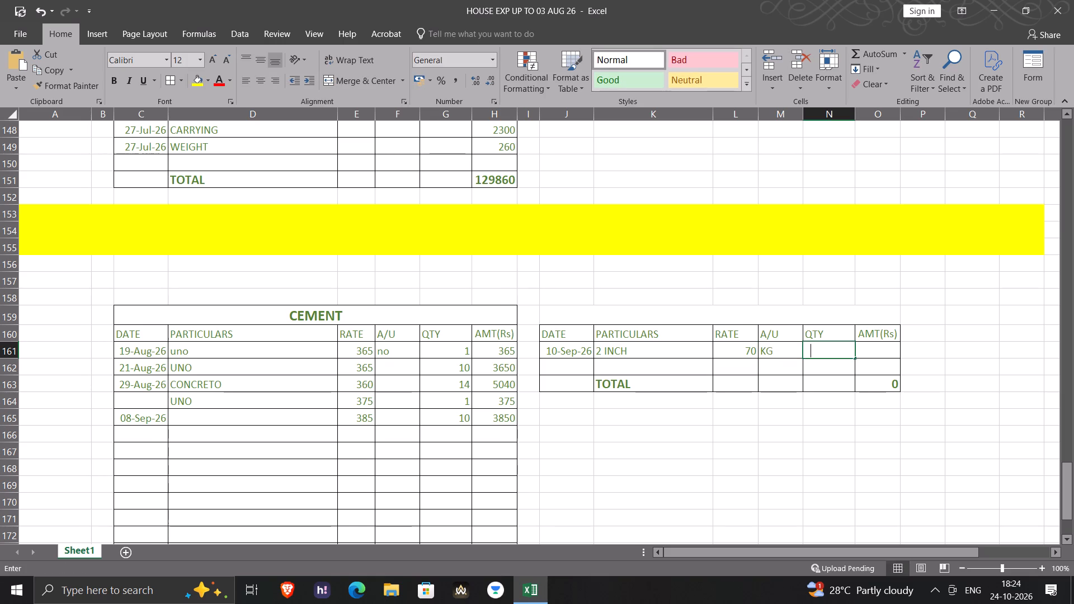
key(0)
text(.600)
key(Tab)
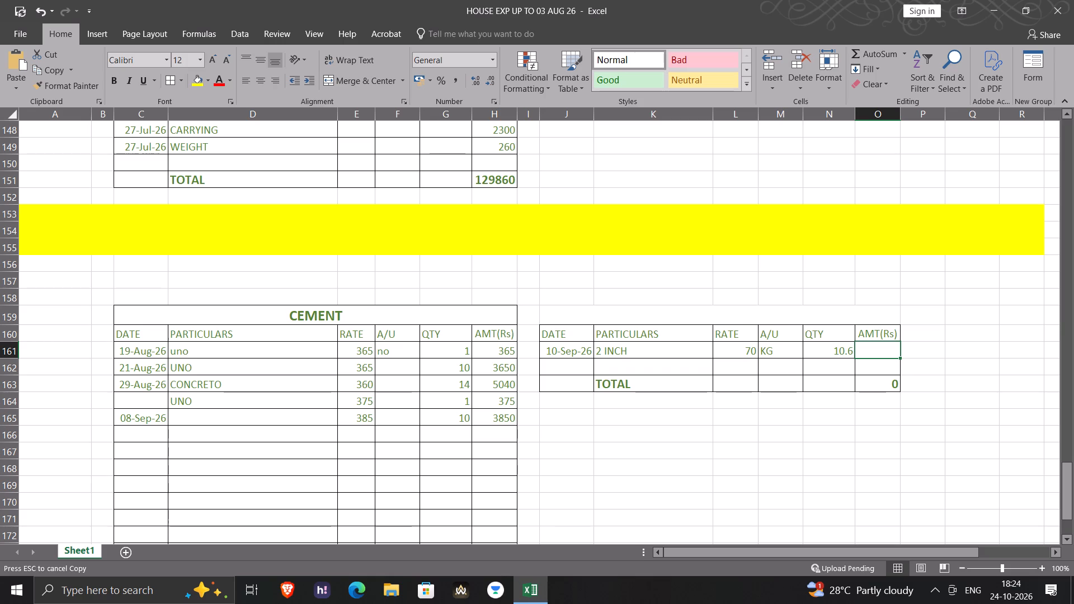
text(742)
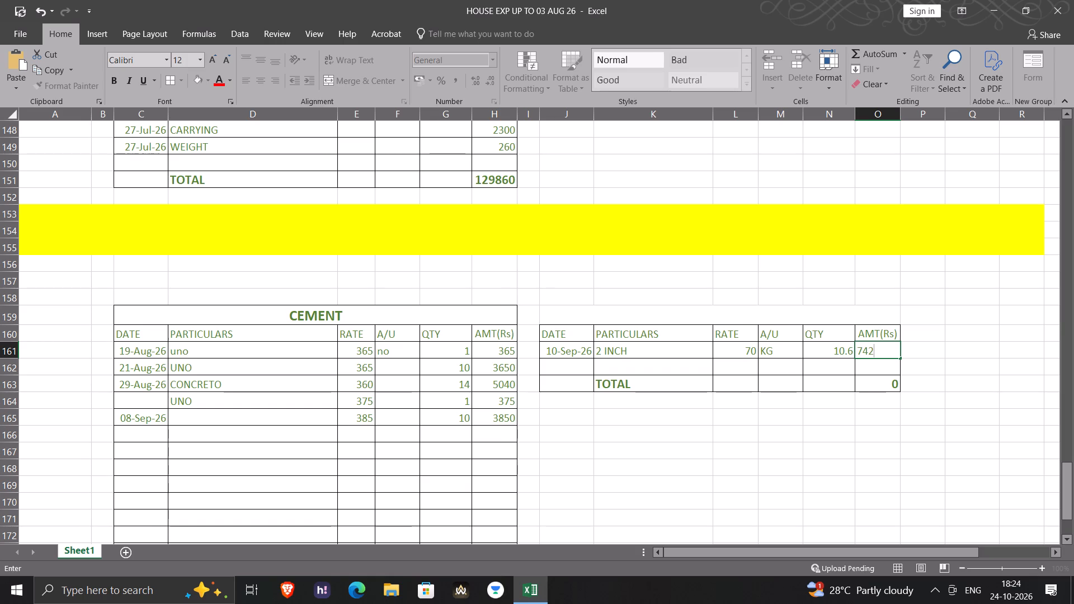
click(559, 362)
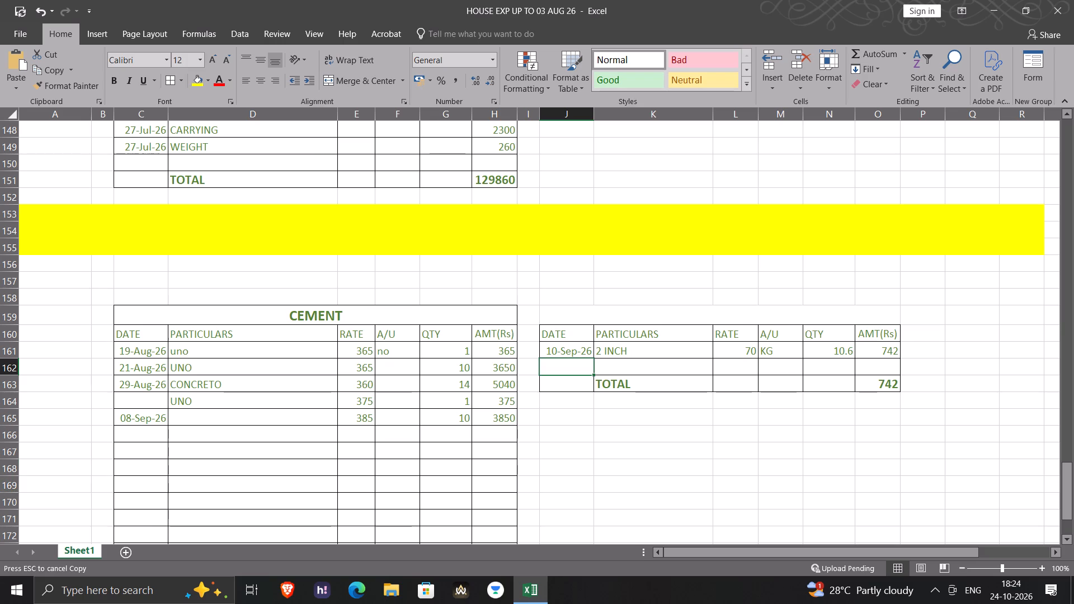
Start a new CEMENT entry in row 166 with the date 12 SEP 26 and the particulars CONCRETO.
click(148, 436)
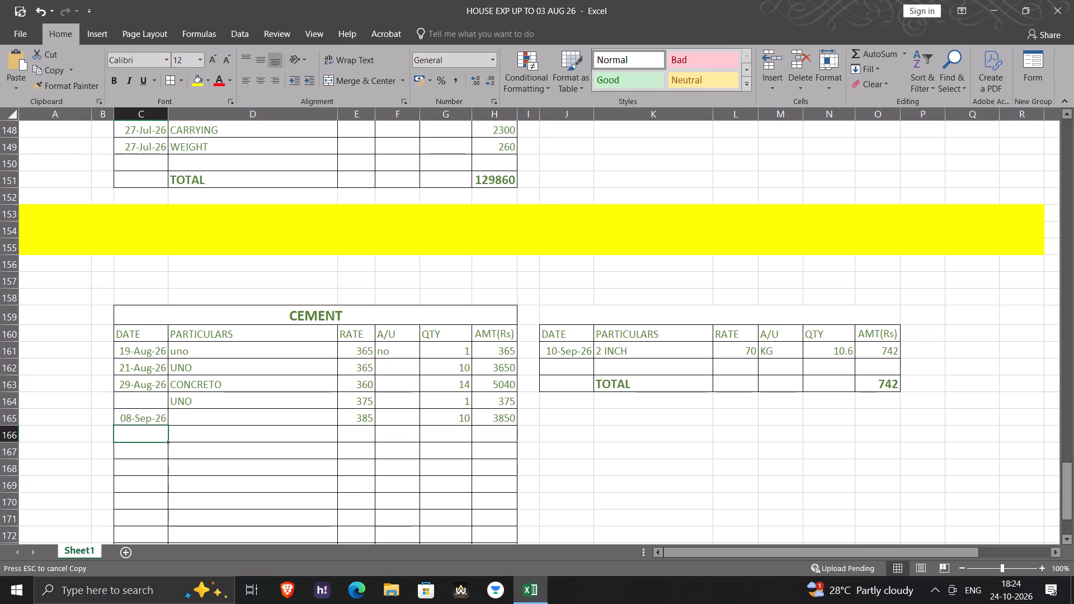
key(1)
text(2 S)
text(EP 2)
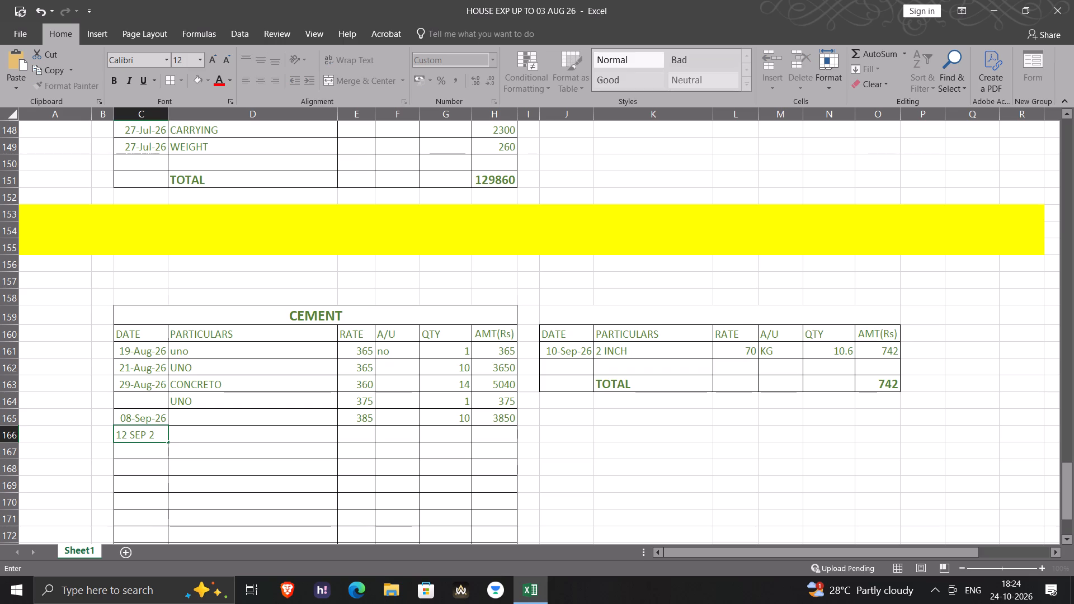
key(6)
key(Tab)
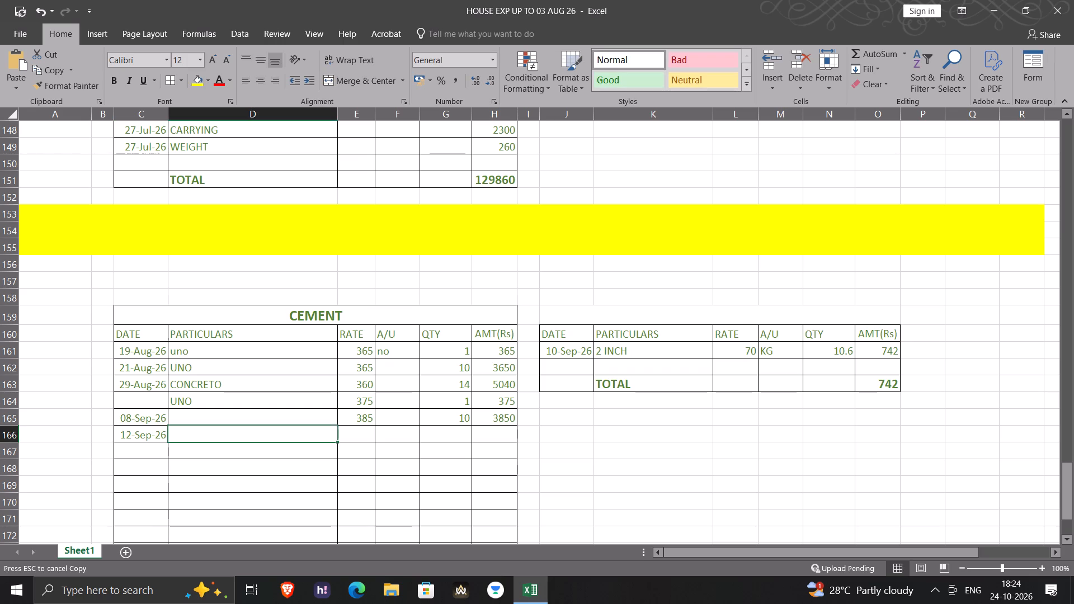
text(CONCREY)
key(BackSpace)
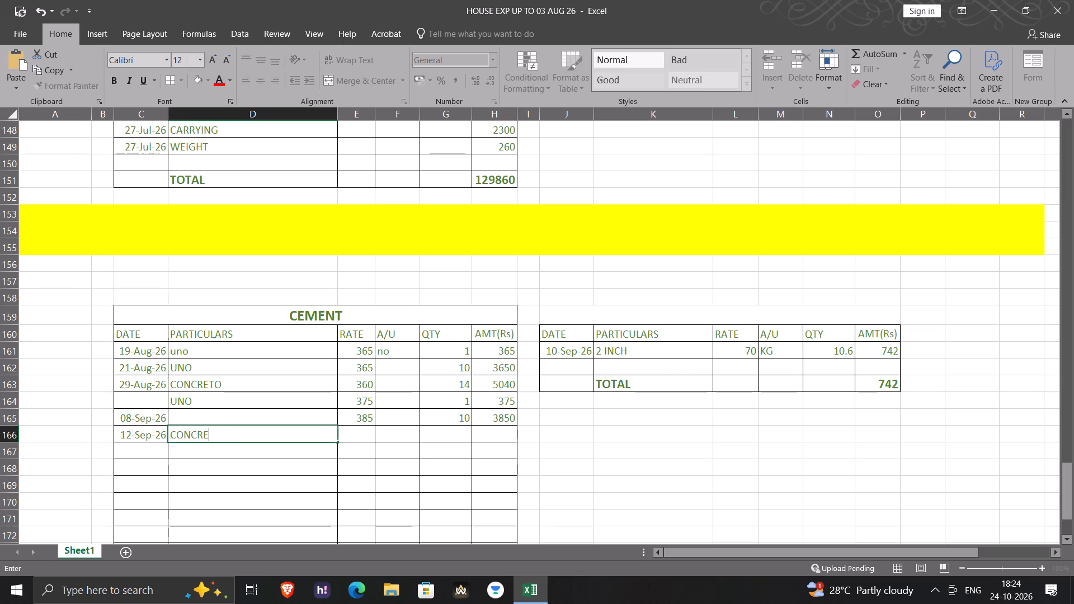
text(TO)
key(Tab)
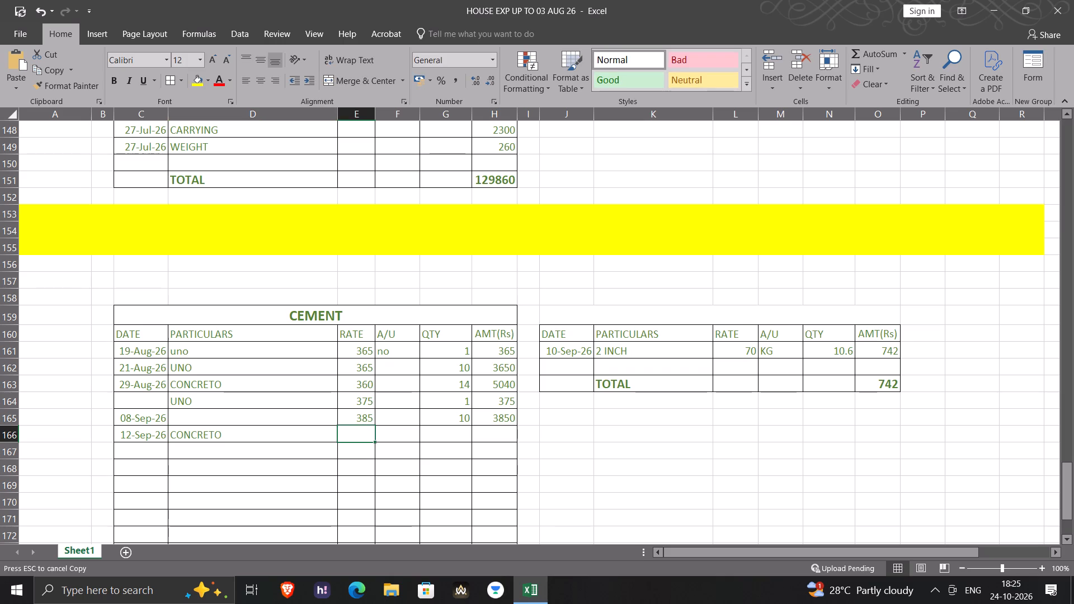
Complete the CONCRETO entry in row 166 with rate 365, quantity 10 and amount 3650, leaving the unit blank.
key(3)
text(65)
key(Tab)
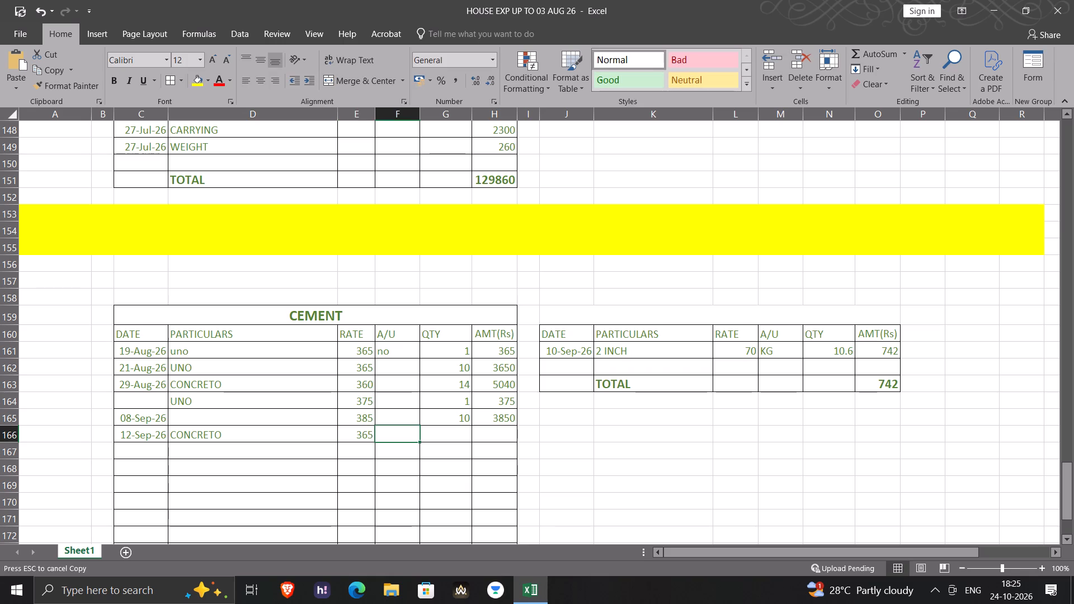
key(Tab)
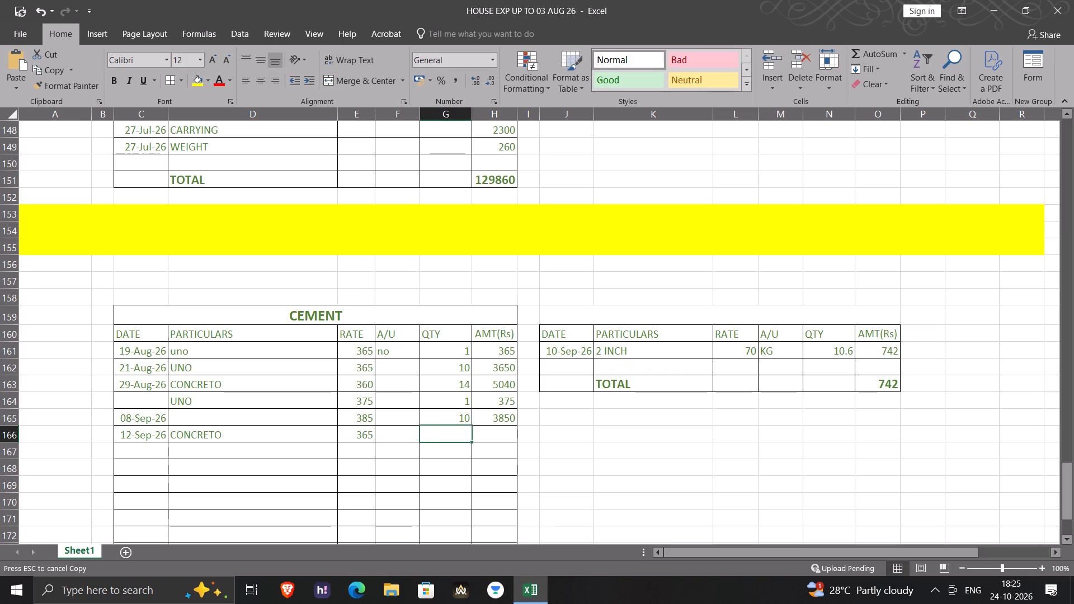
text(10)
key(Tab)
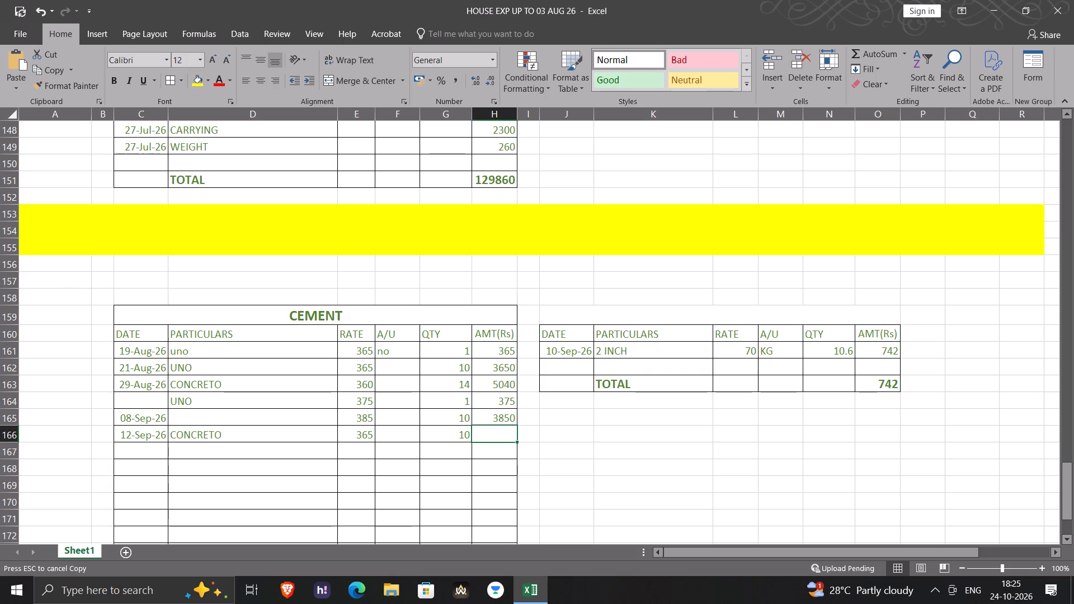
key(3)
text(650)
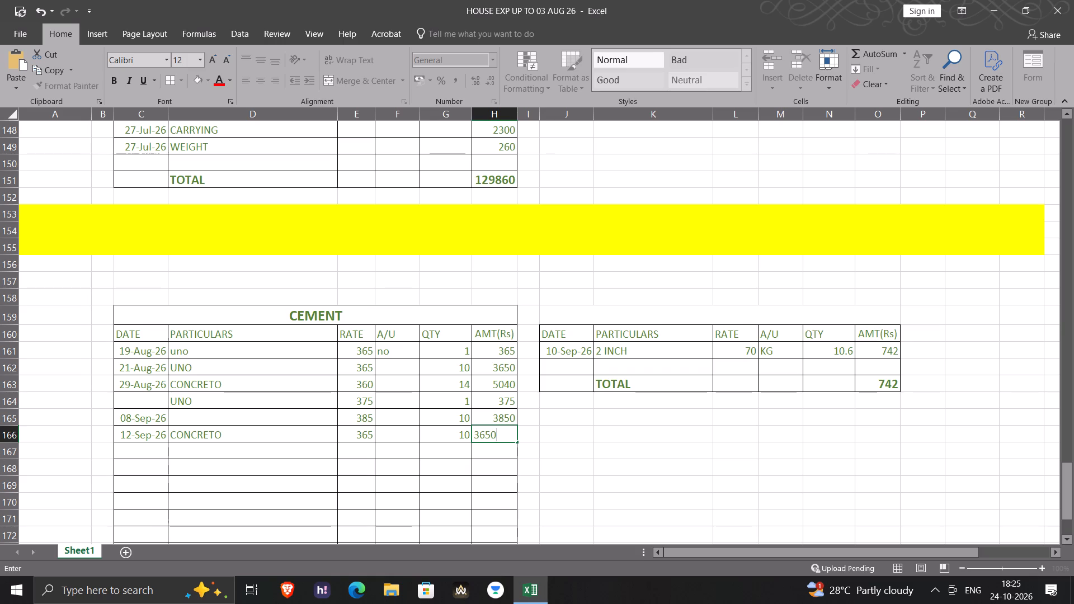
Fill the blank particulars cell of the 08-Sep-26 CEMENT entry with UNO.
click(193, 420)
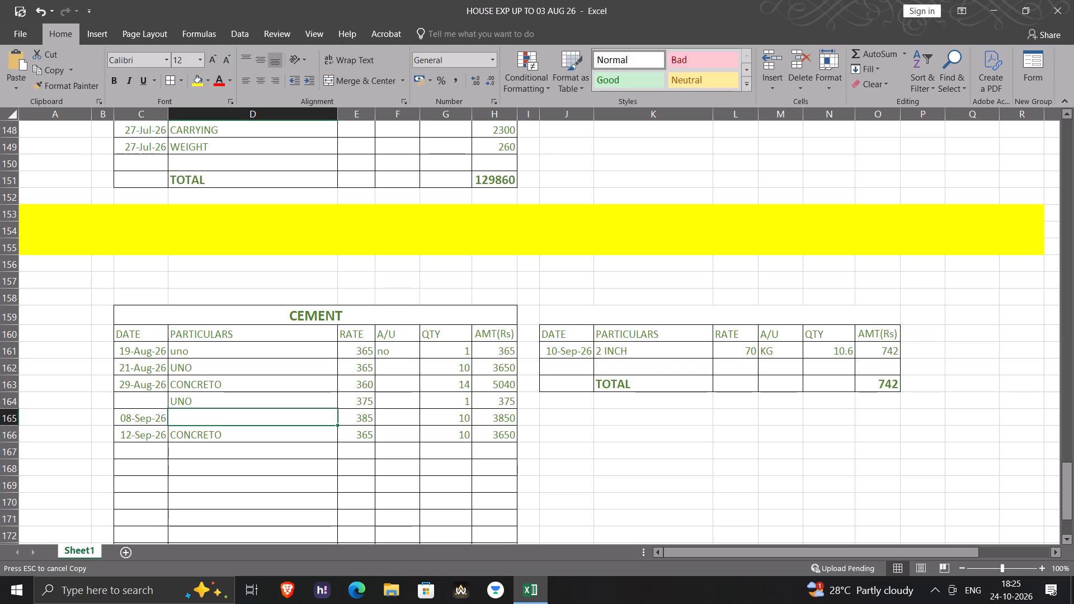
text(UNO)
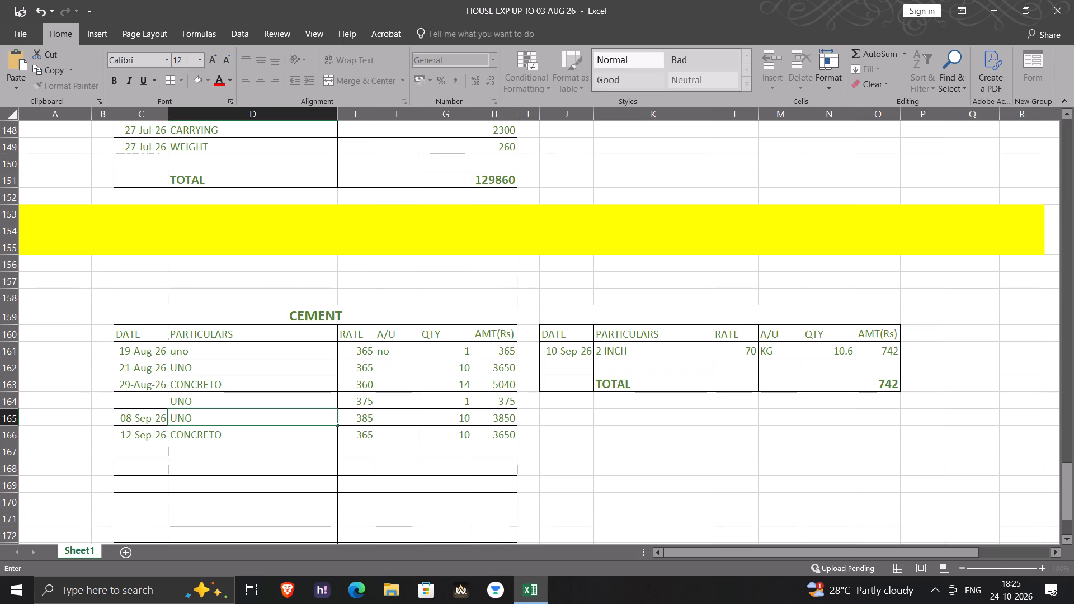
Add an undated UNO entry in row 167 of the CEMENT table with rate 380, quantity 10 and amount 3800.
click(205, 450)
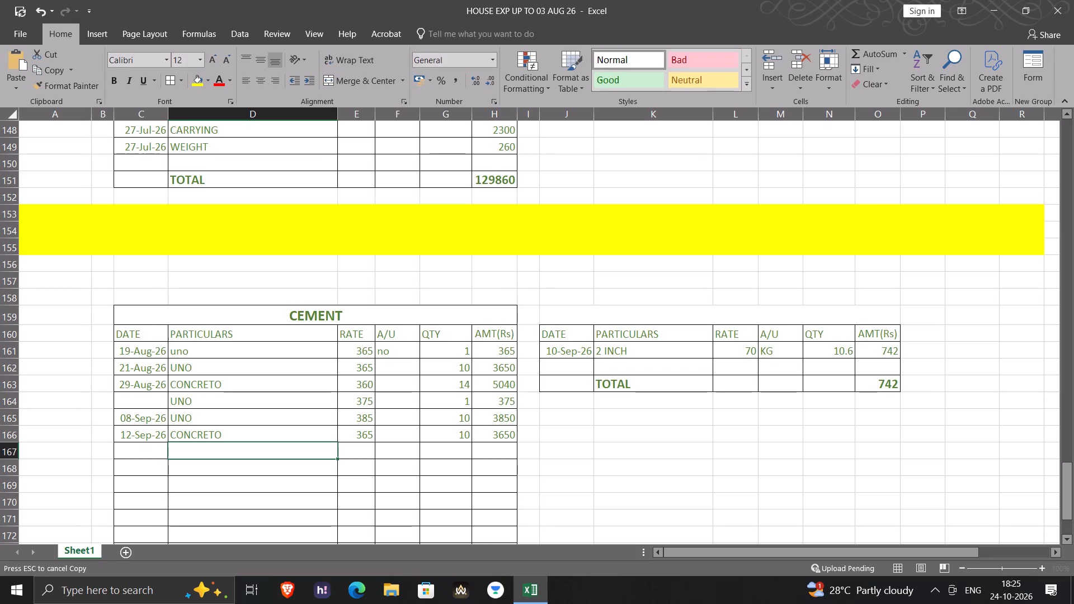
text(UNO)
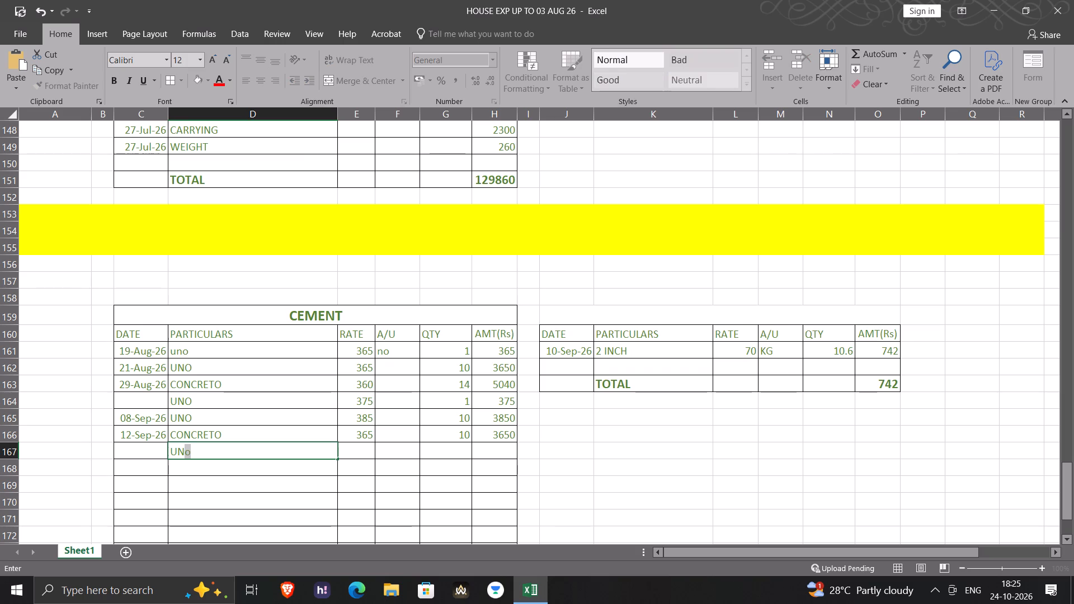
key(Tab)
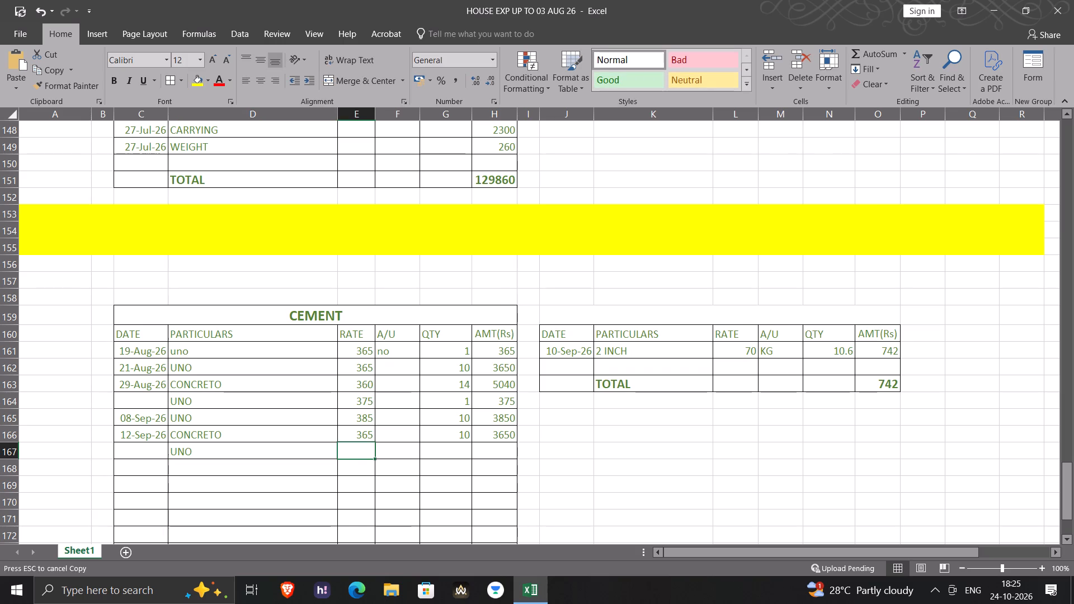
text(380)
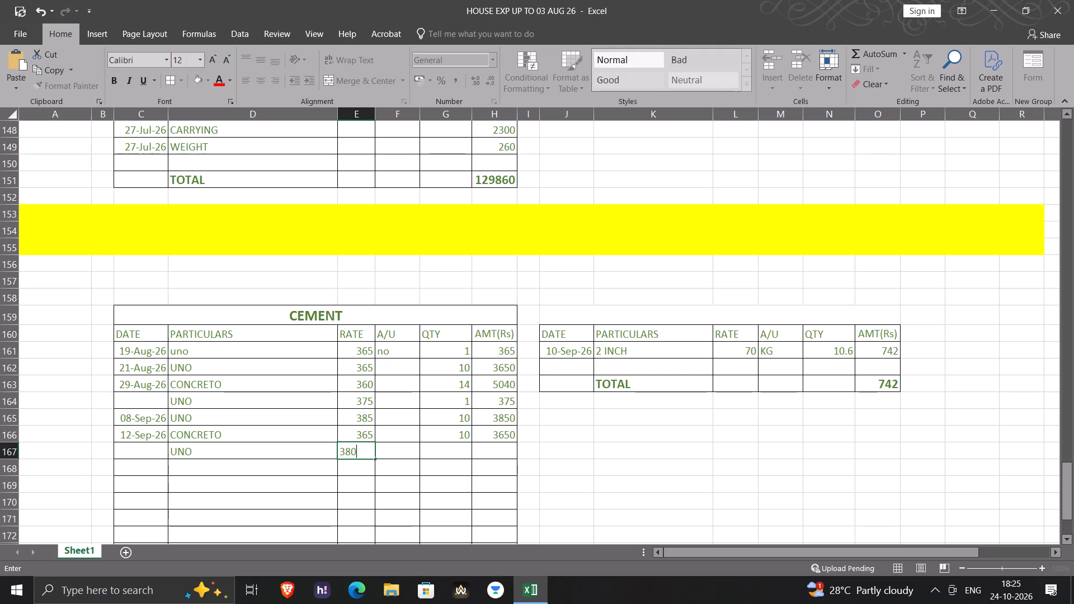
key(Tab)
key(Tab)
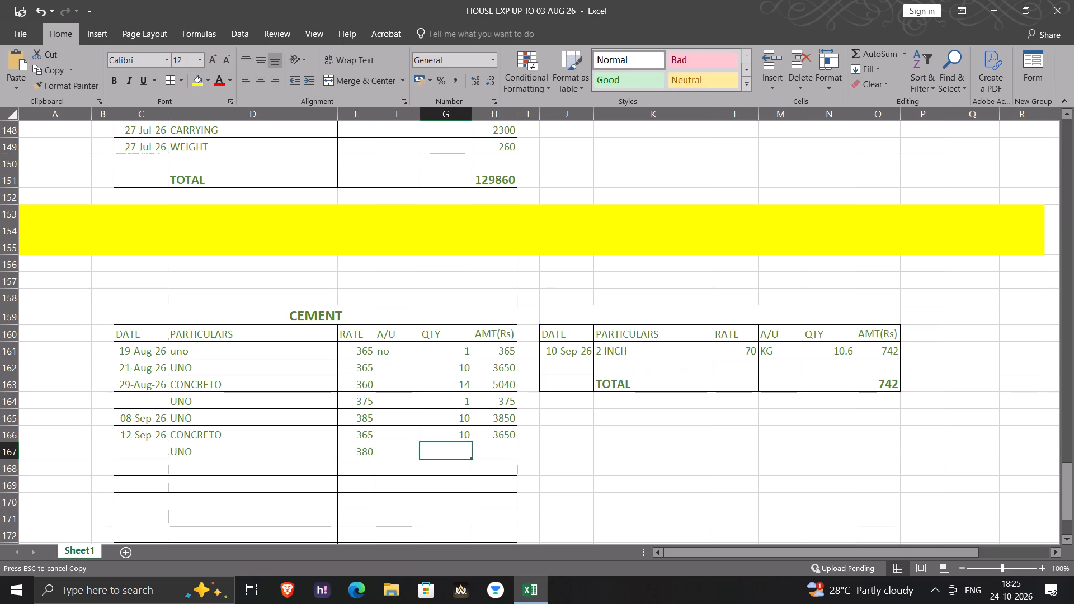
text(10)
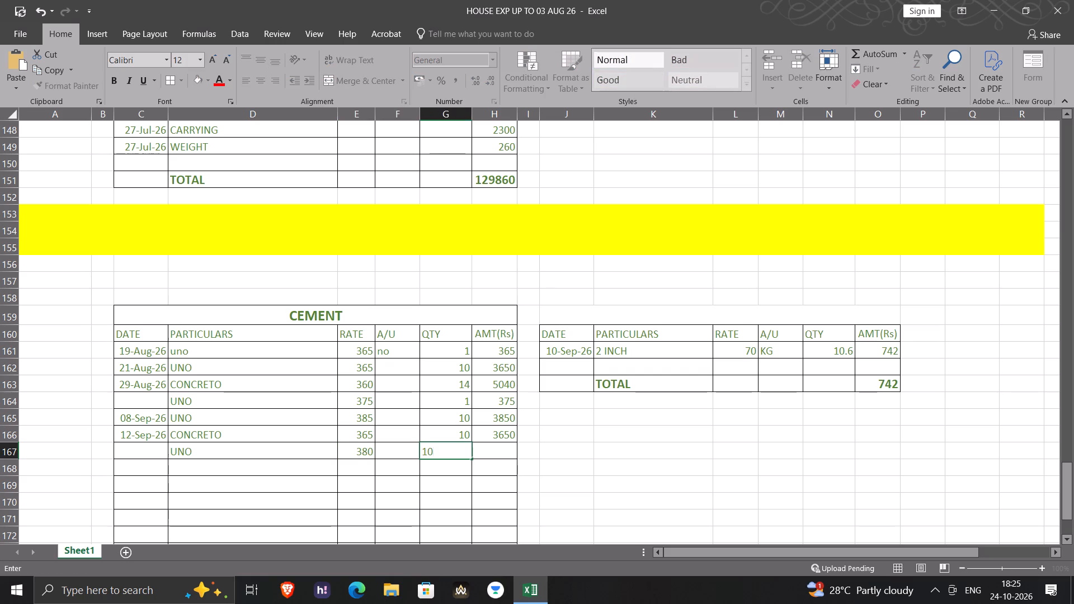
key(Tab)
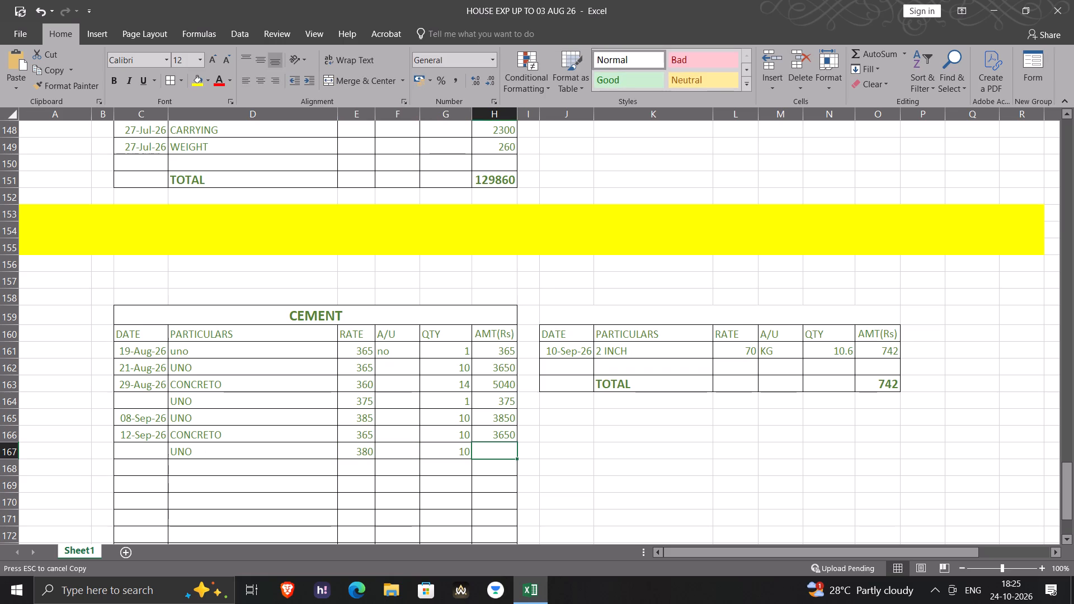
key(3)
text(800)
click(243, 488)
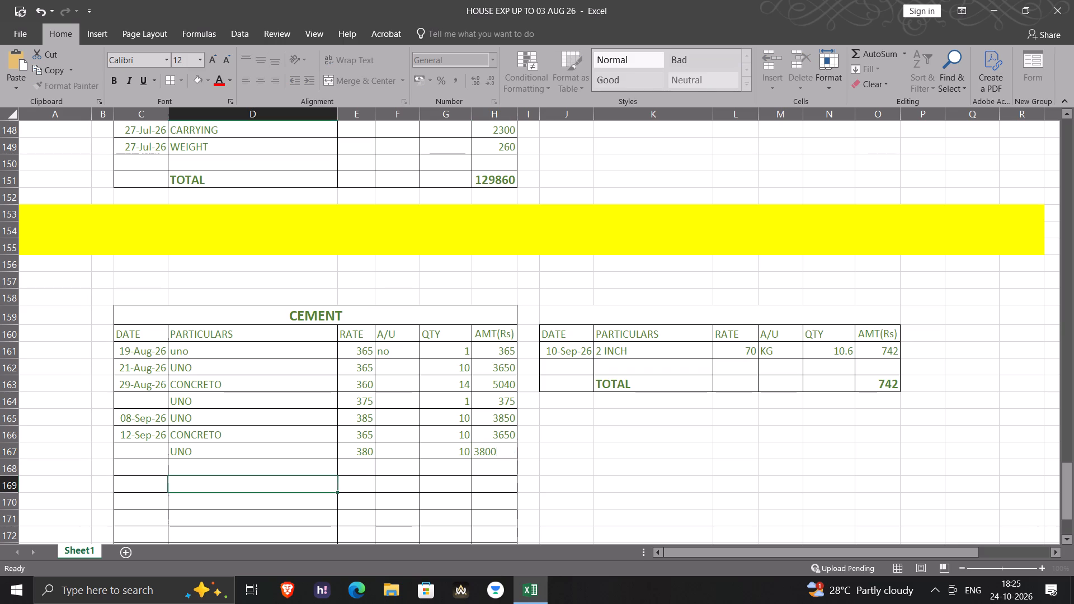
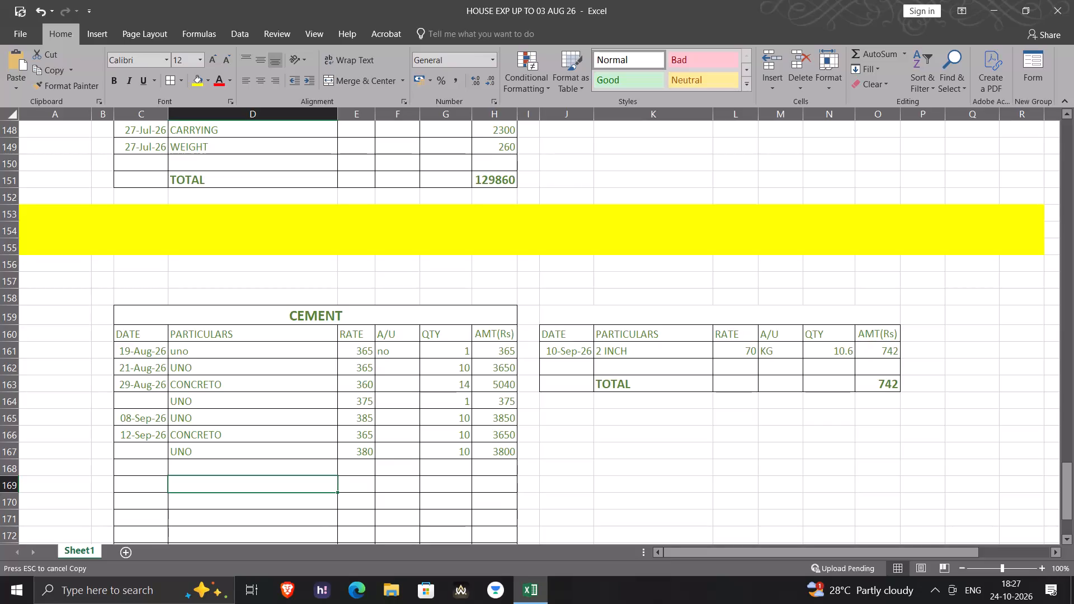
Correct the CEMENT rates, setting CONCRETO in row 166 to 360 and UNO in row 167 to 375.
click(370, 437)
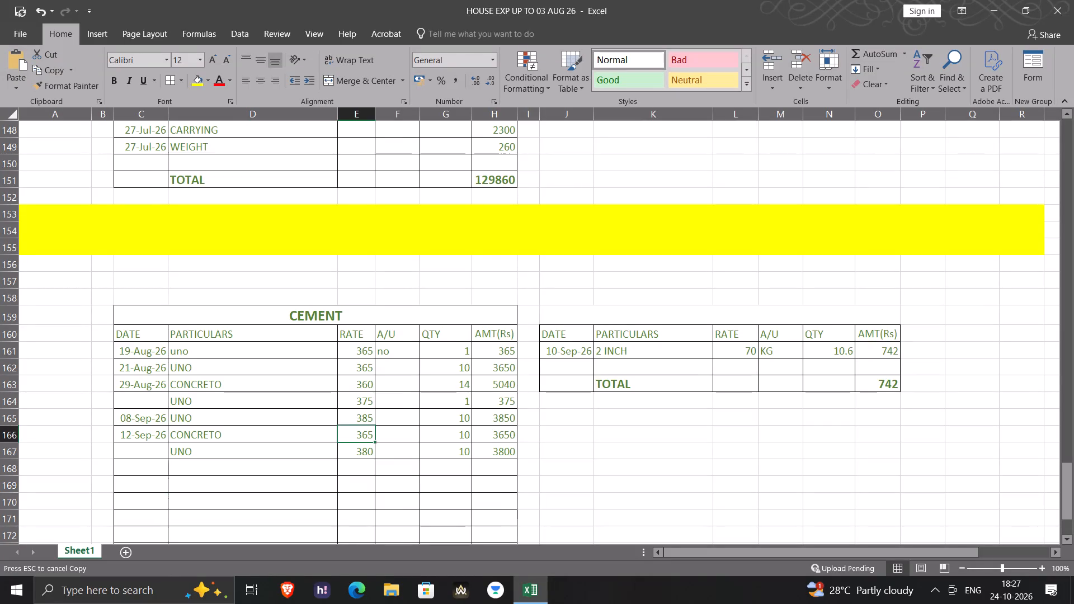
click(370, 436)
key(3)
text(60)
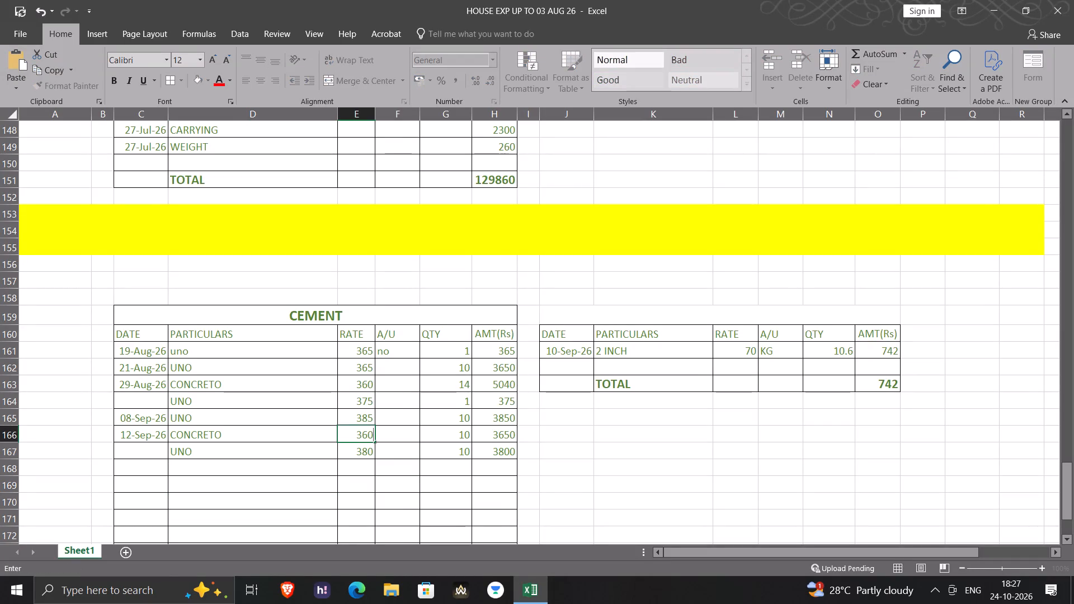
click(366, 451)
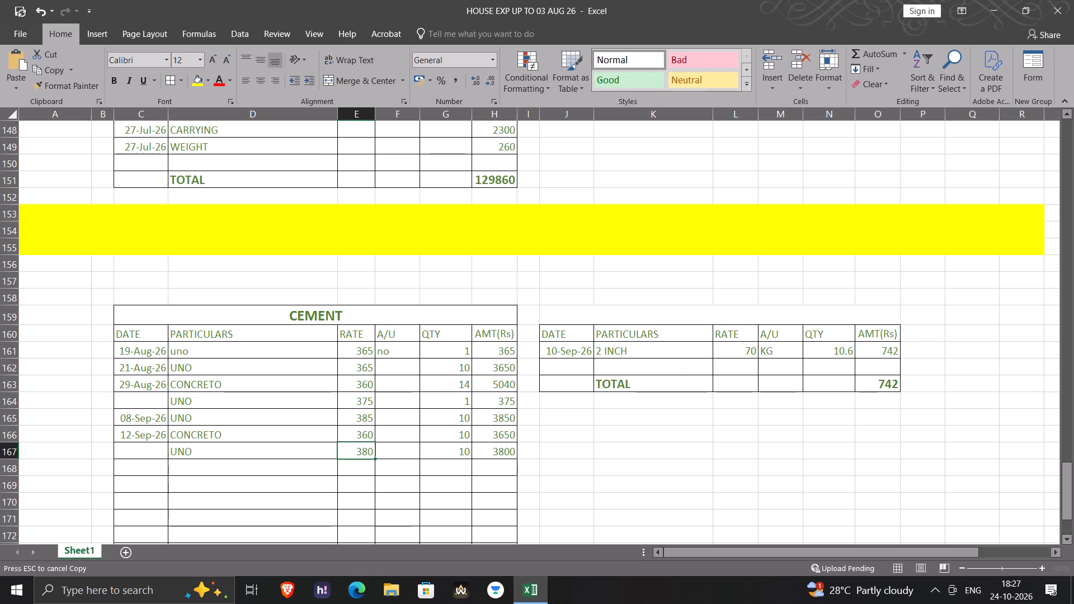
text(375)
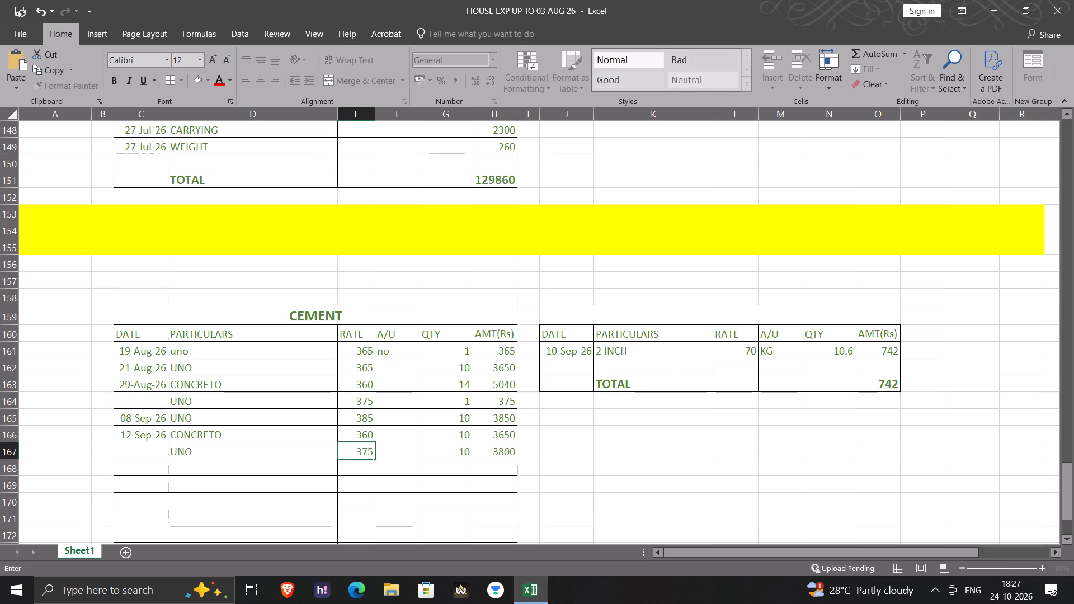
Update the CEMENT amounts to 3600 for CONCRETO in row 166 and 3750 for UNO in row 167.
click(501, 435)
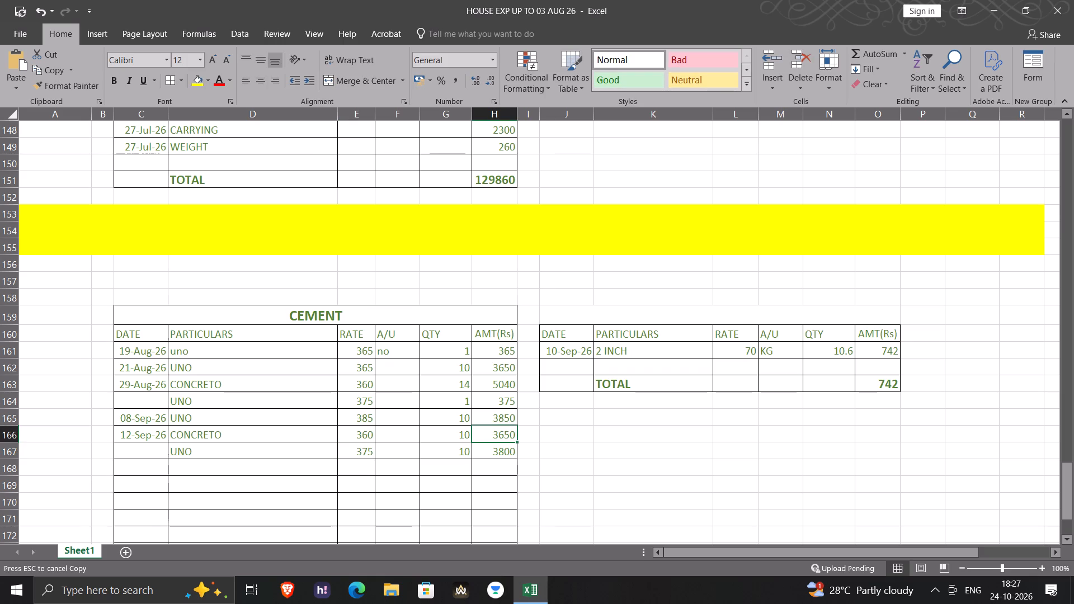
key(3)
text(600)
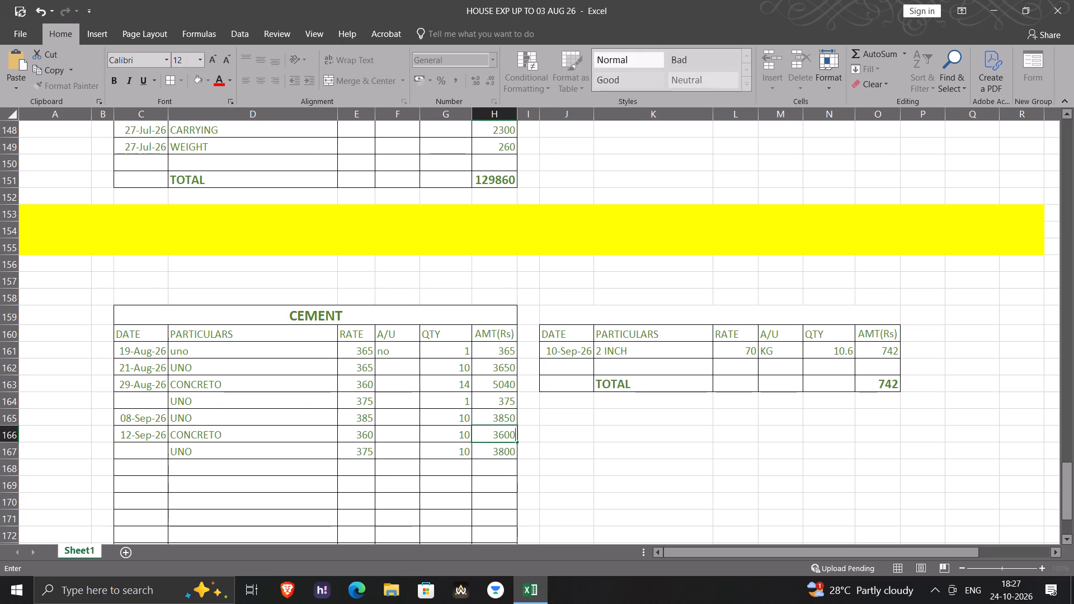
click(498, 454)
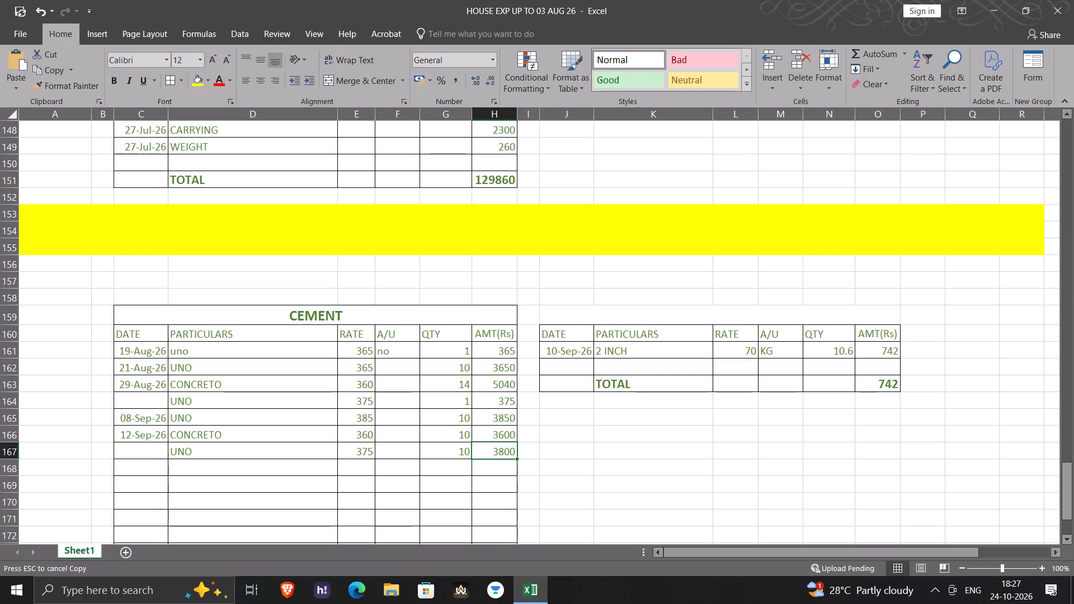
text(3750)
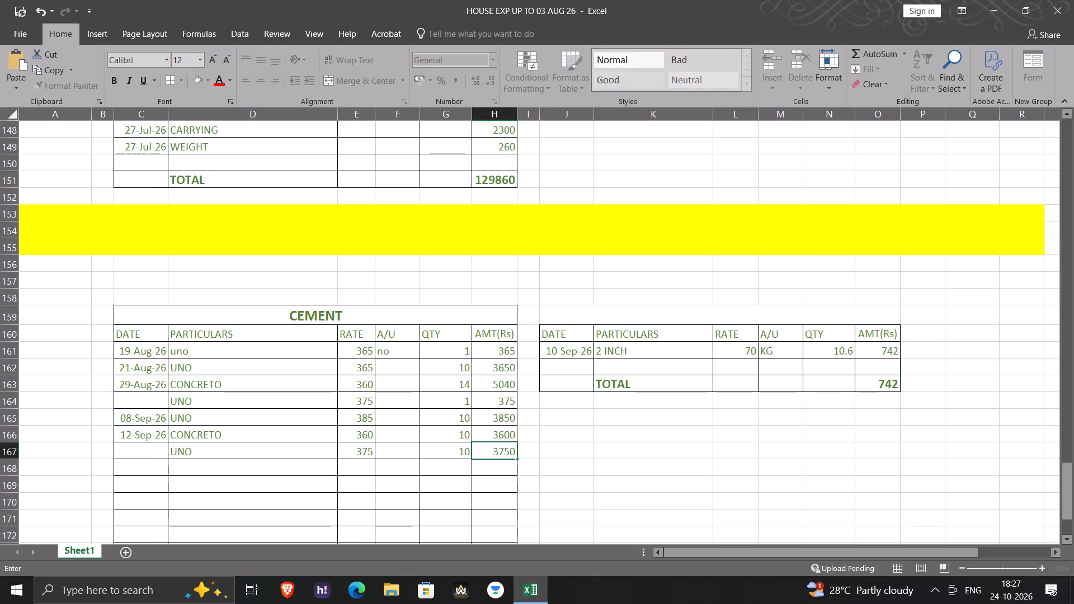
Start a new CEMENT entry in row 168 with the date 28 SEP 26 and the particulars CONCRETO.
click(146, 469)
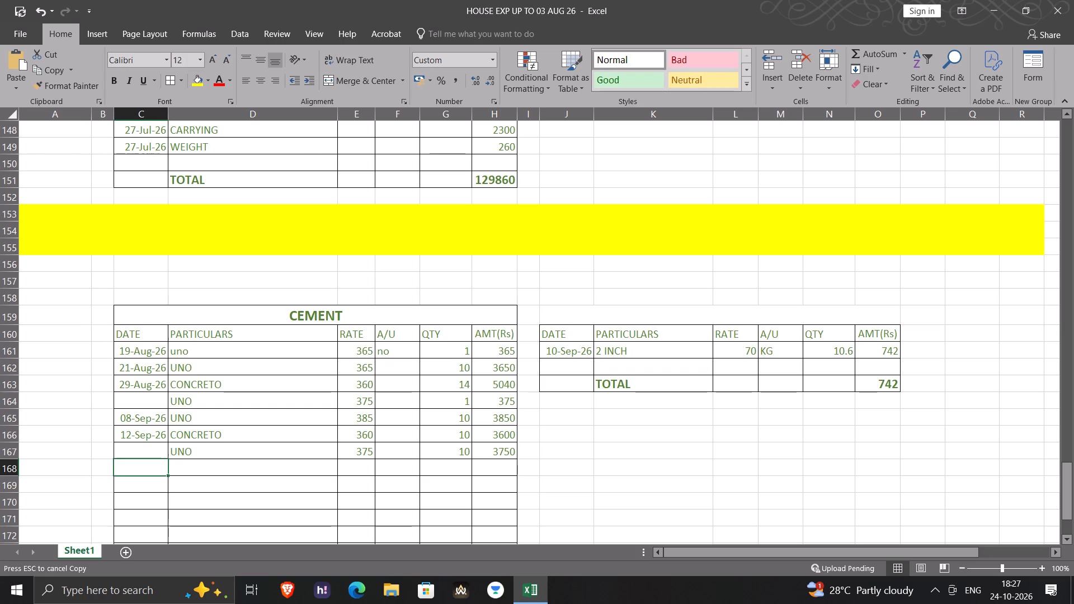
click(147, 471)
text(28 SE)
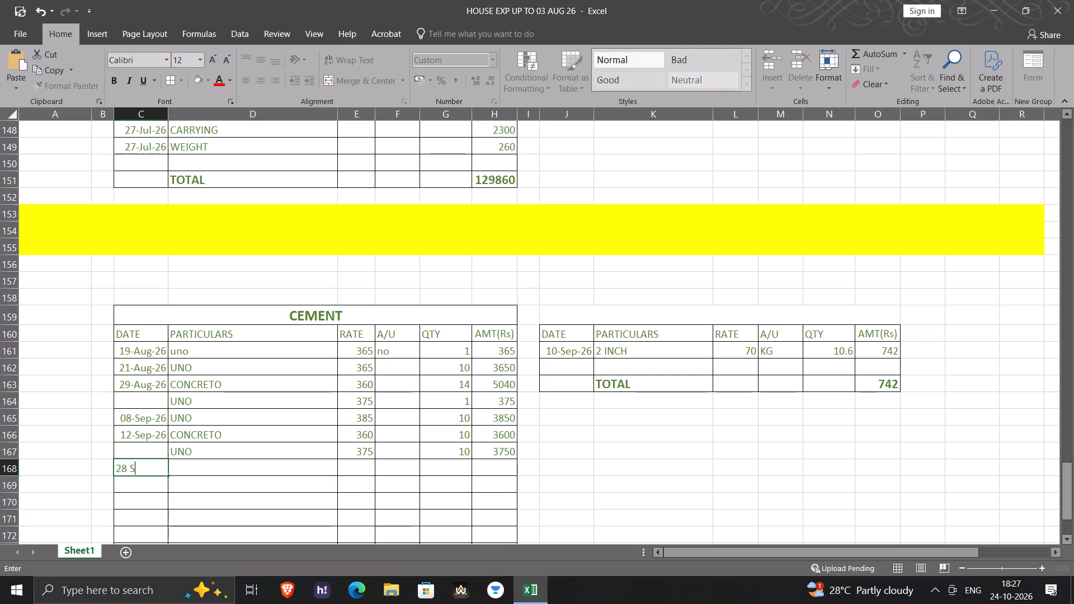
key(p)
key(space)
text(2)
key(6)
key(Tab)
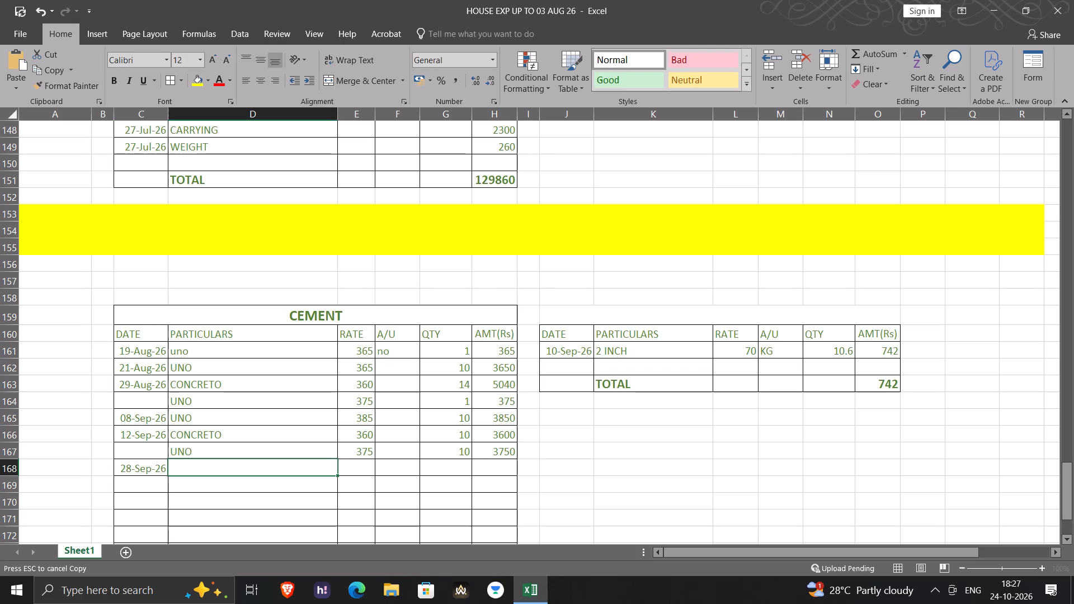
text(CON)
text(CRETO)
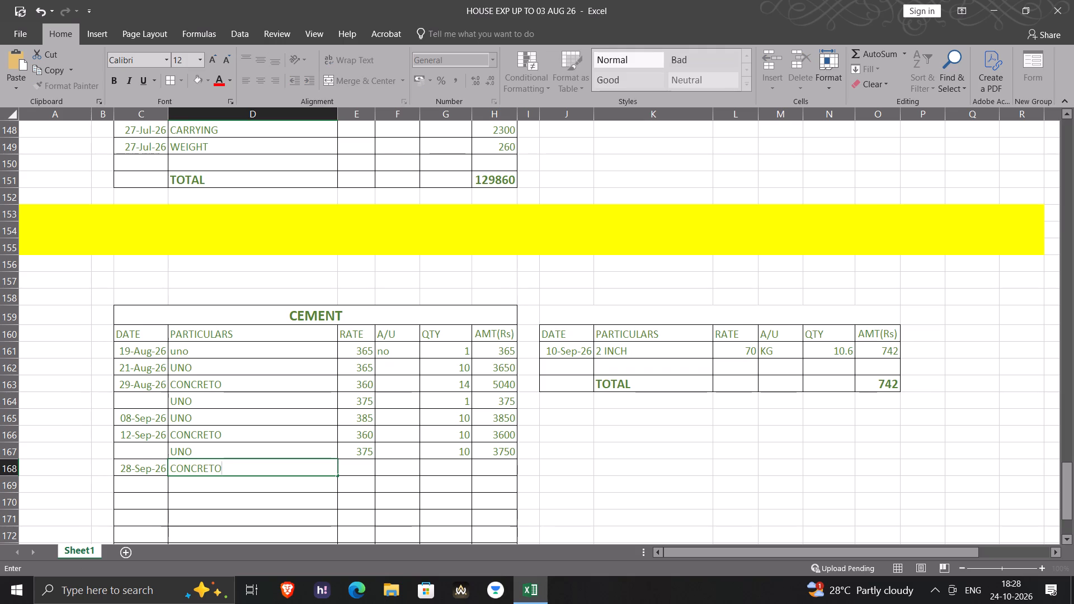
key(Tab)
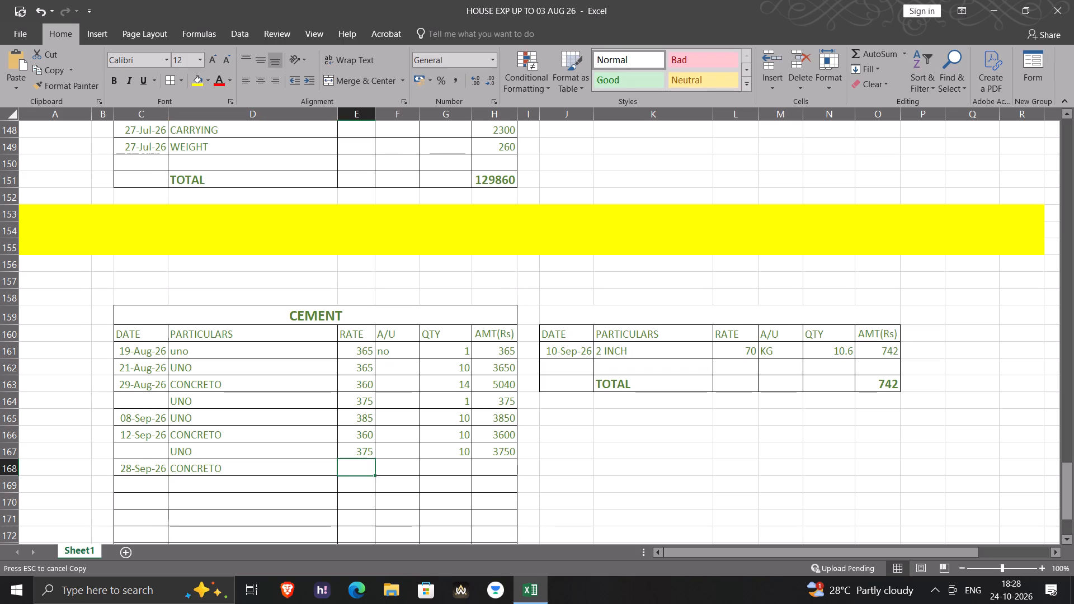
Complete the CONCRETO entry in row 168 with rate 350, quantity 10 and amount 3500, leaving the unit blank.
key(3)
text(50)
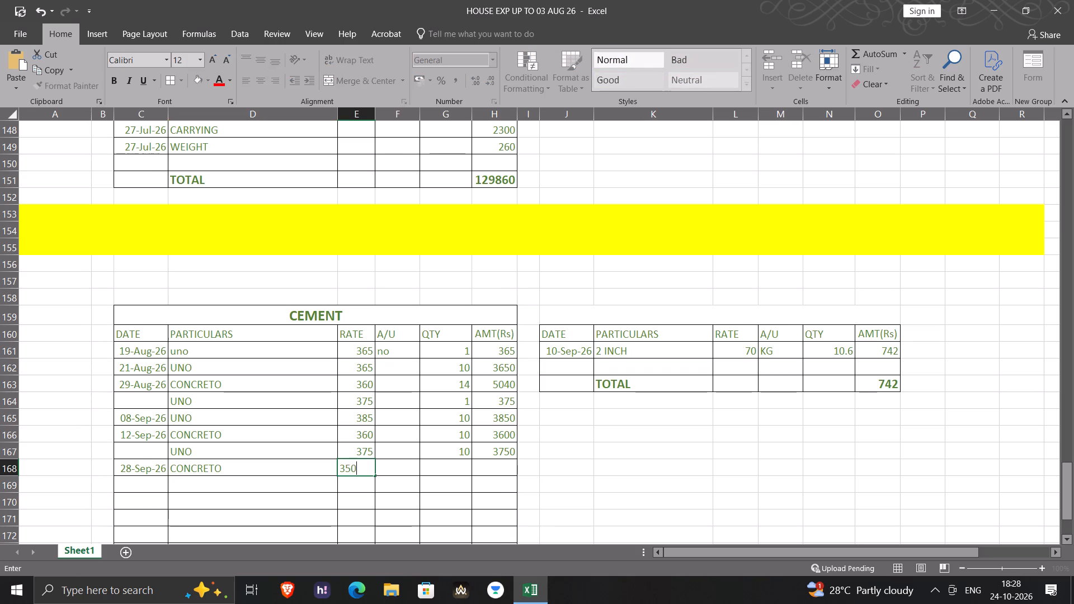
key(Tab)
key(Tab)
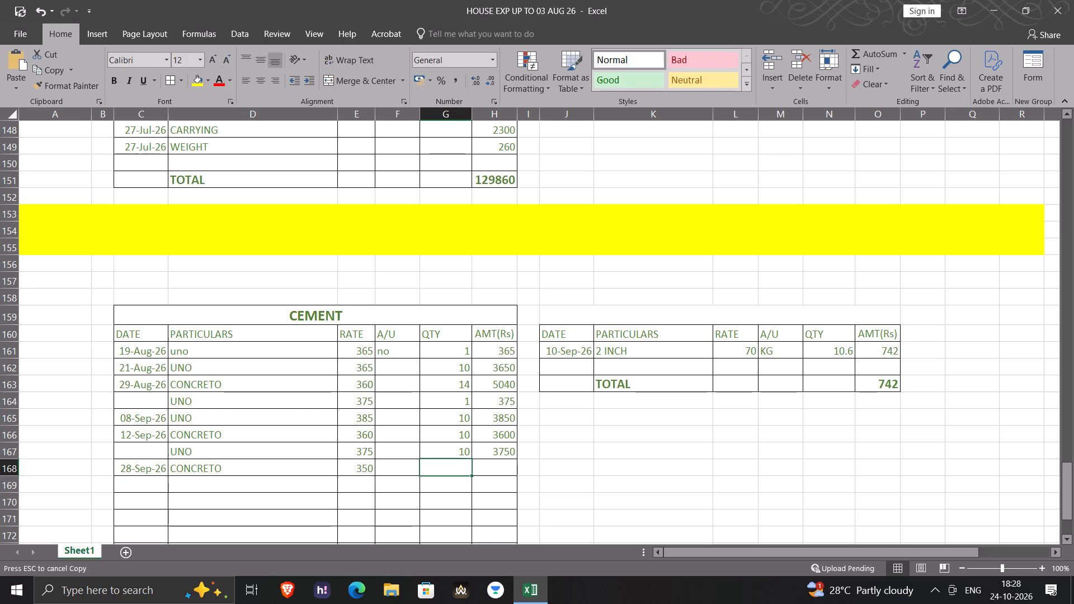
text(10)
key(Tab)
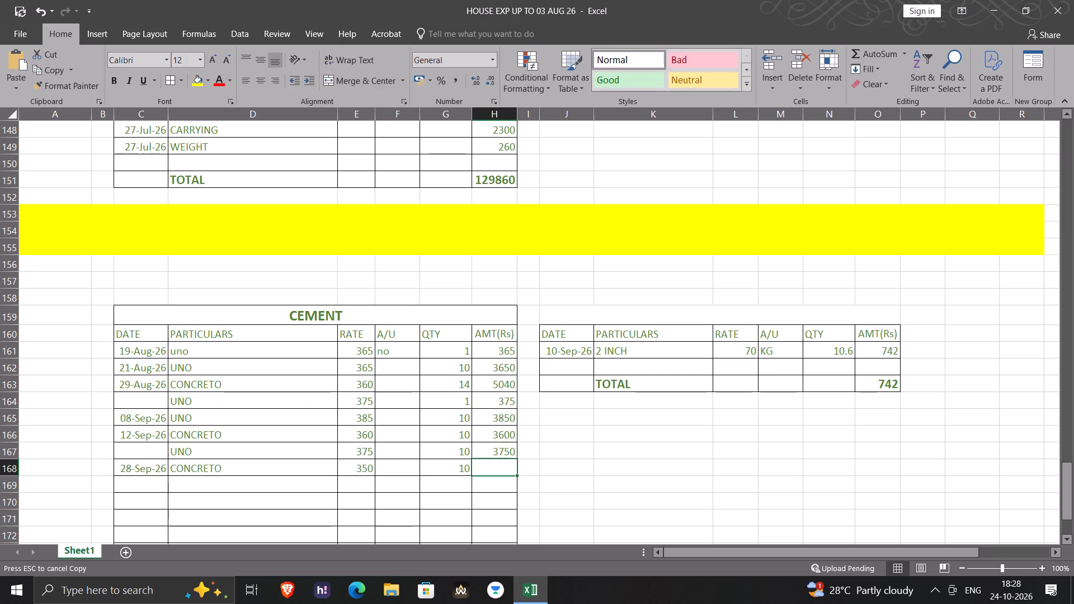
text(3500)
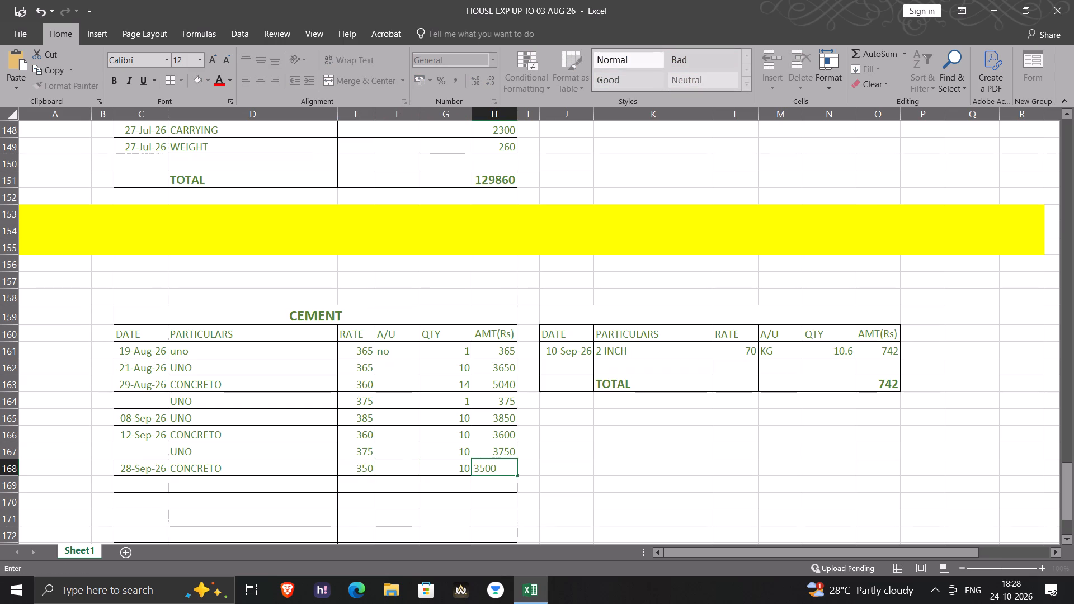
Add an undated UNO entry in row 169 of the CEMENT table with rate 375, quantity 5 and amount 1825.
click(183, 489)
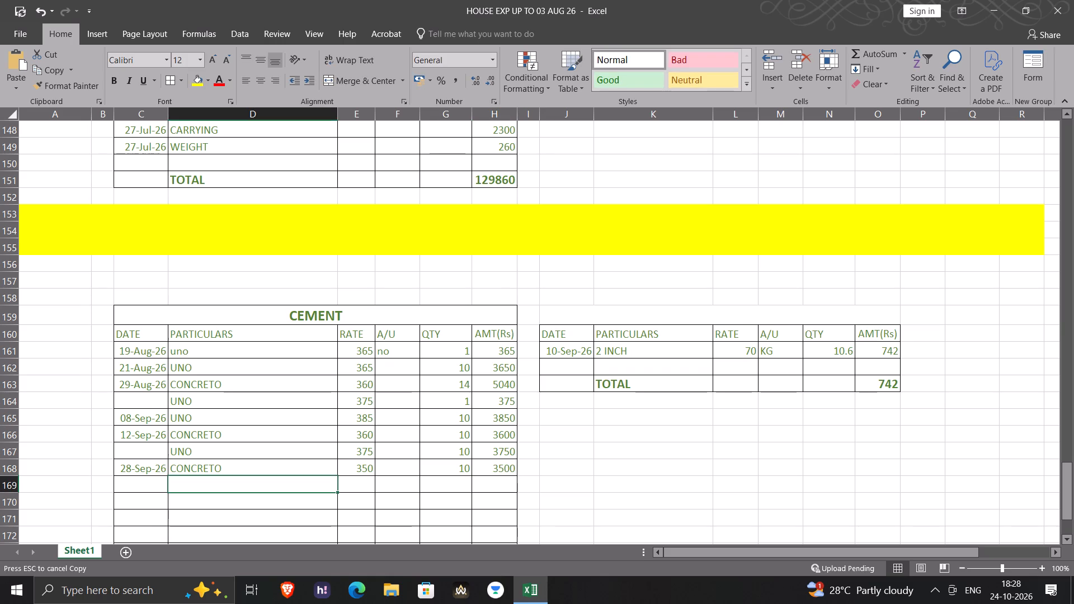
text(UNO)
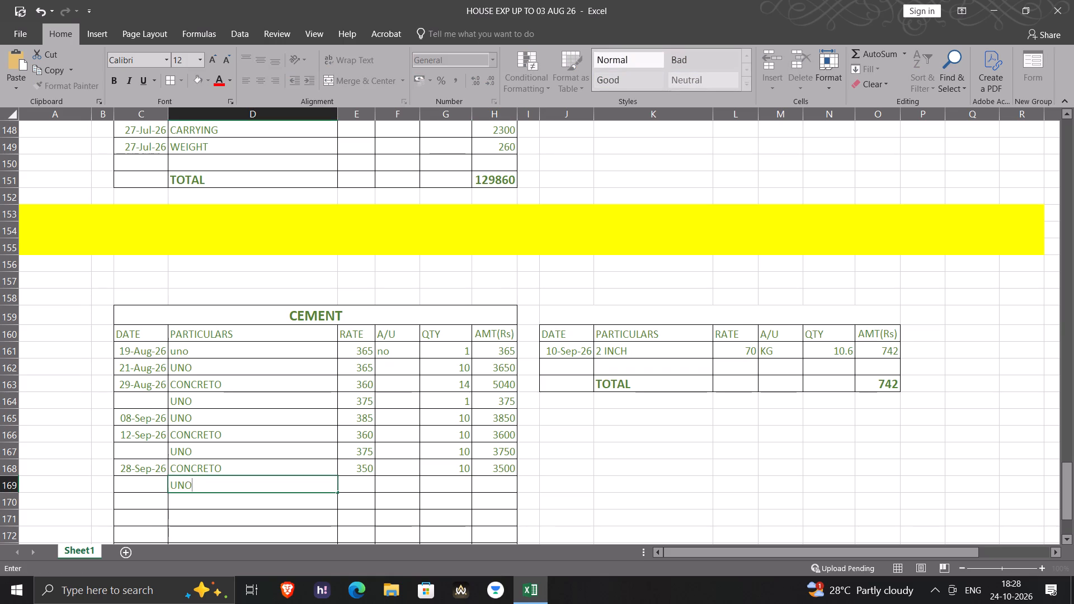
key(Tab)
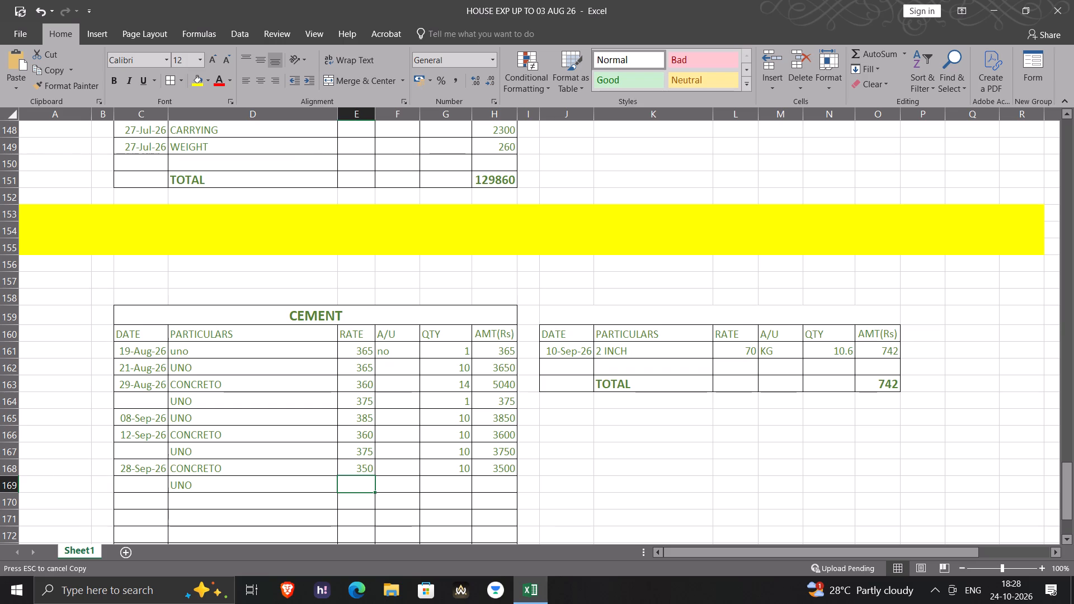
key(3)
text(75)
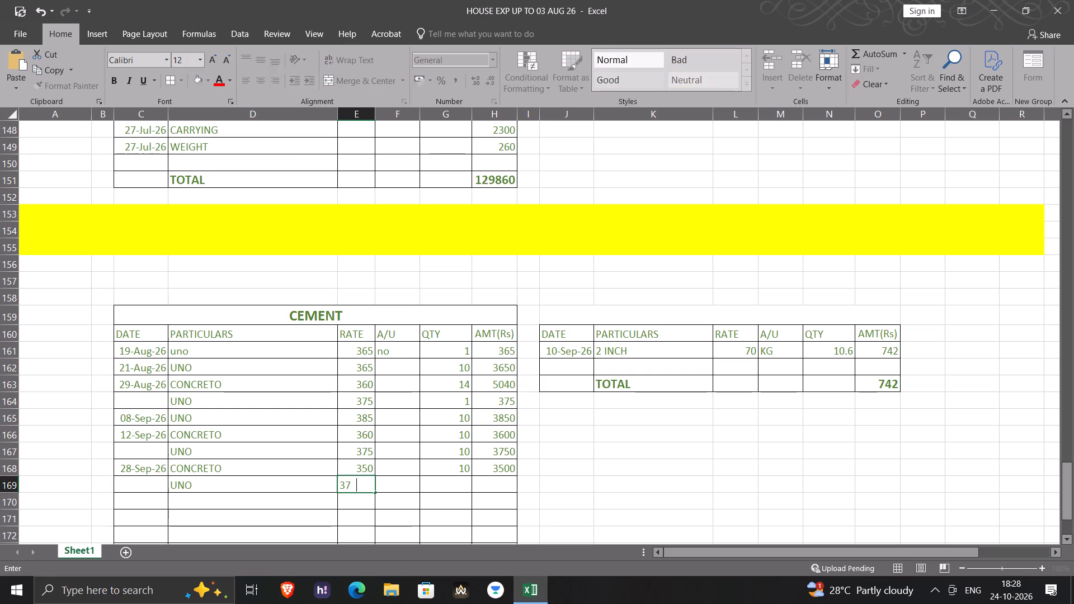
key(Tab)
key(Tab)
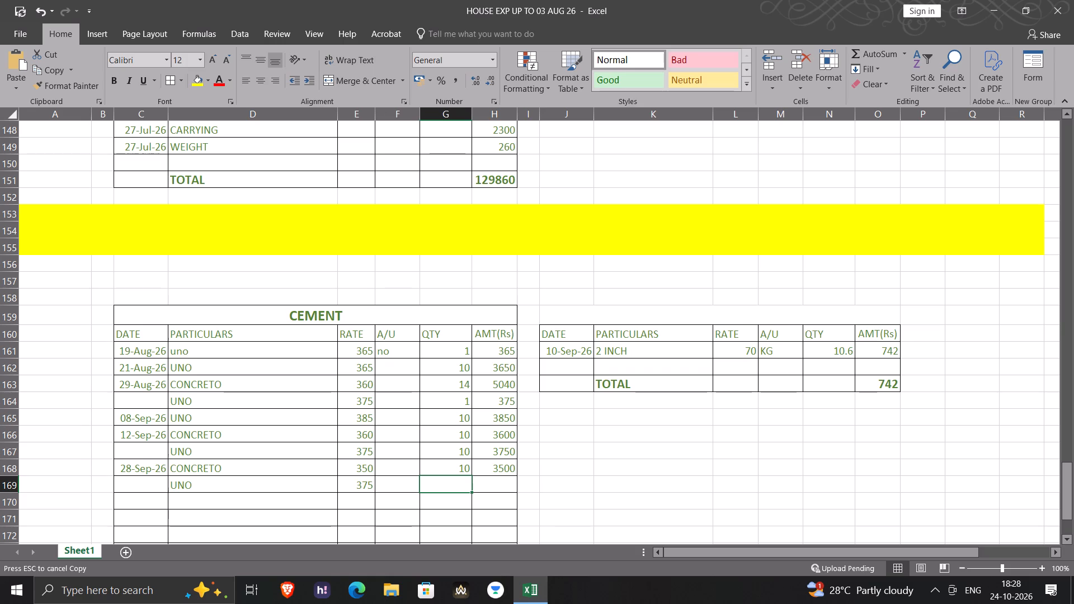
key(5)
key(Tab)
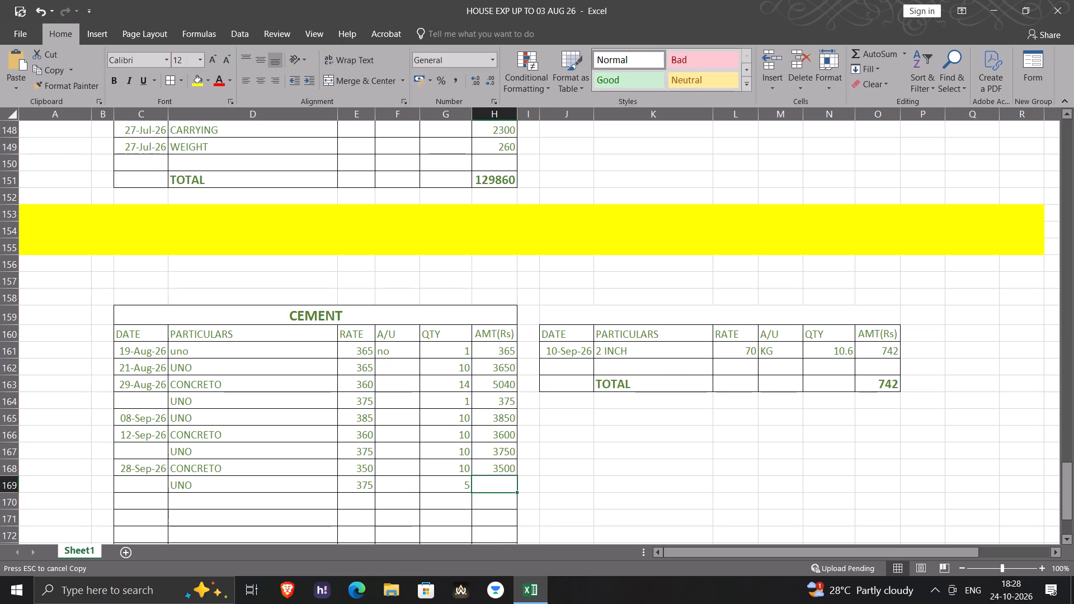
key(1)
text(82)
key(5)
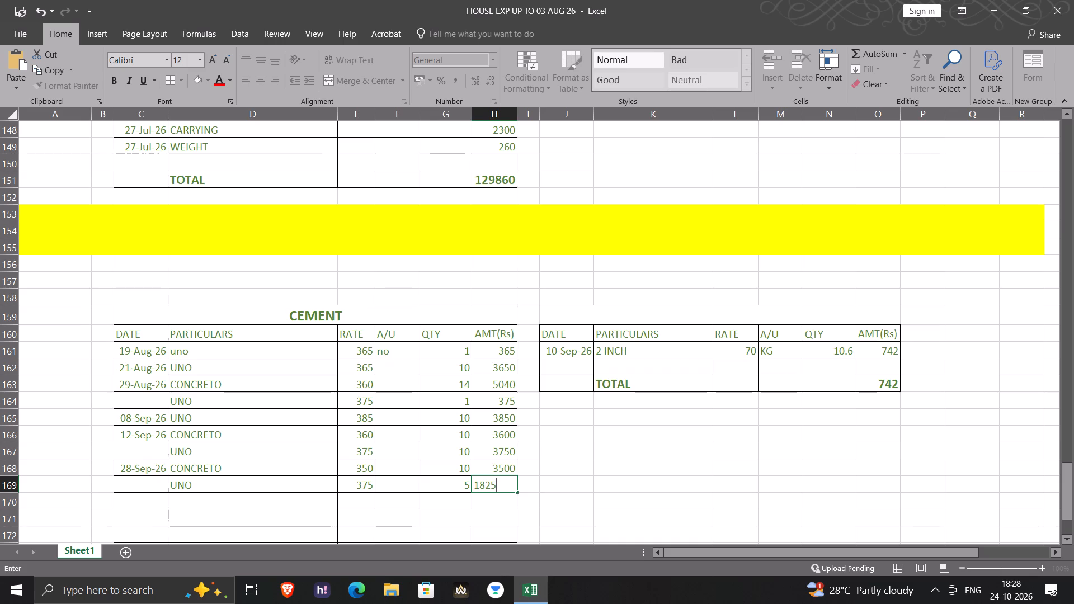
Start a new CEMENT entry in row 170 with the date 07 OCT 26 and the particulars CONCRETO.
click(152, 502)
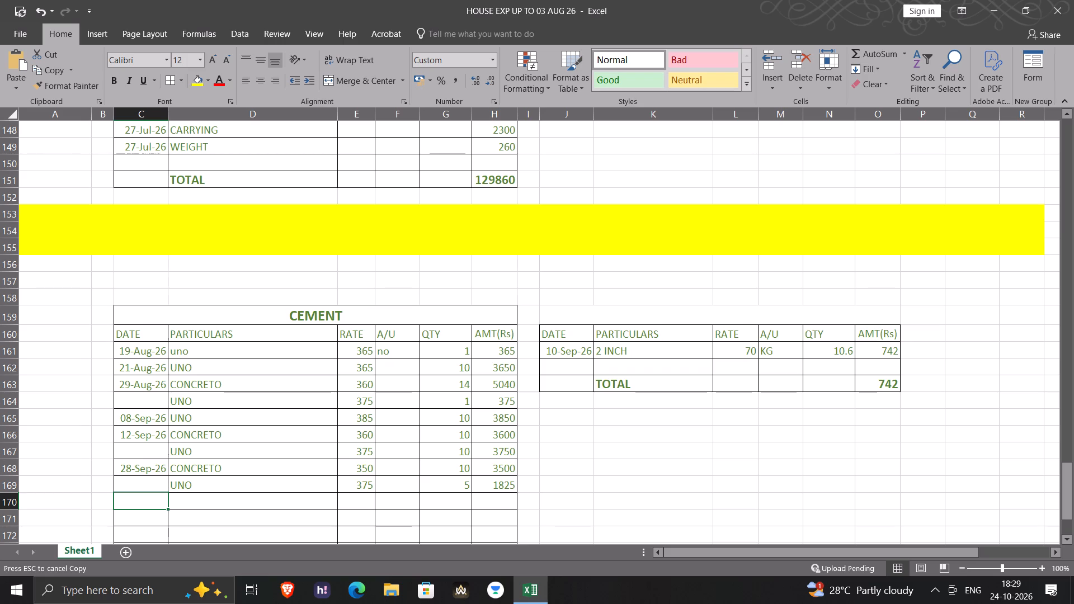
click(150, 503)
text(07)
key(space)
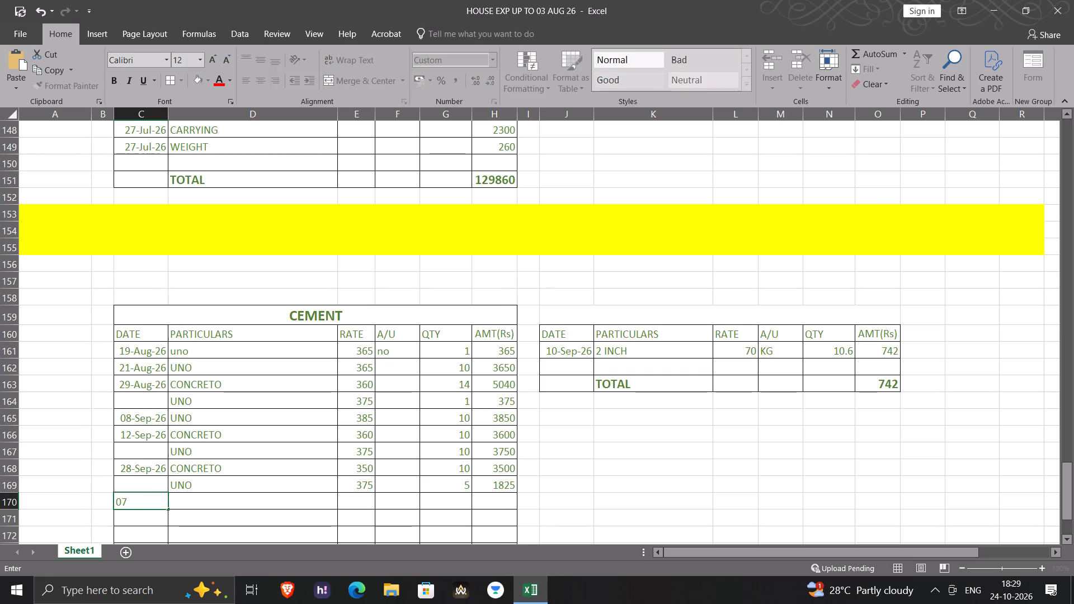
text(OCT 2)
key(6)
click(209, 499)
text(CONCRETO)
key(Tab)
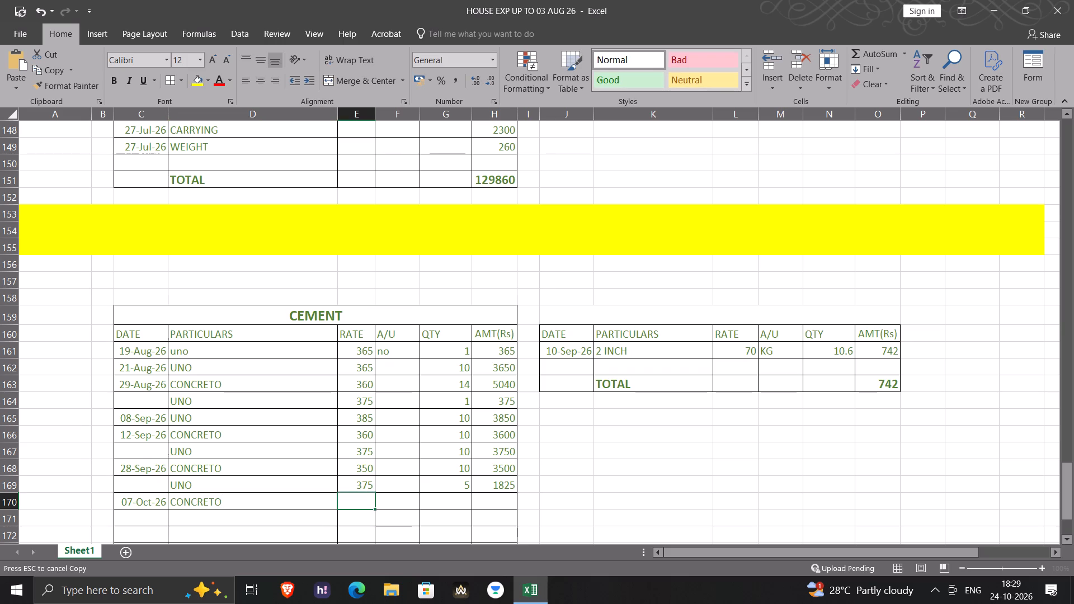
Complete the CONCRETO entry in row 170 of the CEMENT table with rate 365, quantity 25 and amount 9125, leaving the unit blank.
key(3)
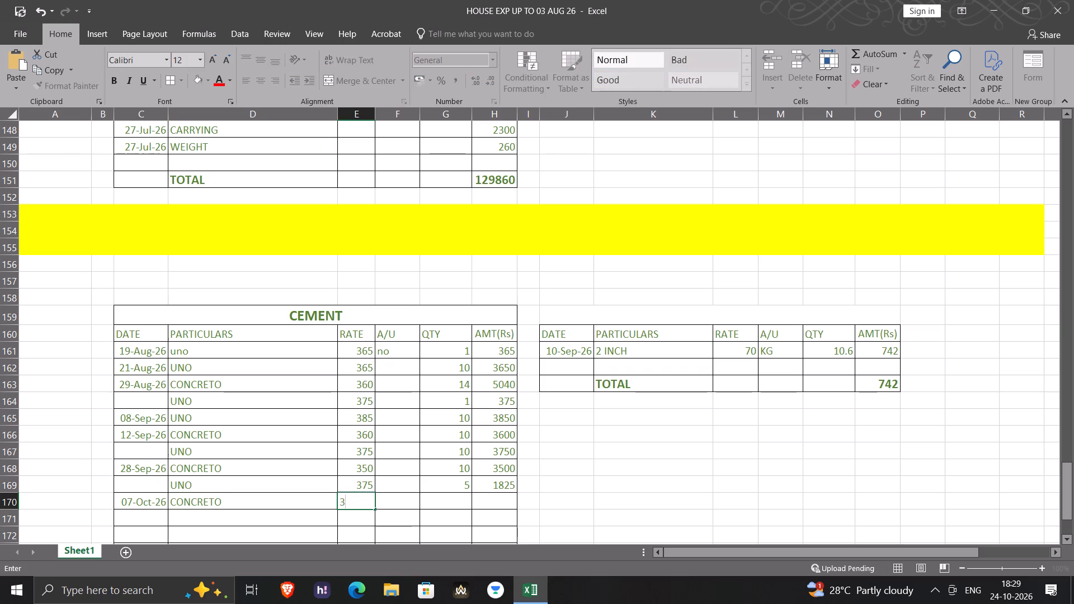
text(65)
key(Tab)
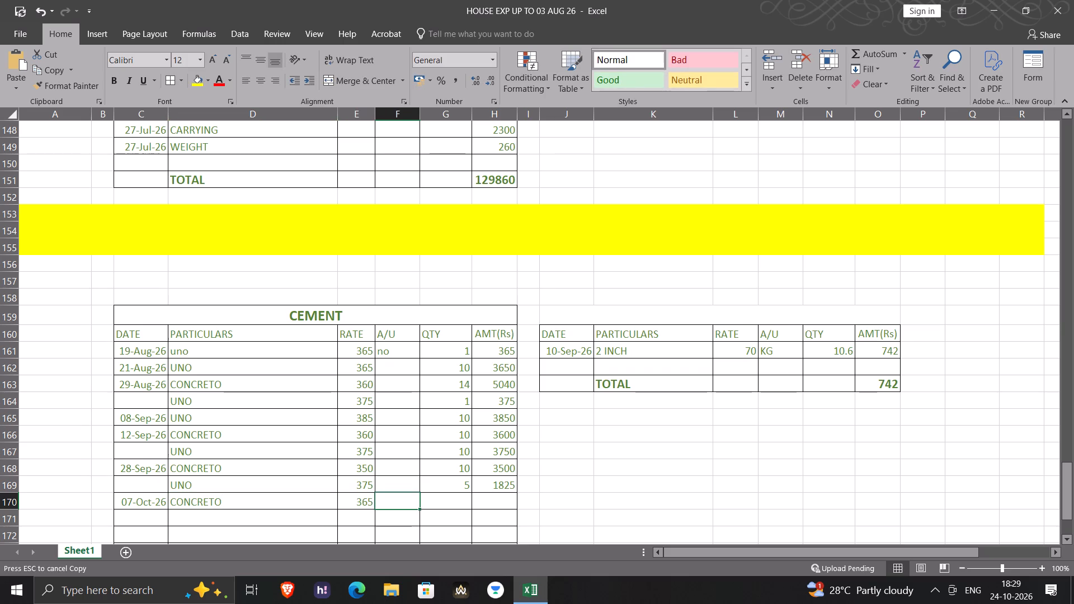
key(Tab)
key(2)
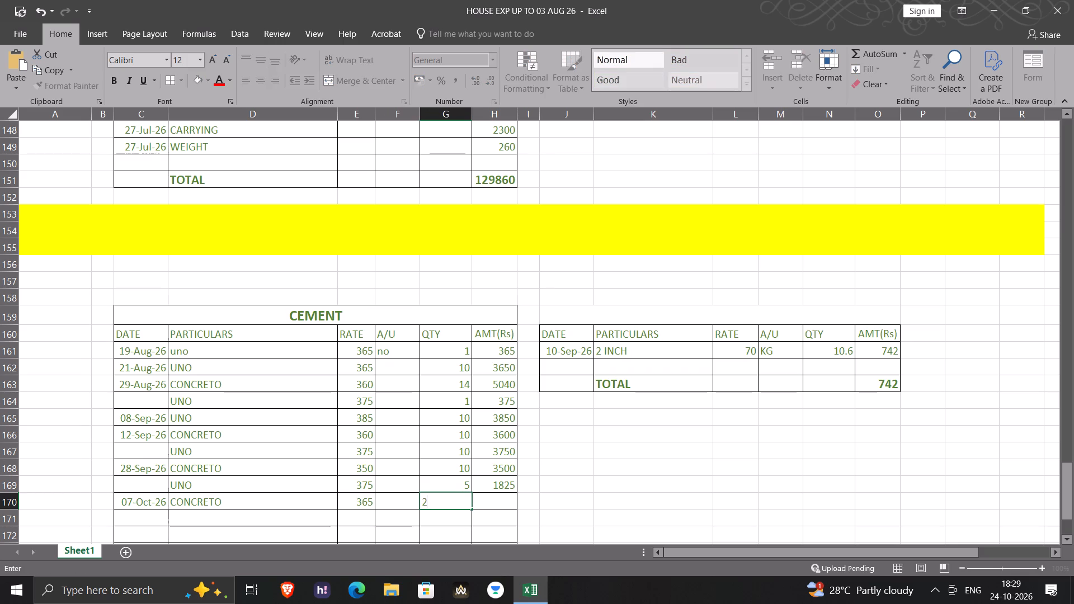
key(5)
key(Tab)
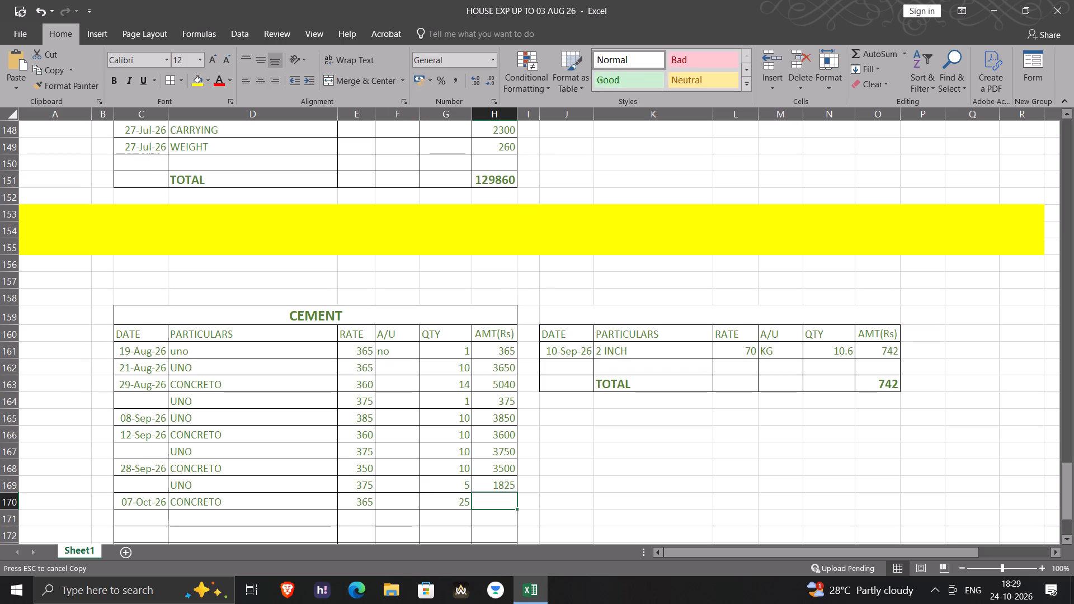
text(912)
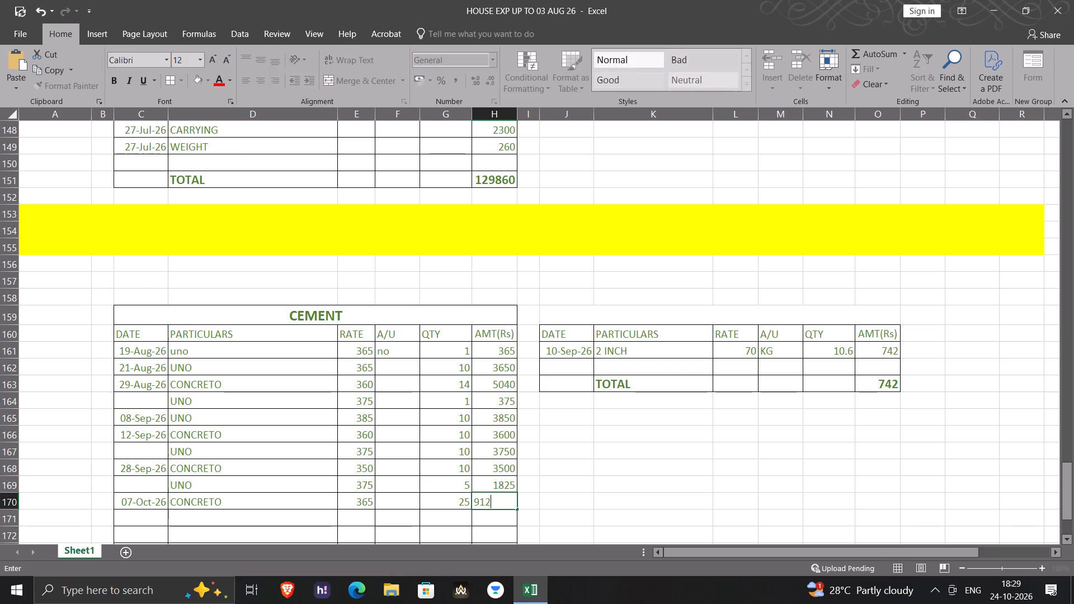
key(5)
click(189, 520)
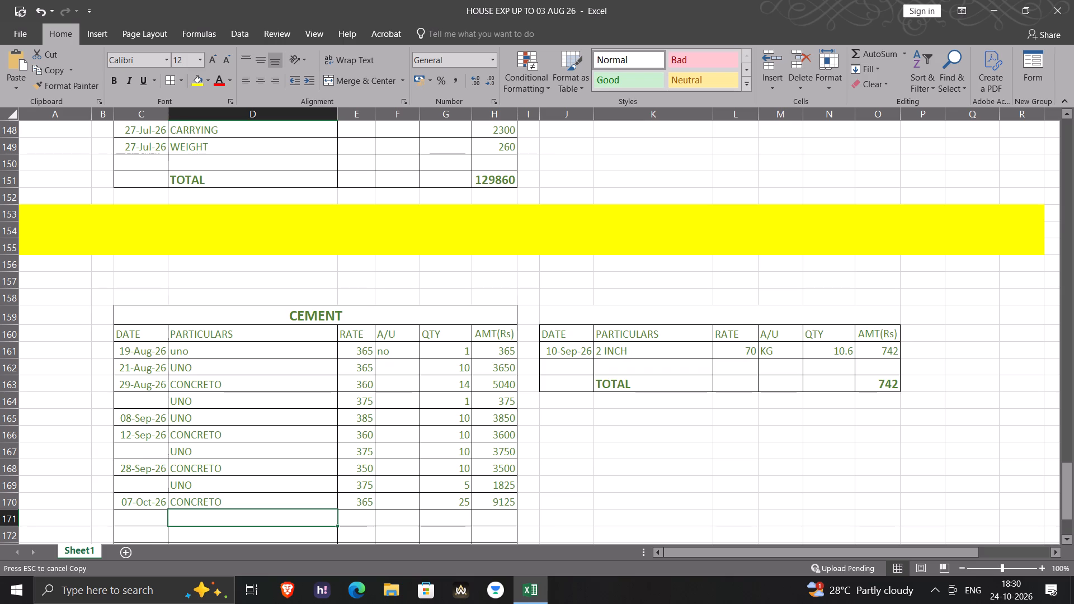
Copy the small table beside the lower CEMENT table, from its header row through TOTAL, and paste it below starting at cell J167.
drag(563, 332, 768, 361)
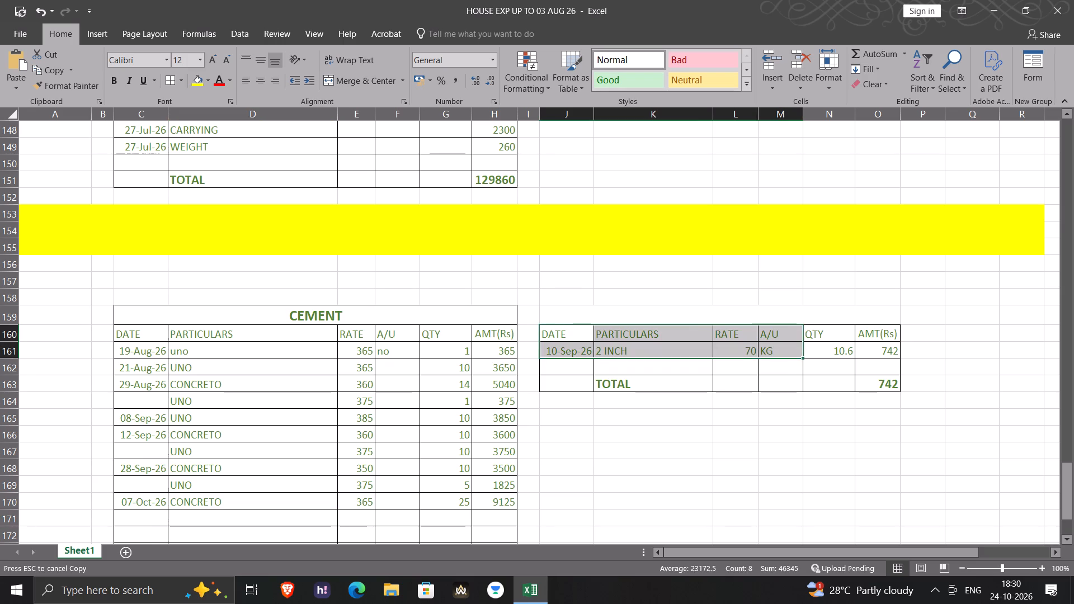
drag(768, 361, 872, 383)
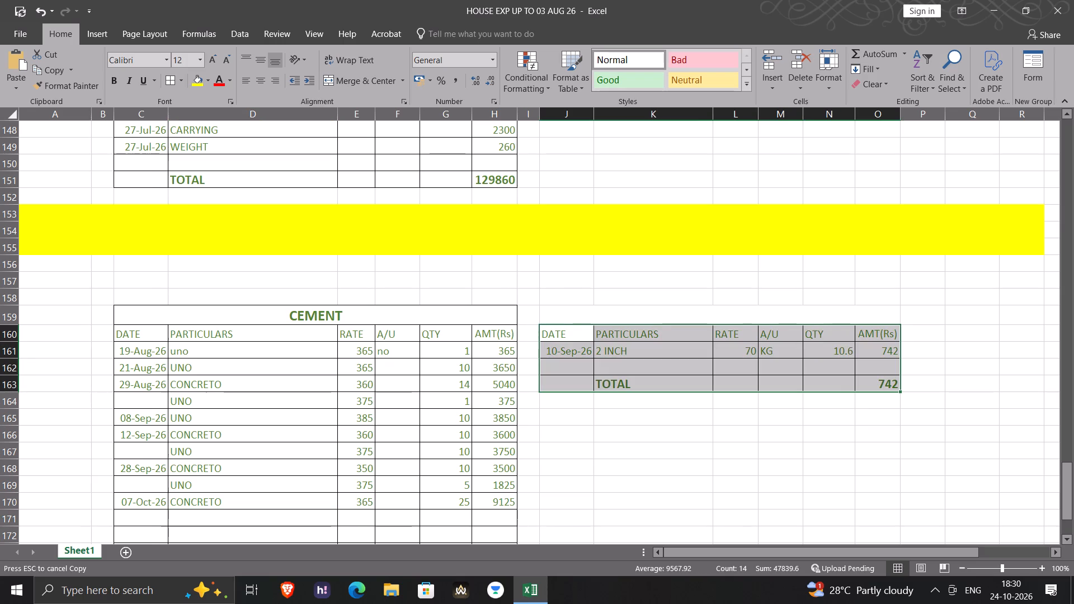
key(ctrl+c)
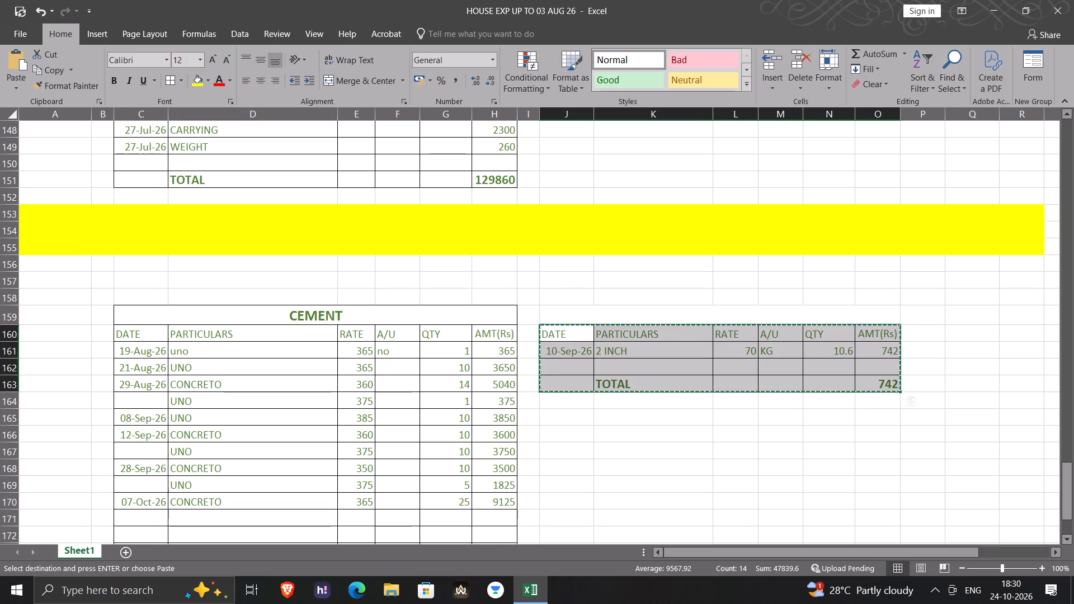
scroll(737, 413, down, 4)
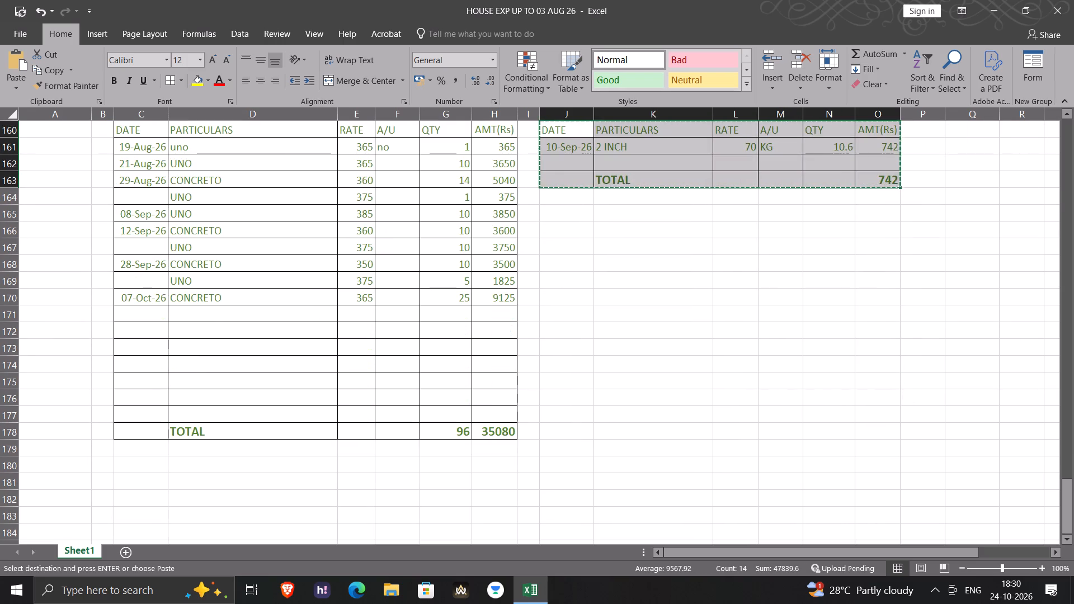
click(579, 247)
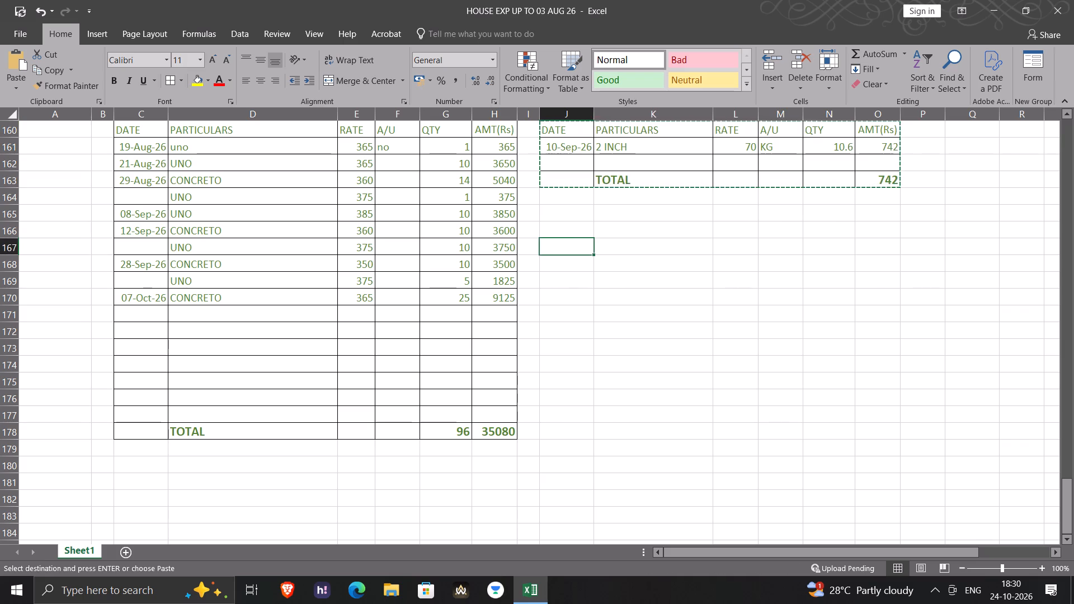
key(ctrl+v)
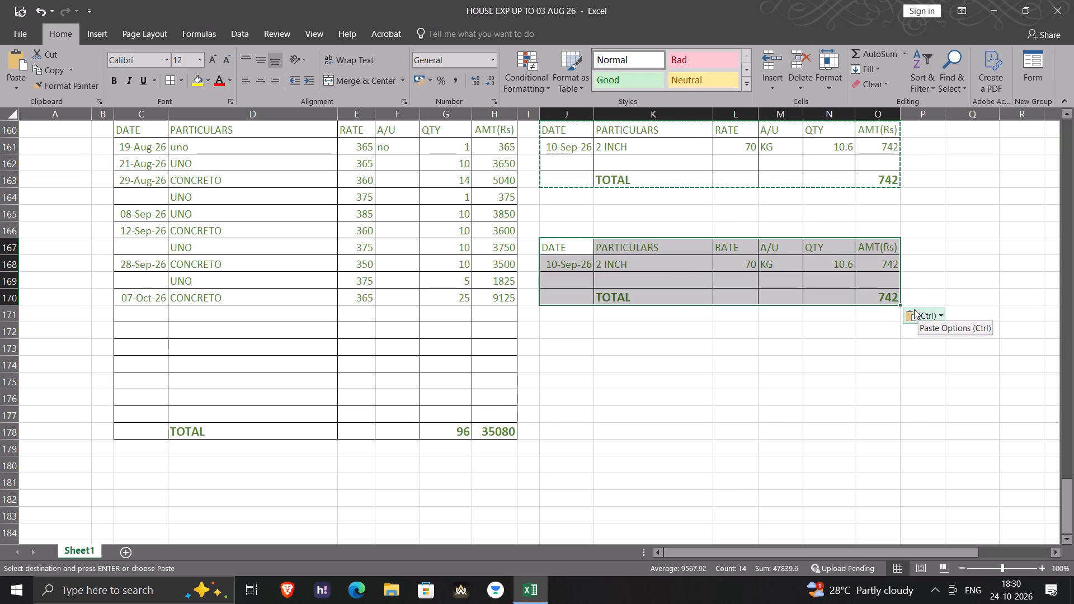
click(911, 315)
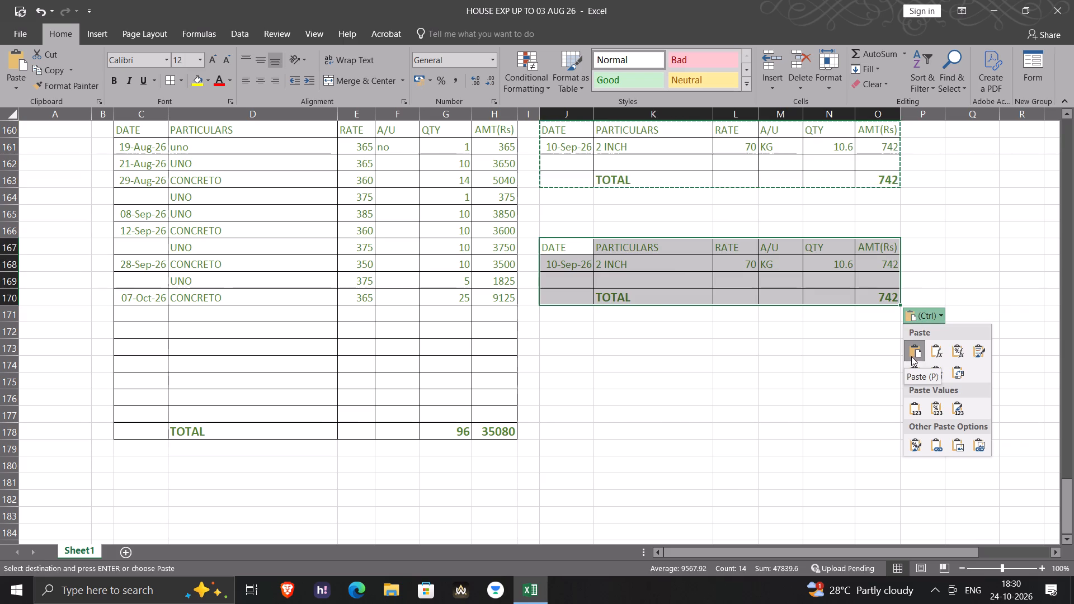
click(915, 350)
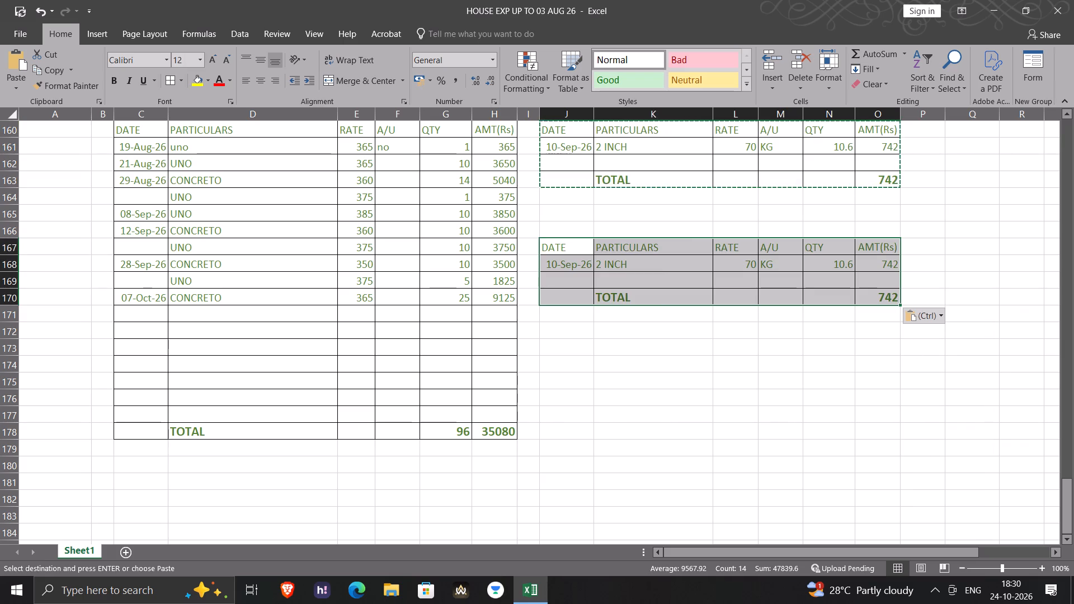
Title the table with the 2 INCH entry KANTA in the merged row 159 cell and set the title's font size to 14.
scroll(674, 270, up, 3)
click(672, 265)
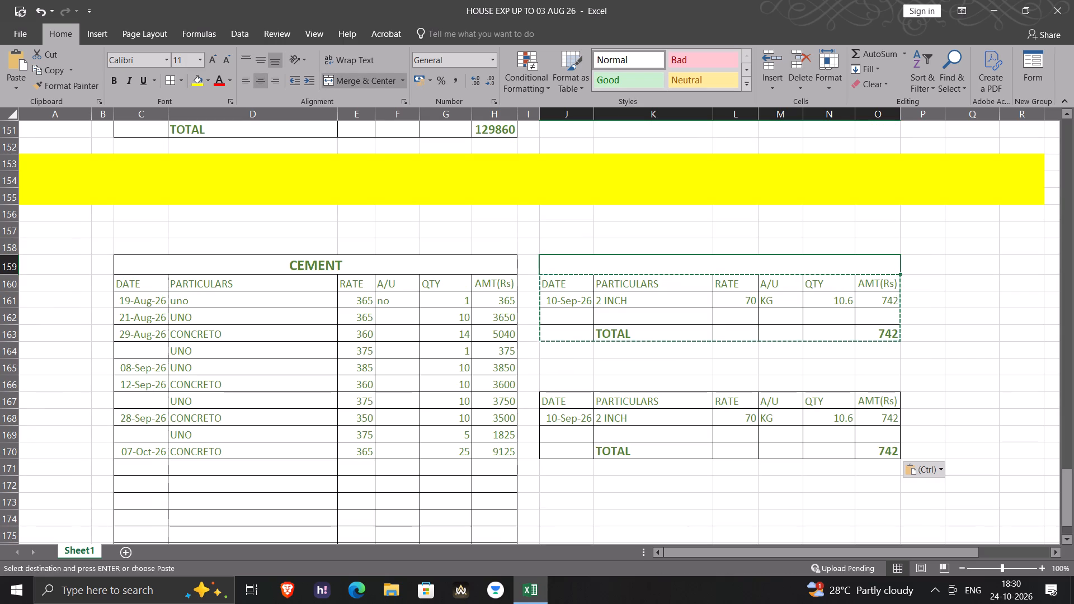
text(KANTA)
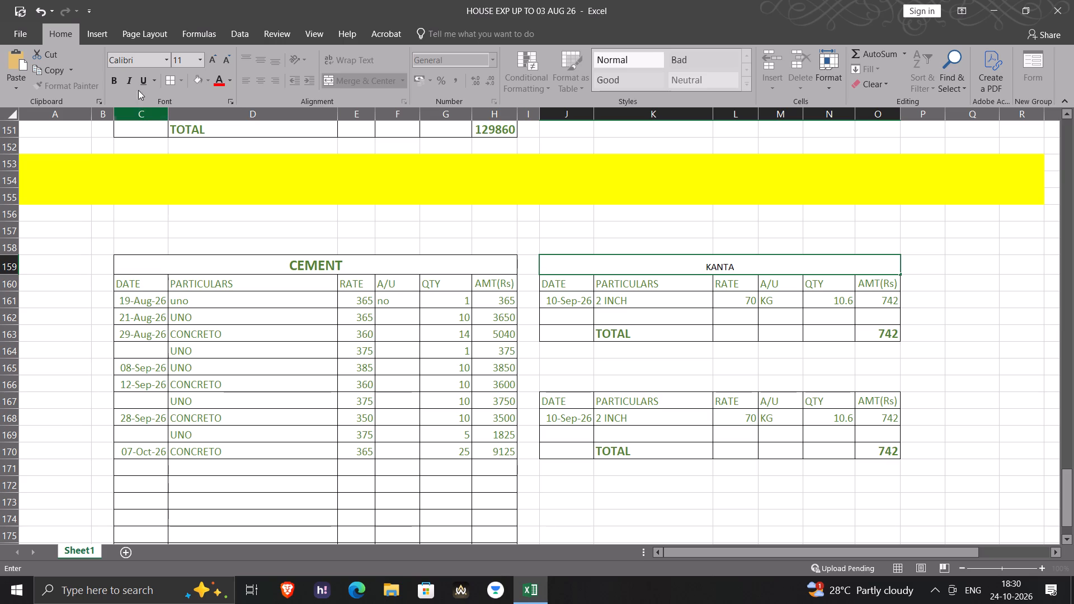
click(201, 56)
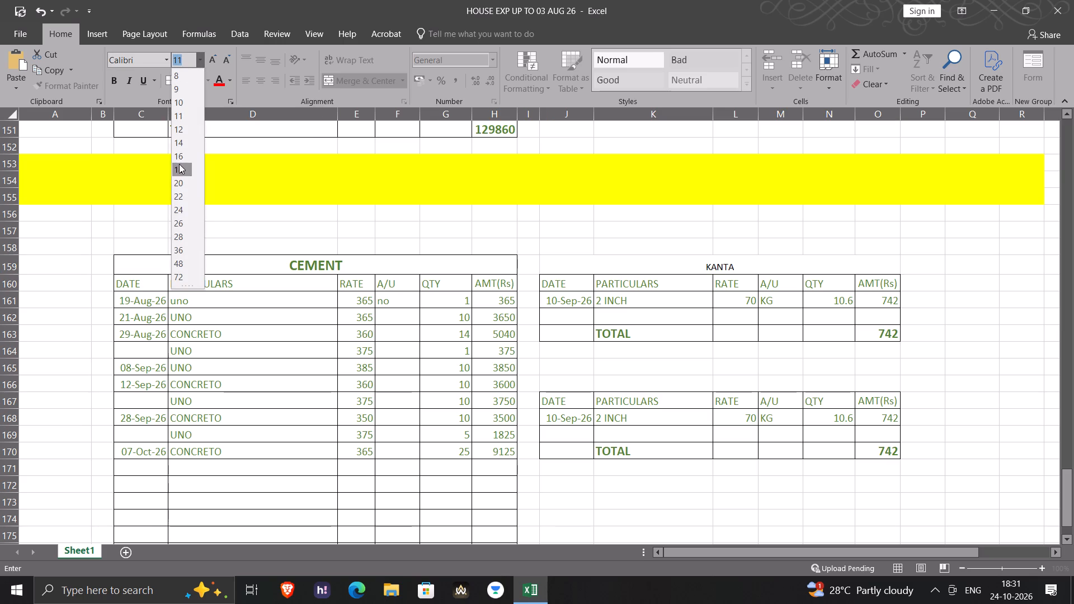
click(185, 143)
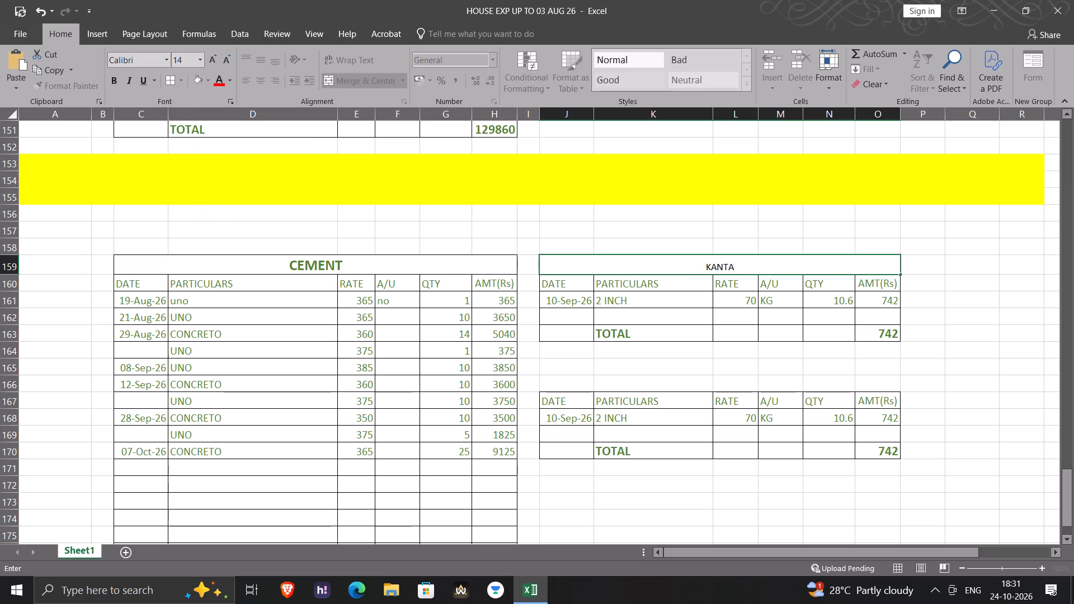
drag(737, 267, 690, 266)
drag(690, 266, 684, 266)
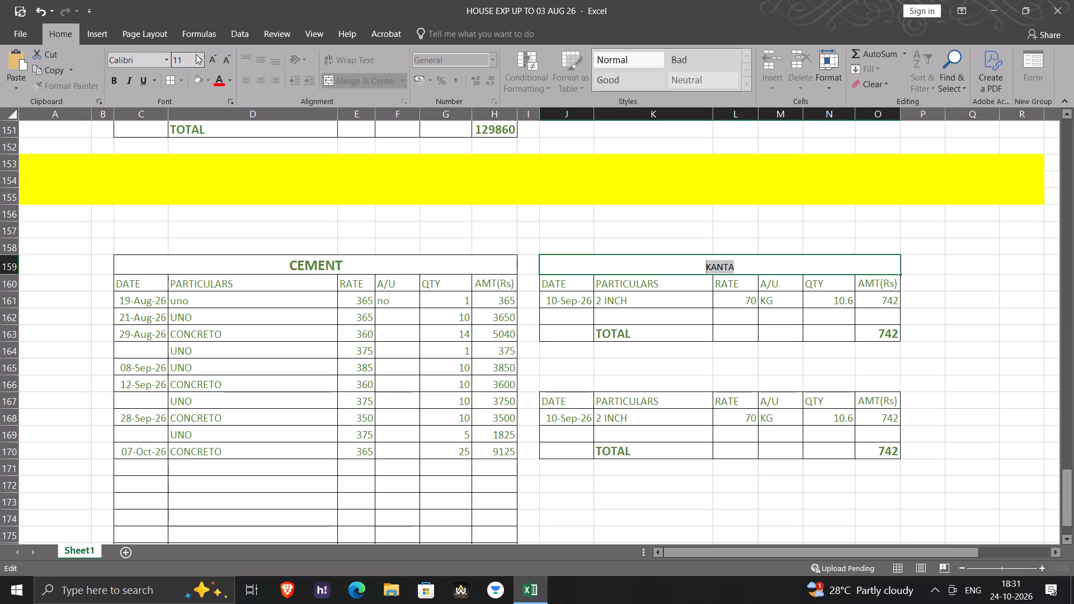
click(200, 59)
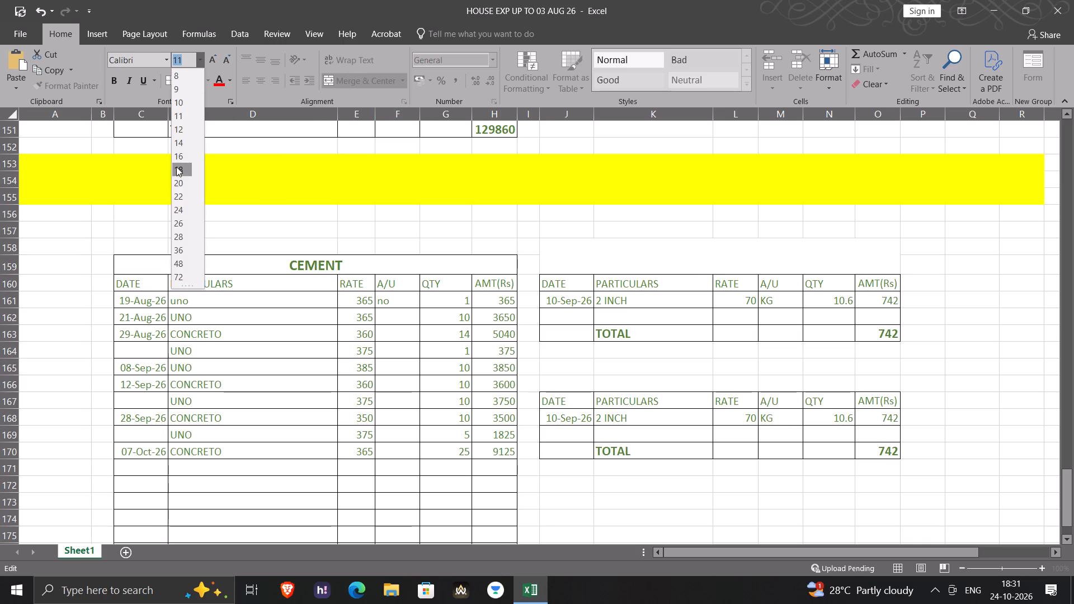
click(180, 141)
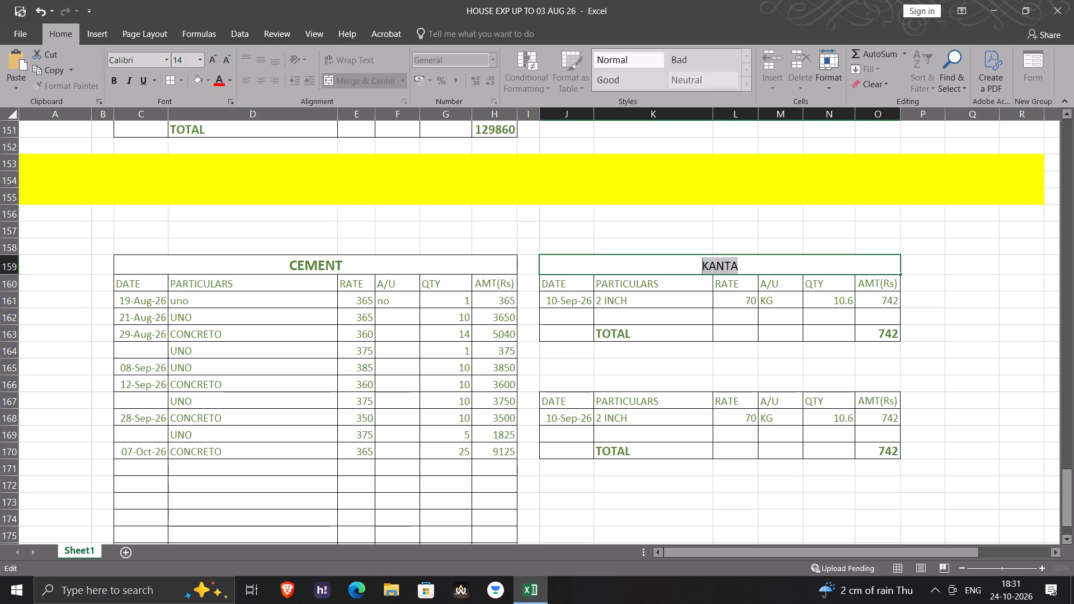
Clear the contents of the pasted table below its header row, cells J168 to O170.
drag(563, 417, 872, 449)
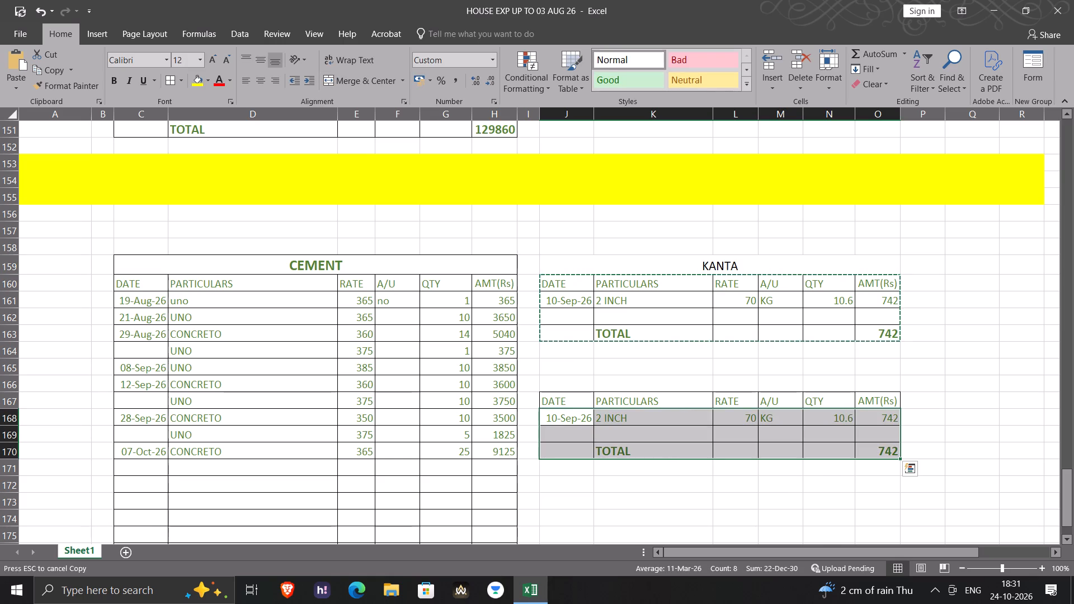
key(Delete)
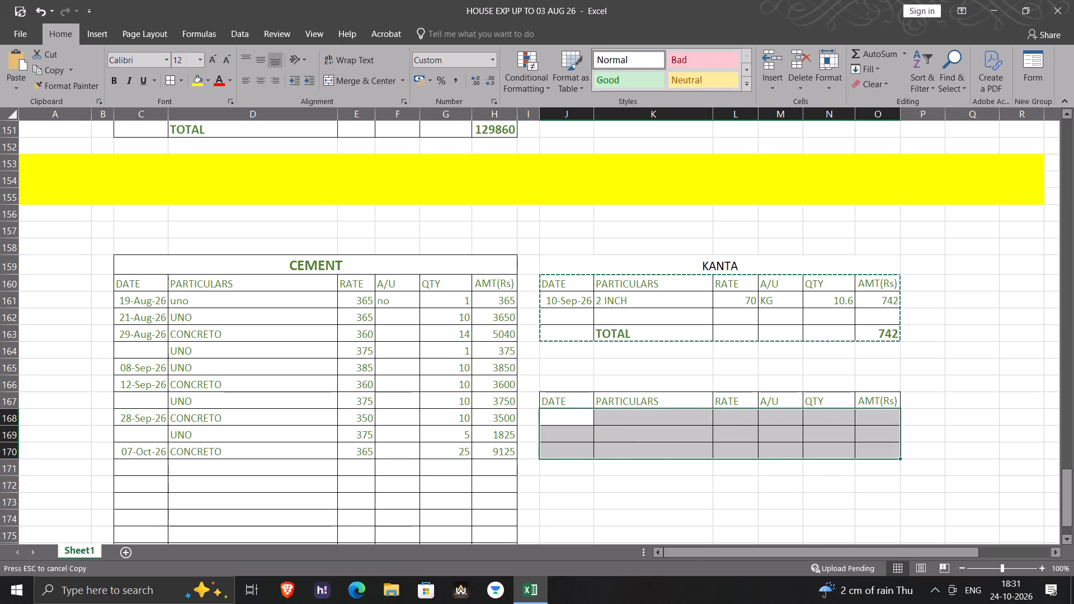
Start the entry in row 168 of the new table below KANTA with date 7 OCT 26 and particulars 20 X20.
click(567, 414)
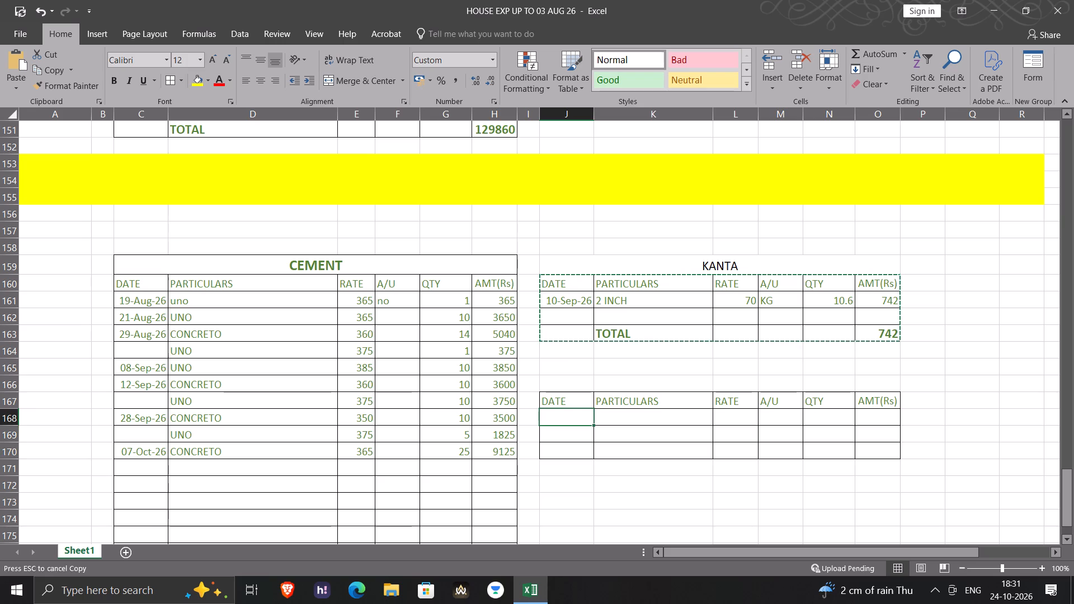
text(7 OCT 2)
key(6)
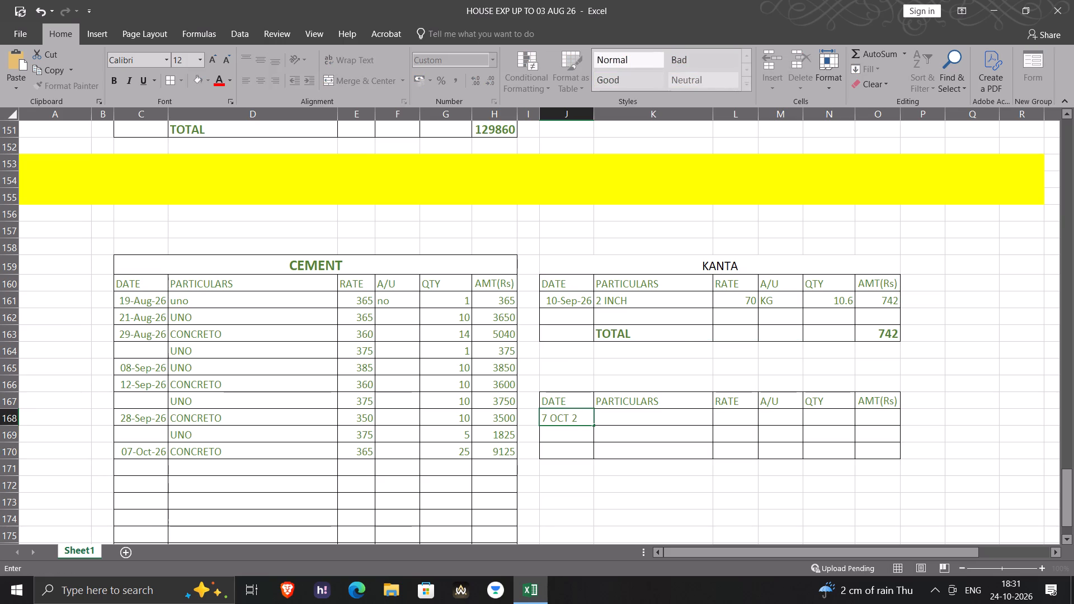
click(626, 417)
key(2)
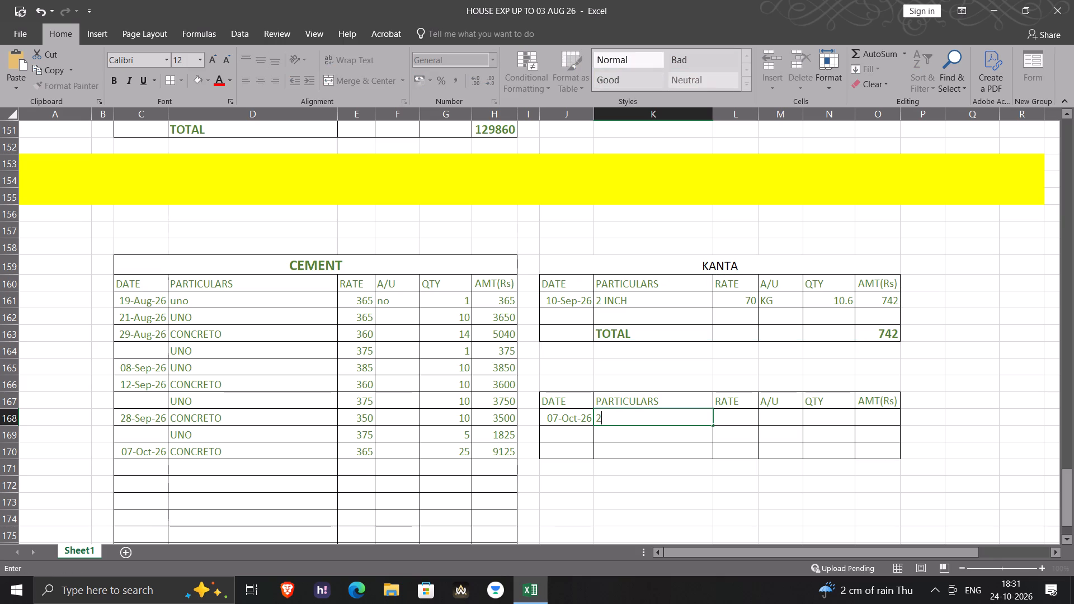
key(0)
key(space)
text(X20)
key(Tab)
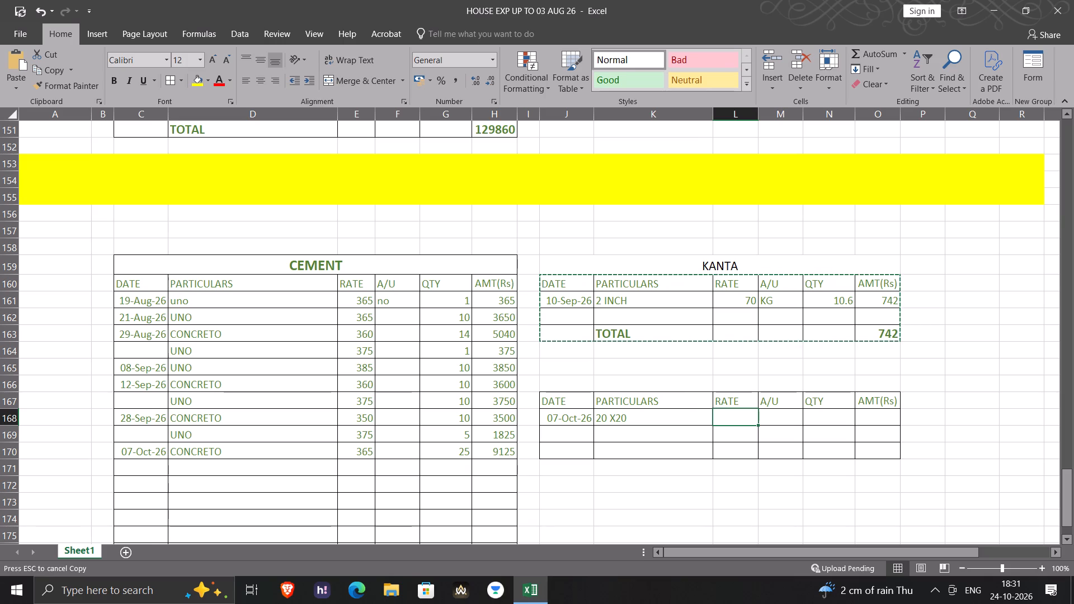
Complete the 20 X20 entry in row 168 with rate 1.3, unit NOS, quantity 100 and amount 130.
key(1)
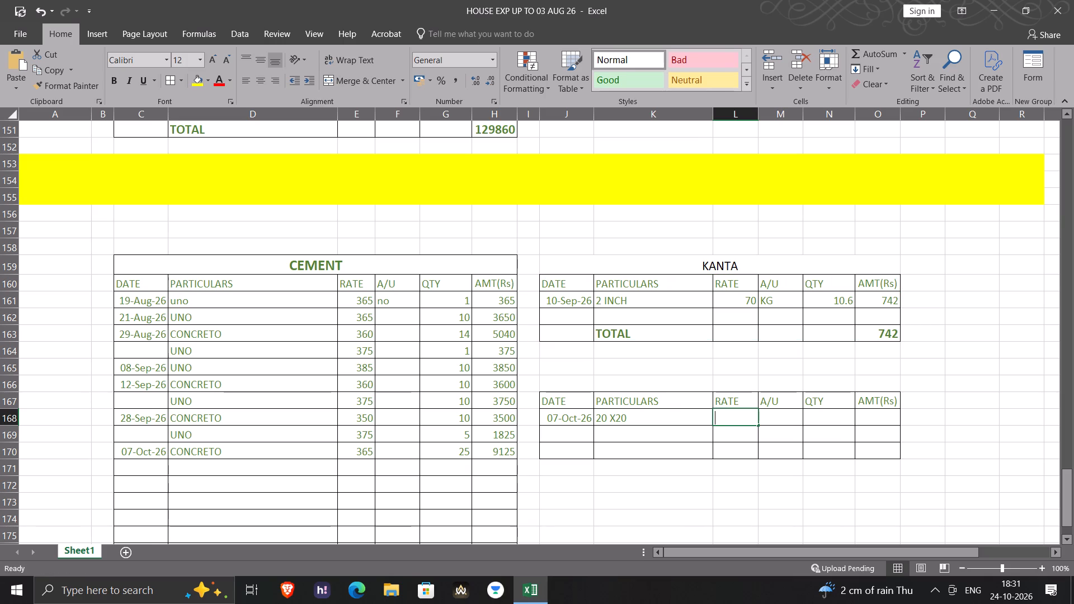
key(period)
key(3)
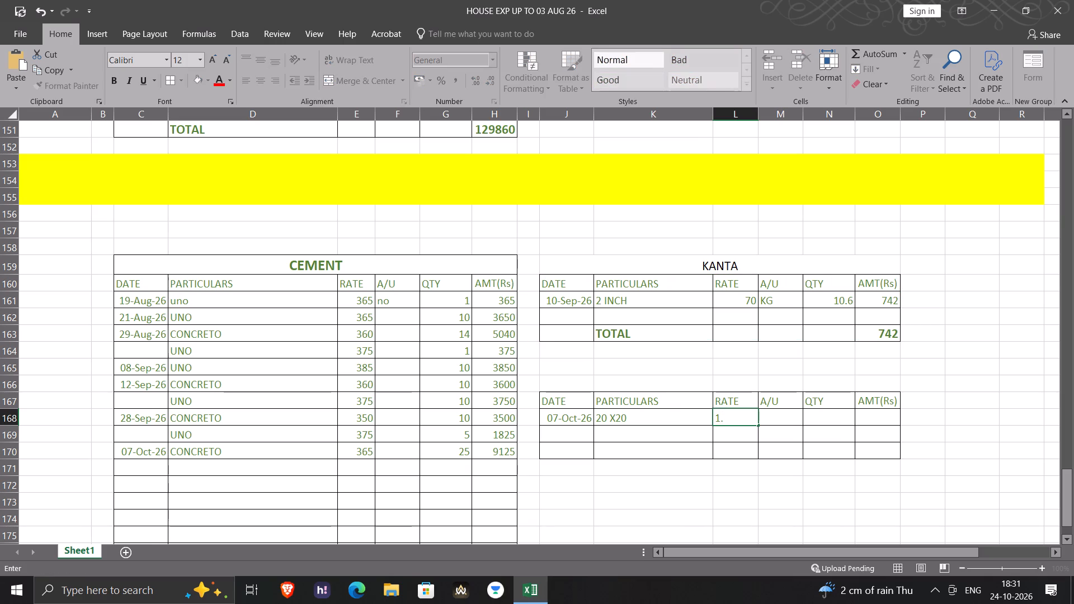
key(Tab)
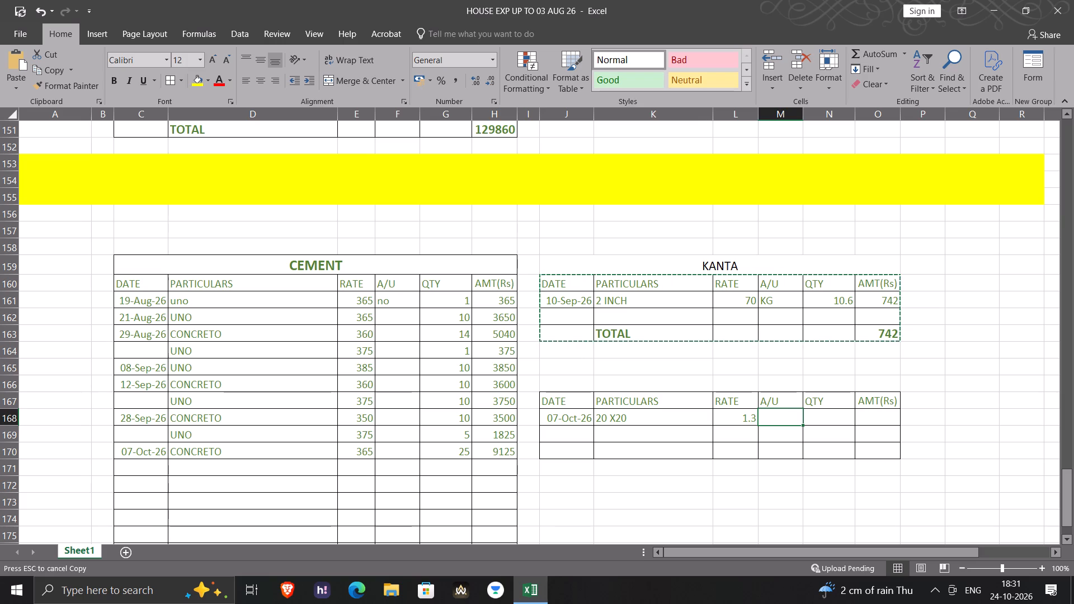
text(NOS)
key(Tab)
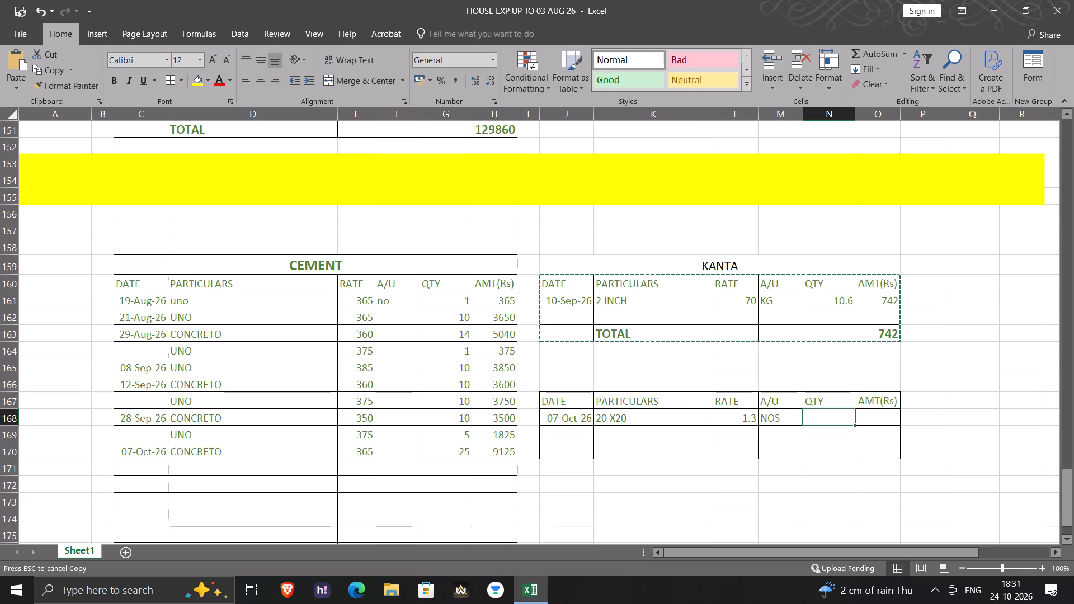
text(100)
key(Tab)
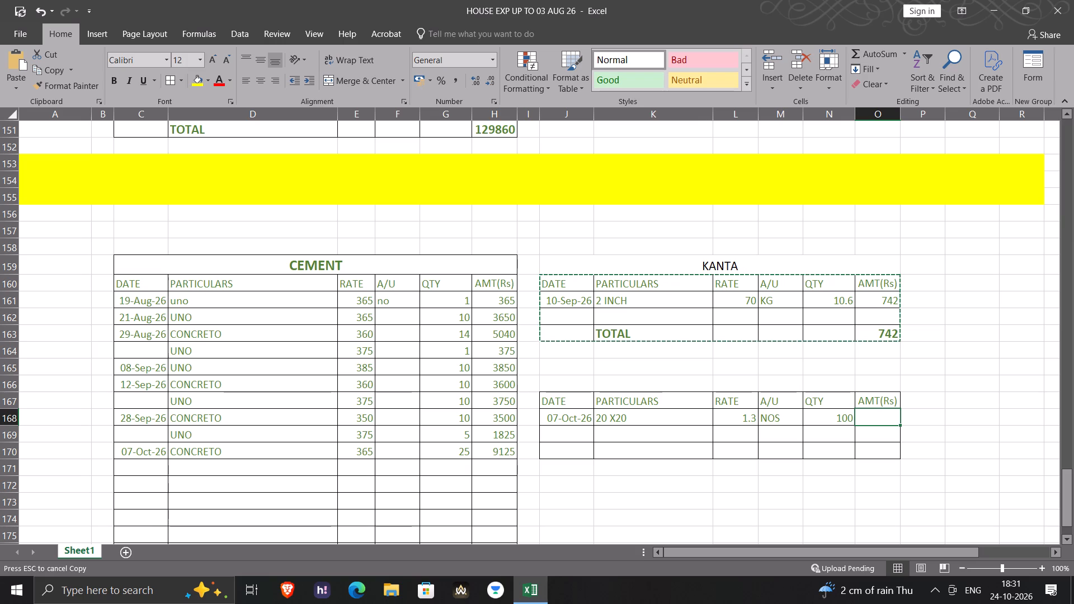
text(130)
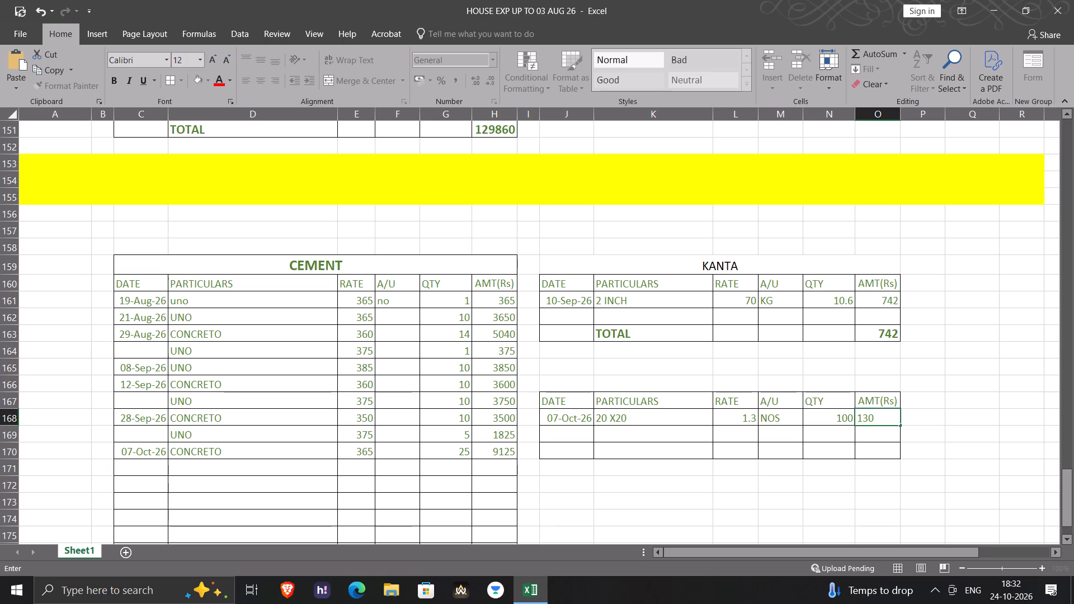
Correct the 07-Oct-26 CONCRETO entry in row 170 of the lower CEMENT table to rate 362 and amount 9050.
scroll(590, 446, down, 1)
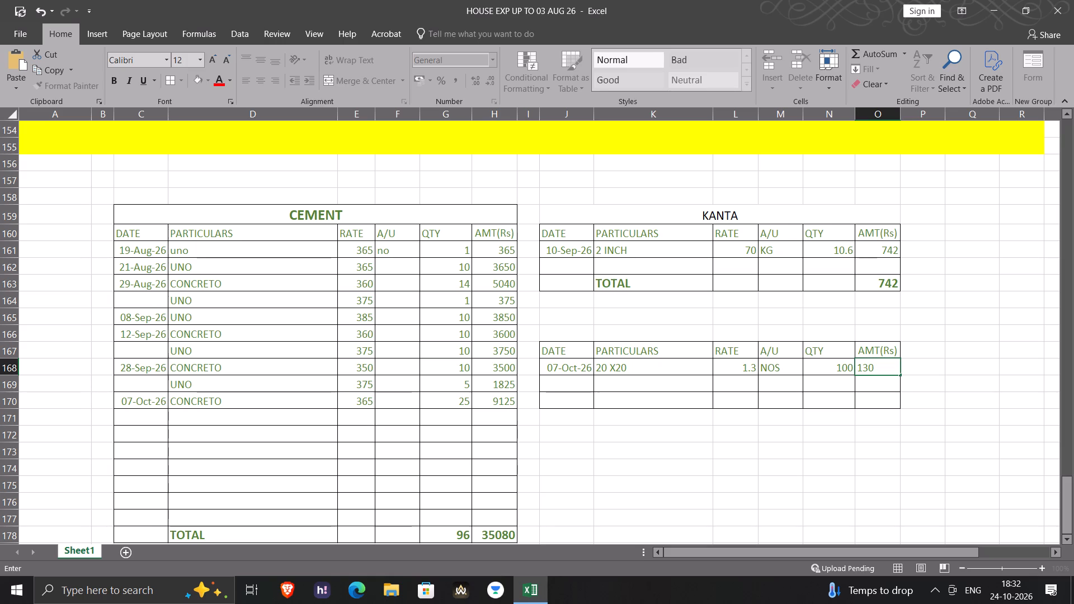
click(366, 402)
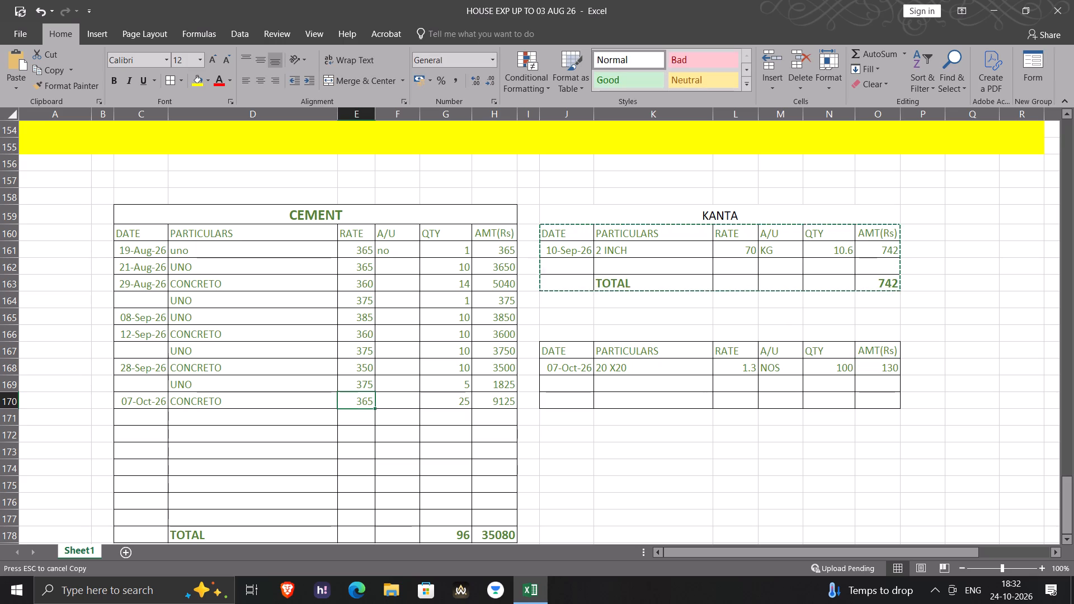
key(3)
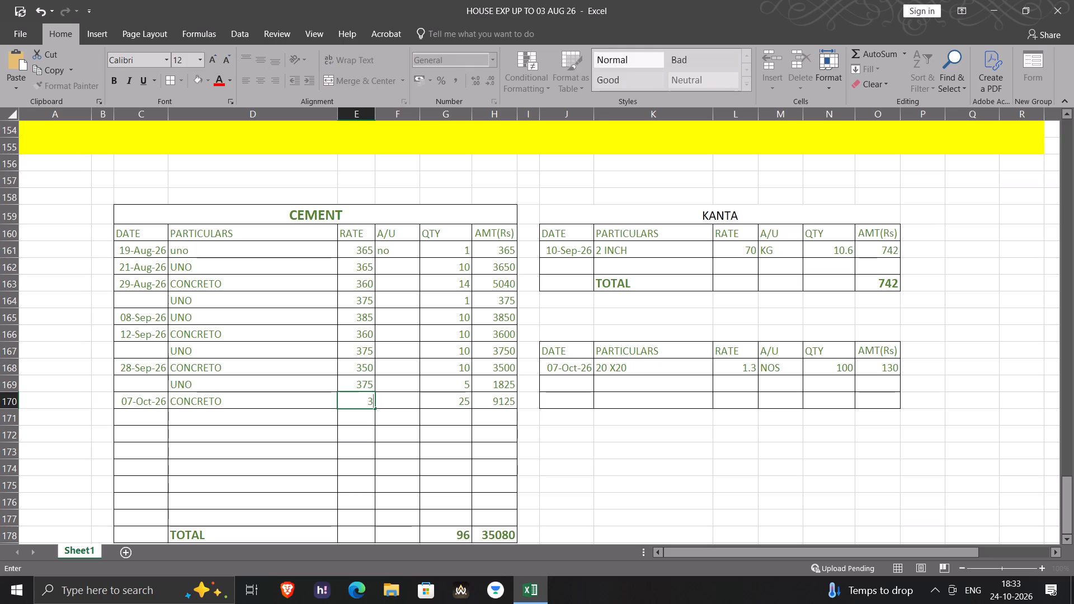
text(62)
click(501, 402)
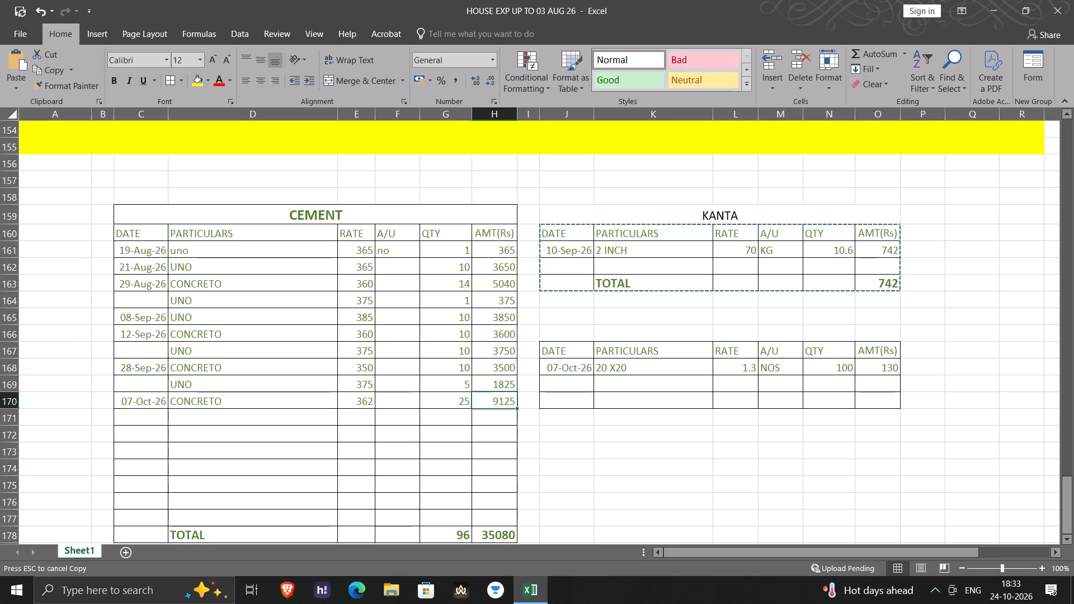
text(9050)
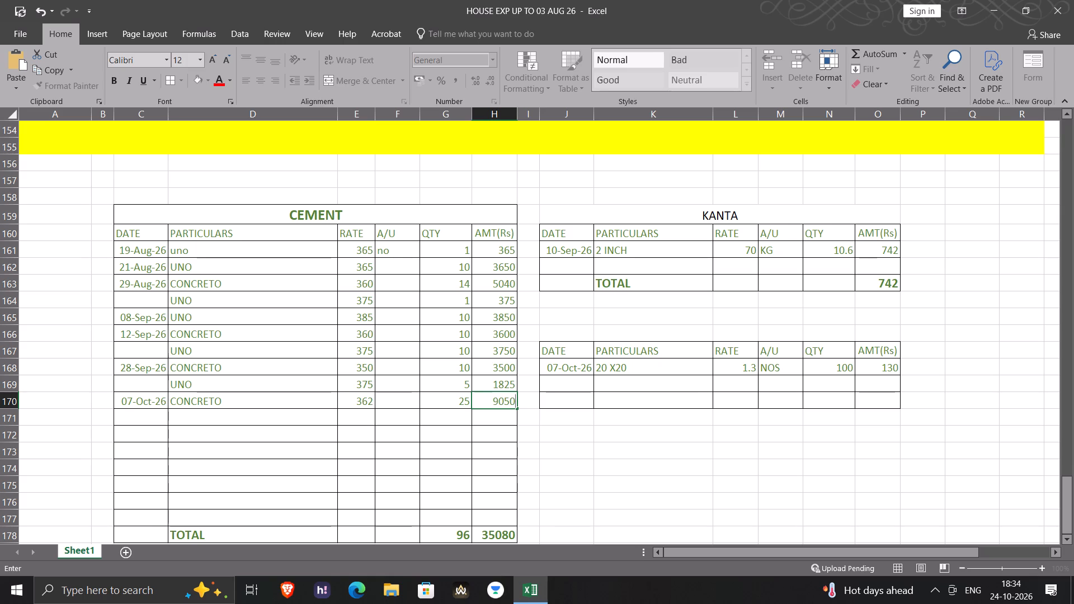
click(499, 534)
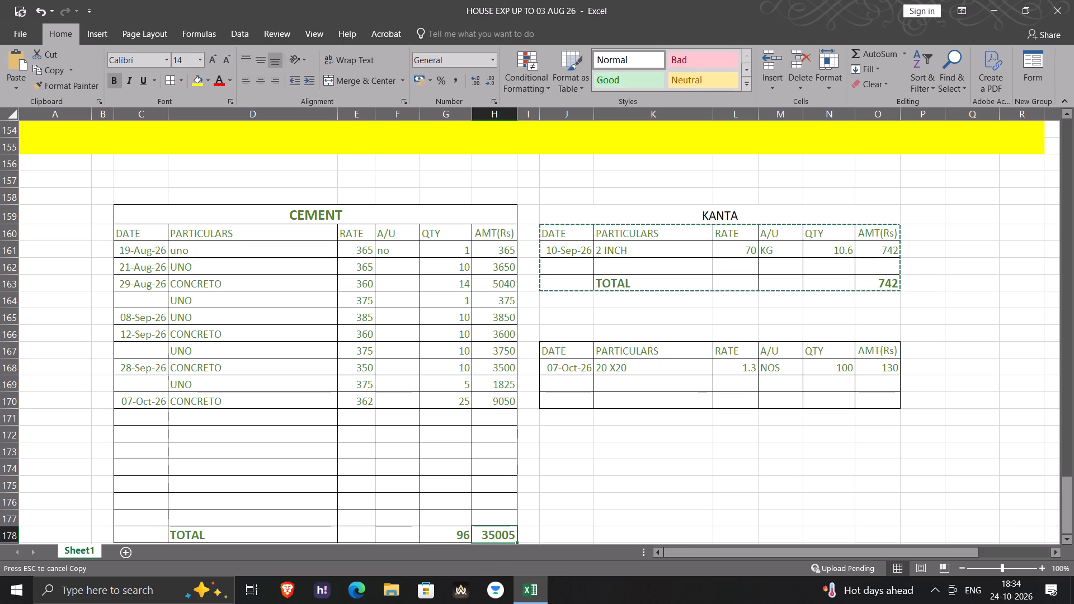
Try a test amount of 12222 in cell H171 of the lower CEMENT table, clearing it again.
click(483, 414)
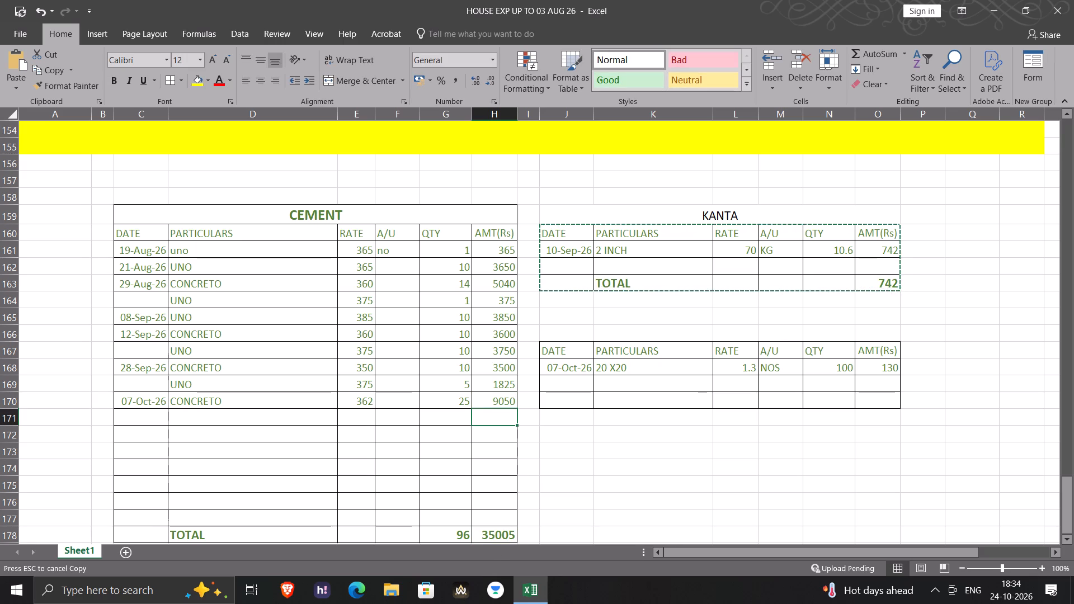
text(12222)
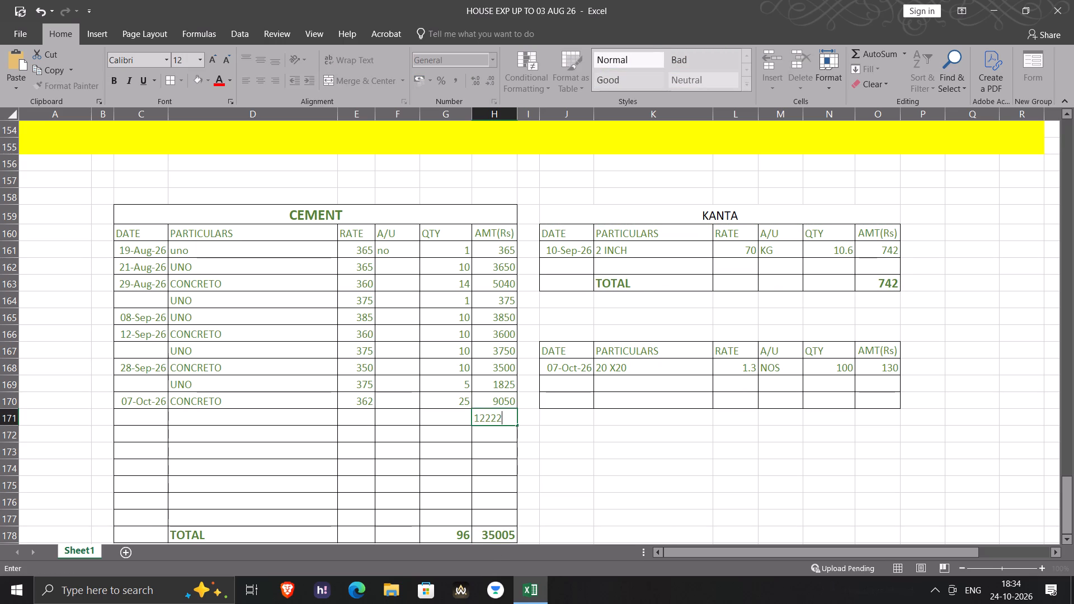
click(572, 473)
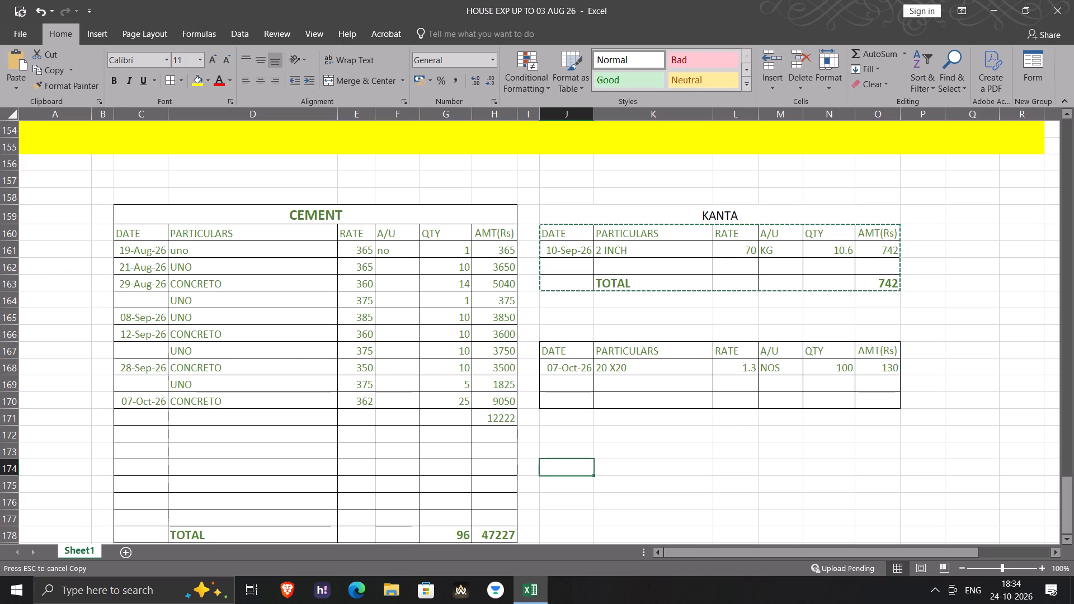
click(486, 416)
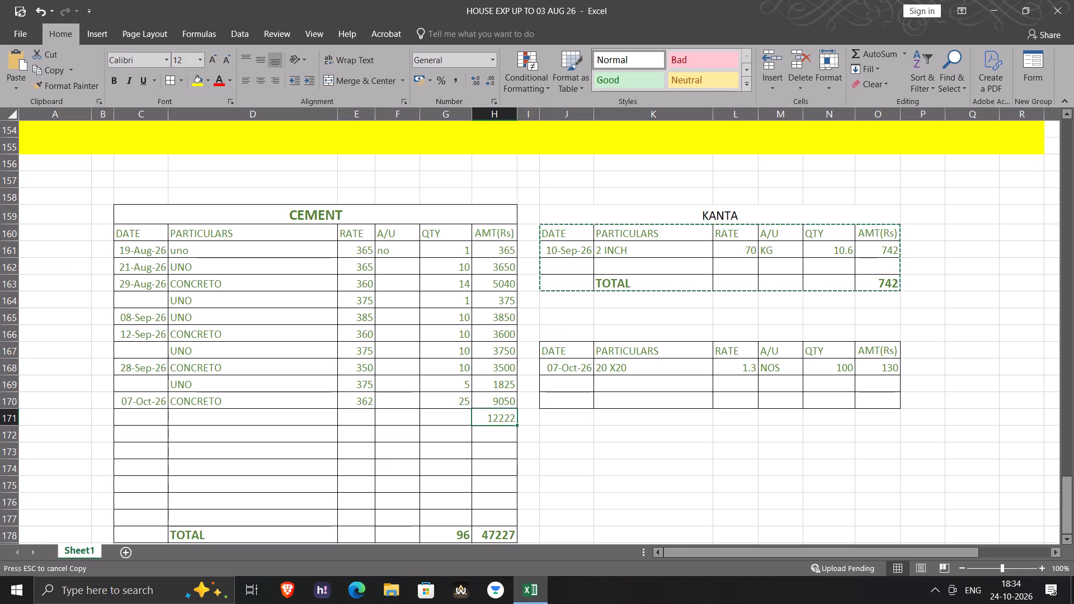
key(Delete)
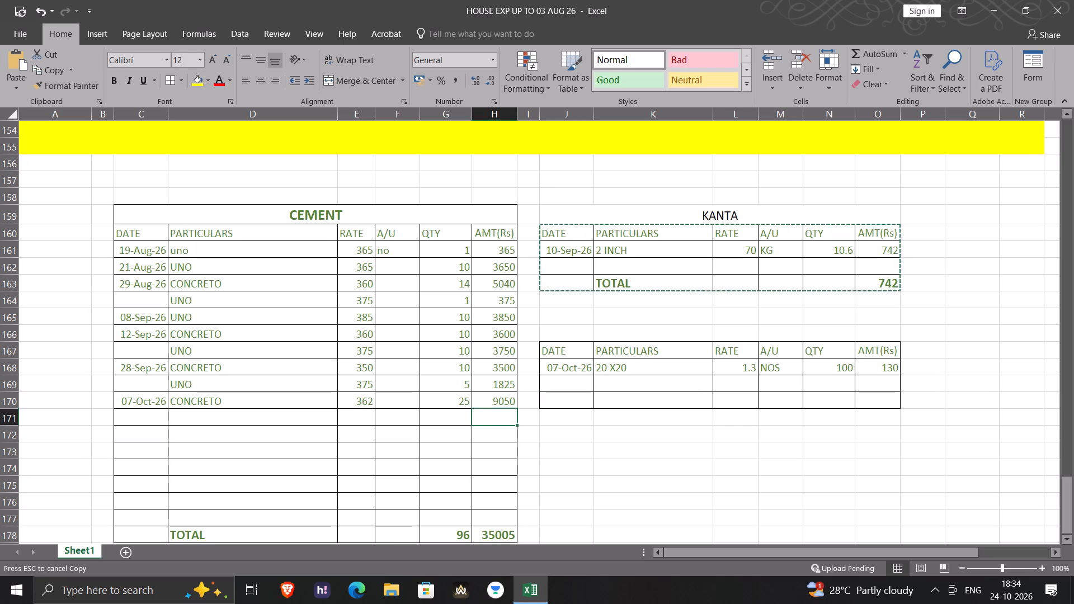
Save the workbook.
key(ctrl+s)
key(ctrl+s)
Examine the earlier expense tables above the yellow separator, including the upper CEMENT table and its TOTAL row.
scroll(470, 424, up, 11)
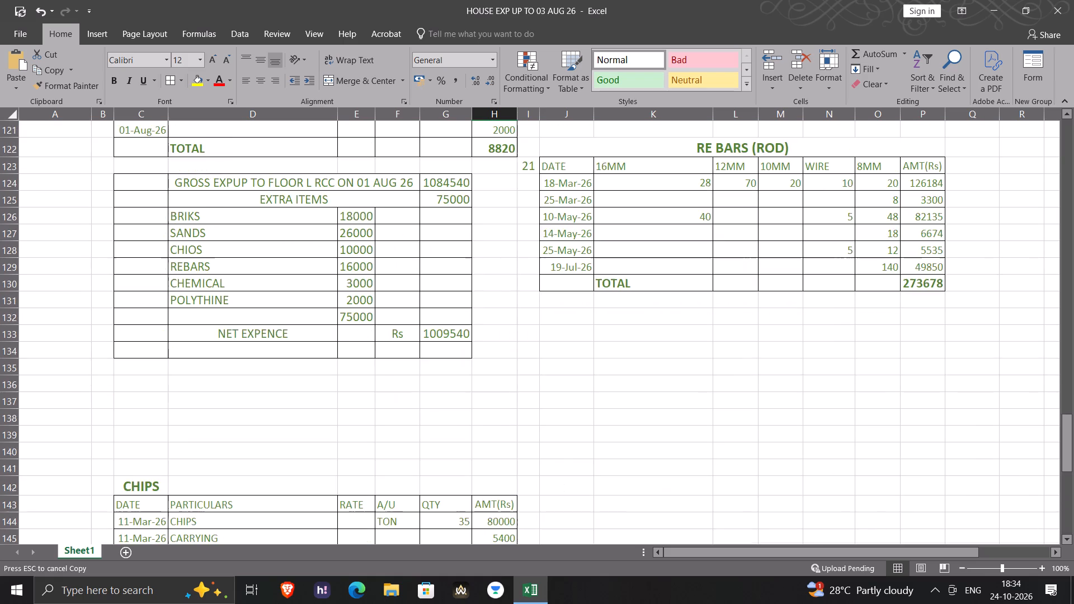
scroll(470, 424, up, 6)
scroll(470, 424, down, 1)
scroll(470, 424, up, 14)
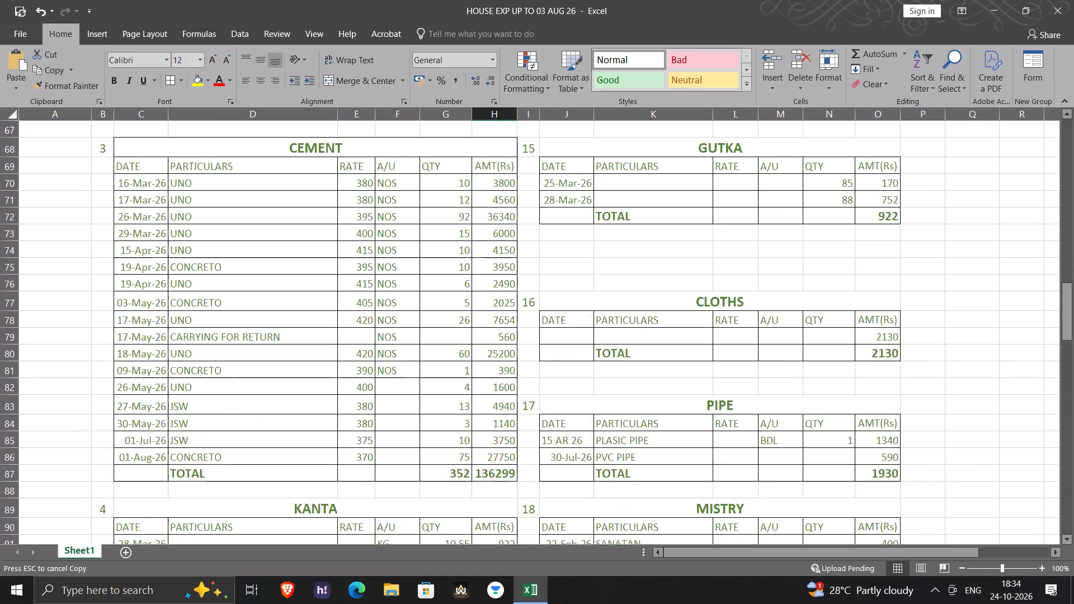
scroll(470, 424, up, 5)
scroll(470, 424, down, 10)
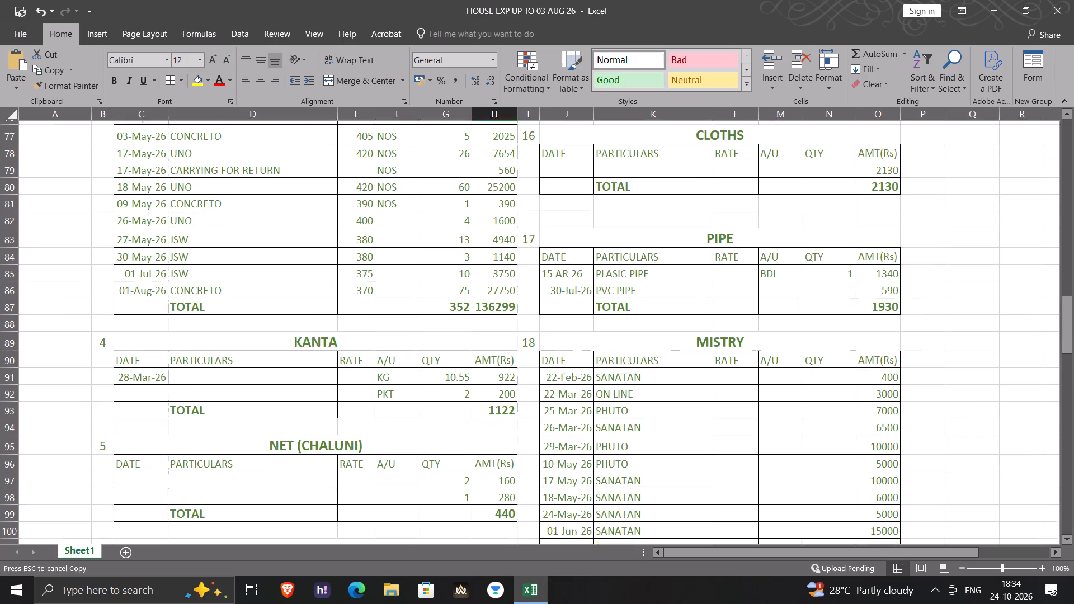
scroll(470, 424, down, 1)
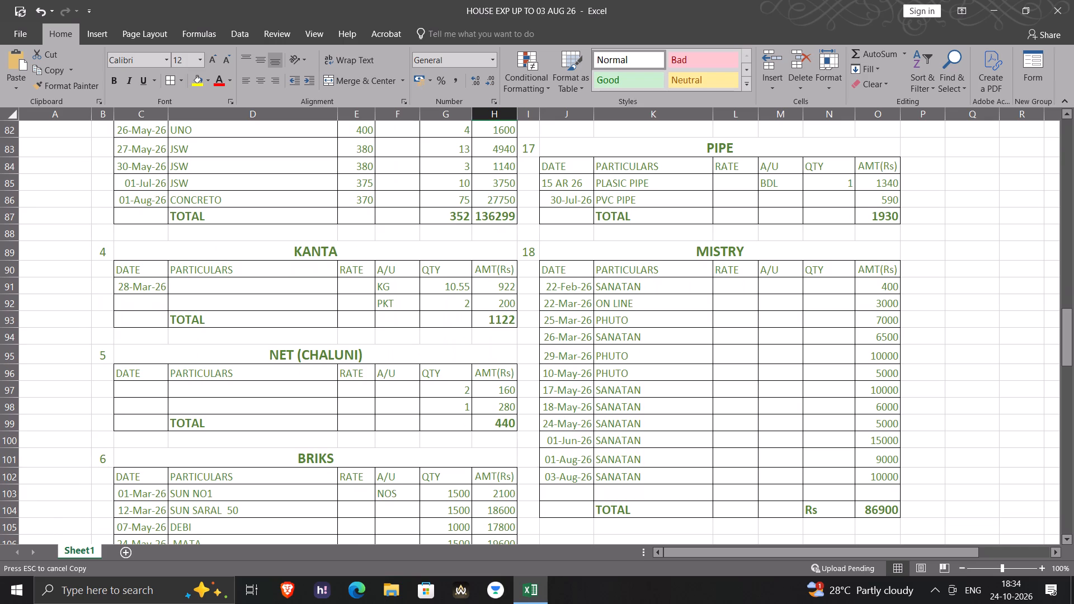
Enter the upper CEMENT table's totals, quantity 352 and amount 136299, in row 177 of the lower CEMENT table.
scroll(470, 424, down, 11)
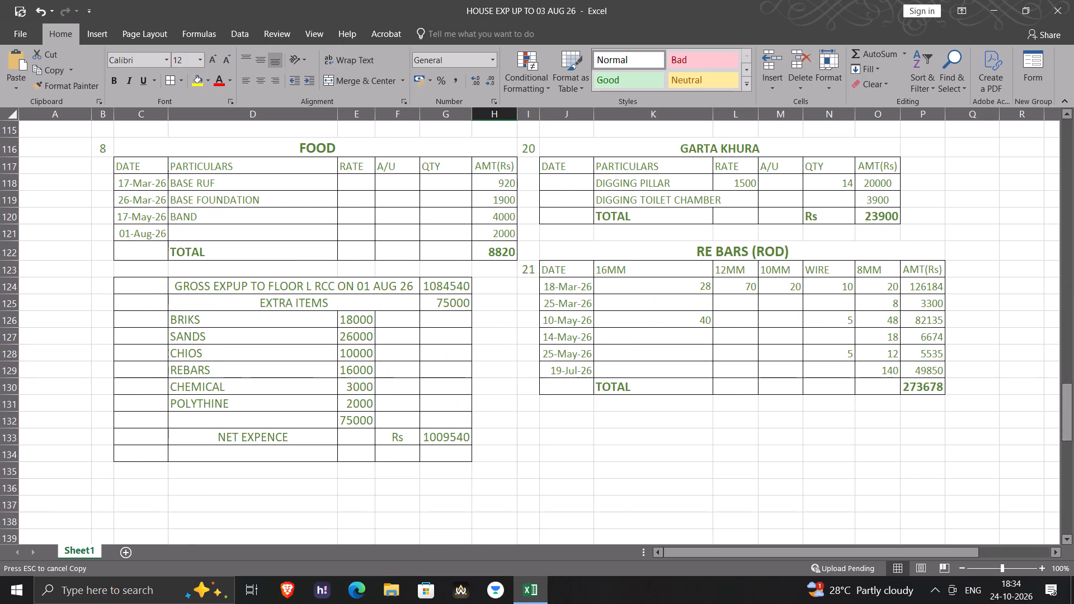
scroll(470, 424, down, 4)
scroll(470, 424, up, 1)
scroll(470, 424, down, 5)
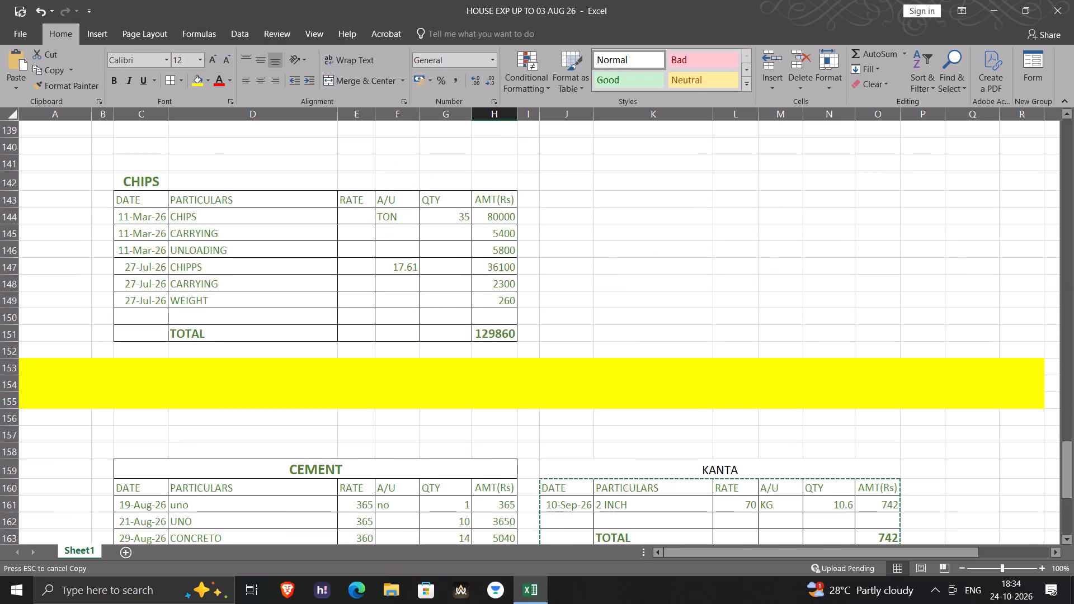
scroll(470, 424, down, 9)
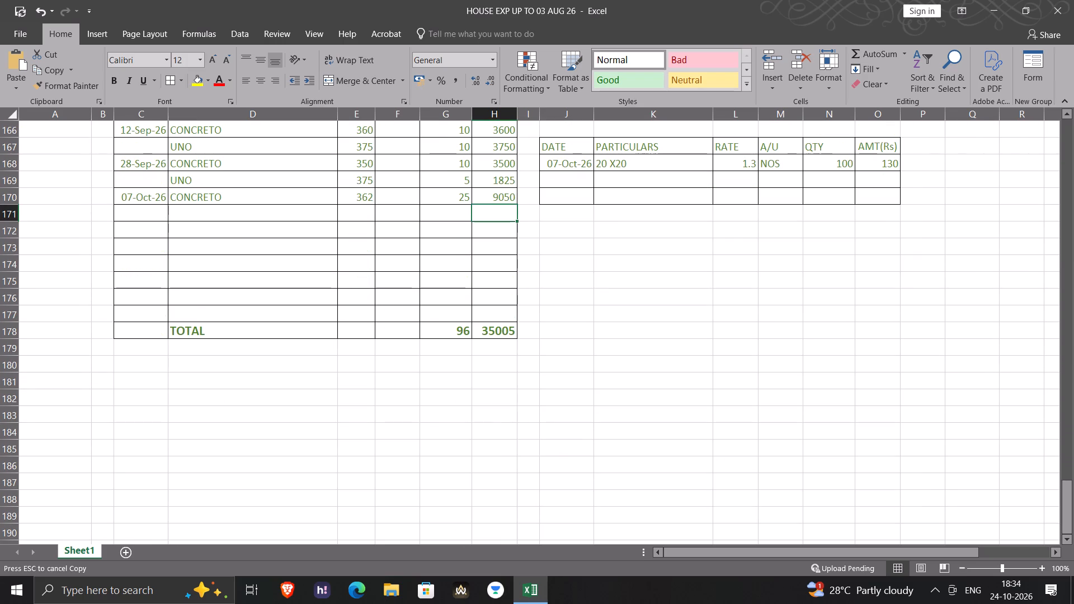
click(488, 316)
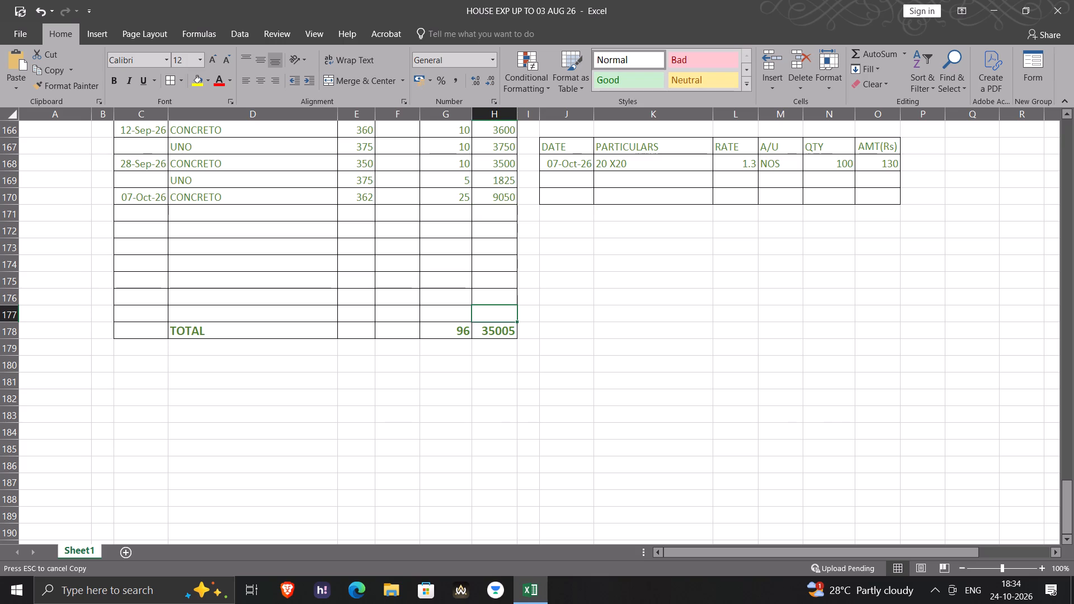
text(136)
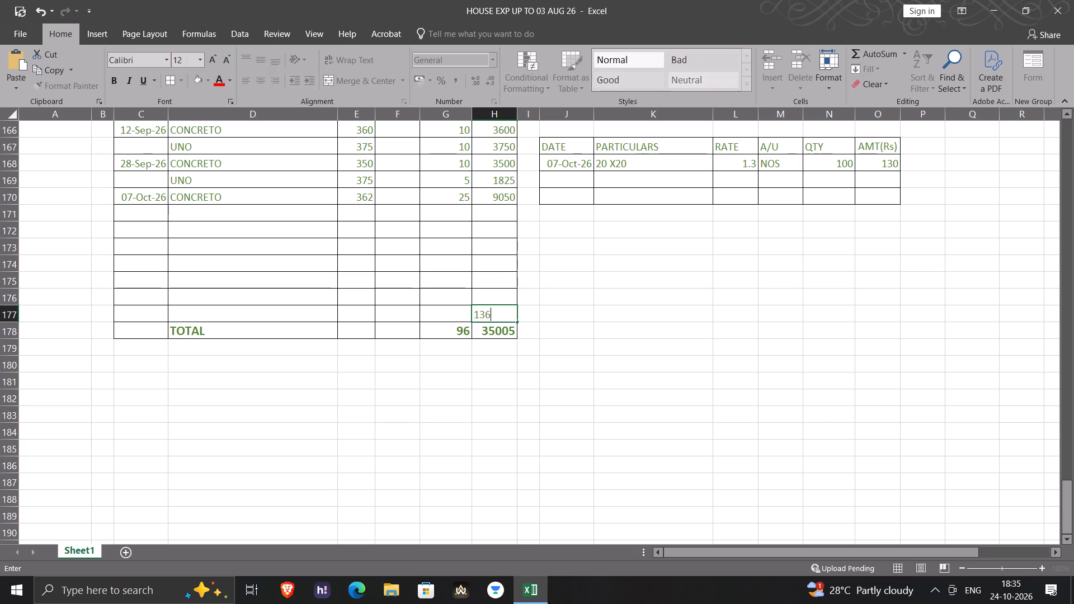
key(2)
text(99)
click(447, 313)
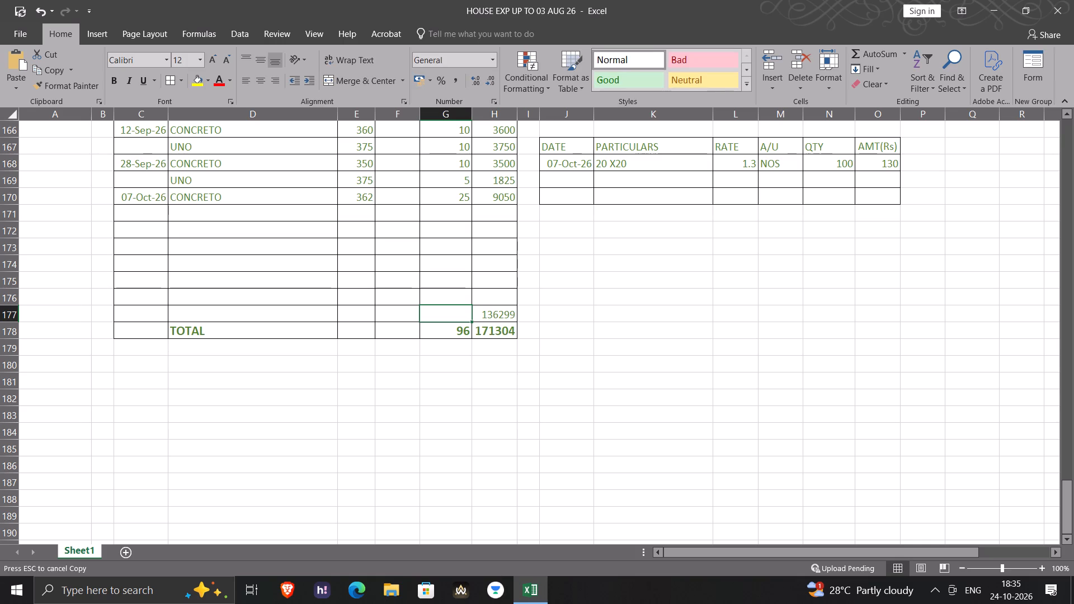
text(35)
key(2)
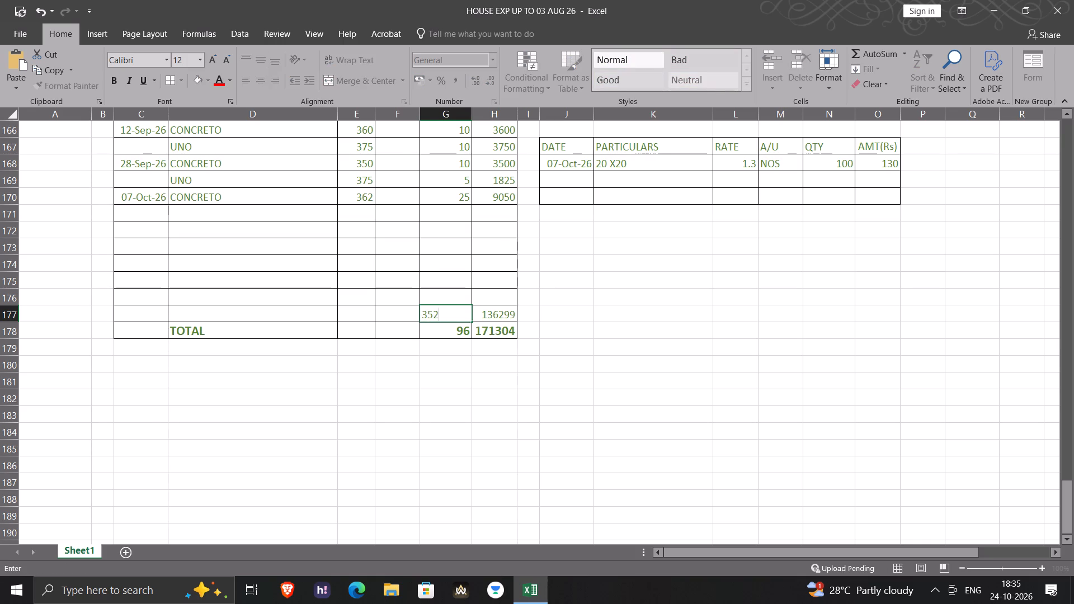
click(458, 369)
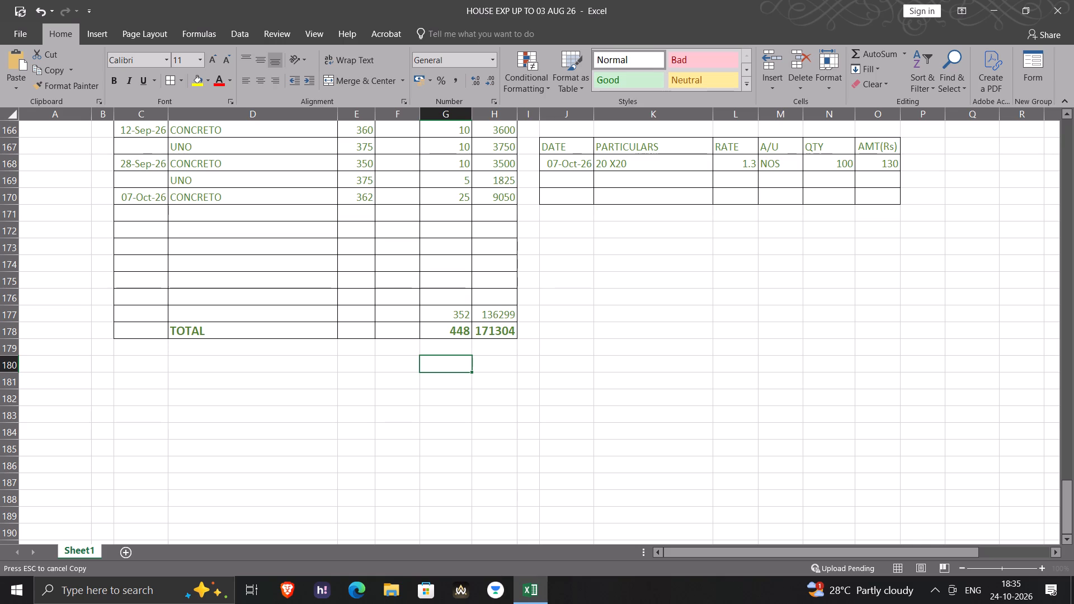
Label the carried-forward row above the lower CEMENT table's TOTAL as UP TO FLOOR.
scroll(458, 369, up, 1)
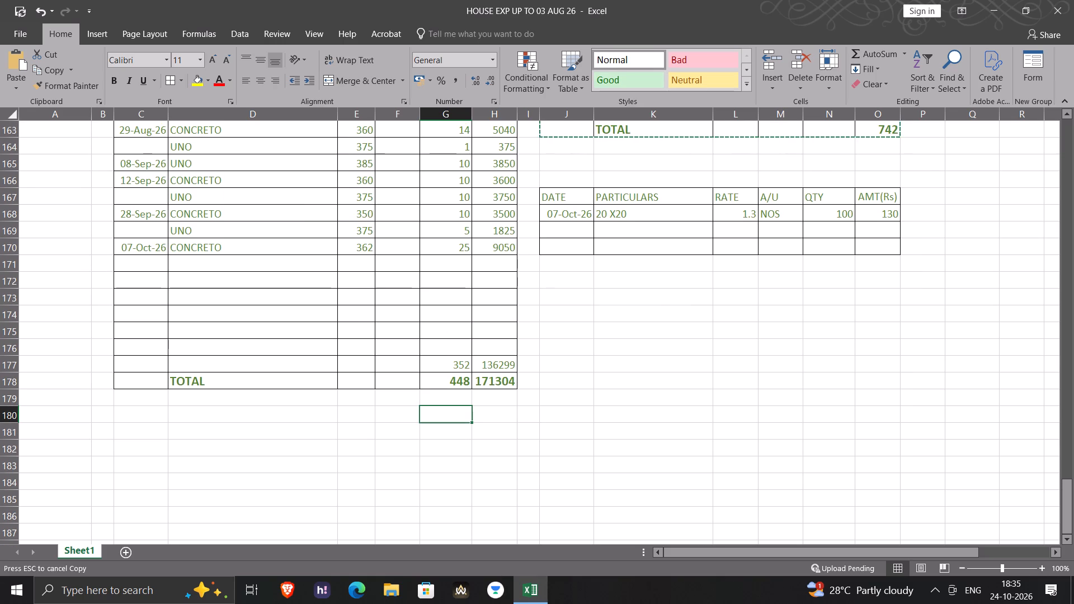
click(256, 365)
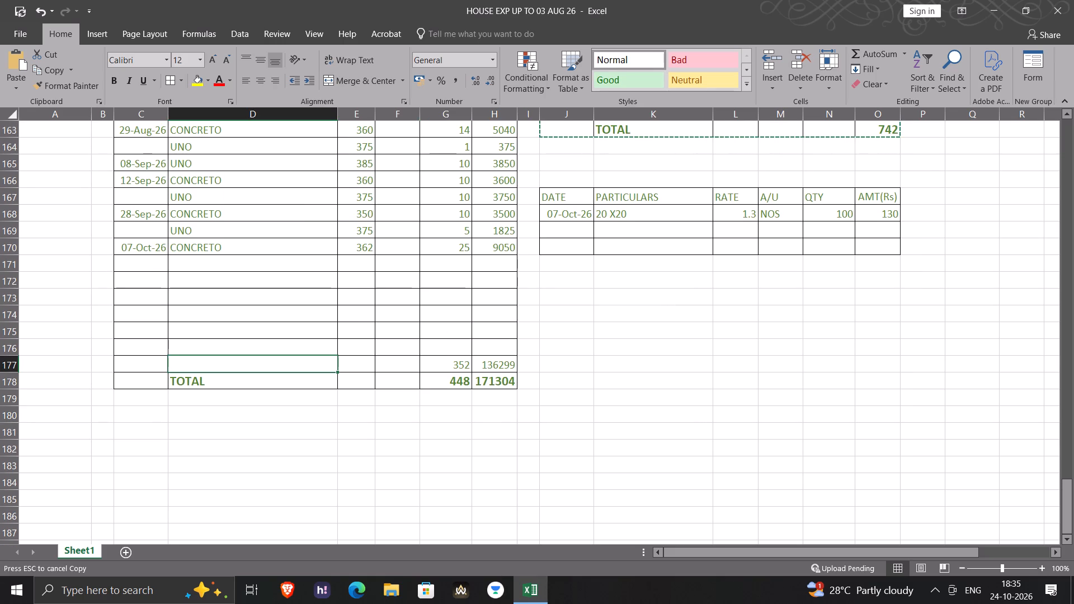
text(UP TO)
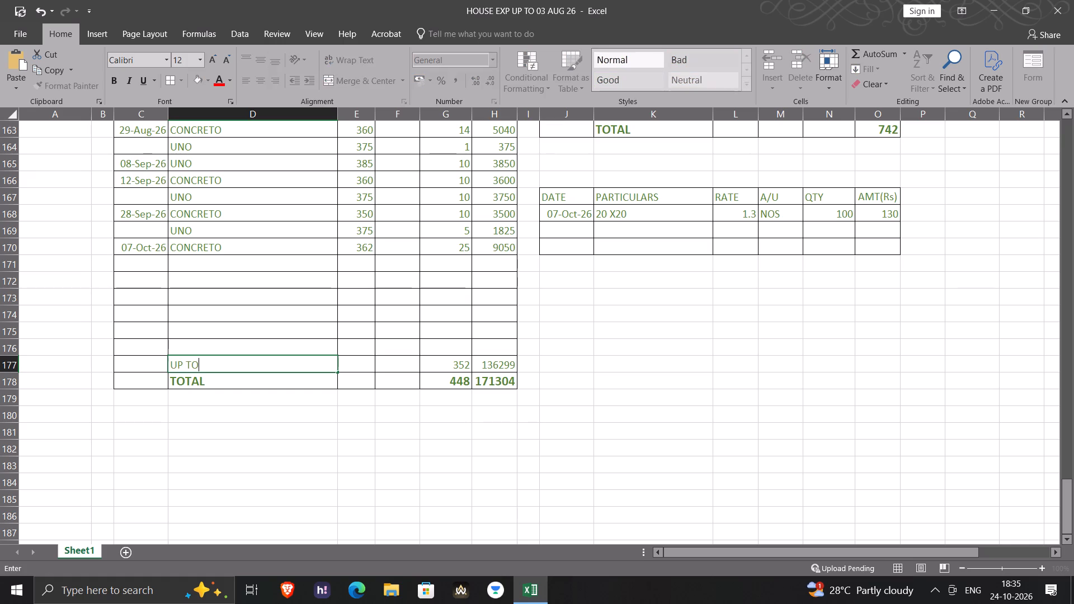
key(space)
text(FLOOR)
click(283, 434)
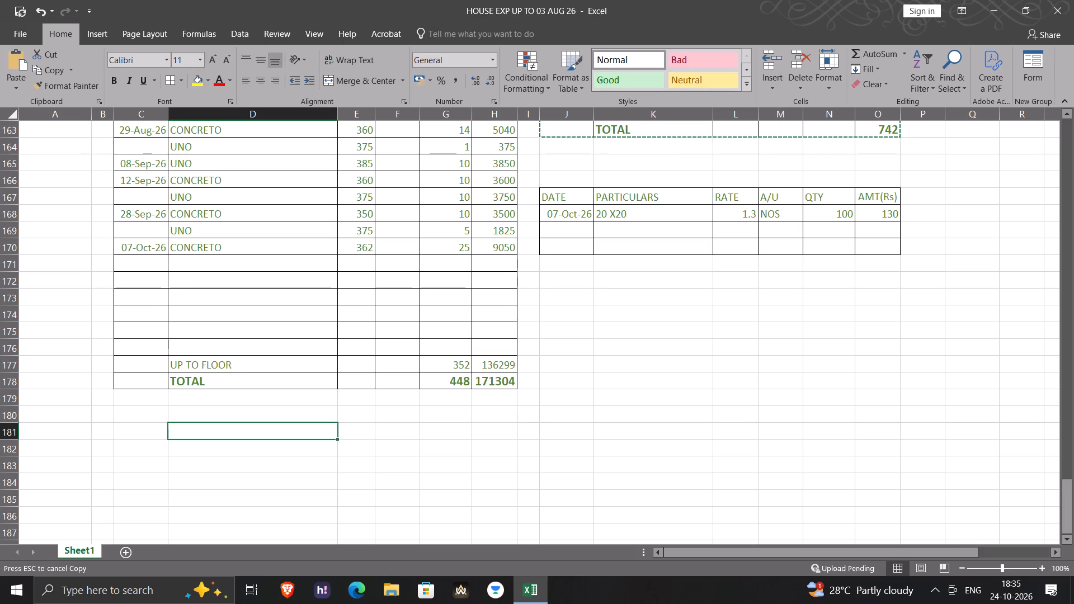
Copy the earlier CHIPS table in J45:O54, from its title through its TOTAL row.
scroll(280, 433, down, 2)
scroll(280, 433, up, 8)
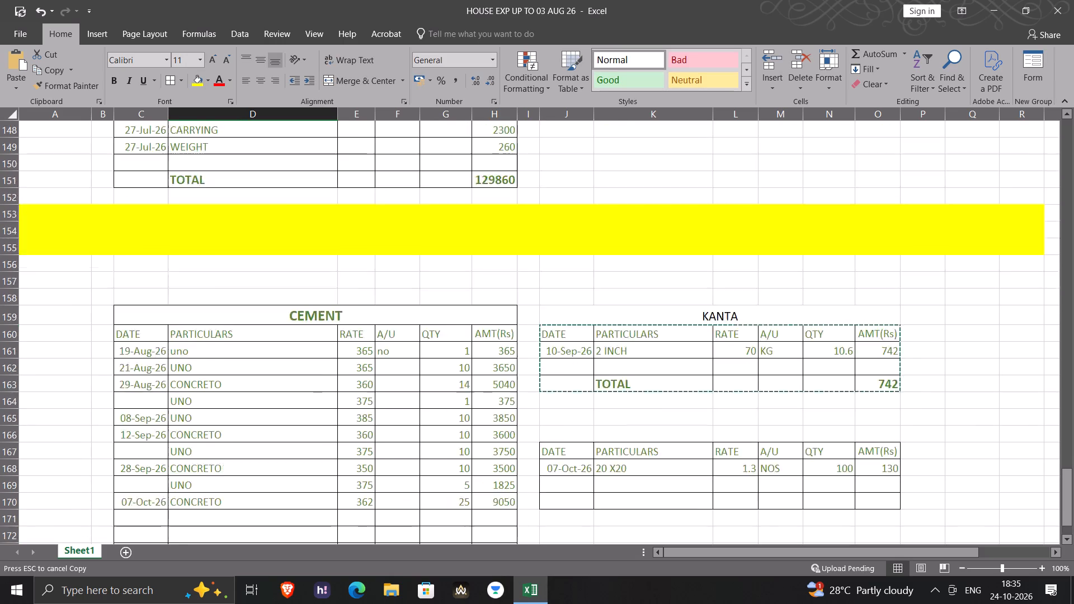
scroll(280, 433, up, 9)
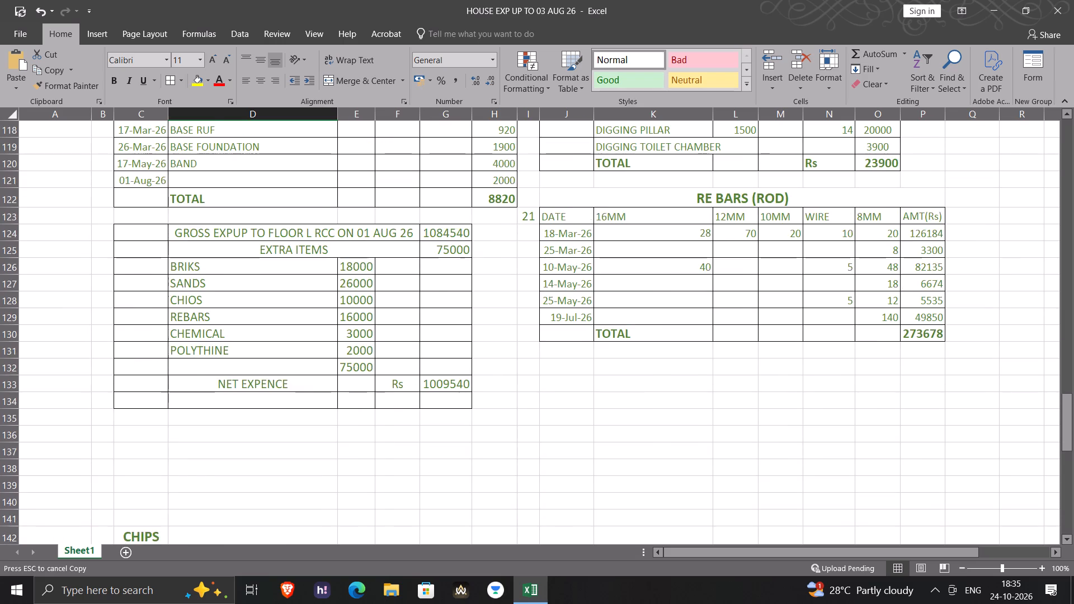
scroll(280, 433, up, 3)
scroll(280, 433, down, 1)
scroll(280, 433, up, 3)
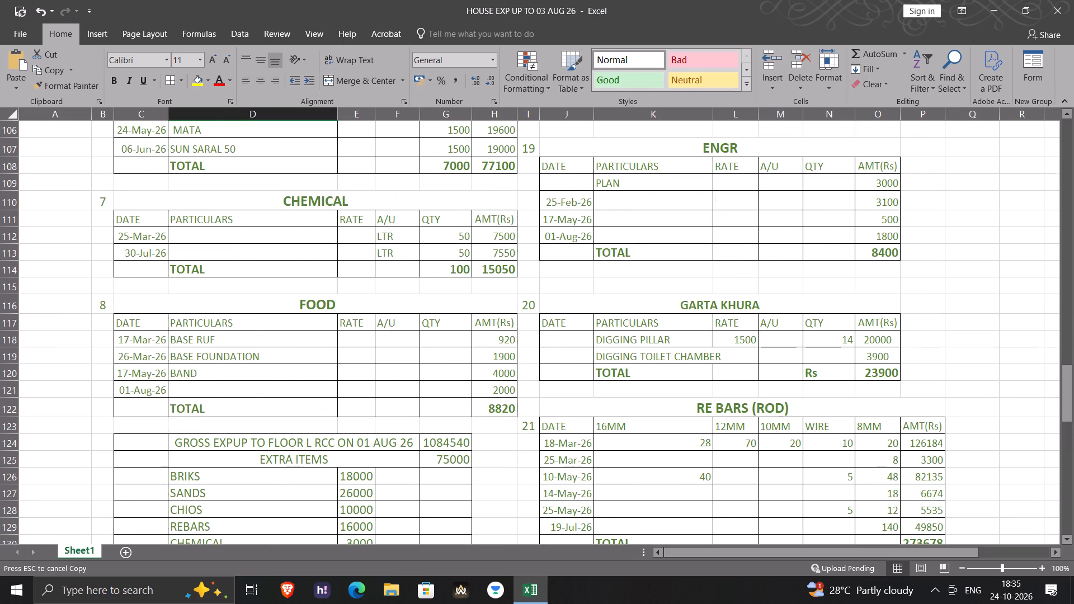
scroll(280, 433, up, 9)
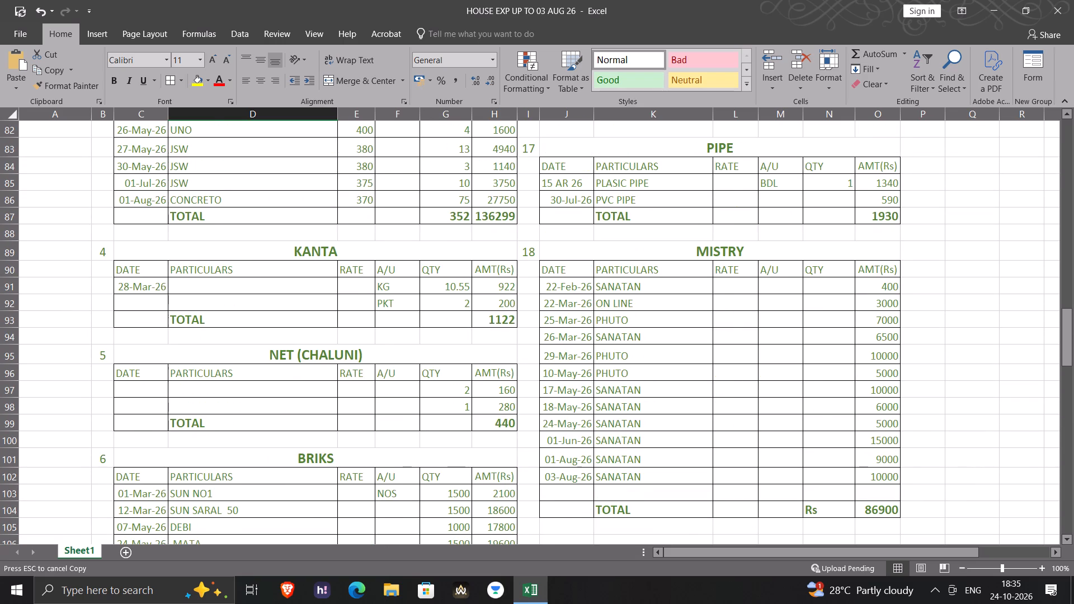
scroll(280, 433, up, 11)
scroll(280, 433, down, 1)
scroll(280, 433, up, 2)
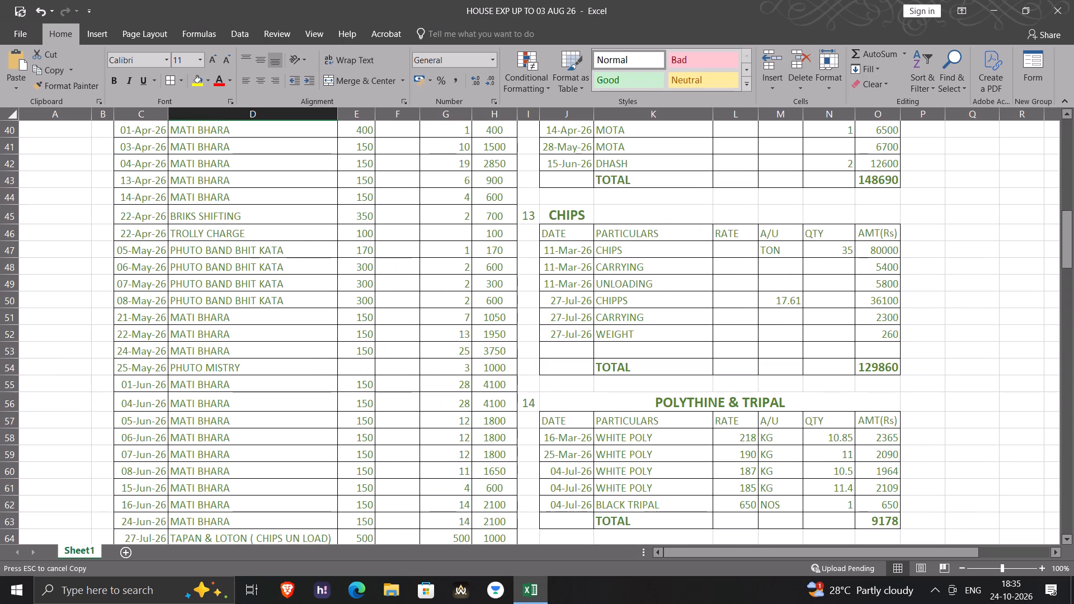
scroll(280, 433, up, 5)
scroll(280, 433, down, 5)
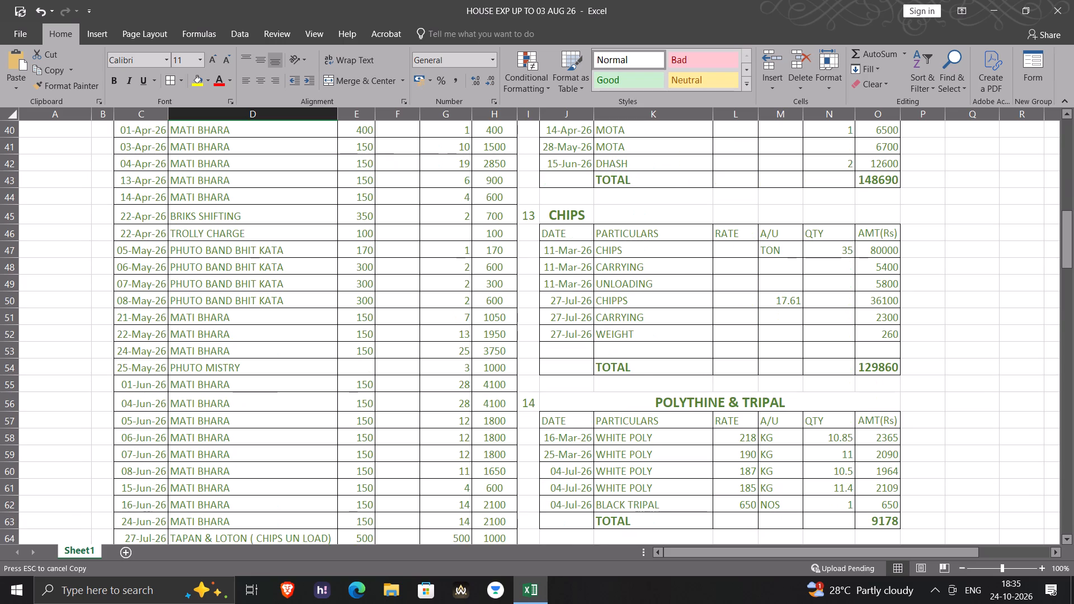
scroll(270, 435, down, 2)
scroll(272, 435, up, 2)
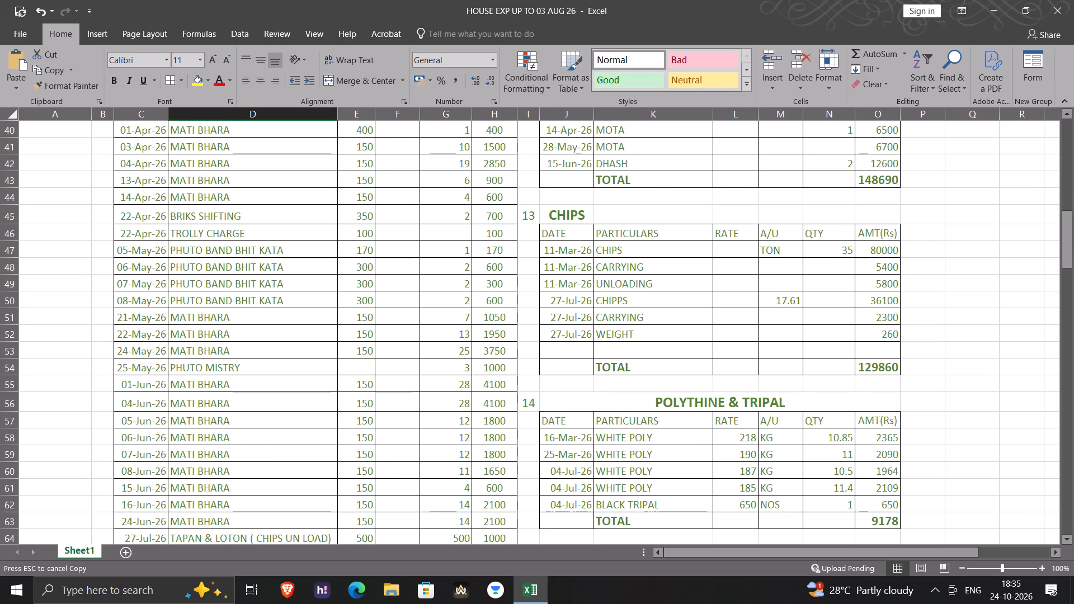
drag(569, 214, 869, 342)
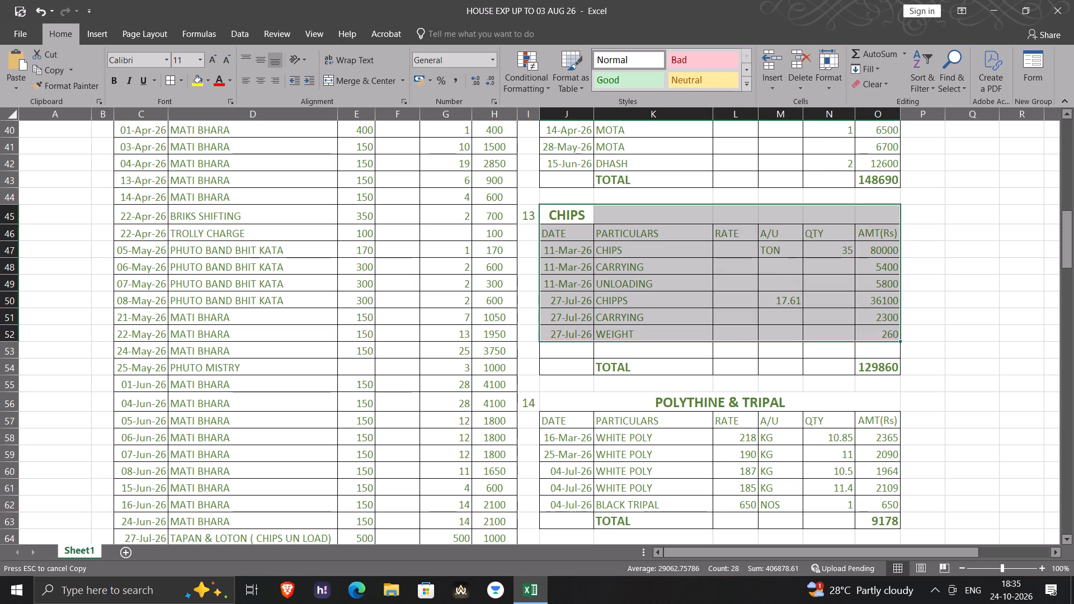
drag(869, 342, 872, 365)
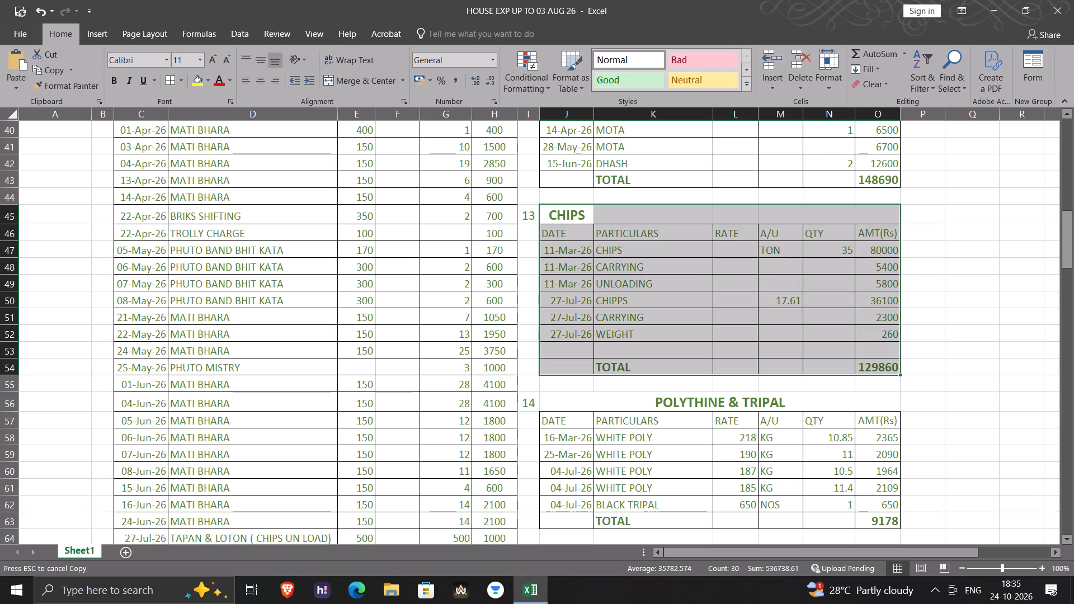
key(ctrl+c)
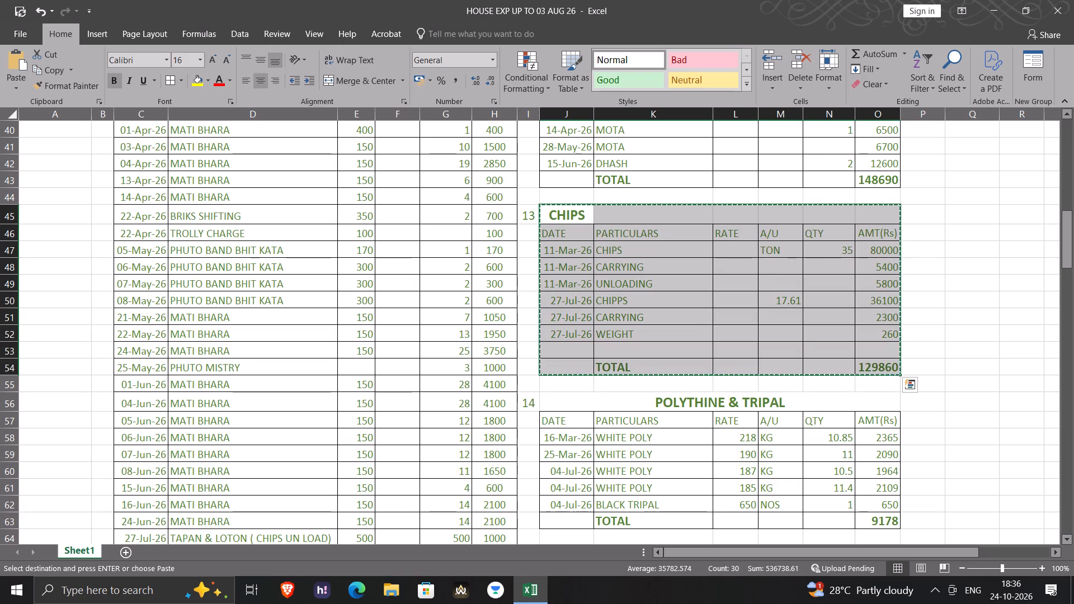
Enter the heading CHIPS in cell J172, below the table holding the 20 X20 entry.
scroll(496, 307, down, 4)
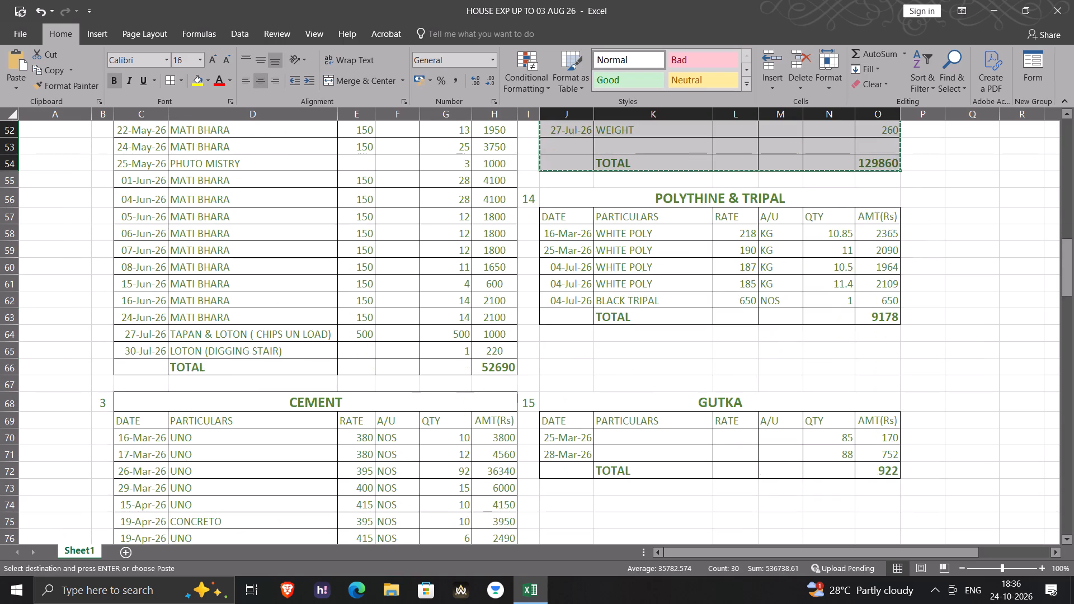
scroll(496, 307, down, 17)
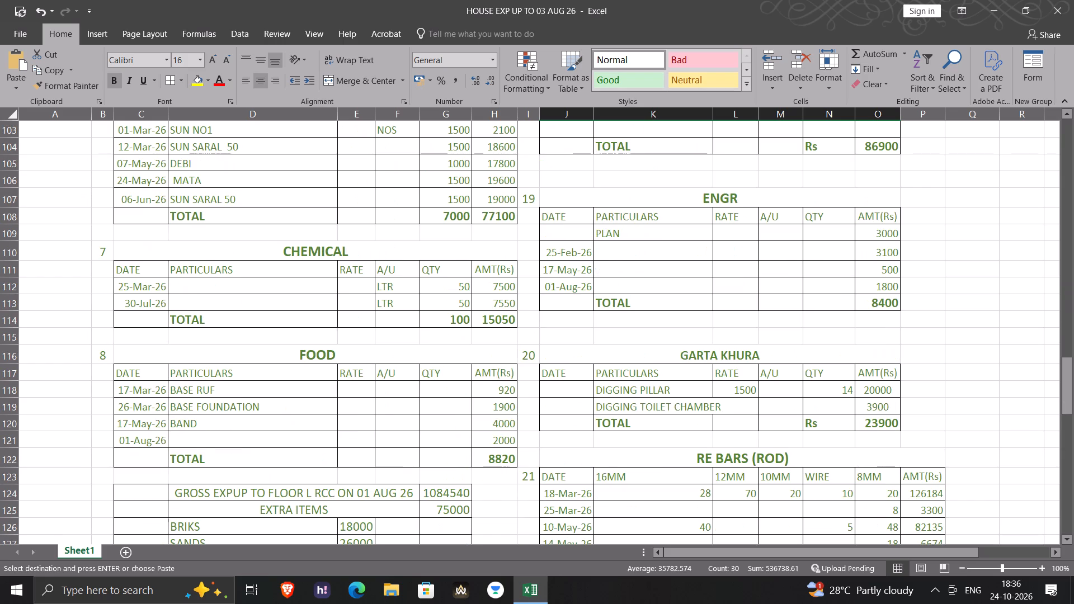
scroll(494, 308, down, 13)
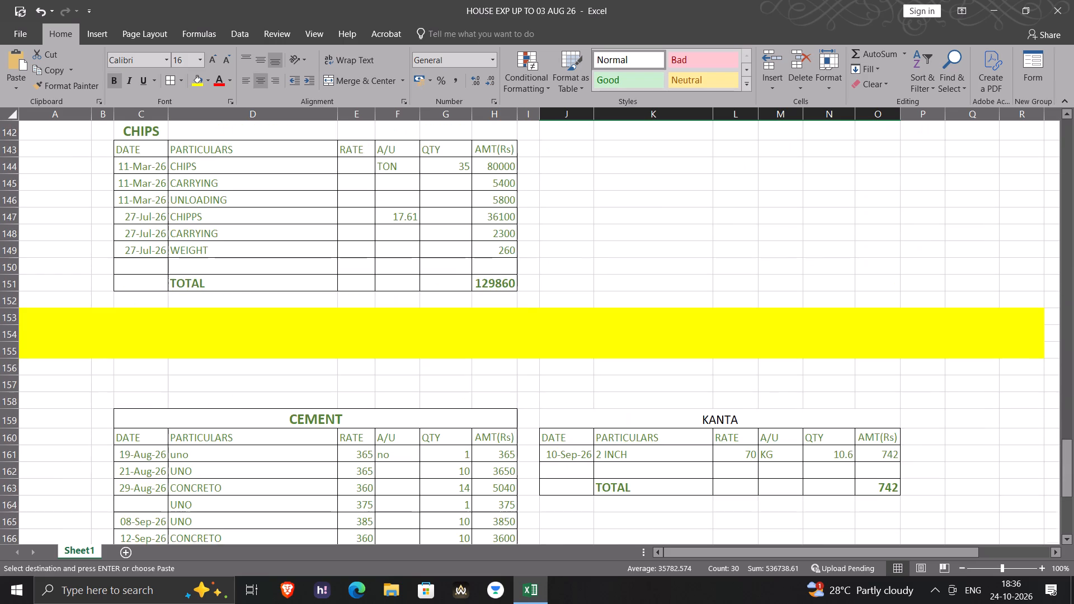
scroll(494, 308, down, 7)
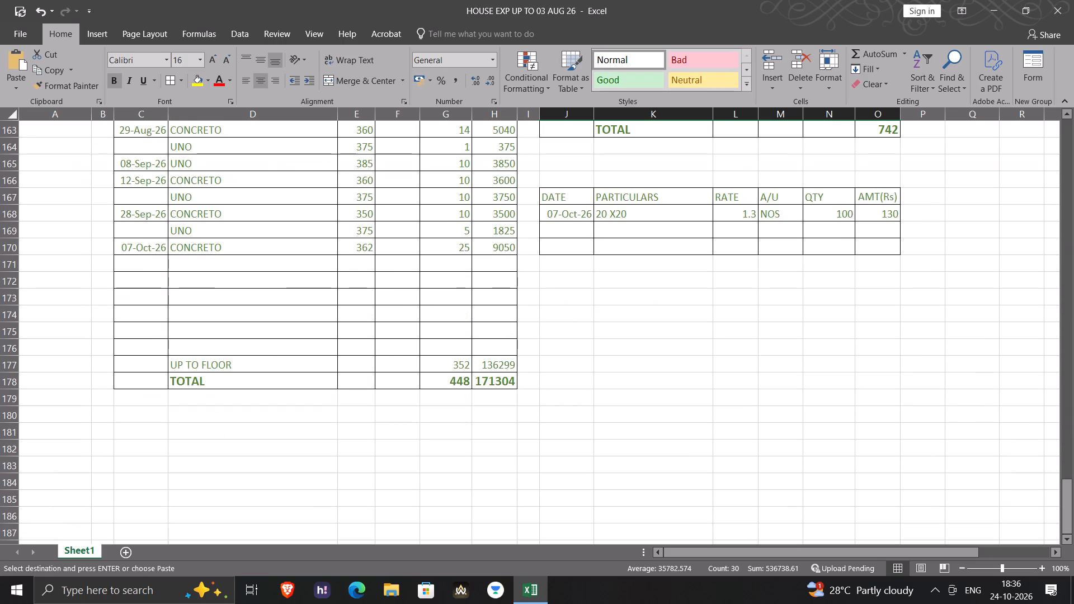
scroll(494, 308, down, 2)
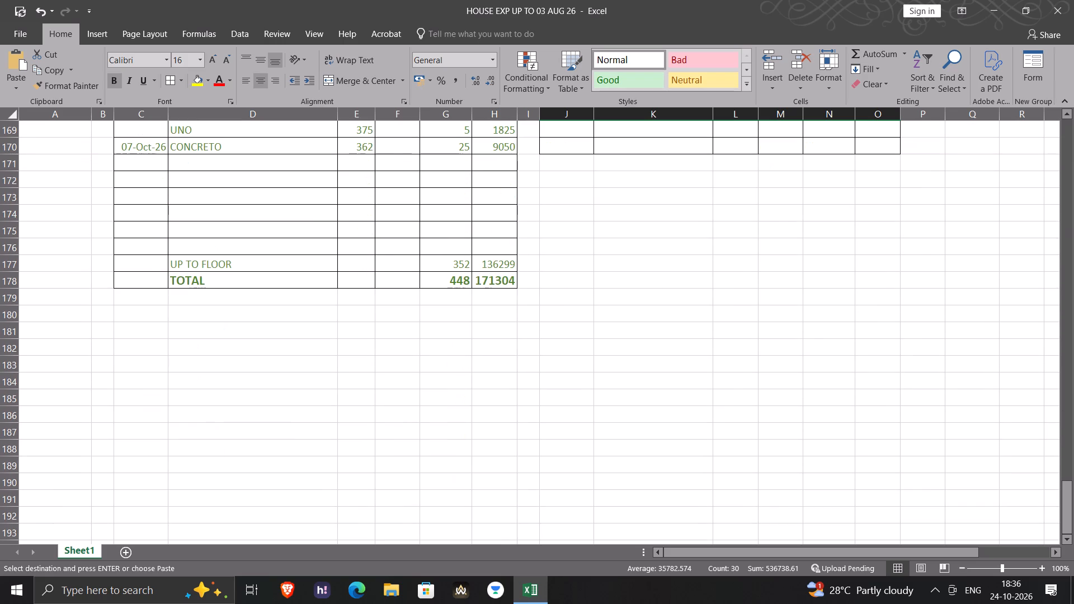
click(575, 180)
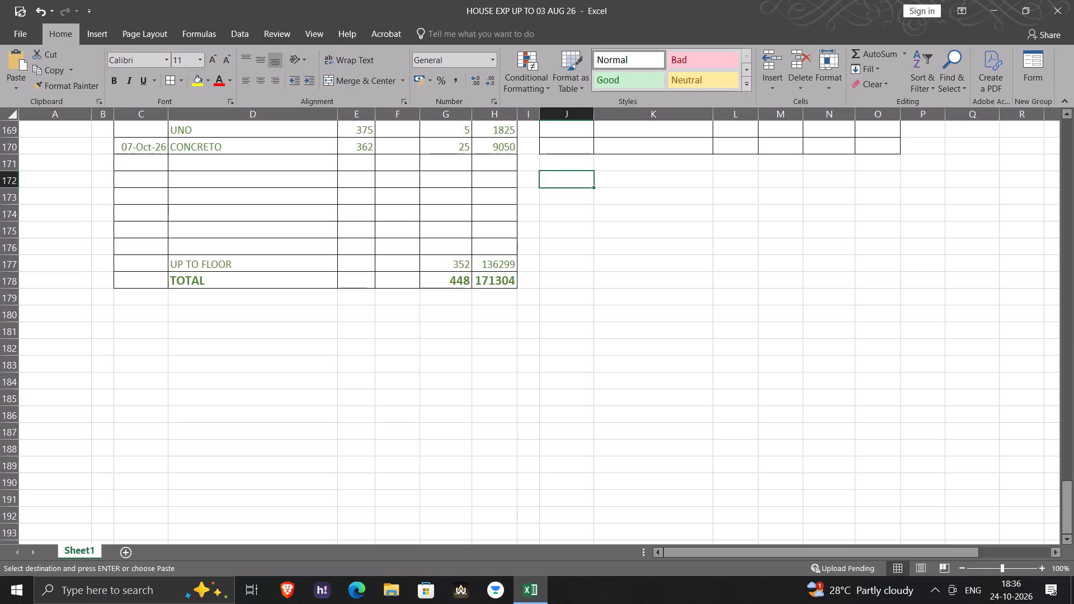
text(CH)
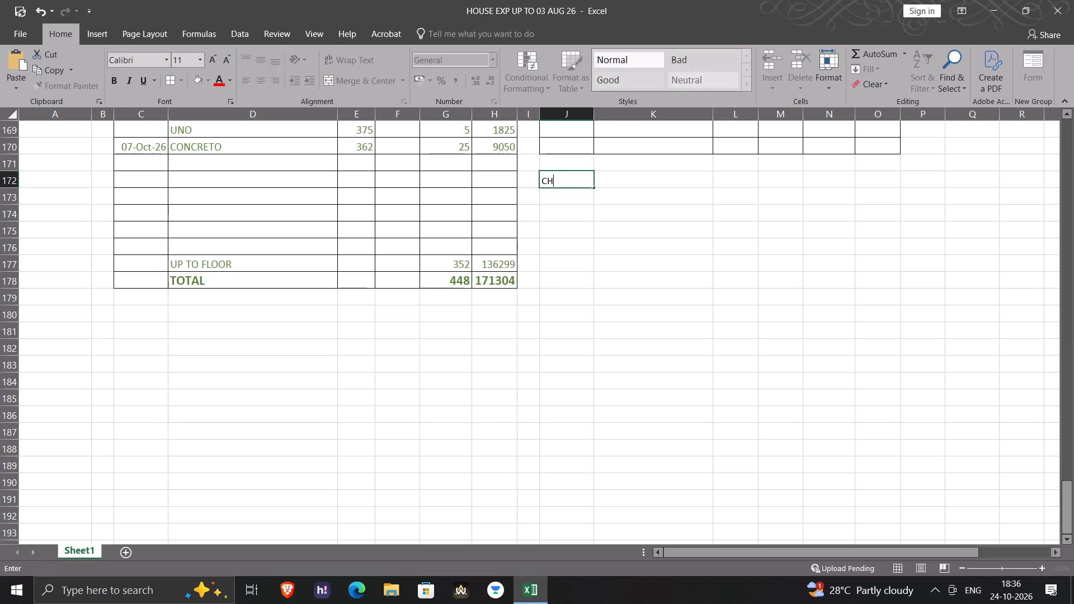
text(IPS)
click(567, 258)
Copy the earlier CHIPS table in J45:O53, from its title through the blank row above TOTAL.
scroll(567, 258, up, 1)
scroll(567, 258, down, 1)
scroll(567, 258, up, 6)
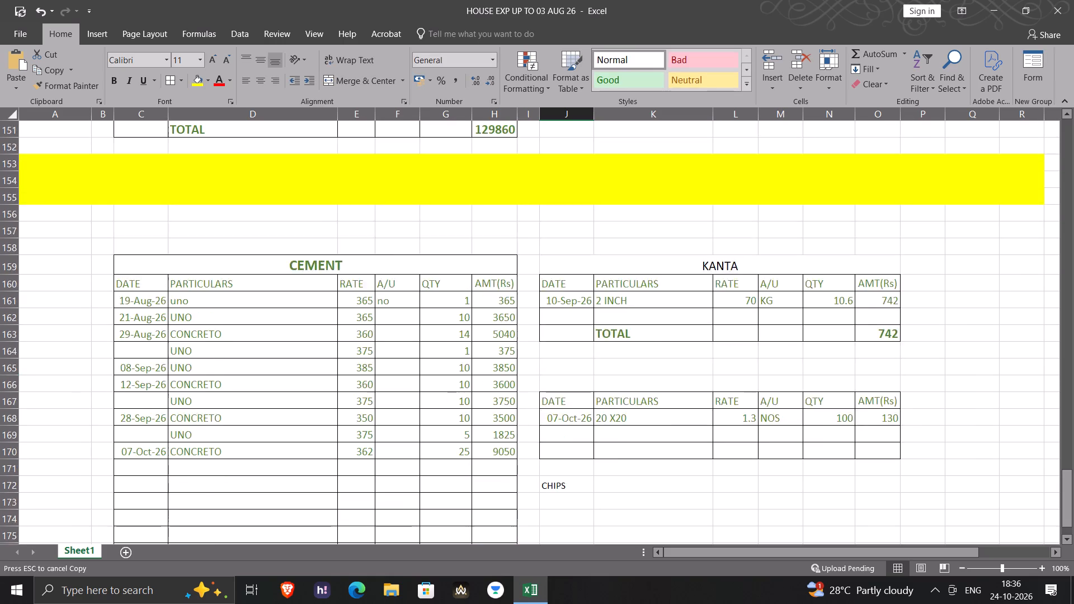
scroll(567, 258, up, 10)
scroll(567, 258, down, 1)
scroll(567, 258, up, 1)
scroll(567, 258, down, 1)
scroll(567, 258, up, 2)
scroll(567, 258, down, 1)
scroll(567, 258, up, 7)
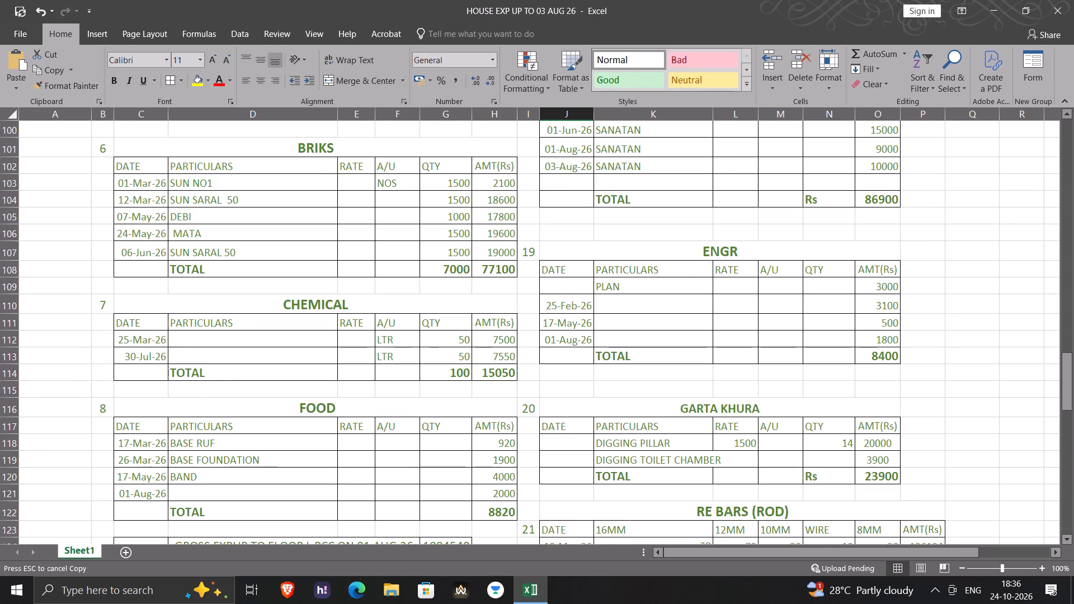
scroll(567, 258, up, 11)
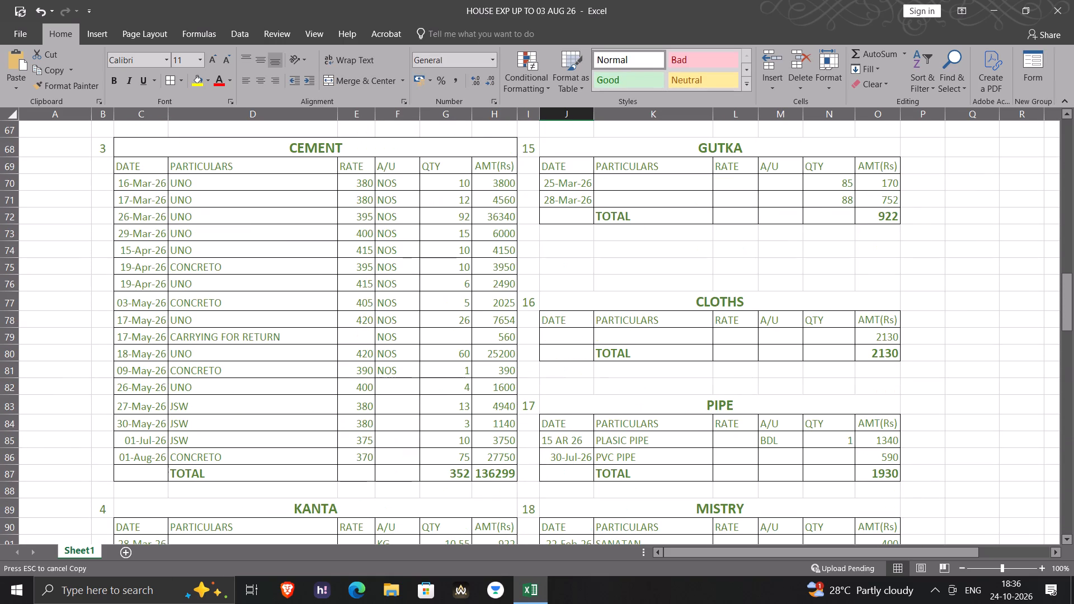
scroll(567, 258, up, 7)
scroll(567, 258, down, 1)
scroll(567, 258, up, 1)
scroll(567, 258, down, 1)
scroll(567, 258, up, 6)
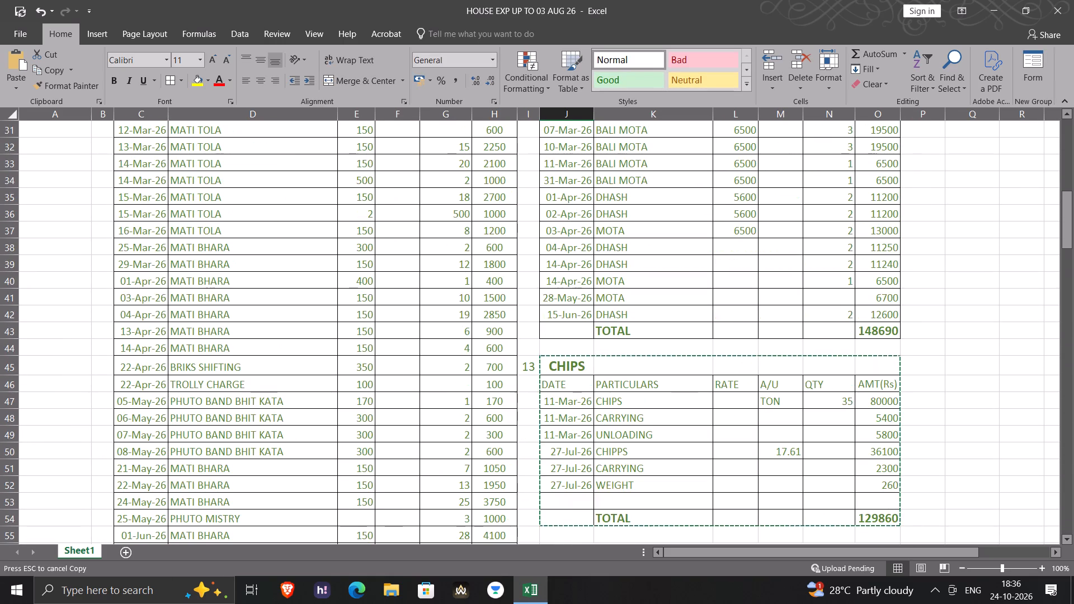
scroll(567, 258, up, 11)
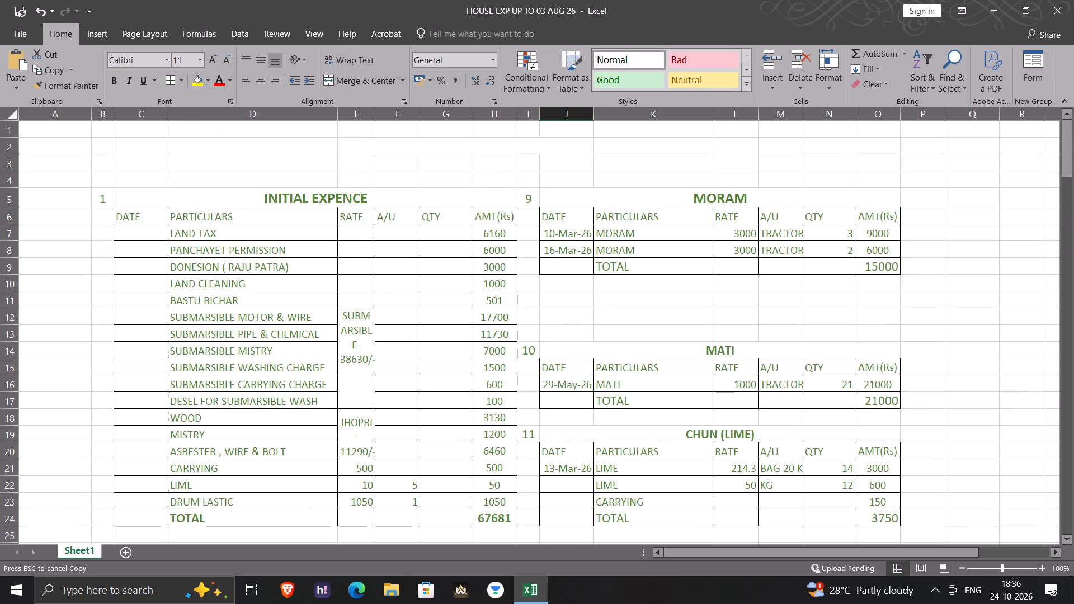
scroll(567, 258, down, 18)
scroll(567, 258, down, 6)
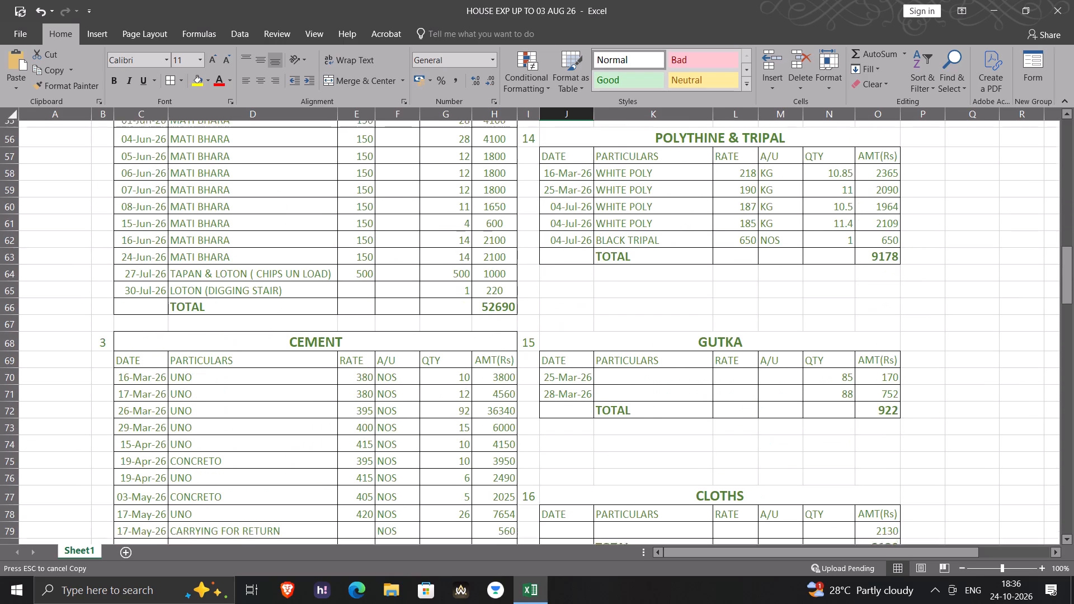
scroll(567, 258, down, 14)
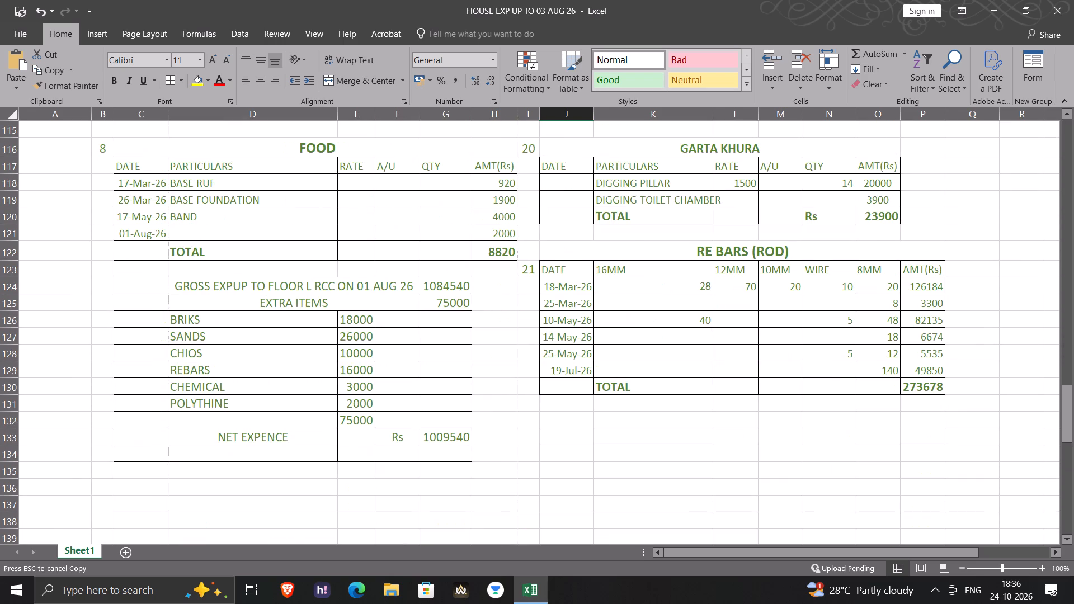
scroll(567, 258, up, 4)
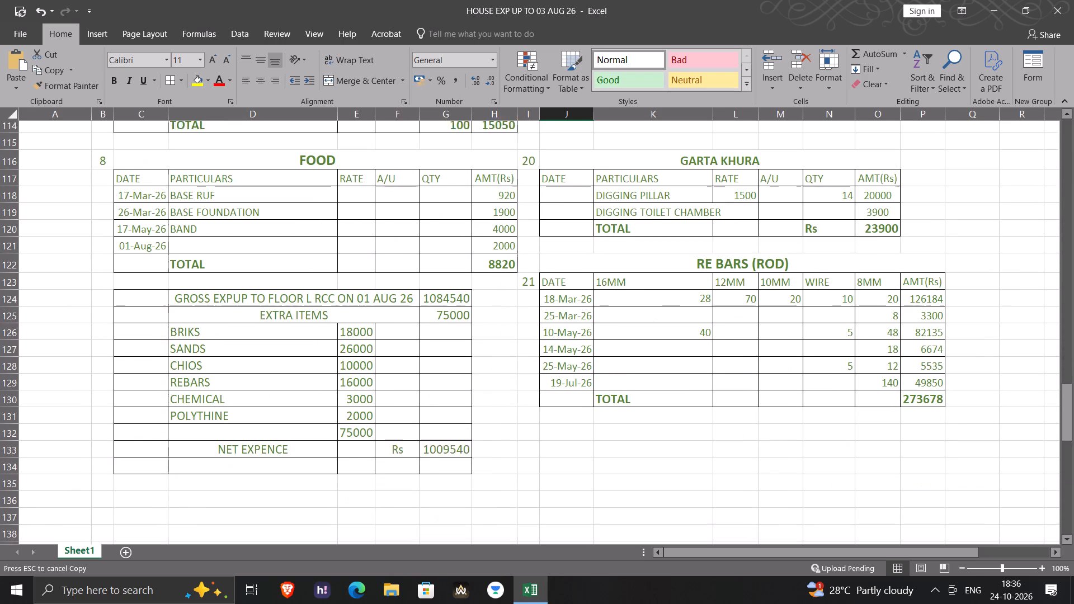
scroll(567, 258, up, 14)
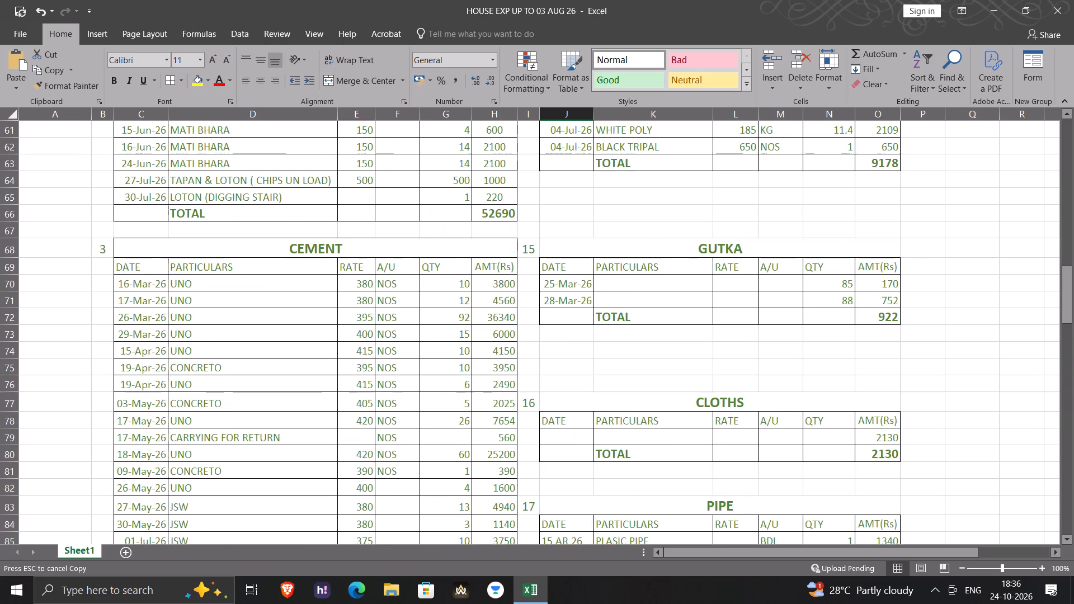
scroll(567, 258, up, 10)
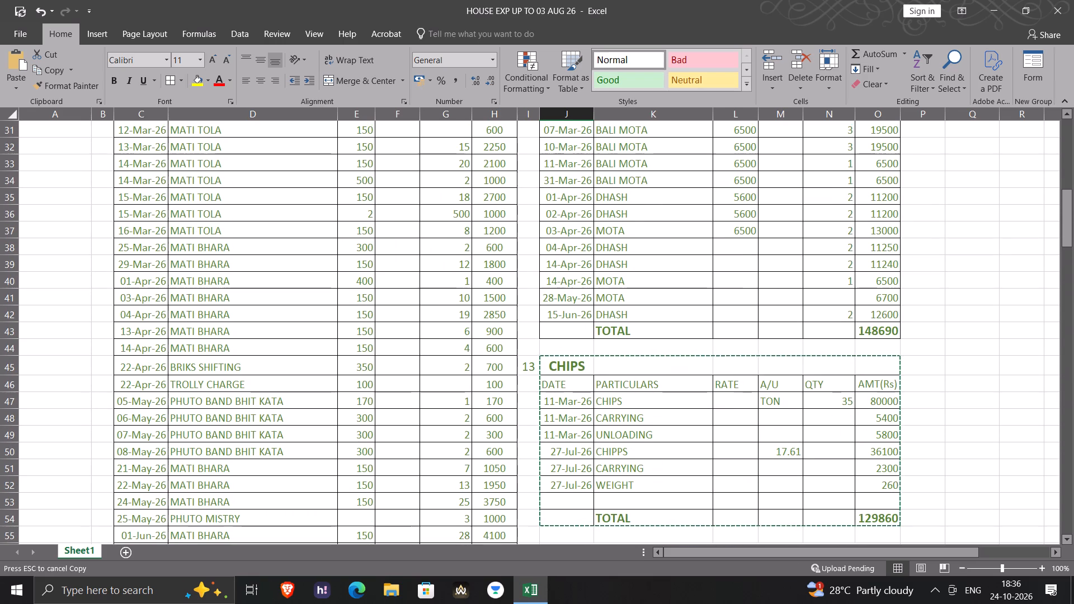
key(ctrl+c)
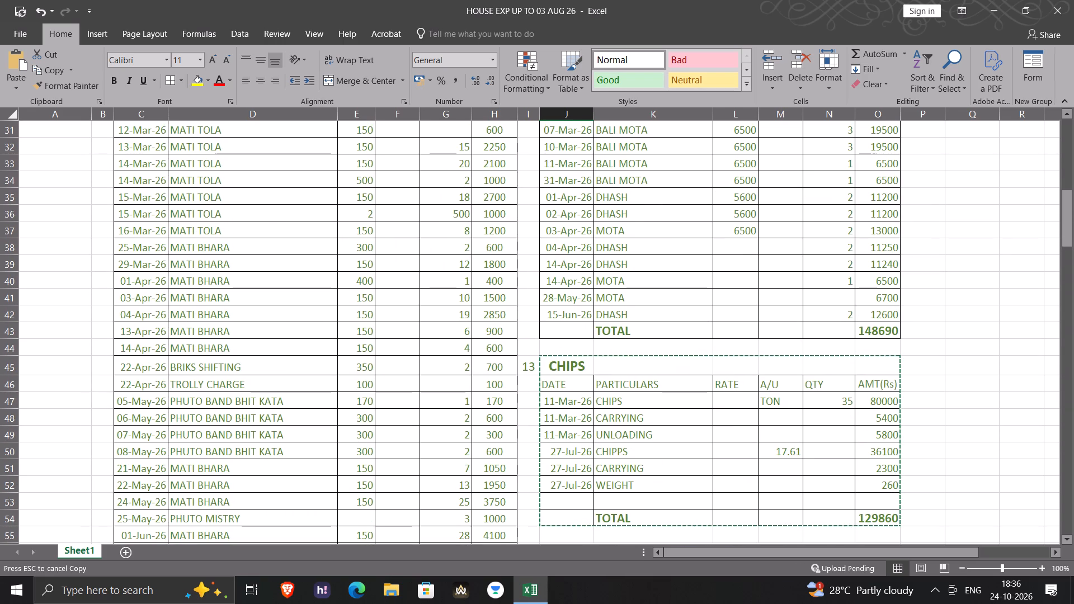
drag(560, 361, 632, 382)
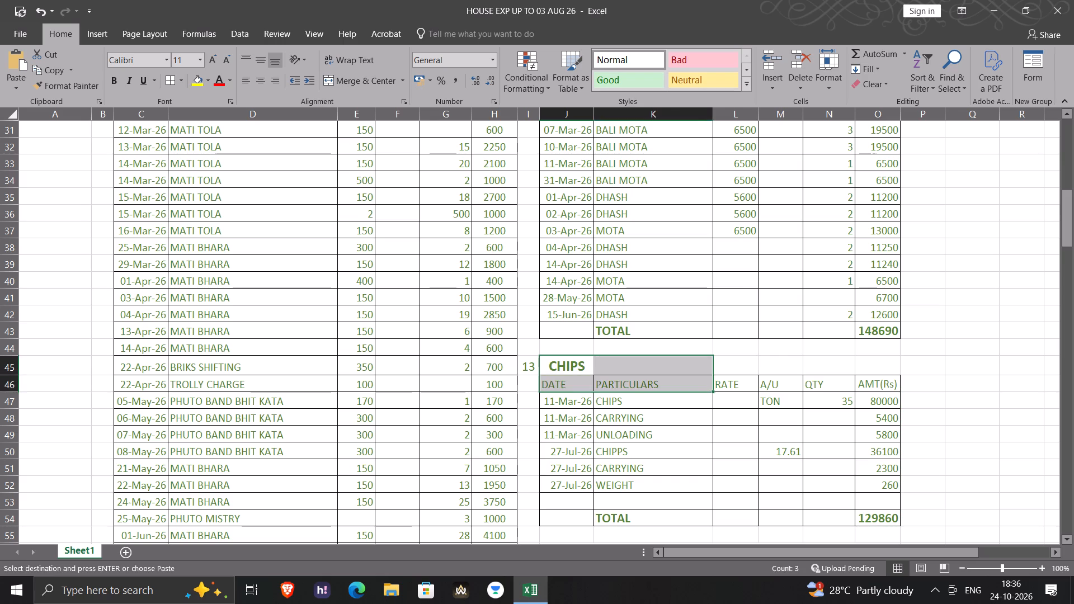
drag(632, 382, 877, 528)
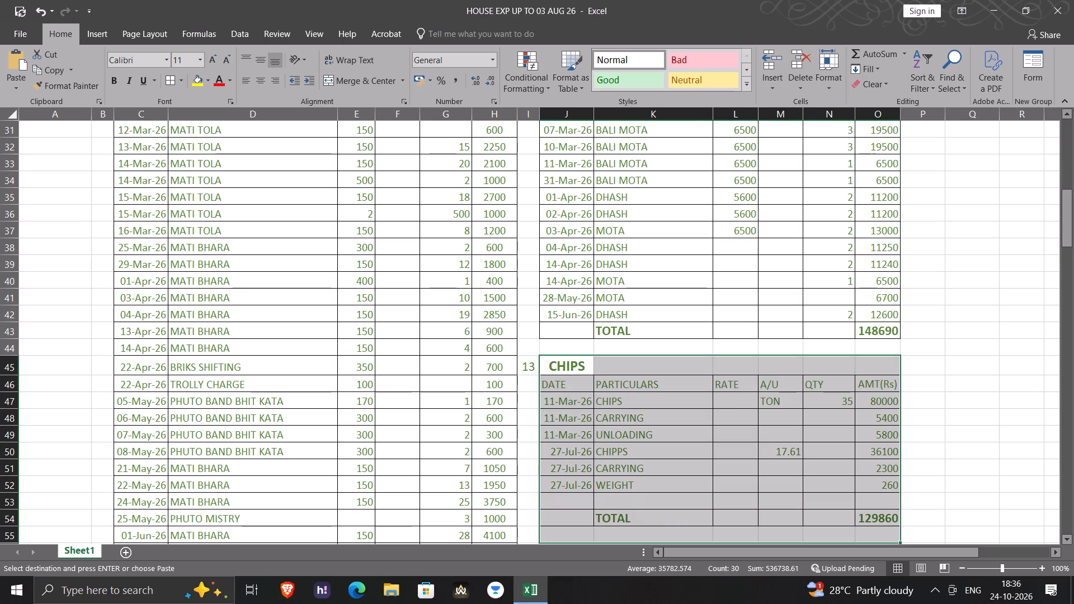
drag(877, 528, 876, 508)
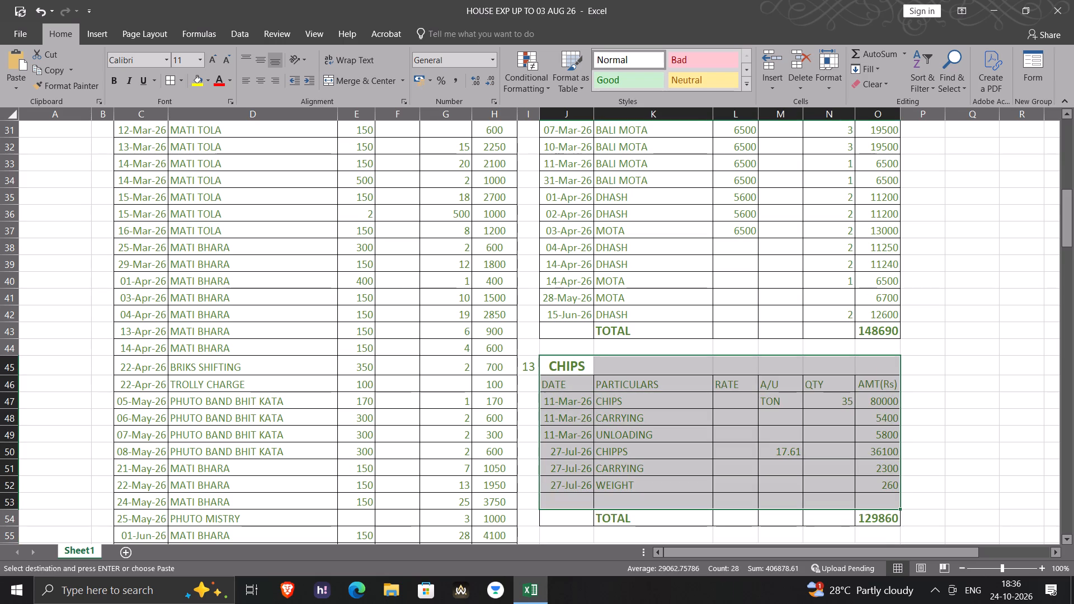
drag(876, 508, 875, 504)
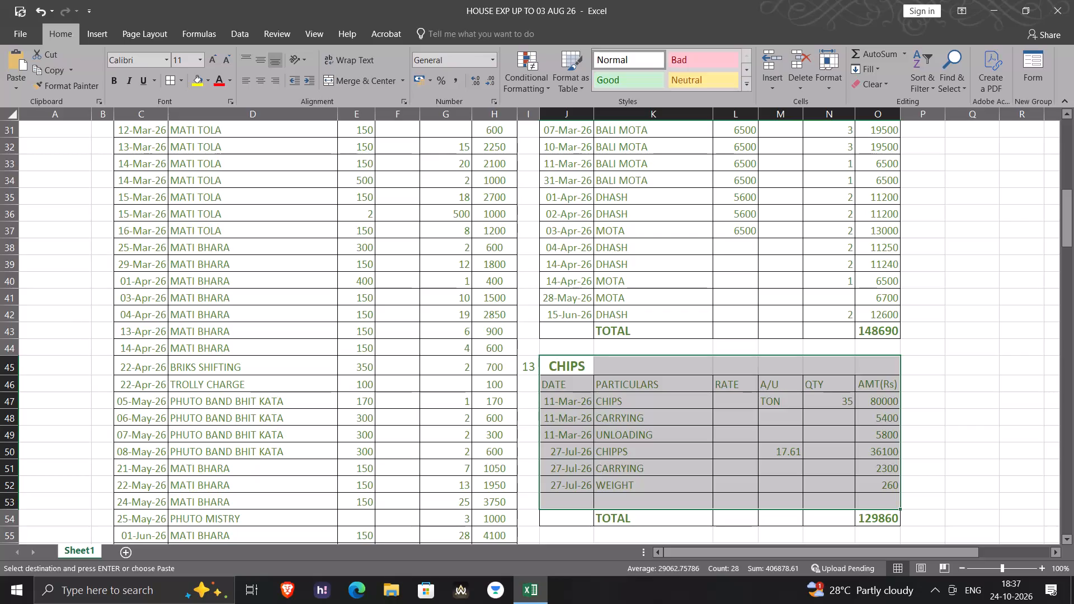
drag(875, 504, 875, 503)
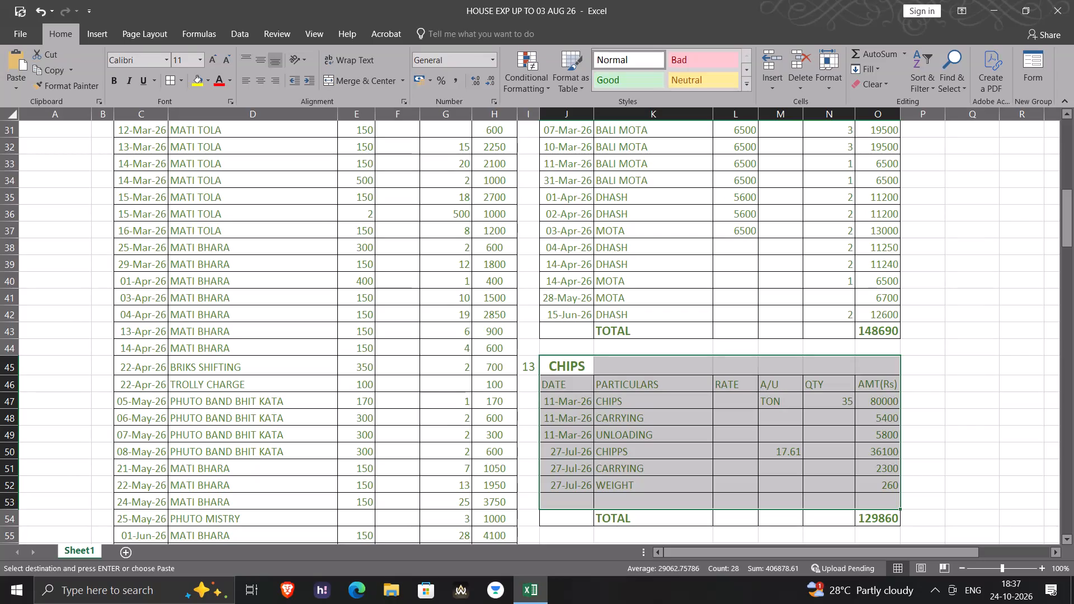
key(ctrl+c)
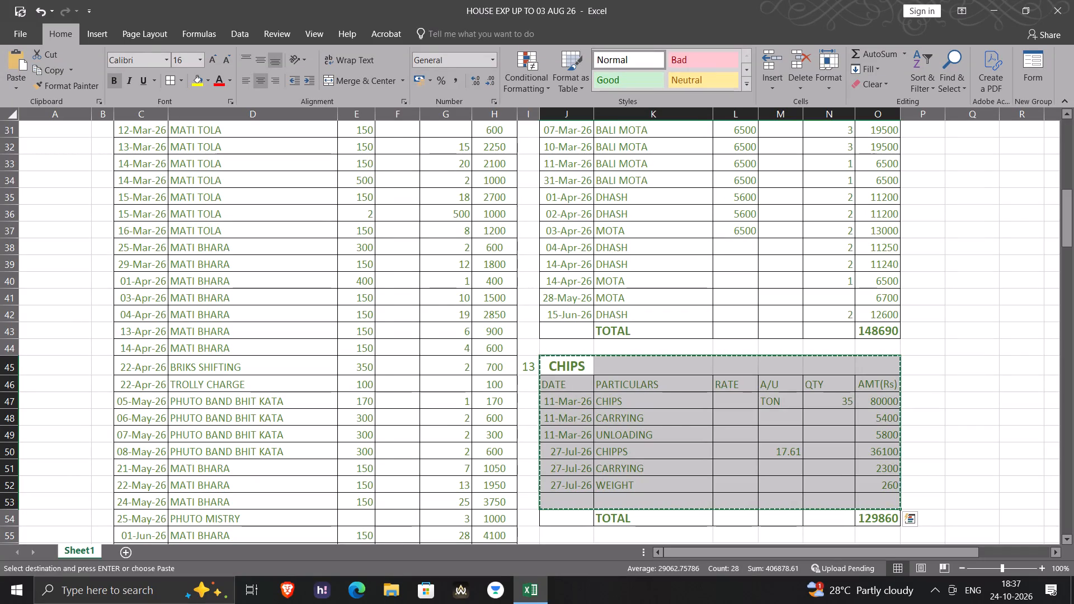
Paste the copied CHIPS table at J172, over the plain CHIPS heading below the 20 X20 table.
scroll(832, 479, down, 19)
scroll(796, 459, down, 5)
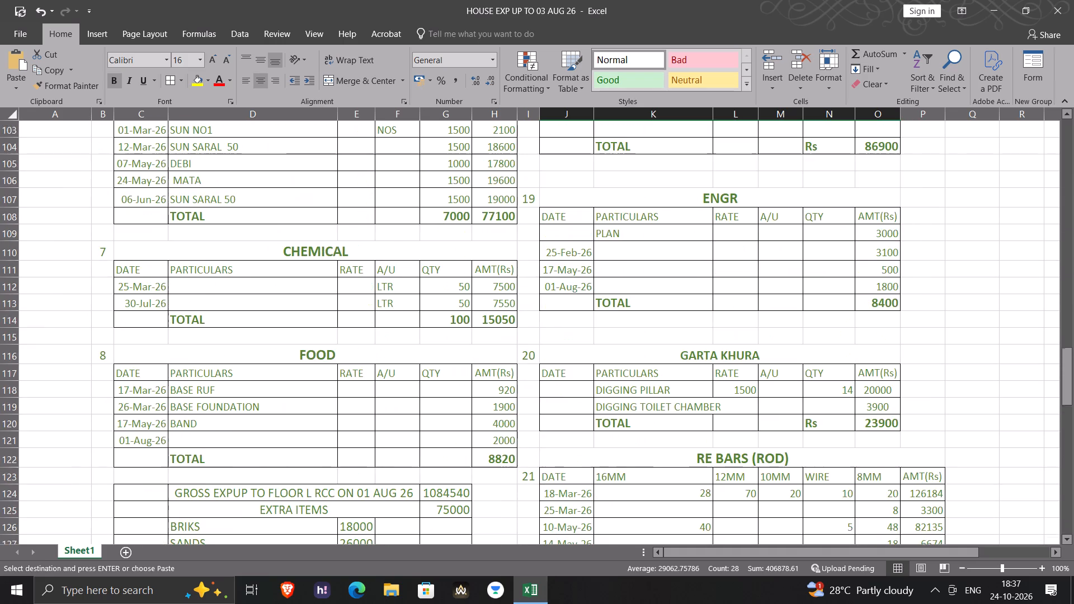
scroll(796, 459, down, 14)
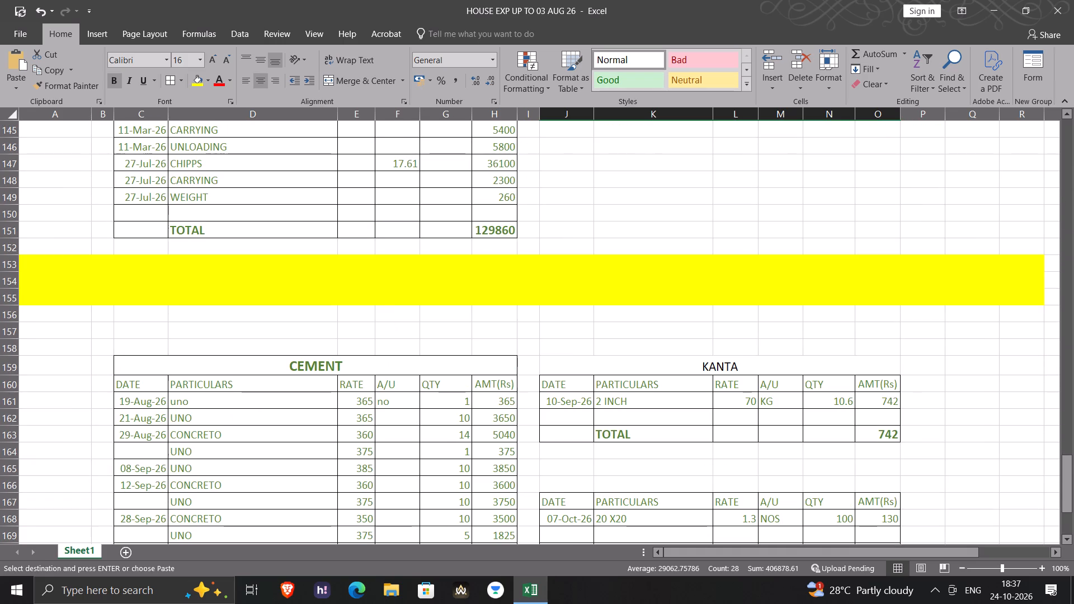
scroll(588, 390, down, 4)
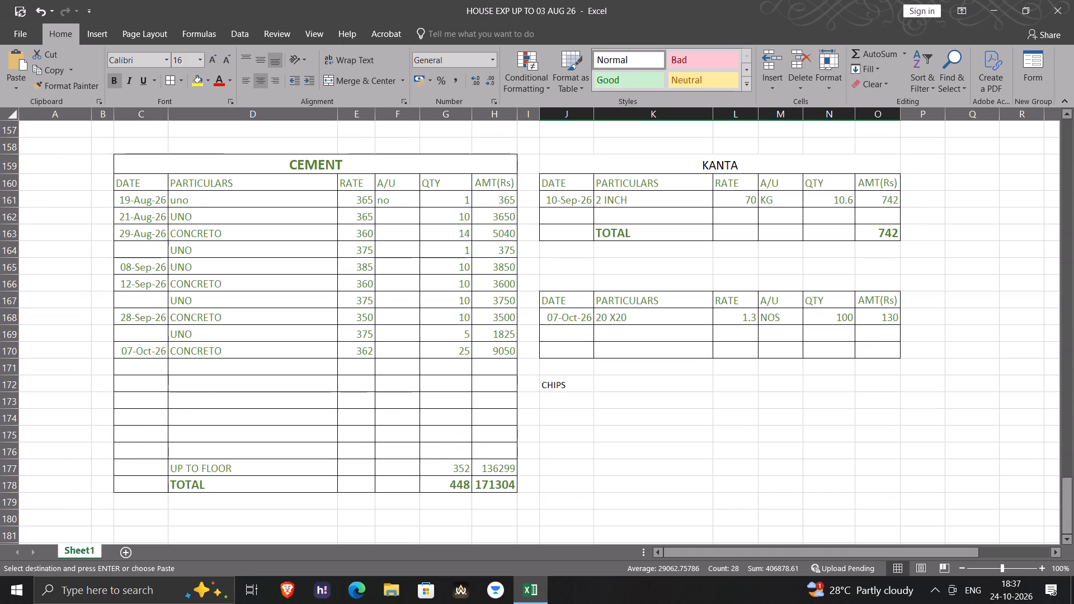
click(568, 380)
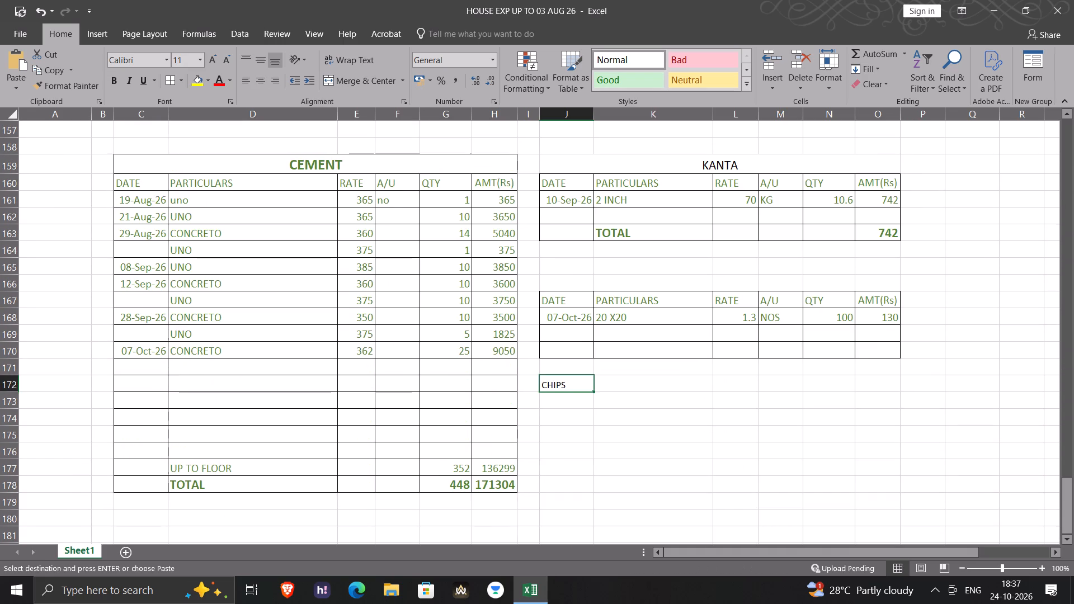
key(ctrl+v)
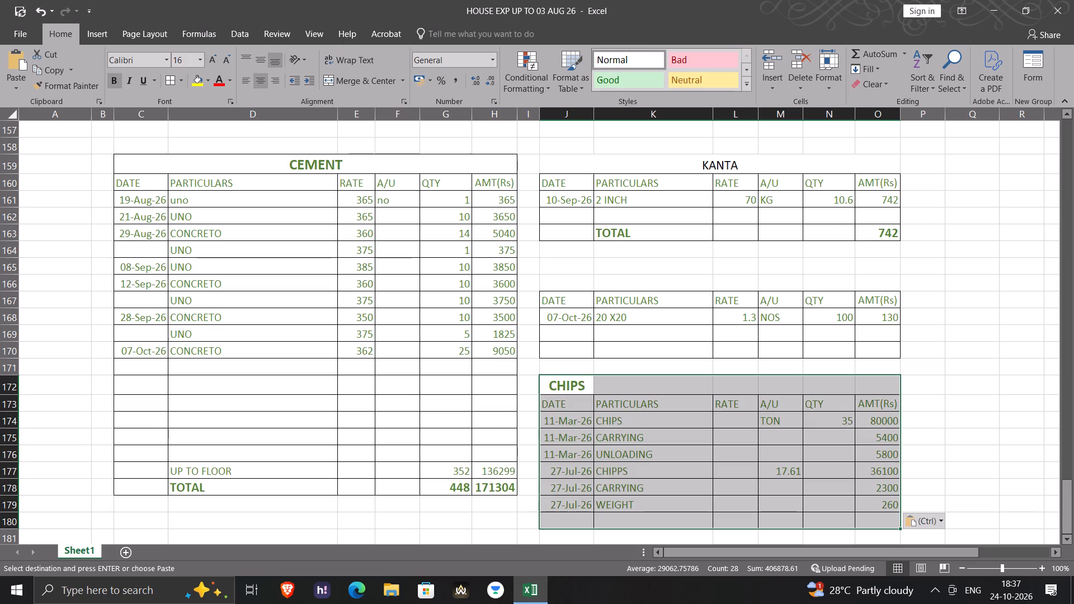
click(621, 364)
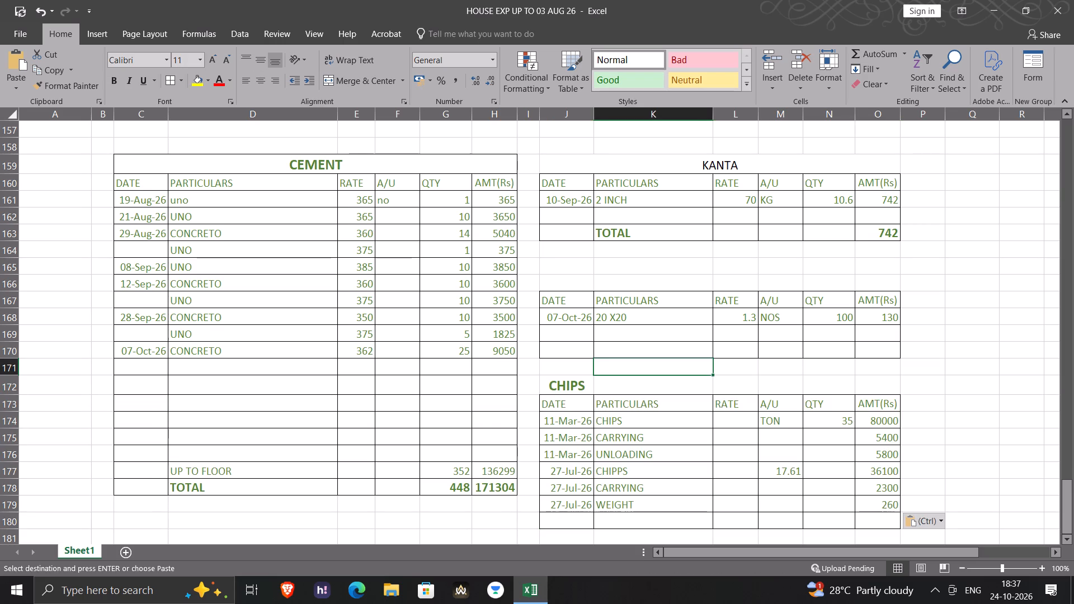
Clear the old entries from the pasted CHIPS table in J174:O180, keeping its title, column headers and borders.
scroll(649, 393, down, 2)
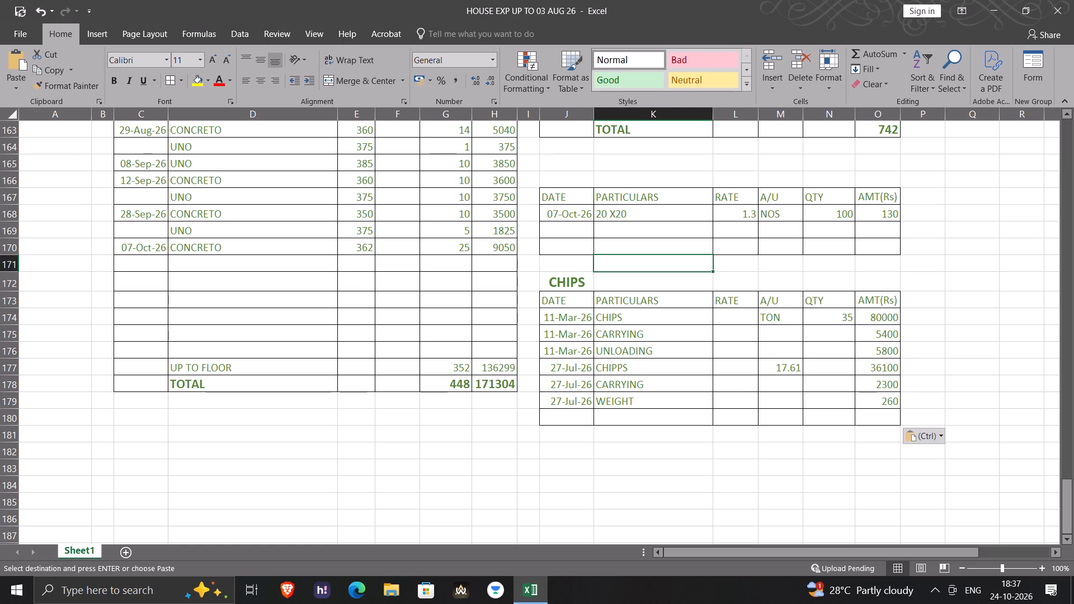
drag(576, 319, 867, 409)
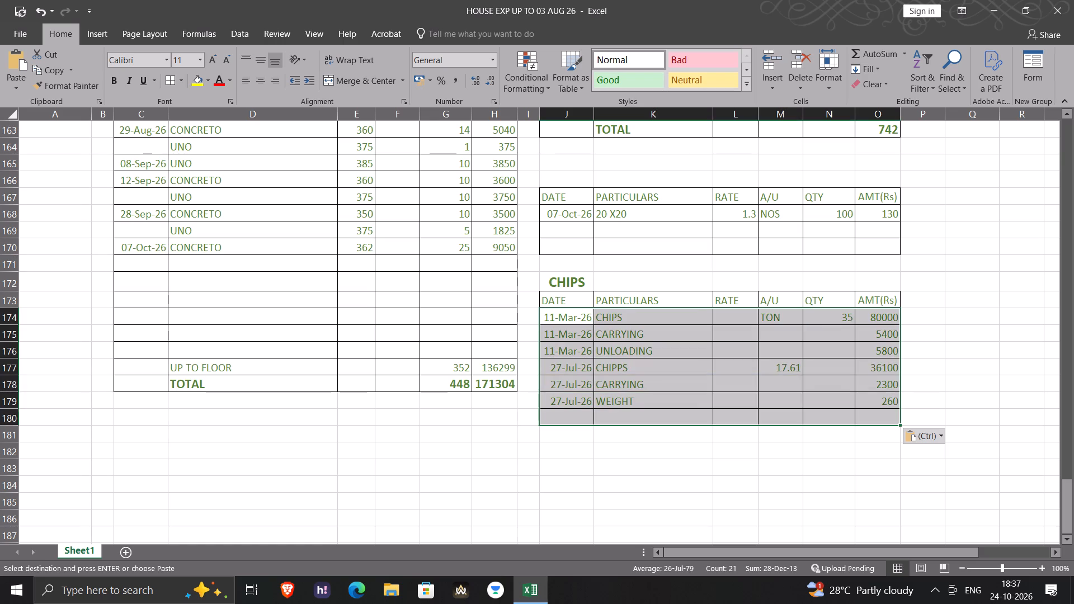
drag(867, 409, 872, 410)
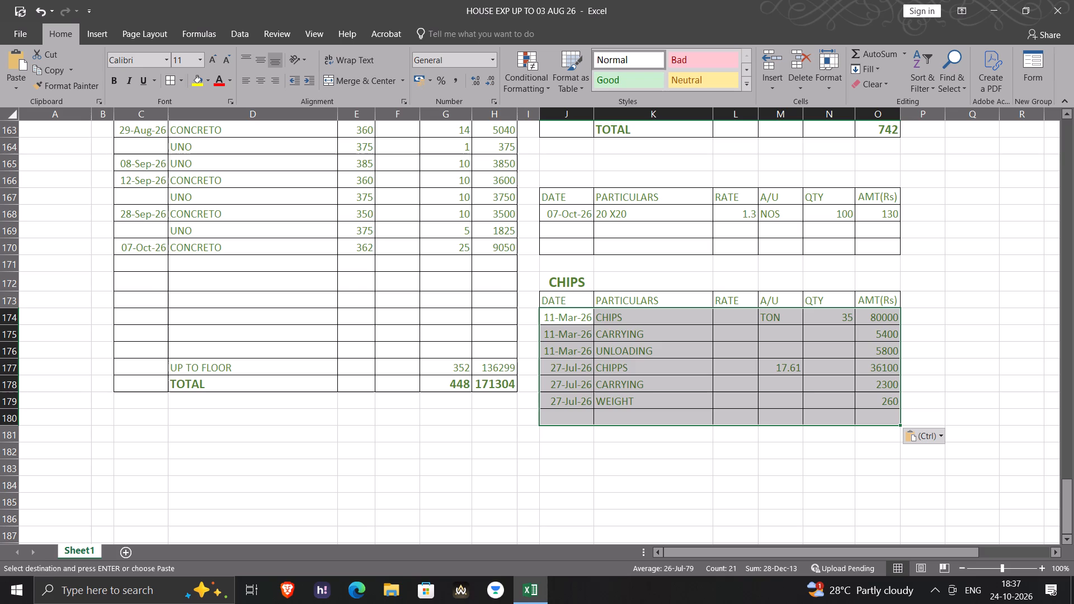
key(Delete)
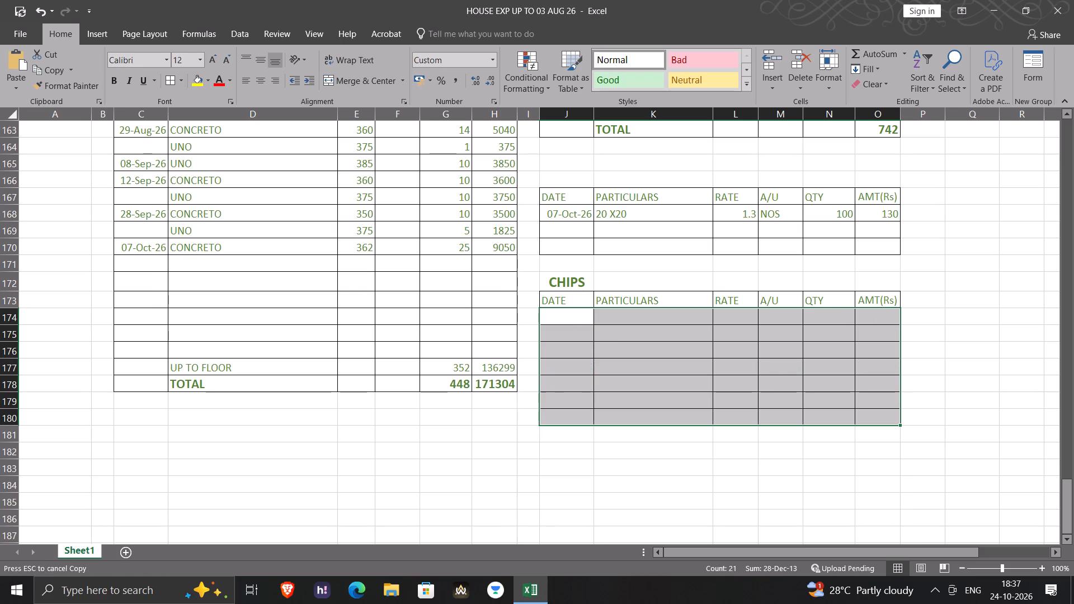
Fill the first row of the new CHIPS table with date 14 SEP 26, unit TON, quantity 2 and amount 4275.
click(570, 315)
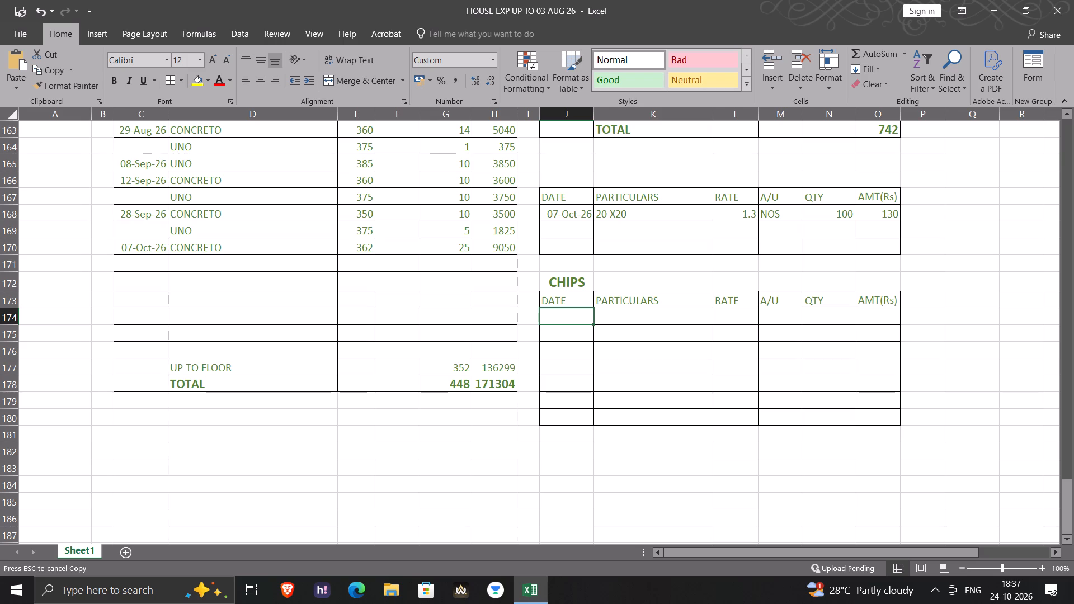
text(14 S)
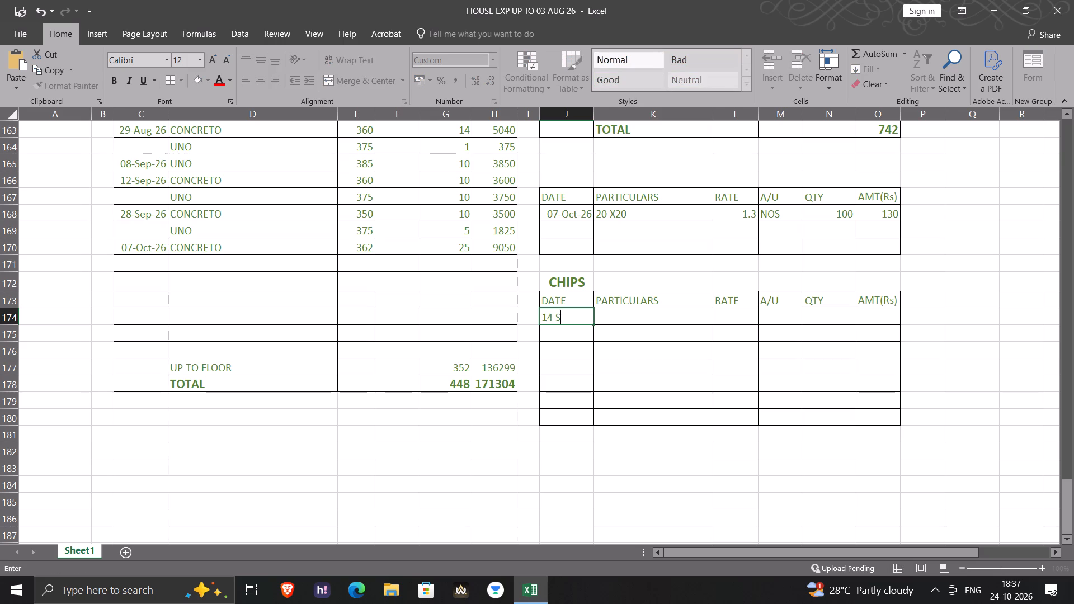
text(EP 26)
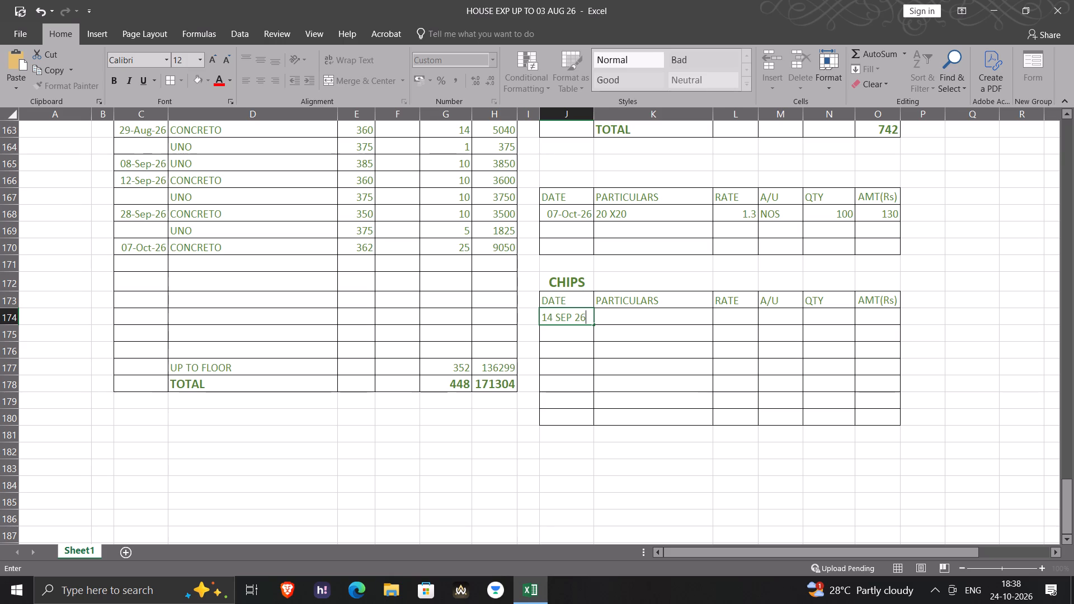
click(624, 315)
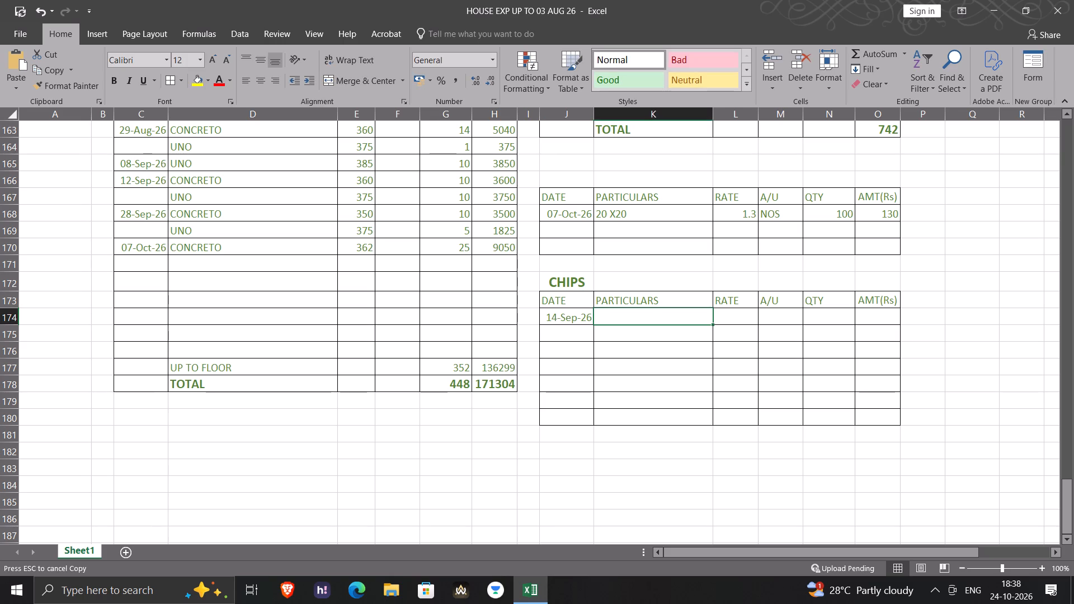
click(814, 317)
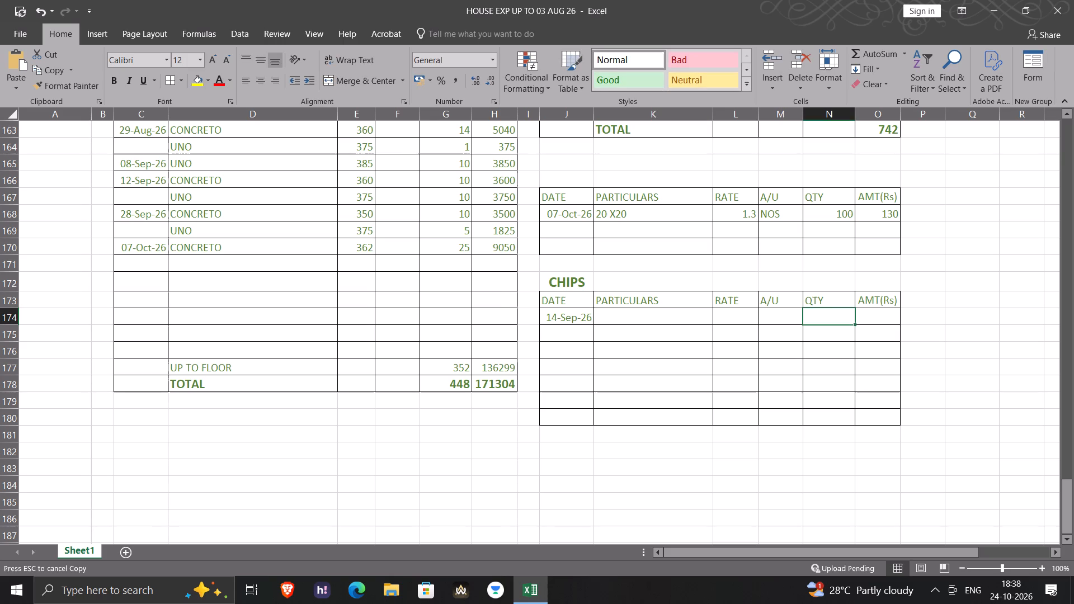
key(2)
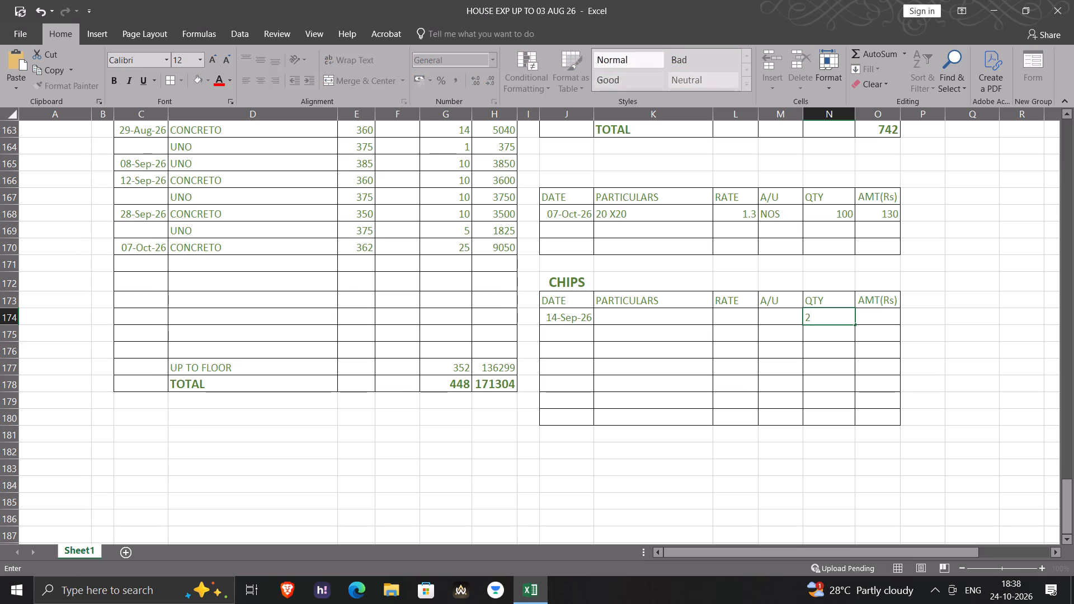
click(782, 317)
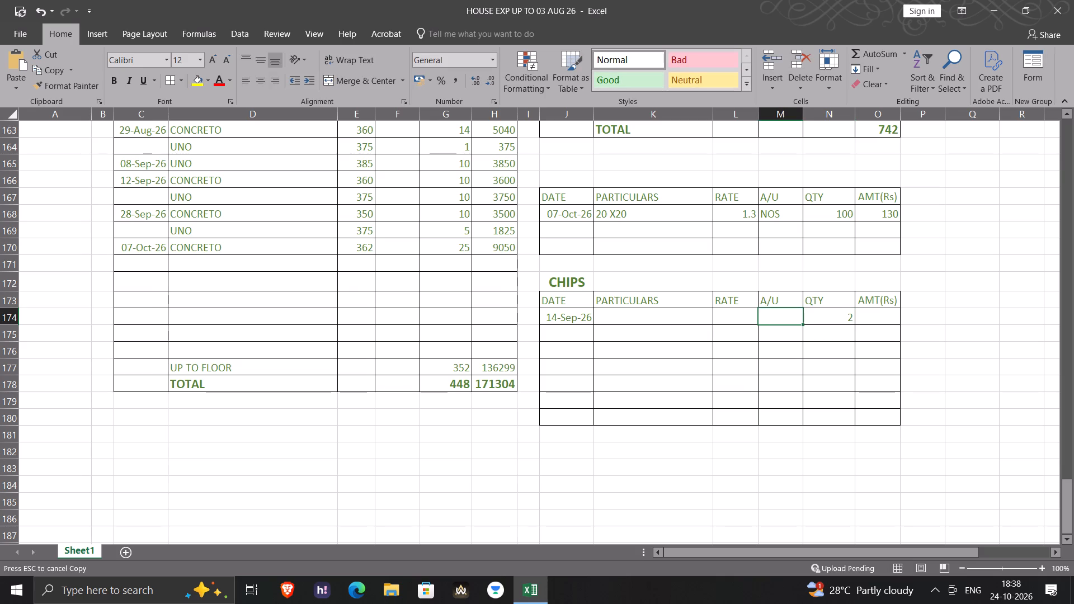
text(TO)
key(n)
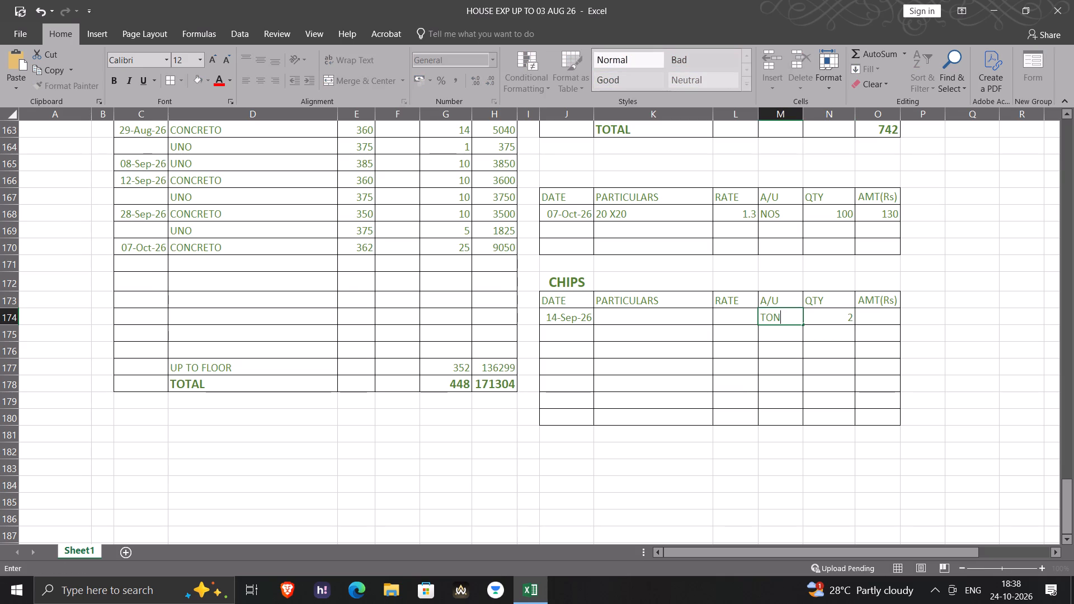
click(866, 316)
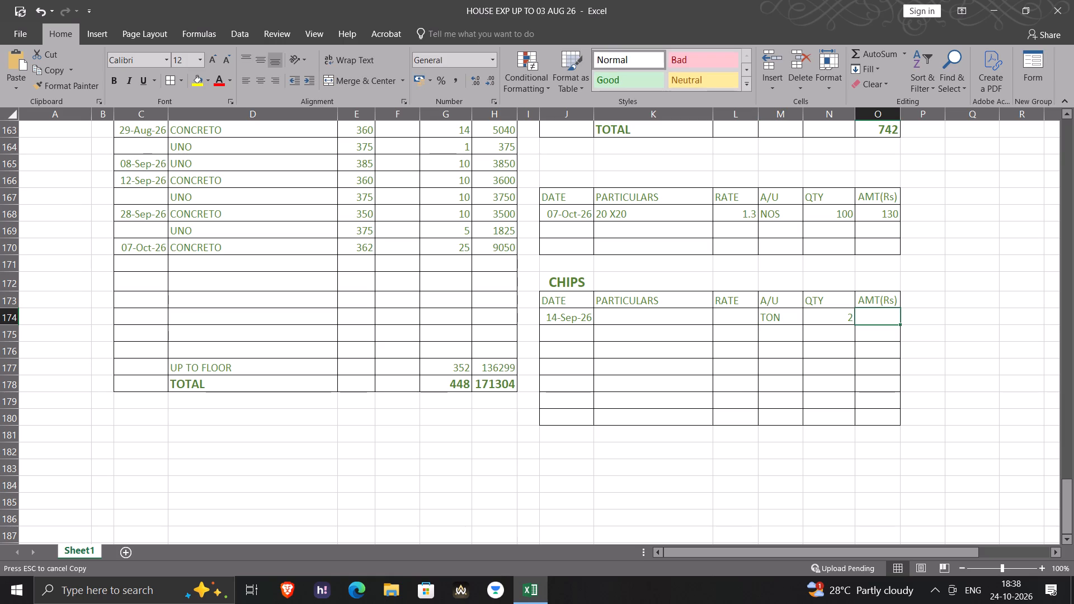
text(42)
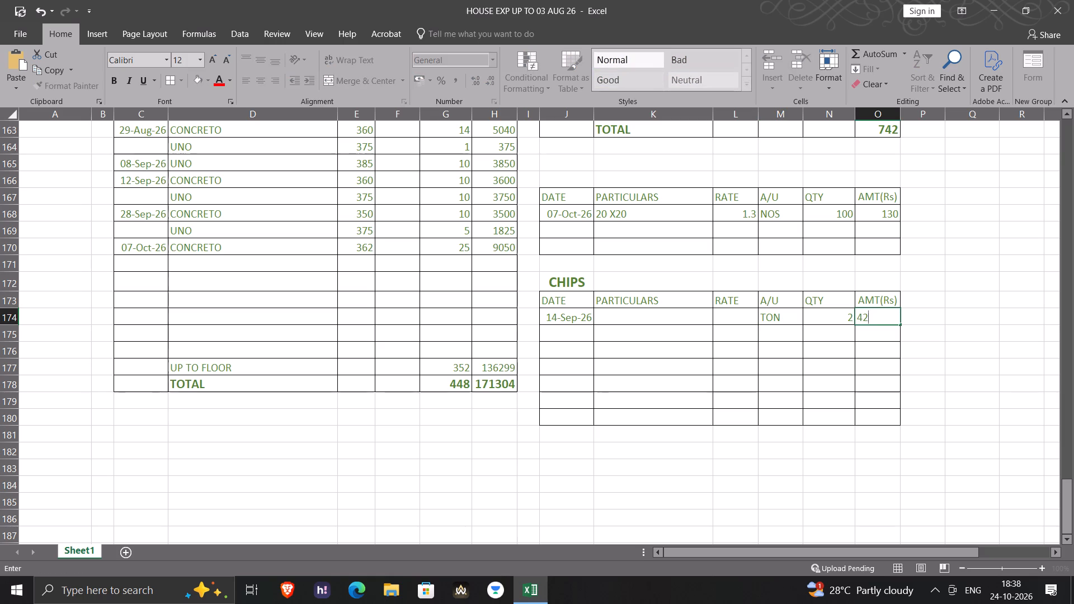
key(7)
key(5)
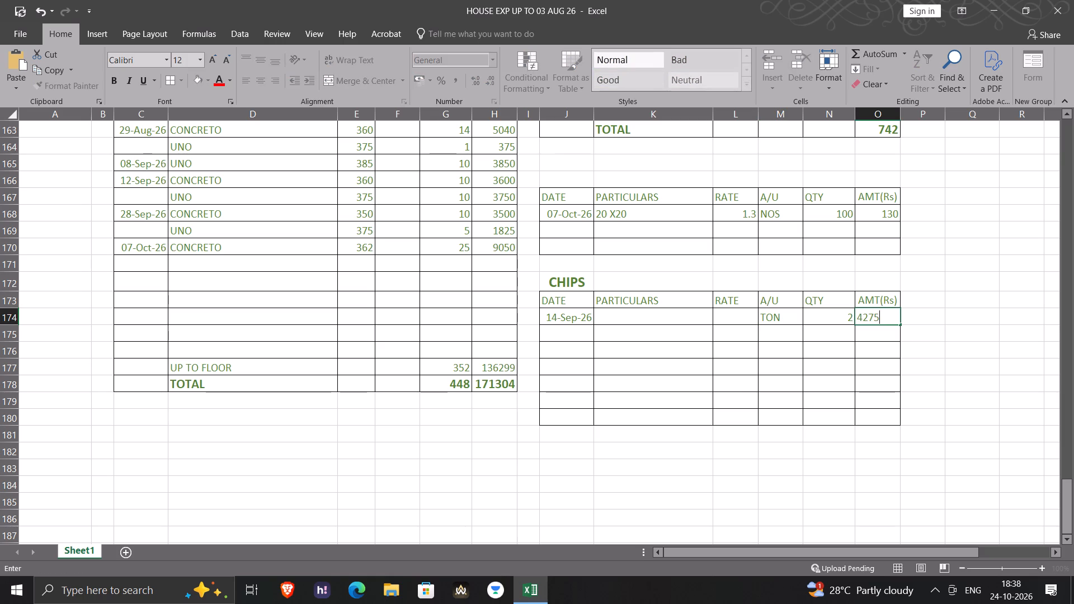
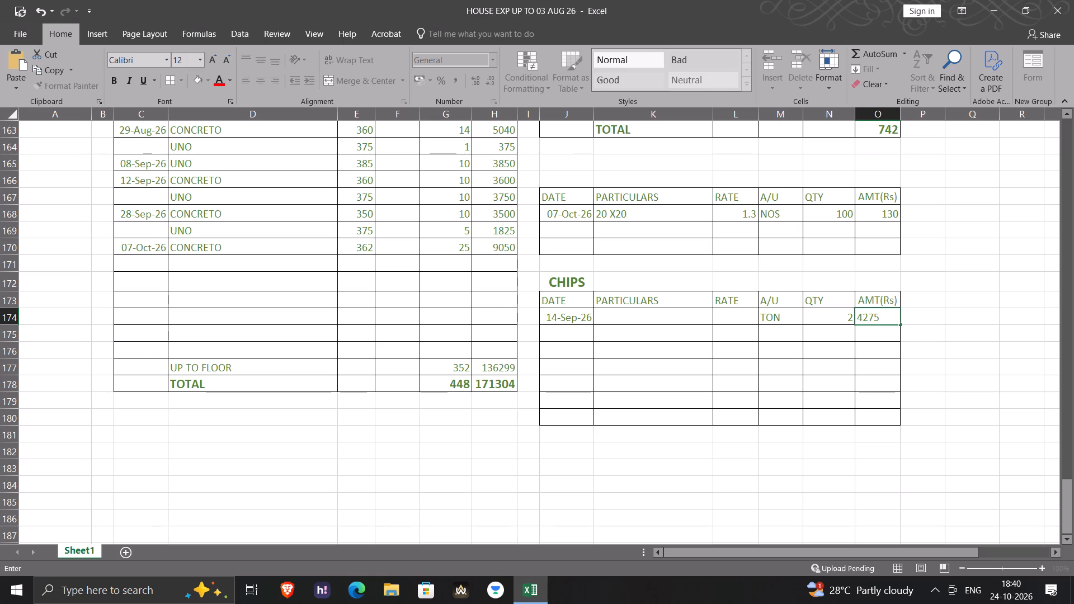
Set the quantity of the 14-Sep-26 entry in the new CHIPS table to 2.250.
click(823, 314)
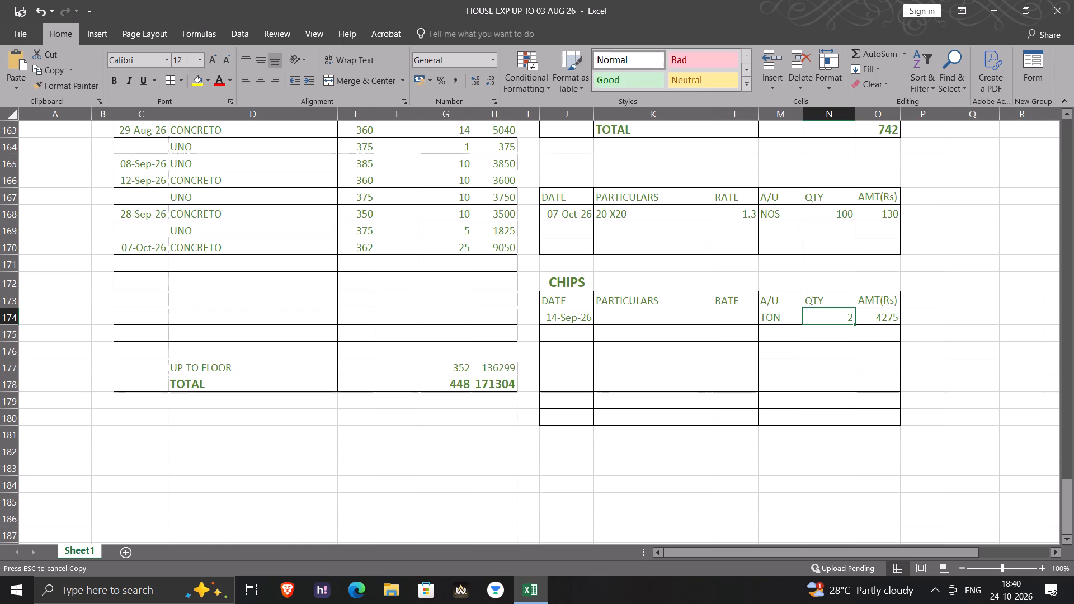
click(835, 315)
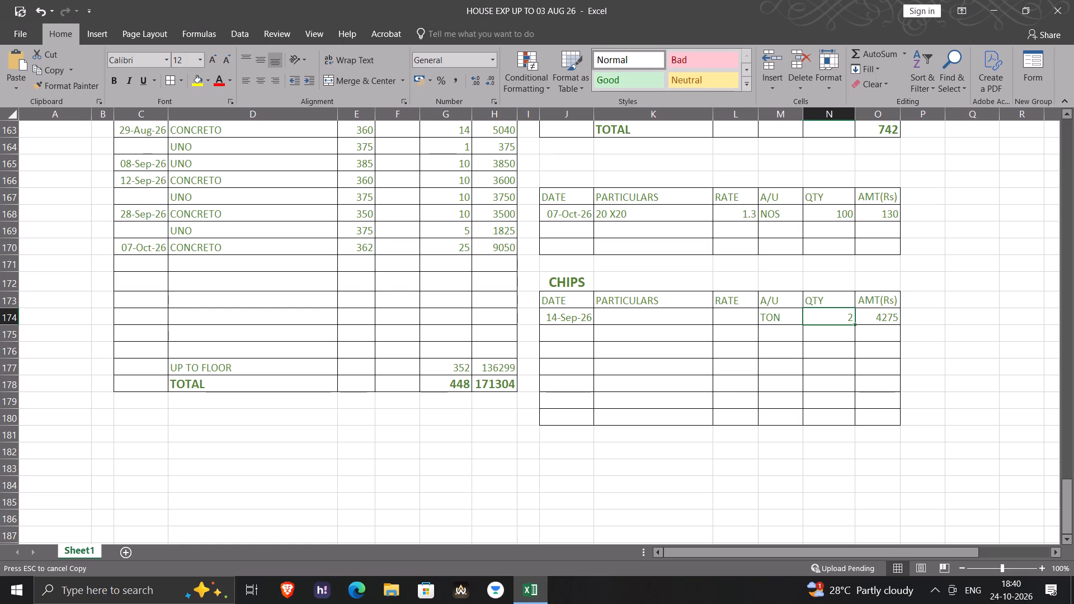
key(2)
key(period)
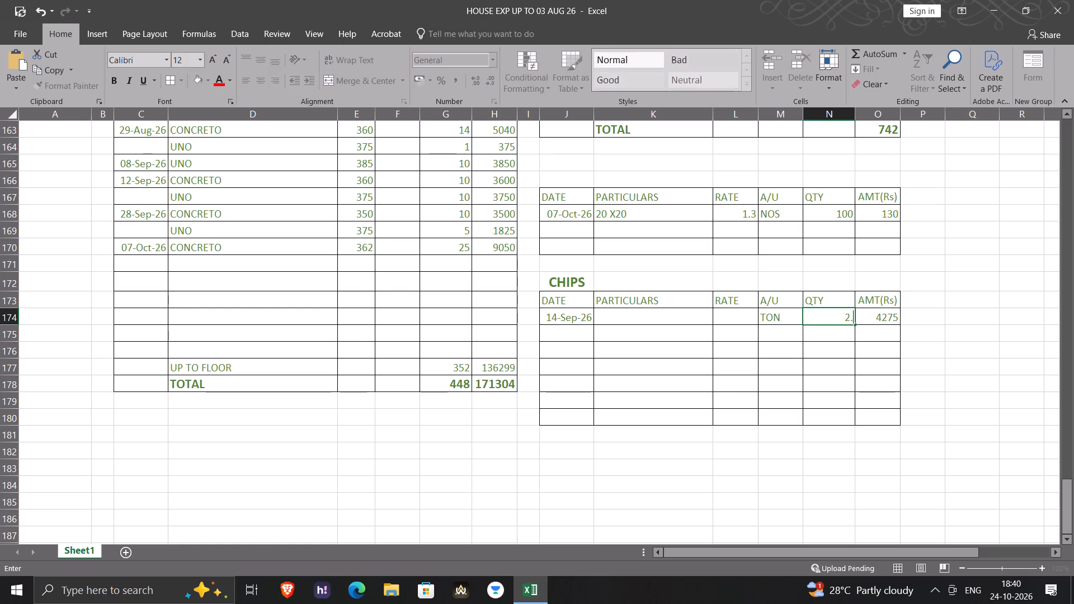
key(2)
key(5)
key(0)
click(833, 332)
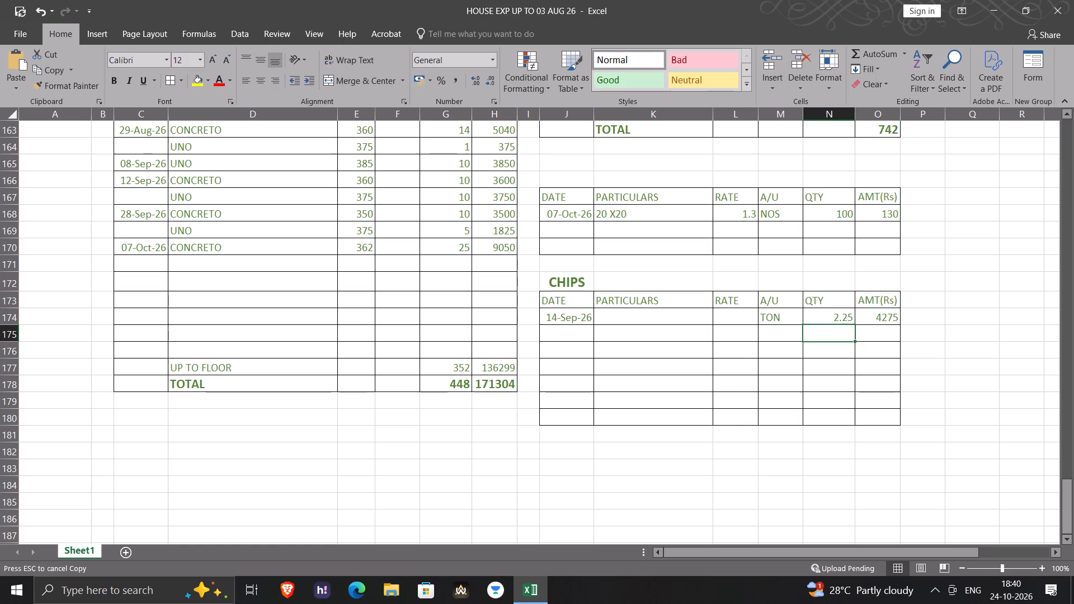
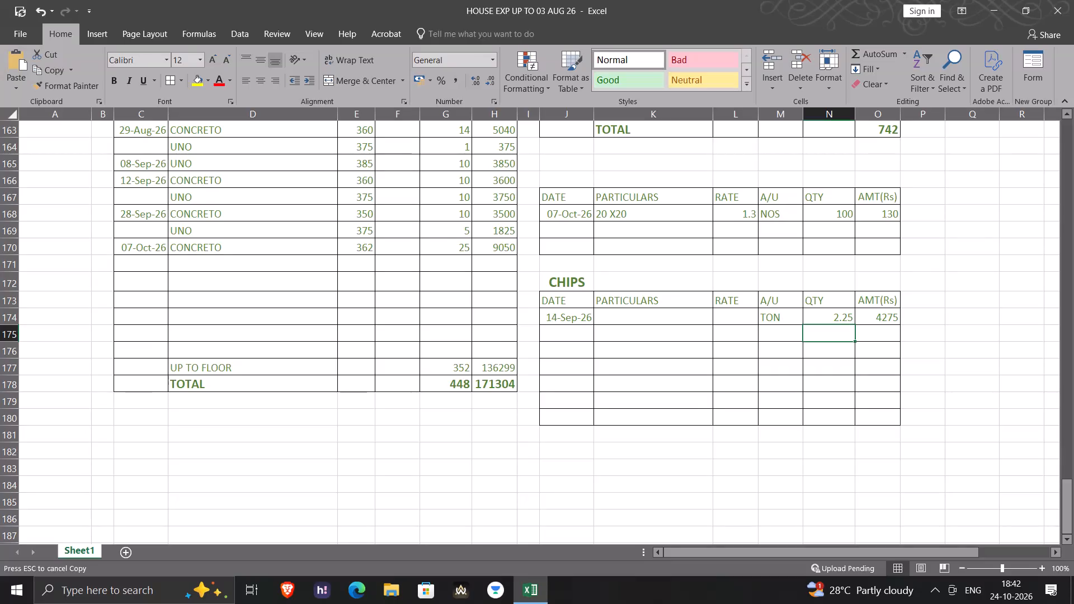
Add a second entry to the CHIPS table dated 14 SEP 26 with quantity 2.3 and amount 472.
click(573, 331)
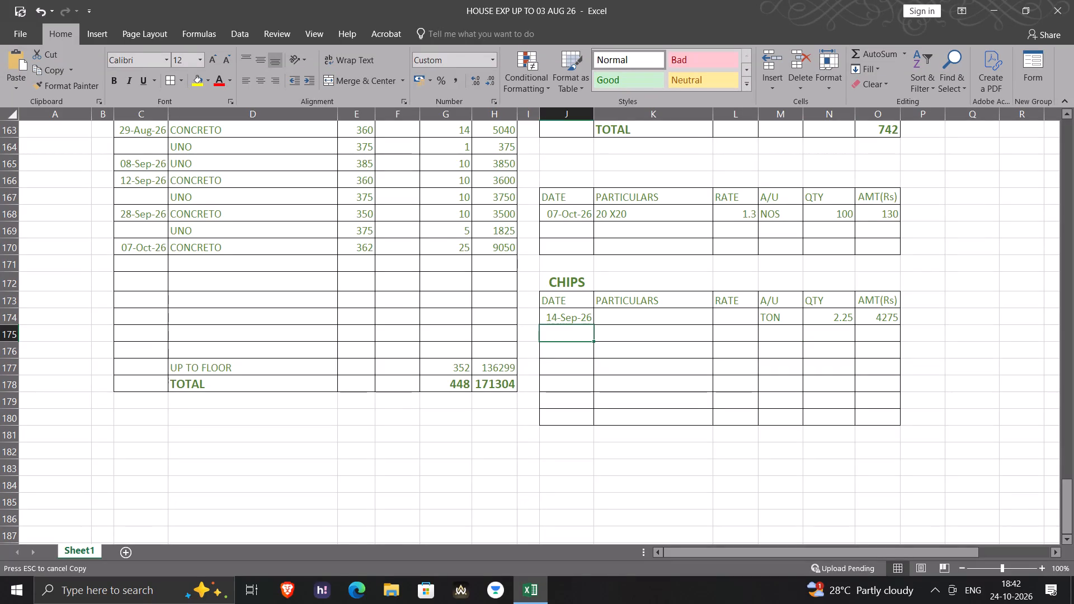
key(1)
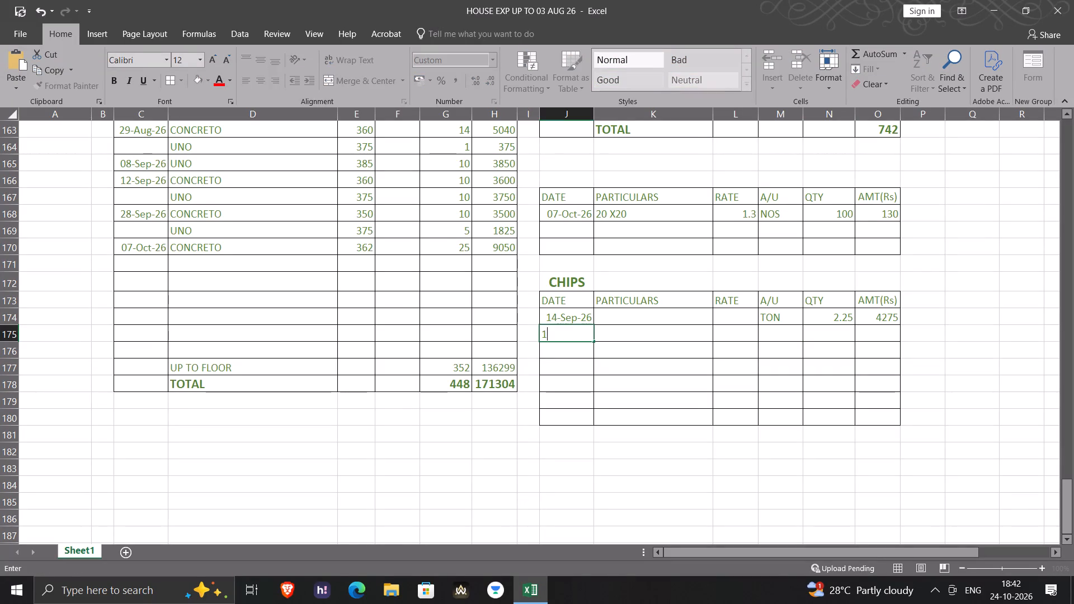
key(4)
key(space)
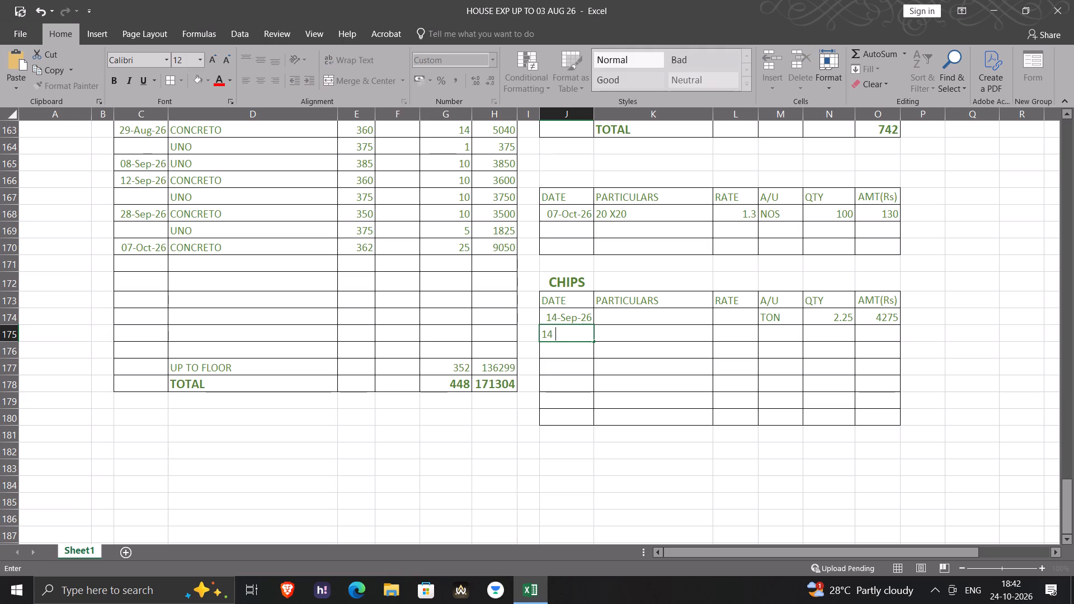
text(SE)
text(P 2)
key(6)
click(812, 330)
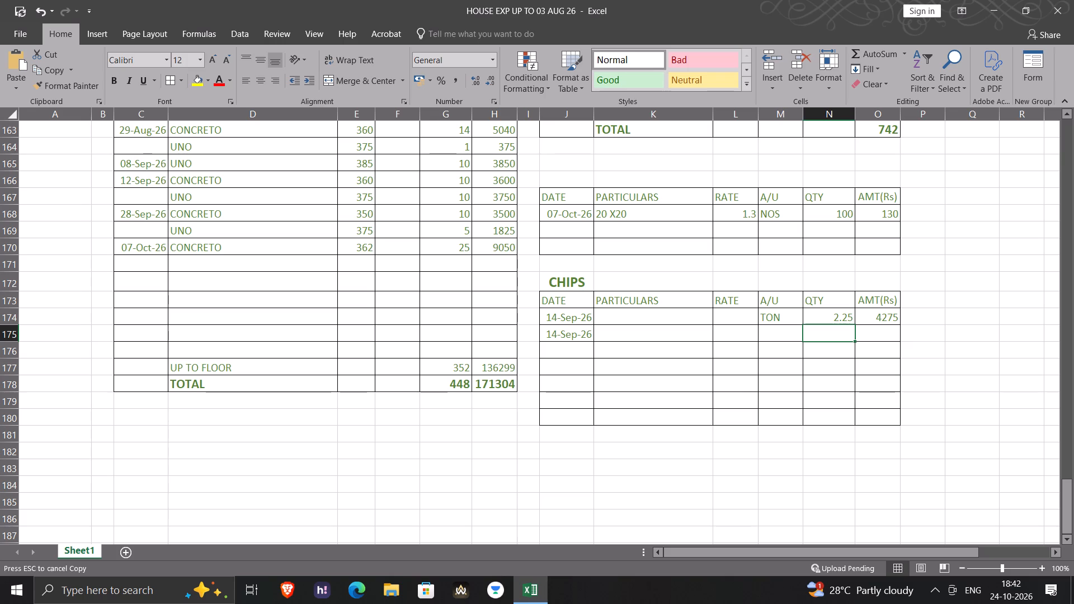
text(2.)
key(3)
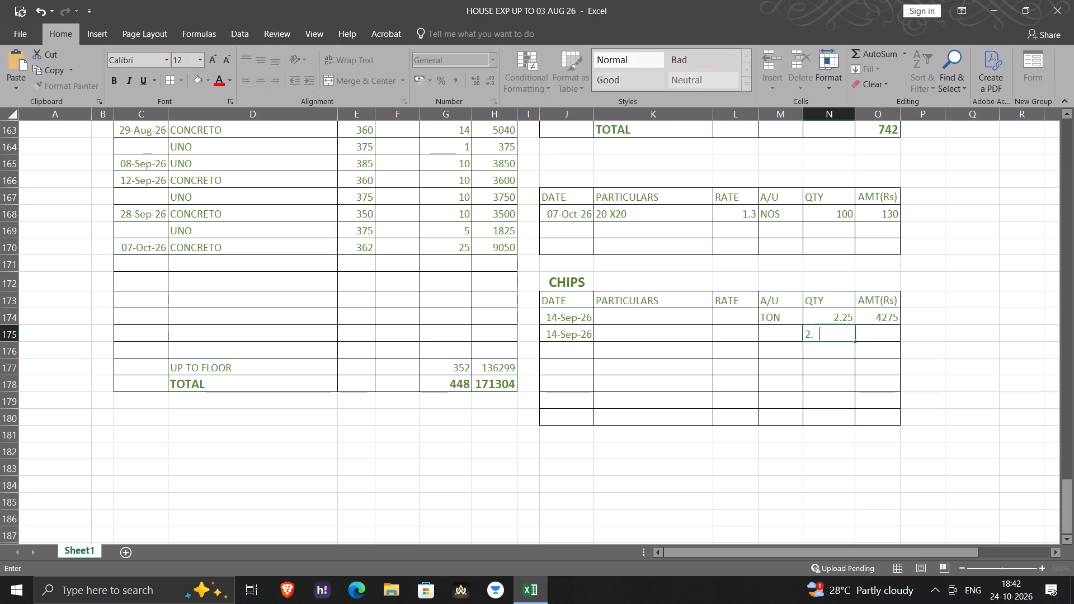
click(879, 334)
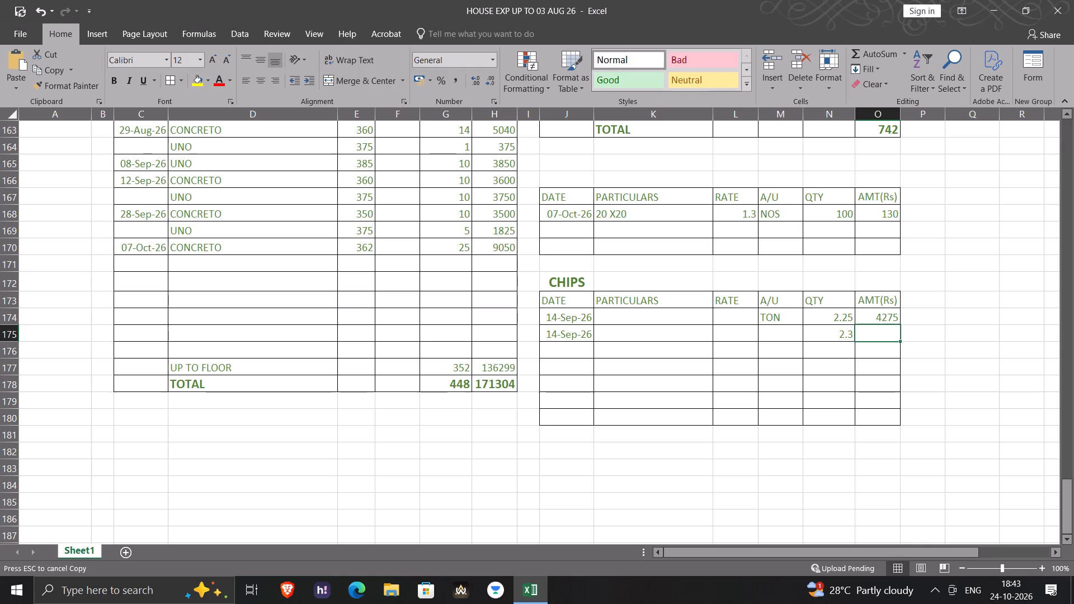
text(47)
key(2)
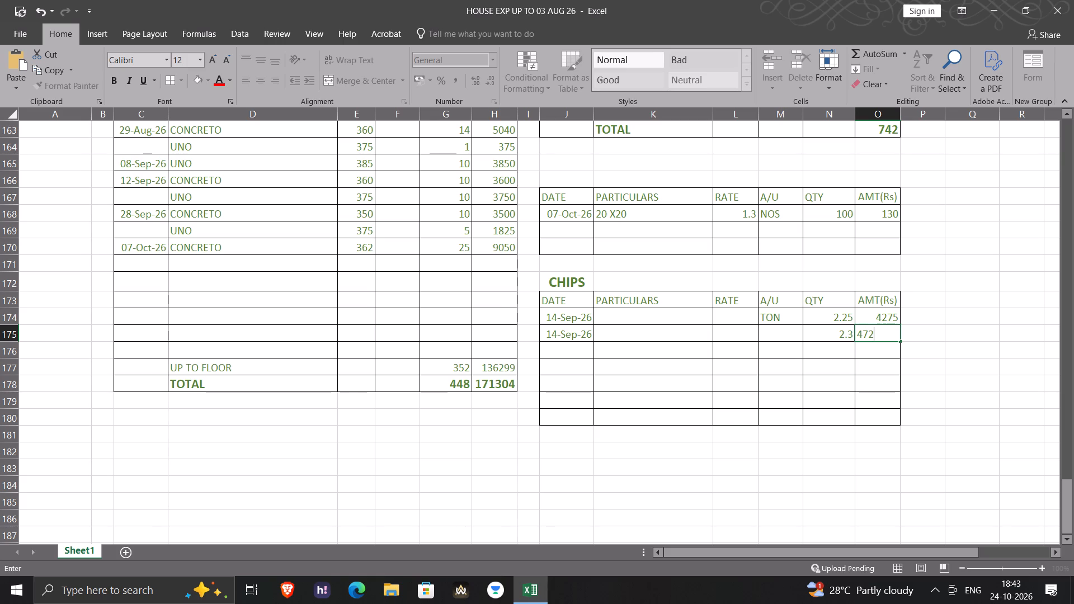
Change the second CHIPS entry's date to 9 OCT 26 and its amount to 4725.
click(574, 336)
key(9)
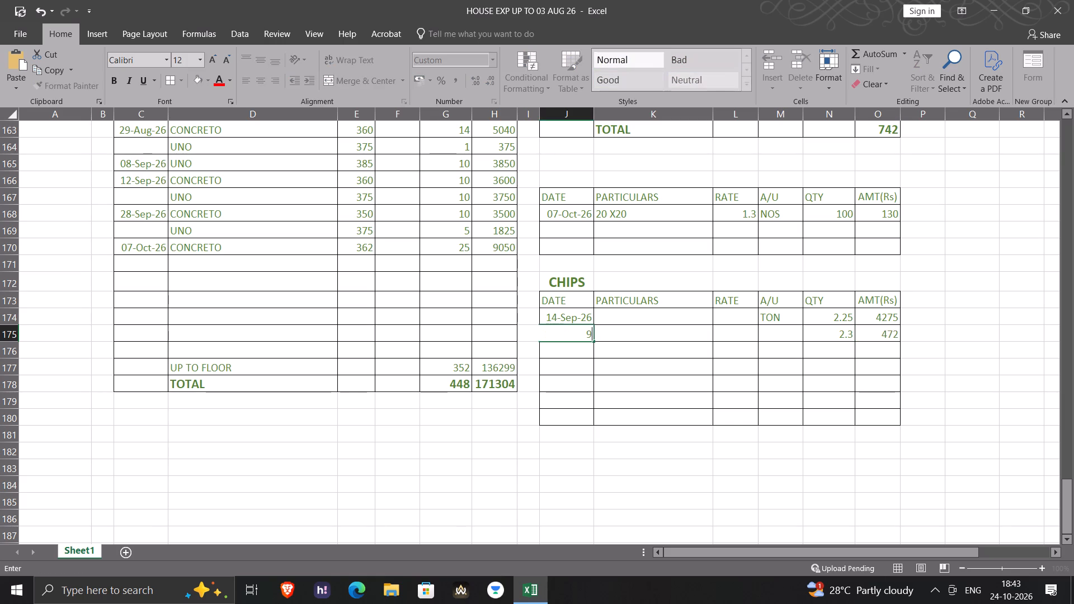
key(space)
text(OCT 2)
key(6)
click(874, 333)
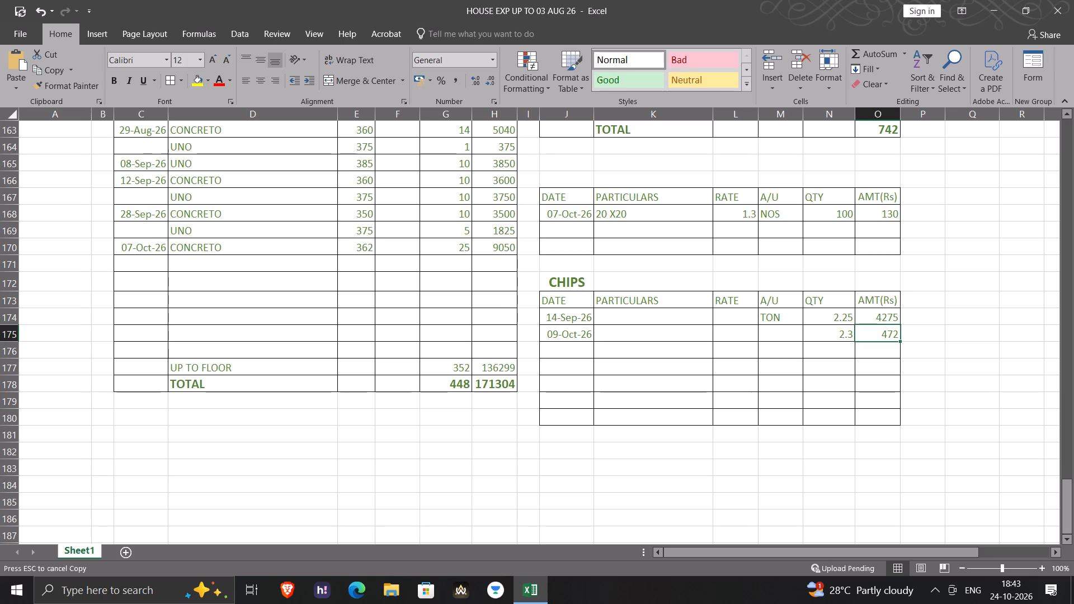
text(47)
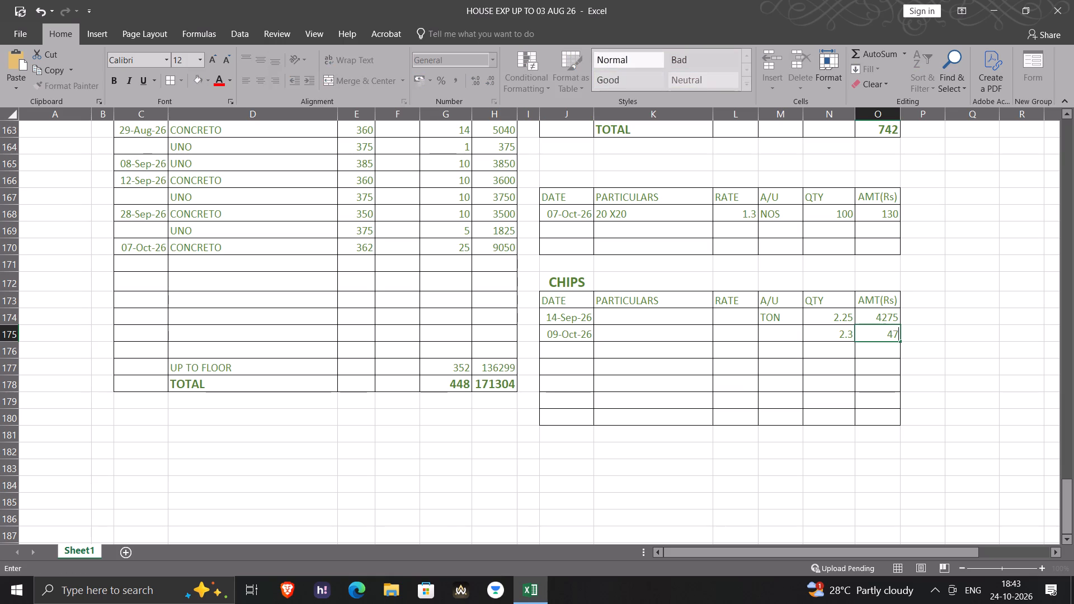
text(25)
Add a third CHIPS entry dated 16 0CT 26 with amount 3762 and quantity 1.7.
click(565, 351)
key(1)
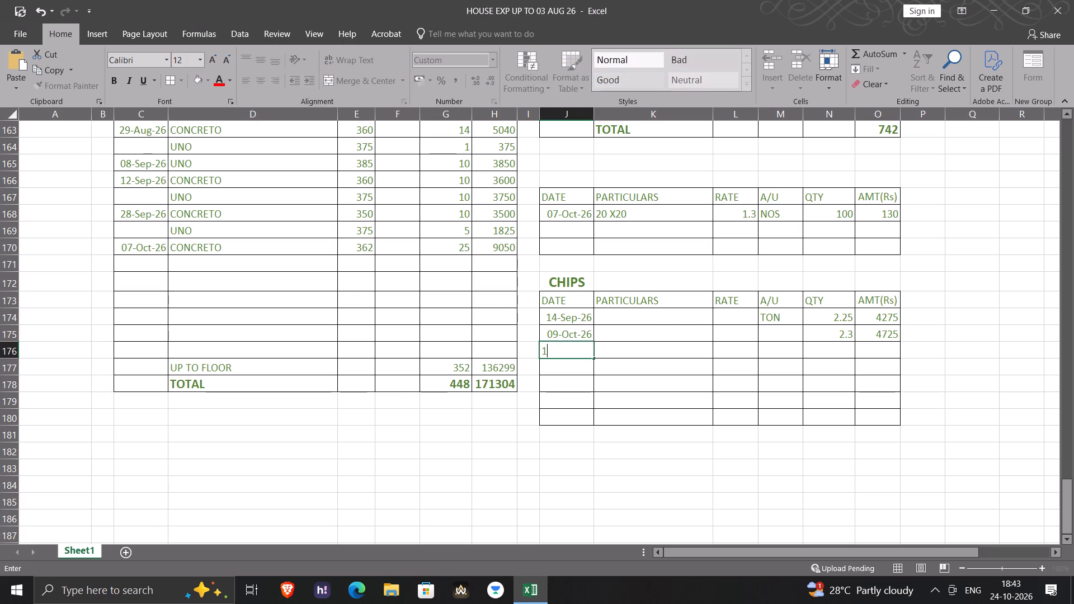
text(6 0)
text(CT)
key(space)
key(2)
key(6)
click(865, 351)
key(3)
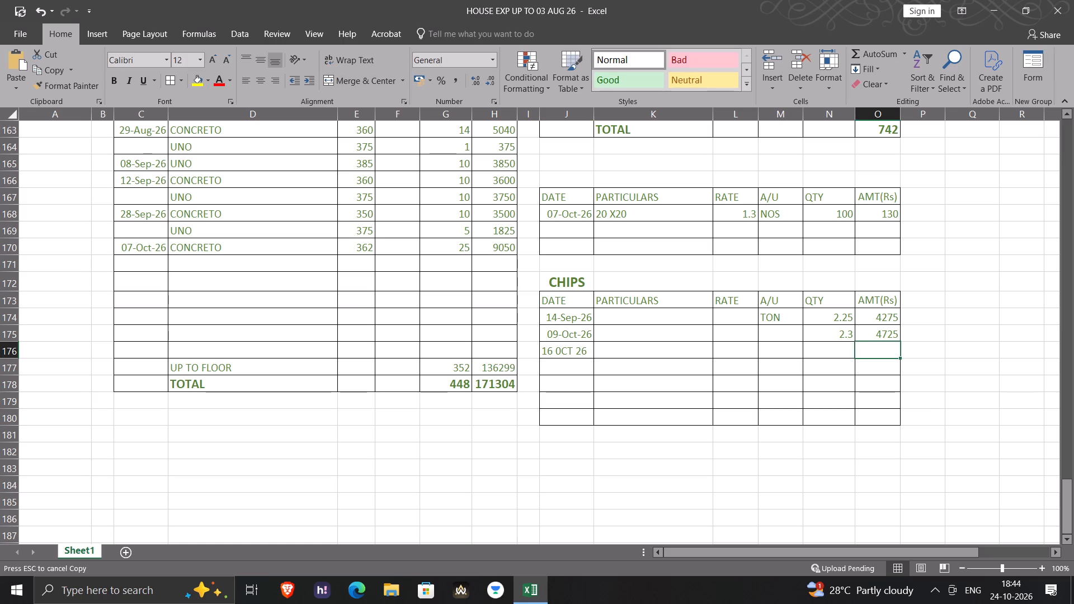
key(7)
text(62)
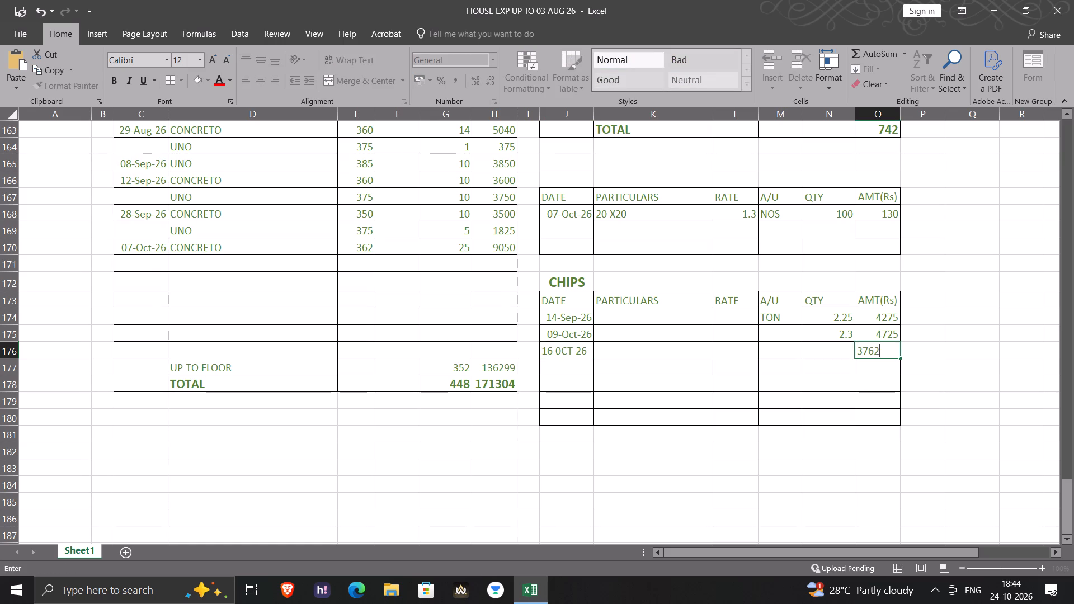
click(832, 355)
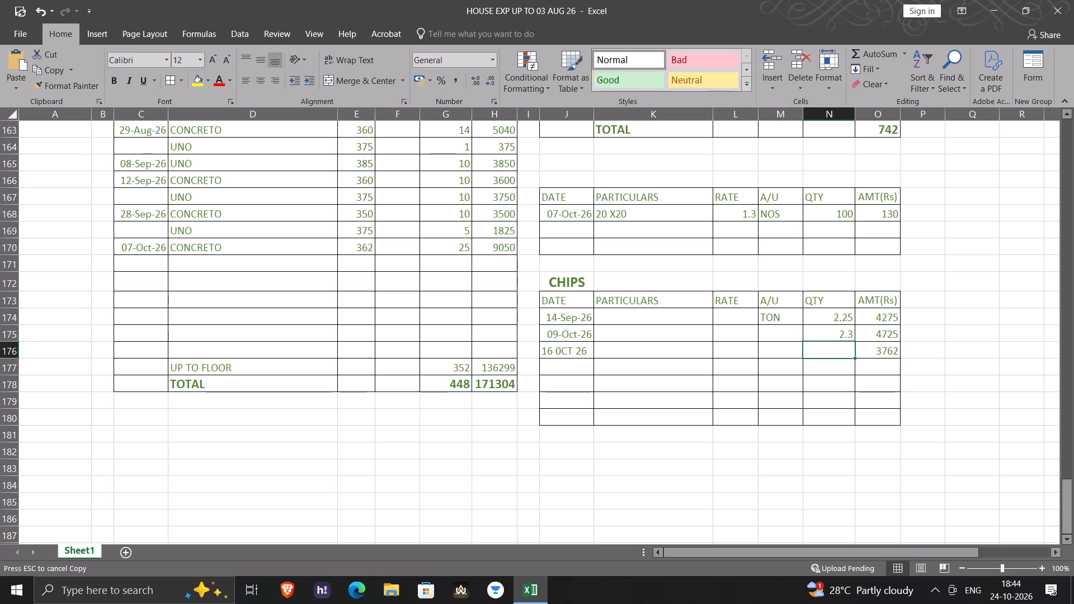
key(1)
text(.7)
click(760, 461)
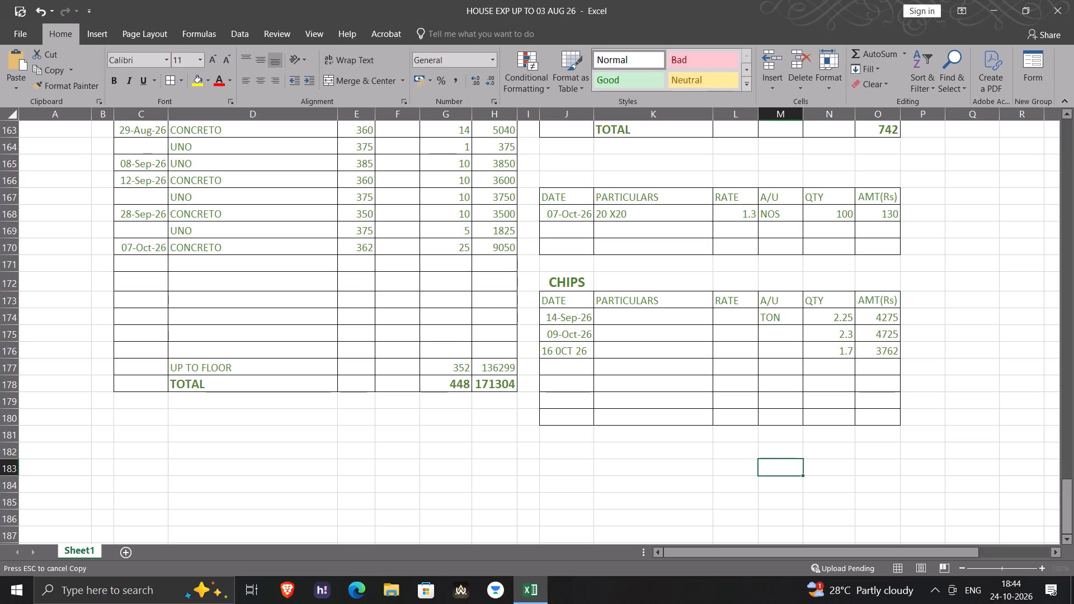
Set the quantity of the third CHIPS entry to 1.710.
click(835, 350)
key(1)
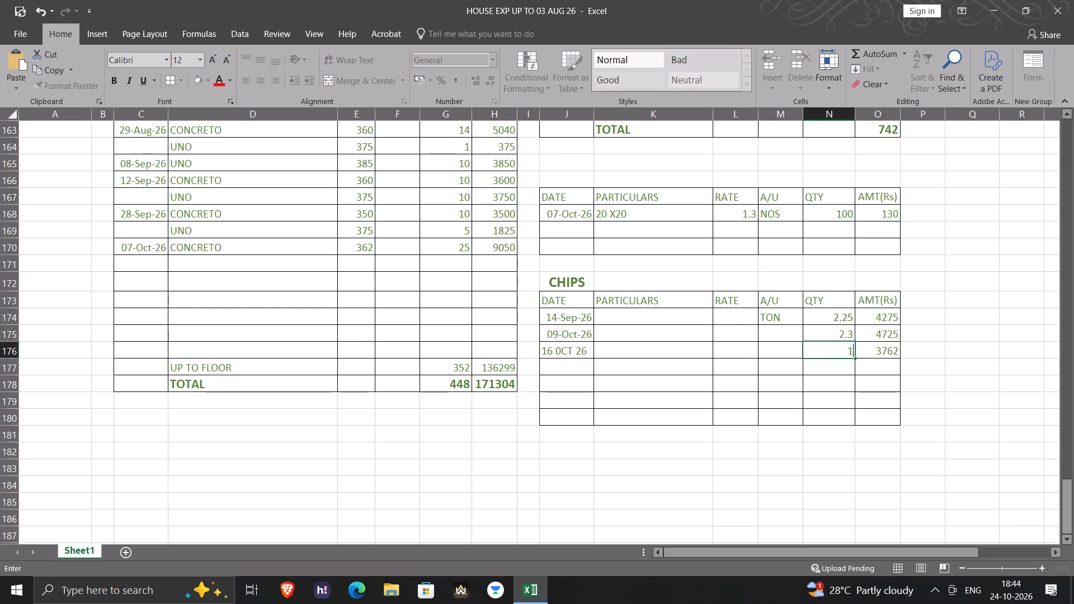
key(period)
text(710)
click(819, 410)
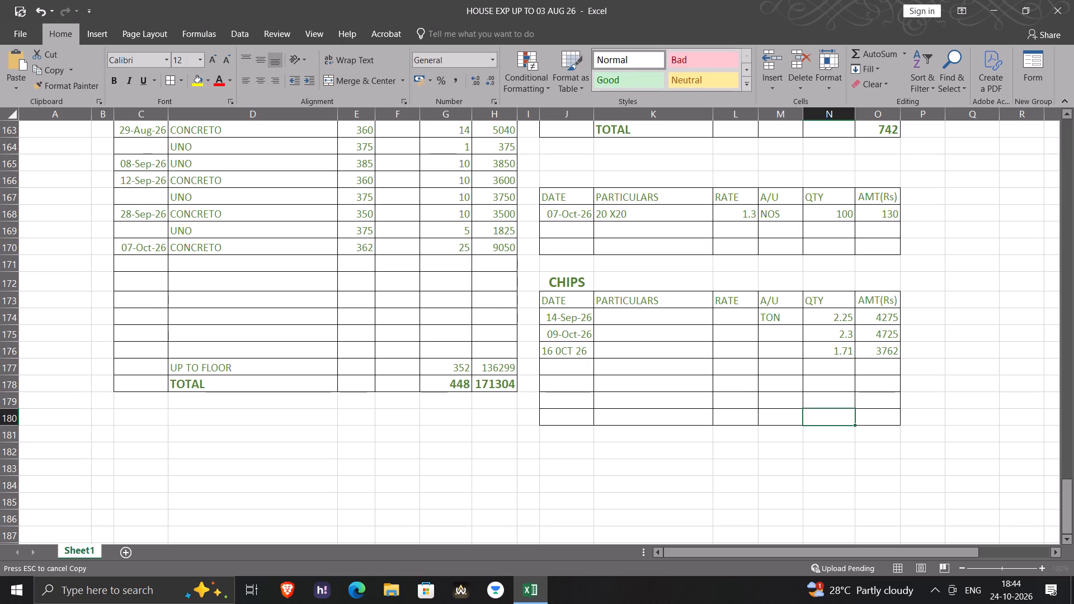
Re-enter the CHIPS quantities without decimals: 1710 for the third entry and 2300 for the 09-Oct-26 entry.
click(826, 350)
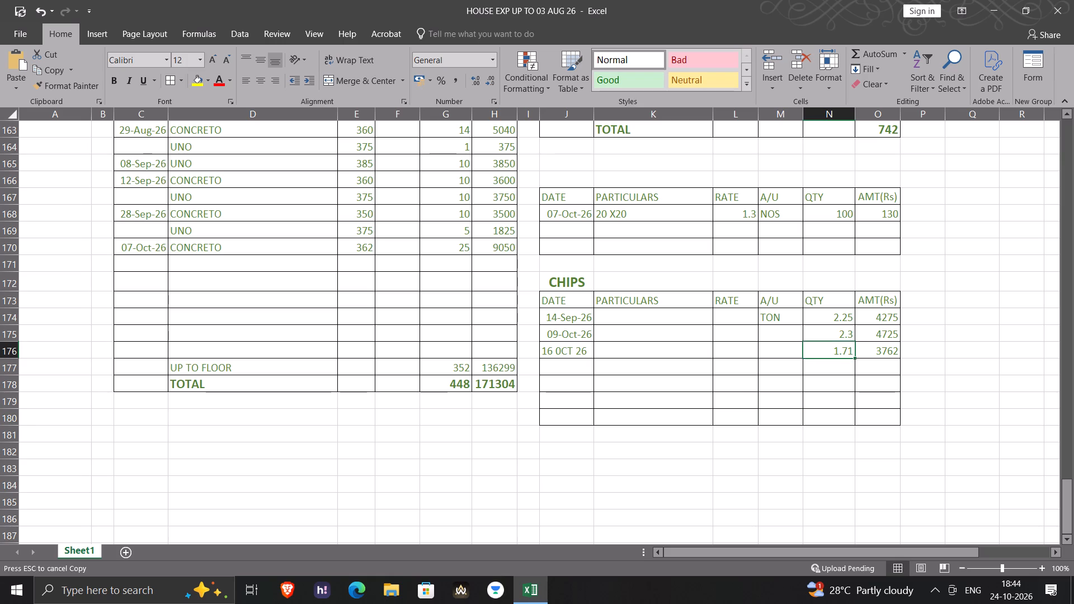
text(1710)
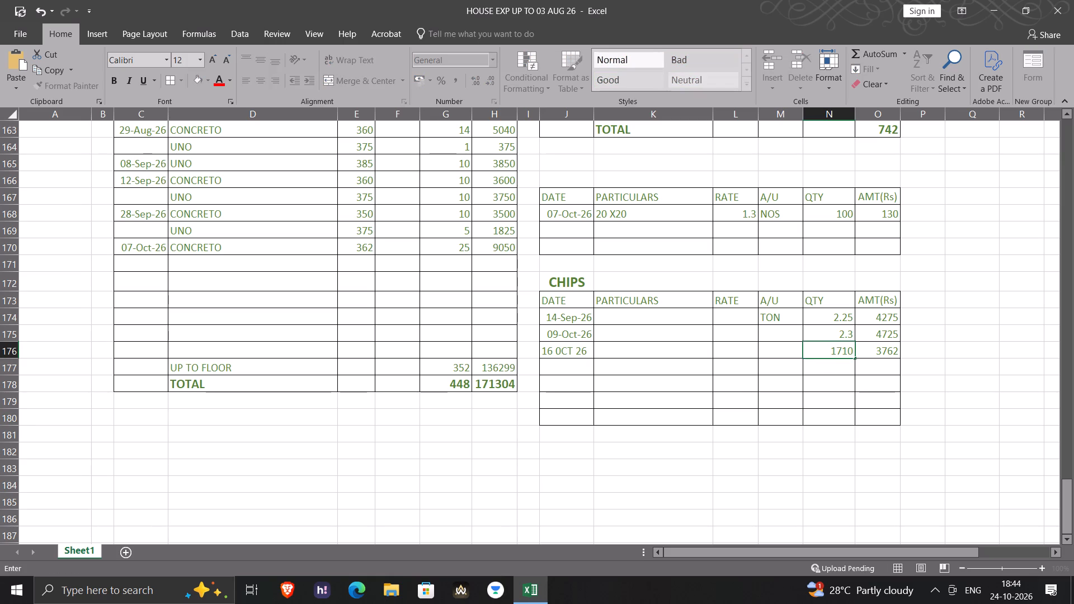
click(826, 333)
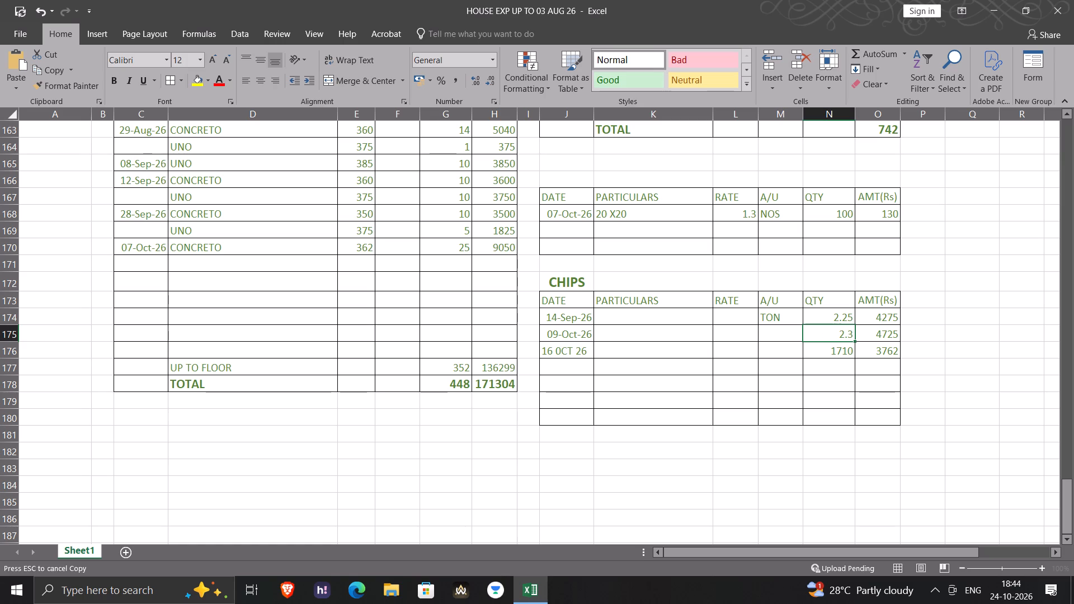
text(2300)
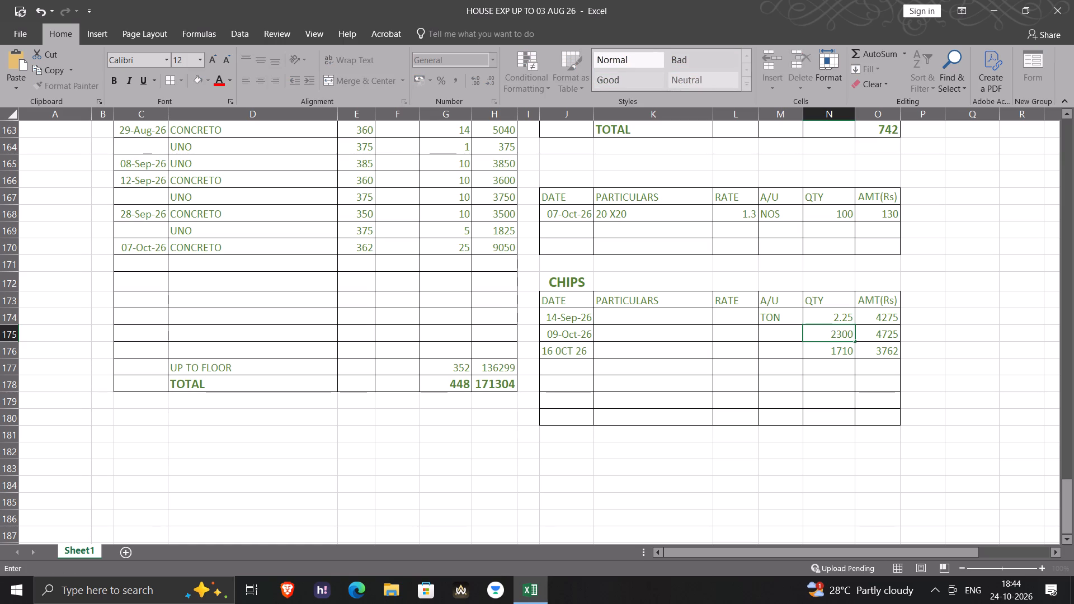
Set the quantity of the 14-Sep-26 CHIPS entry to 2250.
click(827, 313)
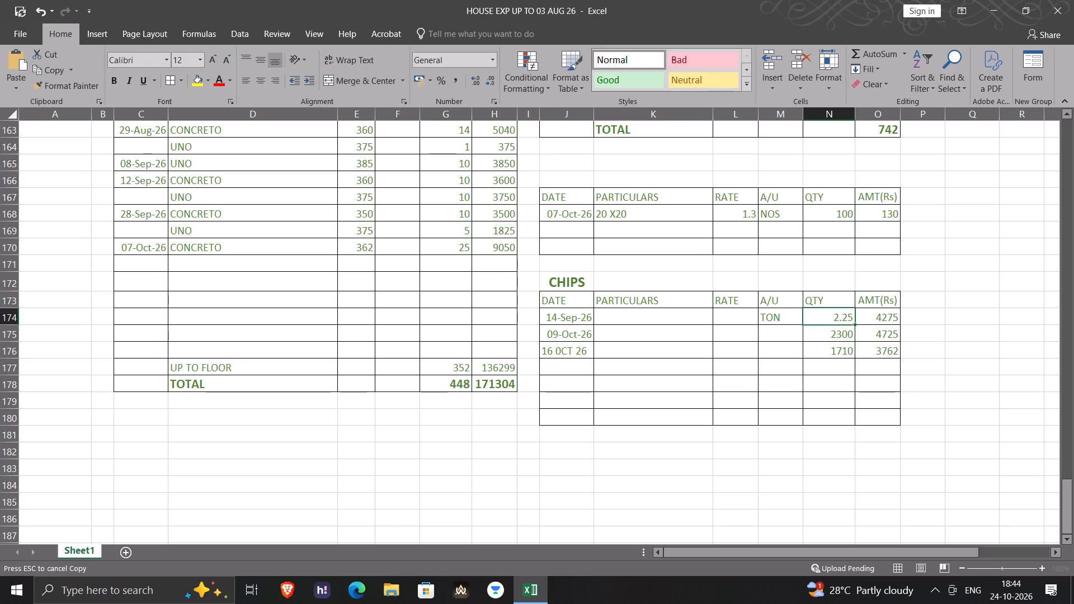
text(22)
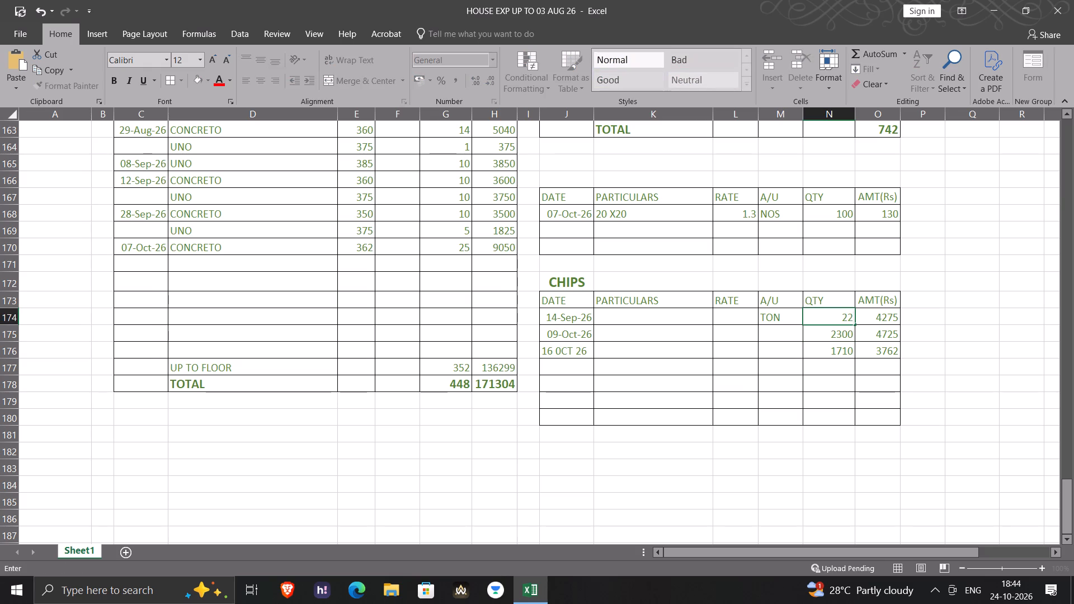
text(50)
In the earlier CHIPS table 13, move the 27-Jul-26 CHIPPS value 17.61 from the A/U column to the QTY column.
scroll(651, 368, up, 7)
scroll(651, 368, down, 1)
scroll(651, 368, up, 1)
scroll(651, 368, down, 1)
scroll(651, 368, up, 3)
scroll(651, 368, down, 1)
scroll(651, 368, up, 2)
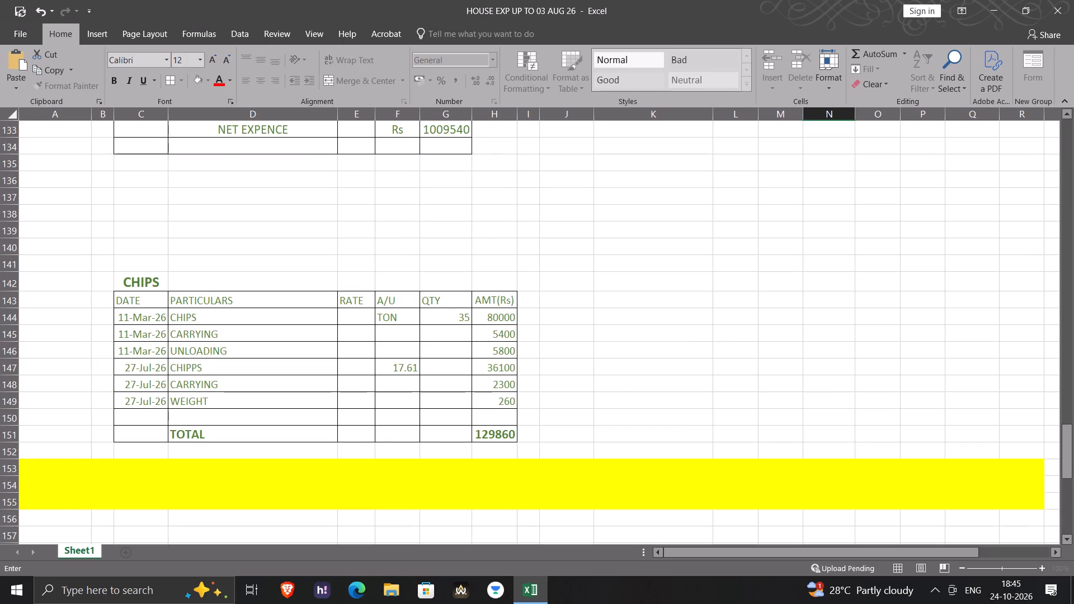
scroll(651, 368, up, 9)
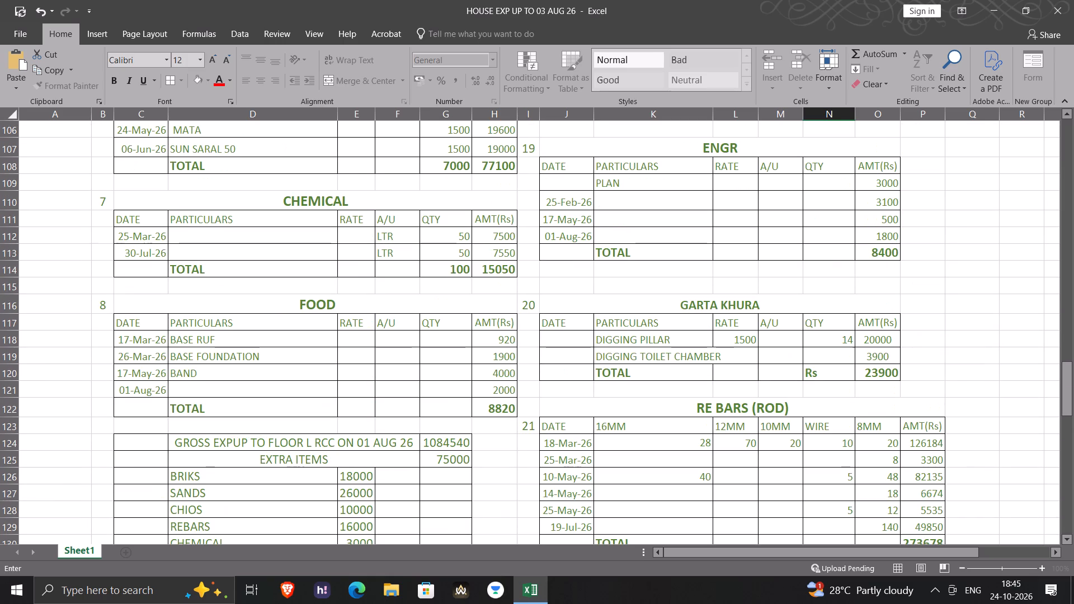
scroll(651, 368, up, 7)
scroll(651, 368, down, 1)
scroll(651, 368, up, 4)
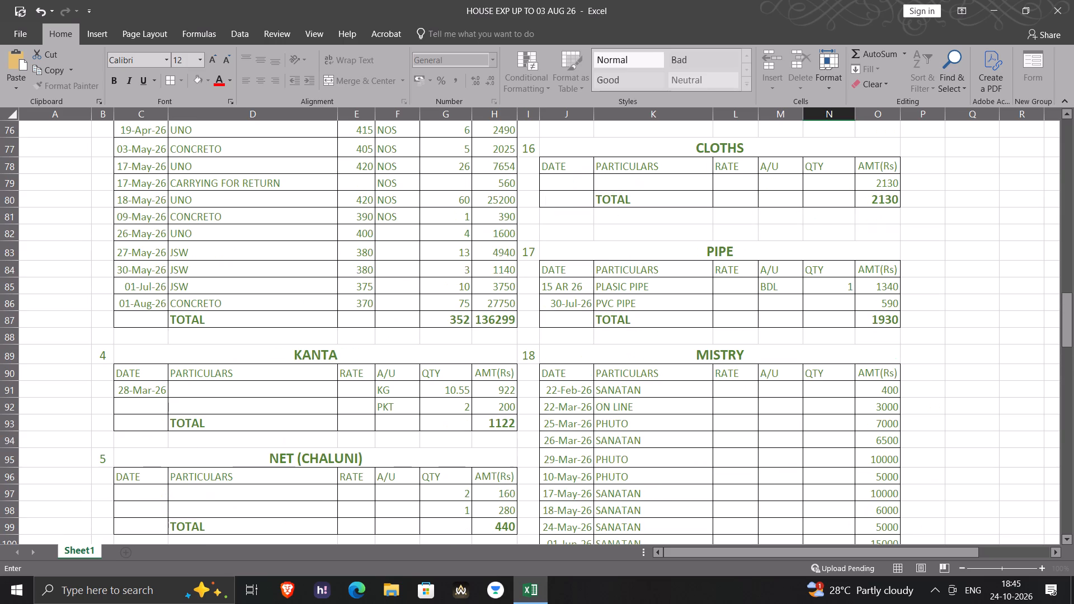
scroll(651, 368, up, 11)
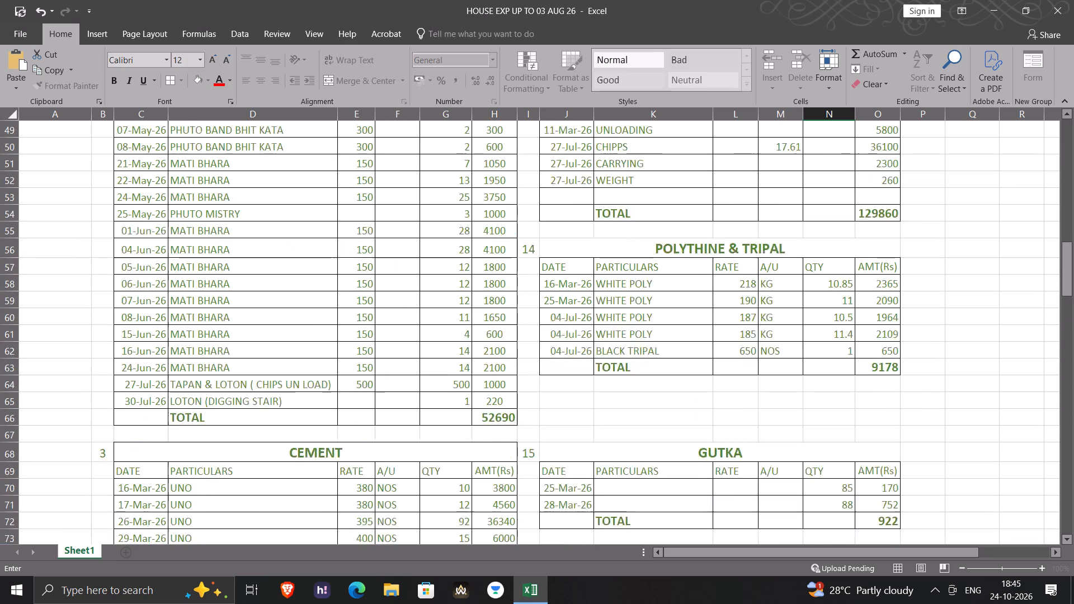
scroll(651, 368, up, 6)
scroll(651, 368, down, 7)
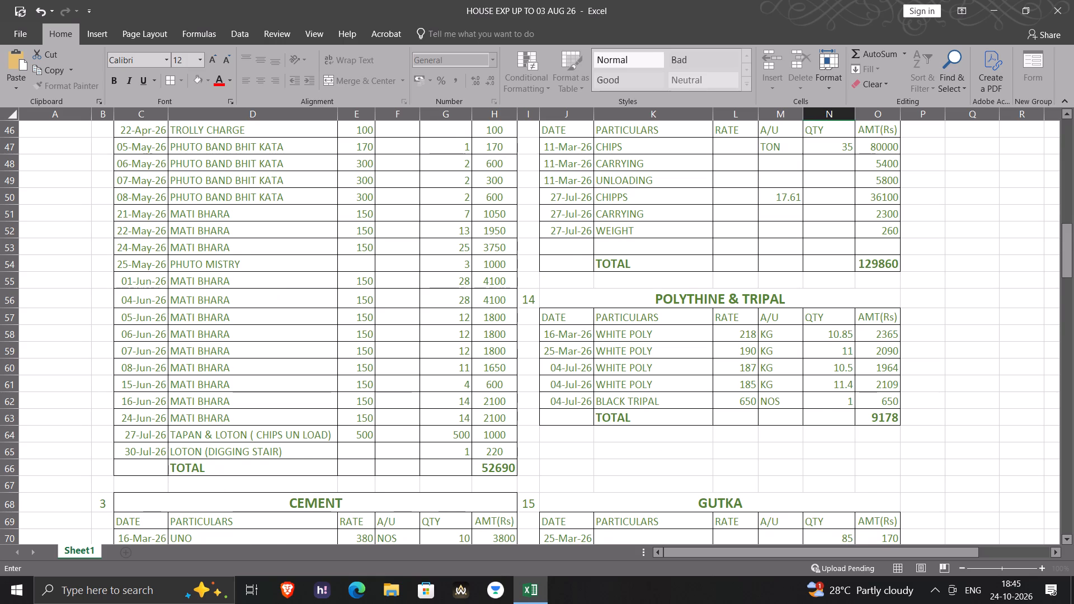
scroll(790, 309, down, 3)
scroll(790, 309, up, 3)
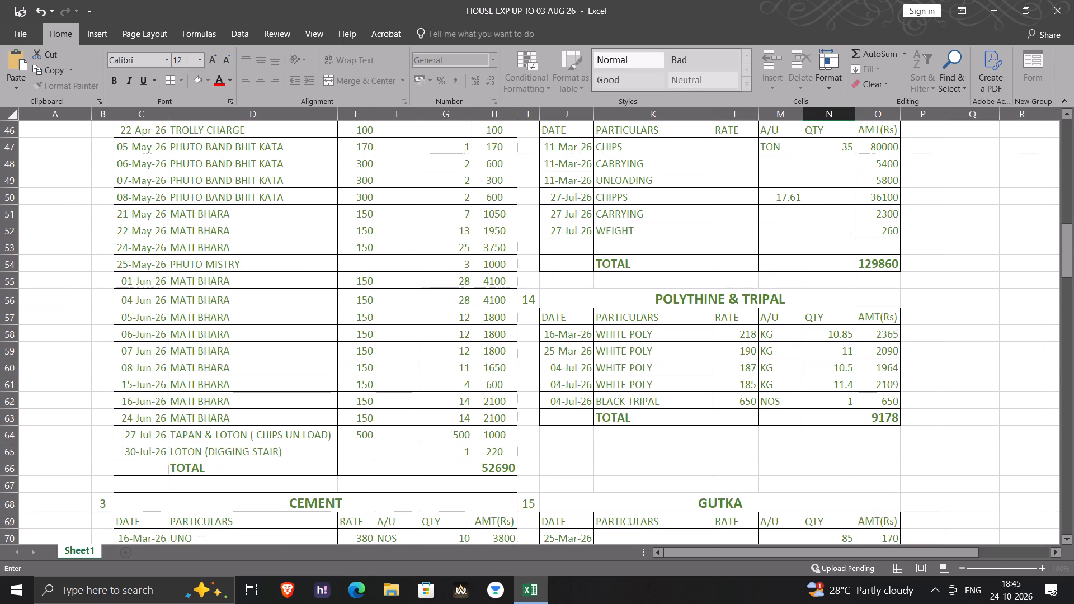
scroll(790, 309, up, 3)
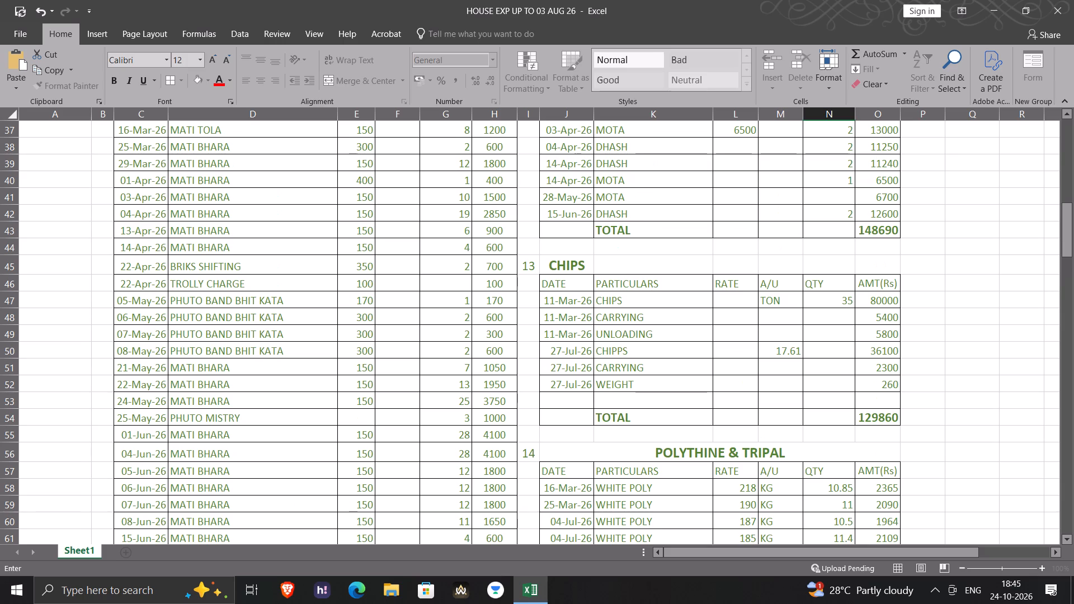
click(782, 350)
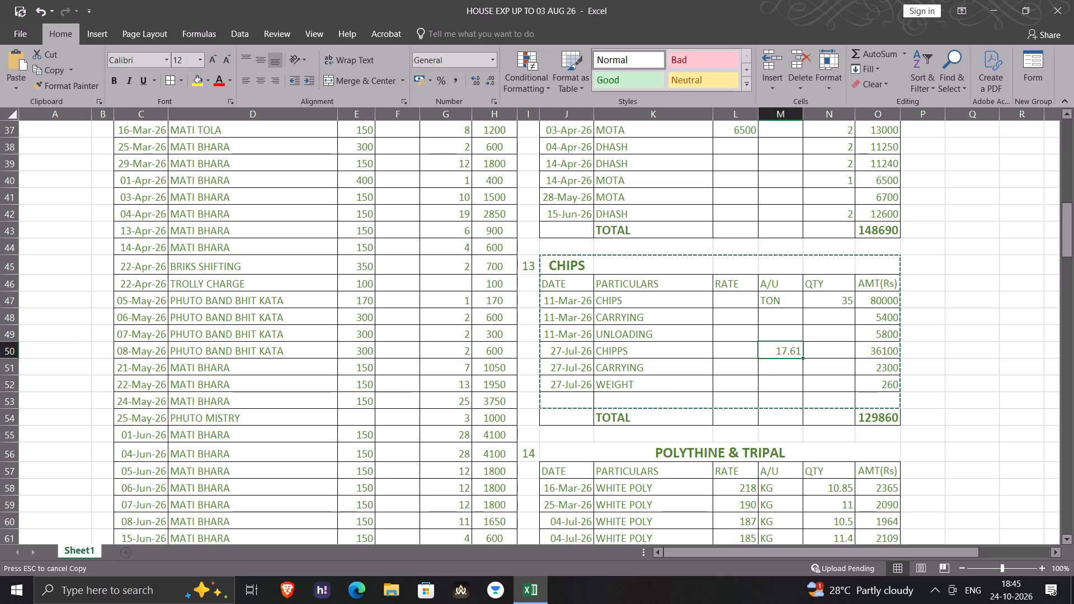
key(Delete)
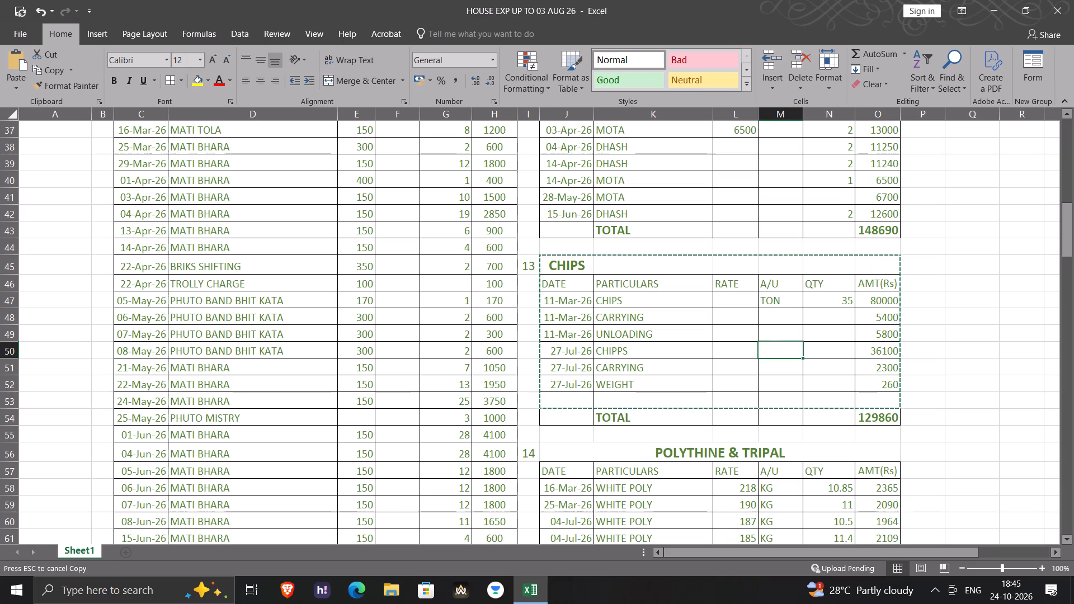
click(827, 366)
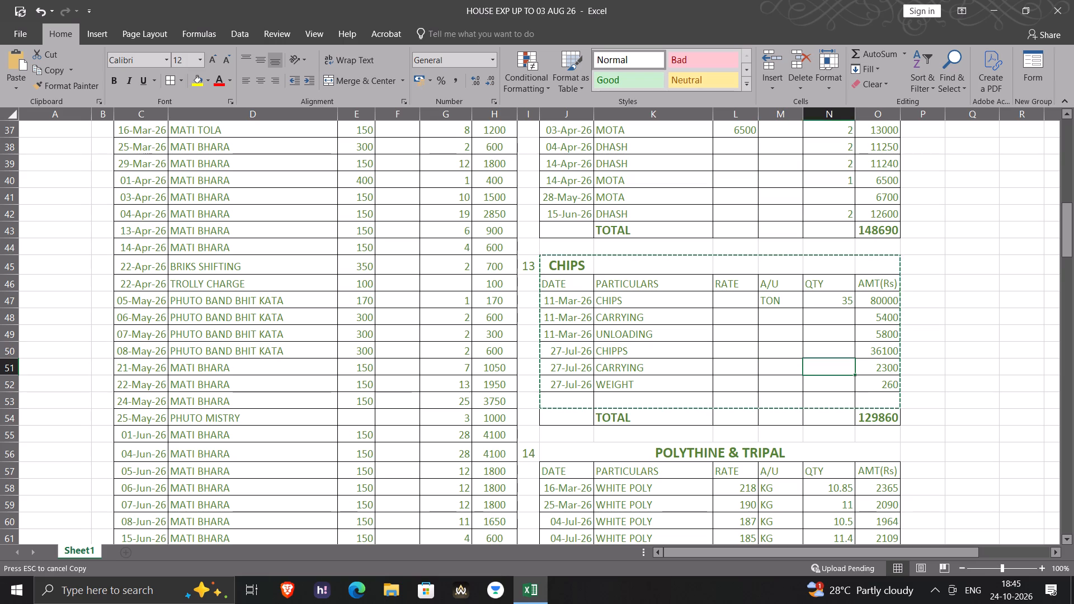
click(828, 351)
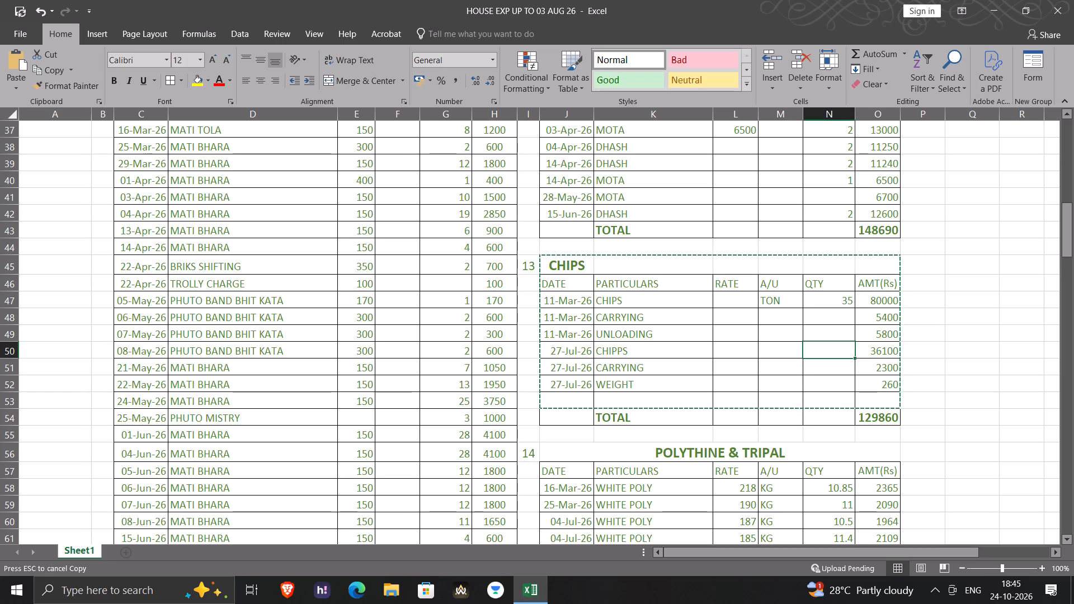
text(17)
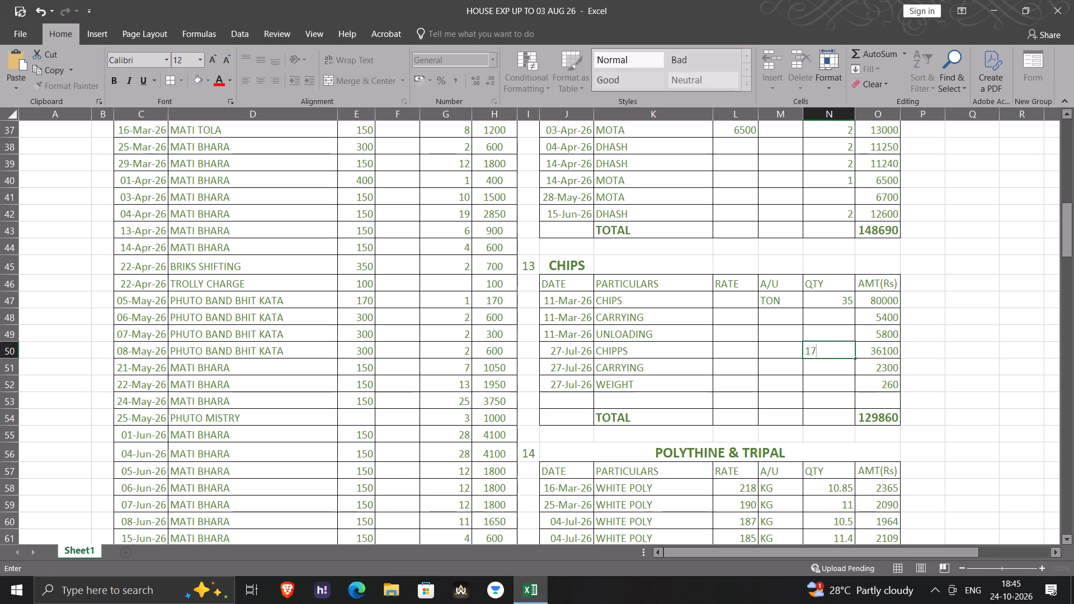
key(period)
text(61)
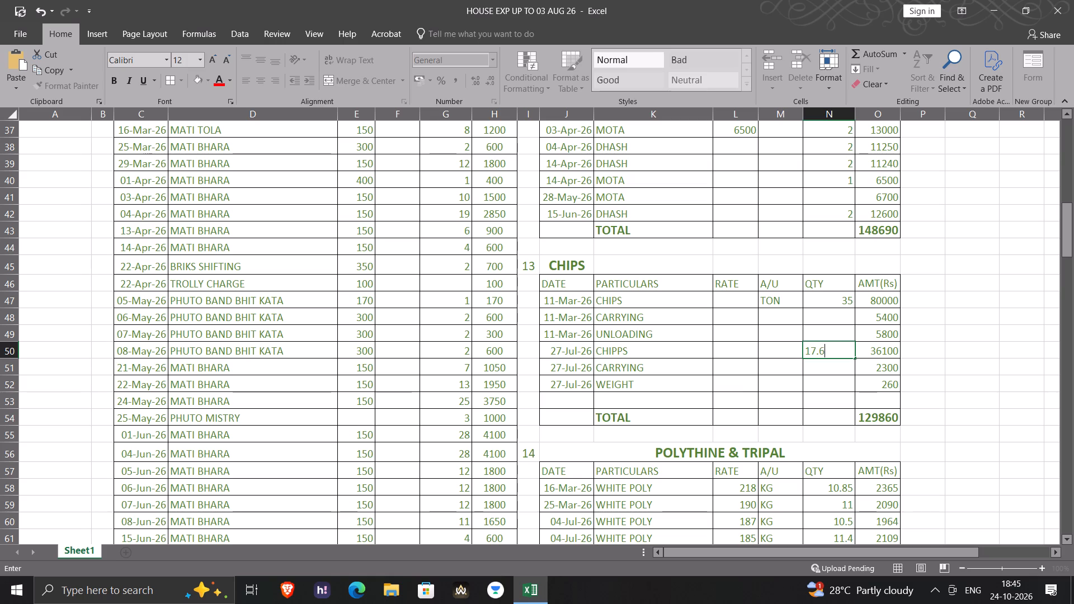
click(825, 383)
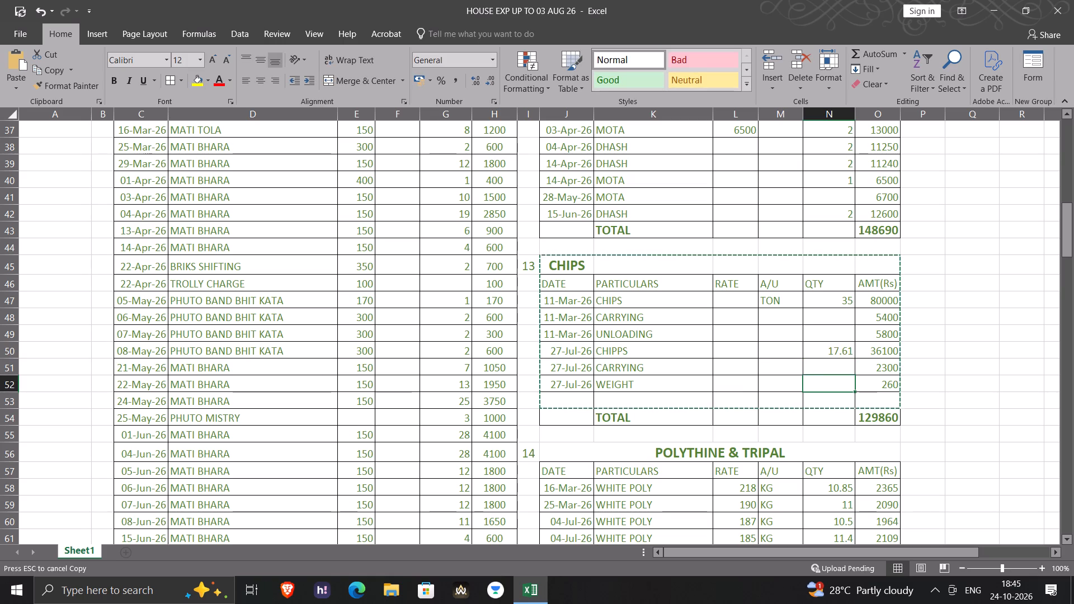
Add an AutoSum of the QTY column to the TOTAL row of CHIPS table 13.
drag(839, 300, 833, 407)
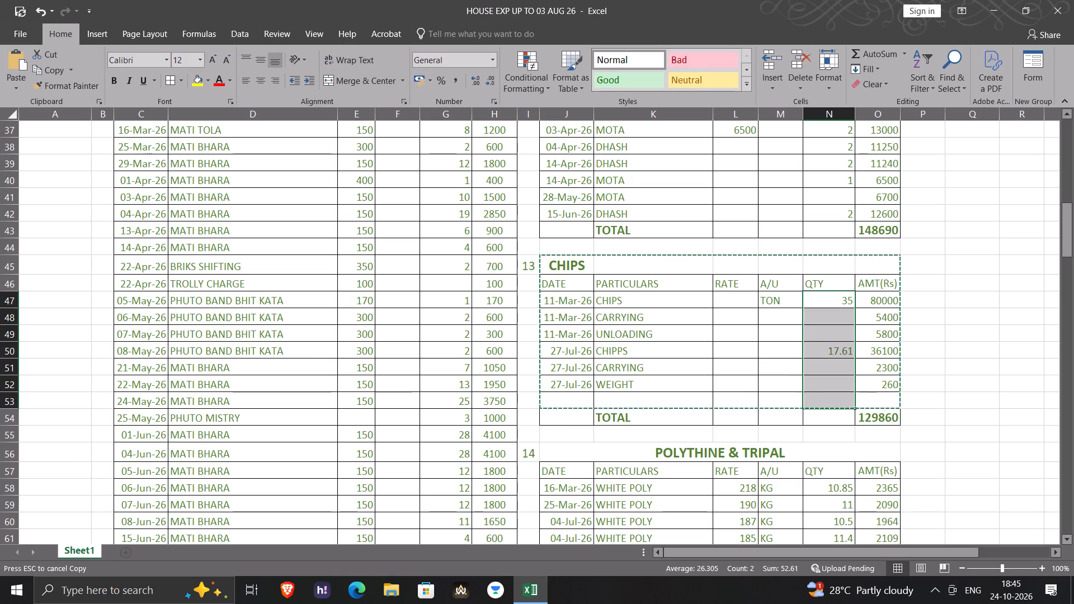
drag(833, 407, 835, 414)
click(952, 412)
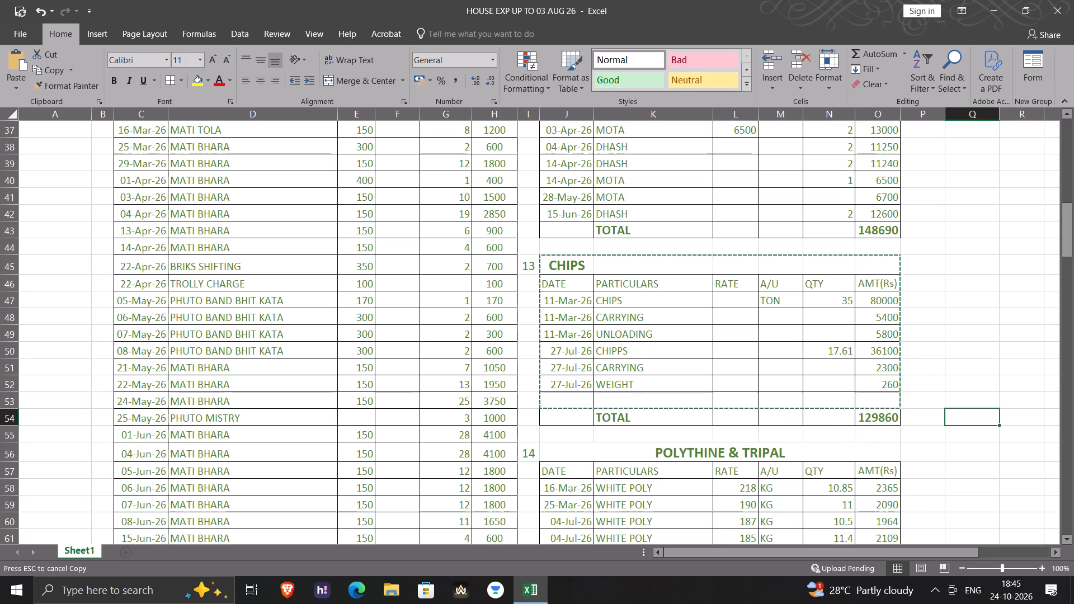
double_click(953, 412)
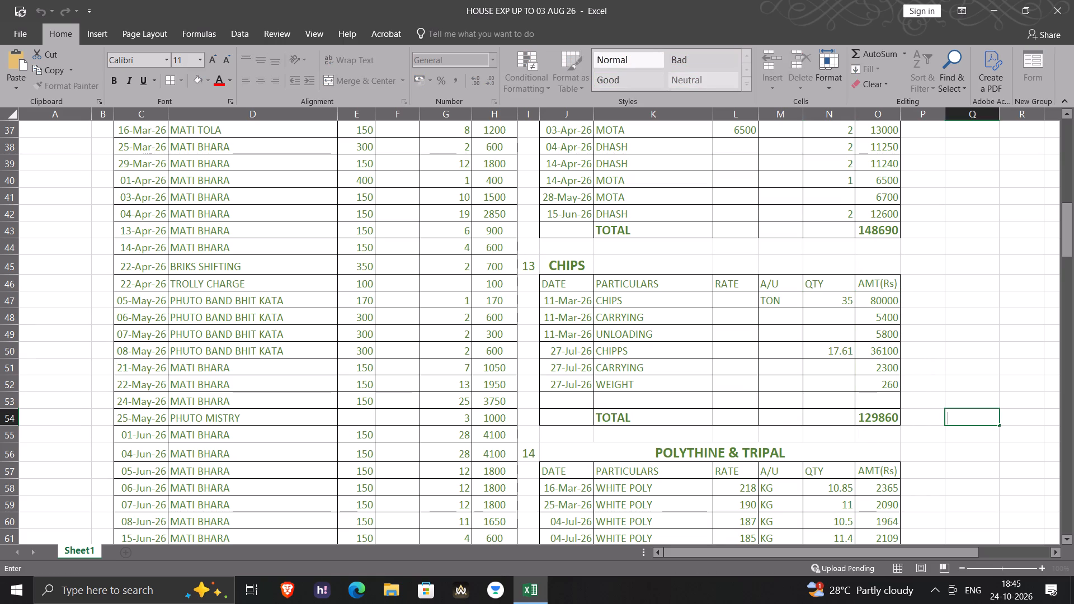
click(839, 416)
drag(830, 299, 831, 299)
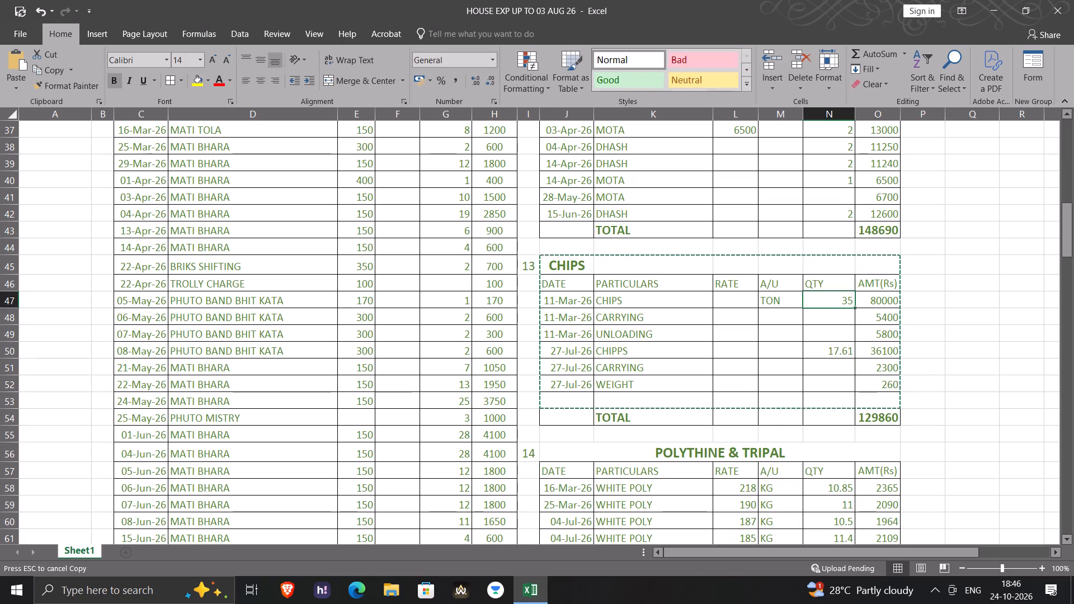
drag(831, 299, 835, 413)
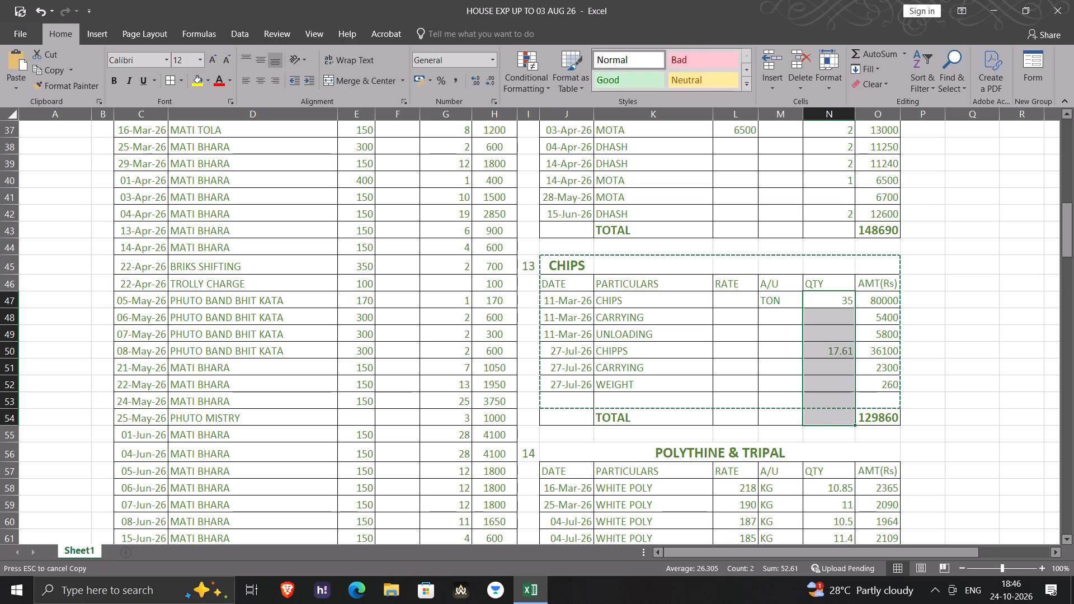
click(861, 50)
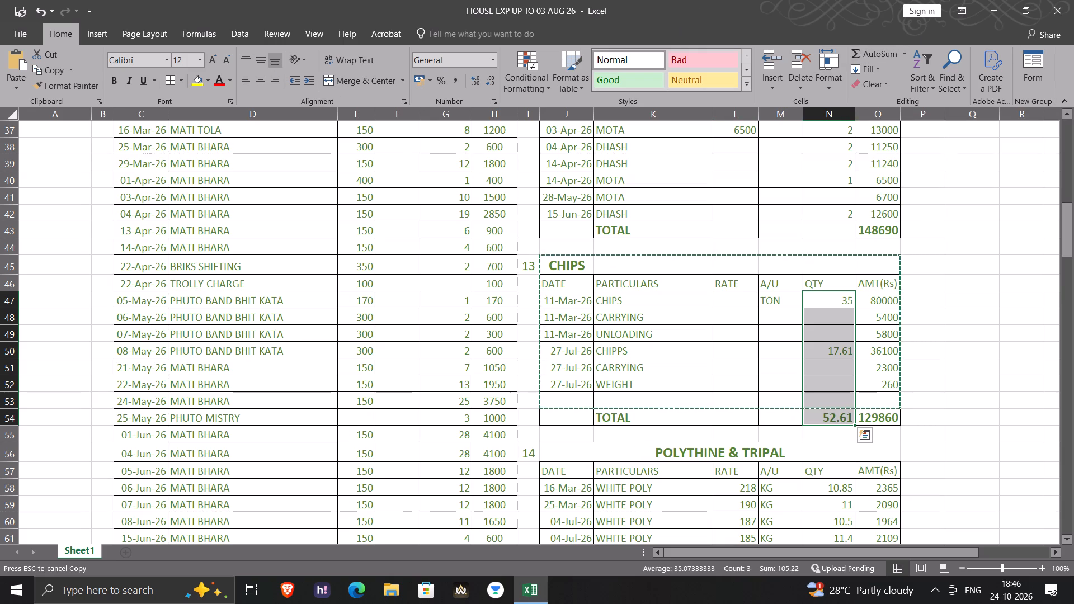
click(960, 287)
In the new CHIPS table below the yellow band, set the 14-Sep-26 quantity to 2.25.
scroll(946, 256, down, 5)
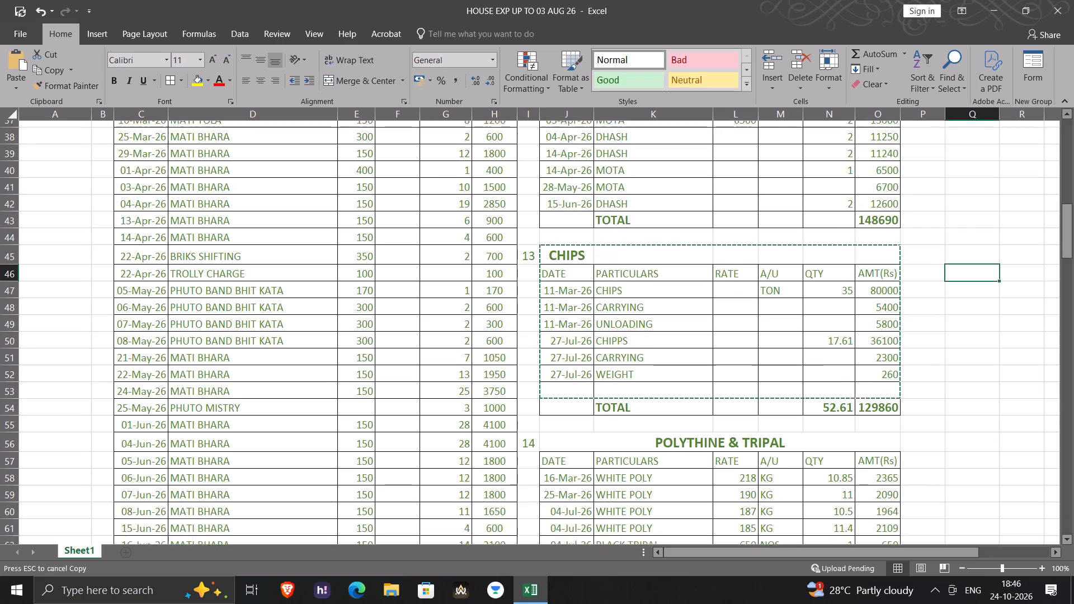
scroll(946, 256, down, 6)
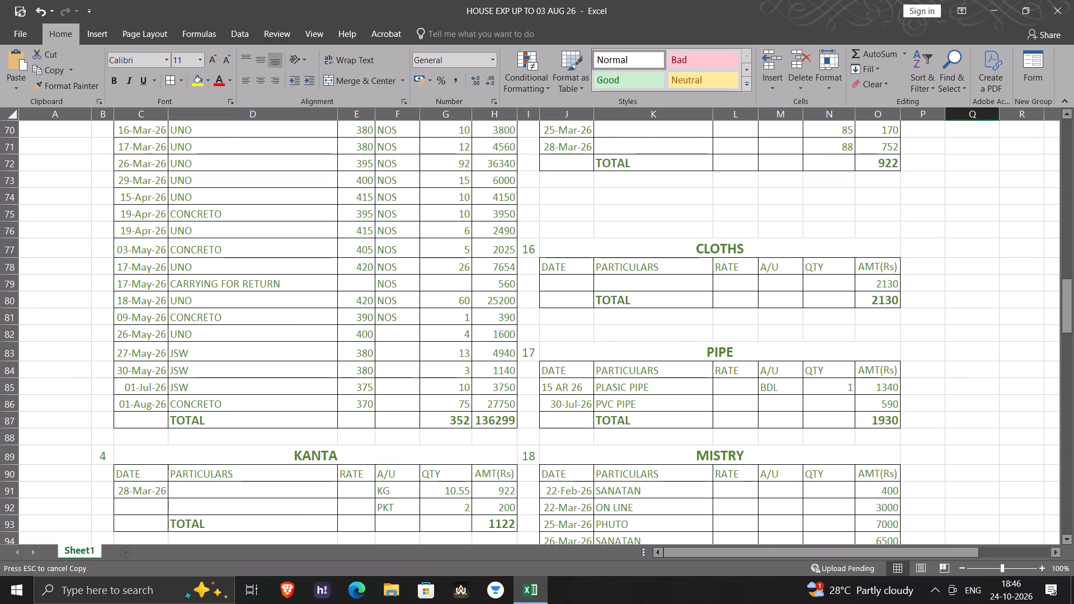
scroll(946, 256, down, 7)
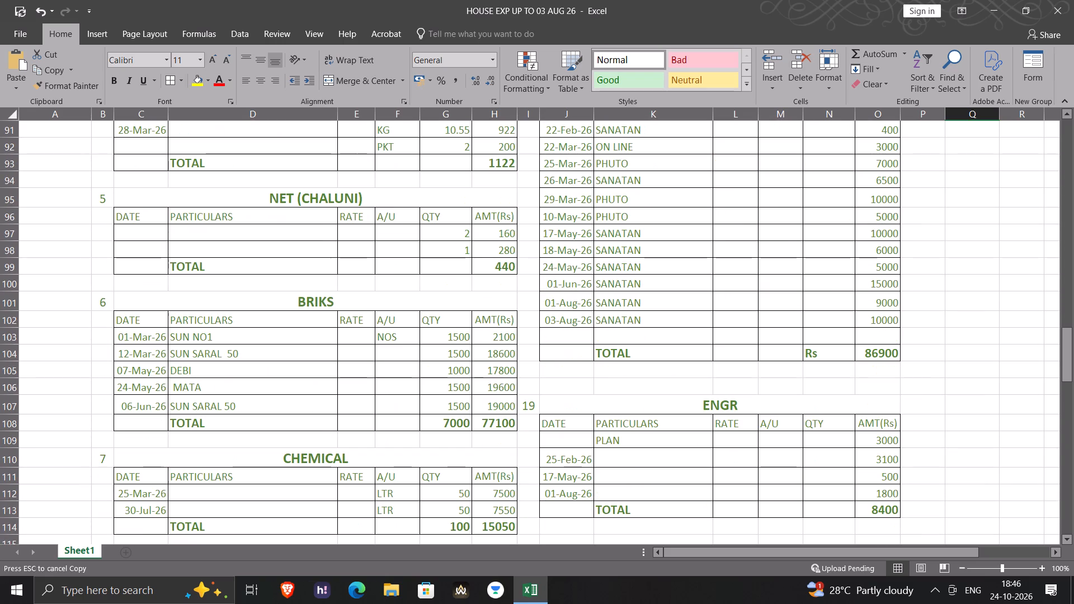
scroll(946, 256, down, 10)
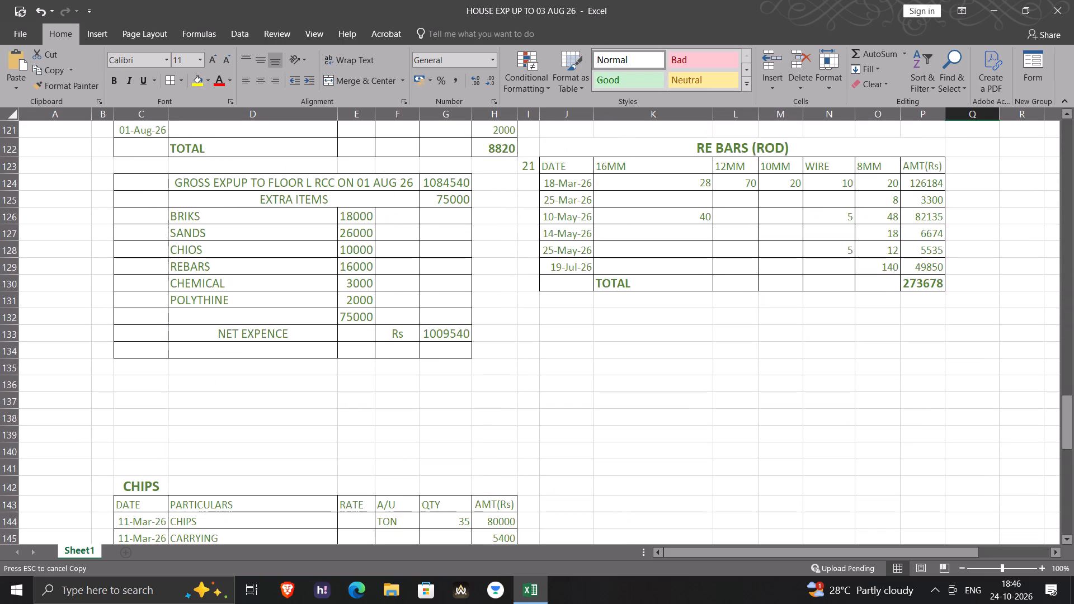
scroll(946, 256, down, 10)
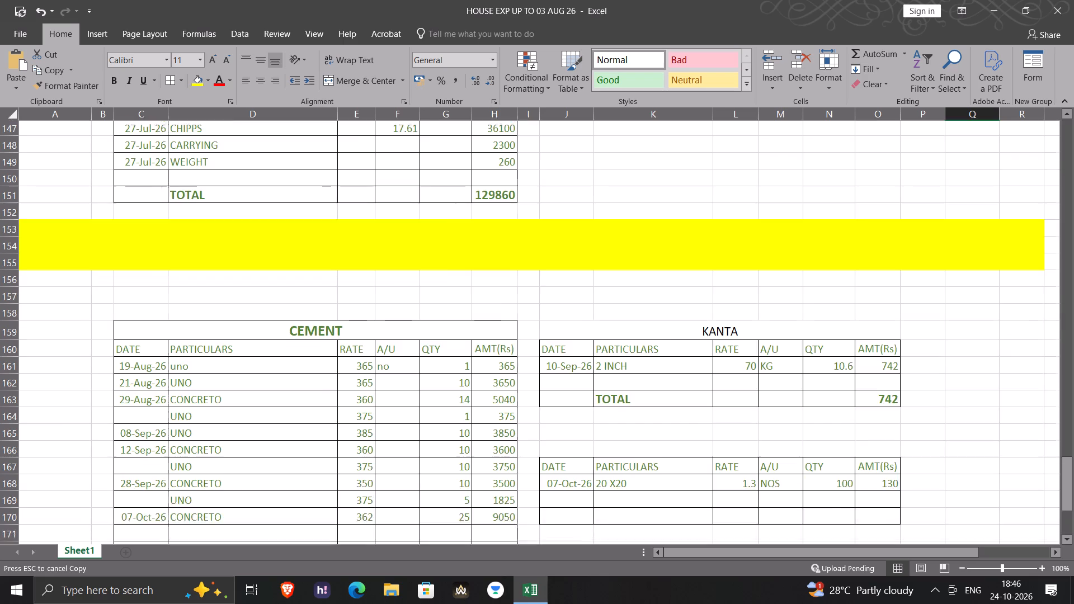
scroll(946, 256, down, 3)
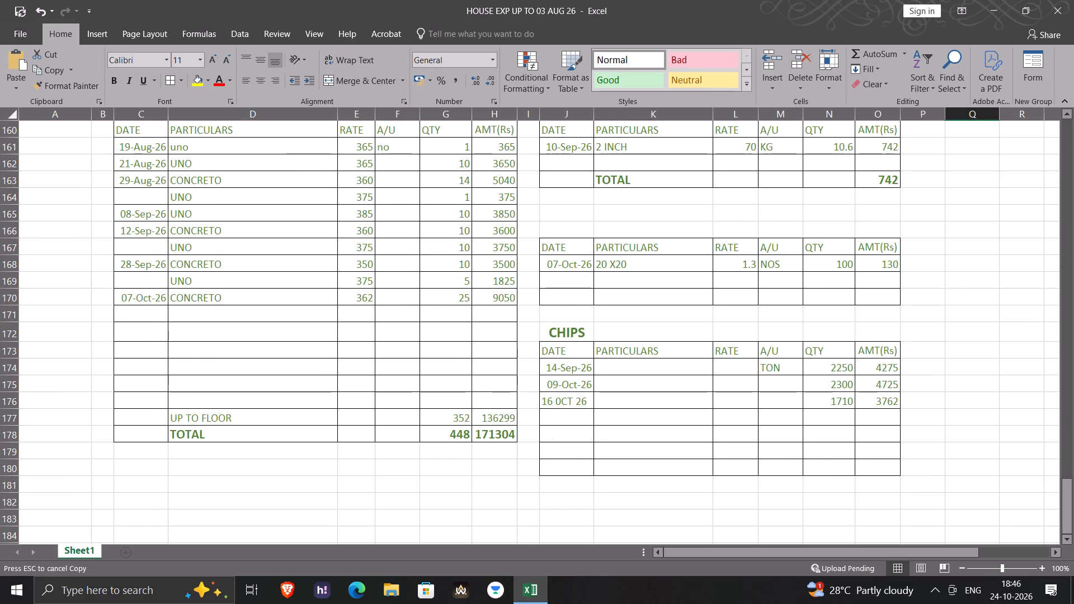
scroll(946, 256, down, 1)
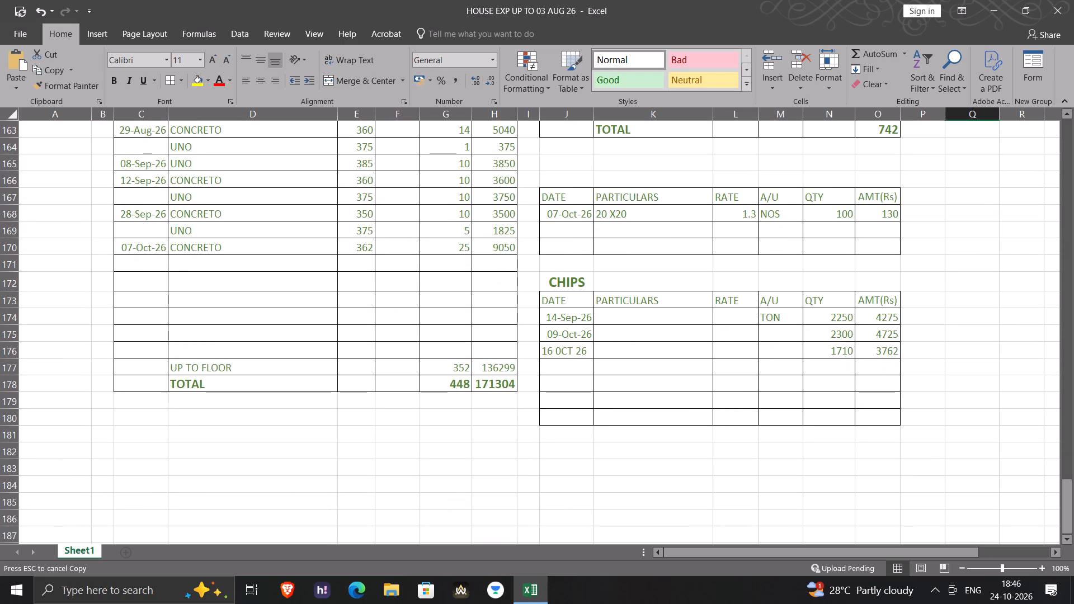
click(835, 316)
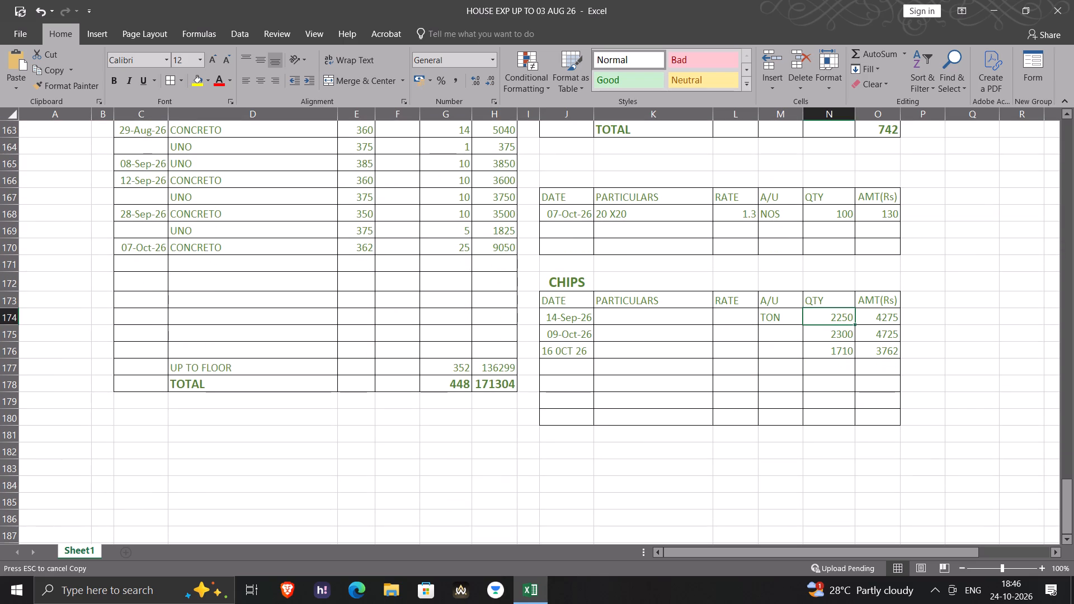
key(2)
key(period)
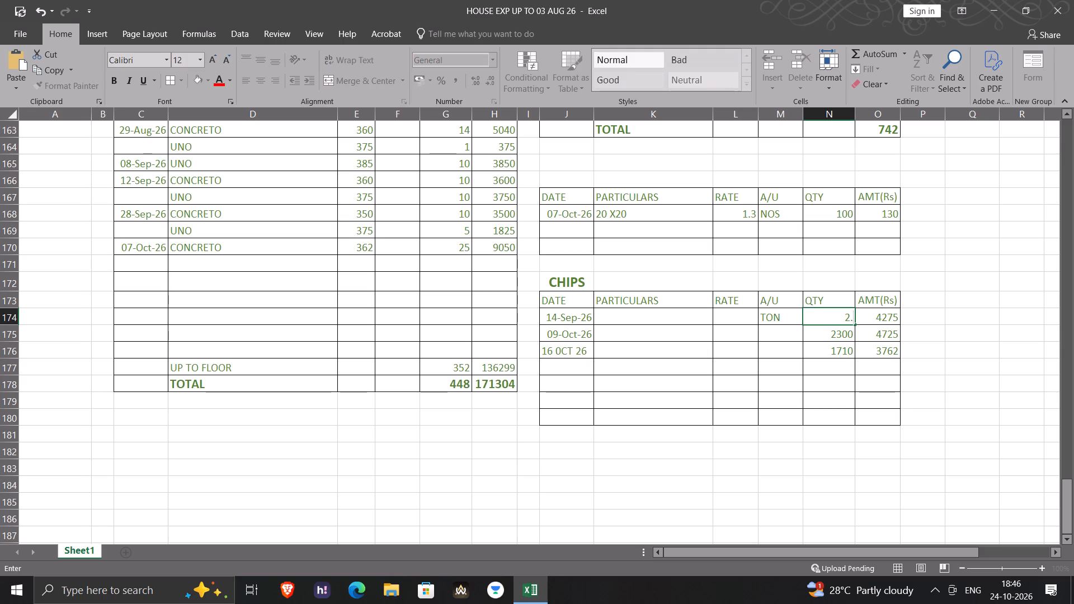
text(25)
click(829, 332)
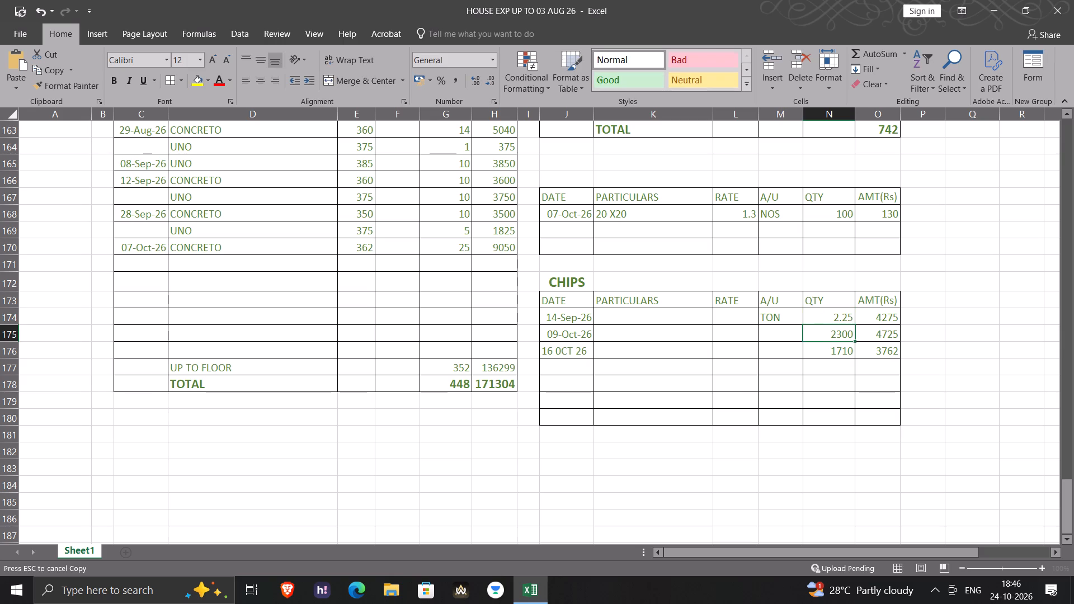
In the new CHIPS table, set the 09-Oct-26 quantity to 2.3 and the 16 OCT 26 quantity to 1.71.
text(2.3)
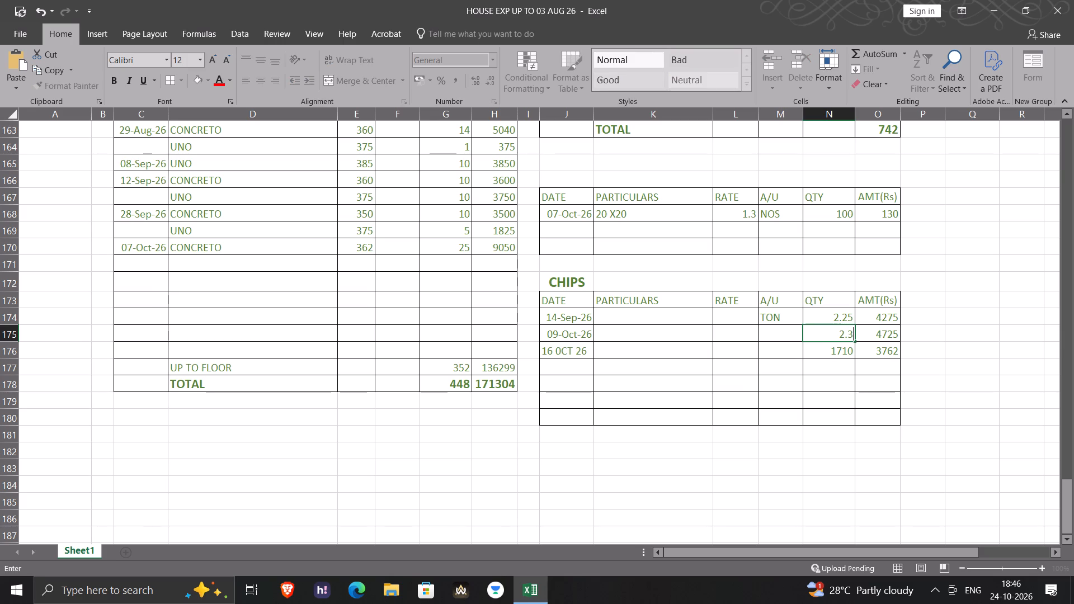
click(831, 350)
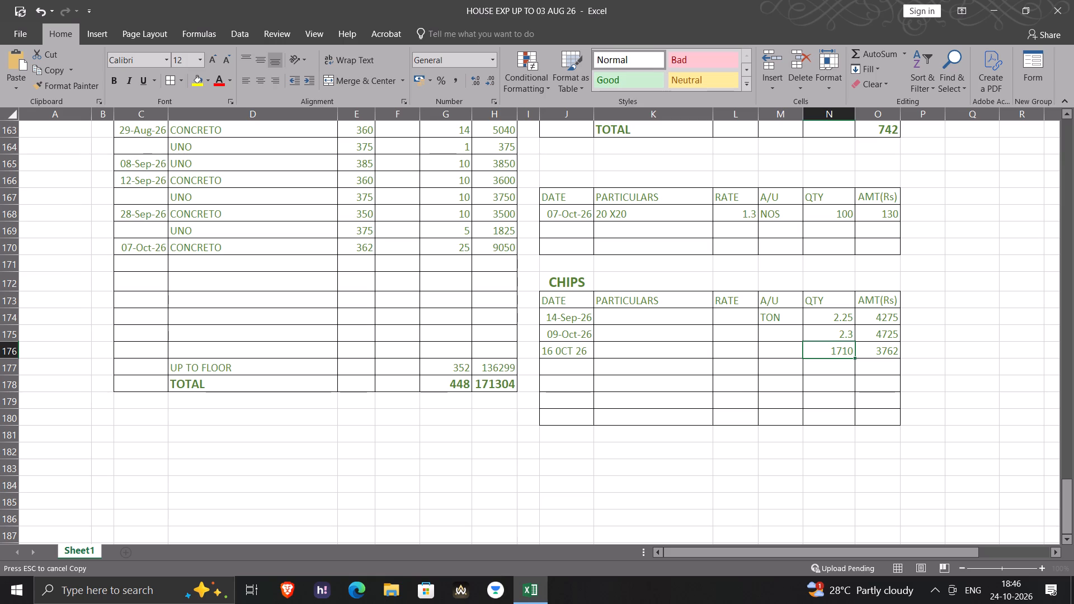
key(1)
key(period)
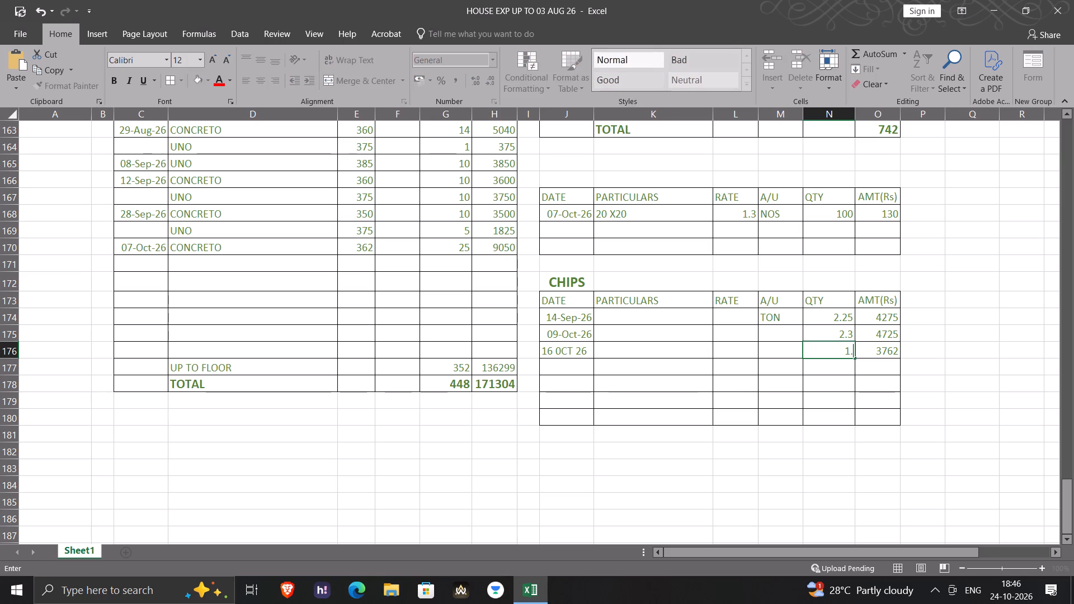
text(71)
click(797, 457)
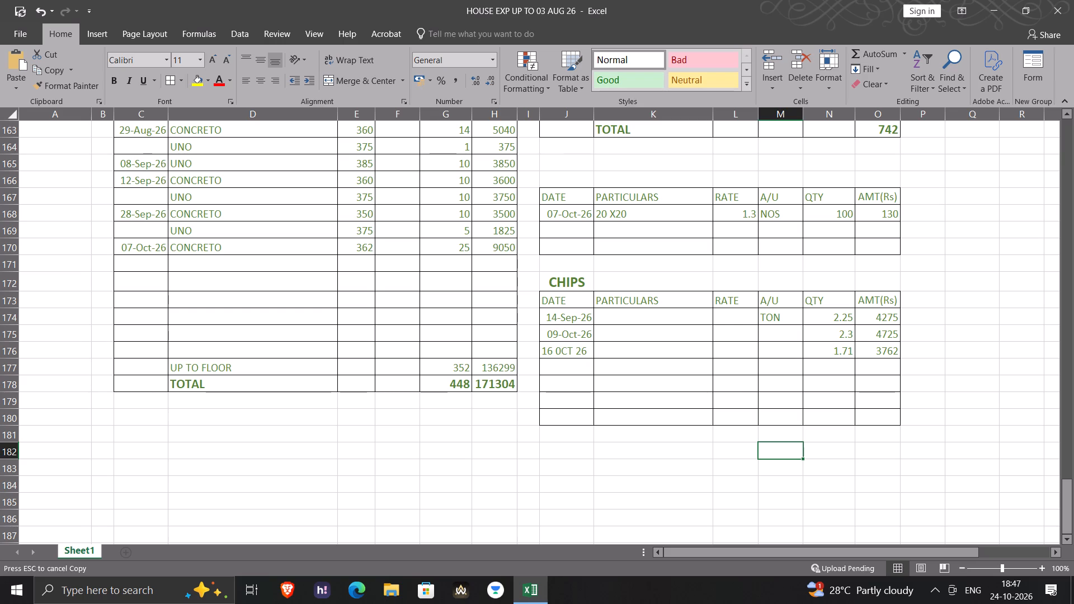
Clear the UP TO FLOOR label, quantity and amount above the TOTAL row of the new CEMENT table.
drag(183, 366, 493, 376)
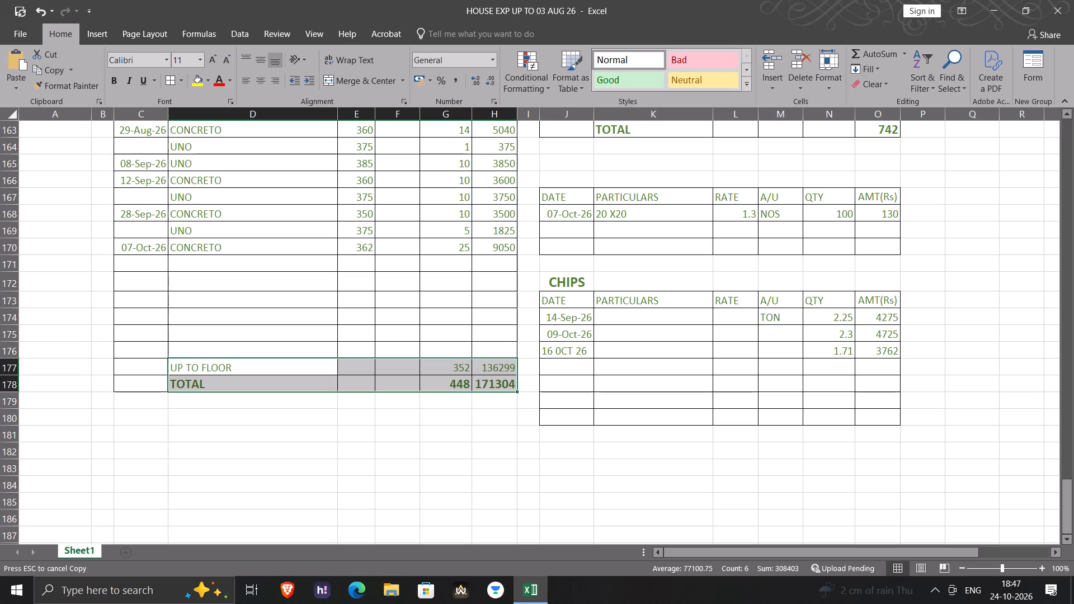
drag(493, 376, 496, 364)
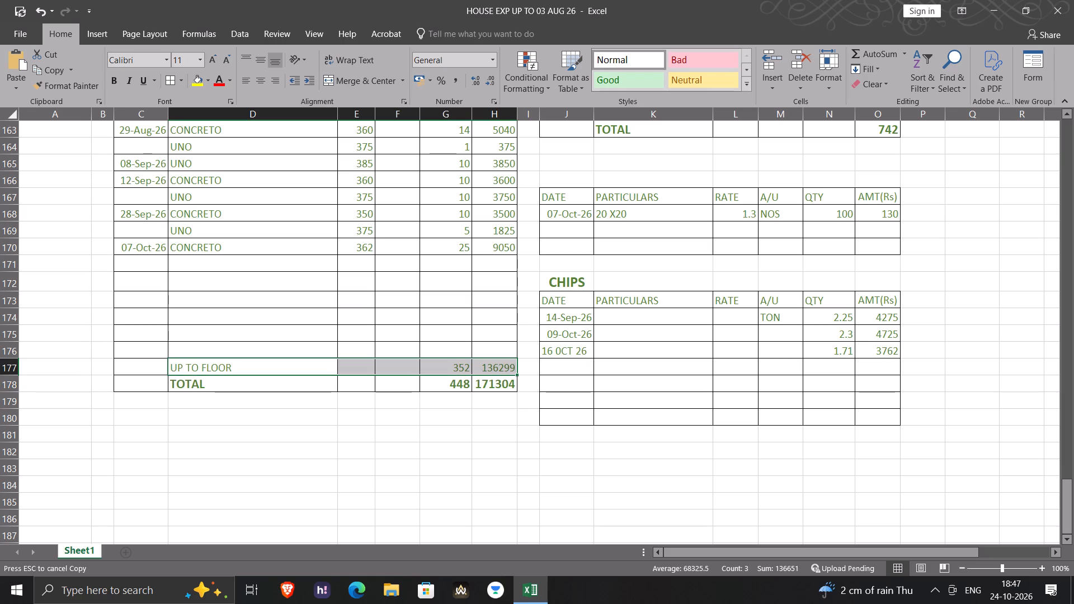
key(Delete)
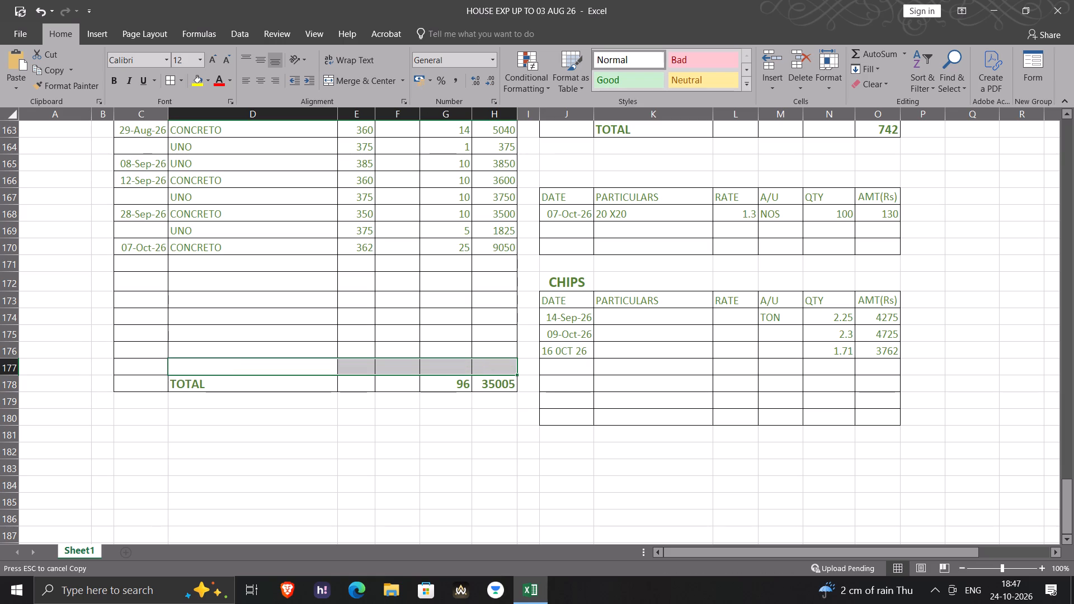
click(439, 463)
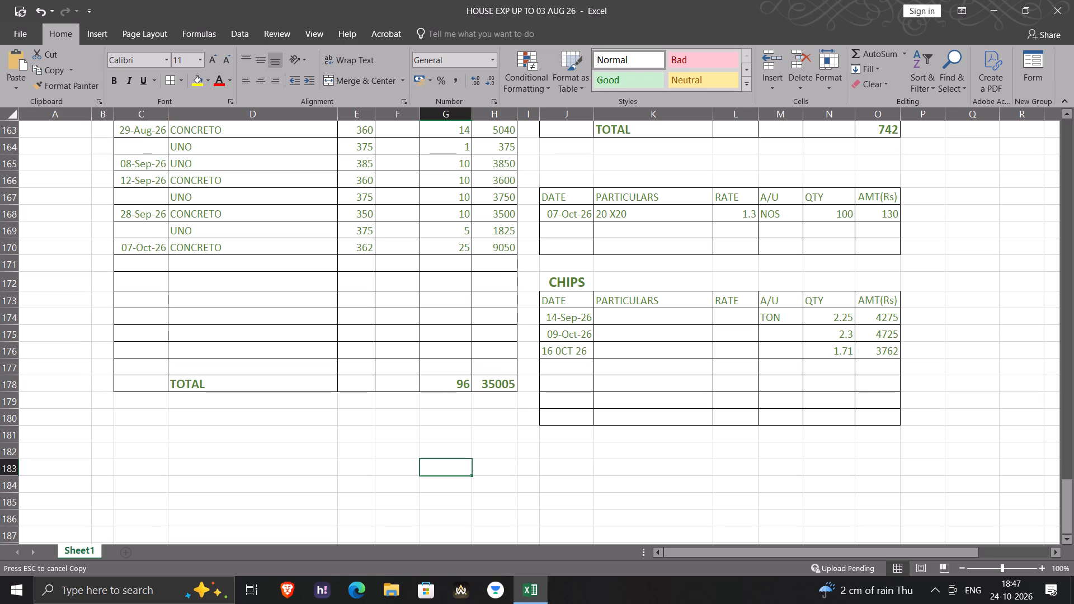
Copy the whole BRIKS table 6, title through TOTAL row, to cell C183 below the new CEMENT table.
scroll(439, 463, down, 2)
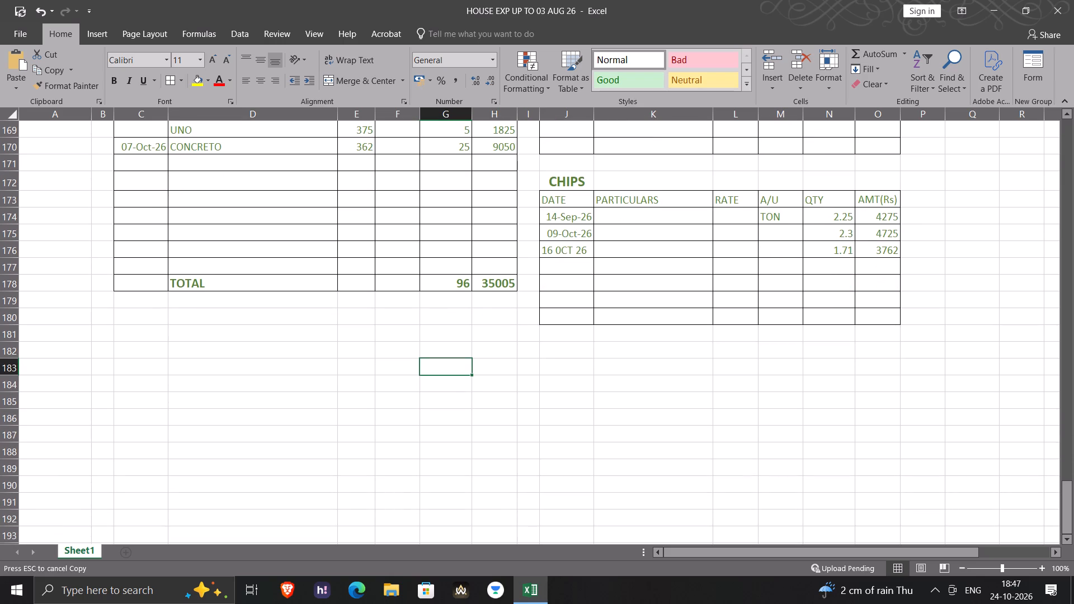
scroll(439, 463, up, 5)
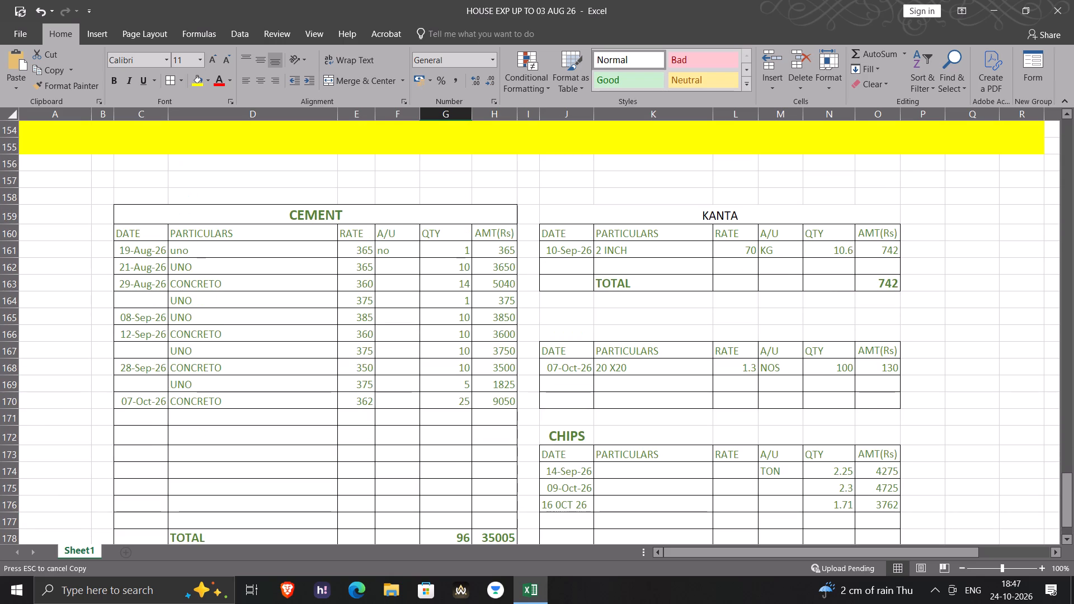
scroll(475, 501, up, 2)
scroll(475, 501, down, 1)
scroll(475, 501, up, 9)
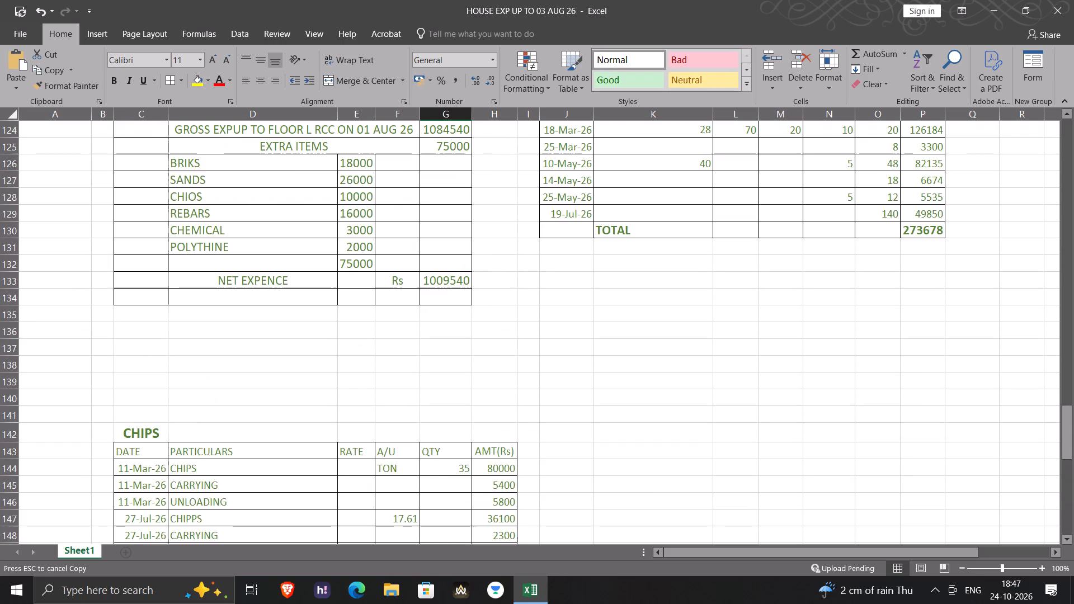
scroll(475, 501, up, 9)
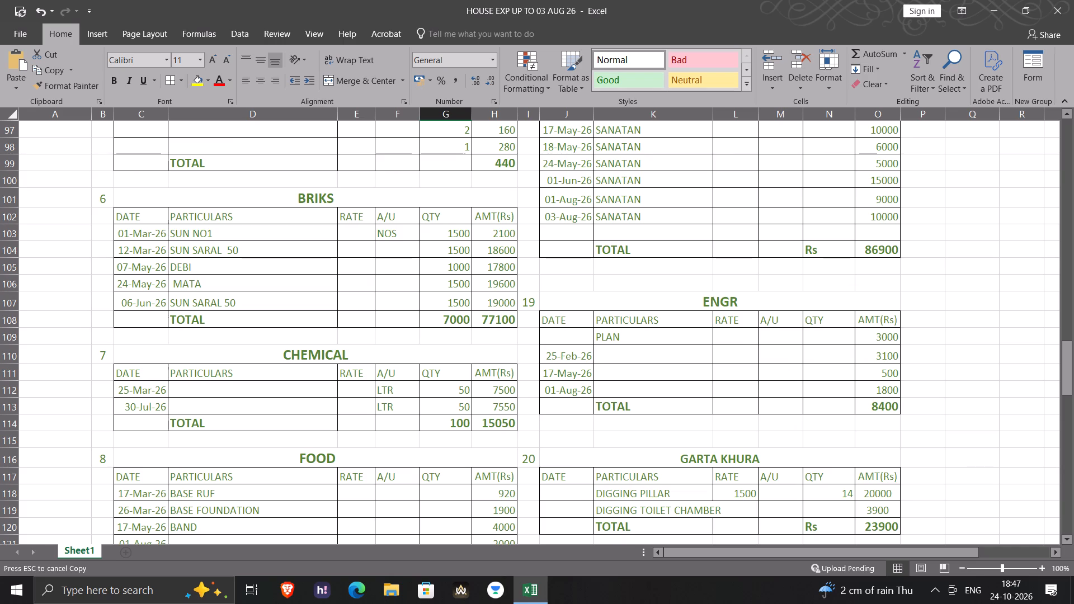
drag(154, 191, 380, 315)
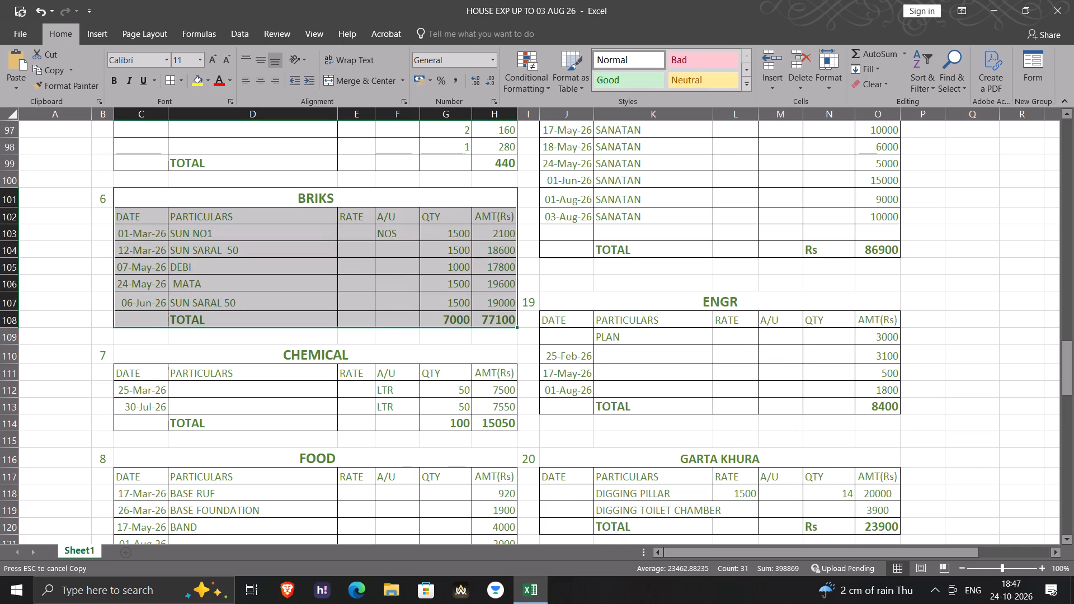
drag(380, 315, 381, 318)
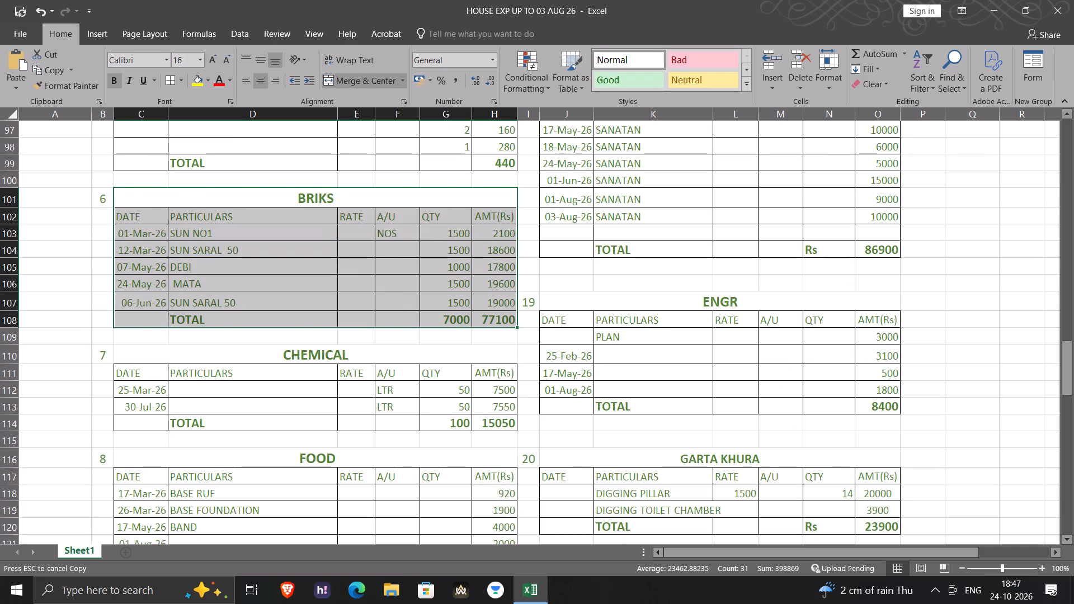
key(ctrl+c)
scroll(381, 318, down, 13)
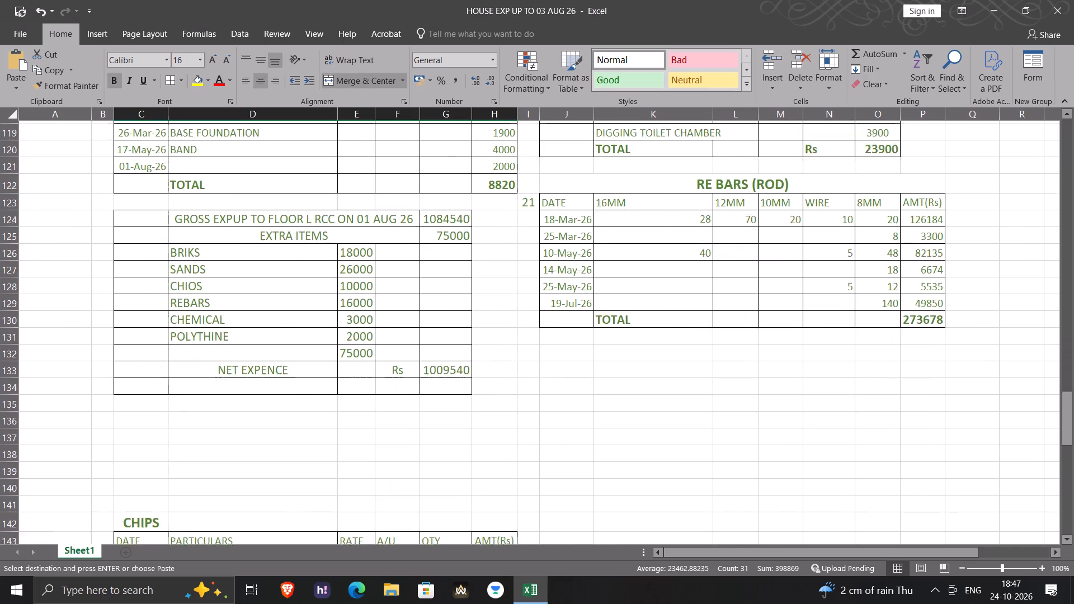
scroll(381, 318, down, 12)
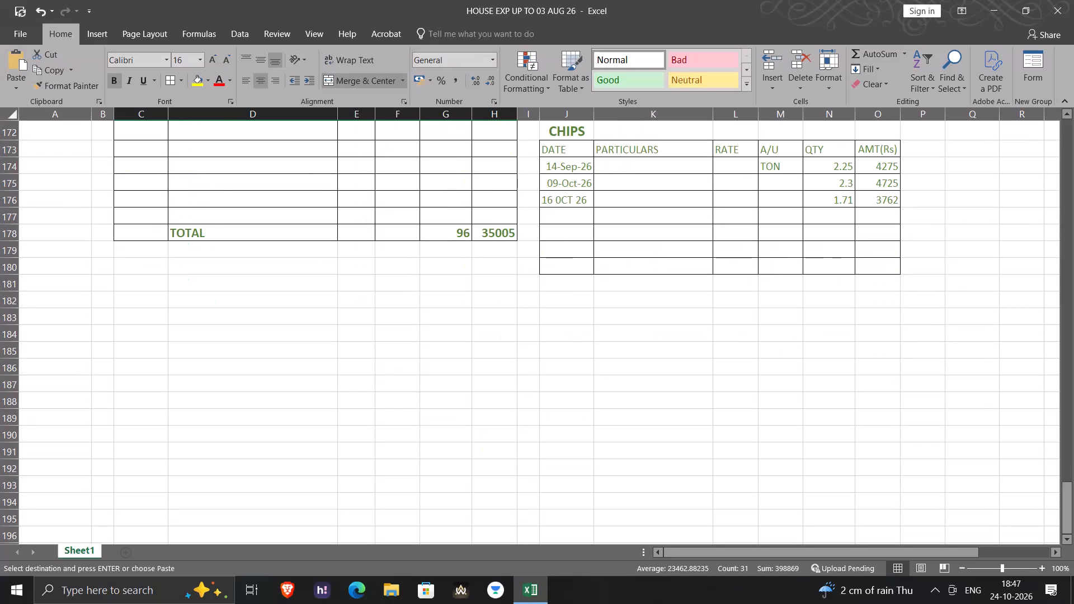
click(138, 315)
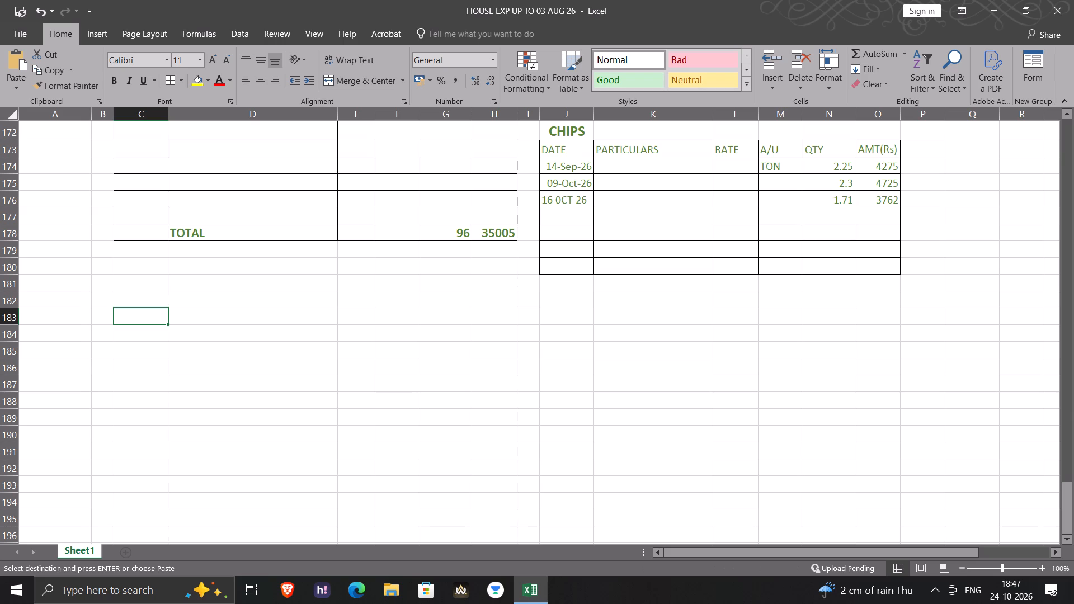
key(ctrl+v)
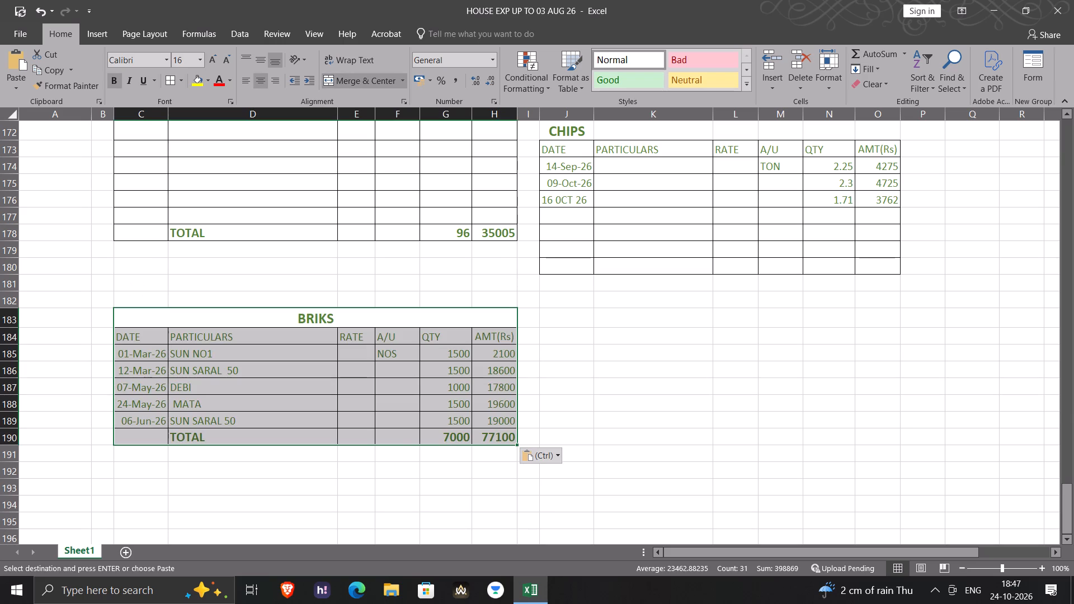
click(528, 457)
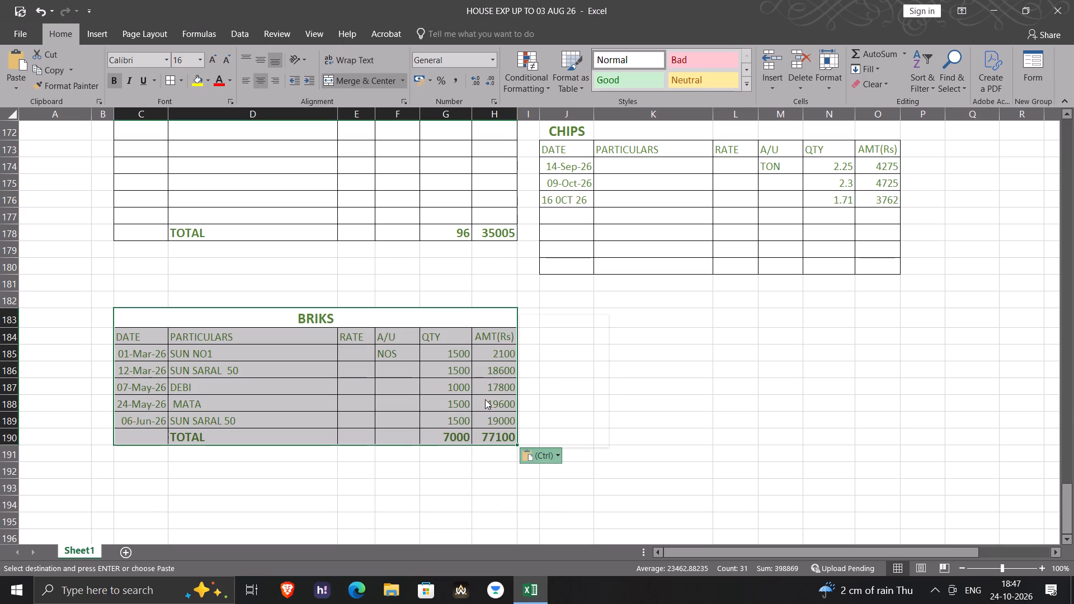
click(529, 344)
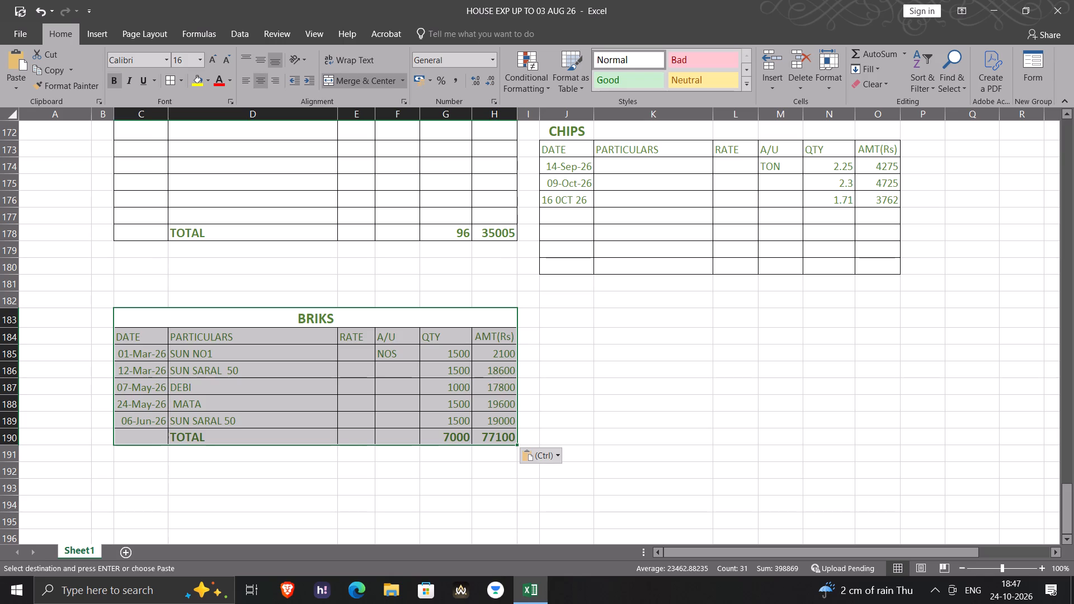
click(601, 412)
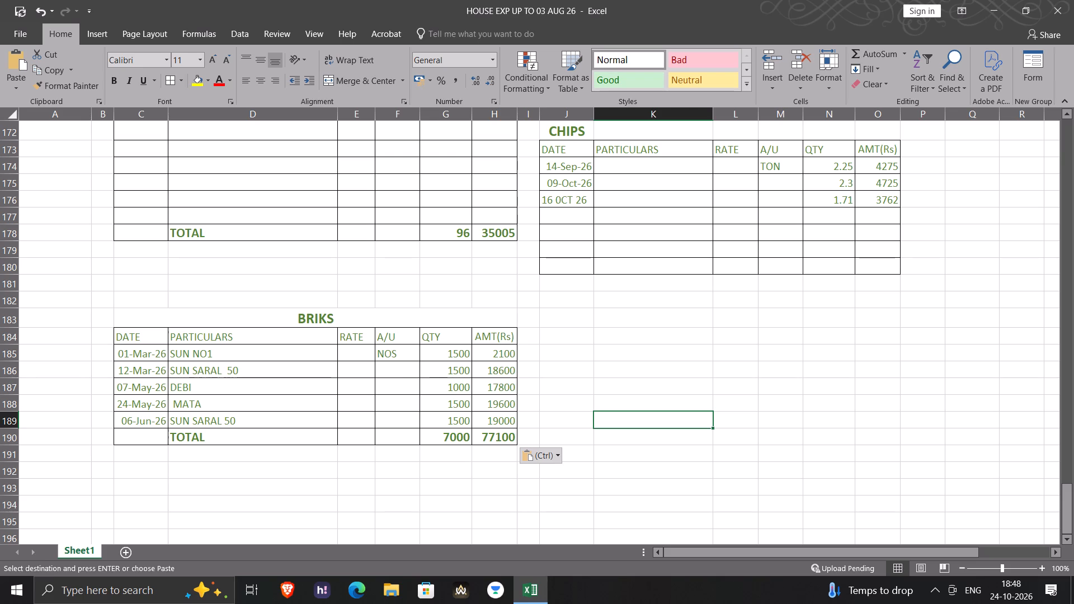
Clear all five entry rows of the copied BRIKS table, keeping its headings and TOTAL row.
drag(131, 353, 302, 398)
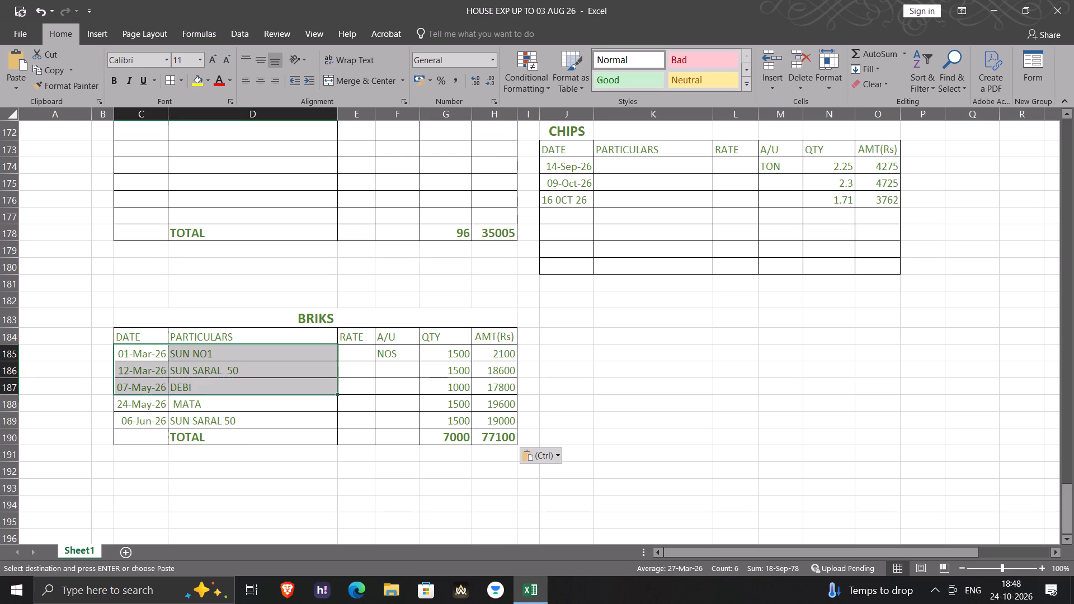
drag(302, 398, 492, 424)
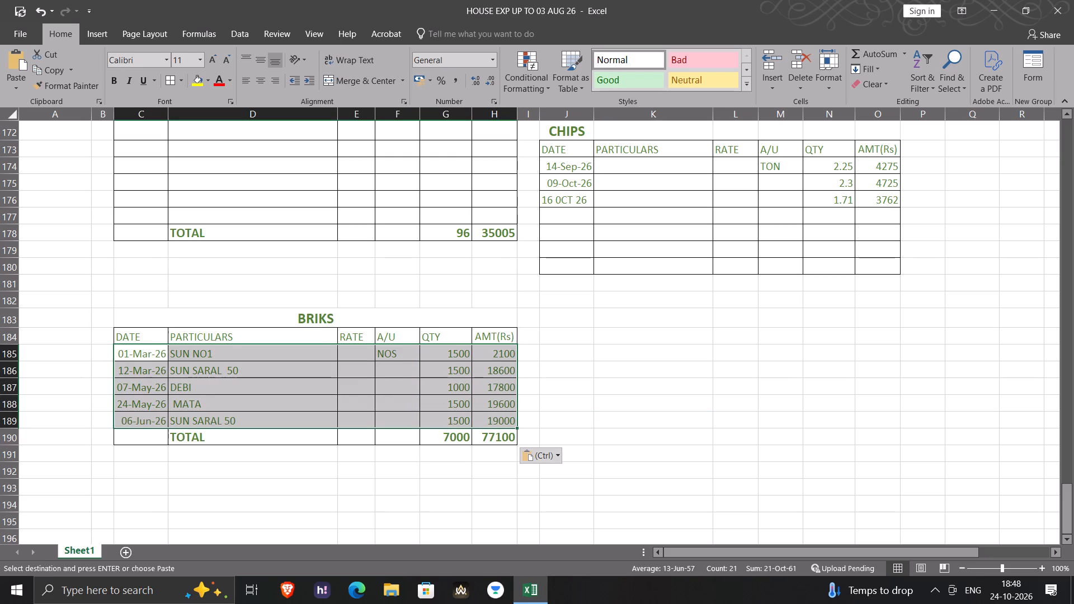
drag(492, 424, 492, 423)
key(Delete)
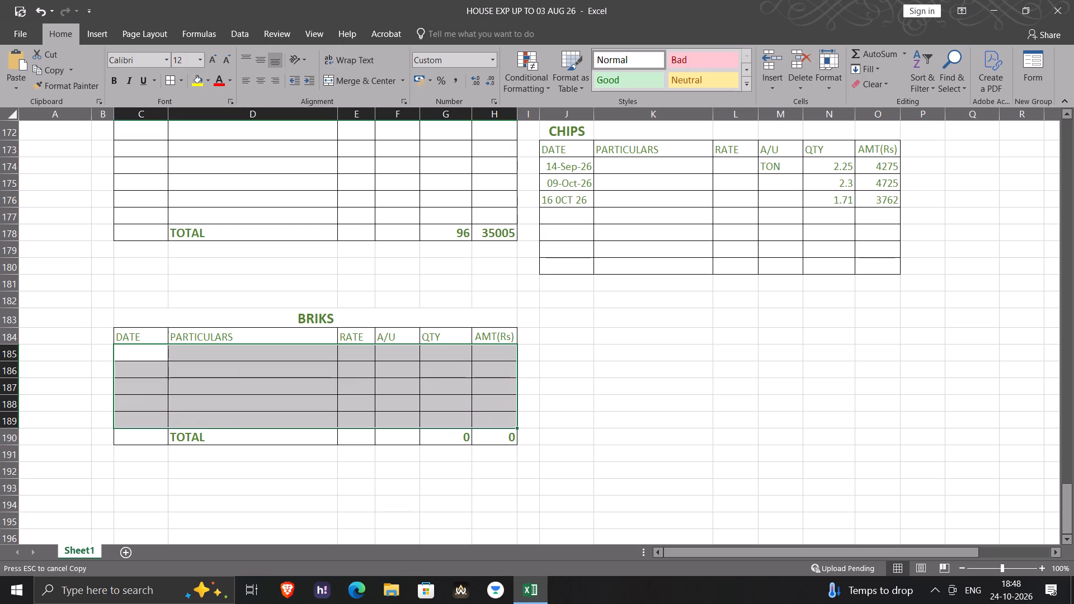
click(138, 351)
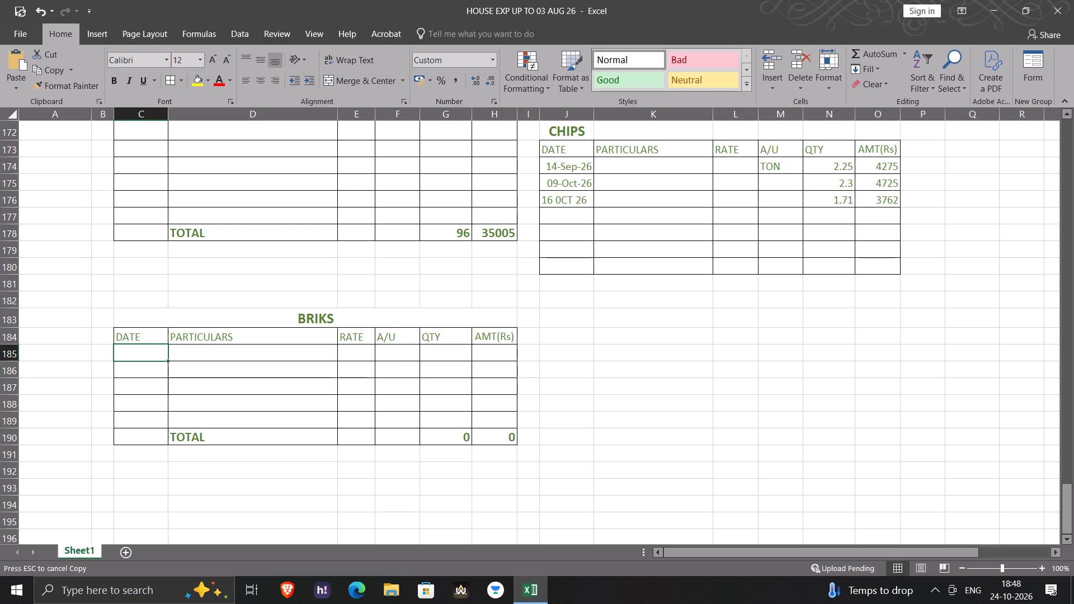
text(25 AU)
text(G 26)
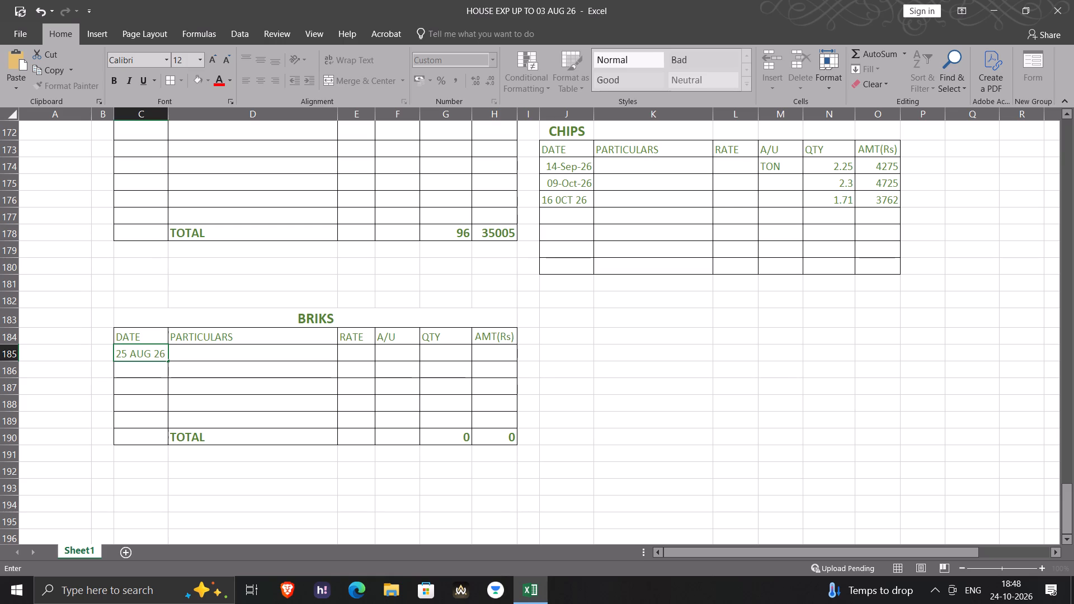
click(236, 351)
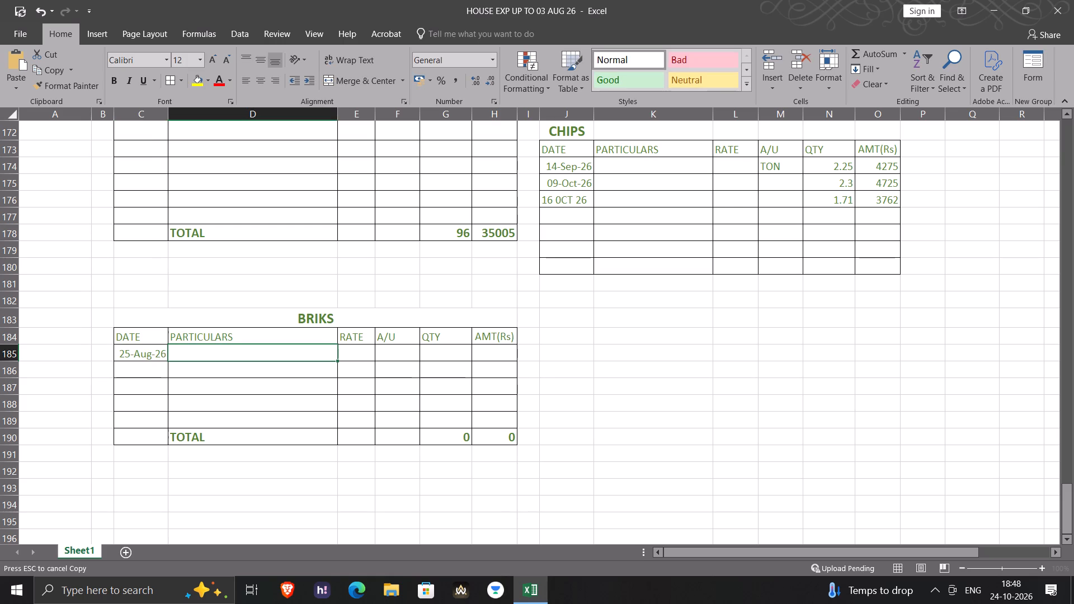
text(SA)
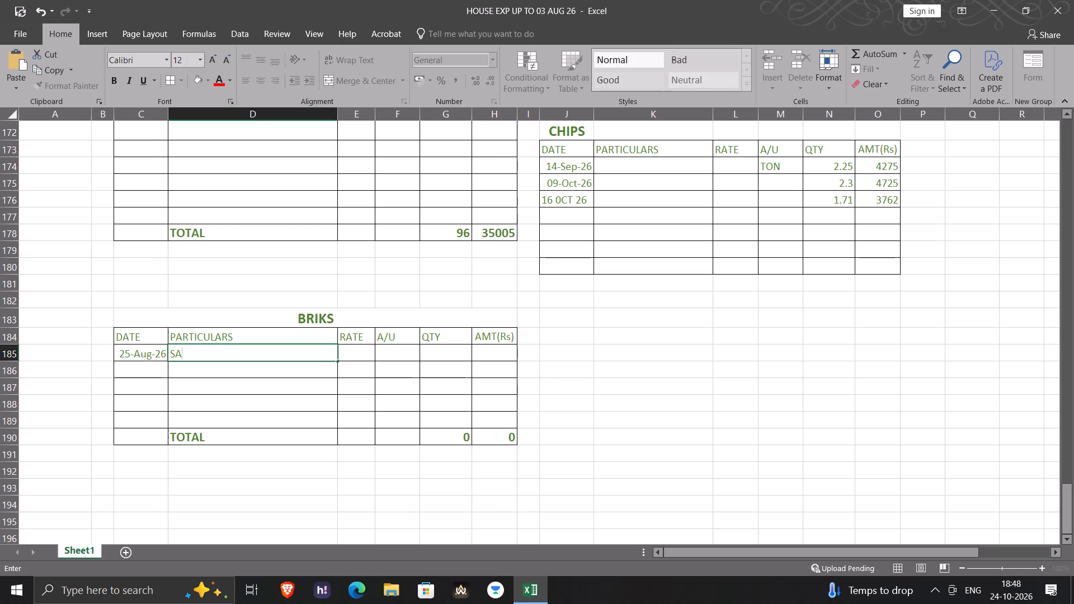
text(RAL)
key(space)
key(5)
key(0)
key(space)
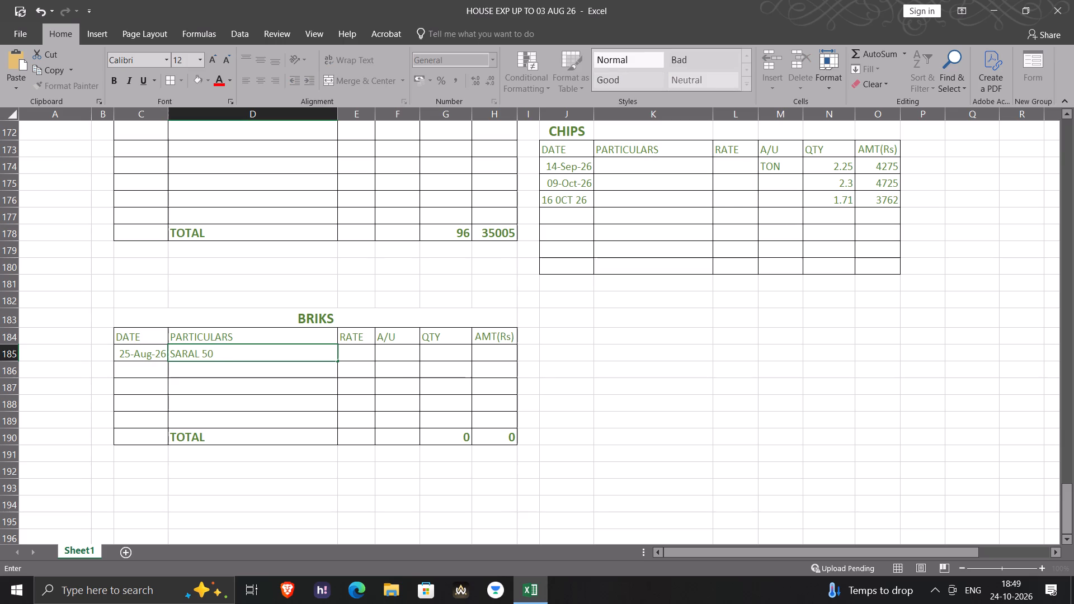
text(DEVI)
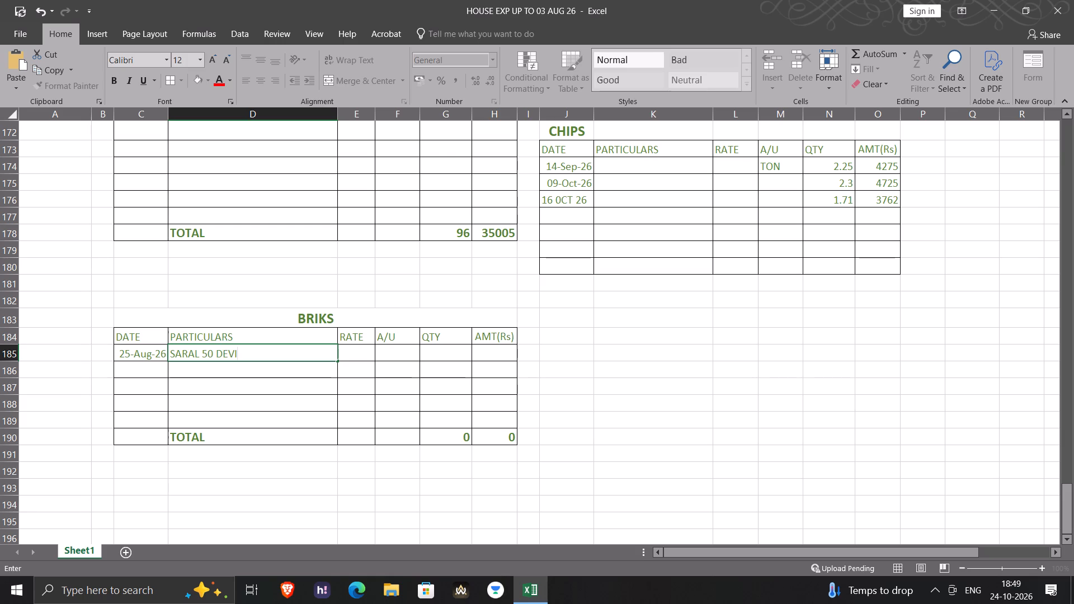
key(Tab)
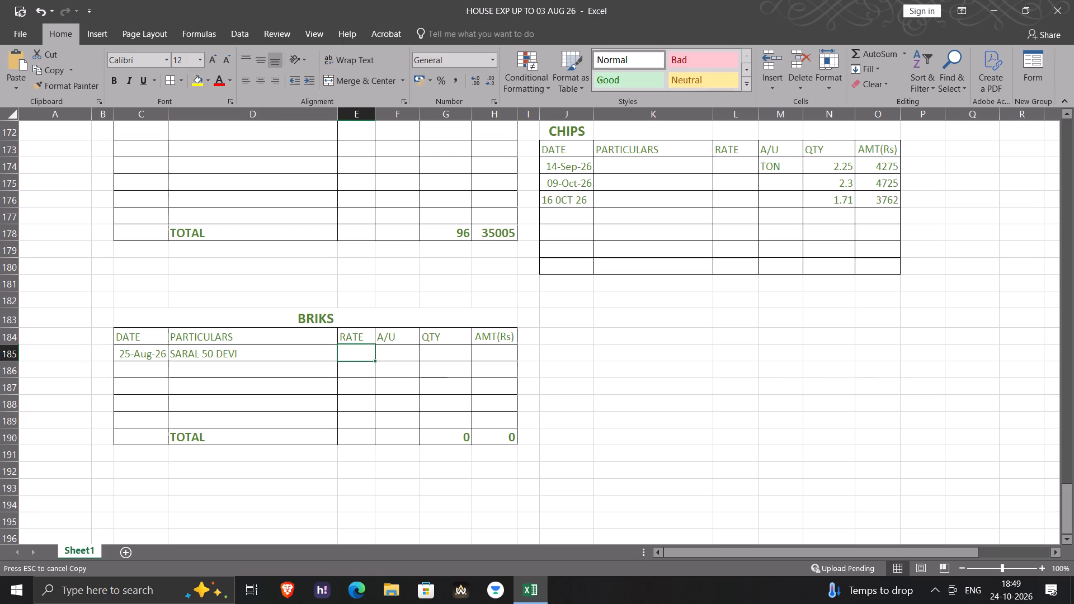
click(444, 356)
text(1500)
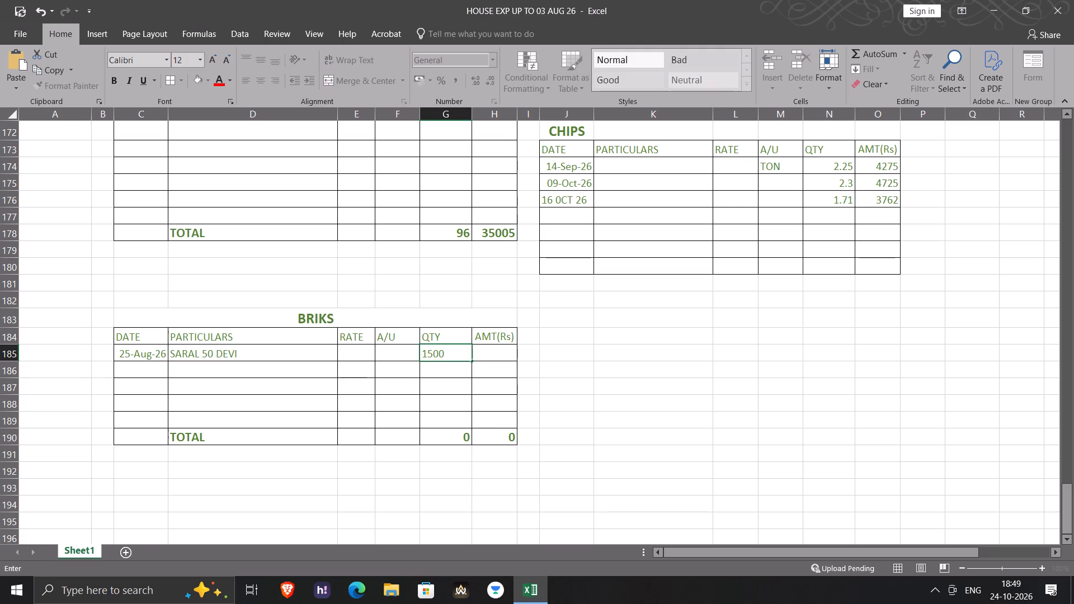
key(Tab)
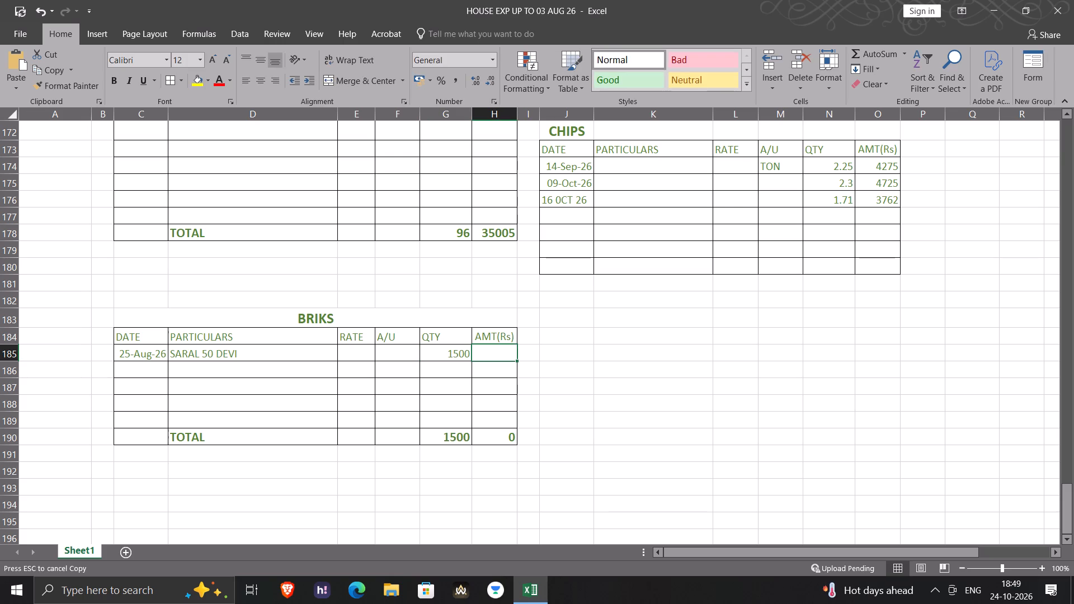
key(1)
text(8800)
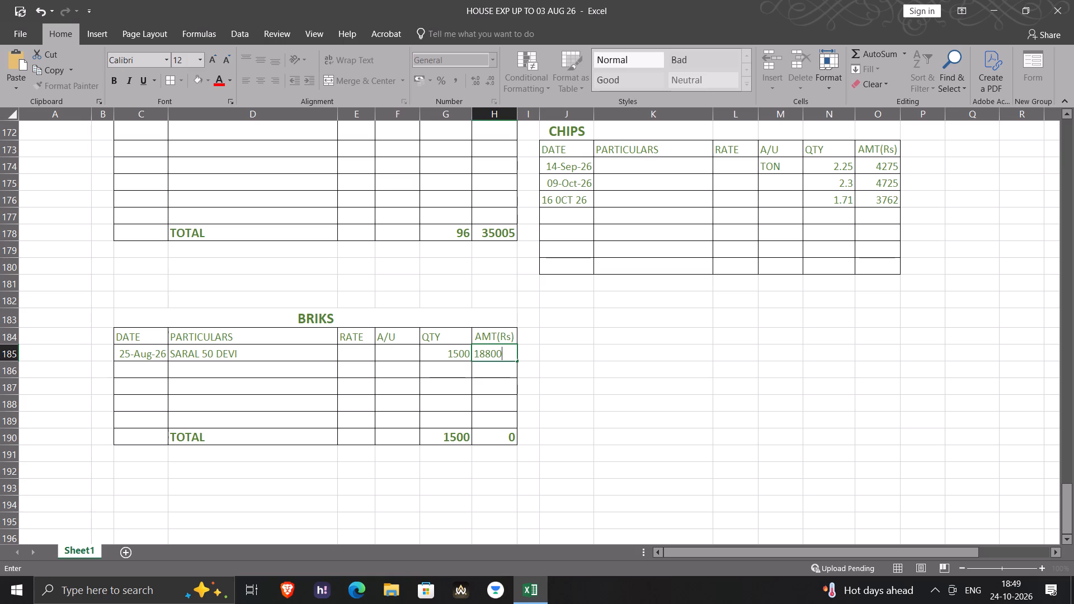
In the second BRIKS entry row, enter date 2 SEP 26, particulars VEHICLE RETURN CHARGE and amount 700.
click(131, 371)
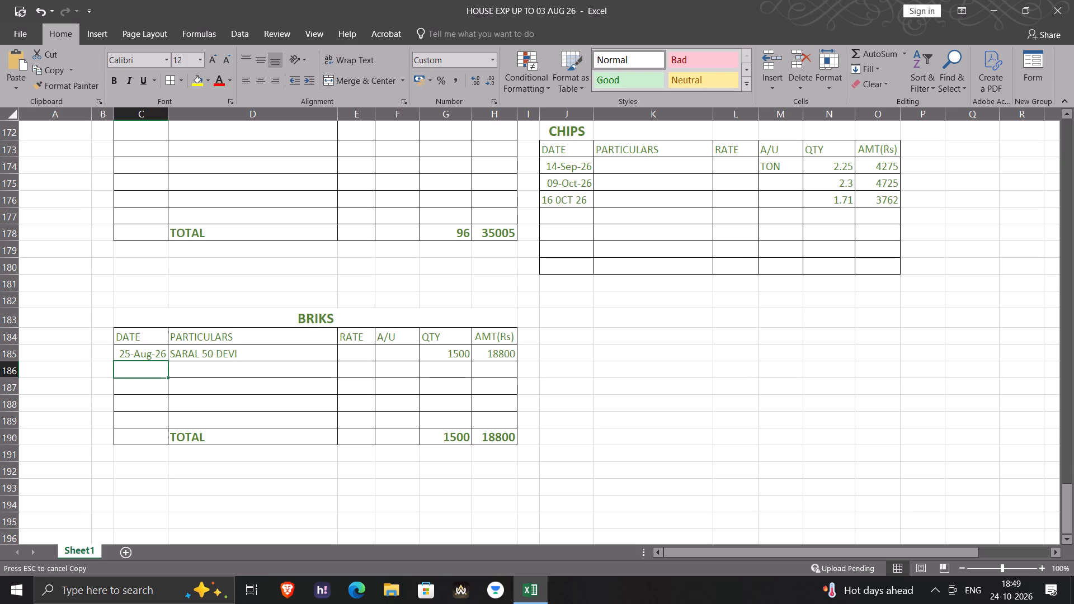
click(133, 362)
text(2 SEO)
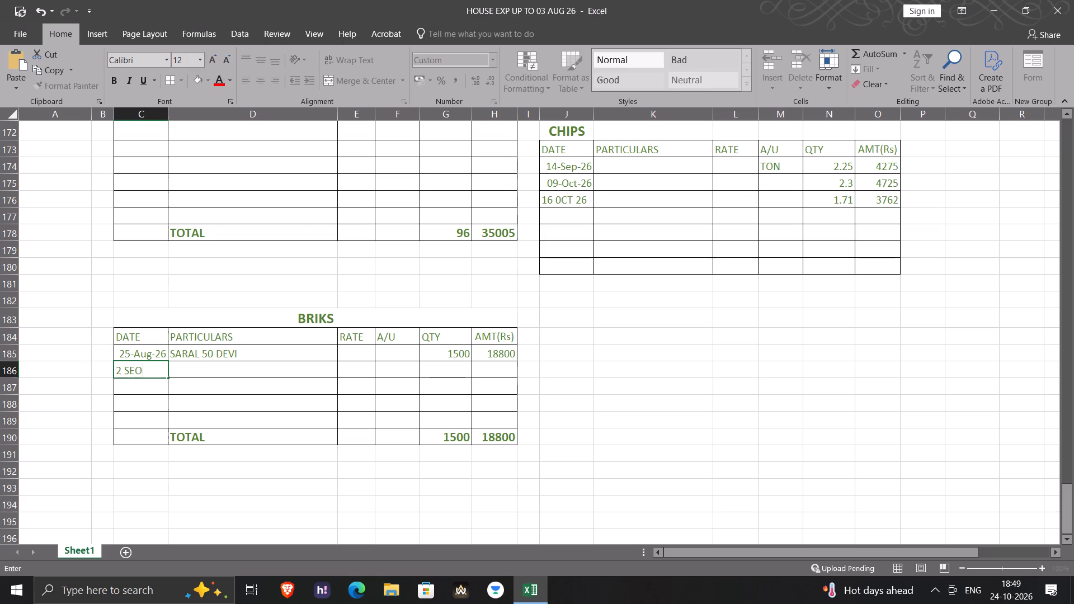
key(BackSpace)
key(p)
key(space)
text(26)
click(488, 367)
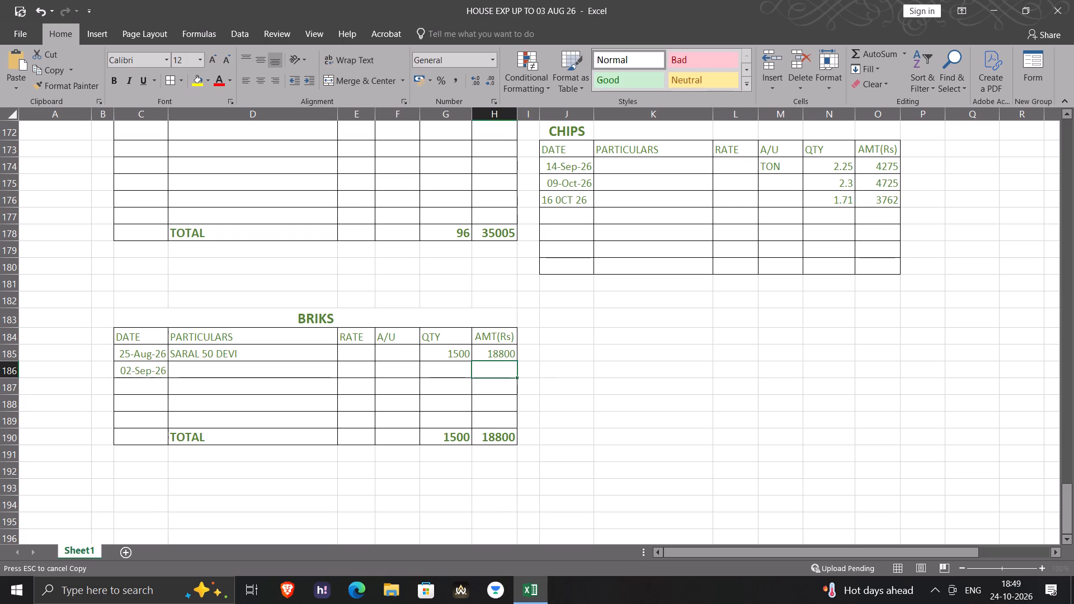
text(700)
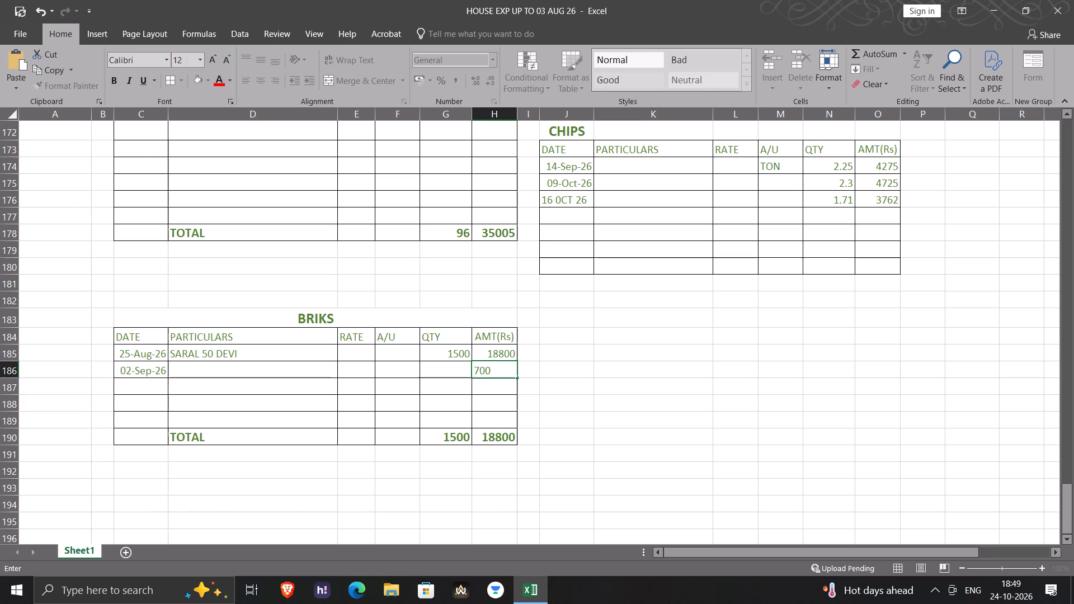
click(225, 369)
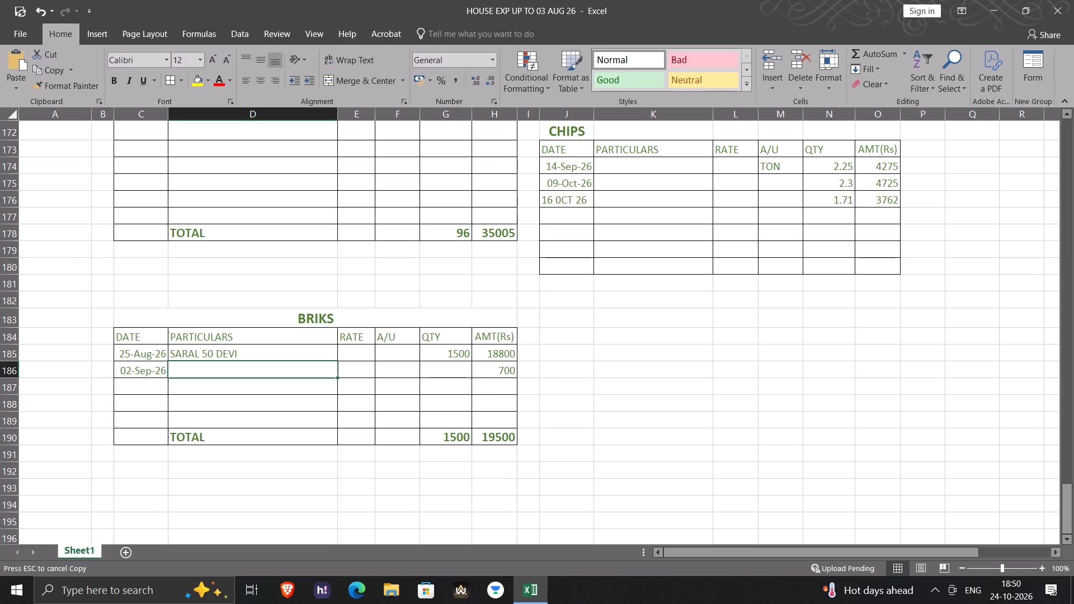
text(VE)
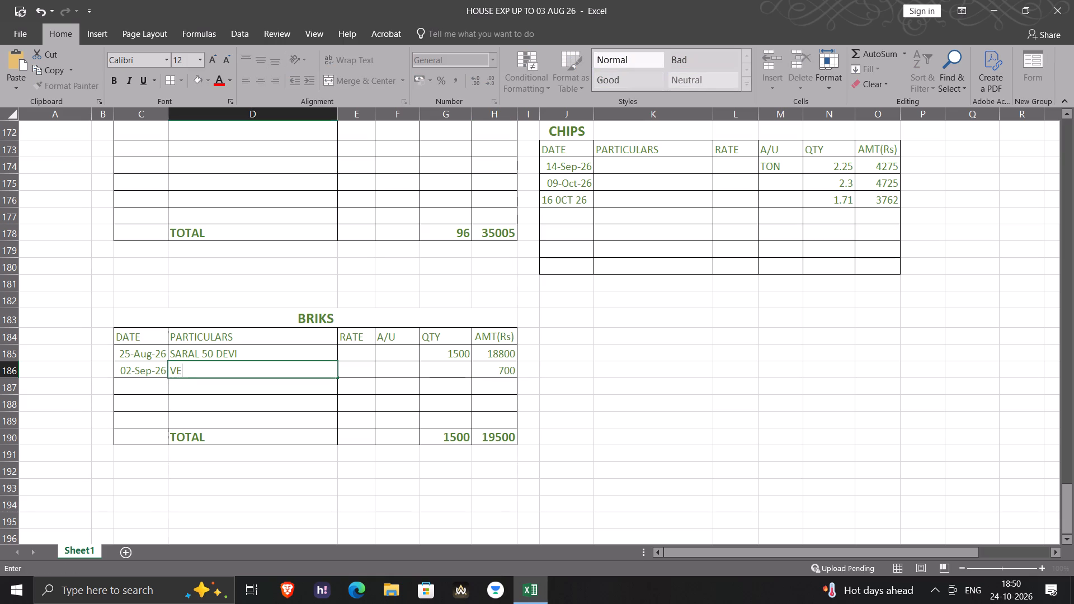
text(HI)
key(c)
text(LE RETU)
text(RN)
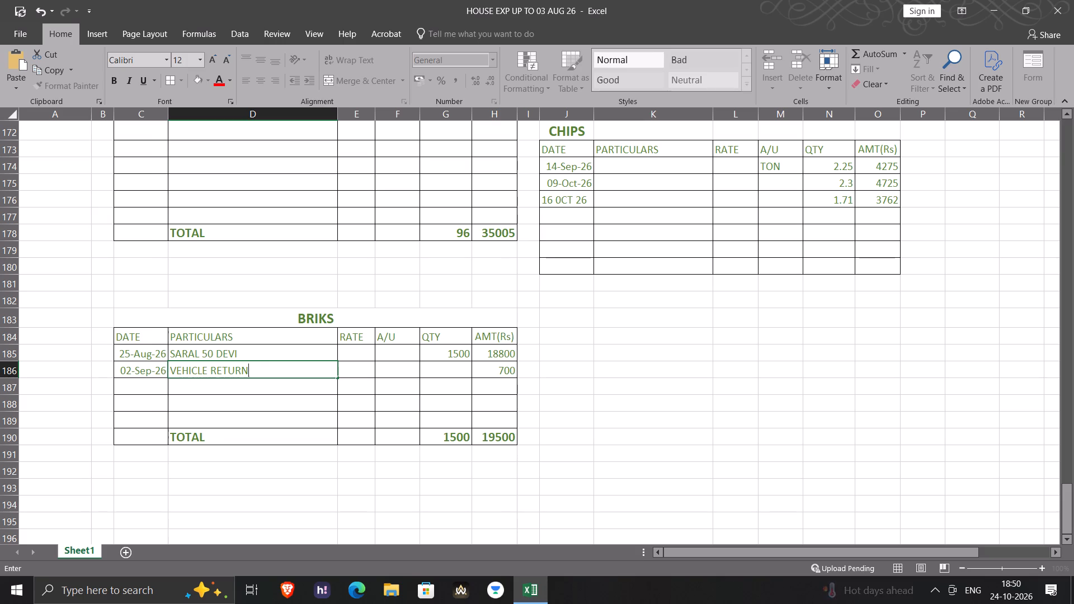
key(space)
text(CHAR)
text(GE)
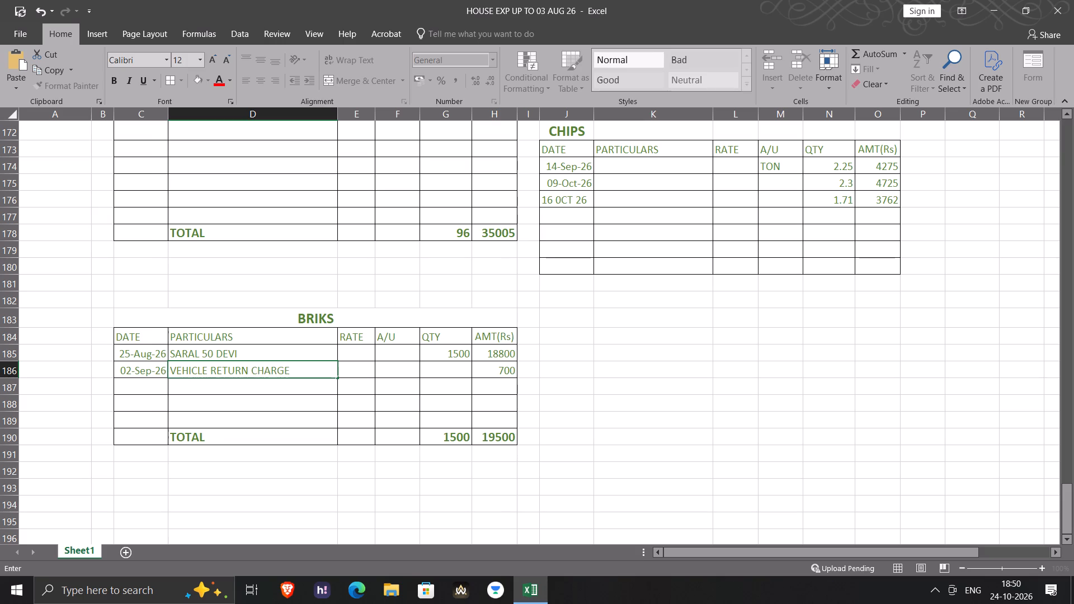
In the third BRIKS entry row, enter date 8 SEP 26, particulars MATA, quantity 1500 and amount 22950.
click(124, 386)
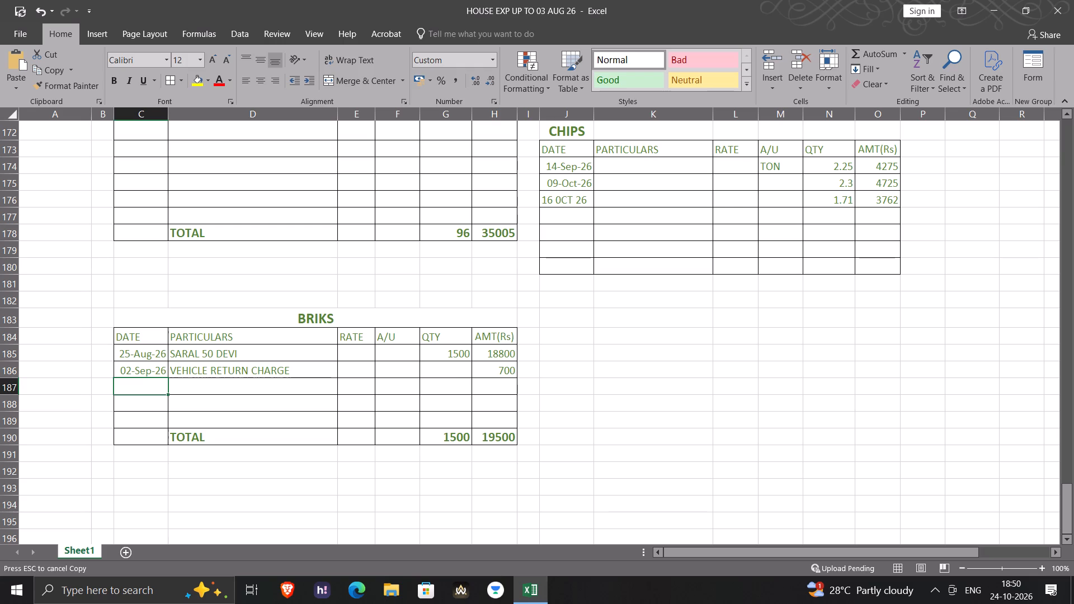
text(8 SEP 26)
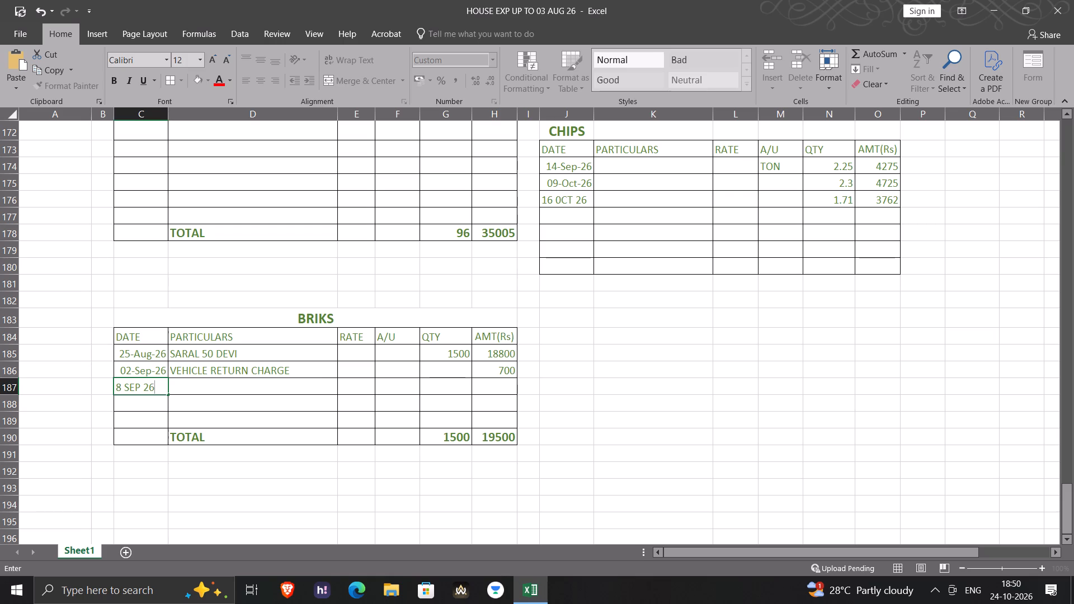
click(201, 380)
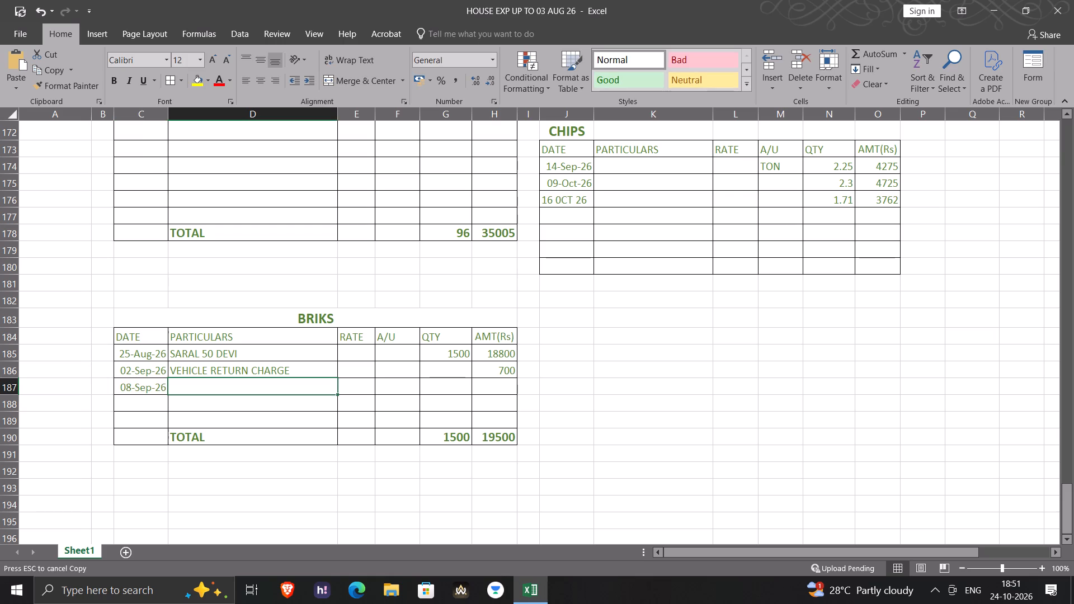
text(MATA)
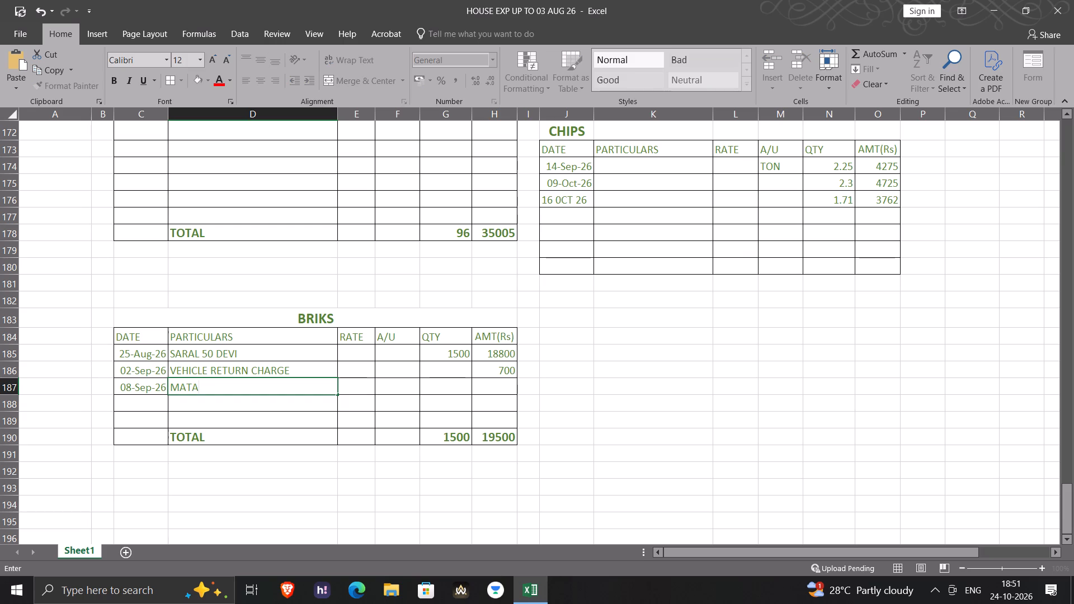
key(Tab)
key(Tab)
key(Tab)
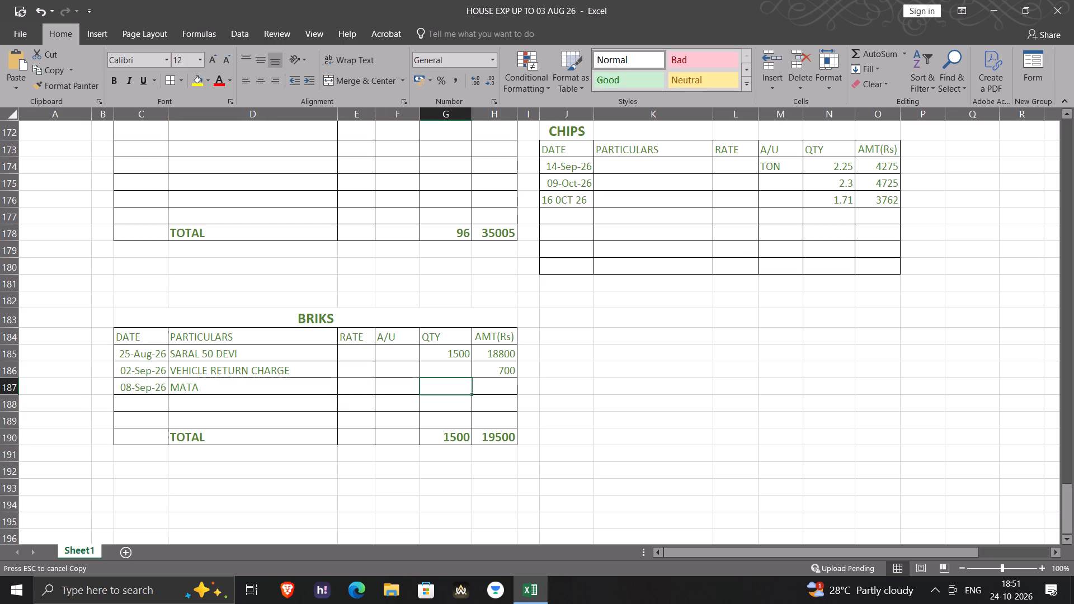
text(1500)
key(Tab)
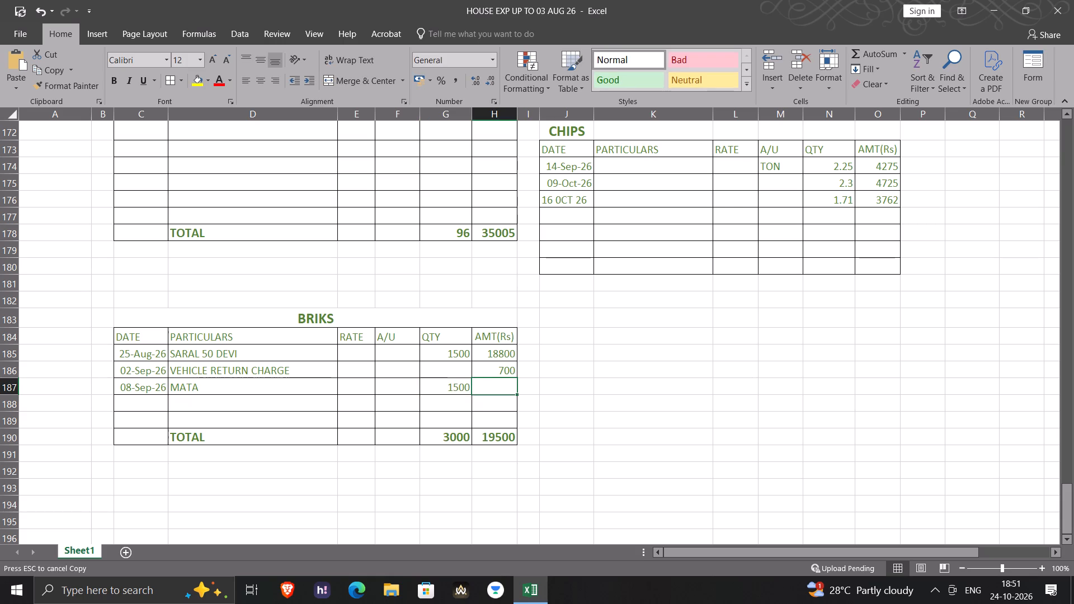
text(22)
text(950)
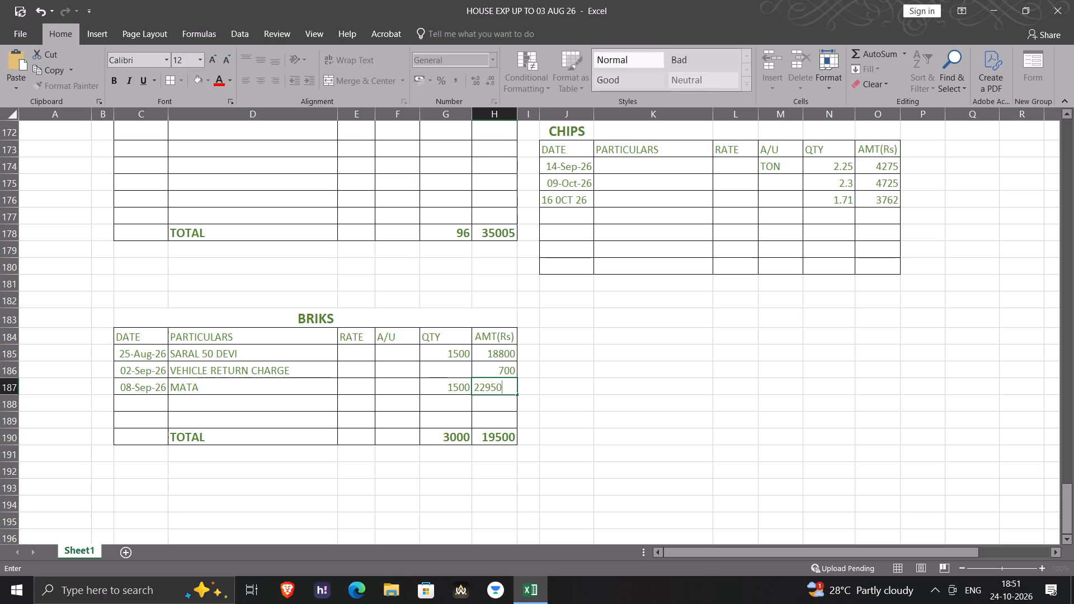
click(130, 400)
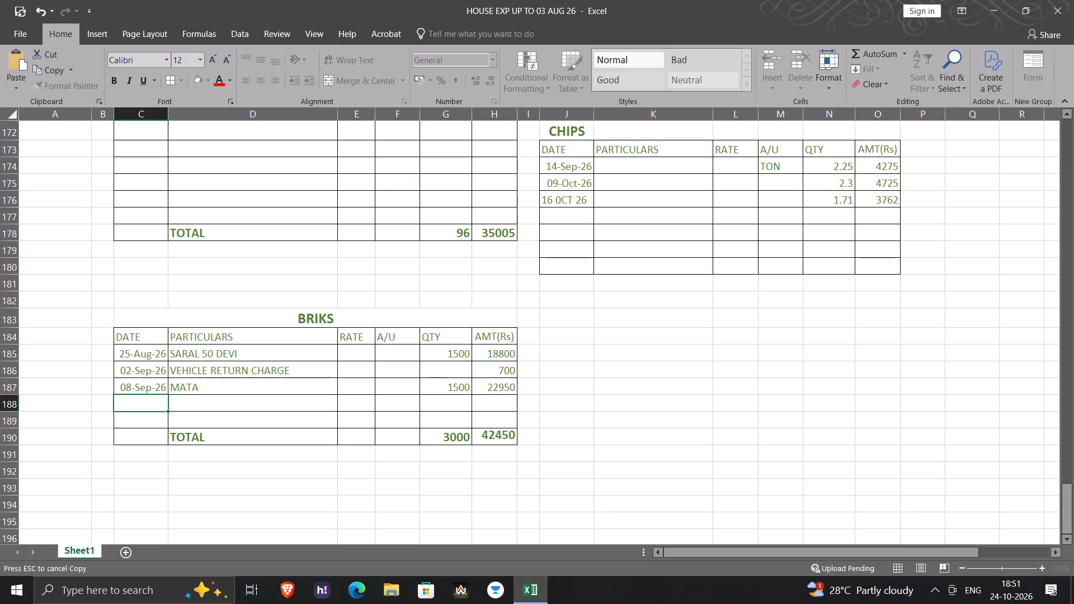
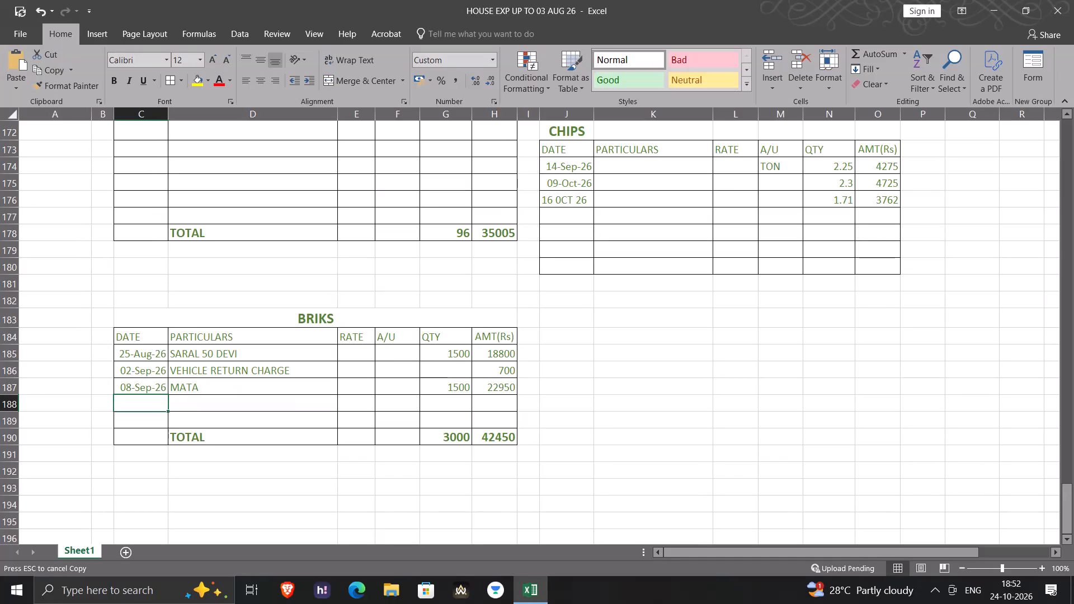
In the fourth BRIKS entry row, enter date 10 SEP 26, particulars SOMA, quantity 1500 and amount 22550.
click(139, 401)
text(10)
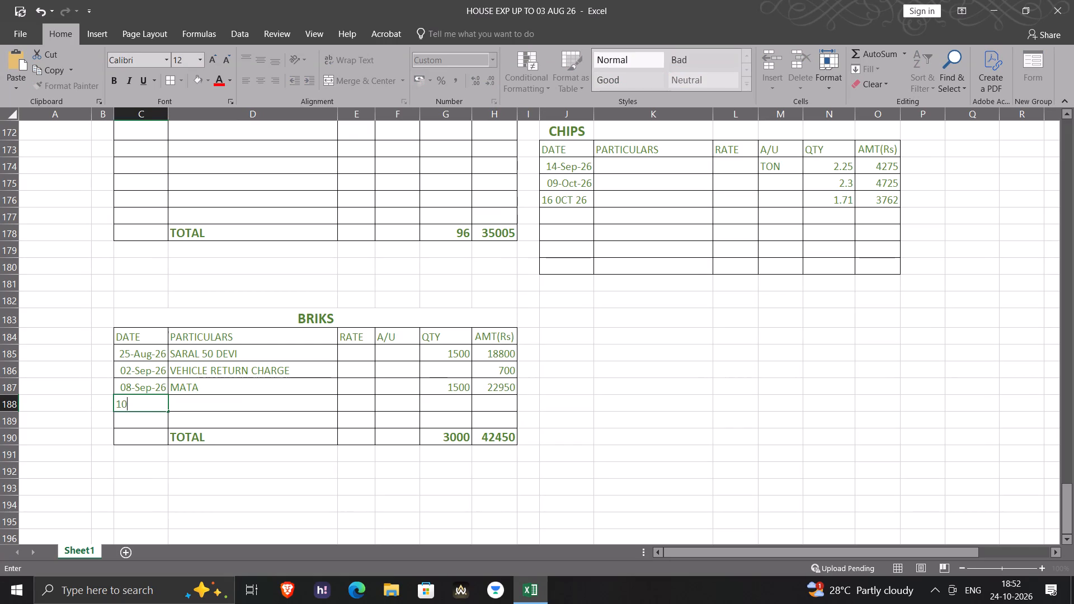
key(space)
text(SEP 2)
key(6)
key(Tab)
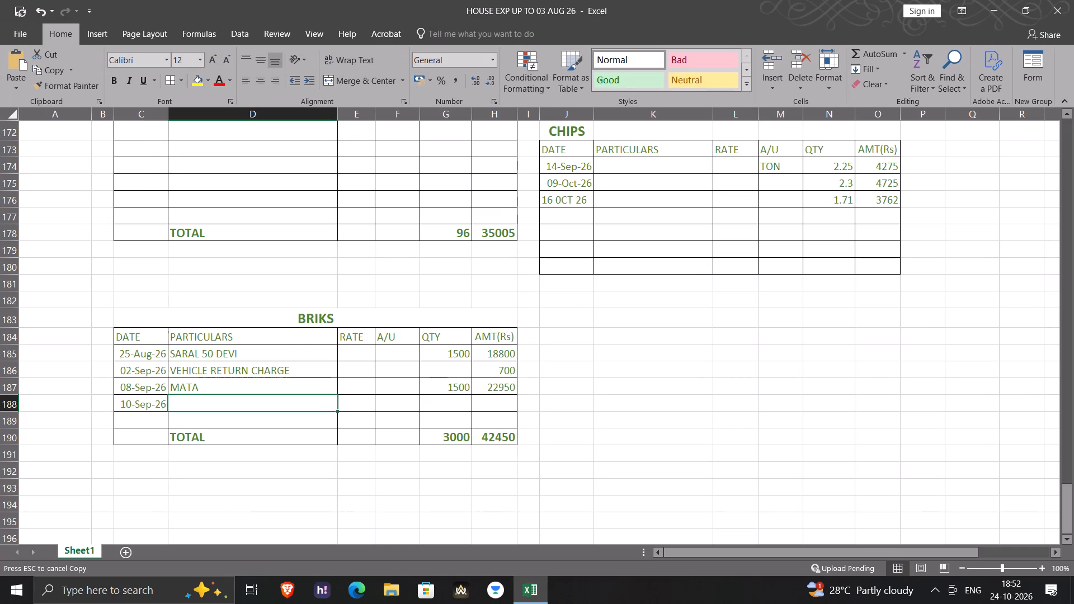
text(SOMA)
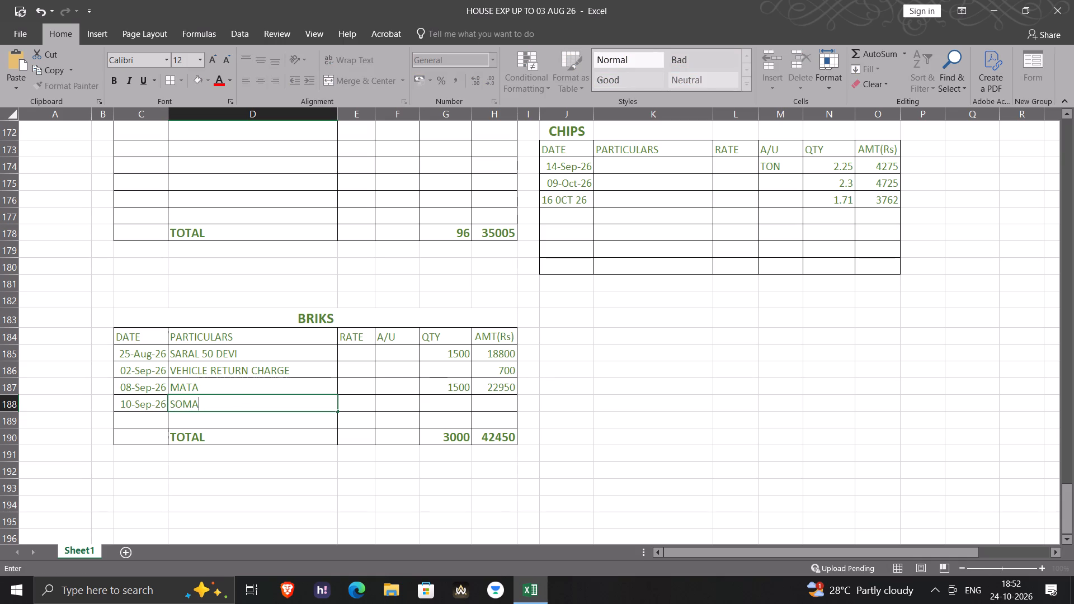
key(Tab)
key(Tab)
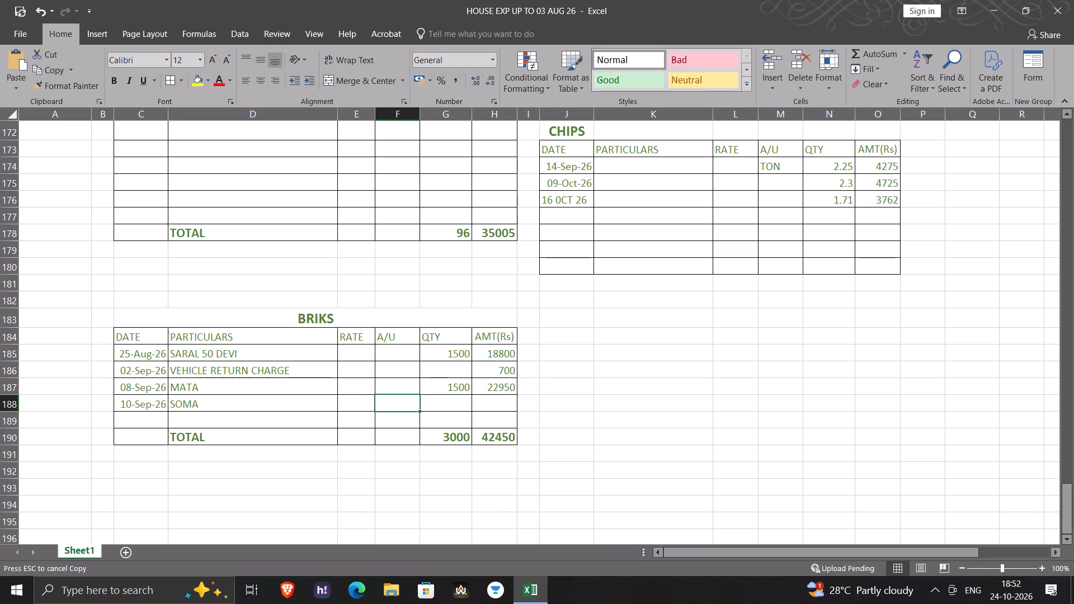
key(Tab)
text(1500)
key(Tab)
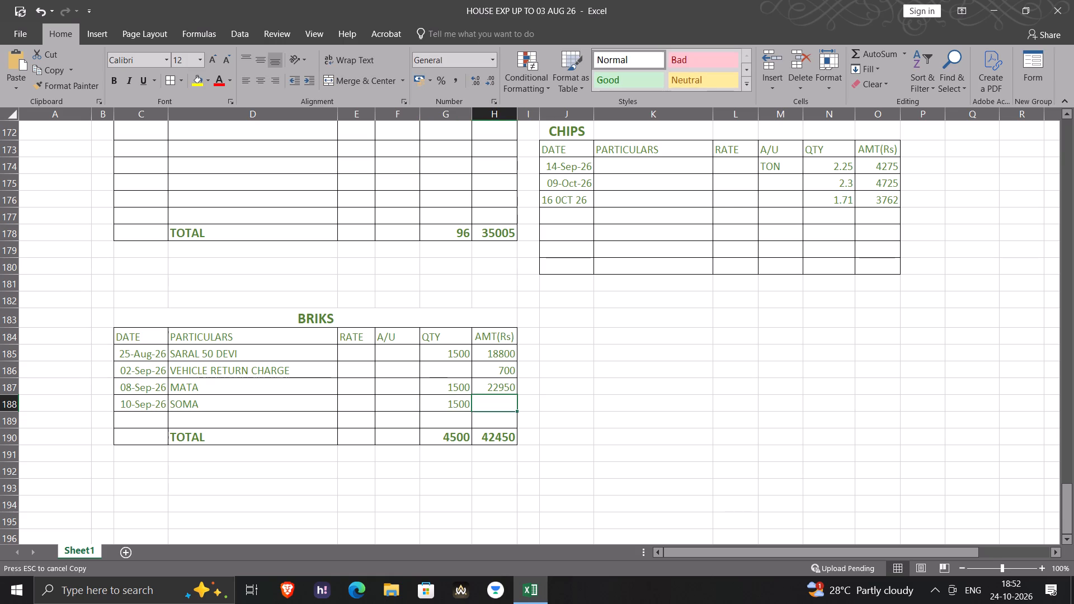
text(22)
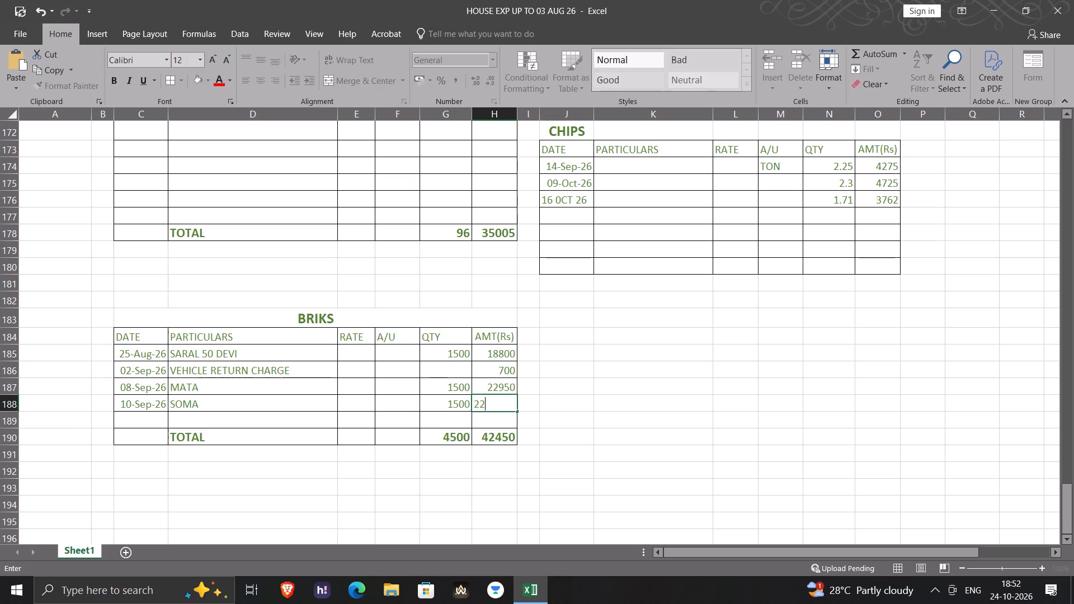
text(550)
In the fifth BRIKS entry row, enter date 19 SEP 26, particulars SOMA, quantity 1500 and amount 22550.
click(133, 420)
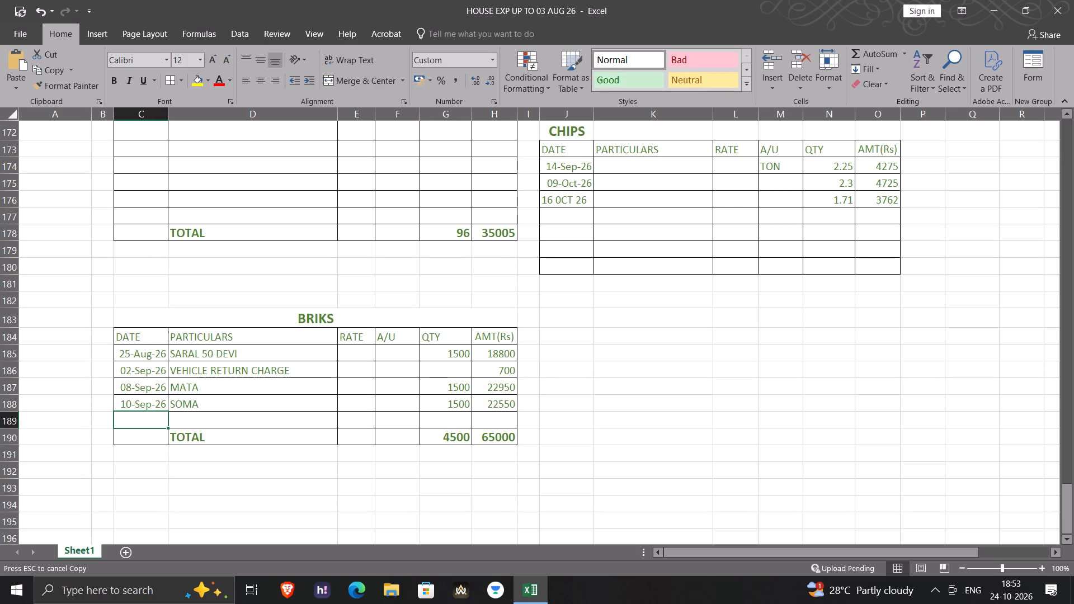
key(1)
text(9 SEP 26)
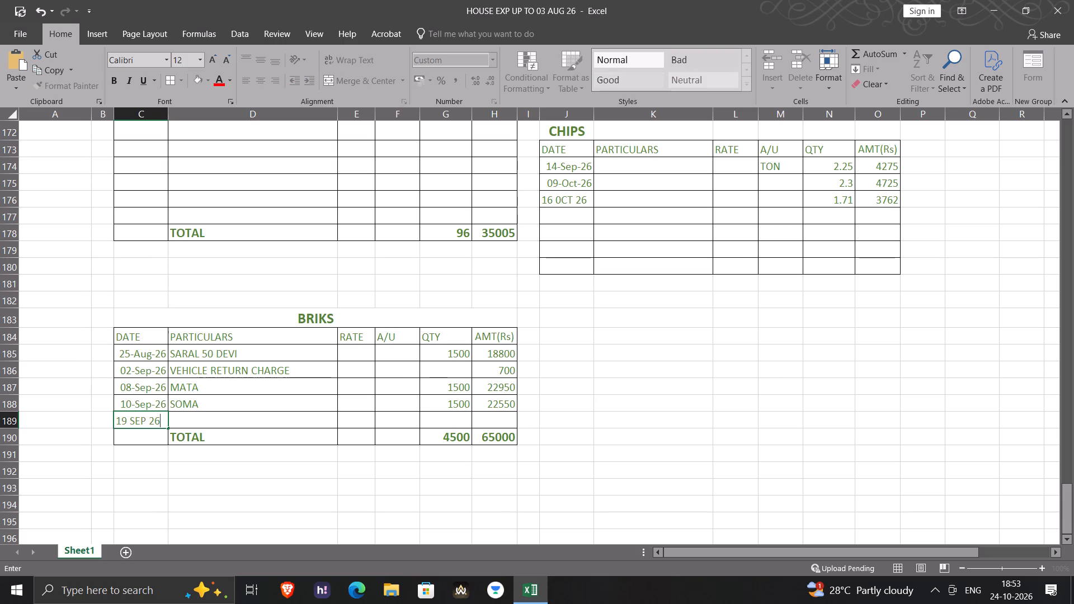
click(224, 415)
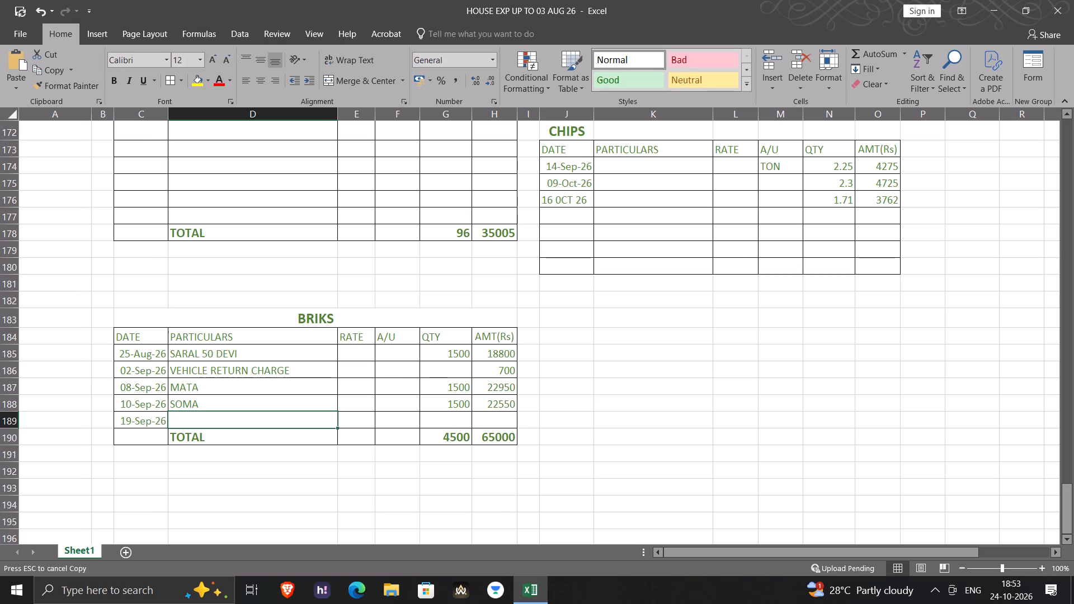
text(SOMA)
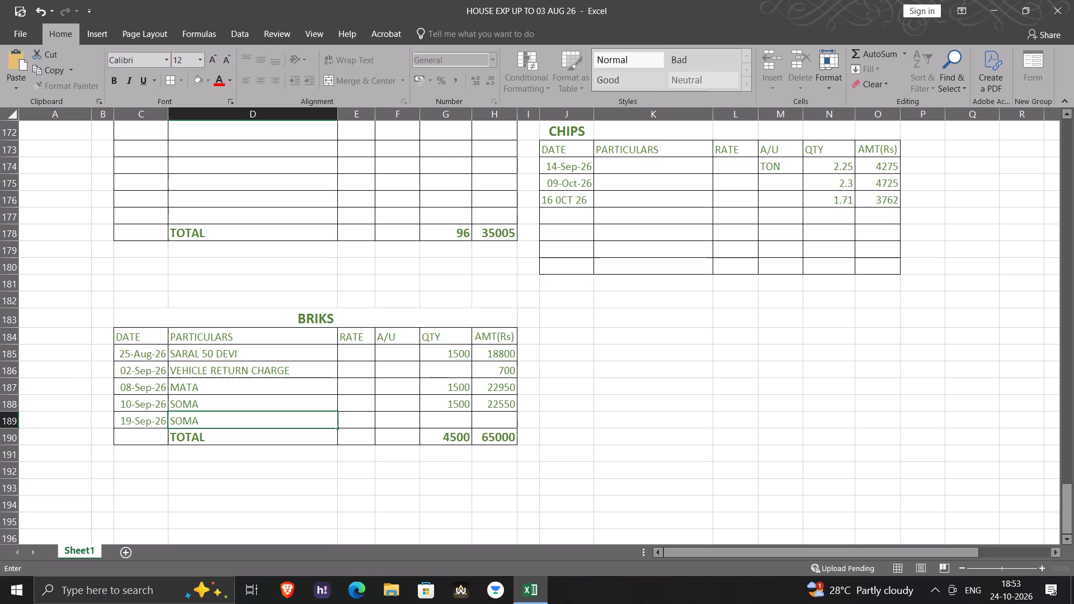
click(448, 419)
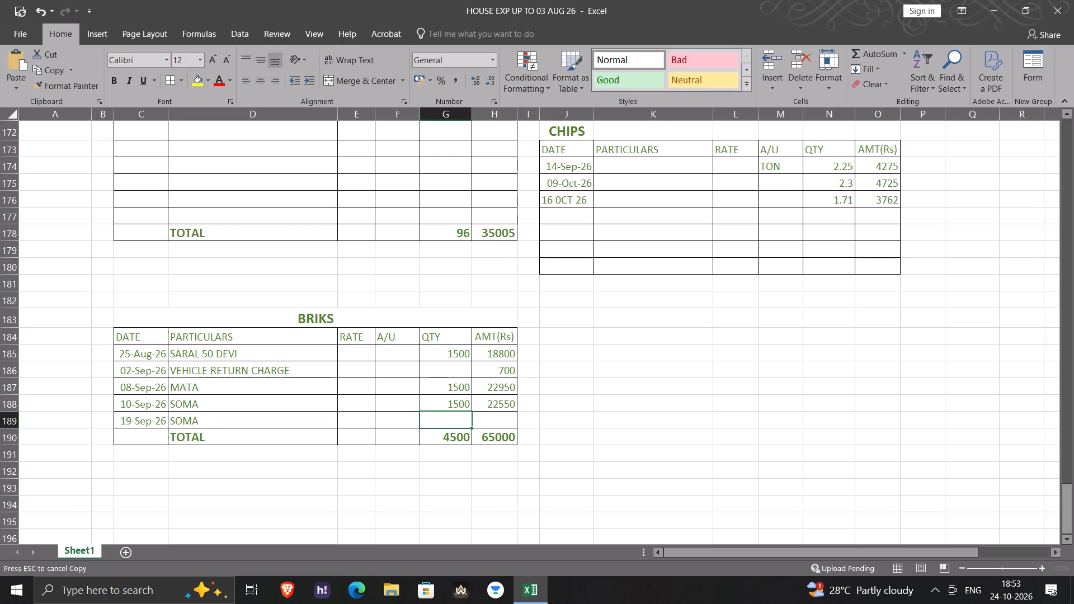
text(1500)
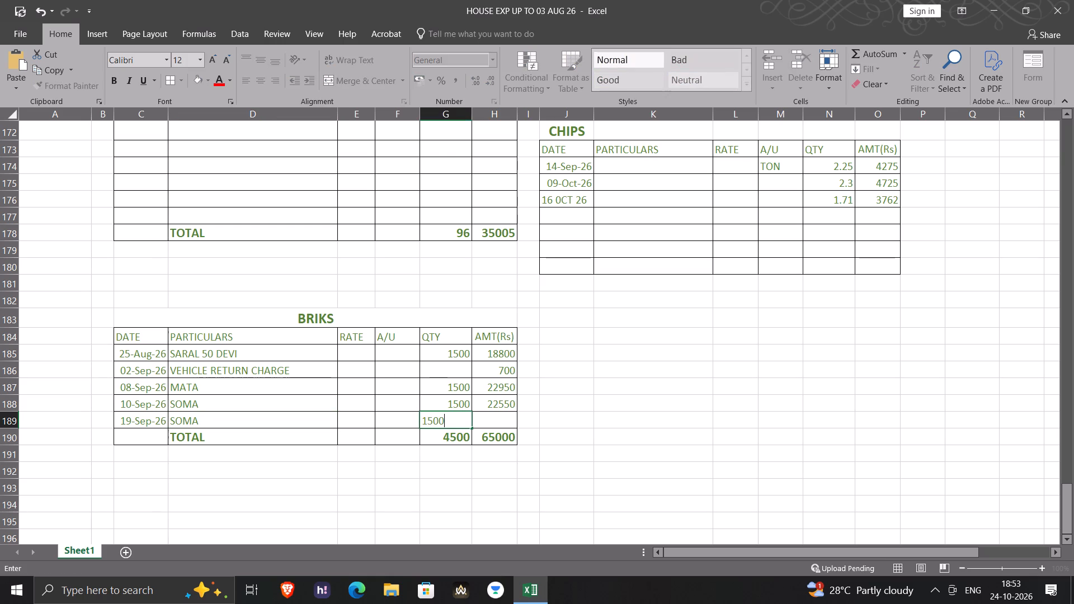
key(Tab)
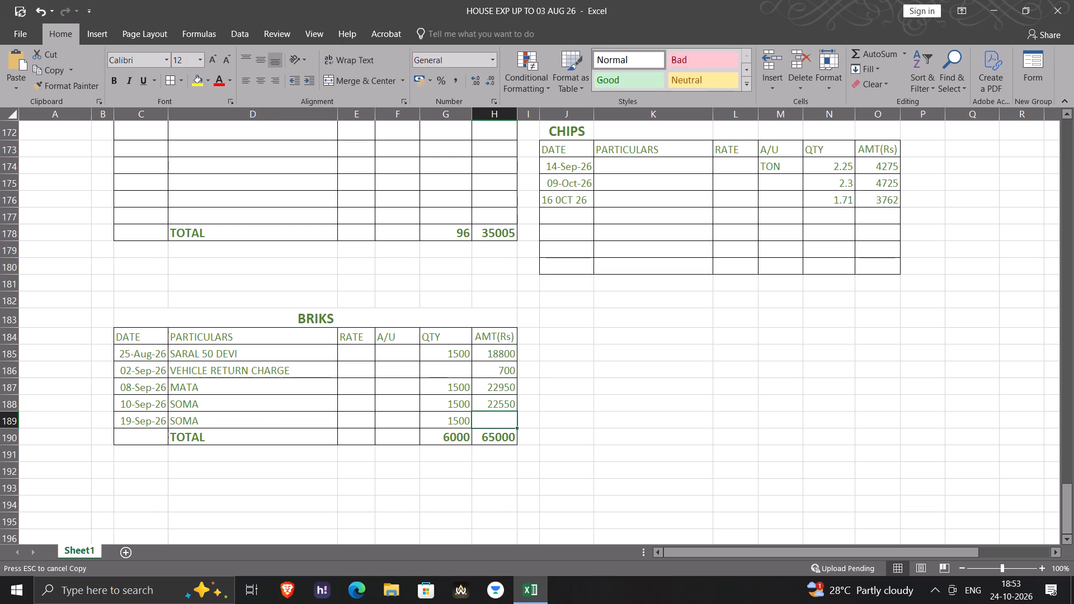
text(225)
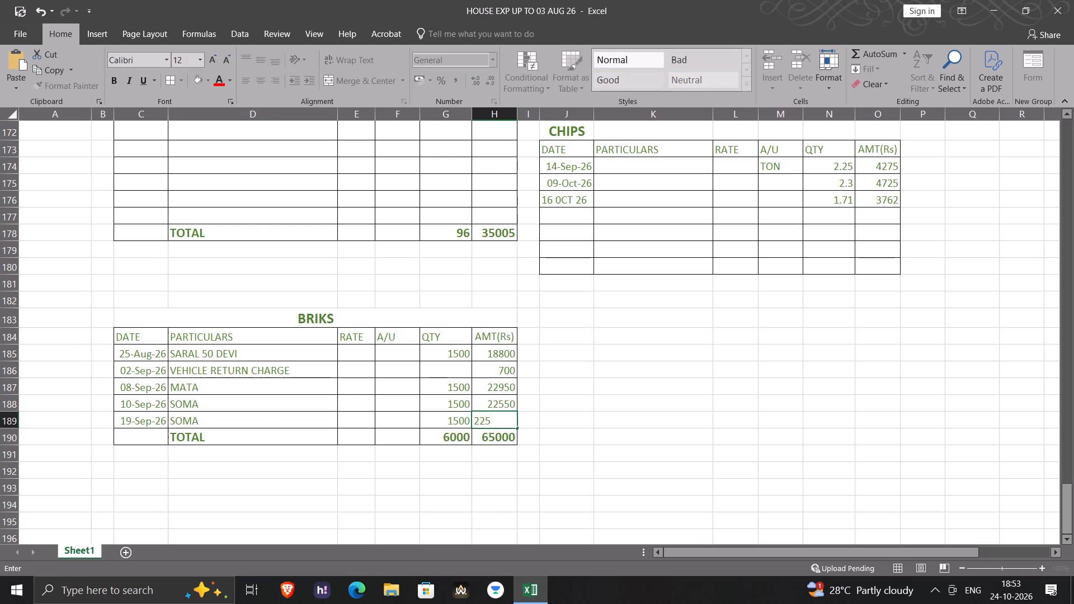
text(50)
click(402, 491)
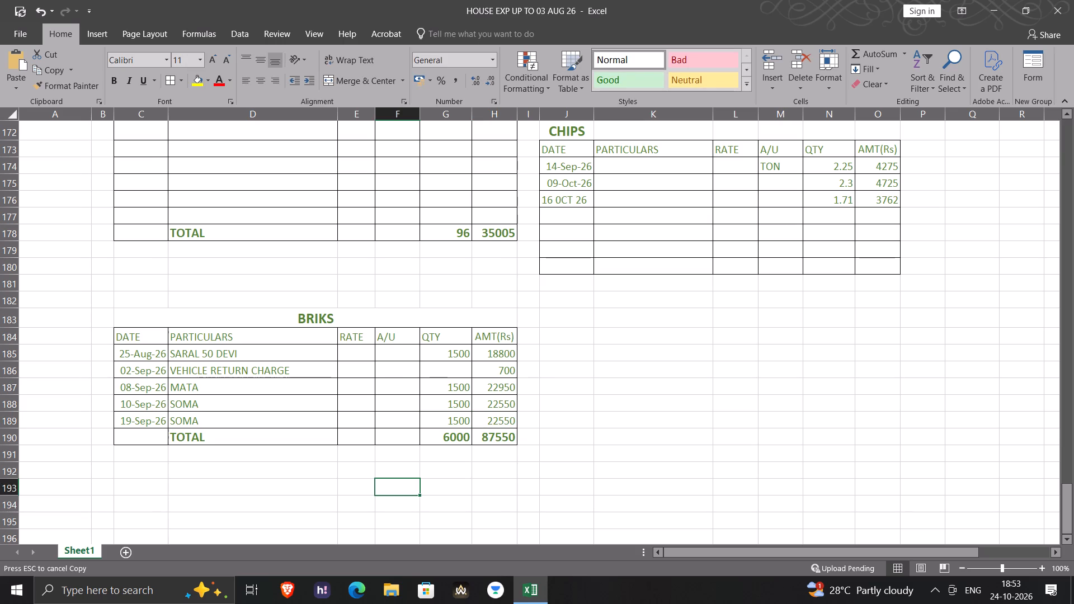
Insert a blank sheet row directly above the TOTAL row of the new BRIKS table.
click(7, 437)
right_click(7, 437)
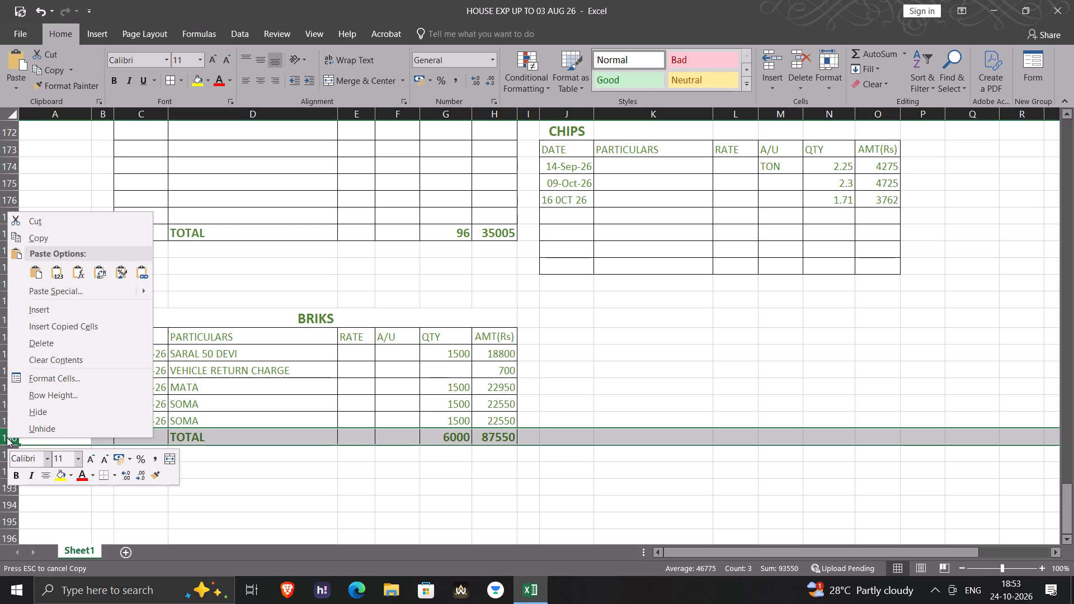
click(63, 308)
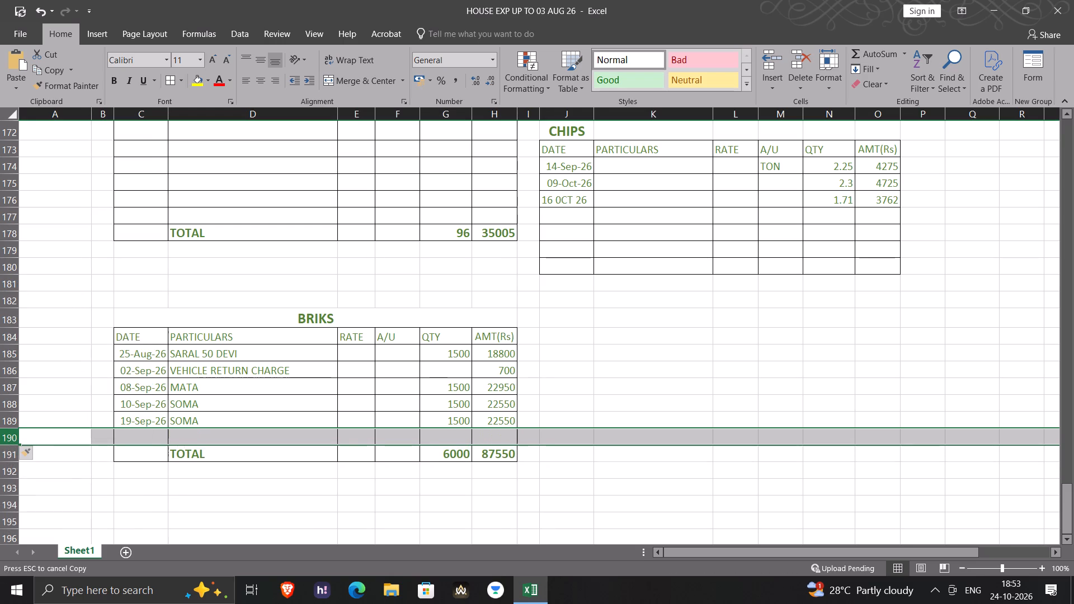
In the inserted BRIKS row, enter date 29 SEP 26, quantity 1500 and amount 22850, leaving the particulars empty.
click(145, 437)
text(29)
key(space)
text(SEP)
key(space)
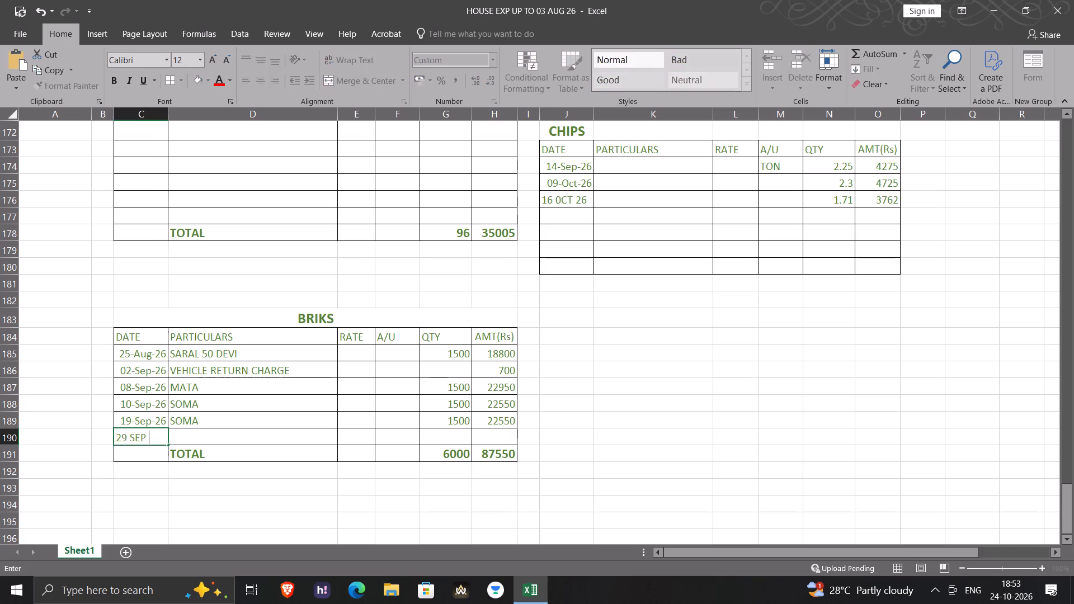
text(26)
key(Tab)
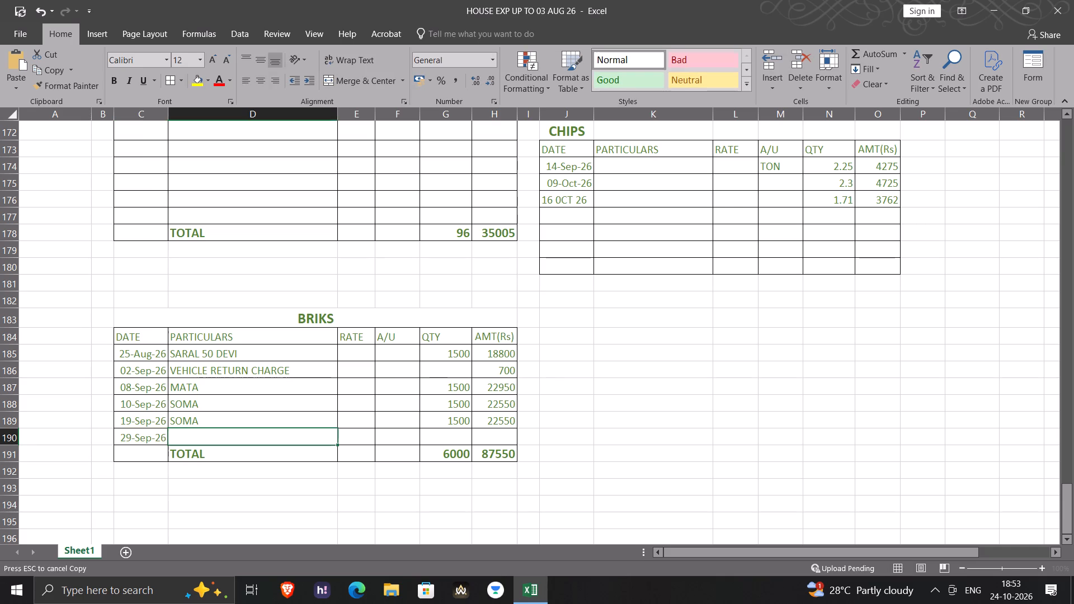
key(Tab)
key(Tab)
key(Tab)
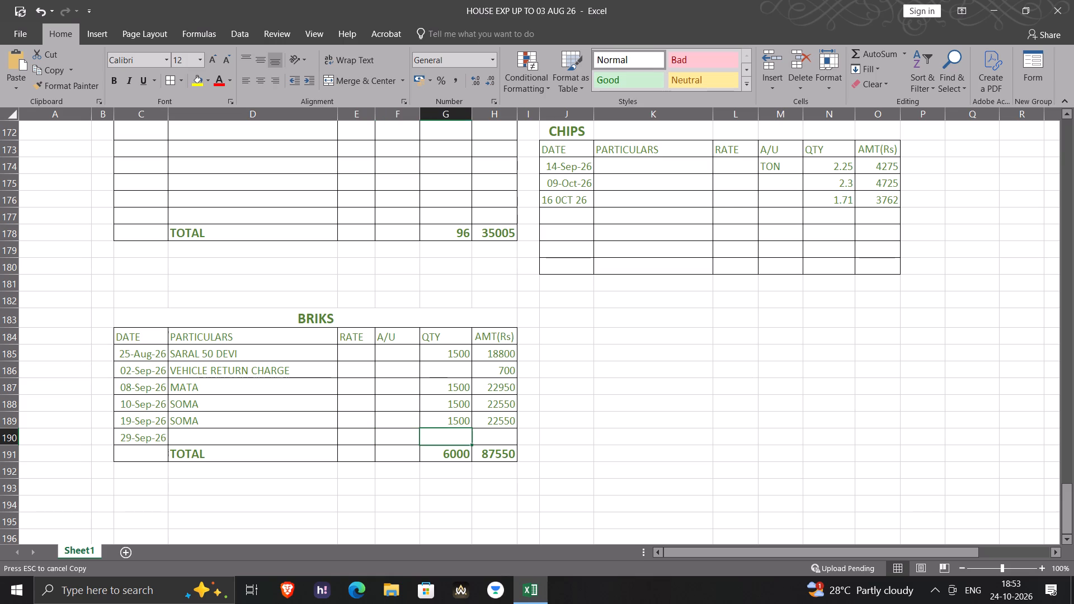
text(1500)
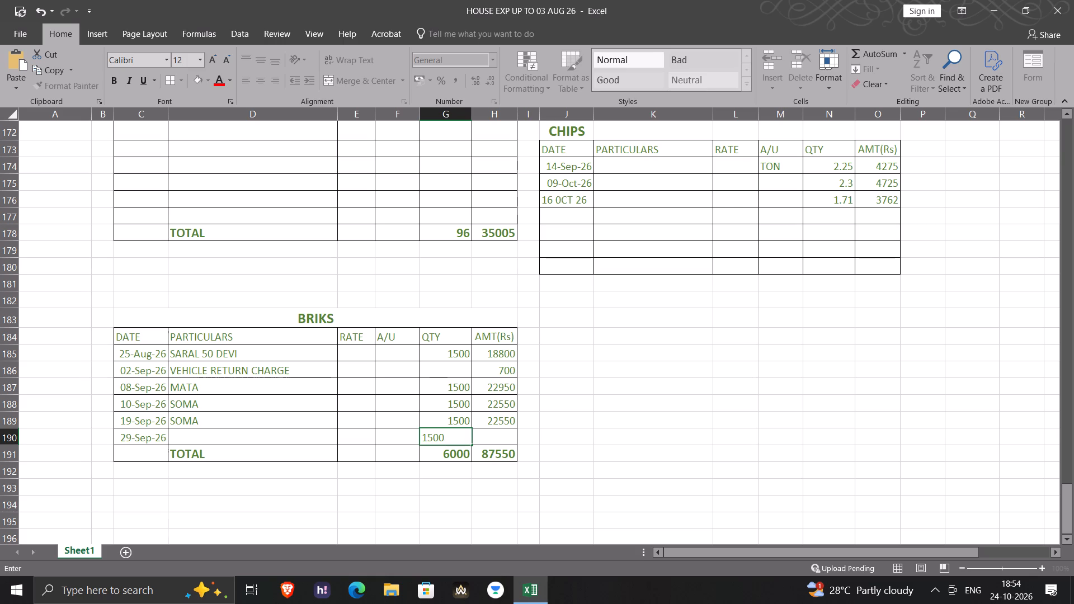
click(491, 436)
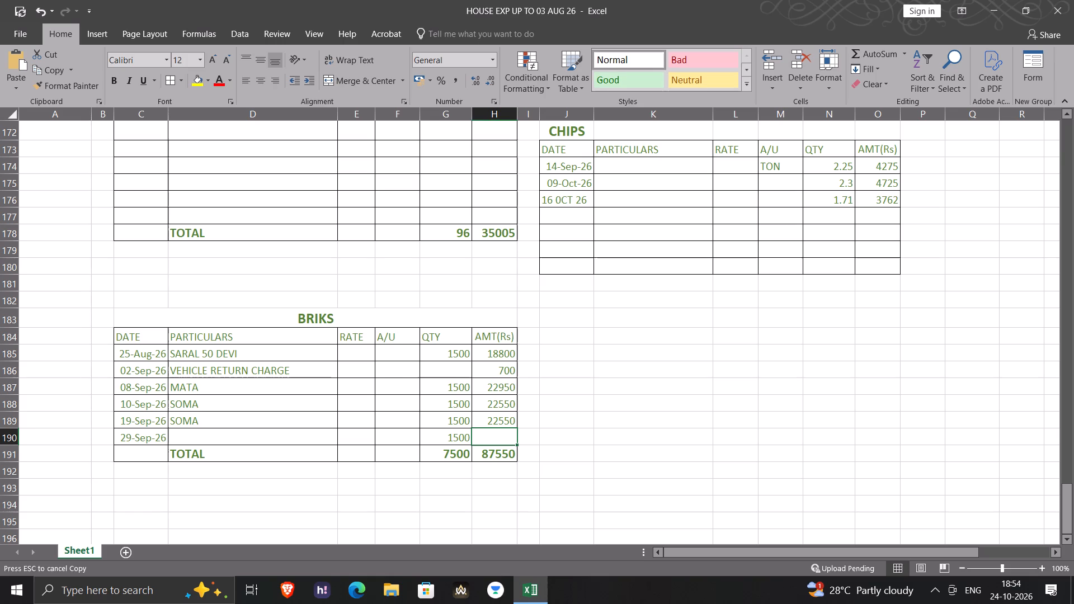
text(22)
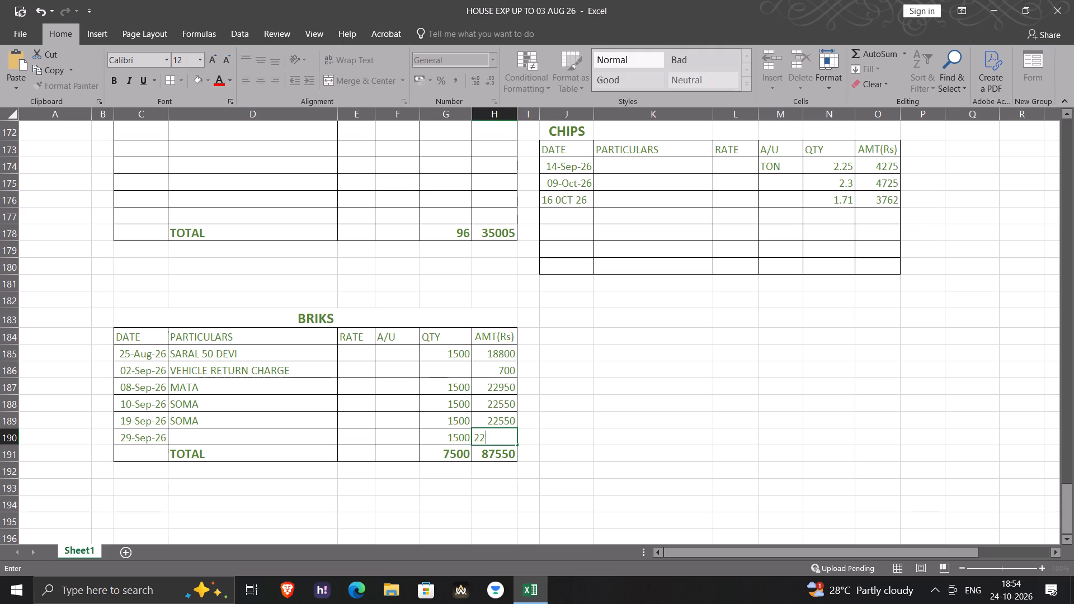
key(8)
text(50)
click(409, 461)
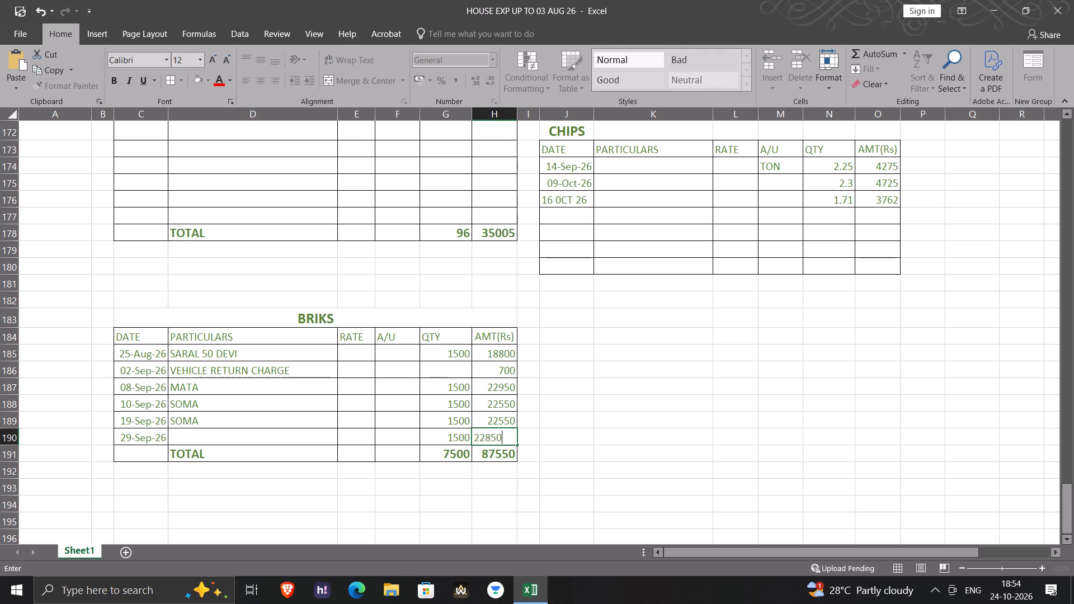
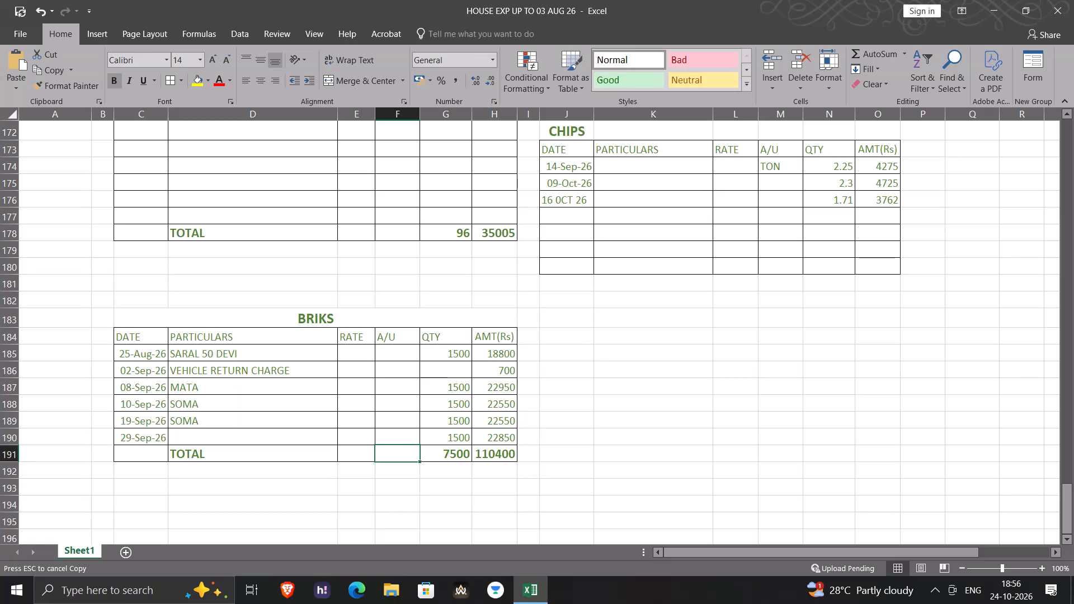
Insert a blank sheet row directly above the TOTAL row of the new BRIKS table.
click(7, 452)
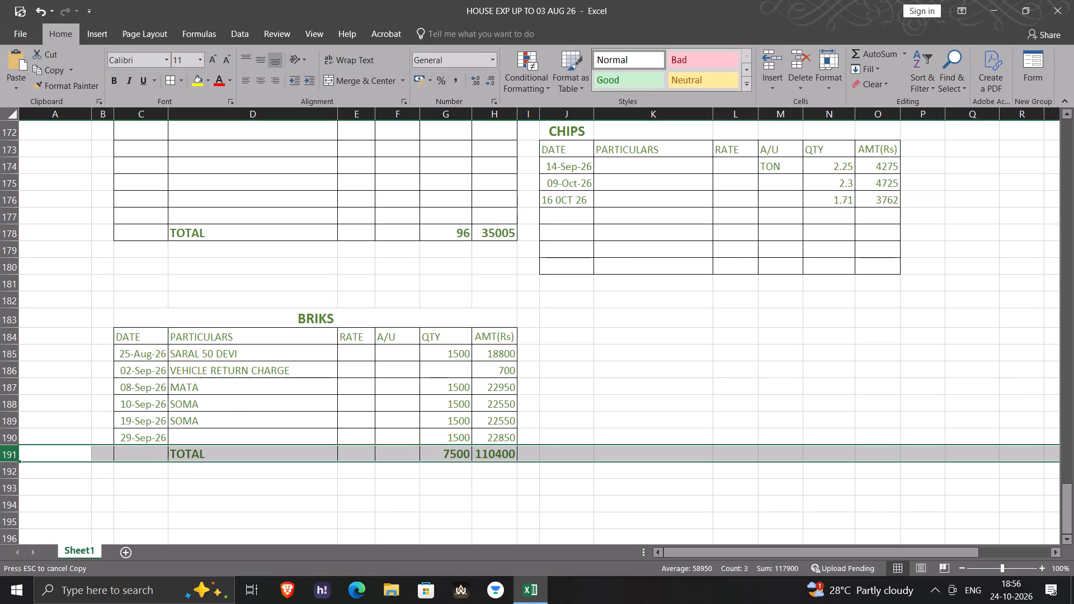
right_click(10, 452)
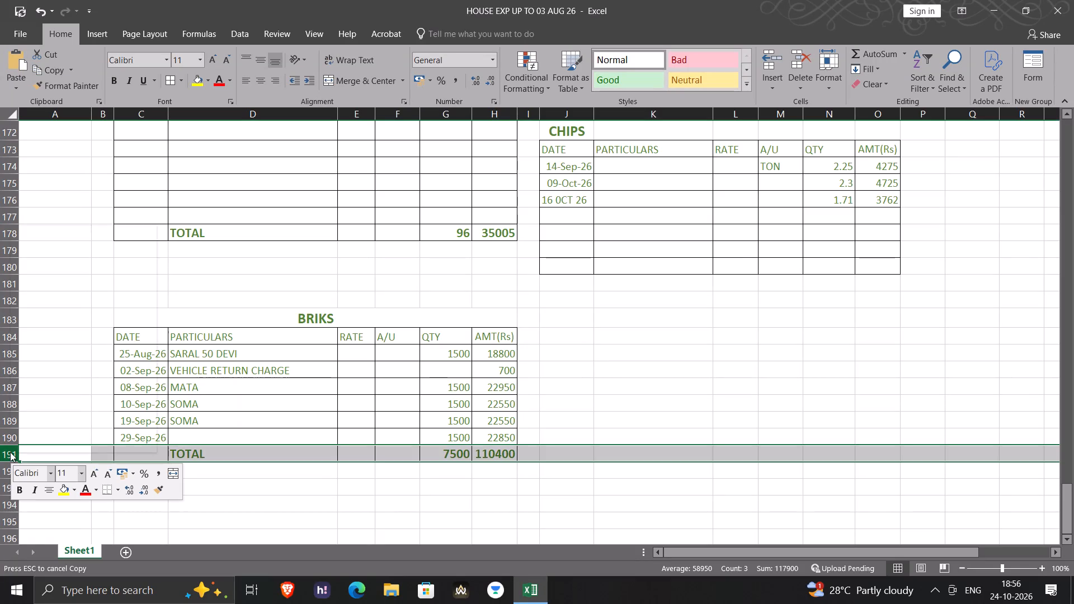
click(97, 324)
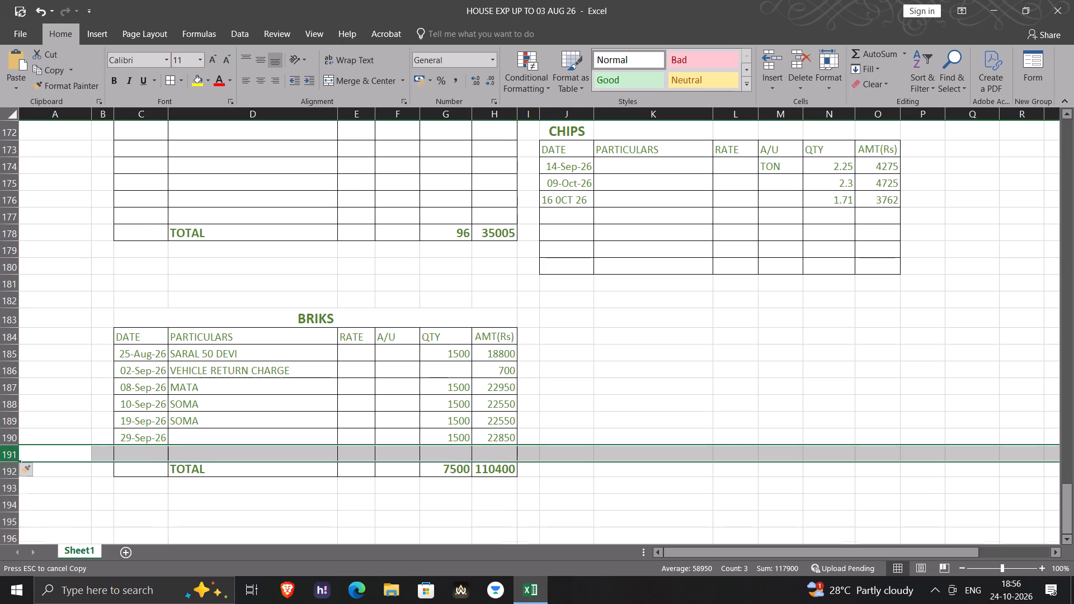
In the inserted BRIKS row, enter date 17 0CT 26, quantity 1500, amount 23900 and particulars RAJU.
click(146, 456)
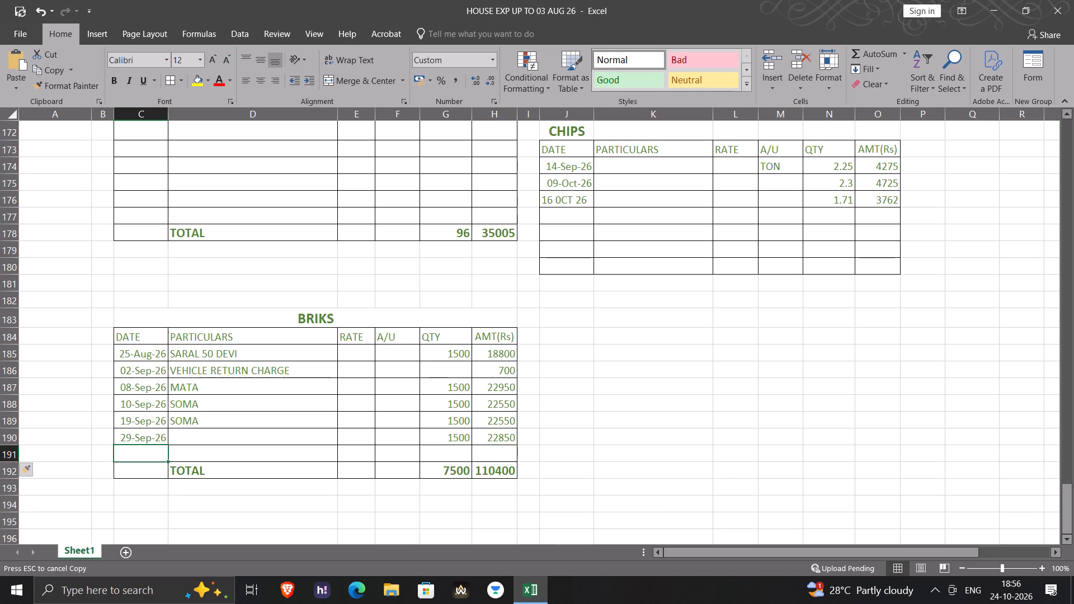
text(17)
key(space)
text(0CT 26)
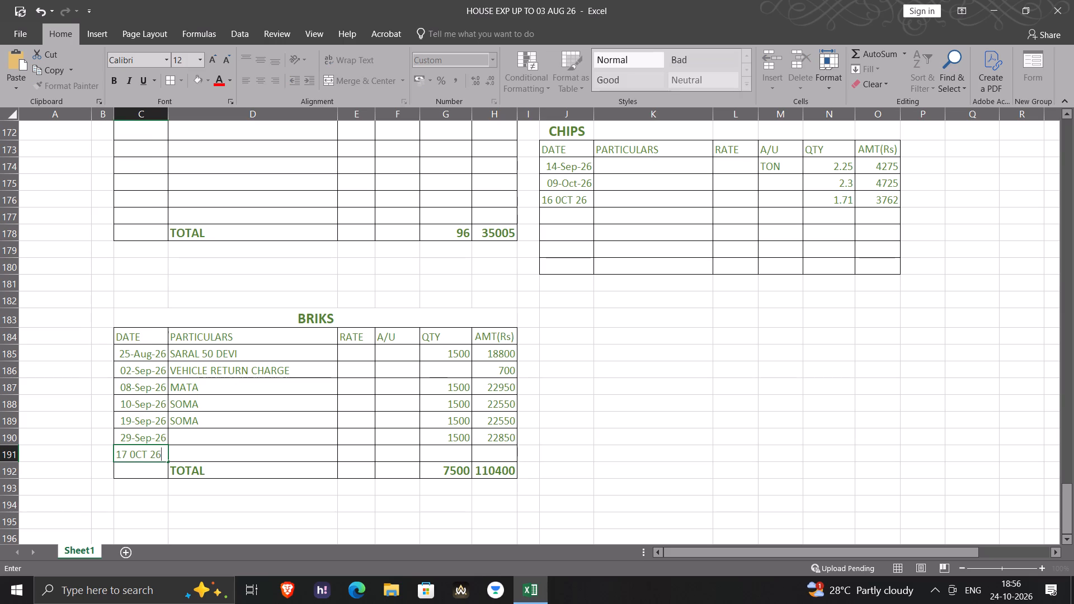
click(445, 454)
text(1500)
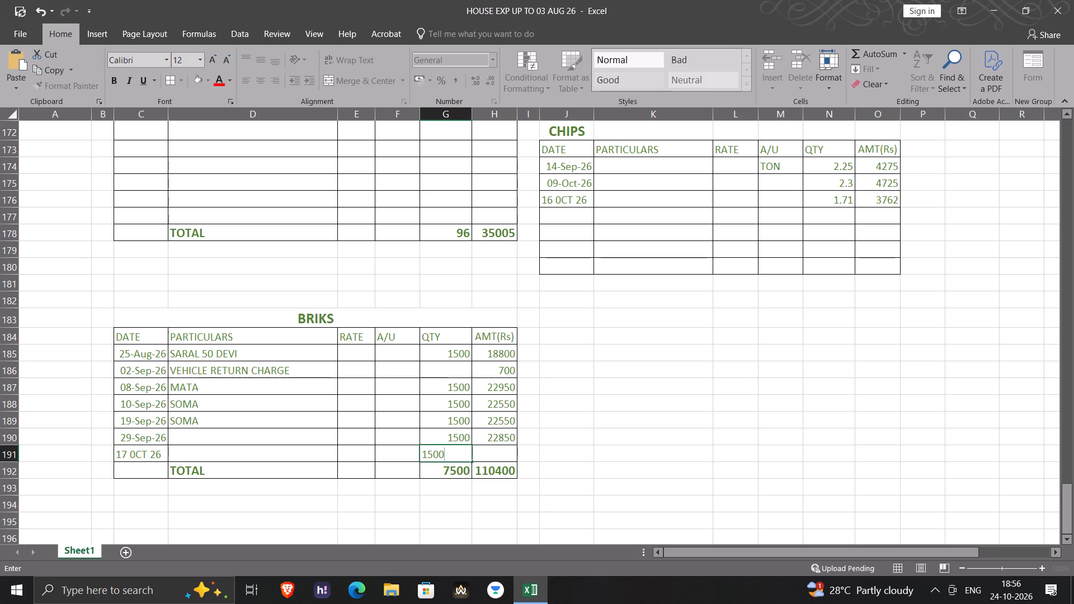
click(492, 454)
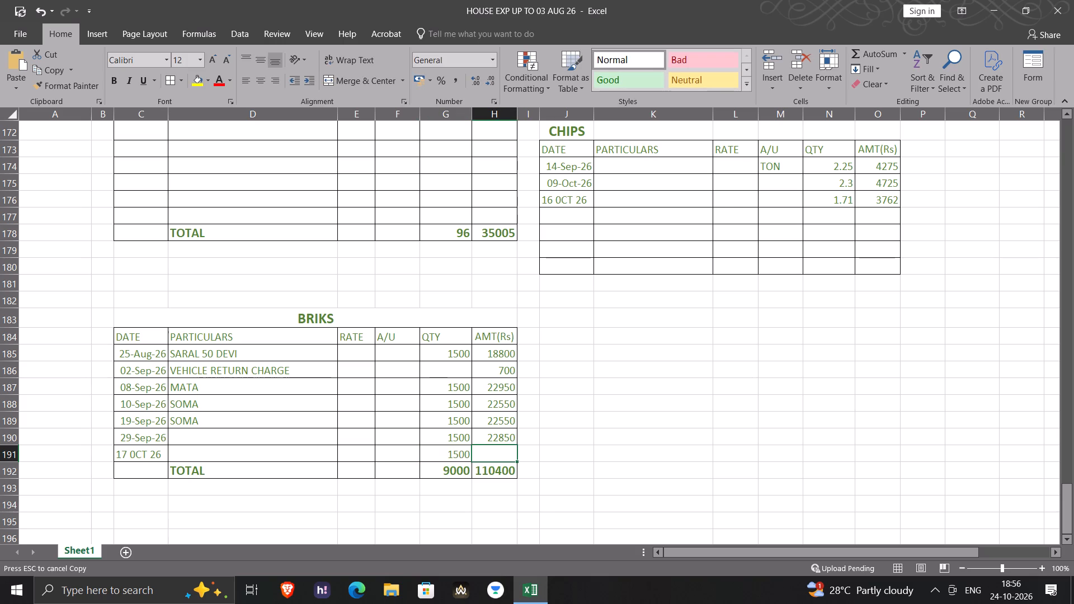
text(23)
text(900)
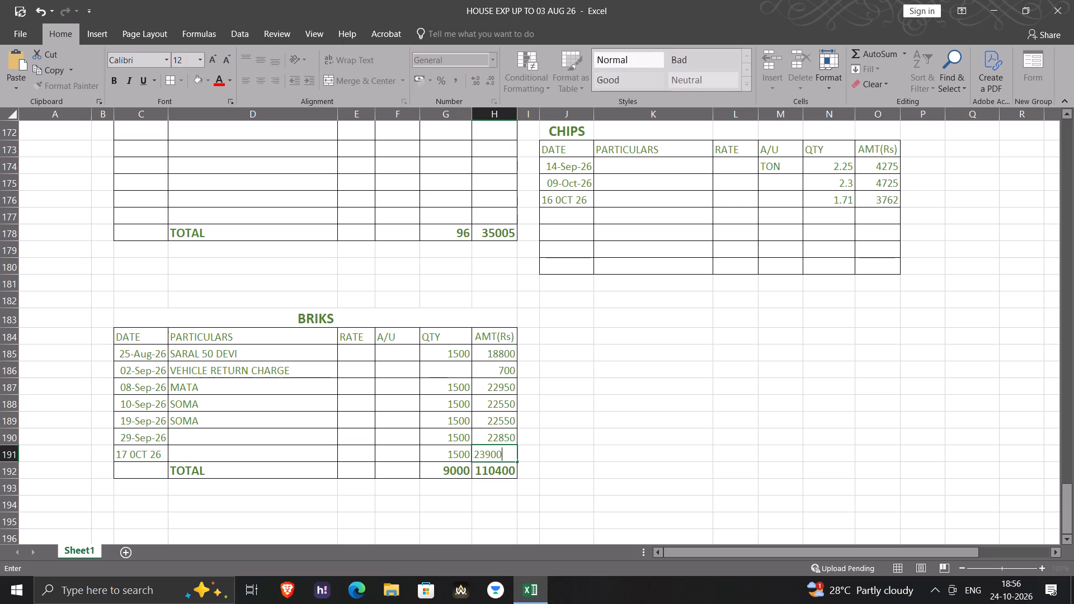
click(199, 454)
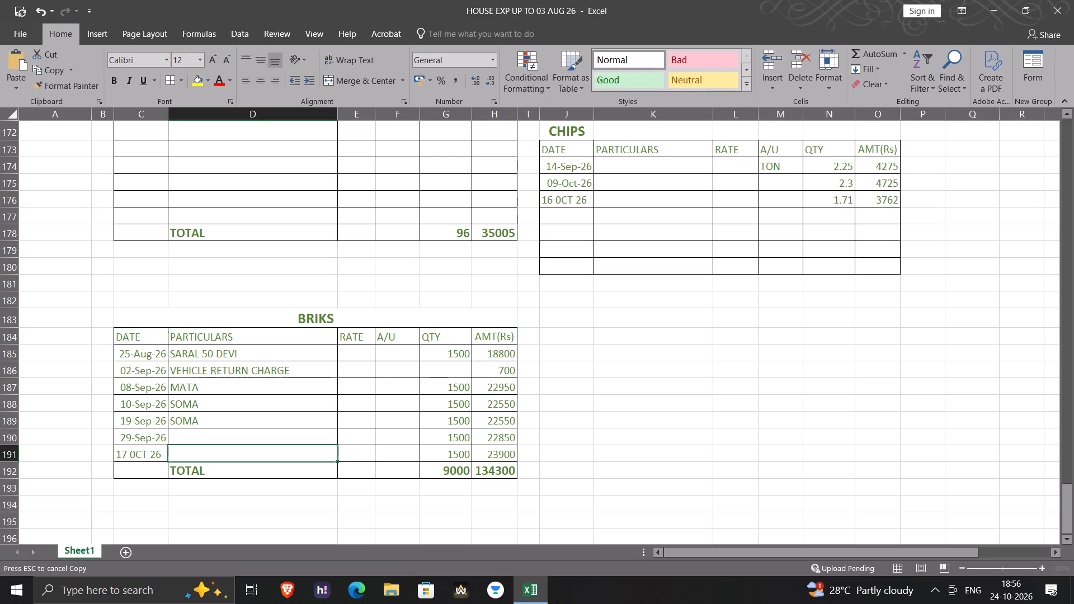
key(r)
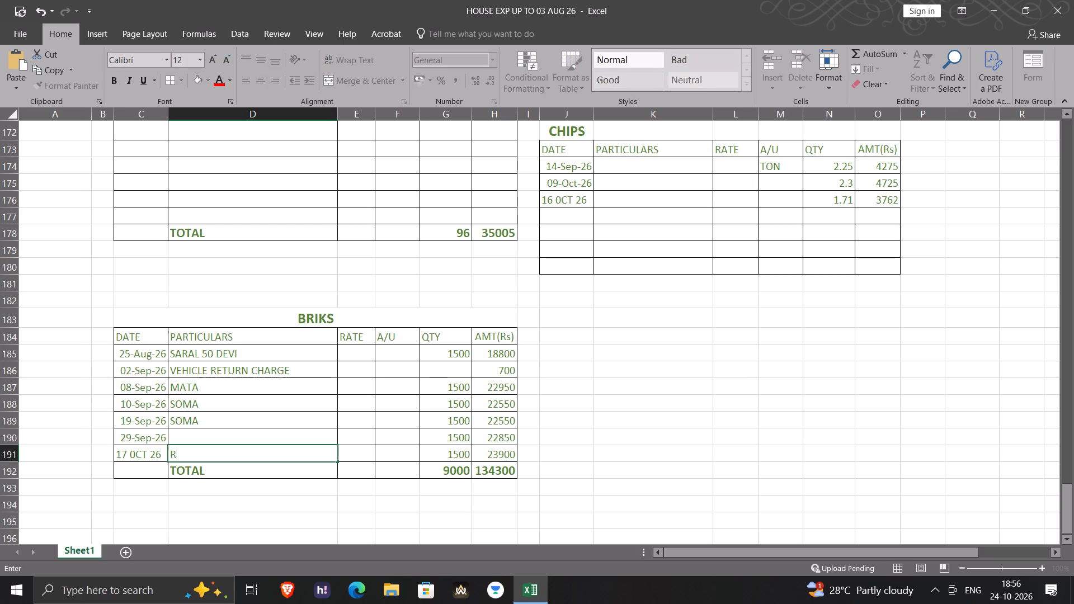
key(a)
text(JU)
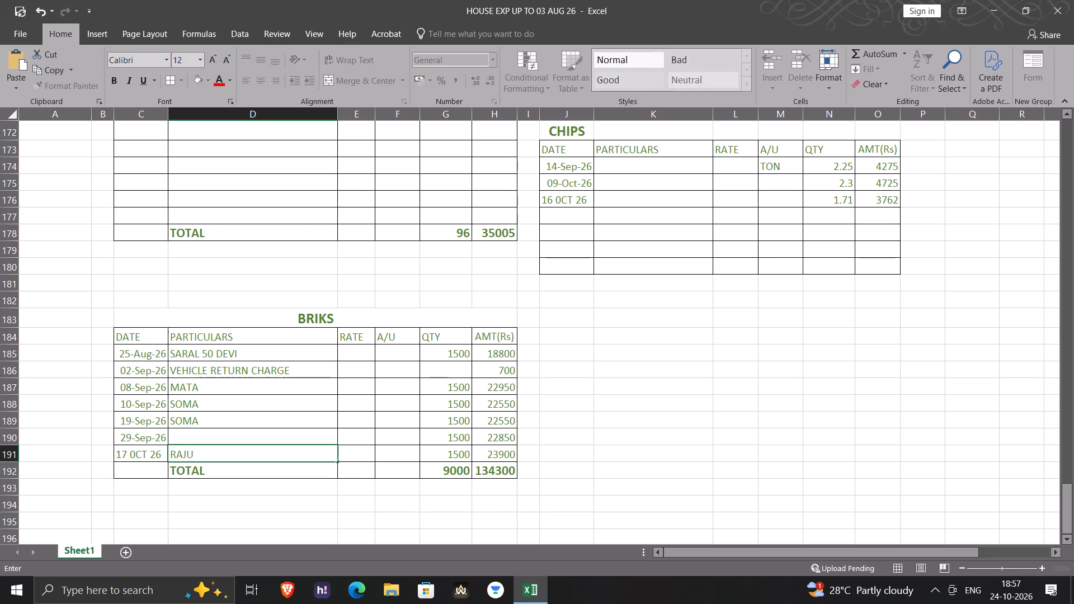
Fill in the particulars of the 29-Sep-26 BRIKS row with SOMA.
click(183, 436)
text(SOMA)
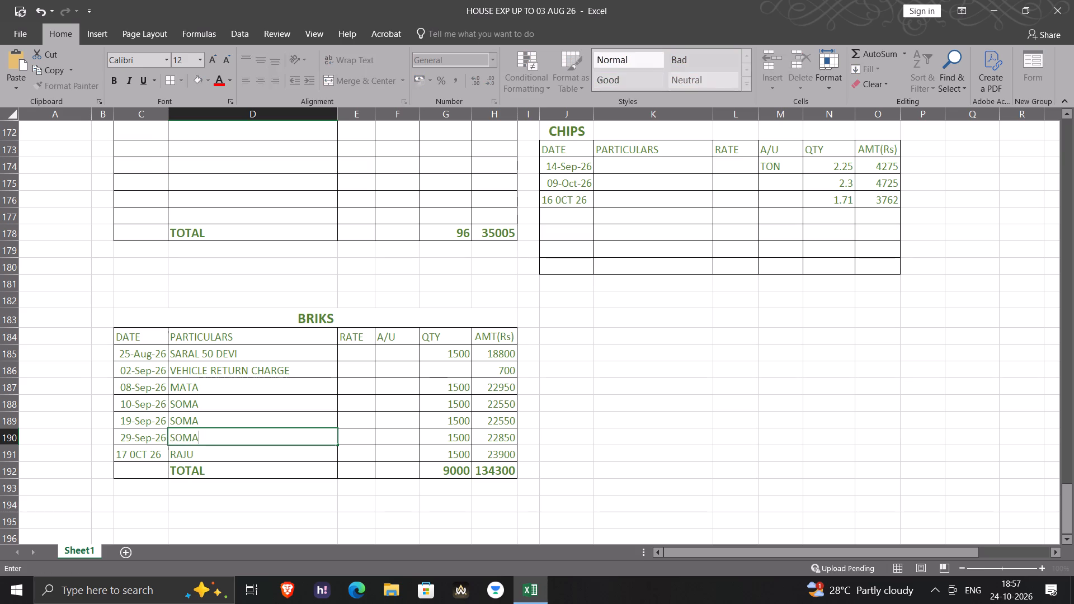
click(276, 473)
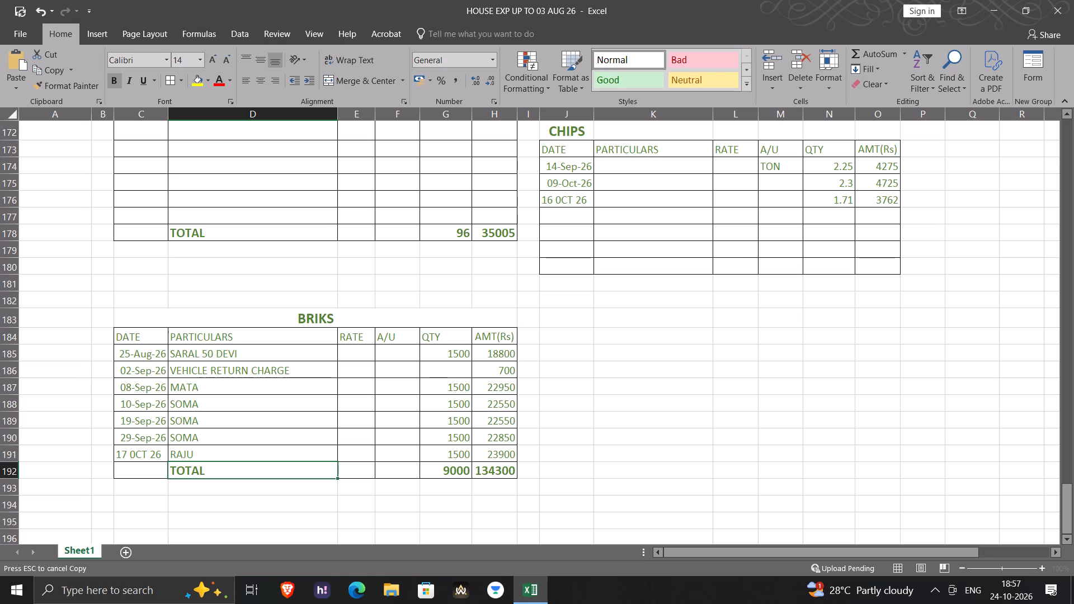
Review the older BRIKS table and the summary tables against the new section's CEMENT, KANTA, CHIPS and BRIKS tables.
scroll(442, 415, up, 6)
scroll(442, 415, down, 1)
scroll(442, 415, up, 4)
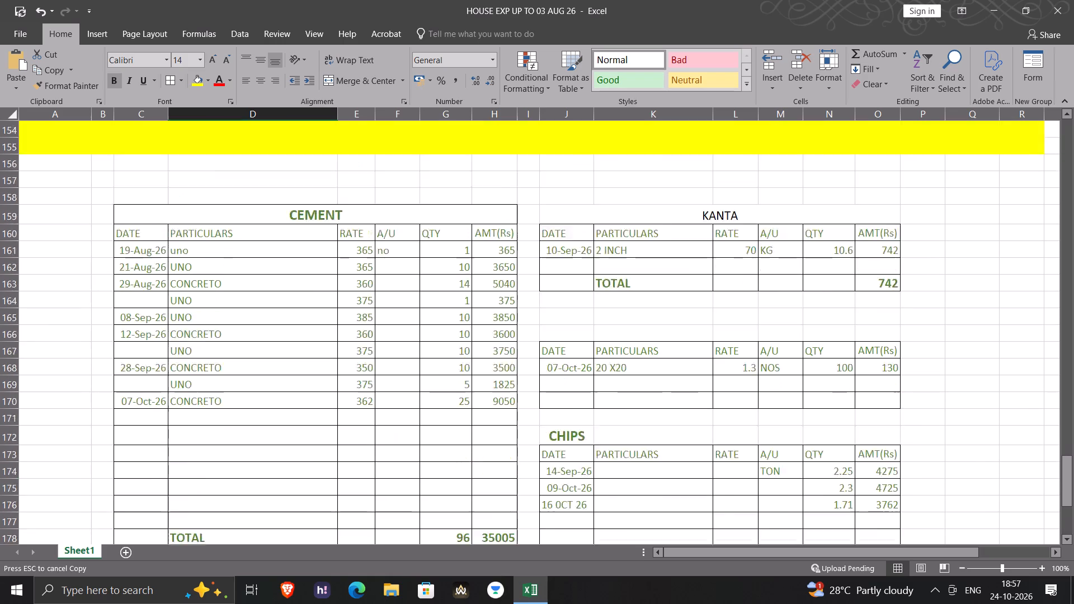
scroll(442, 415, up, 10)
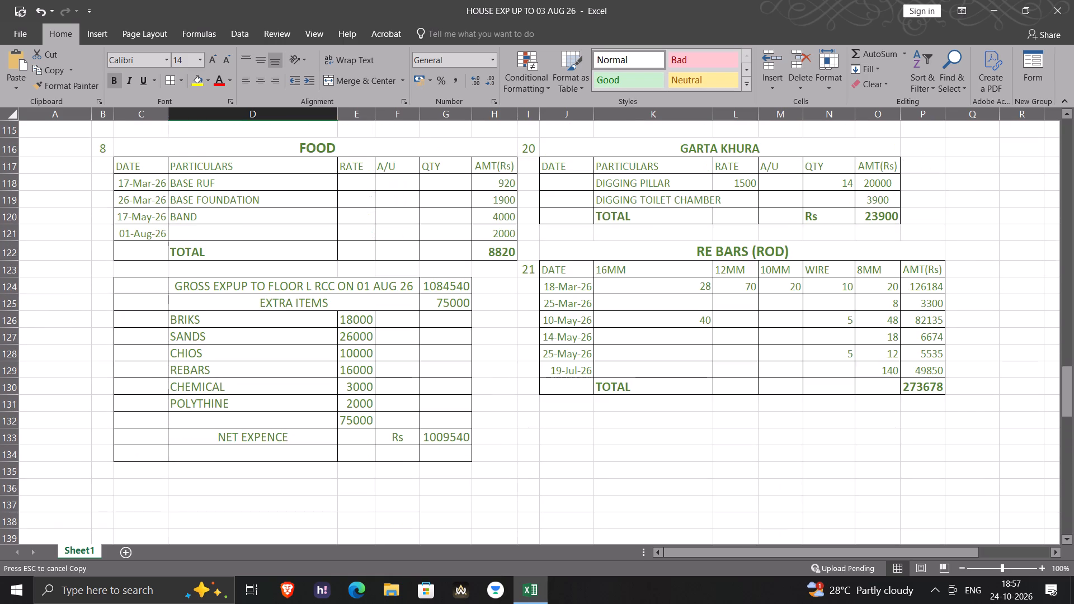
scroll(442, 415, up, 7)
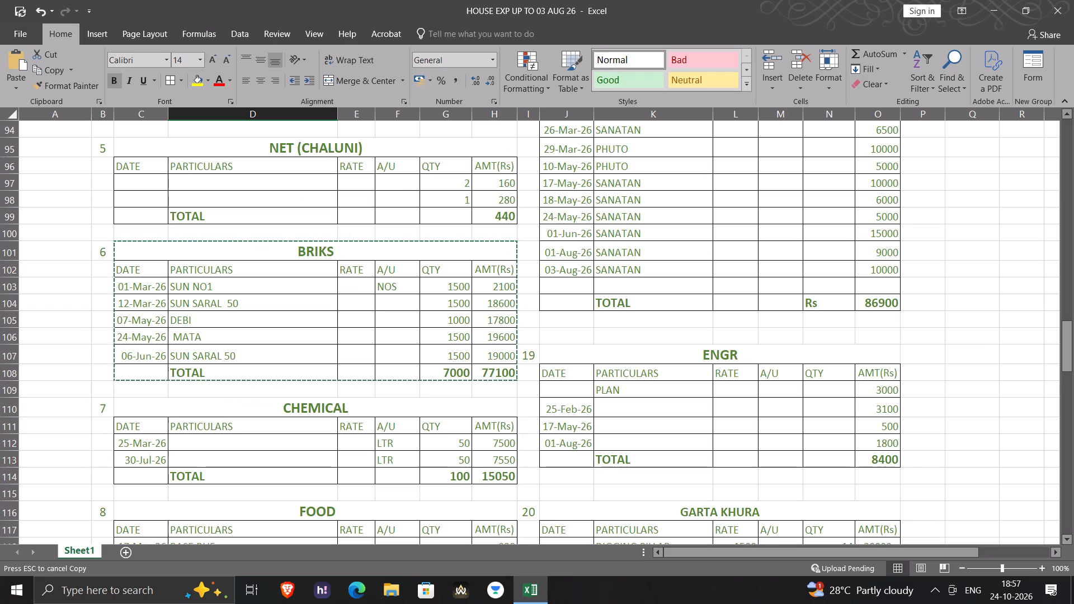
scroll(442, 415, down, 10)
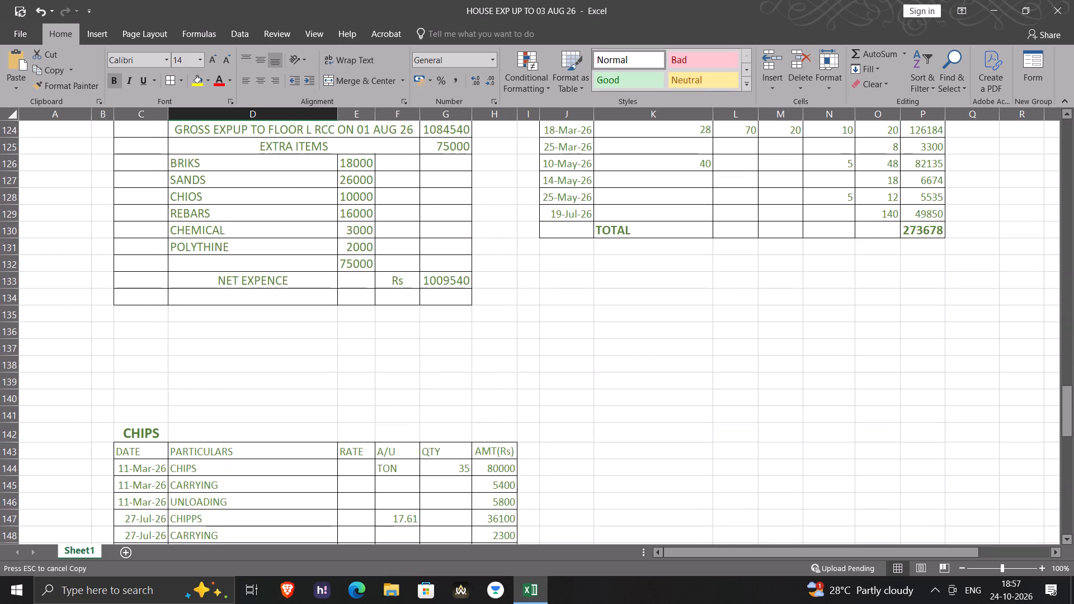
scroll(442, 415, down, 7)
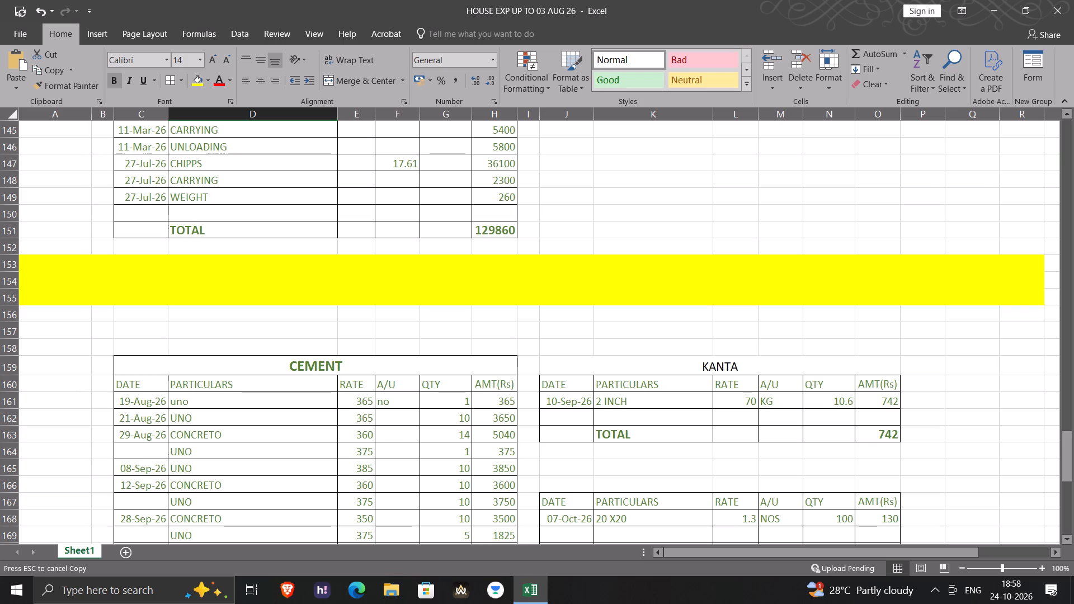
scroll(442, 415, down, 13)
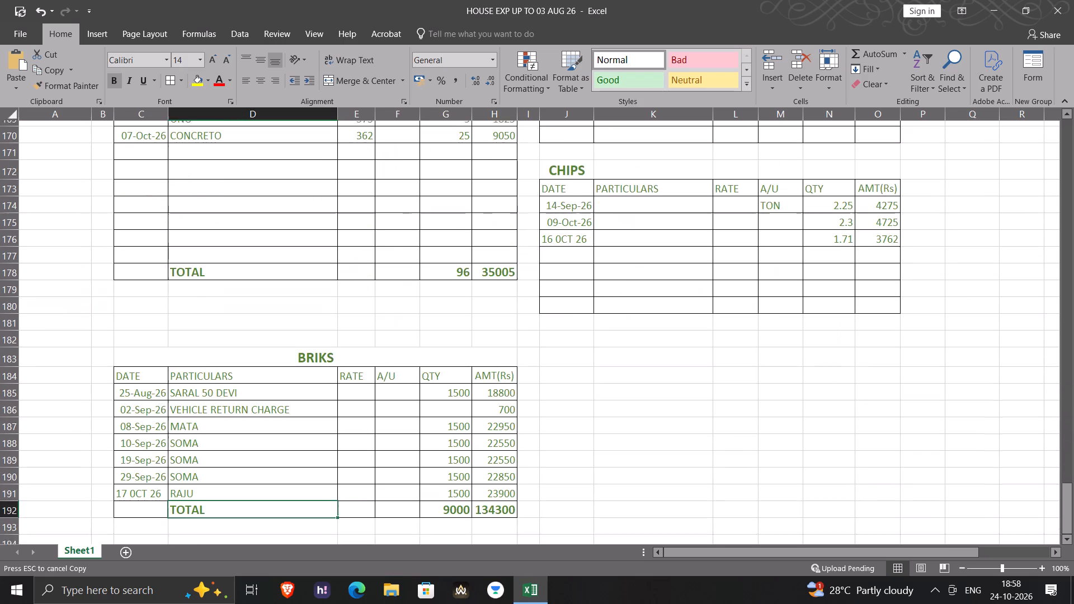
Look through all the earlier expense tables, up to INITIAL EXPENCE, for the next category to carry into the new section.
scroll(442, 415, up, 7)
scroll(442, 415, down, 1)
scroll(442, 415, up, 7)
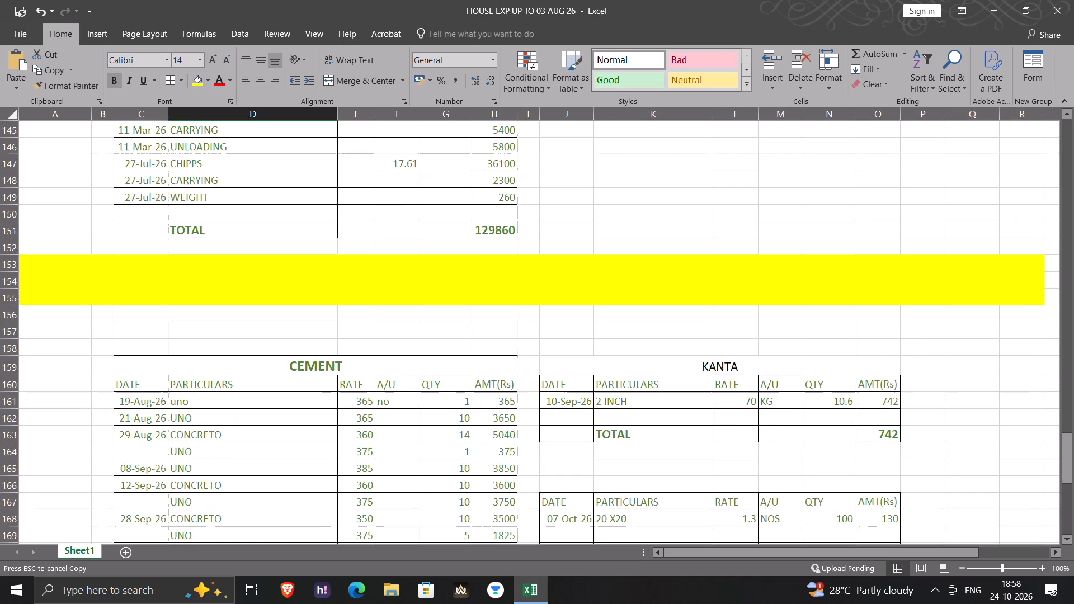
scroll(442, 415, up, 19)
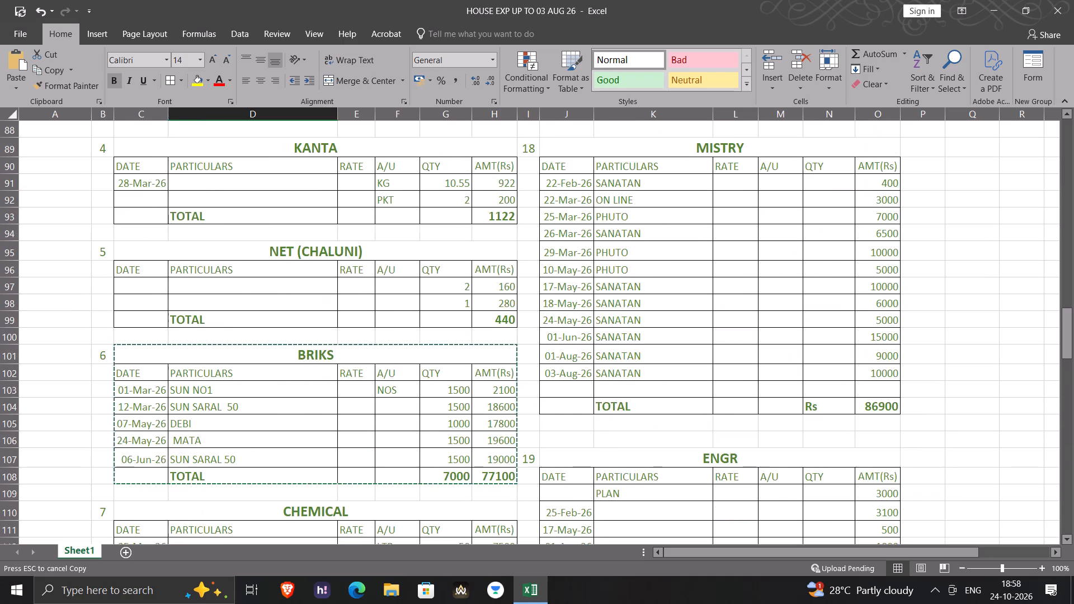
scroll(442, 415, up, 14)
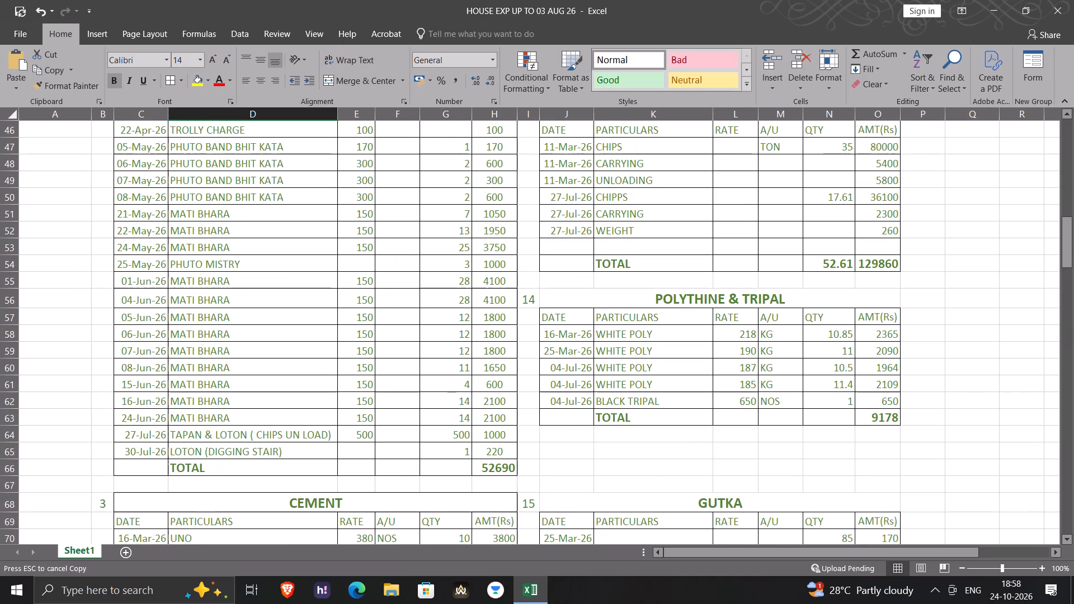
scroll(442, 415, up, 6)
scroll(442, 415, down, 1)
scroll(442, 415, up, 6)
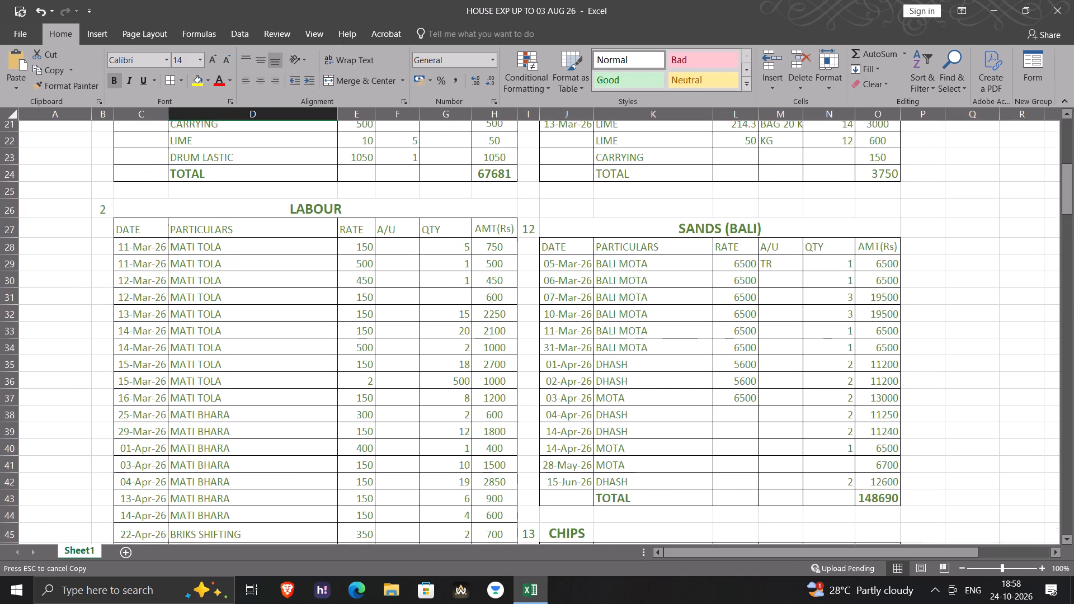
scroll(442, 416, up, 7)
scroll(442, 416, down, 16)
scroll(442, 416, down, 6)
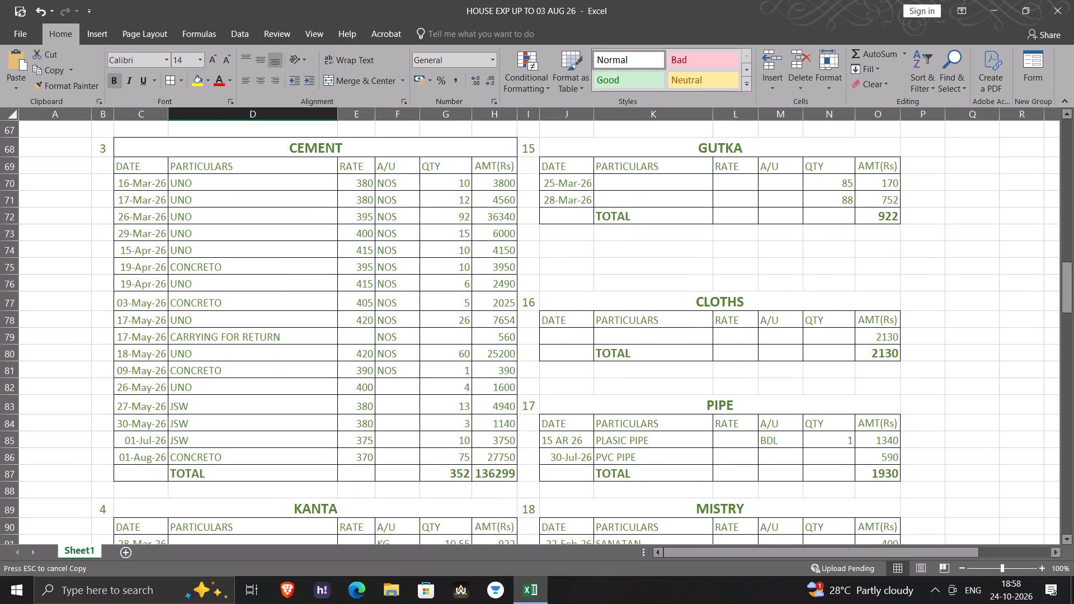
scroll(442, 416, down, 15)
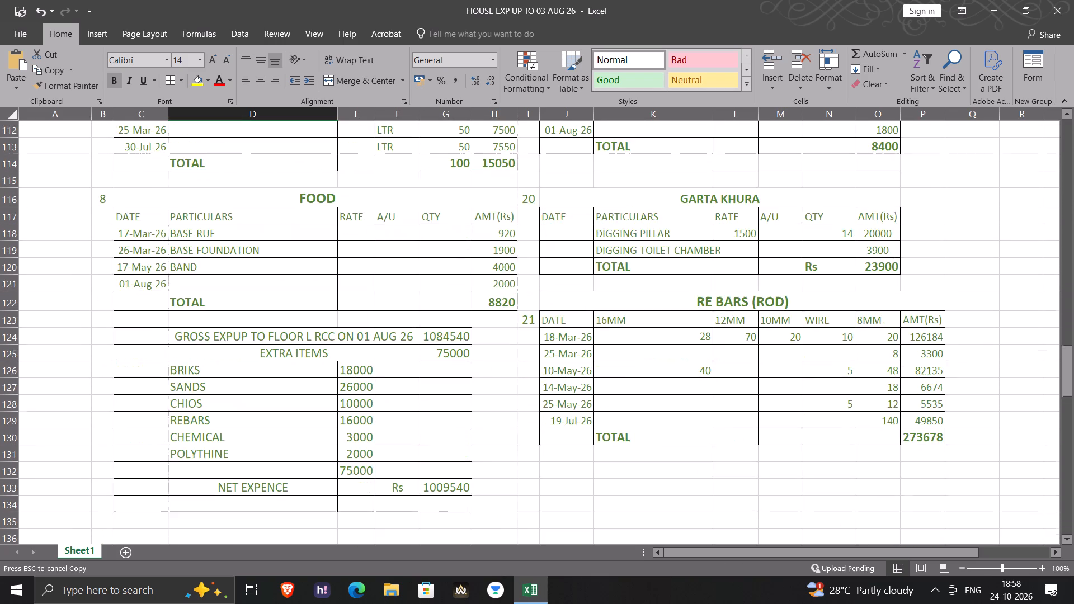
scroll(442, 416, down, 11)
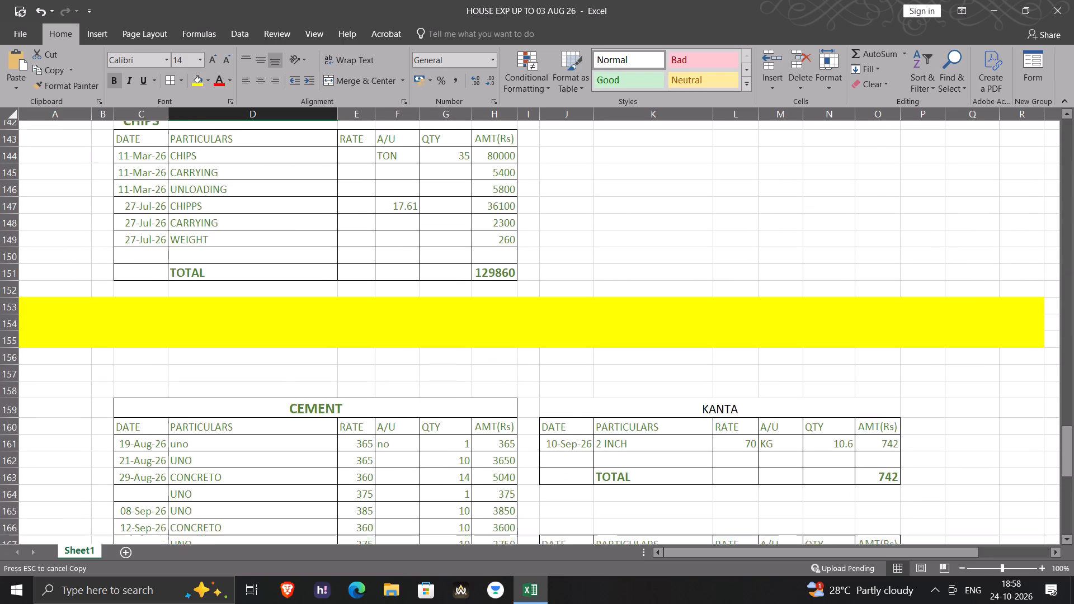
scroll(442, 416, down, 1)
scroll(442, 416, up, 11)
scroll(442, 416, down, 1)
scroll(442, 416, up, 1)
scroll(442, 416, down, 1)
scroll(442, 416, up, 3)
scroll(442, 416, down, 1)
scroll(442, 416, up, 3)
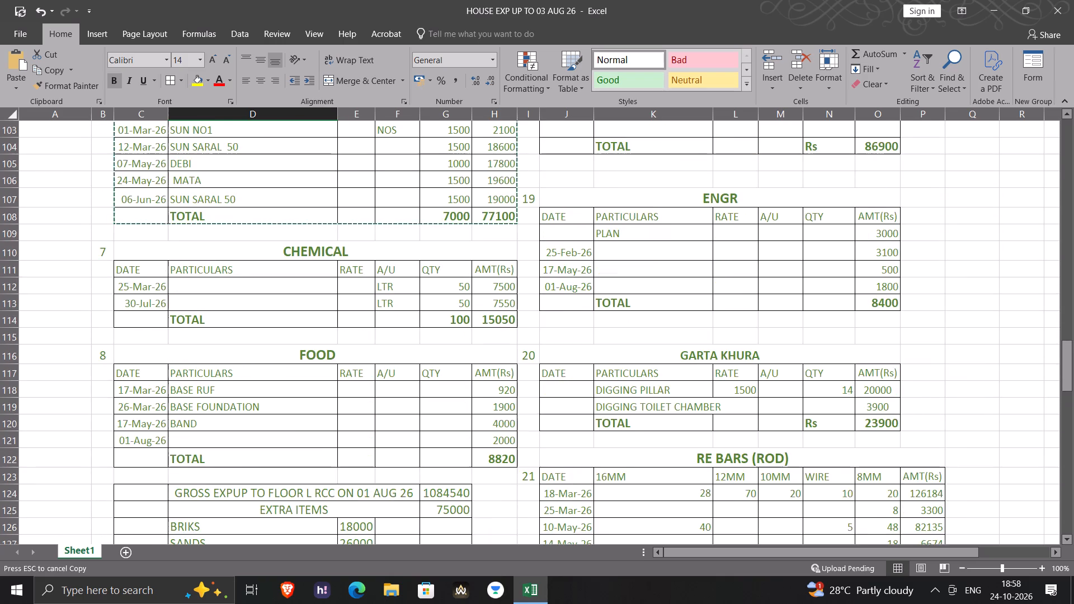
scroll(442, 416, up, 17)
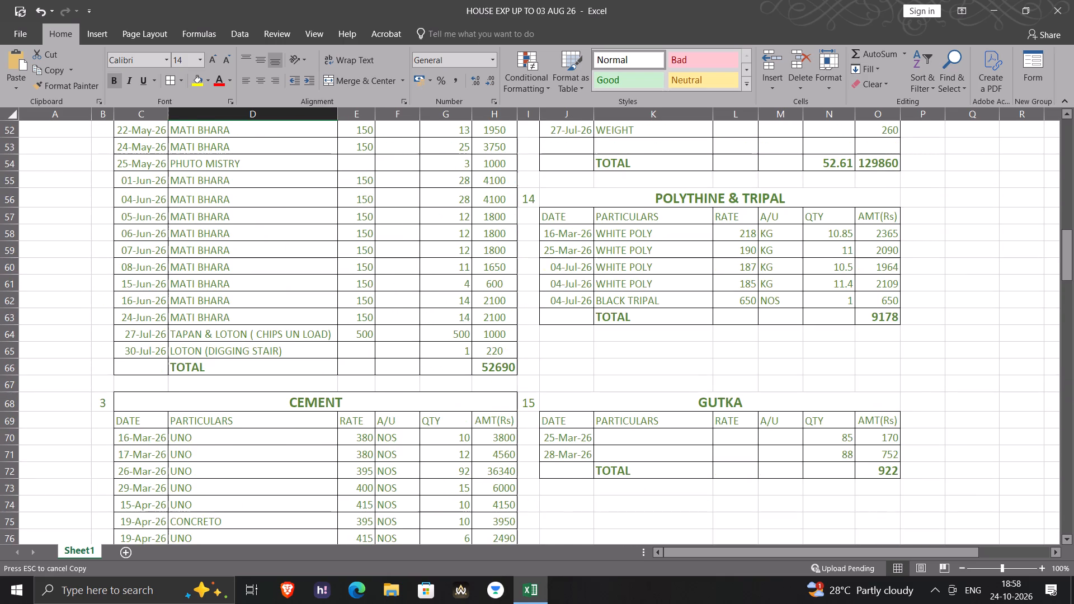
scroll(442, 416, up, 13)
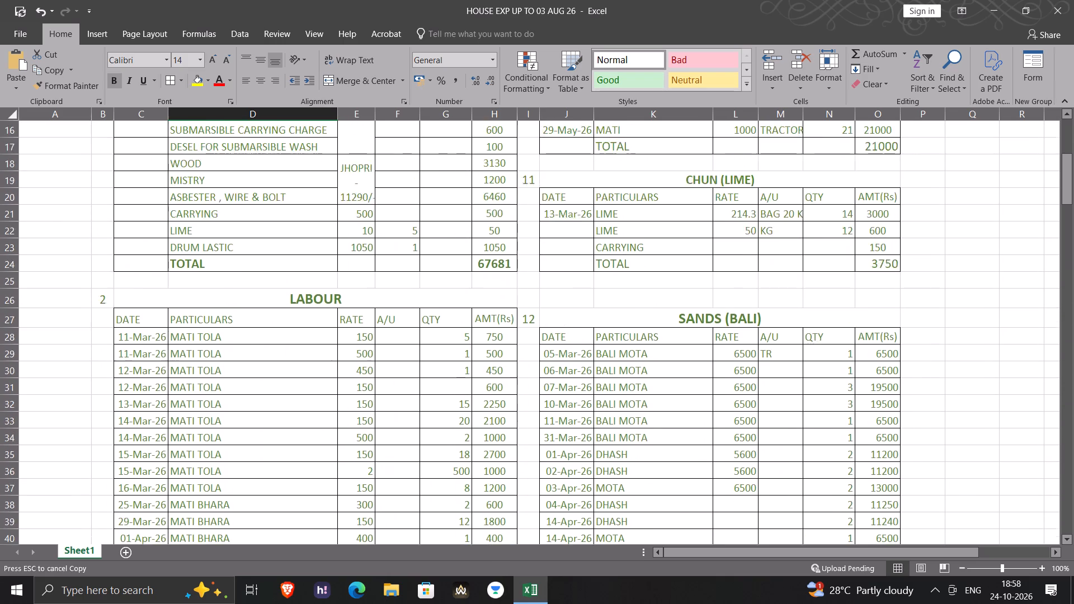
scroll(442, 416, up, 9)
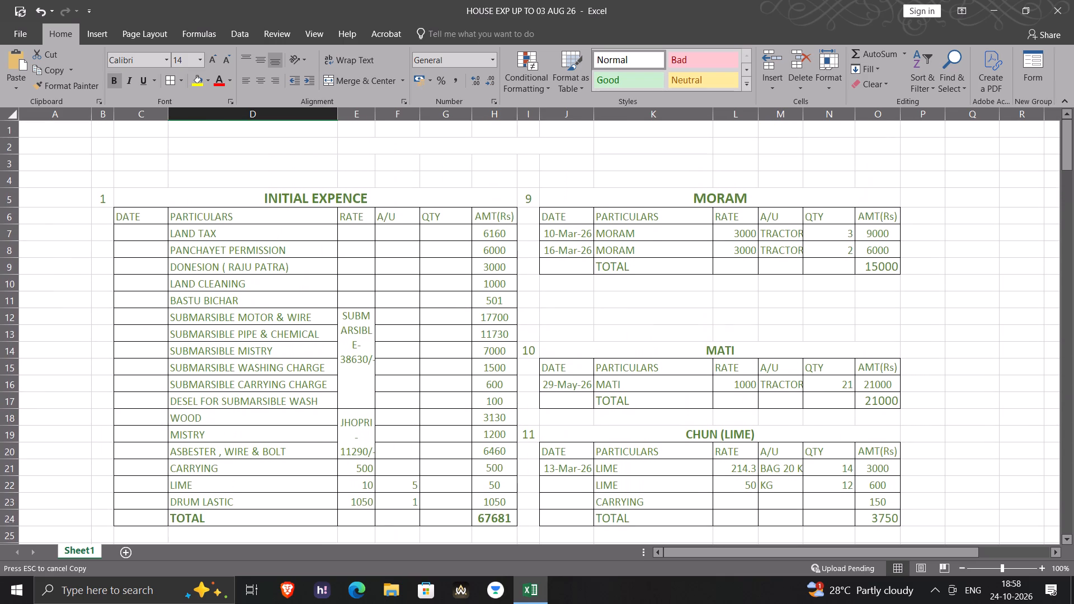
Copy the whole older MISTRY table, from title to TOTAL row, into the new section beside the BRIKS table, starting at J184.
scroll(442, 416, down, 6)
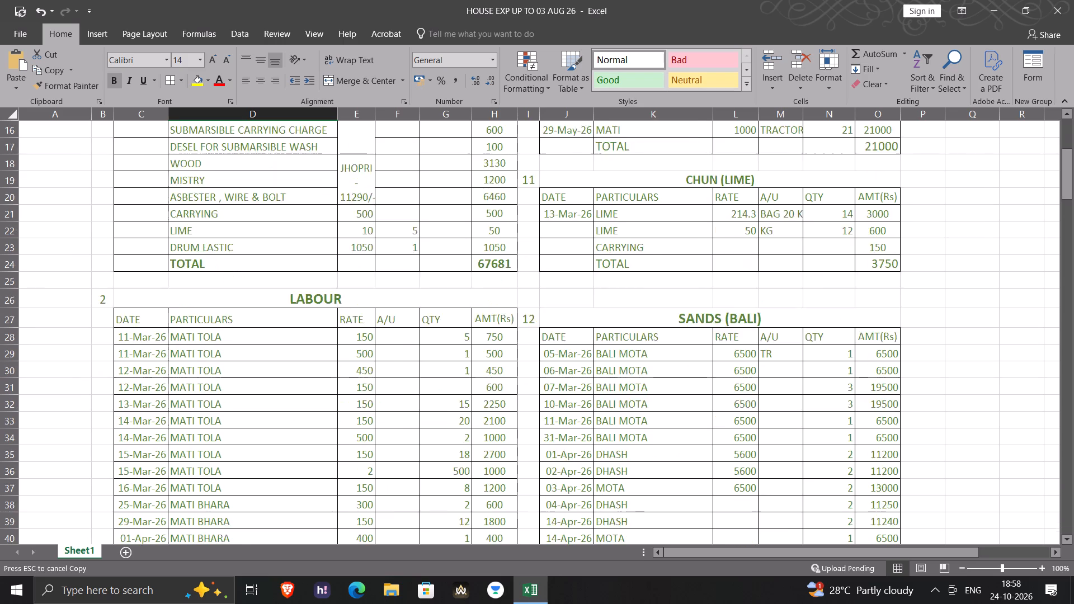
scroll(442, 416, down, 10)
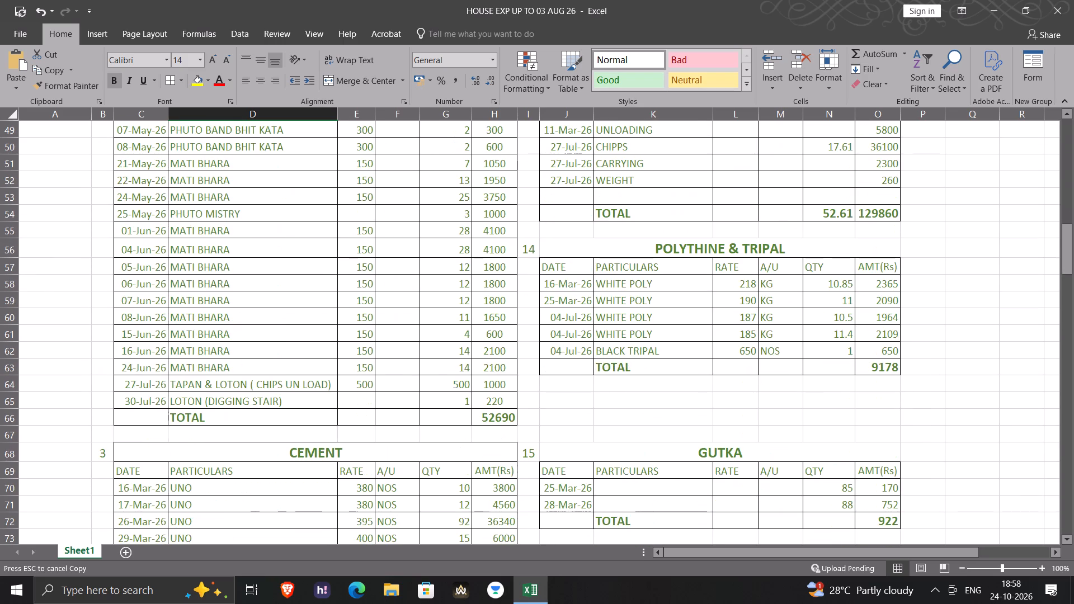
scroll(442, 416, down, 6)
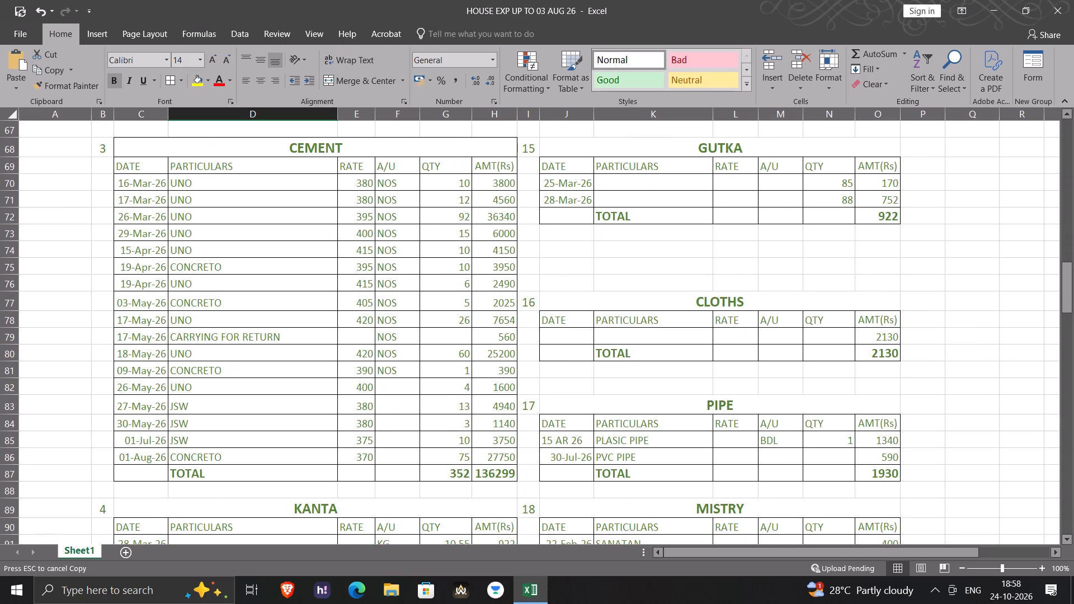
scroll(442, 416, down, 5)
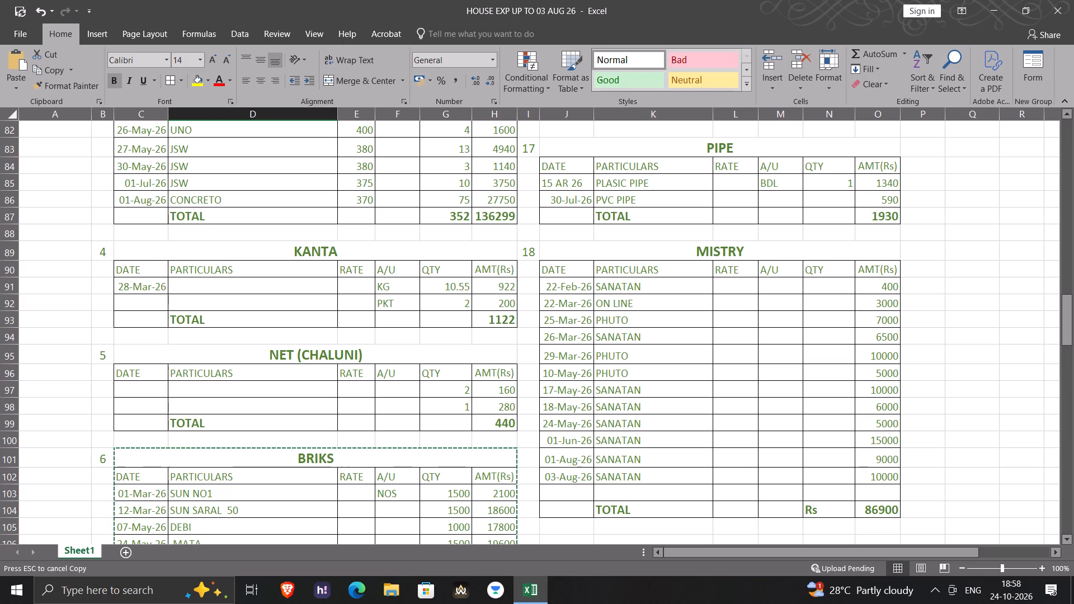
drag(578, 249, 759, 339)
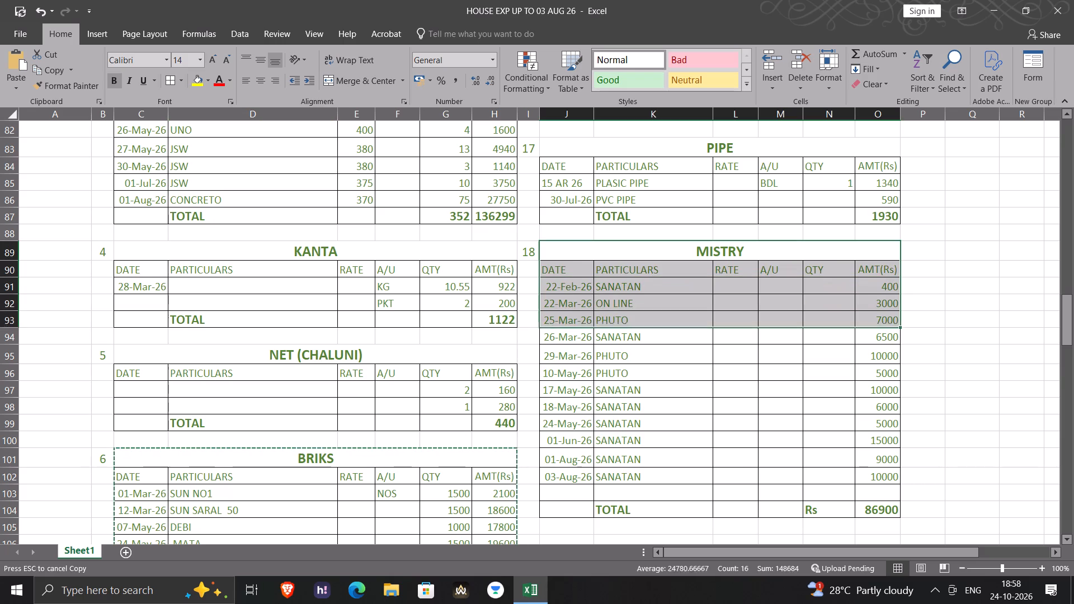
drag(759, 339, 819, 516)
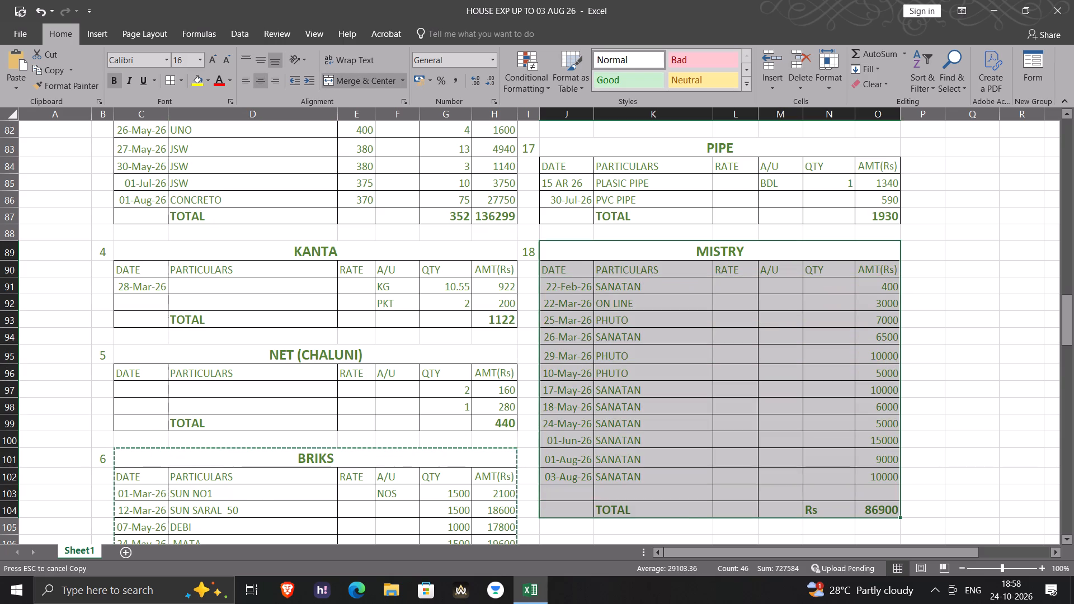
key(ctrl+c)
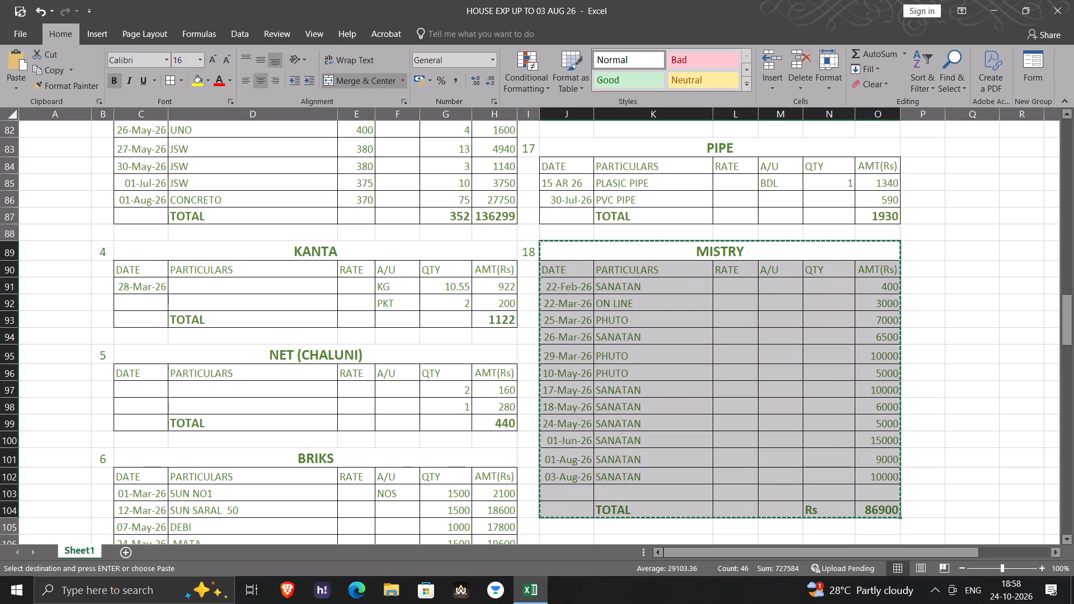
scroll(548, 289, down, 9)
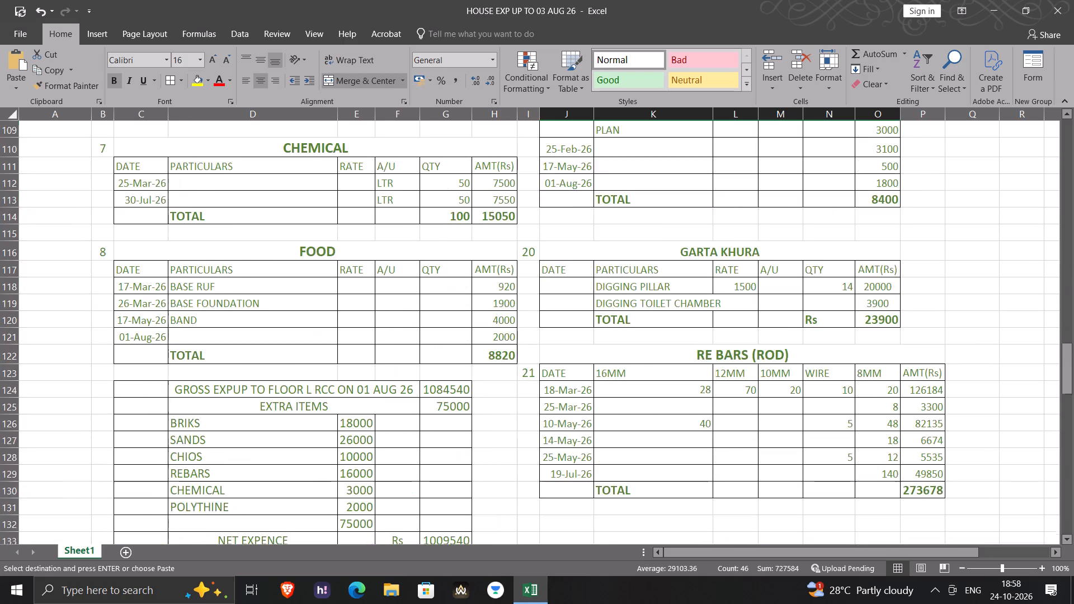
scroll(548, 289, down, 15)
scroll(548, 289, down, 6)
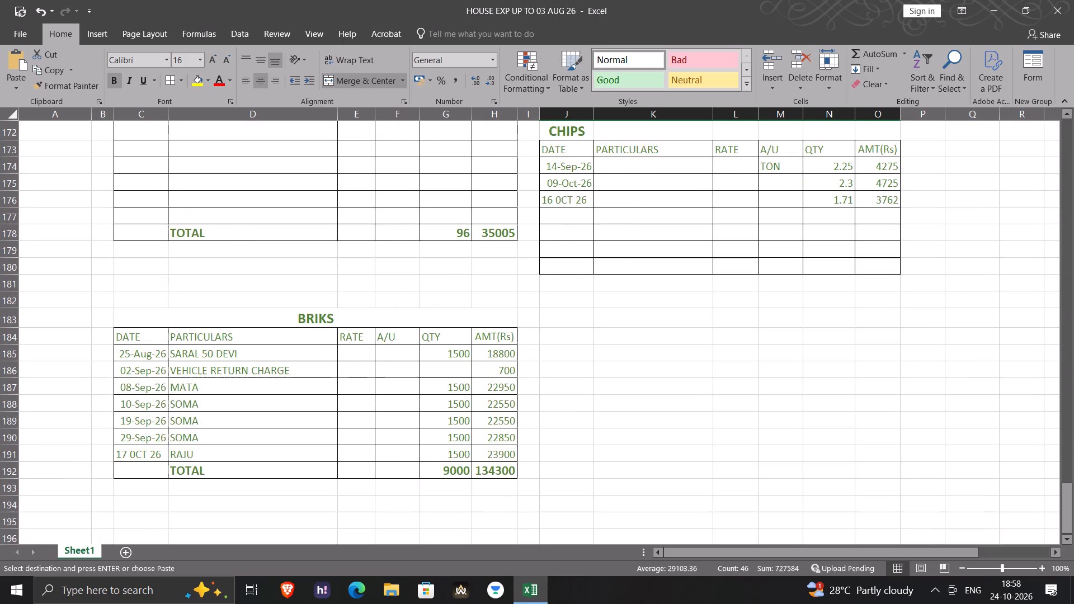
scroll(548, 289, down, 3)
scroll(548, 289, up, 1)
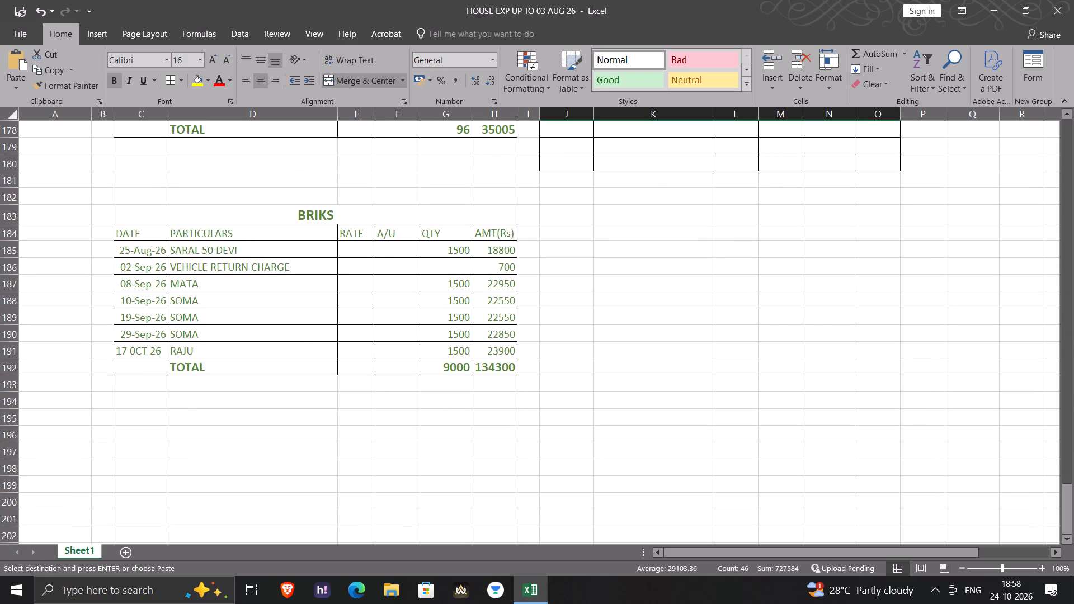
click(559, 233)
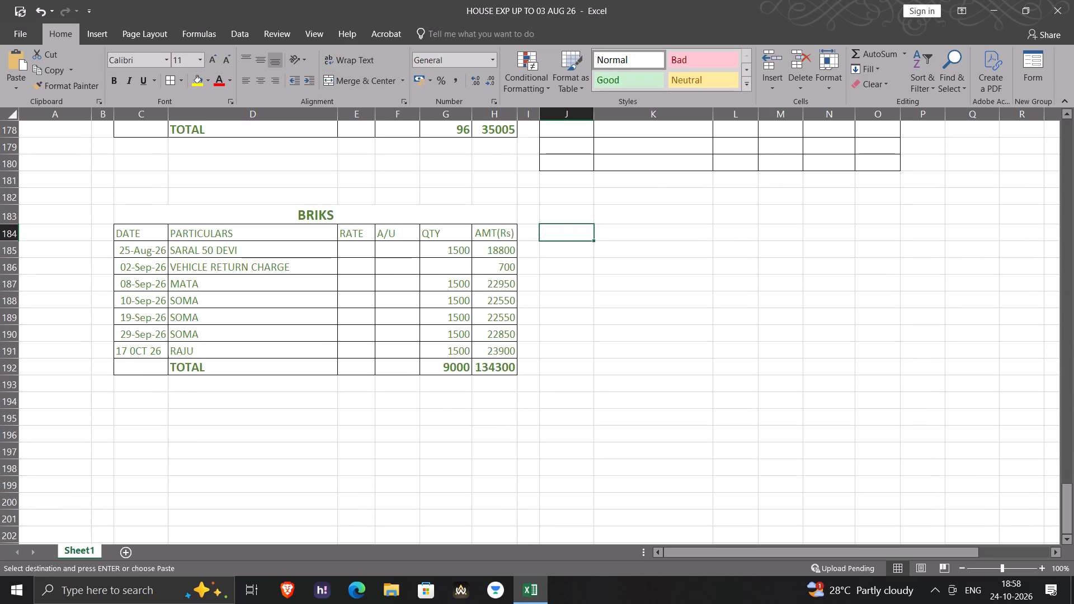
key(ctrl+v)
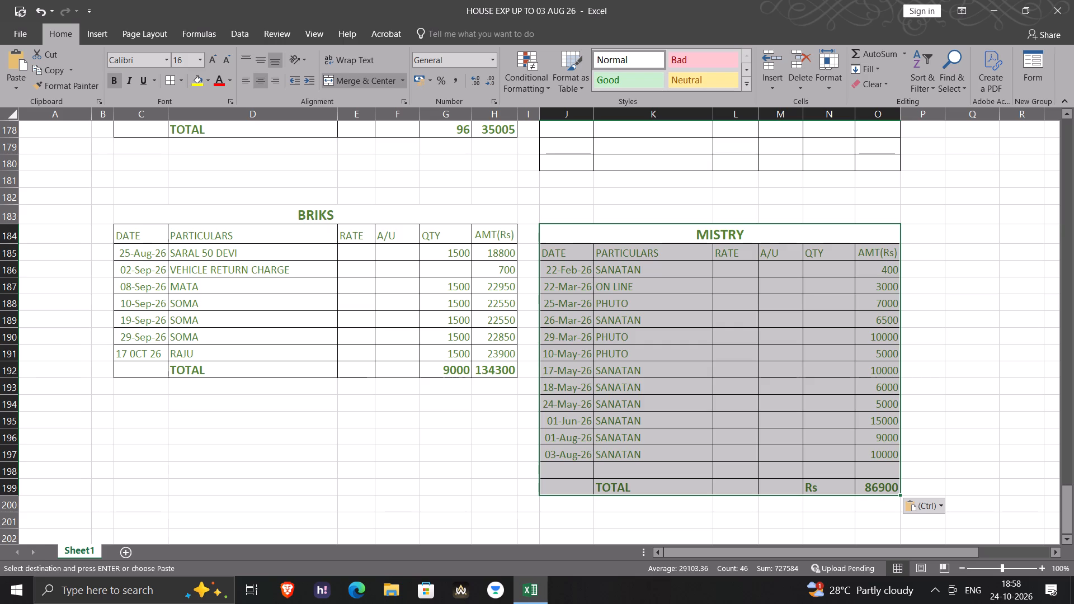
Clear all the dated entries from the pasted MISTRY table, keeping its title, headings and TOTAL row.
click(687, 322)
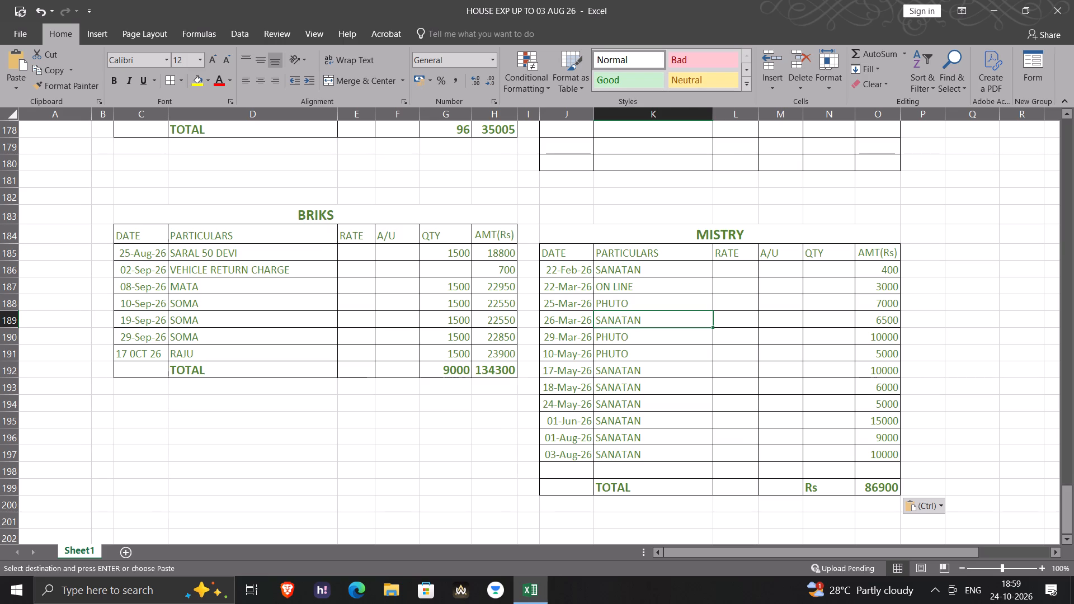
drag(556, 269, 856, 445)
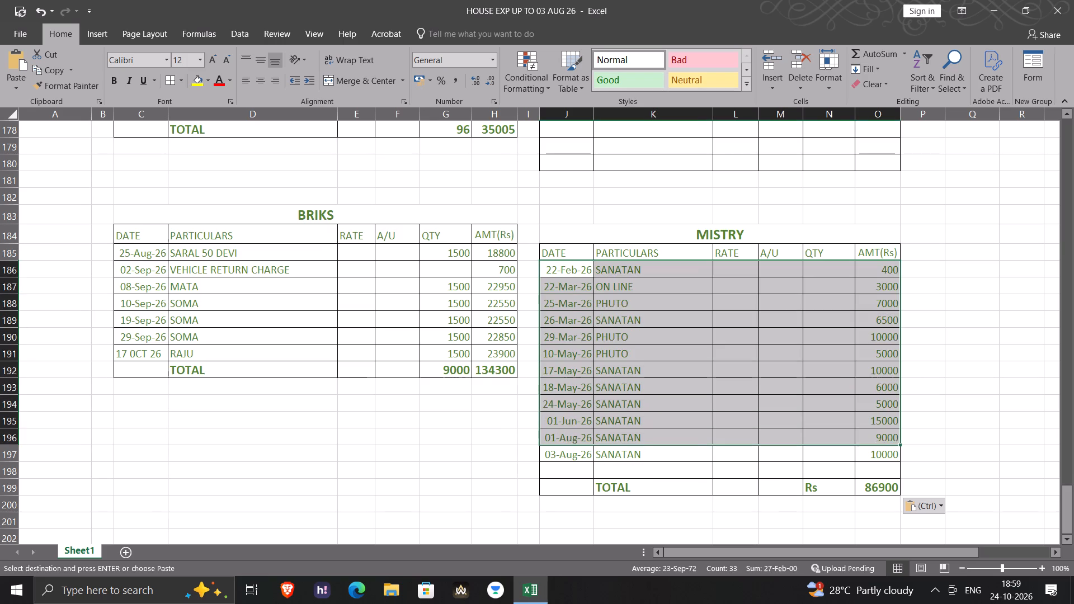
drag(856, 445, 882, 461)
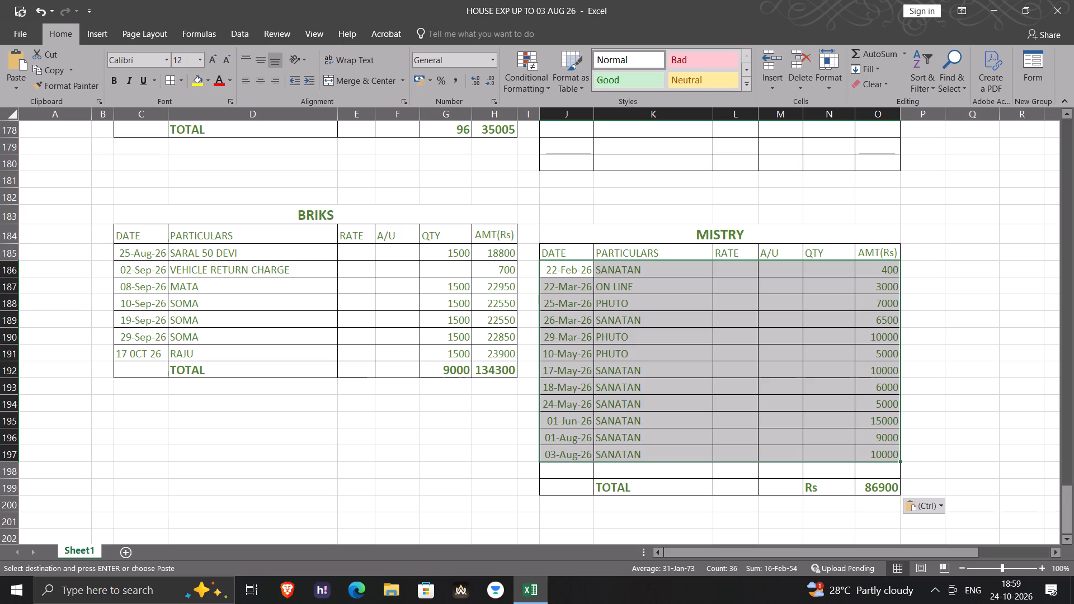
key(Delete)
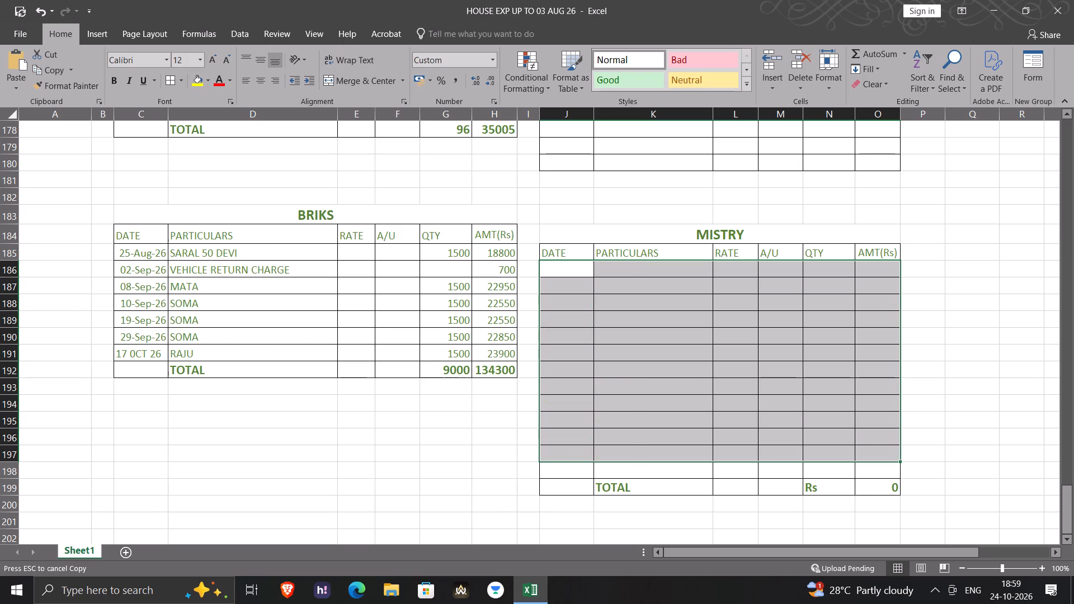
click(387, 461)
AutoSum the QTY column of the new section's CEMENT table into its TOTAL row.
scroll(387, 461, up, 9)
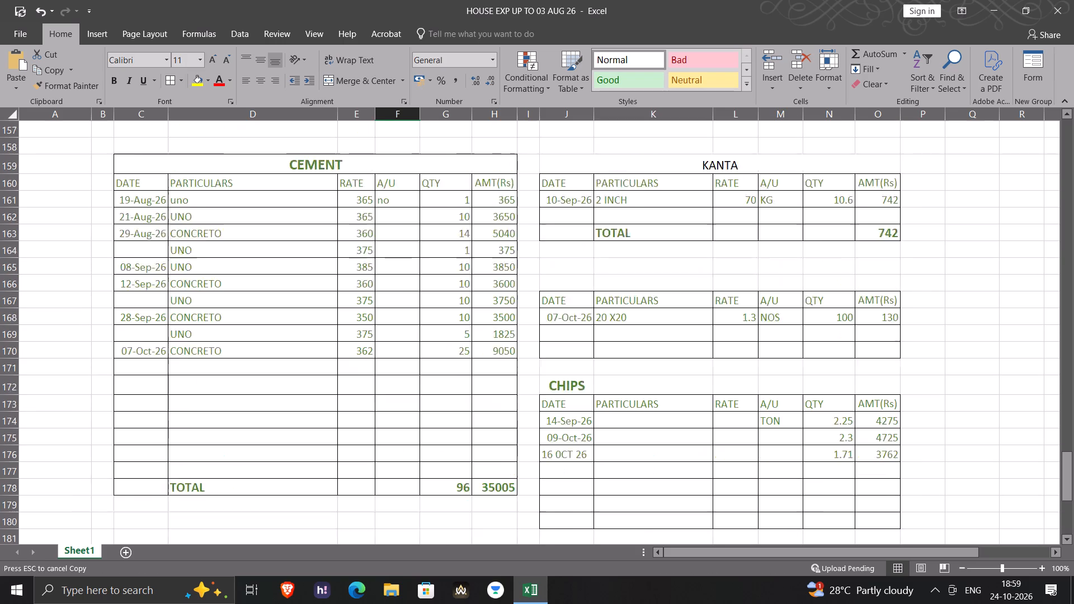
scroll(387, 461, down, 4)
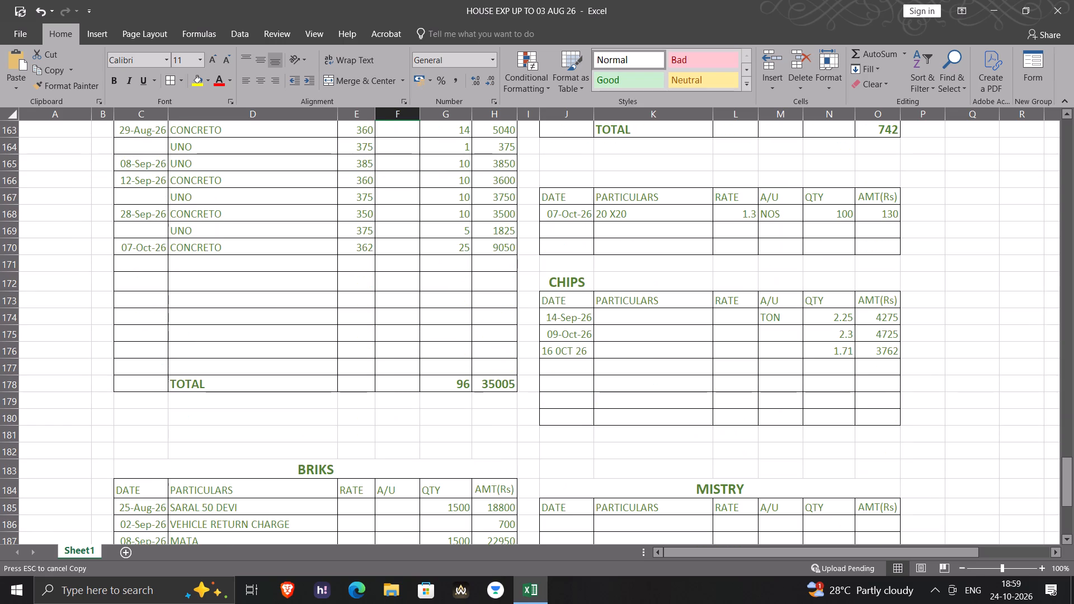
scroll(465, 338, up, 1)
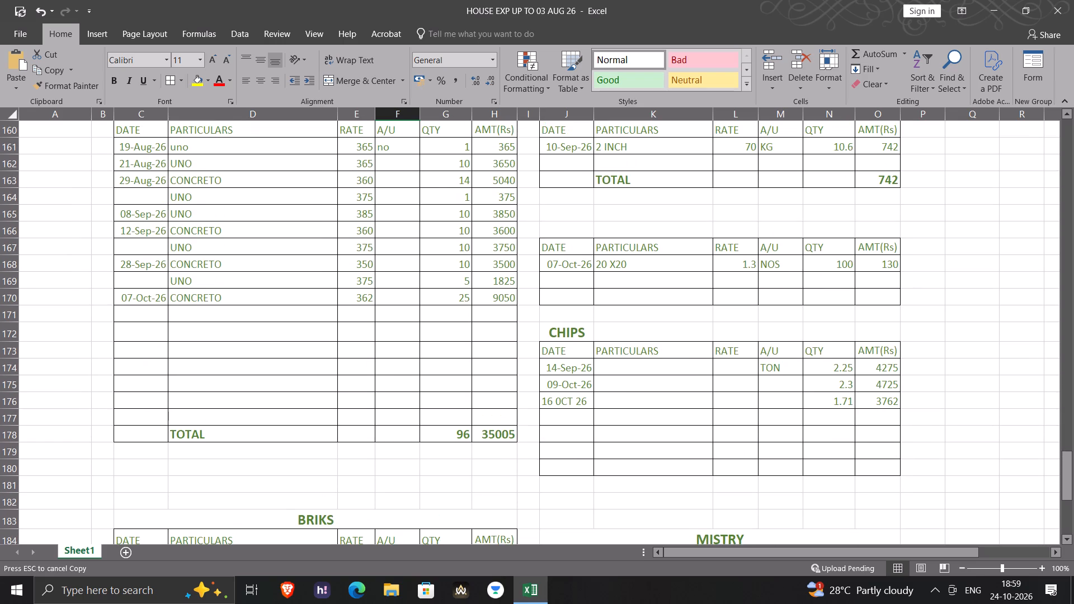
scroll(468, 180, up, 1)
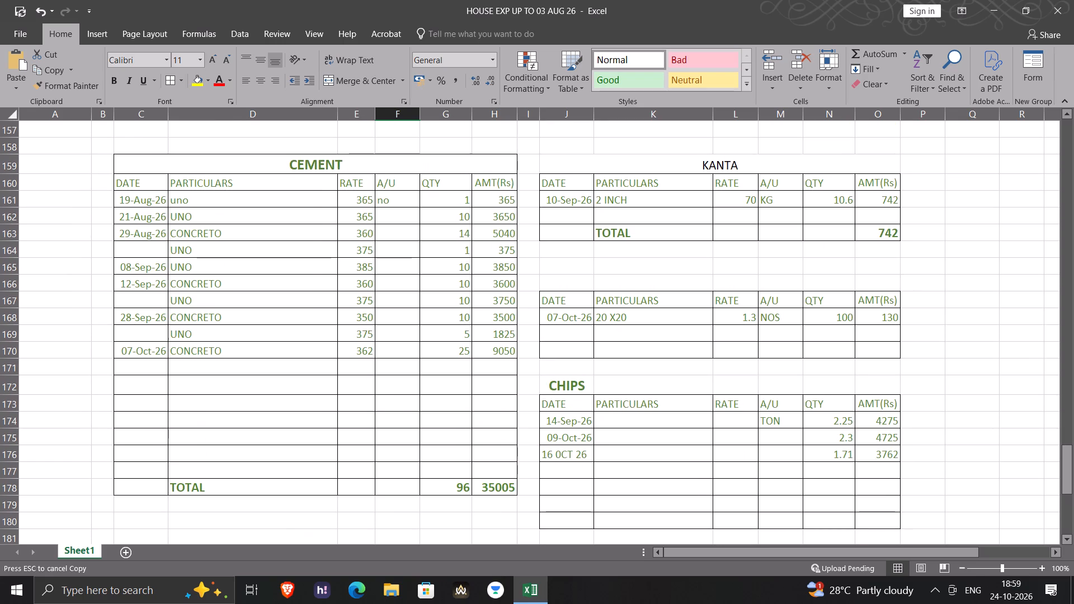
click(448, 490)
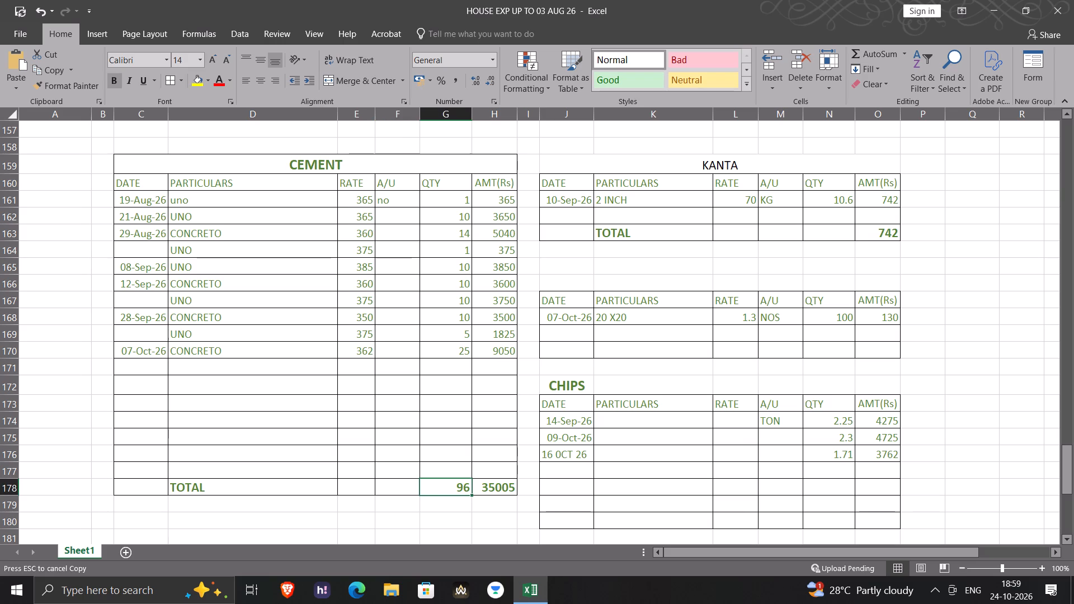
drag(452, 200, 449, 224)
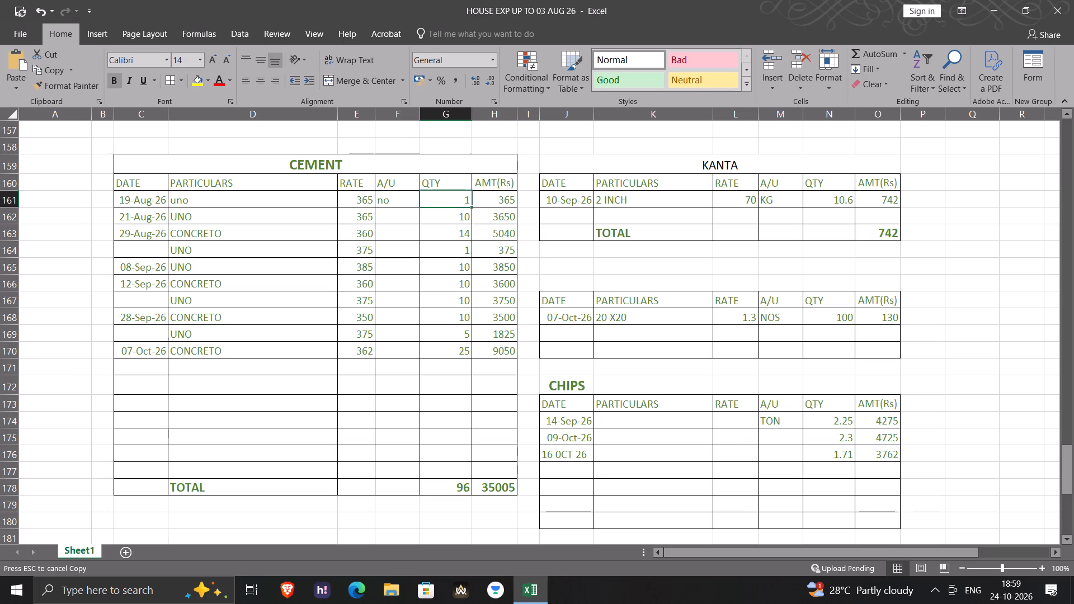
drag(449, 224, 449, 480)
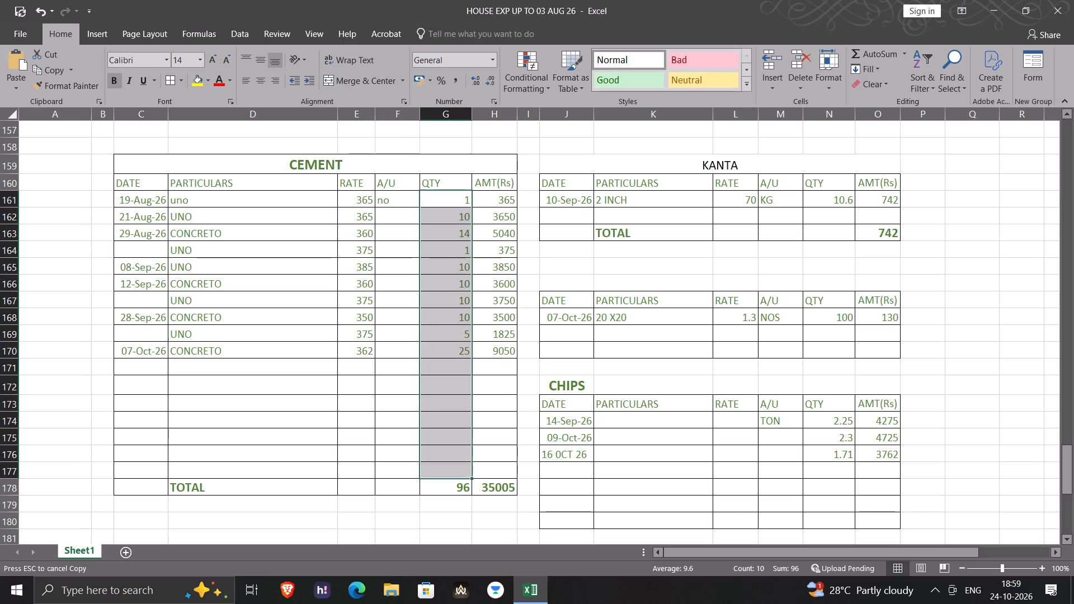
drag(449, 480, 450, 482)
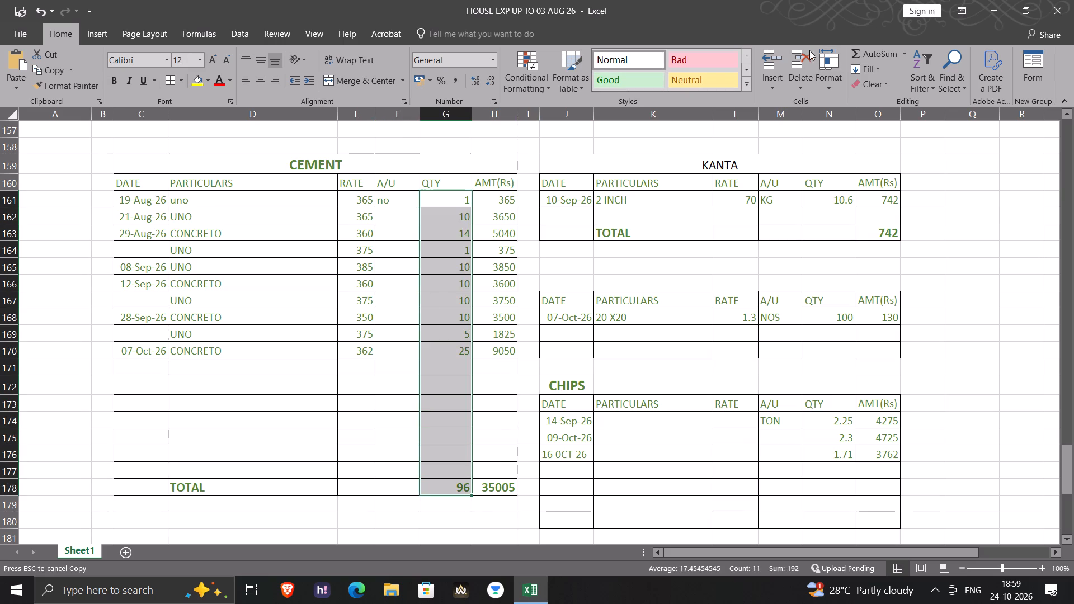
click(856, 52)
AutoSum the AMT(Rs) column of the new CEMENT table into its TOTAL row.
click(489, 488)
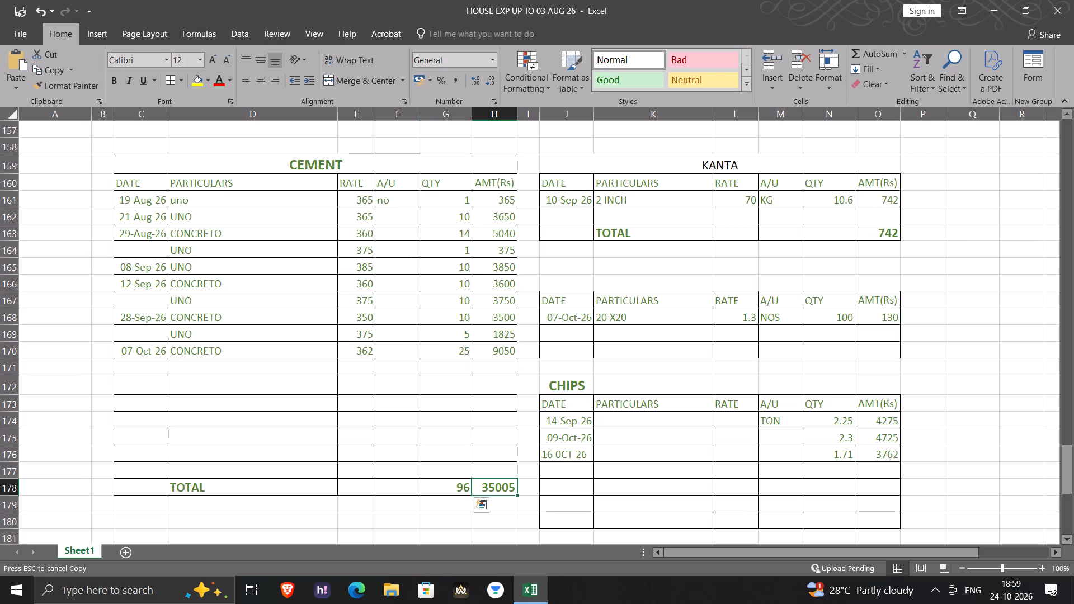
drag(499, 197, 498, 284)
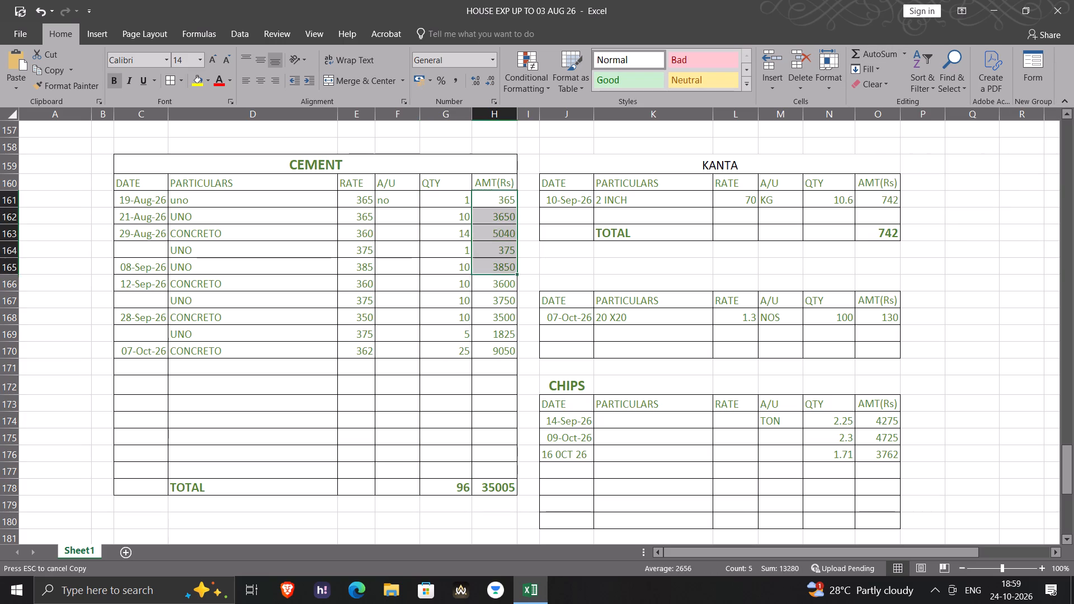
drag(498, 284, 495, 482)
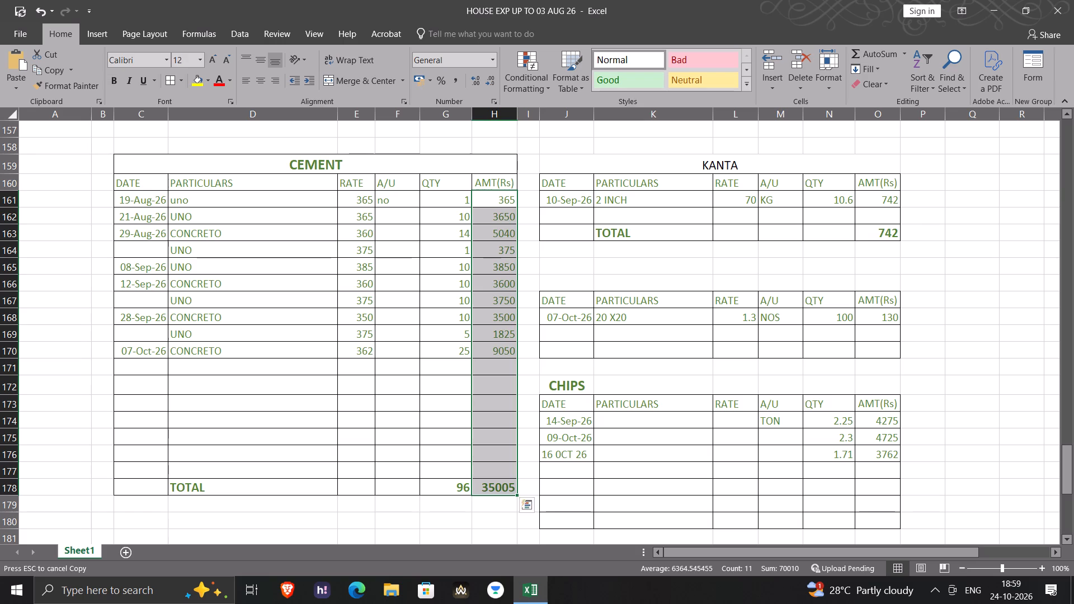
click(857, 53)
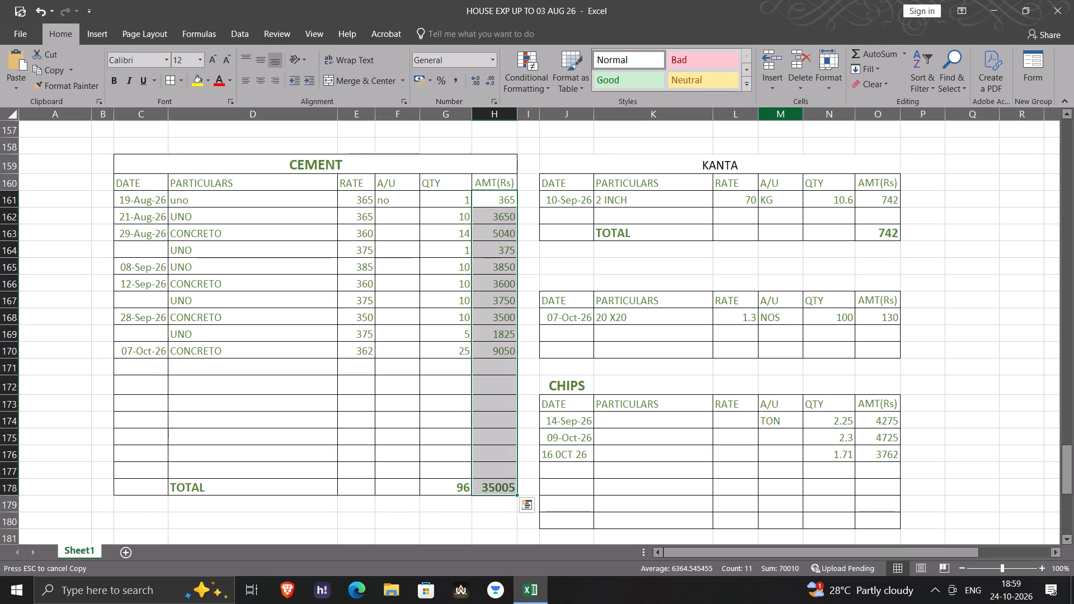
click(673, 254)
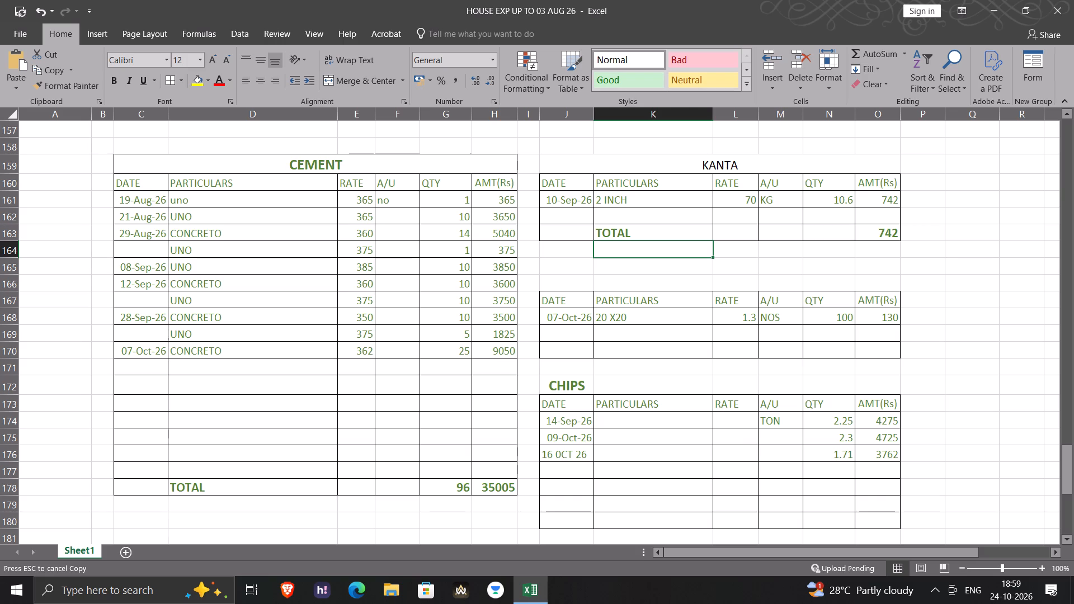
AutoSum the AMT(Rs) column of the untitled 20 X20 table between KANTA and CHIPS into its last row.
scroll(810, 202, down, 1)
click(889, 297)
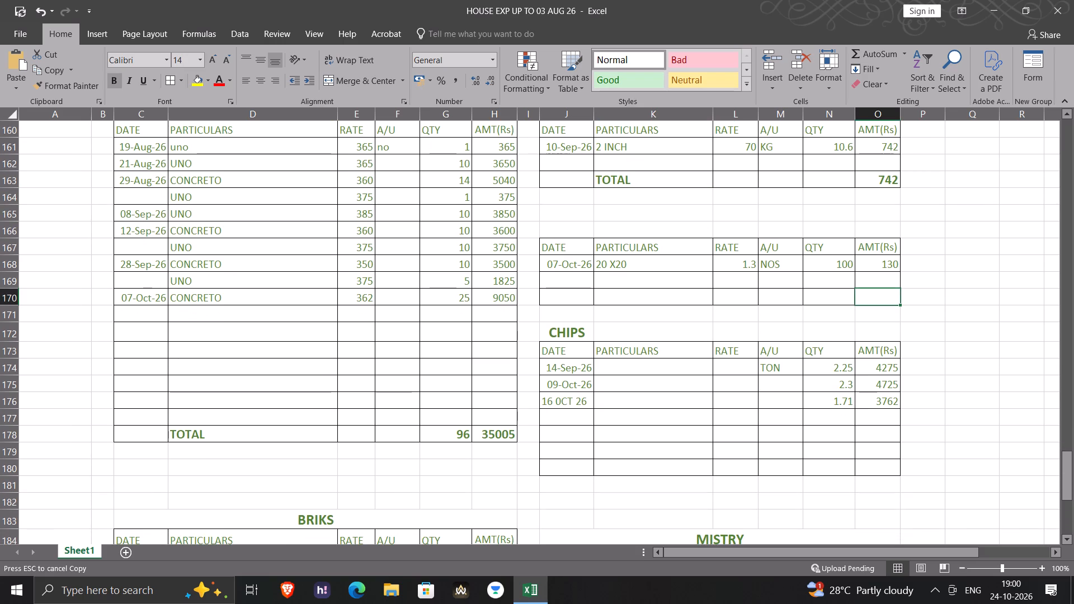
drag(877, 265, 879, 265)
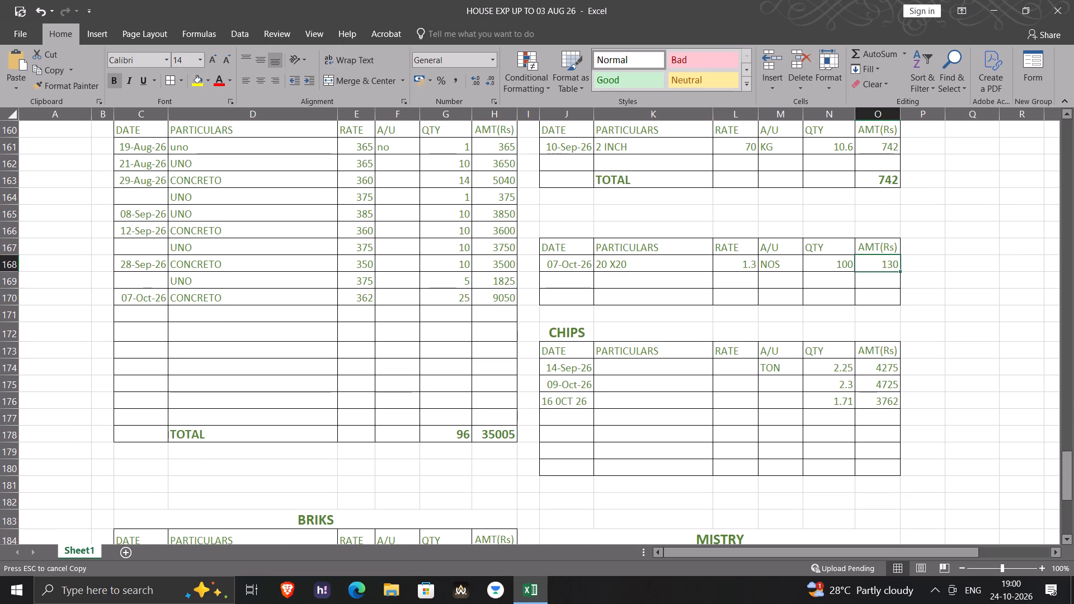
drag(879, 265, 879, 295)
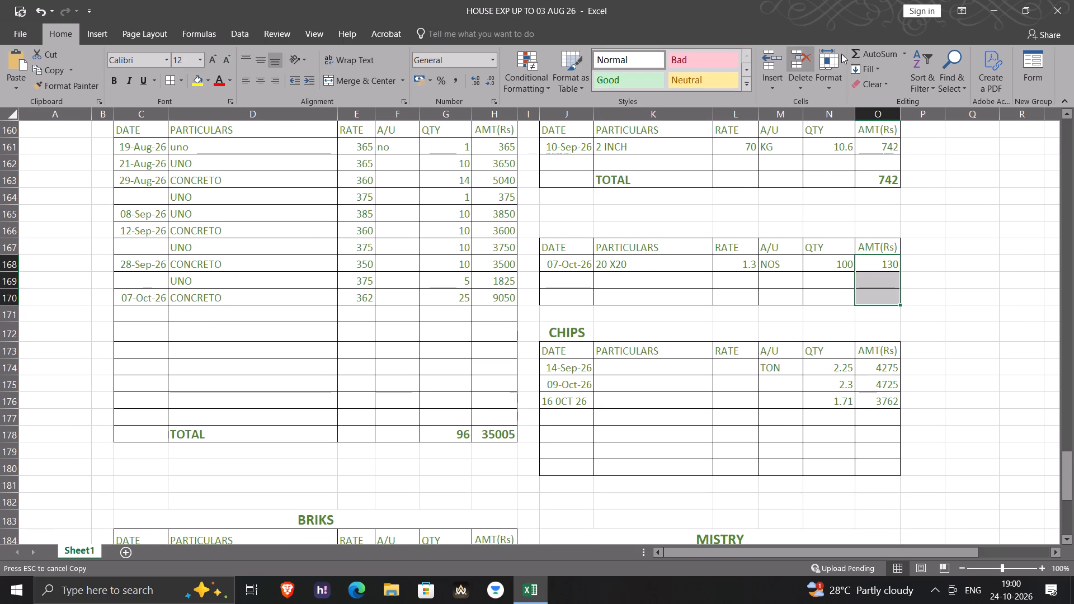
click(852, 54)
AutoSum the AMT(Rs) column of the new section's CHIPS table into its last row.
scroll(731, 248, down, 3)
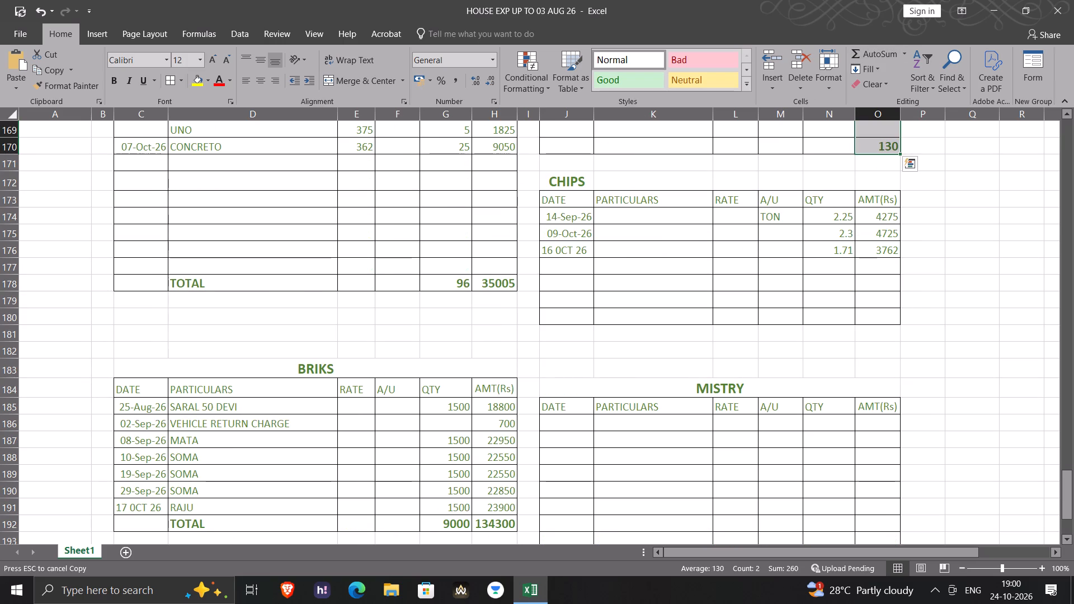
click(880, 316)
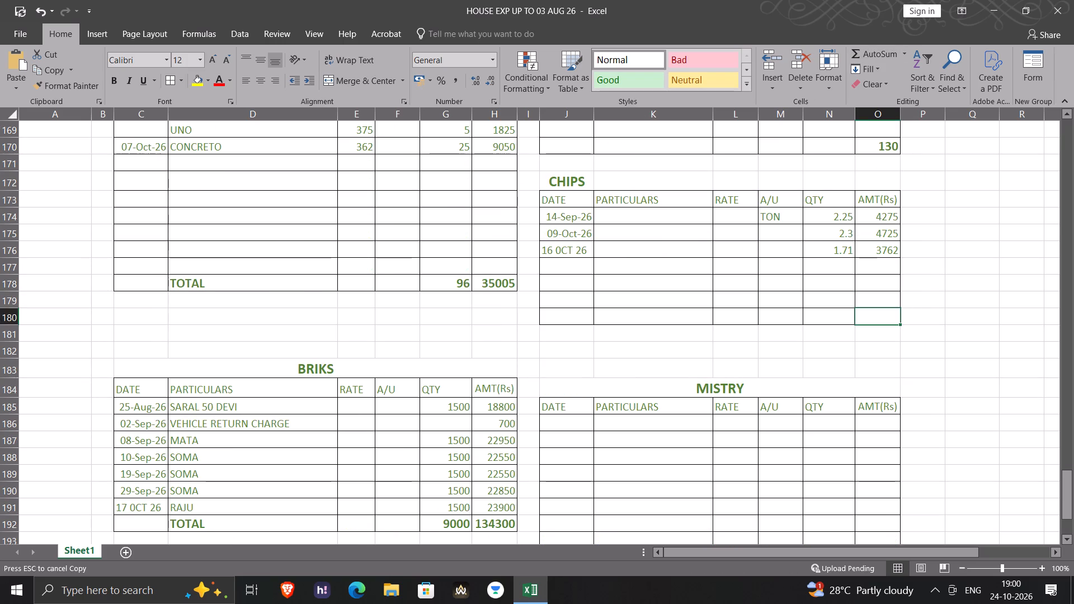
drag(887, 216, 867, 310)
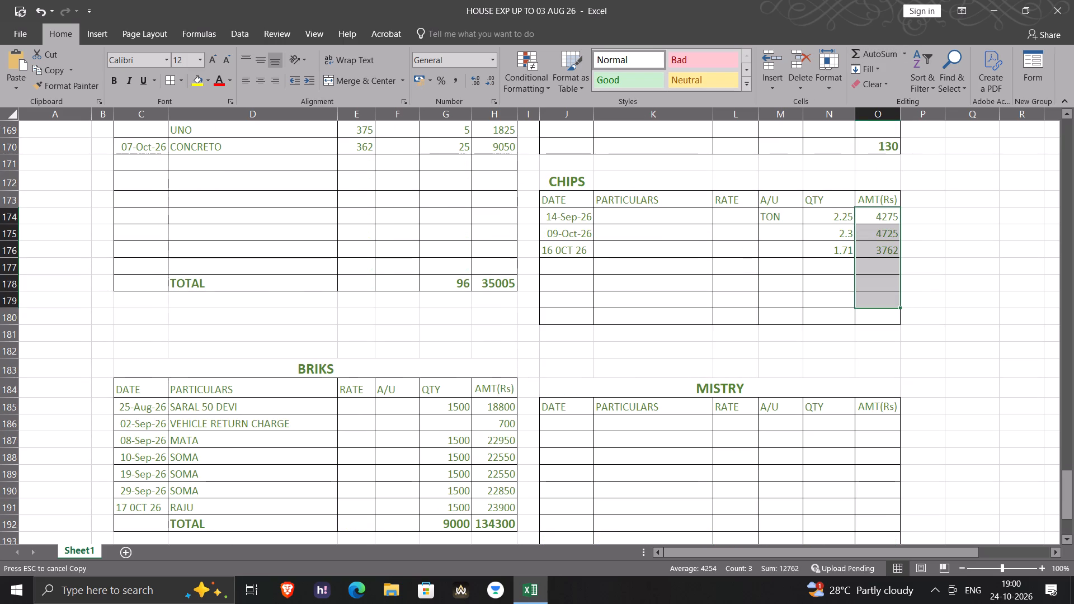
drag(867, 310, 868, 313)
click(855, 54)
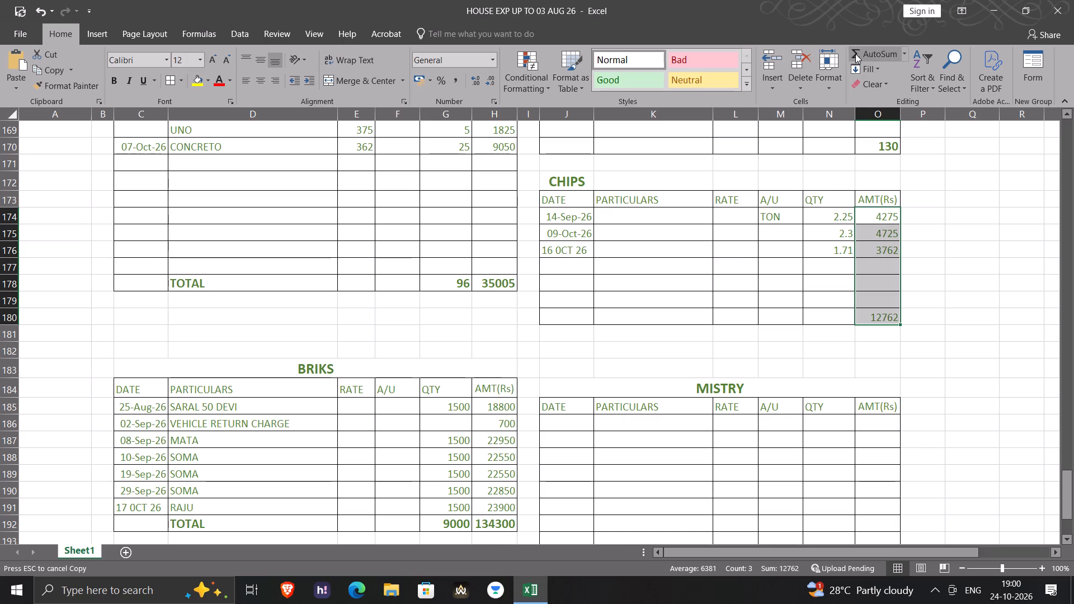
AutoSum the QTY column of the new CHIPS table into its last row.
click(837, 219)
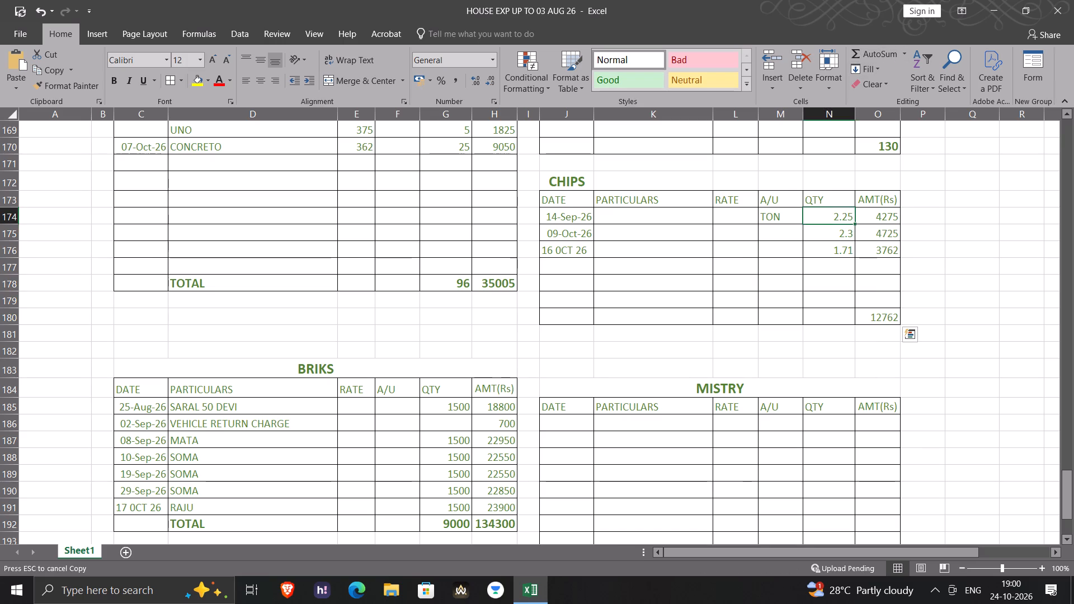
click(822, 318)
drag(835, 213, 831, 254)
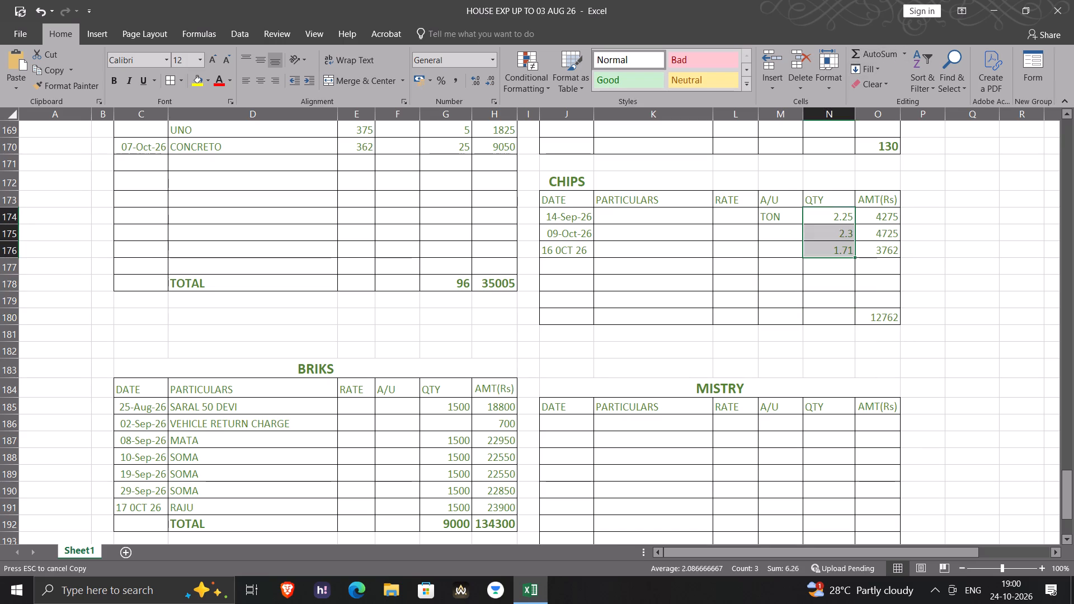
drag(831, 254, 828, 314)
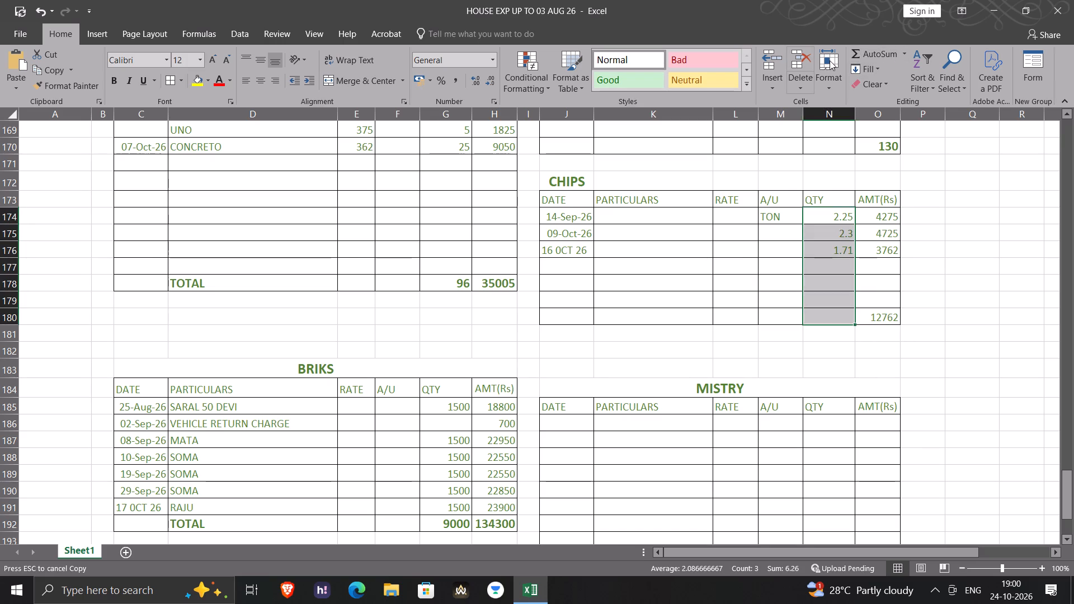
click(857, 57)
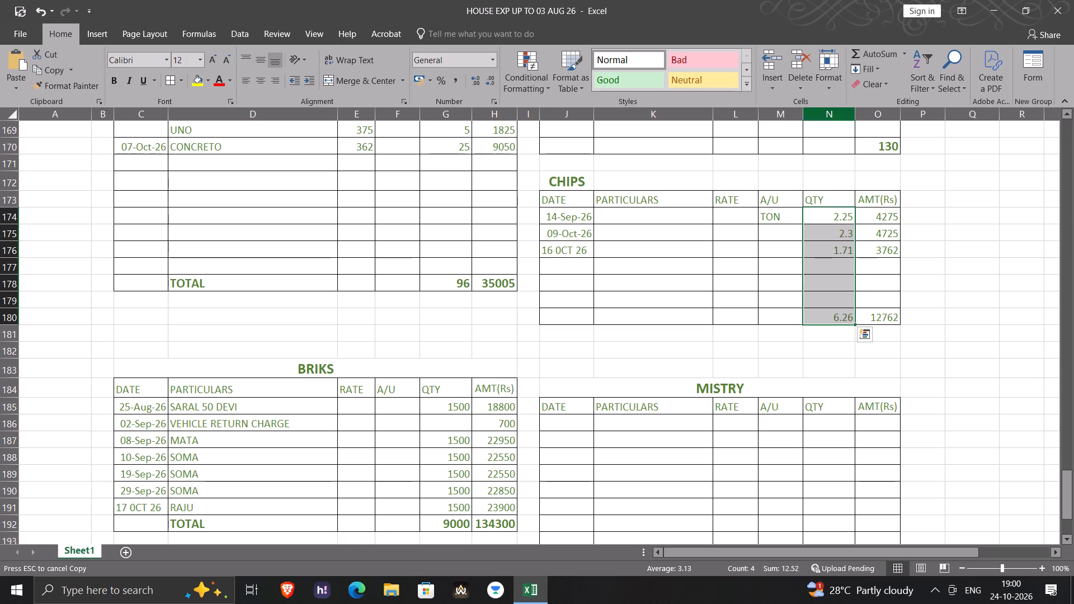
click(949, 281)
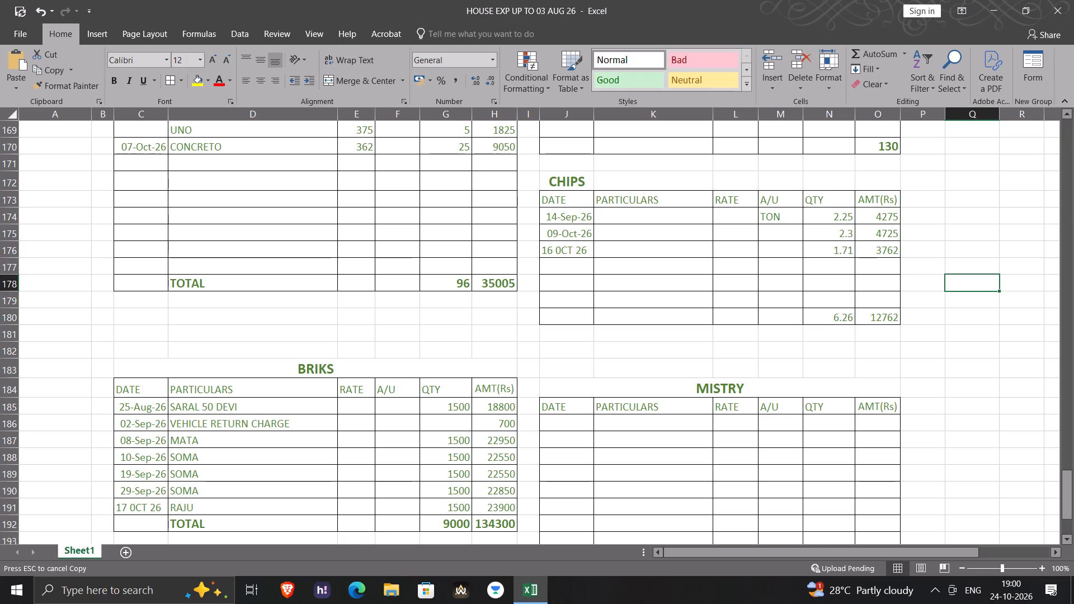
Review all the expense tables from INITIAL EXPENCE at the start of the sheet through to the new section's BRIKS and MISTRY tables.
scroll(945, 261, down, 6)
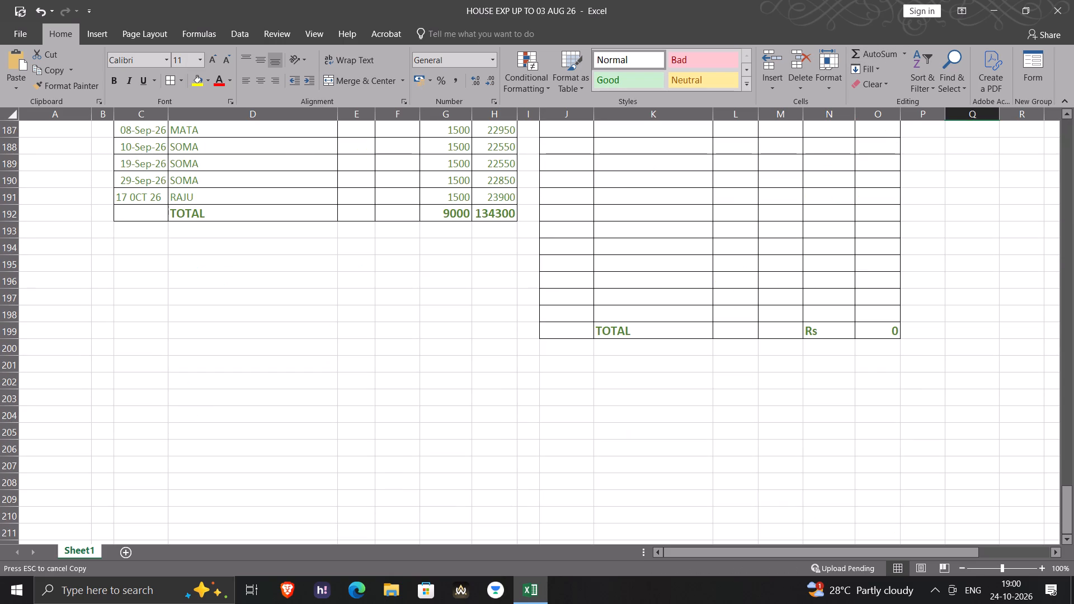
scroll(932, 267, up, 20)
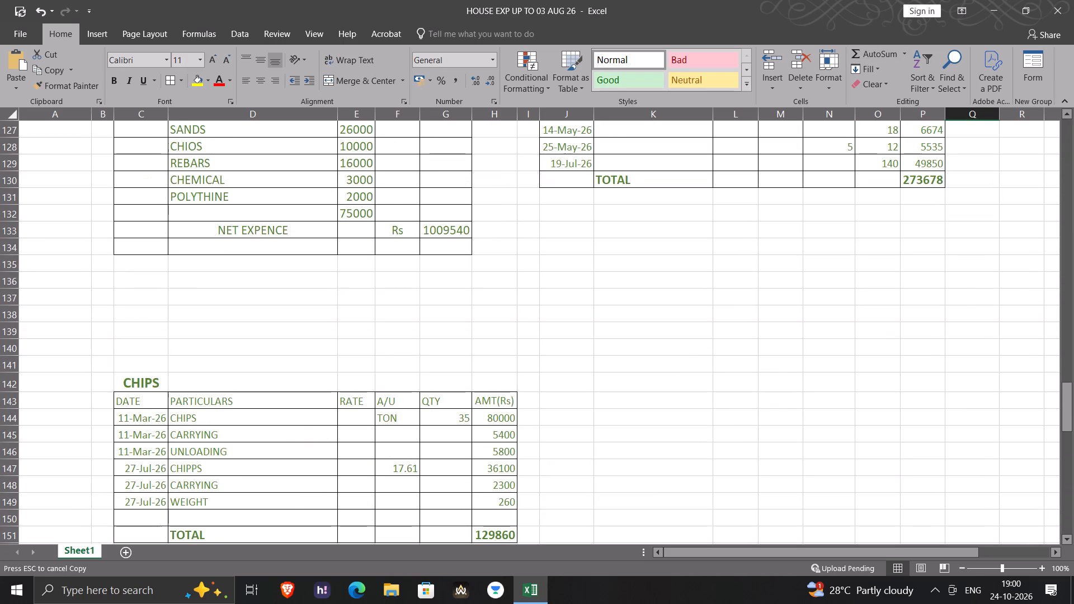
scroll(914, 267, up, 10)
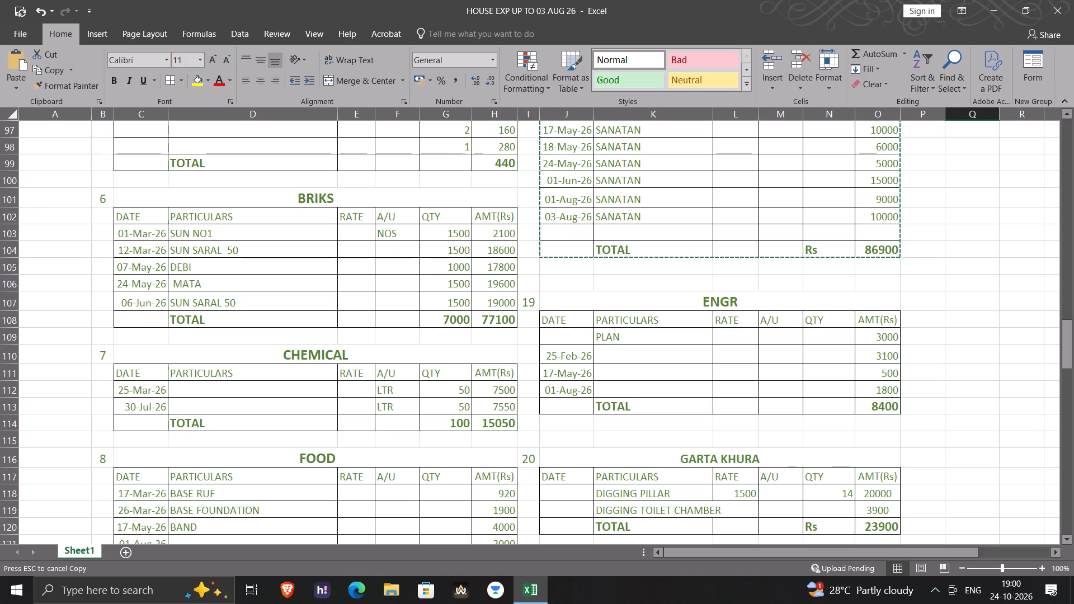
scroll(914, 267, up, 5)
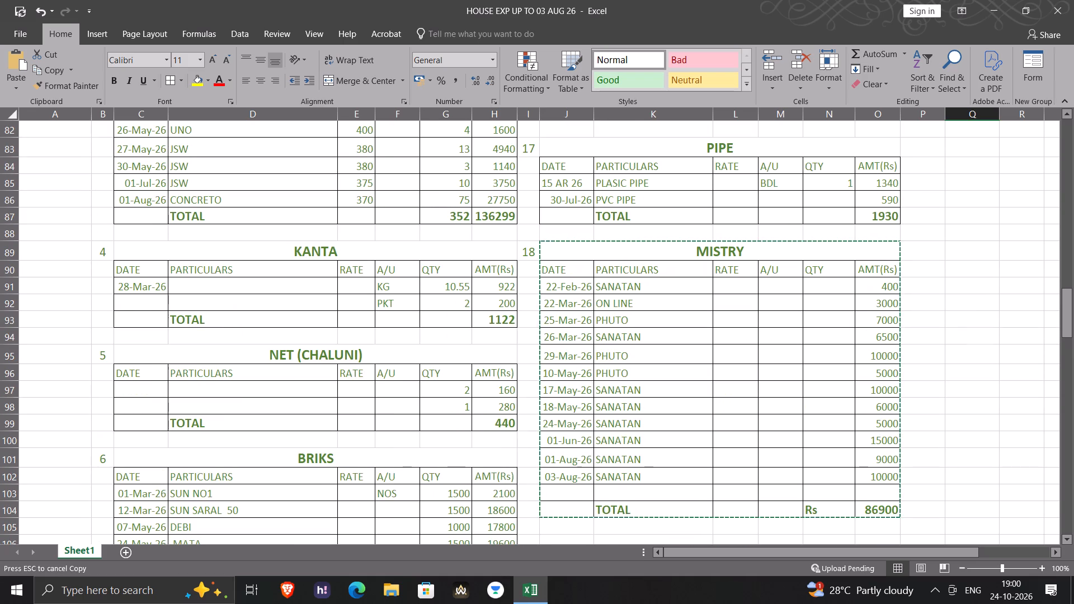
scroll(914, 267, up, 9)
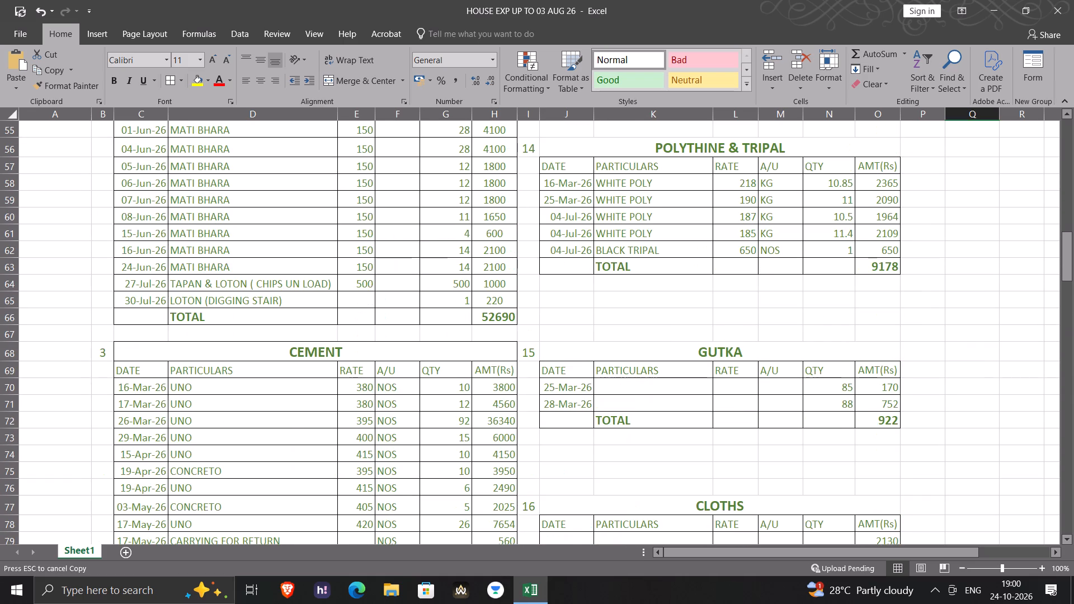
scroll(914, 267, up, 12)
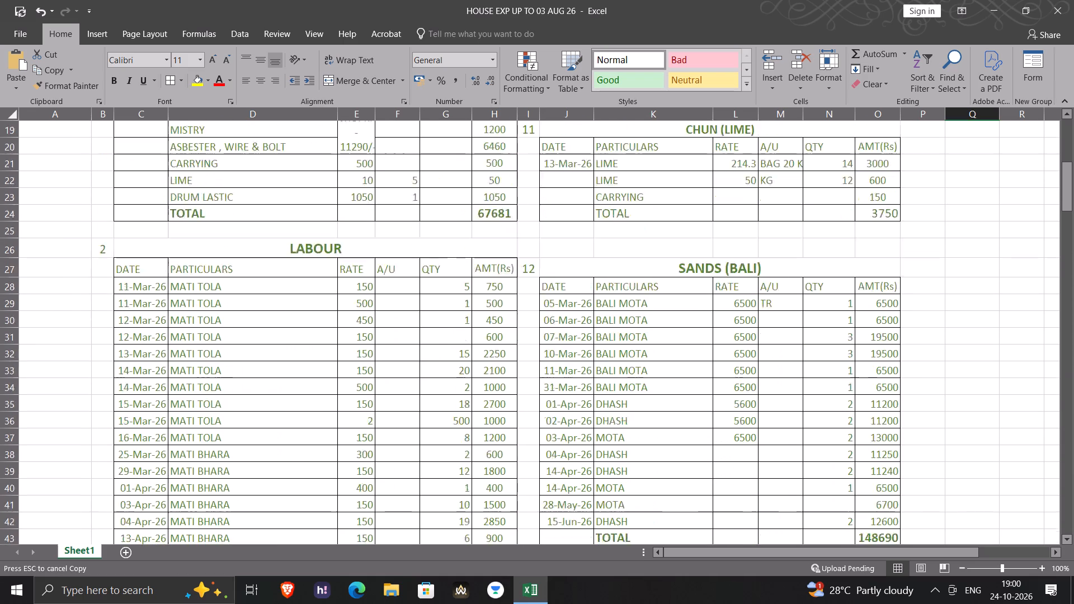
scroll(914, 267, up, 6)
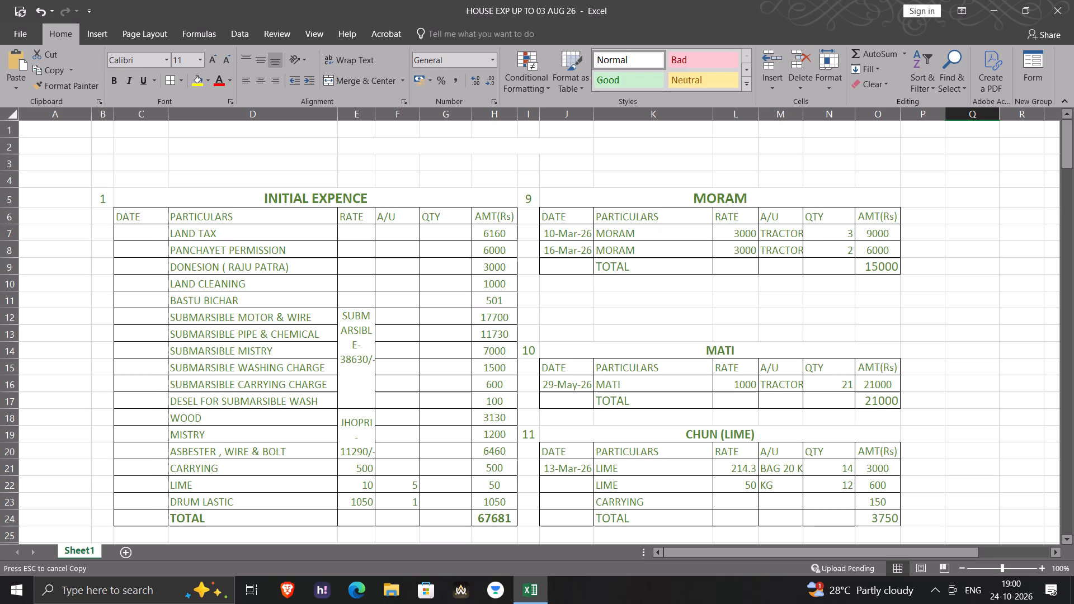
scroll(814, 274, down, 13)
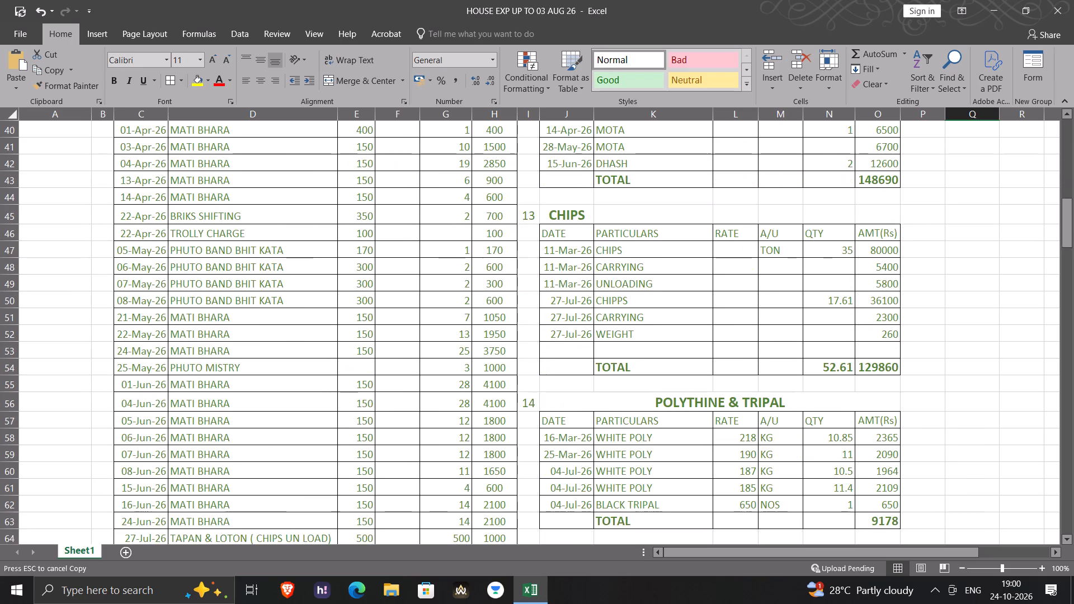
scroll(814, 274, down, 13)
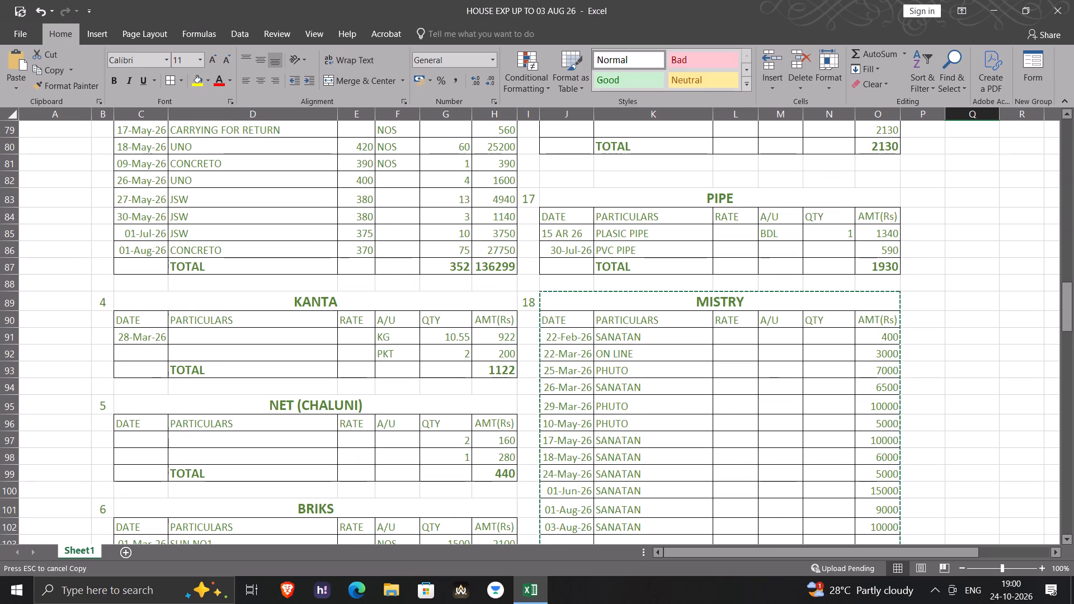
scroll(813, 275, down, 4)
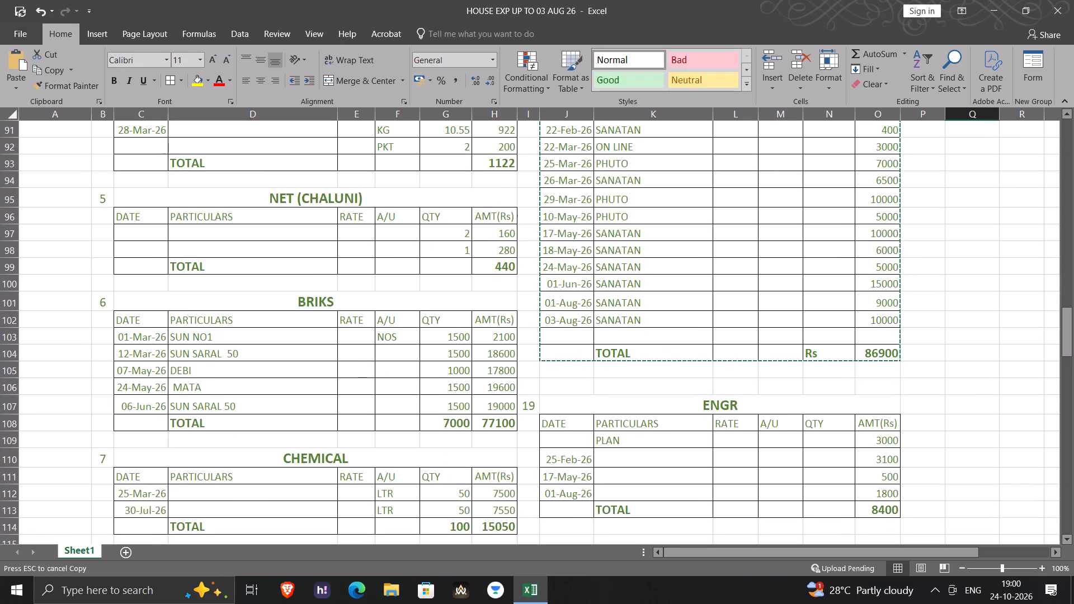
scroll(813, 275, down, 8)
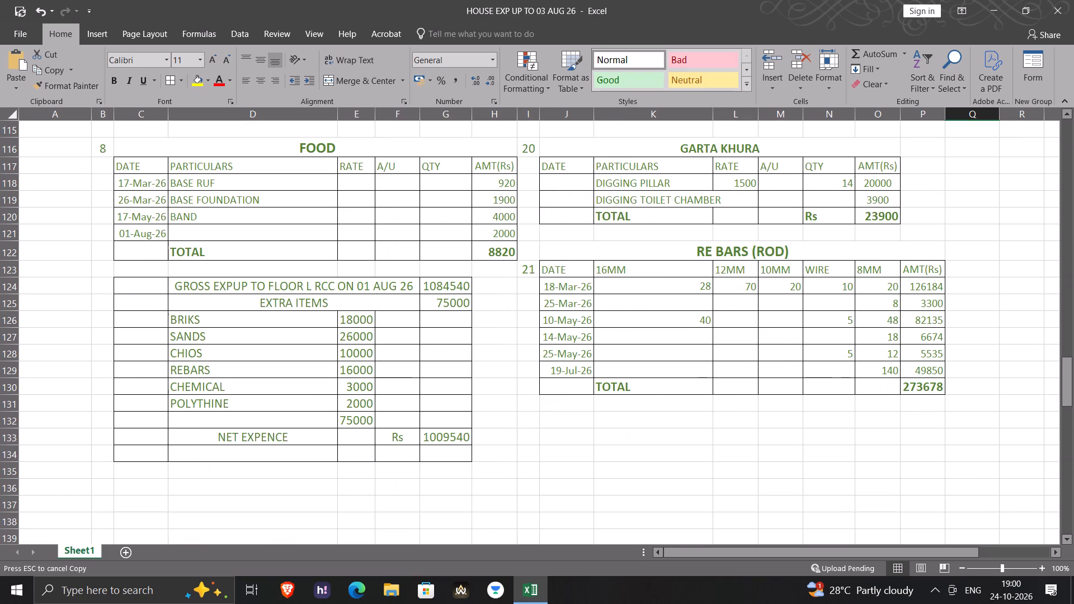
scroll(813, 275, down, 1)
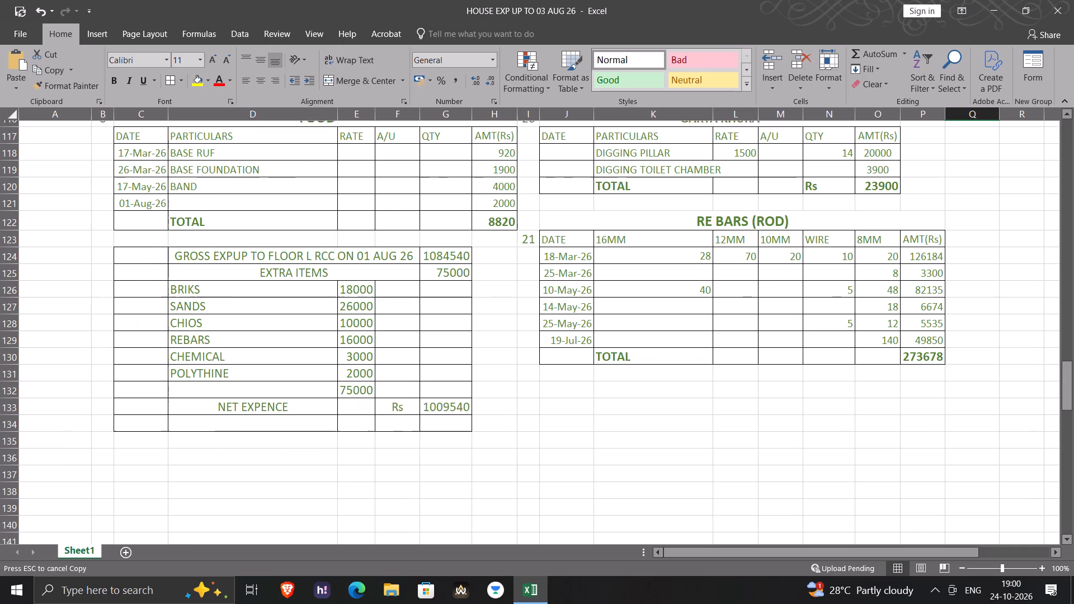
scroll(813, 275, down, 7)
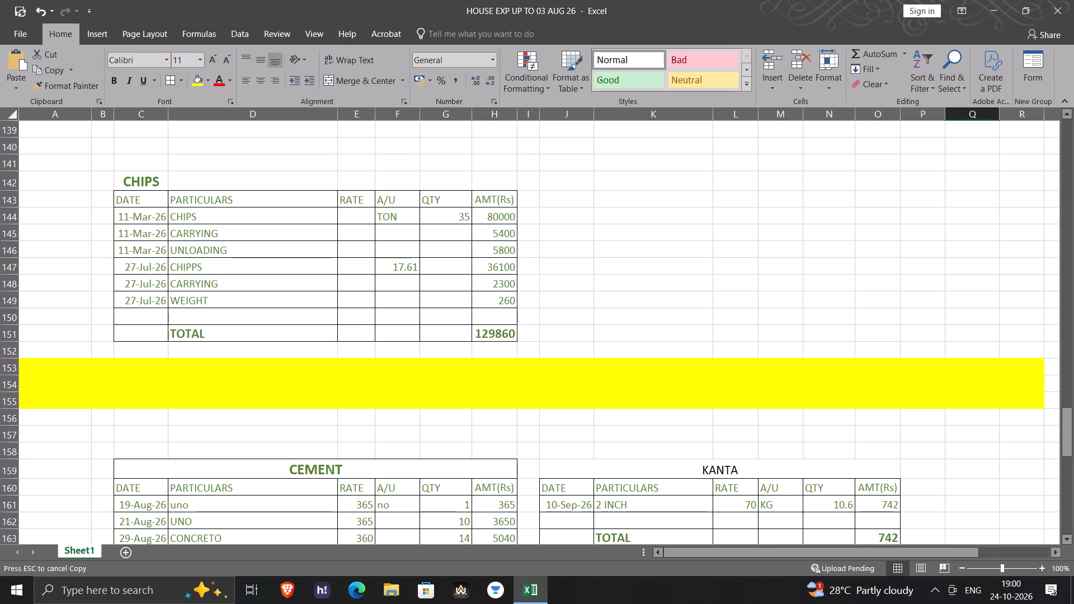
scroll(813, 275, down, 6)
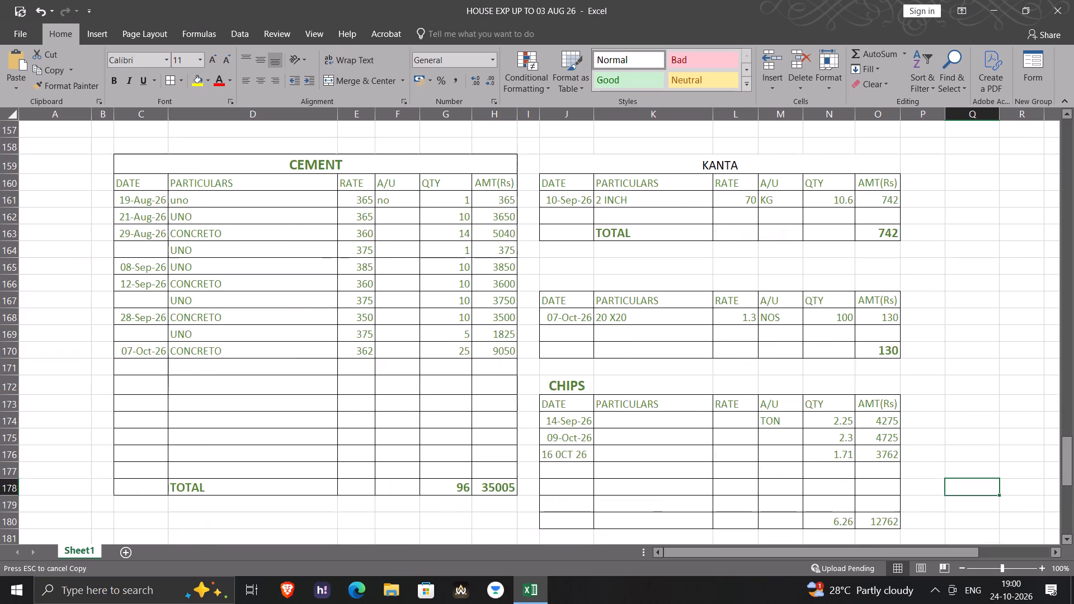
scroll(813, 275, down, 11)
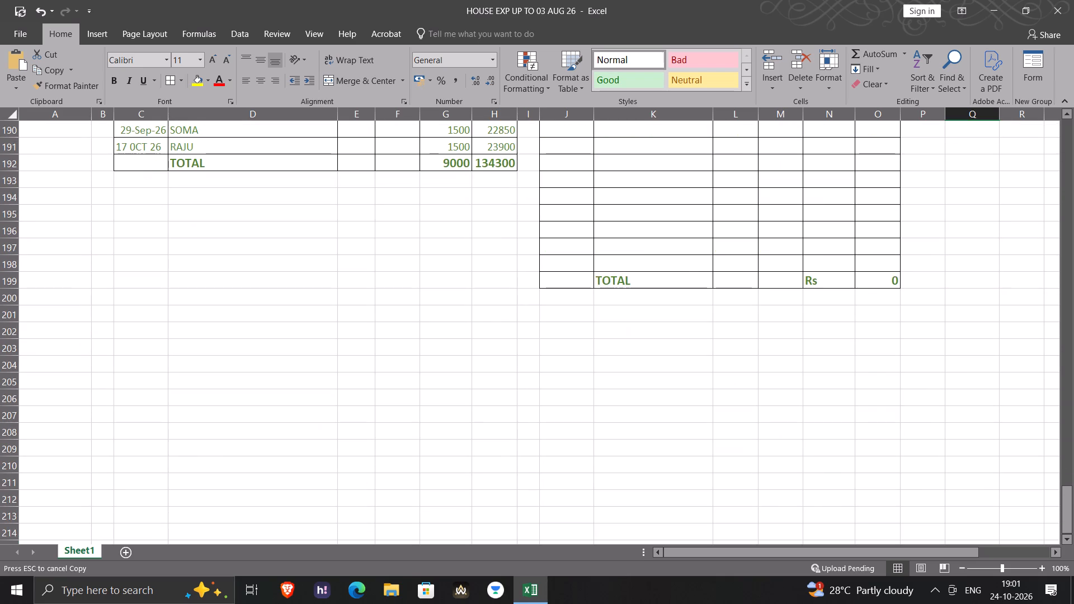
Examine the area around the yellow divider, comparing the earlier summary and CHIPS tables with the new CEMENT and KANTA tables.
scroll(813, 275, up, 14)
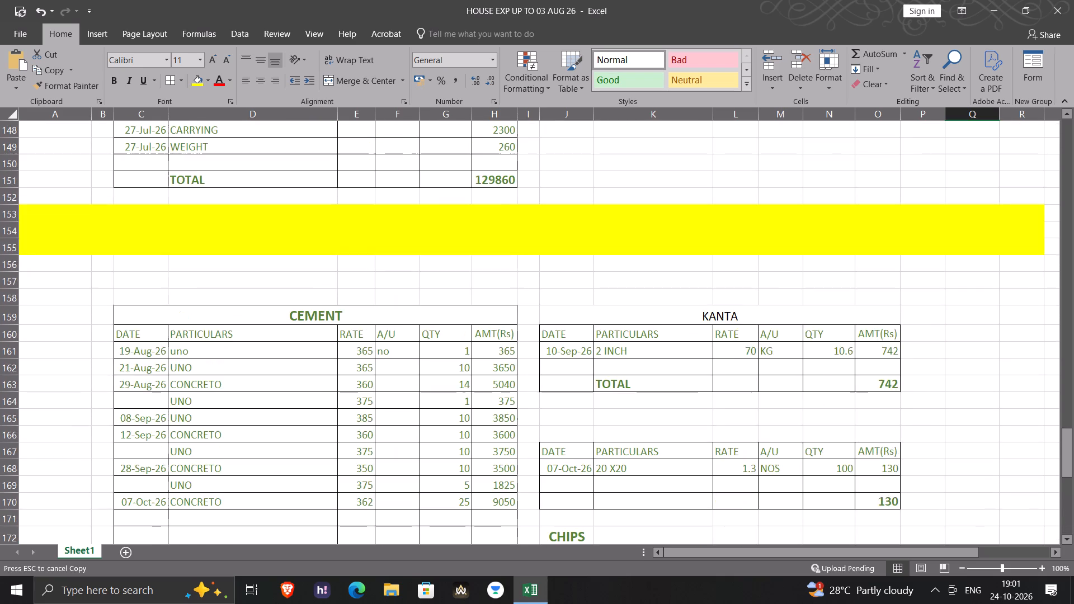
scroll(813, 275, up, 5)
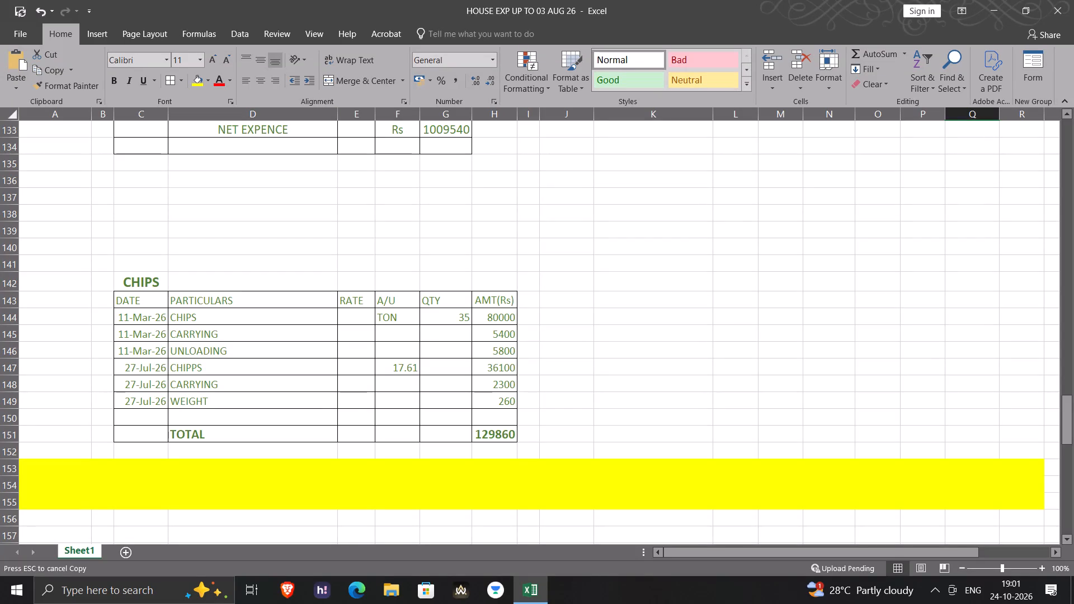
scroll(123, 146, down, 2)
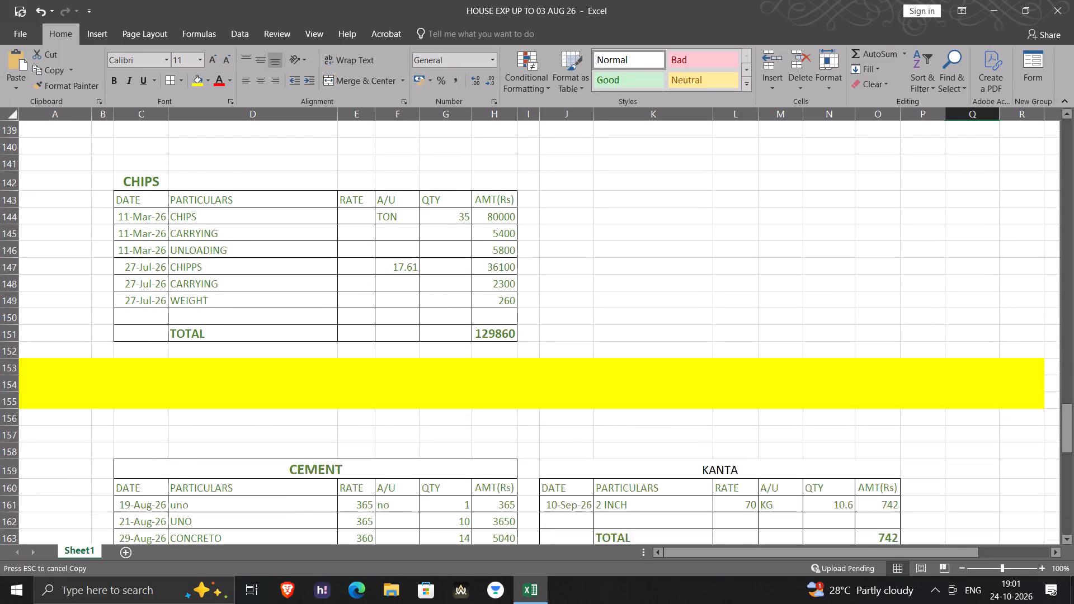
scroll(123, 146, down, 1)
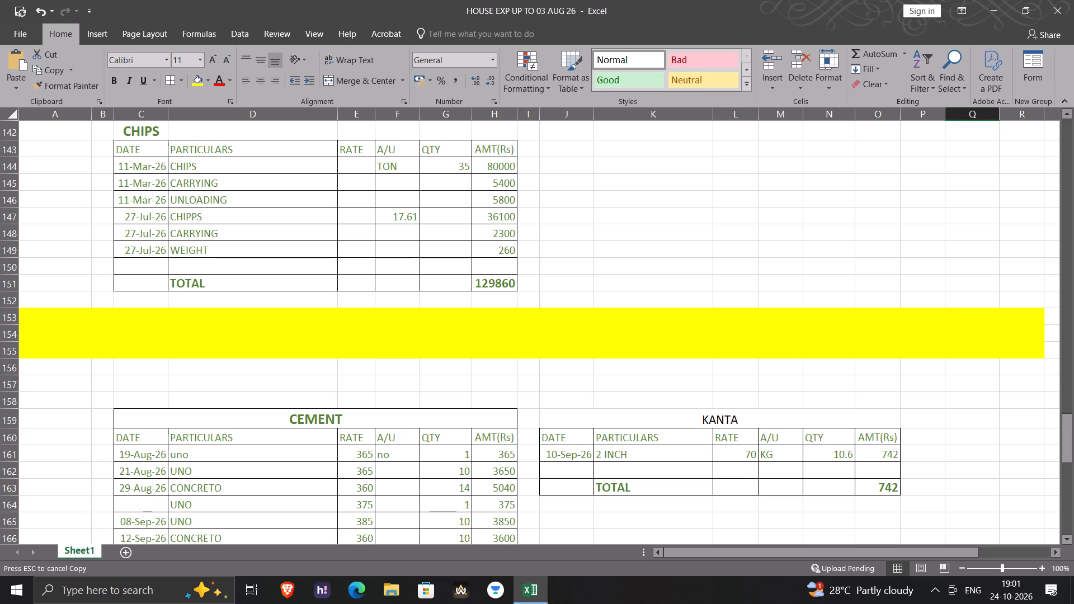
scroll(332, 190, up, 2)
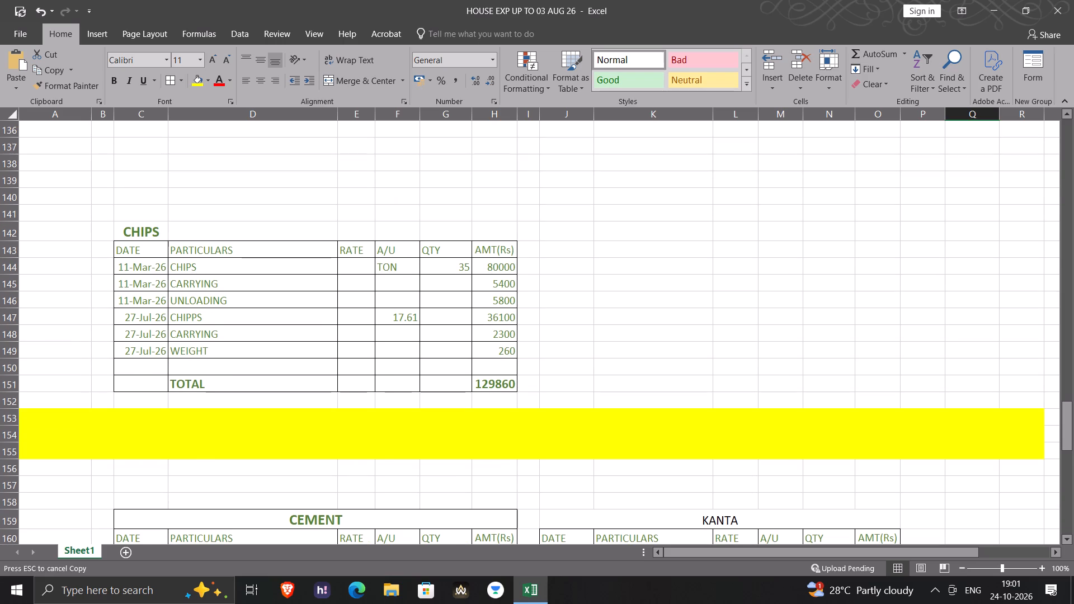
scroll(332, 190, up, 3)
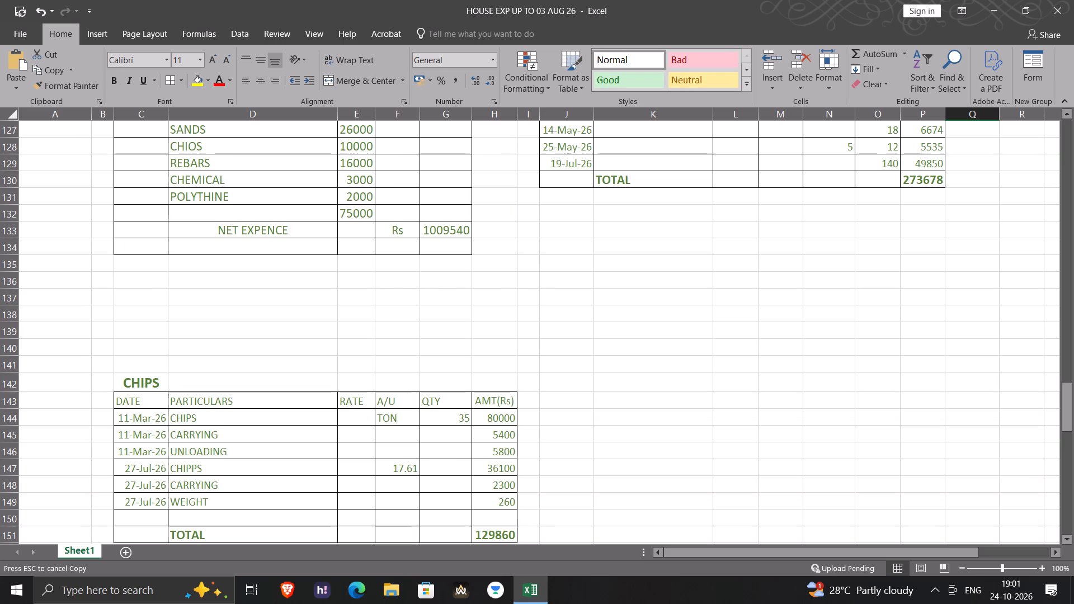
scroll(258, 292, down, 3)
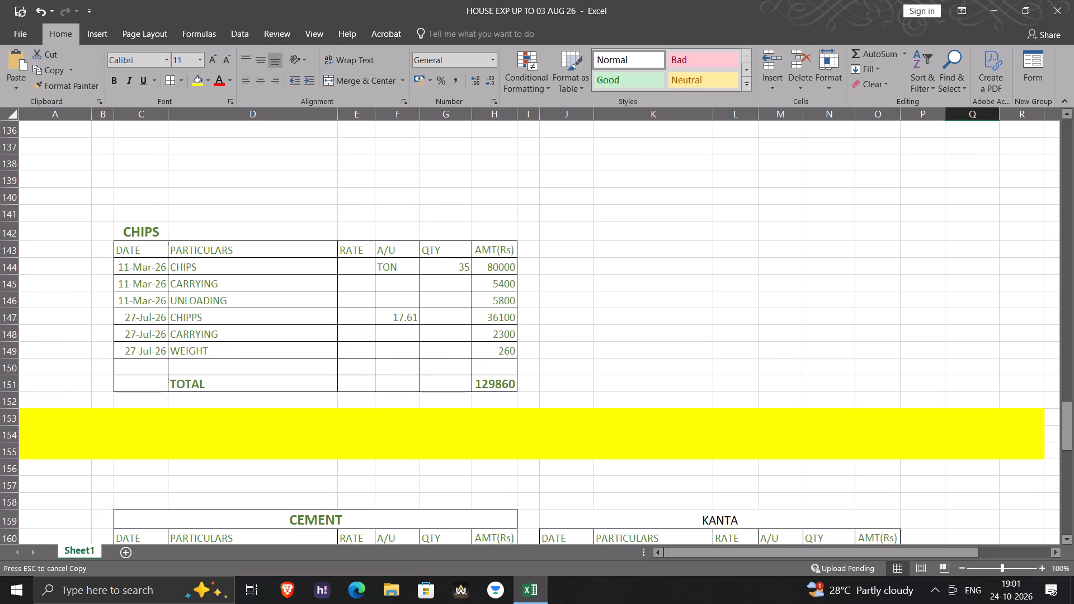
scroll(259, 292, up, 3)
scroll(259, 292, down, 3)
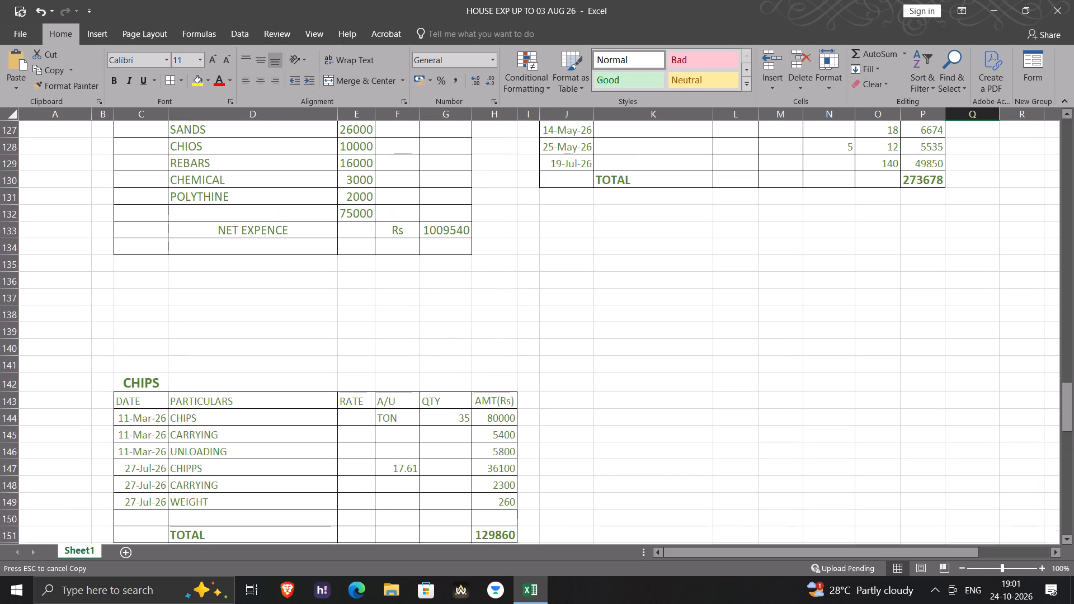
scroll(259, 292, down, 3)
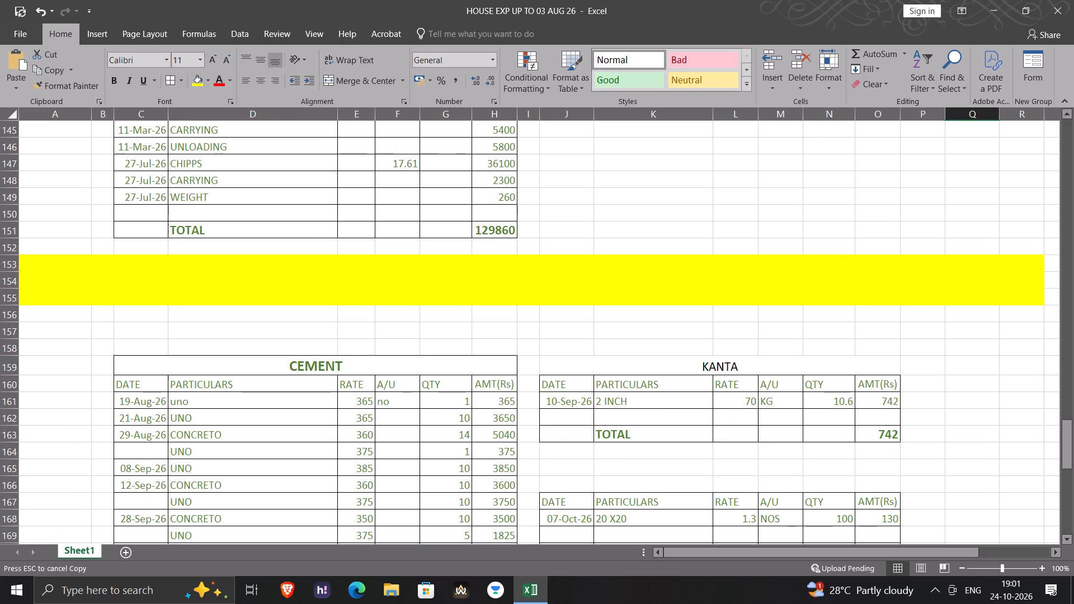
scroll(259, 292, up, 4)
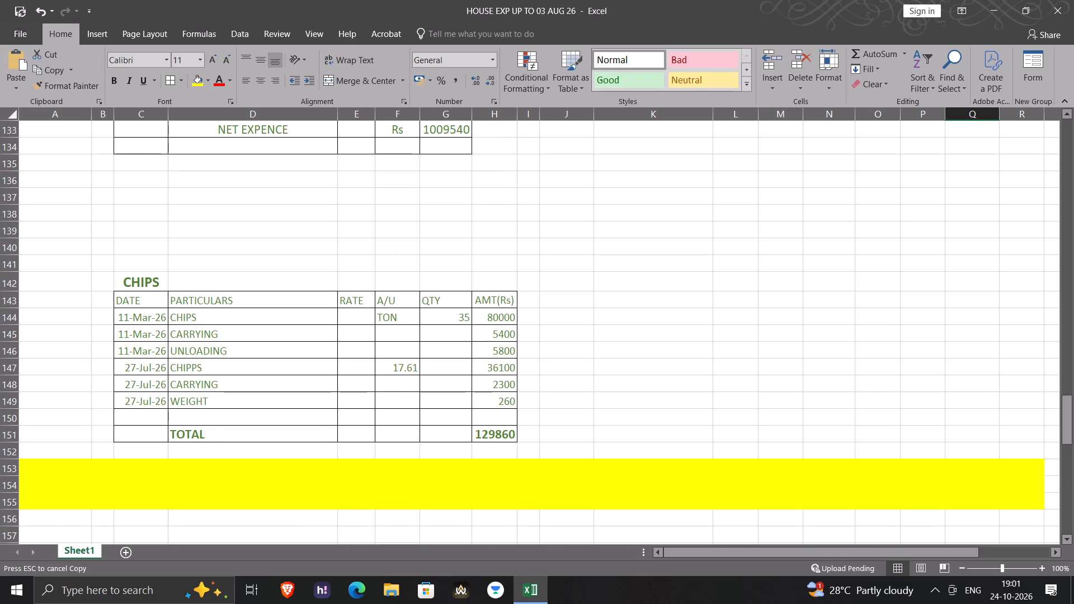
scroll(259, 292, down, 7)
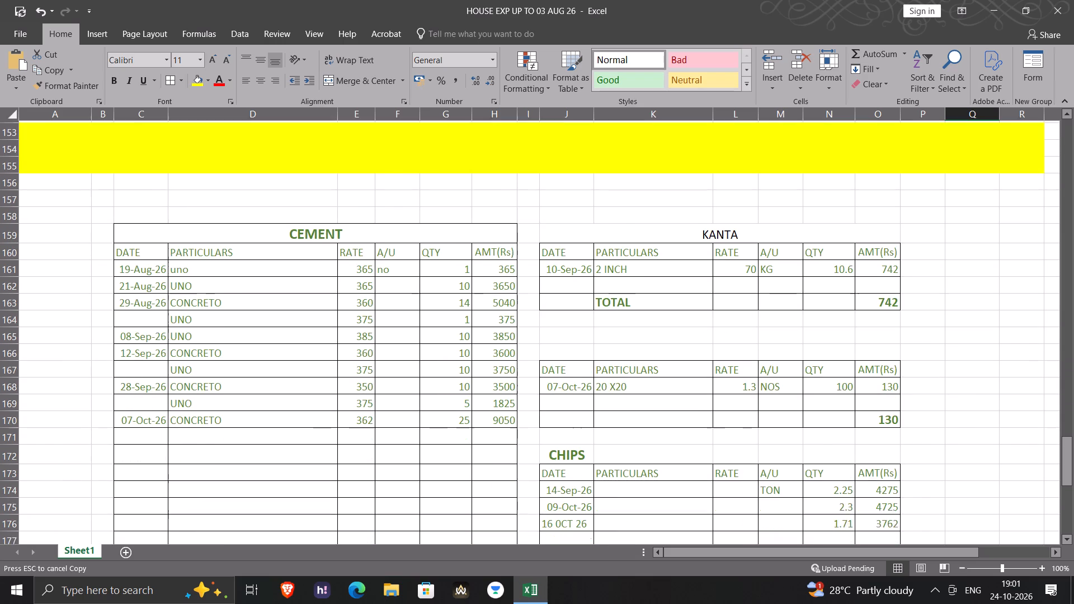
Review the tables from the new BRIKS and MISTRY section back to table 13, comparing its CHIPS entries with the CHIPS table above the yellow divider.
scroll(259, 292, down, 10)
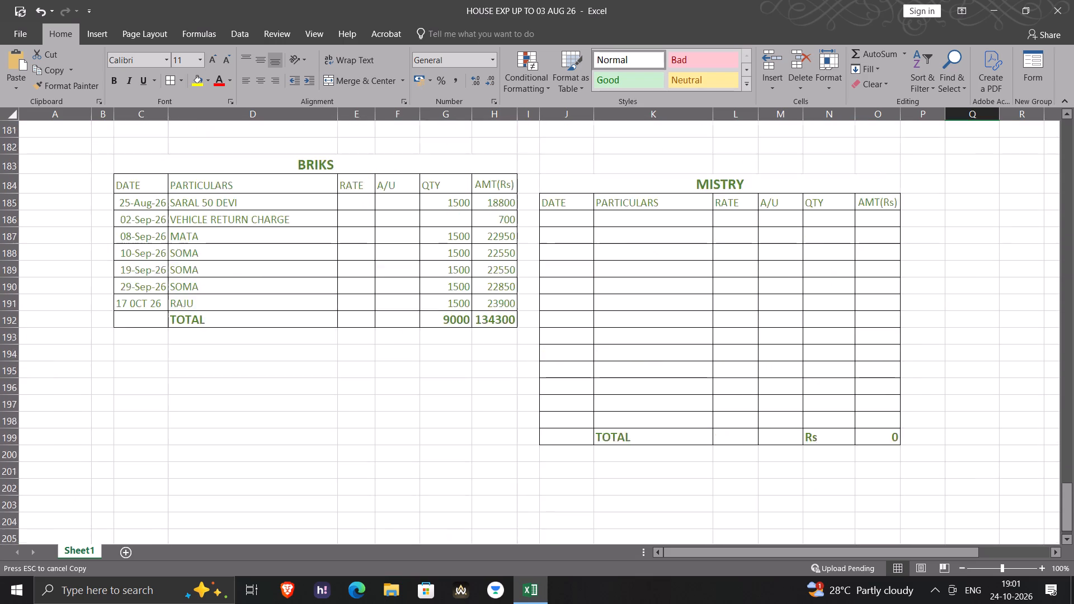
scroll(259, 292, down, 4)
scroll(259, 292, up, 1)
scroll(259, 292, down, 1)
scroll(259, 292, up, 11)
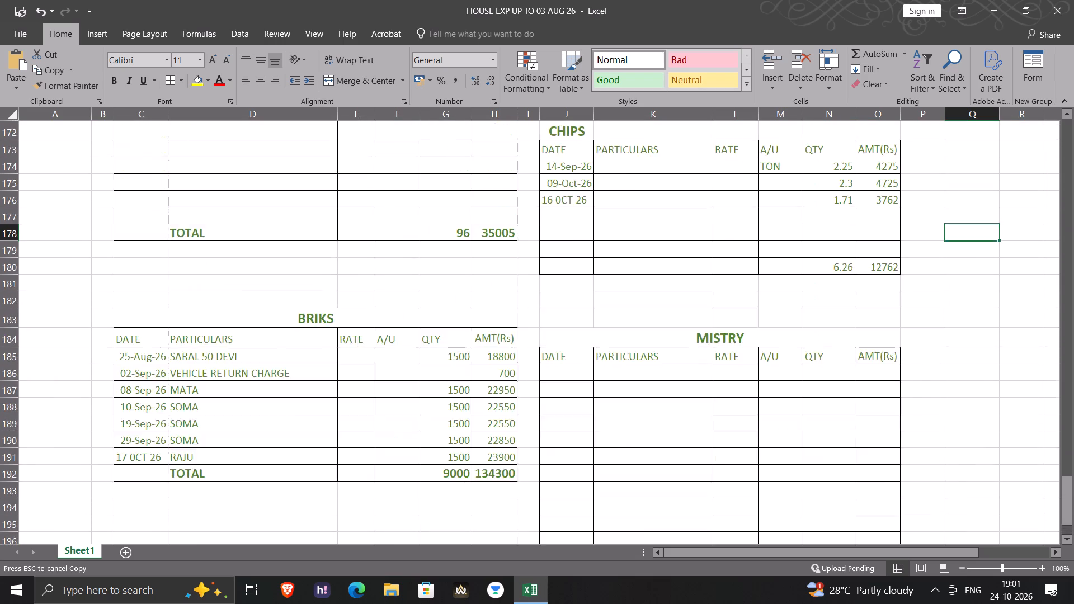
scroll(259, 292, up, 11)
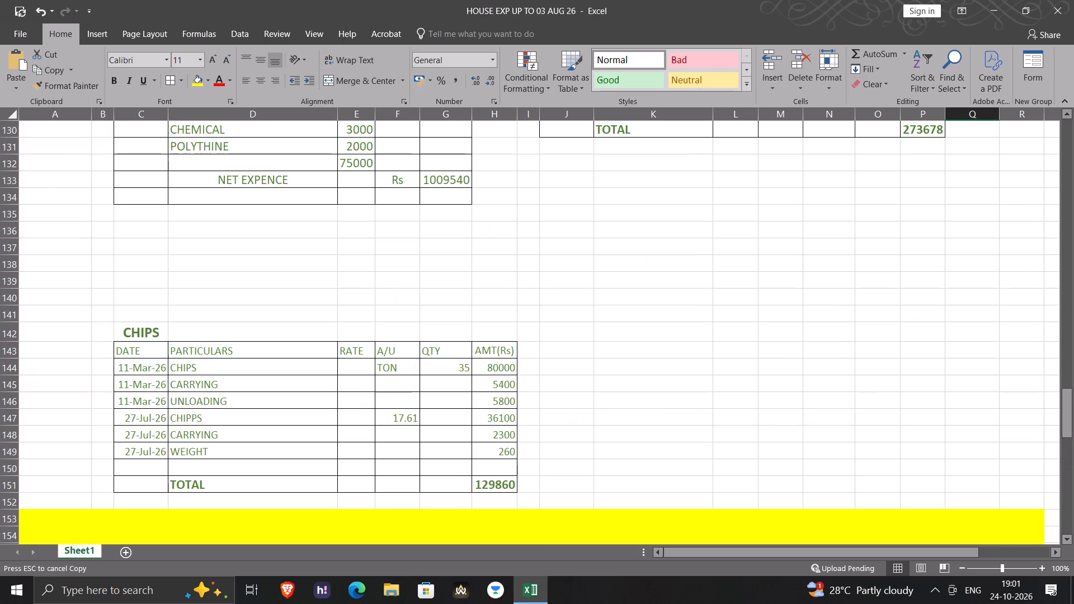
scroll(259, 292, up, 4)
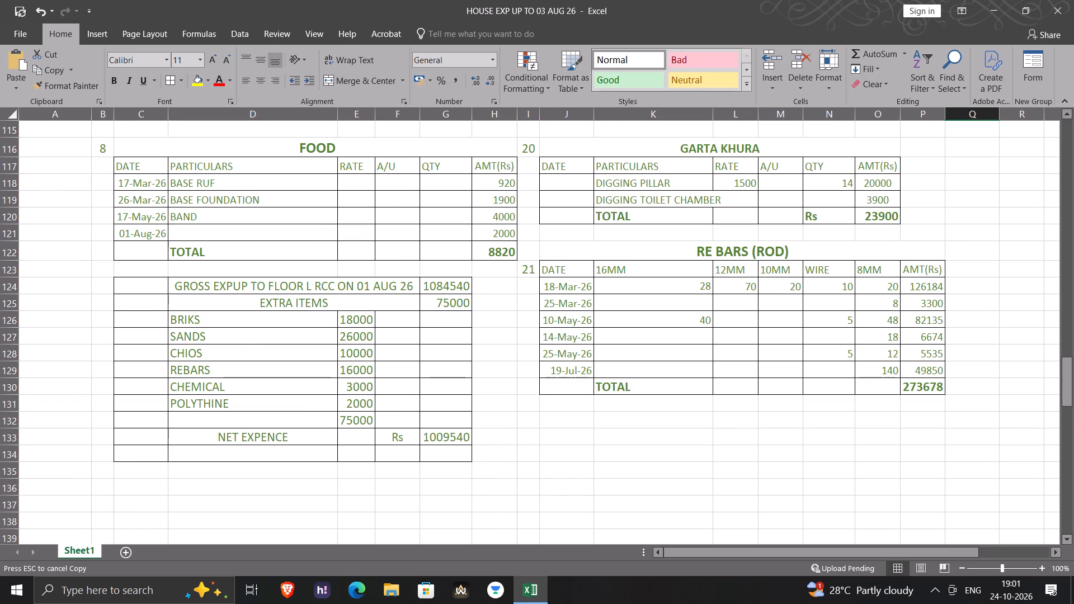
scroll(259, 292, up, 10)
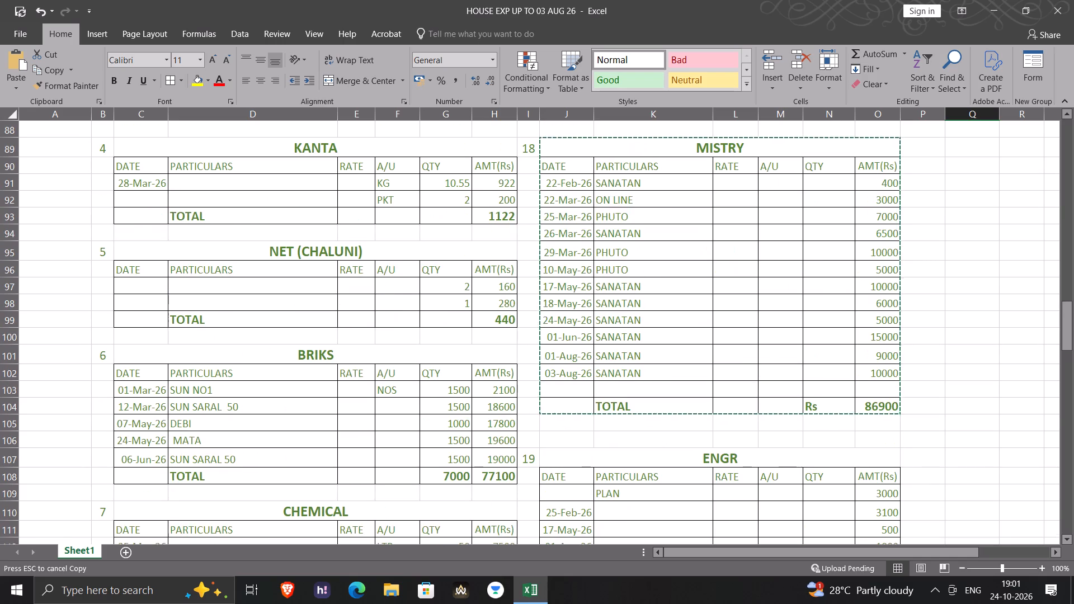
scroll(259, 292, up, 9)
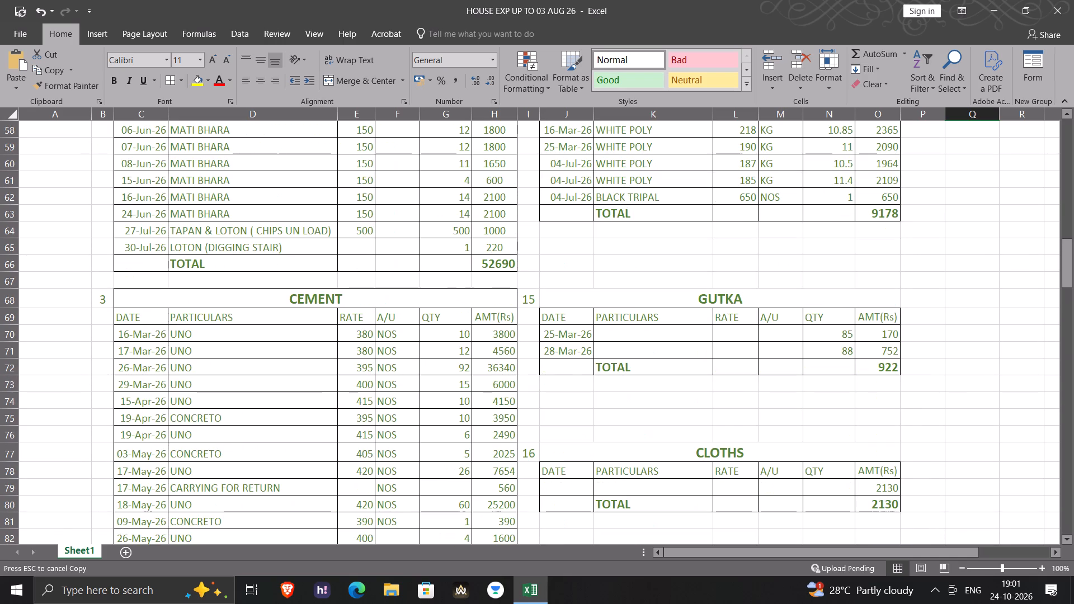
scroll(259, 292, up, 10)
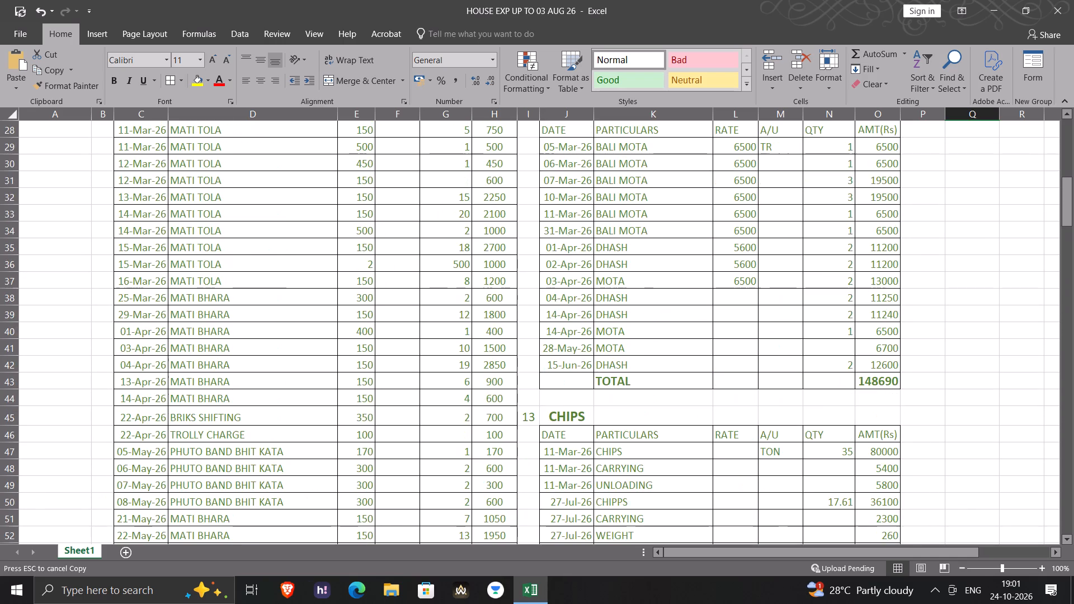
scroll(259, 292, down, 5)
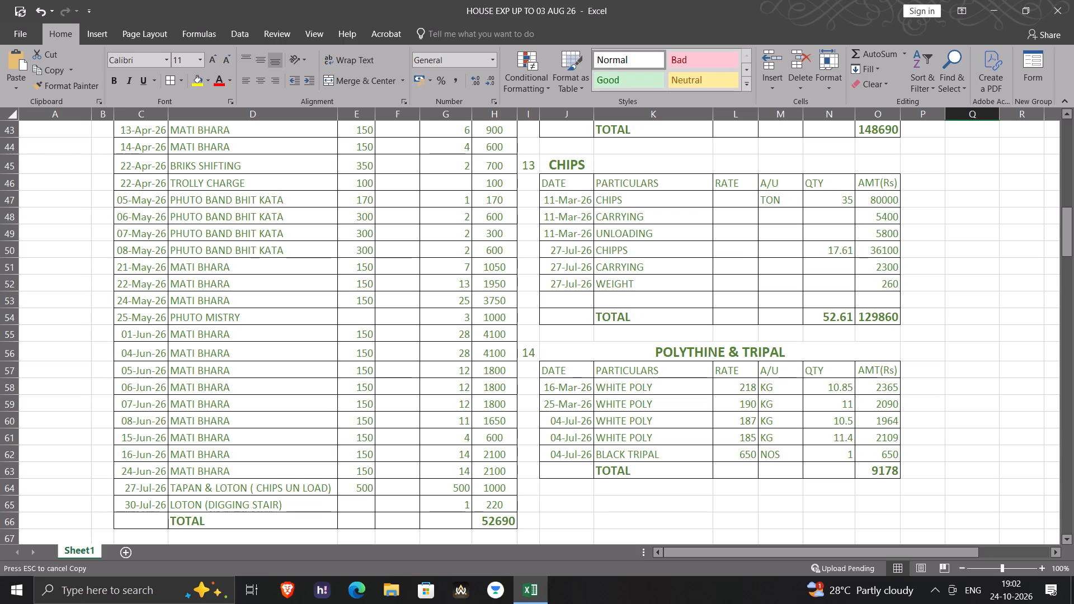
Clear the contents of the duplicate CHIPS table just above the yellow divider, from its title through its TOTAL row.
scroll(230, 352, down, 16)
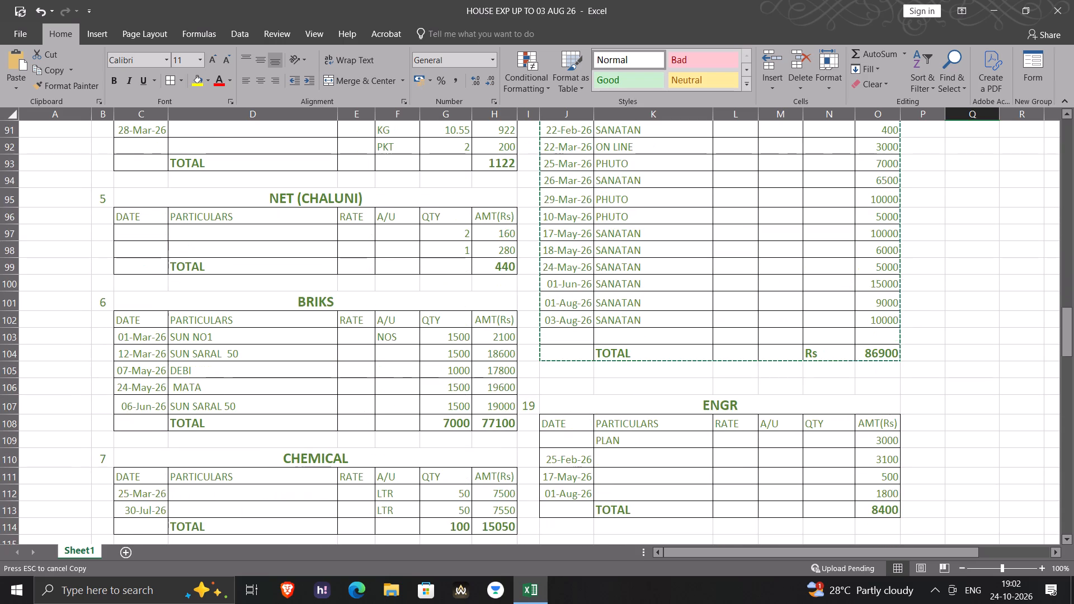
scroll(230, 354, down, 14)
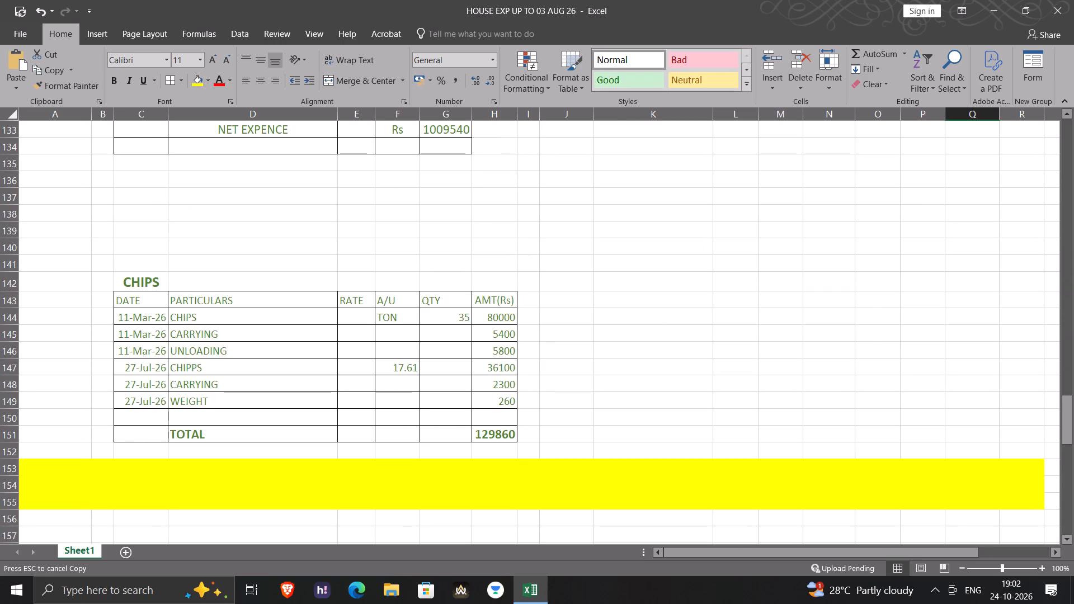
drag(124, 279, 529, 428)
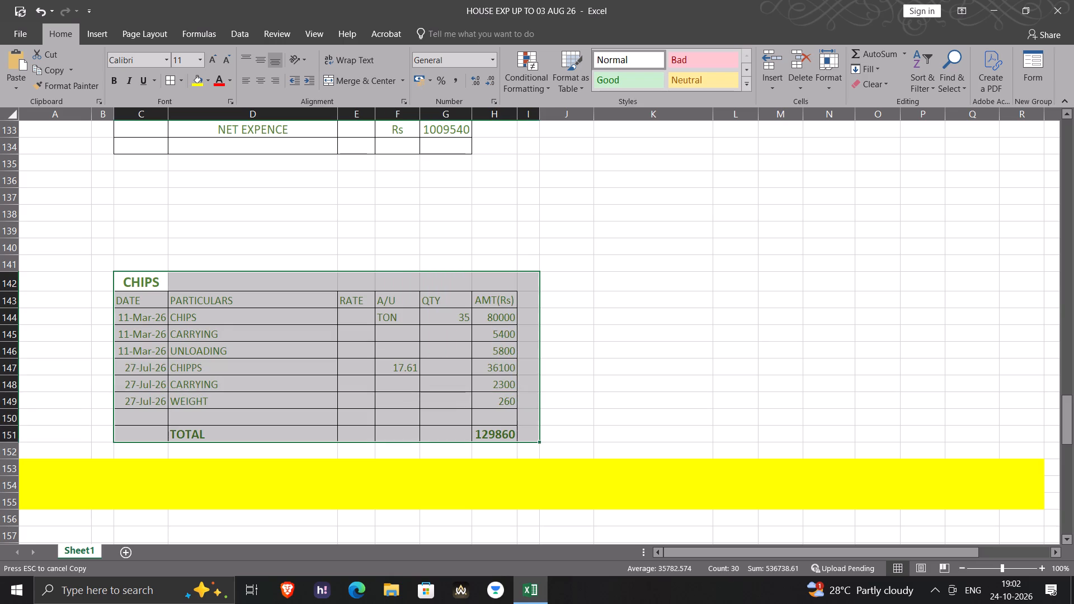
drag(529, 428, 531, 435)
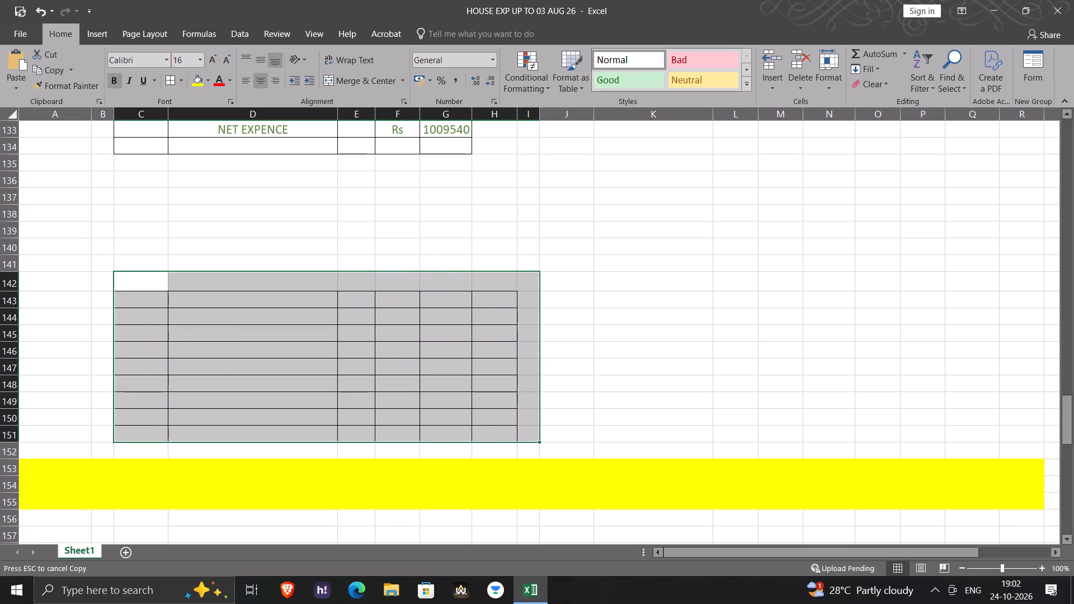
click(707, 308)
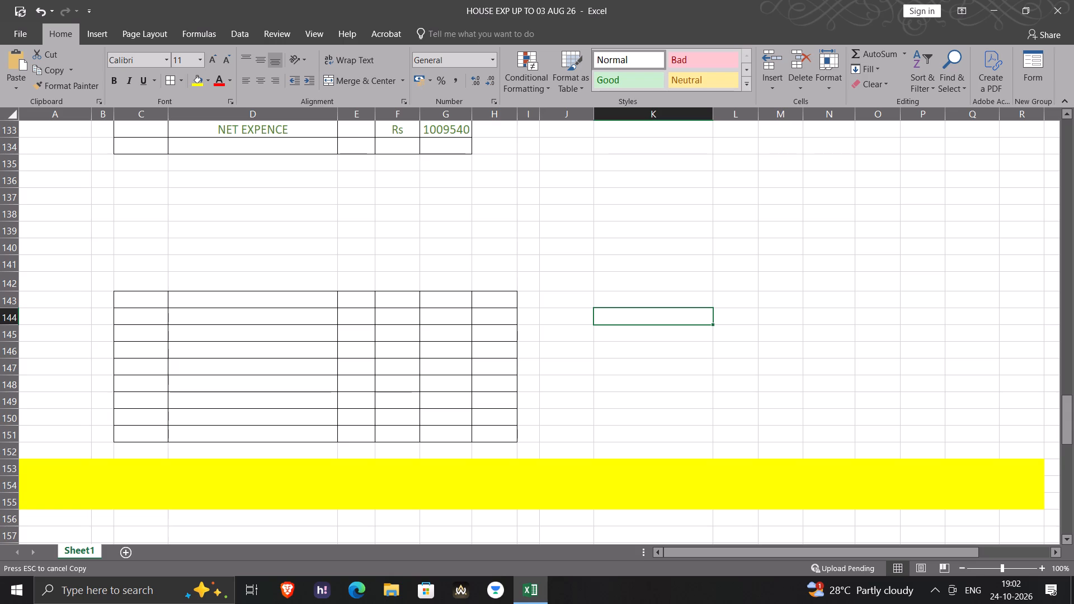
Fill the first row of the new MISTRY table with date 23 AUG 26, particulars BISHU and amount 5000.
scroll(520, 319, down, 15)
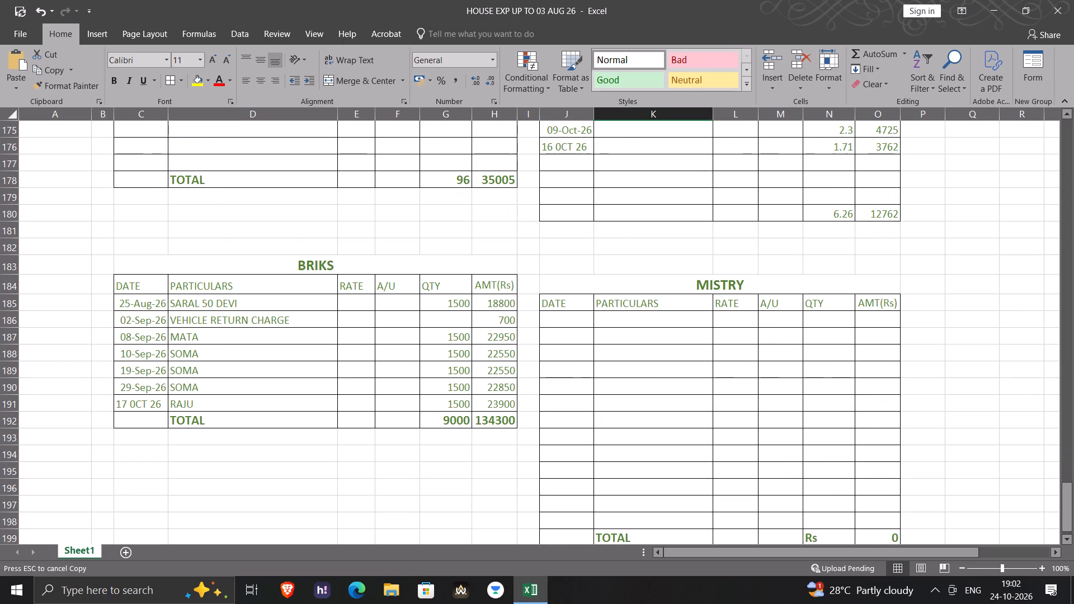
scroll(520, 320, down, 1)
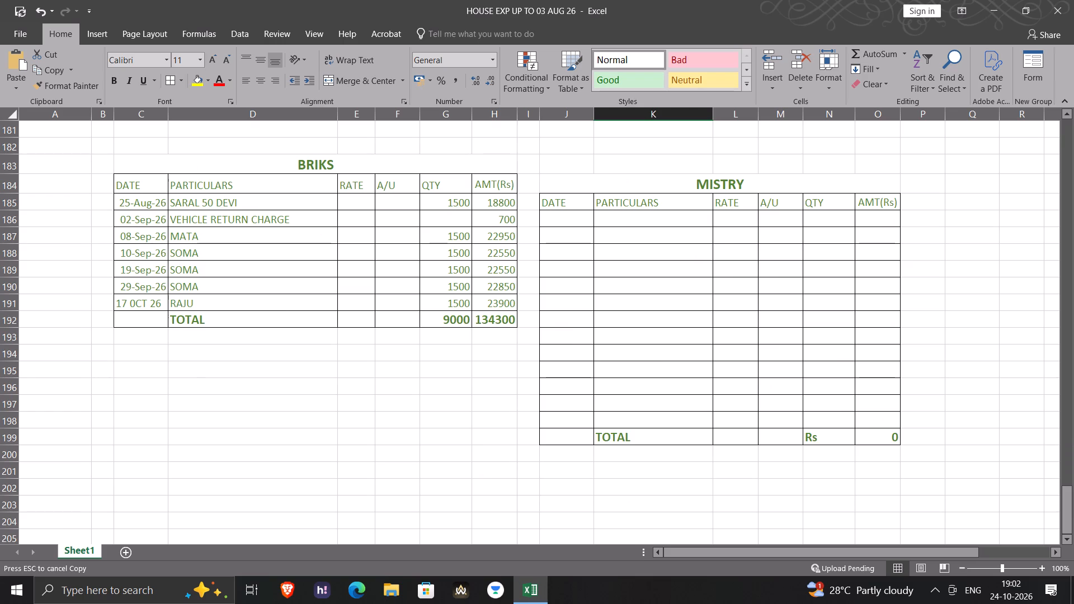
click(556, 219)
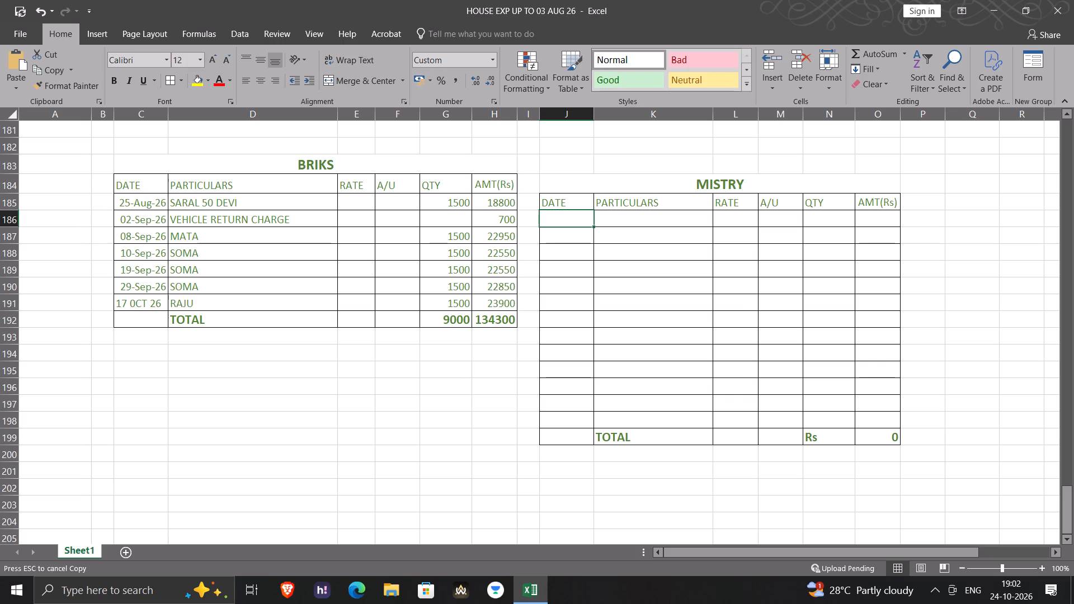
click(568, 222)
key(2)
text(3 AUG)
key(space)
text(26)
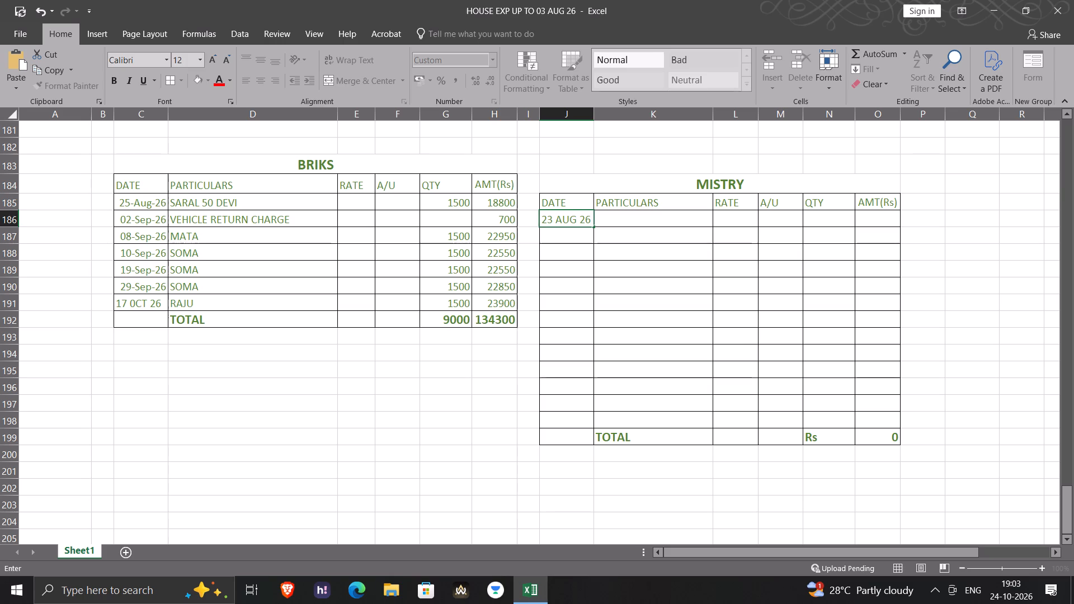
click(666, 224)
text(BISHU)
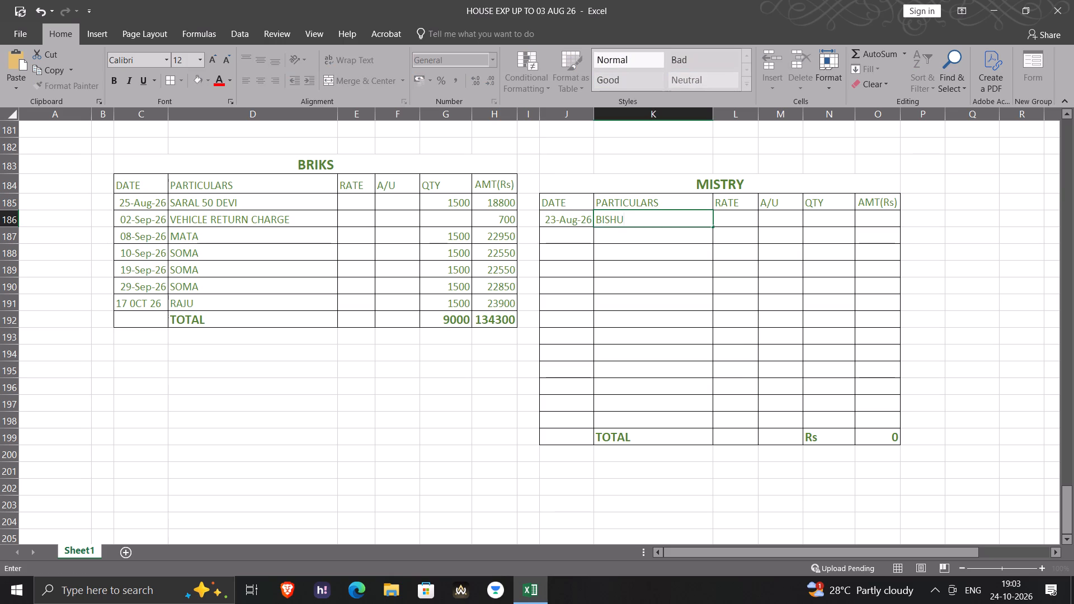
key(Tab)
key(Tab)
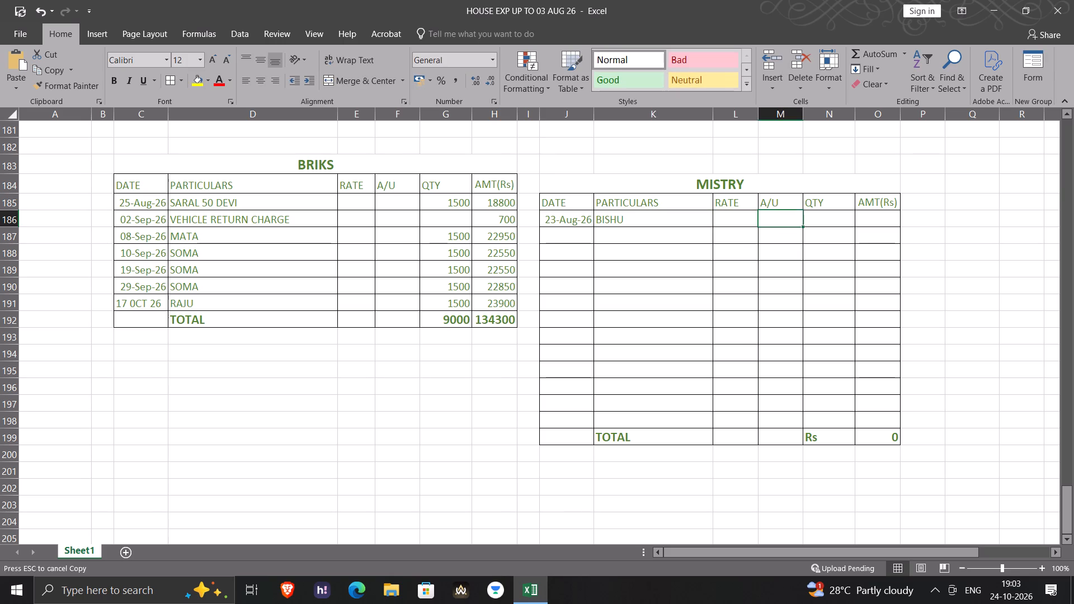
key(Tab)
key(Tab)
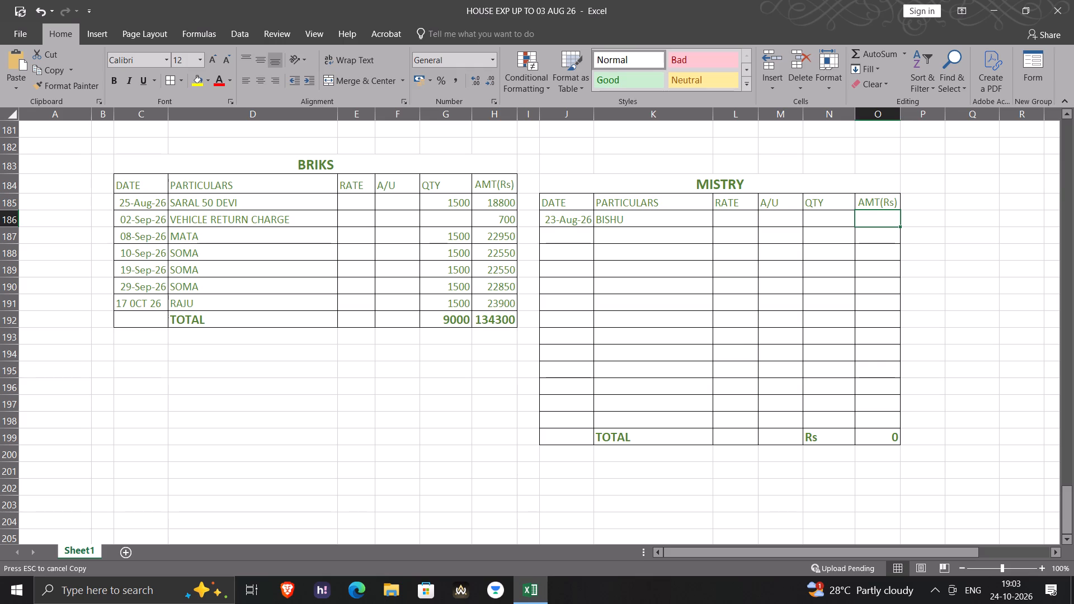
text(5000)
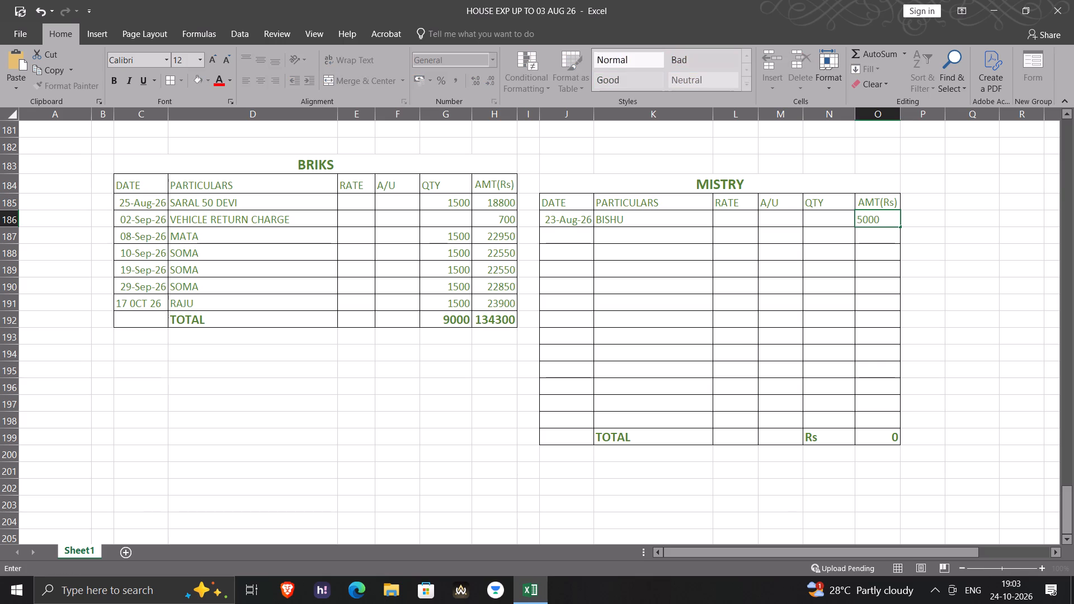
Fill the second row of the new MISTRY table with date 30 AUG 26, particulars CHANDAN and amount 5000.
click(569, 237)
text(30)
key(space)
text(AUG 26)
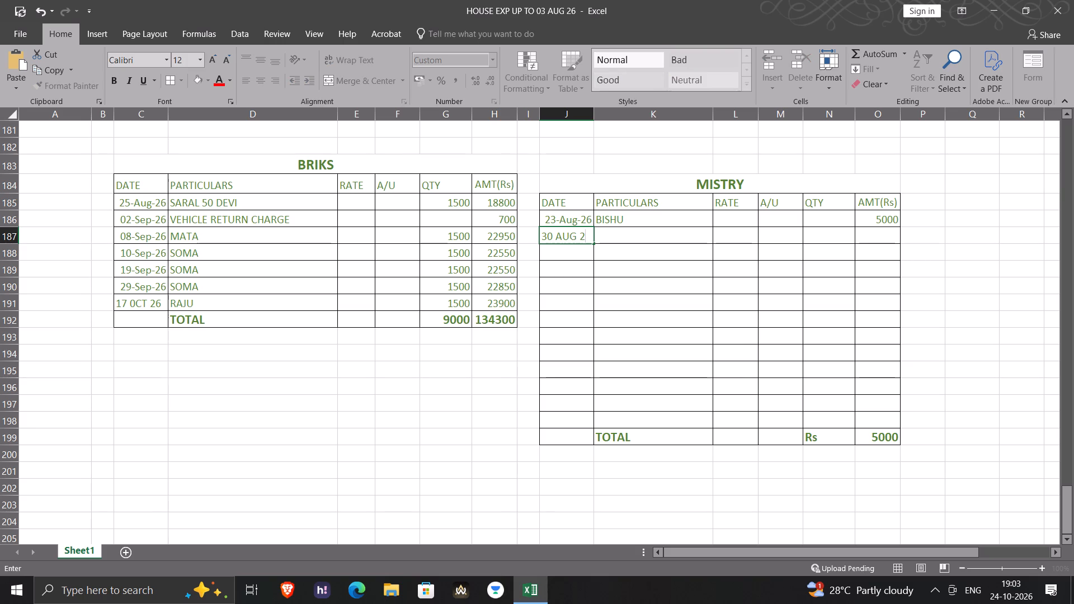
key(Tab)
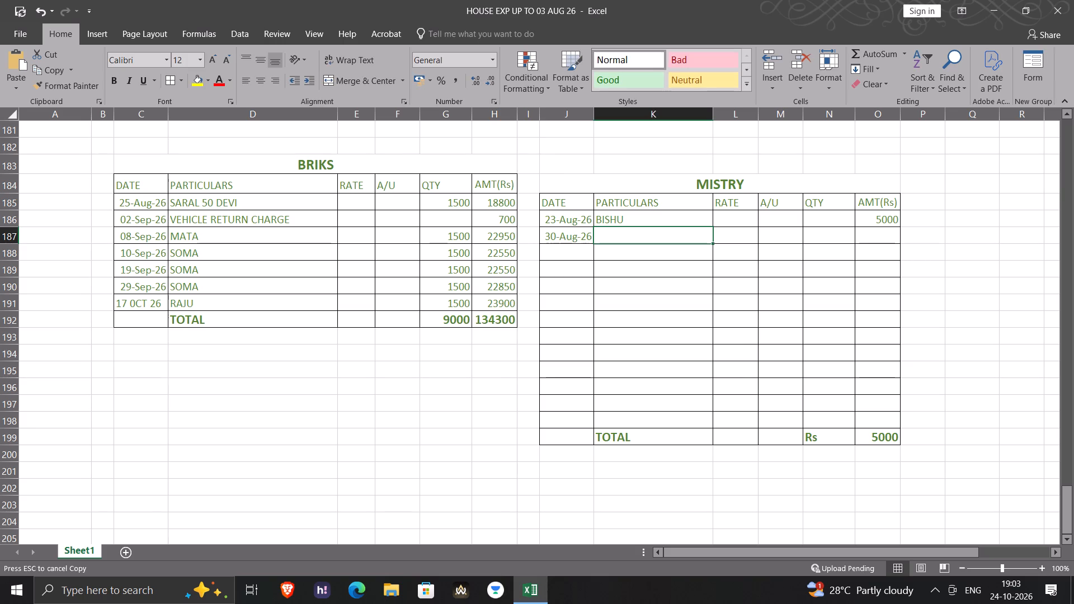
text(CHANDA)
key(n)
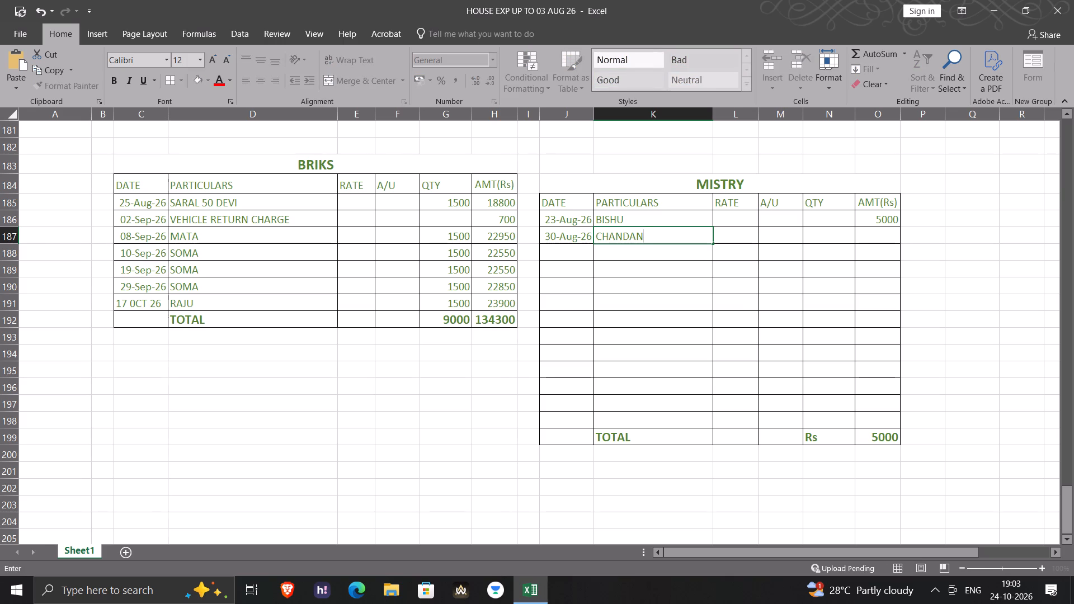
click(887, 235)
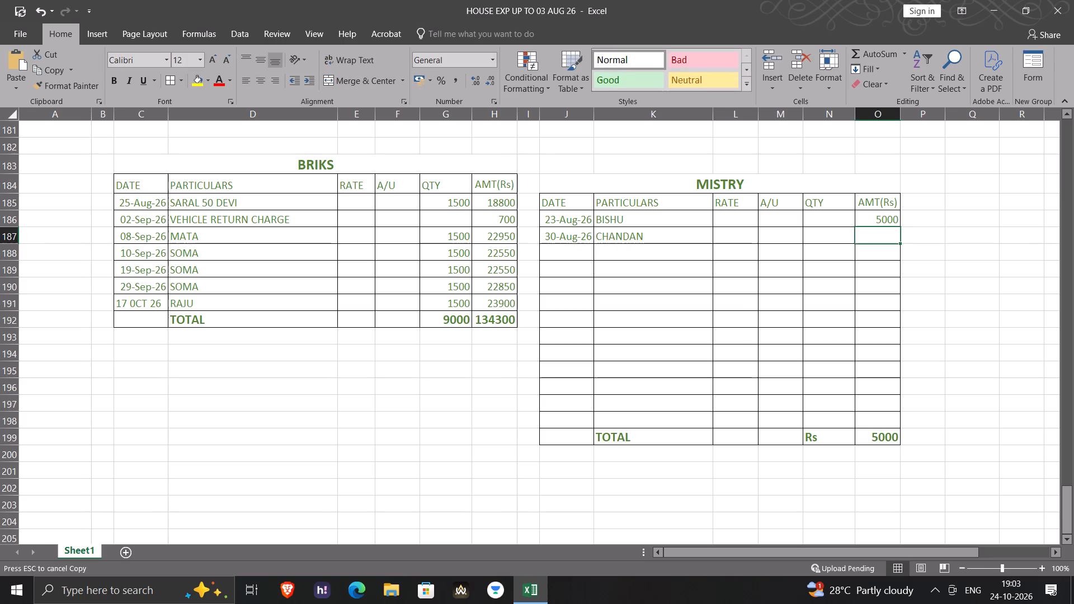
text(5000)
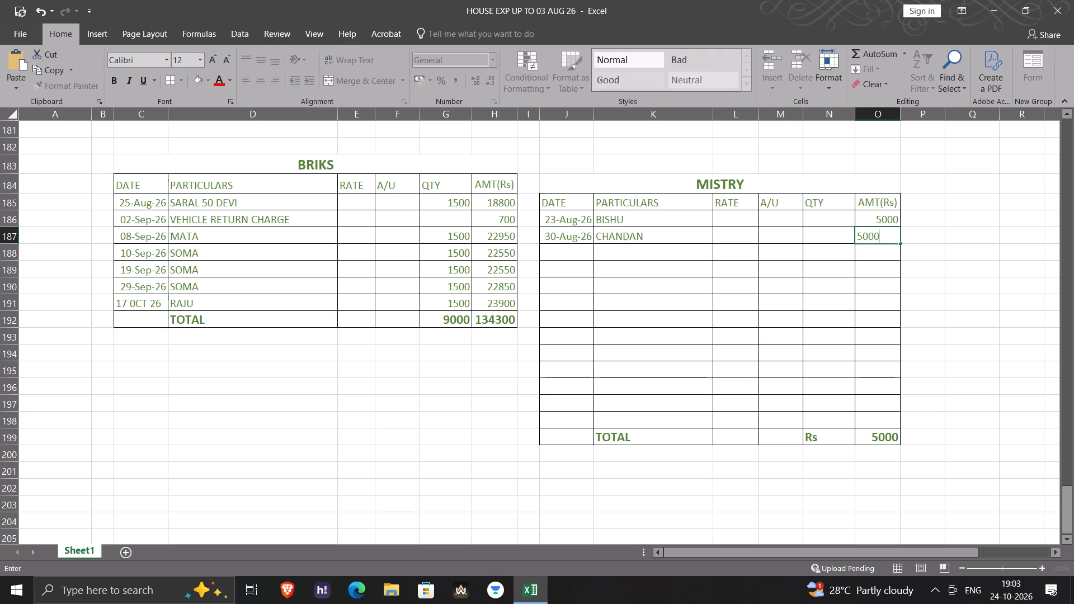
Fill the third row of the new MISTRY table with date 06 SEP 26, particulars PHUTO and amount 5000.
click(545, 250)
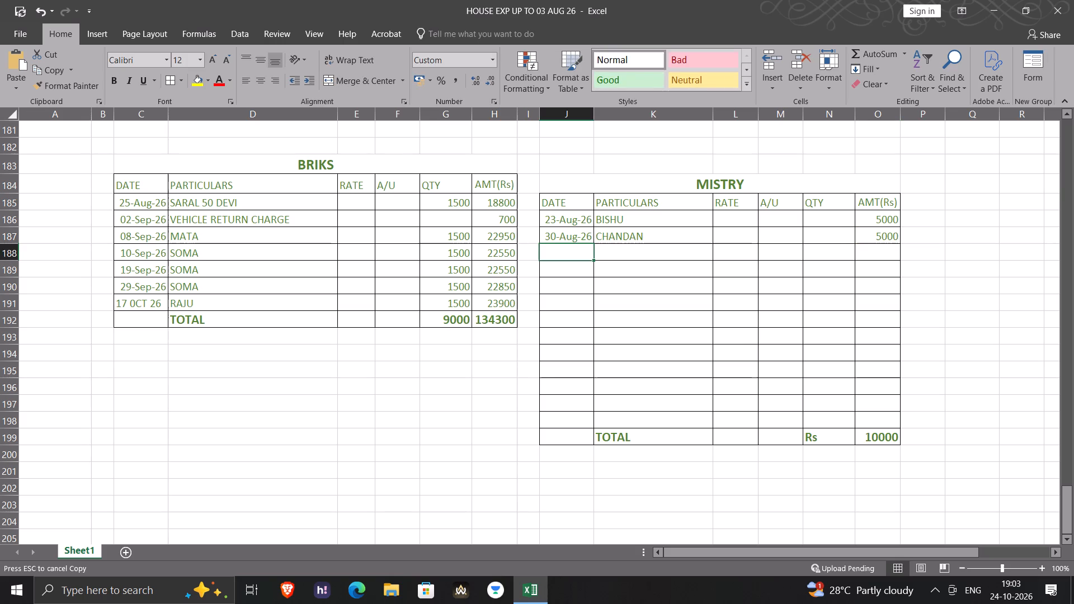
key(0)
text(6)
key(space)
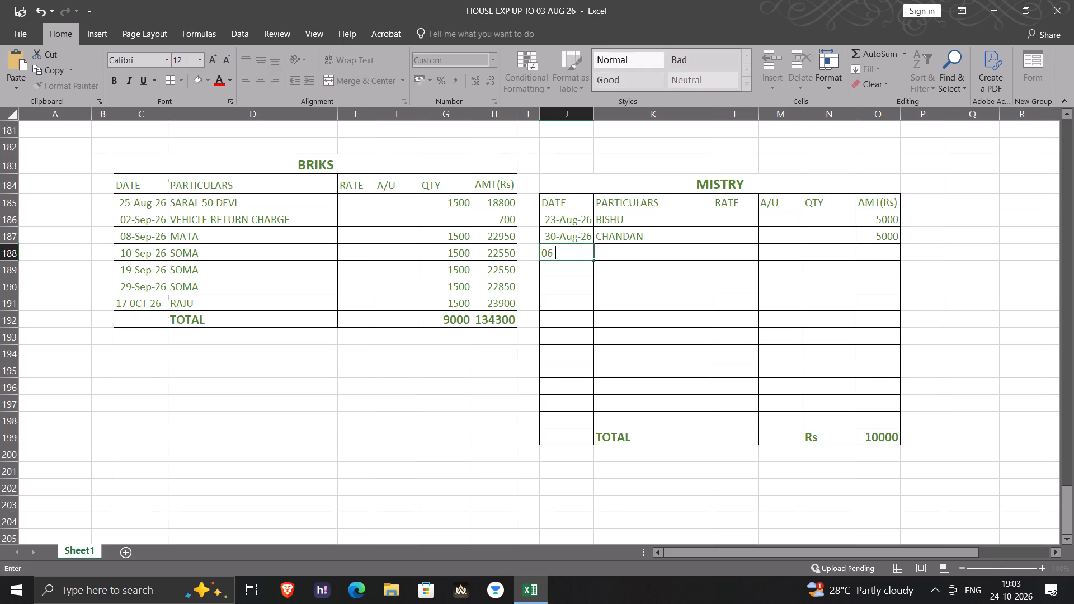
text(SEP 26)
key(Tab)
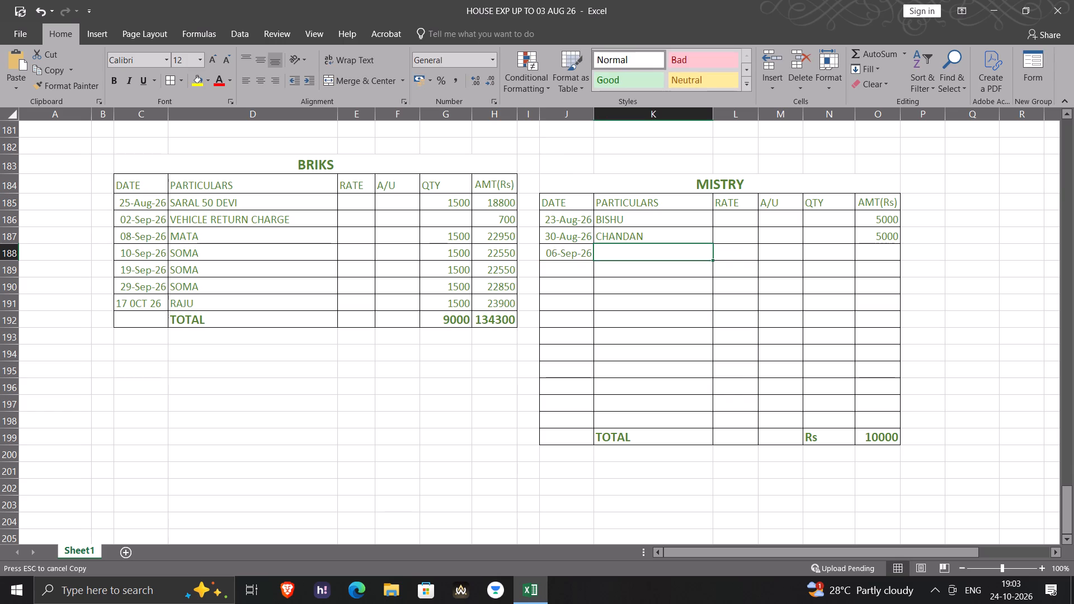
key(p)
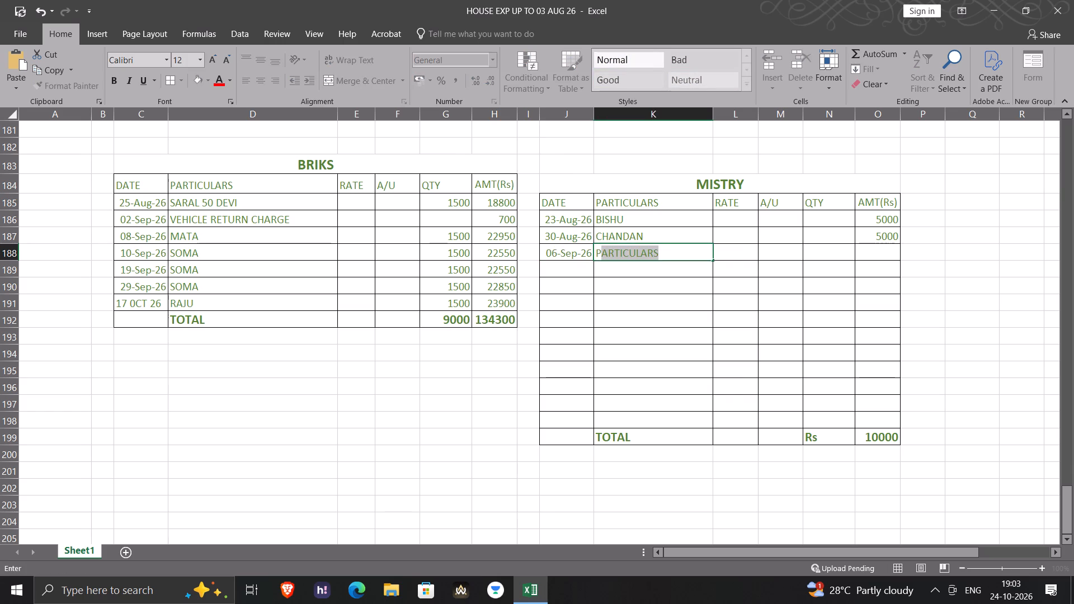
text(HUTO)
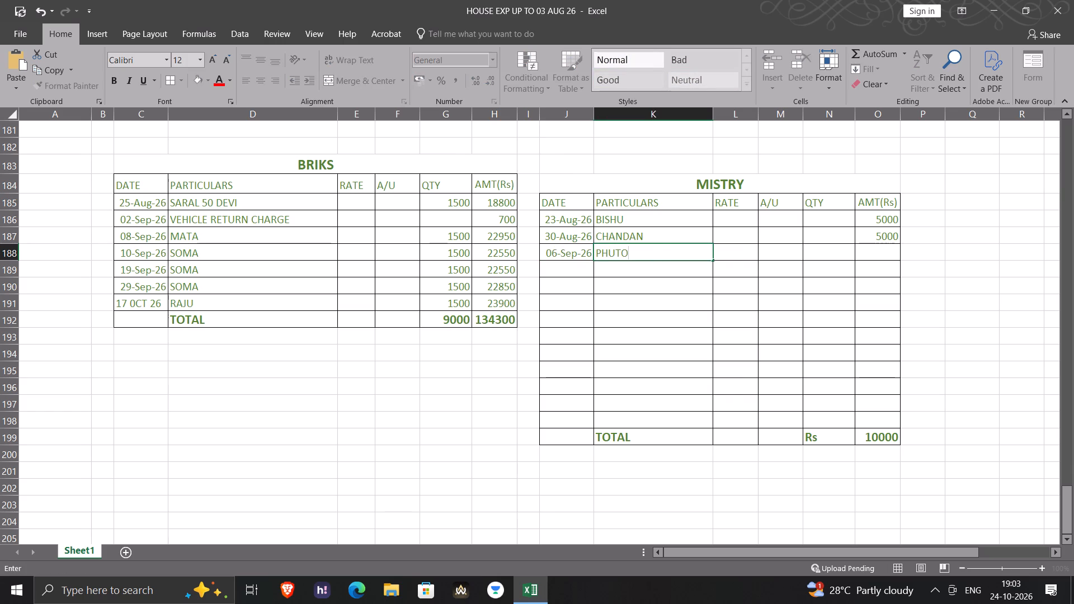
key(Tab)
key(Tab)
key(Tab)
key(Tab)
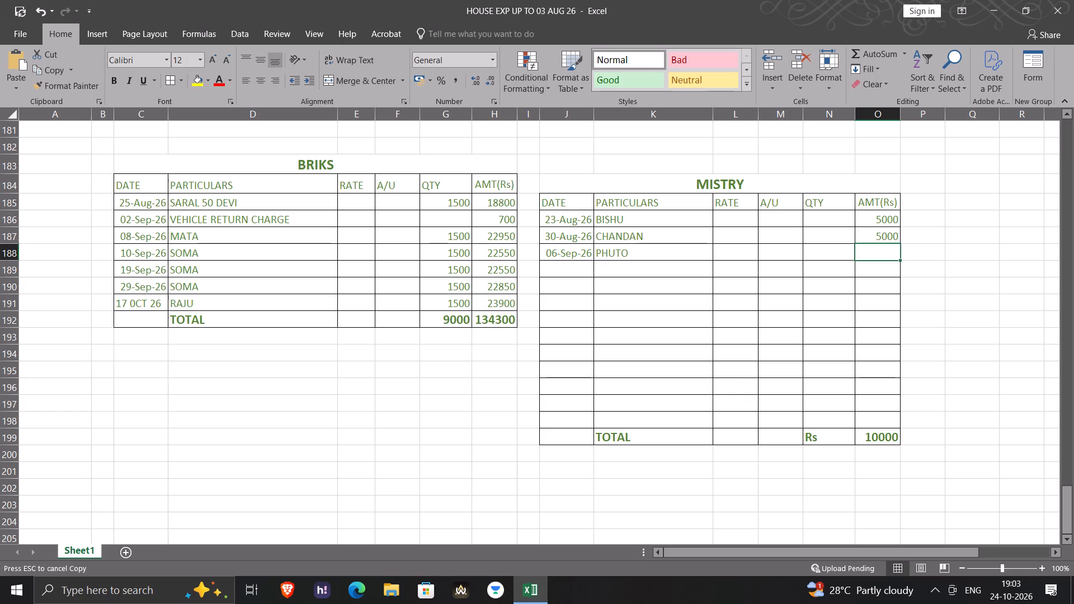
text(5000)
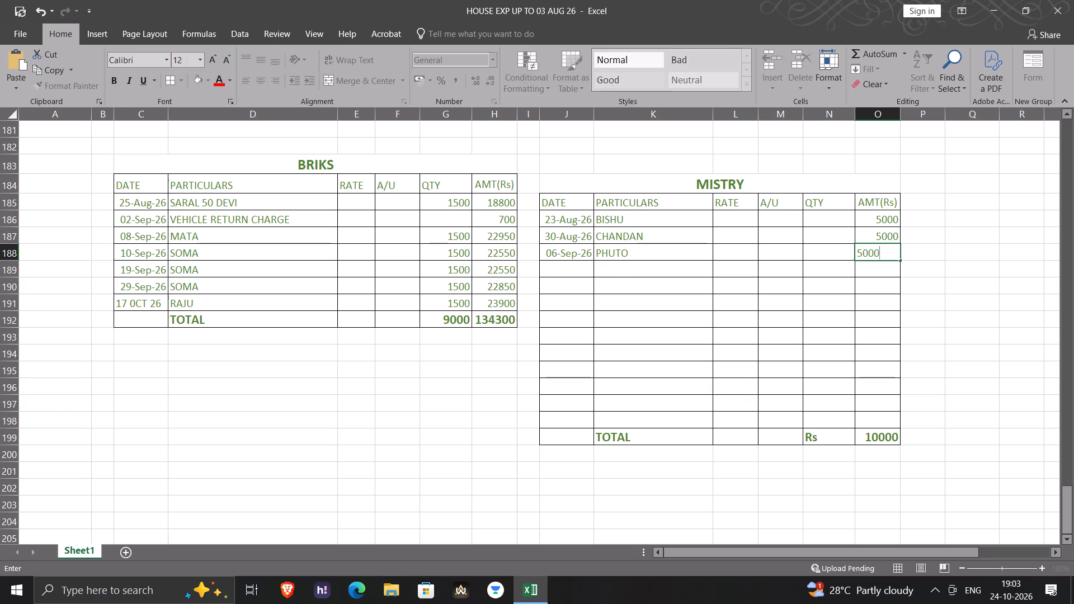
Fill the fourth row of the MISTRY table with date 13 SEP 26, particulars SANATAN and amount 5000.
click(578, 274)
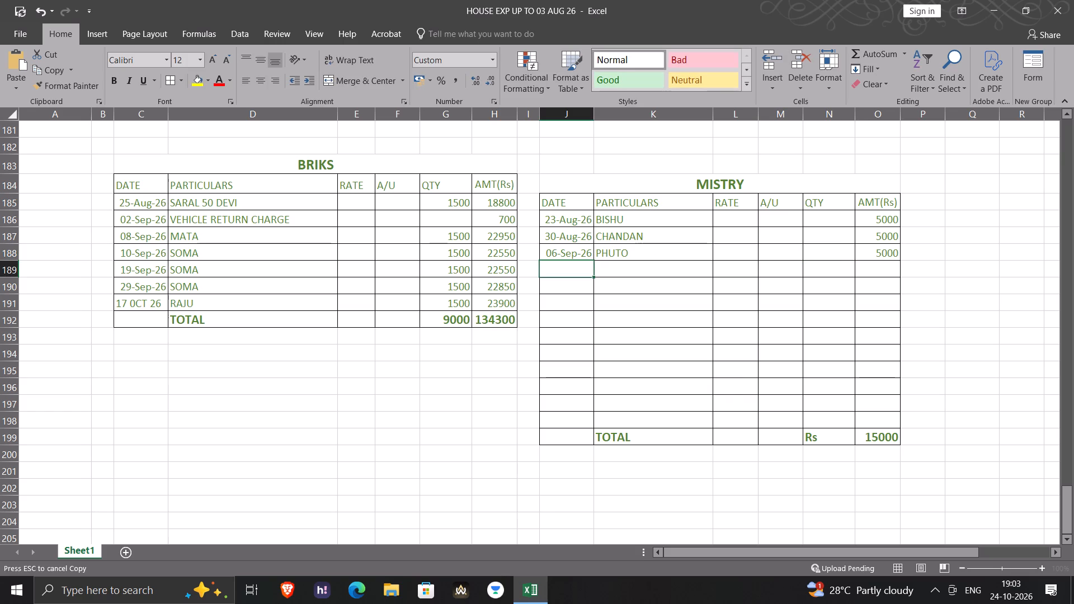
text(13 SEP)
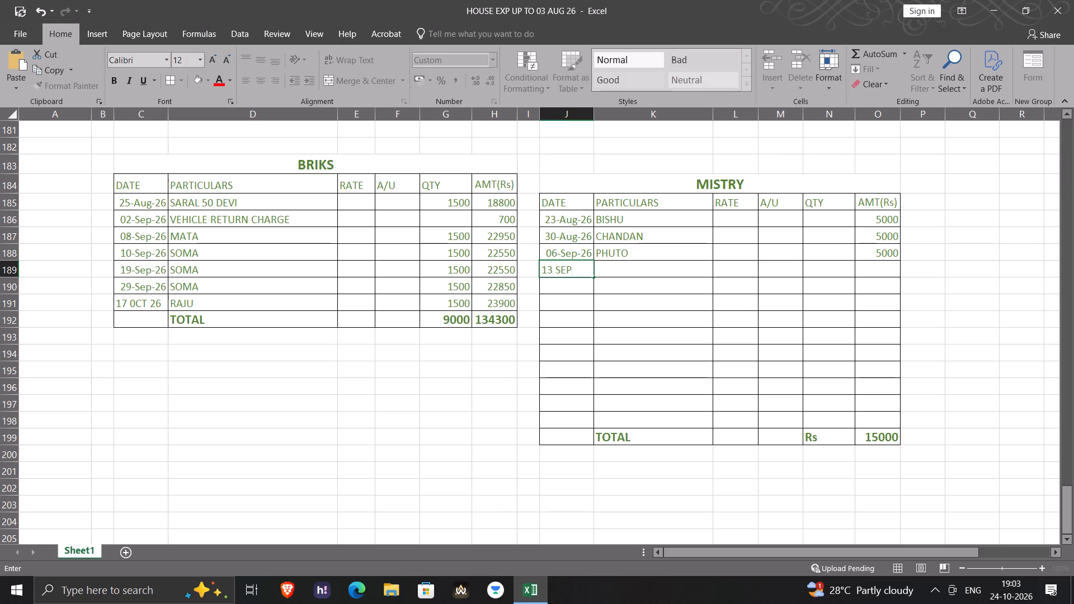
key(space)
text(26)
key(Tab)
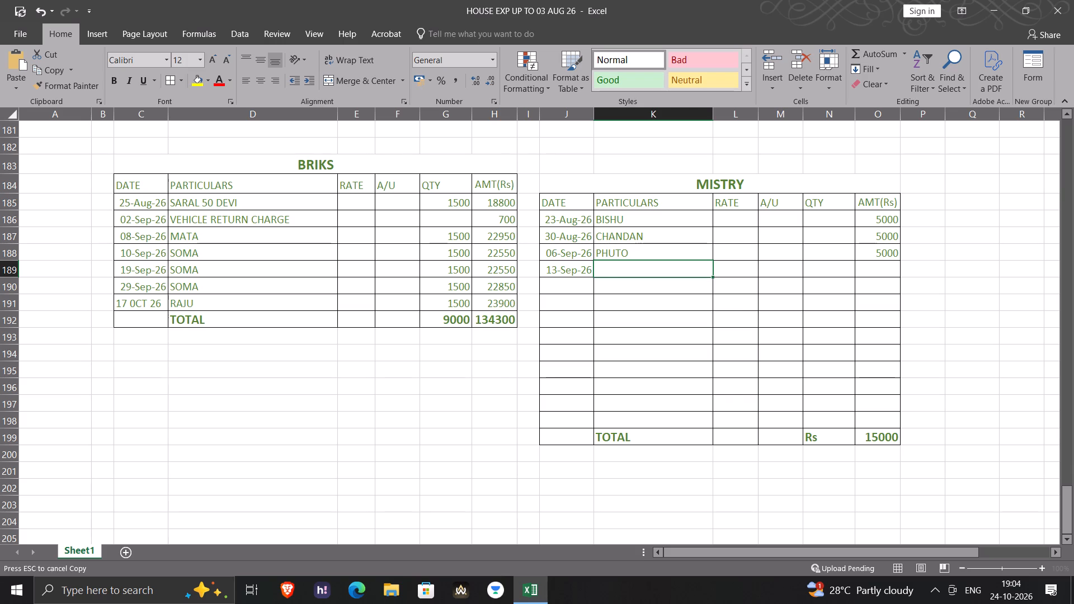
text(SANATAN)
key(Tab)
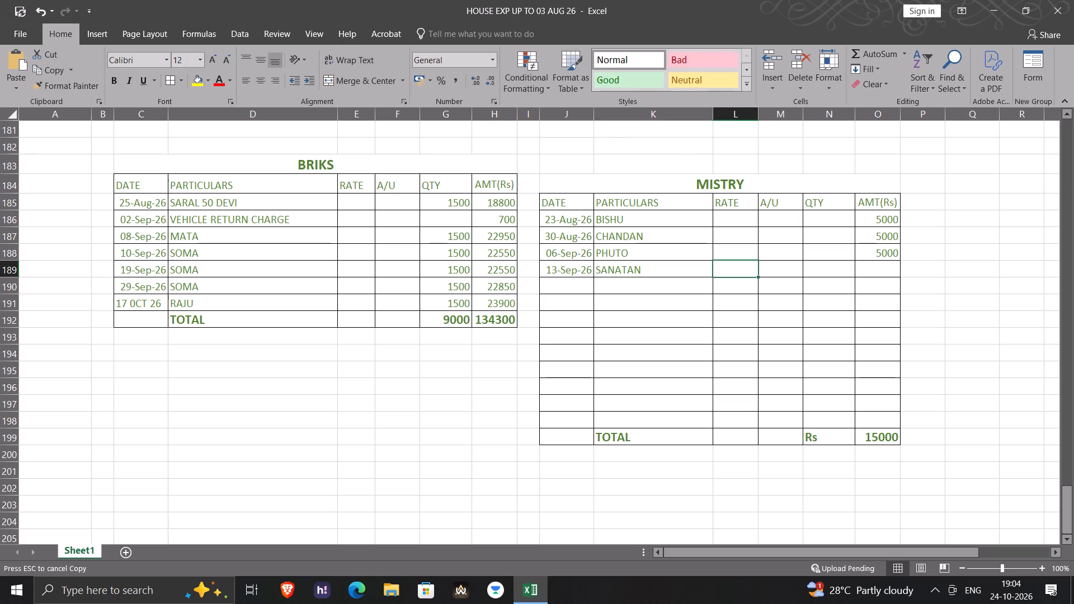
key(Tab)
key(Tab)
key(Tab)
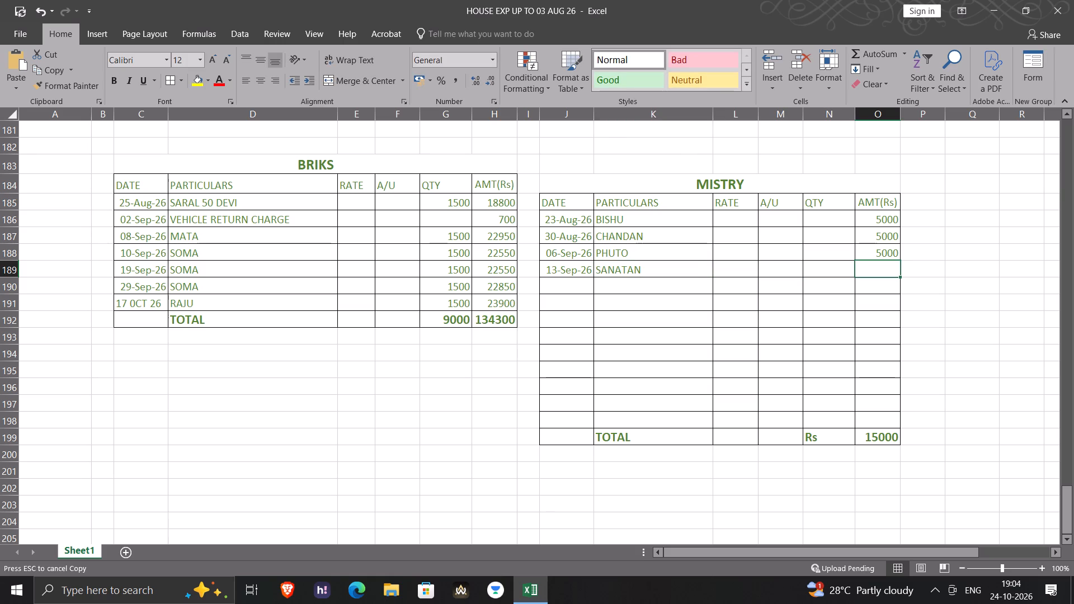
text(5000)
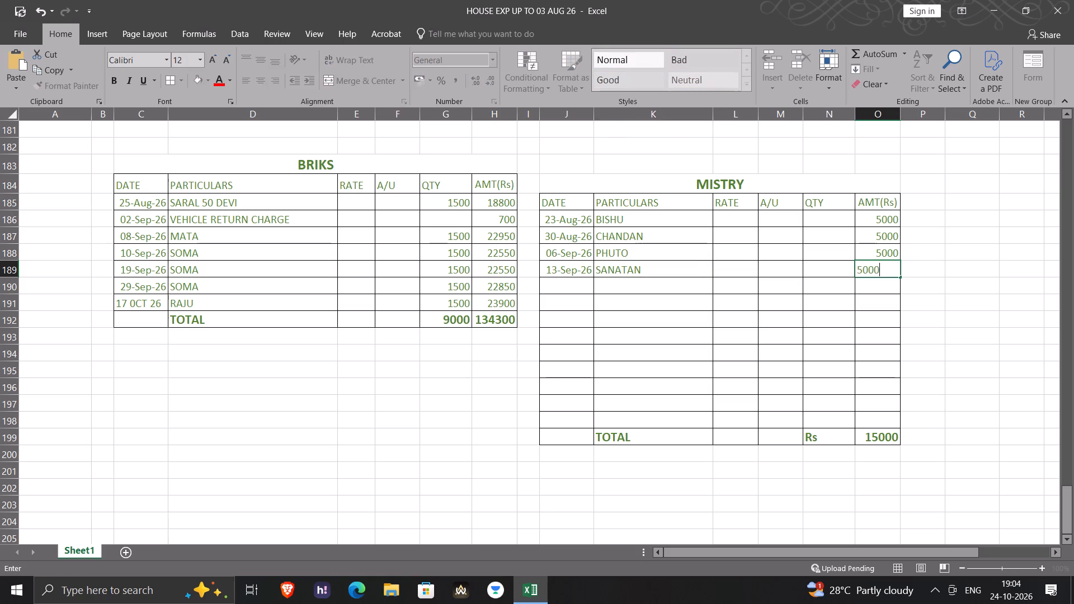
Fill the fifth row of the MISTRY table with date 27 SEP 26, particulars SANATAN and amount 3000.
click(561, 285)
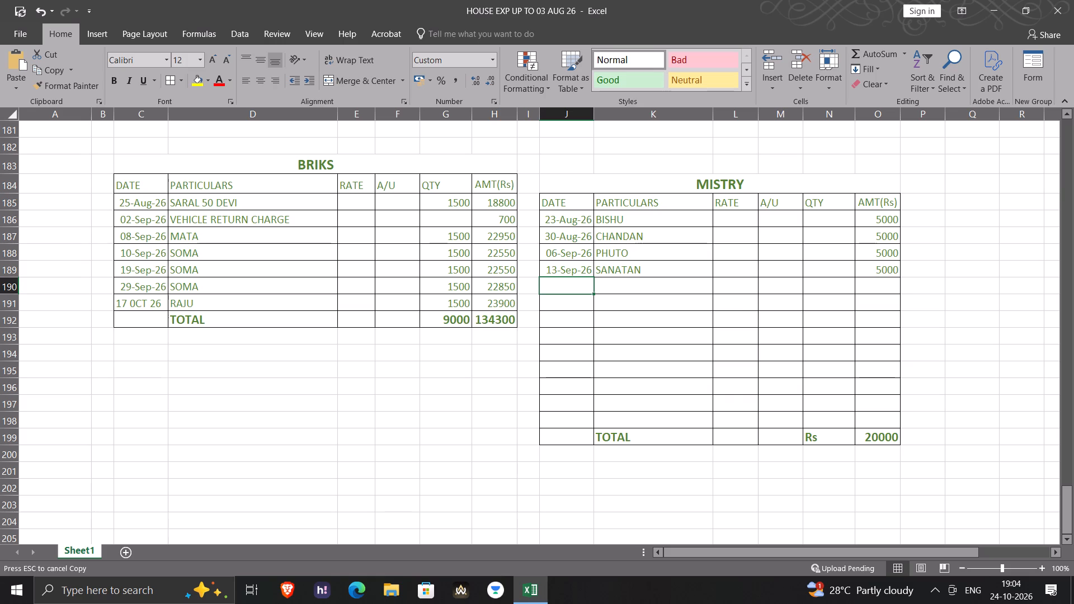
text(27 SEP 26)
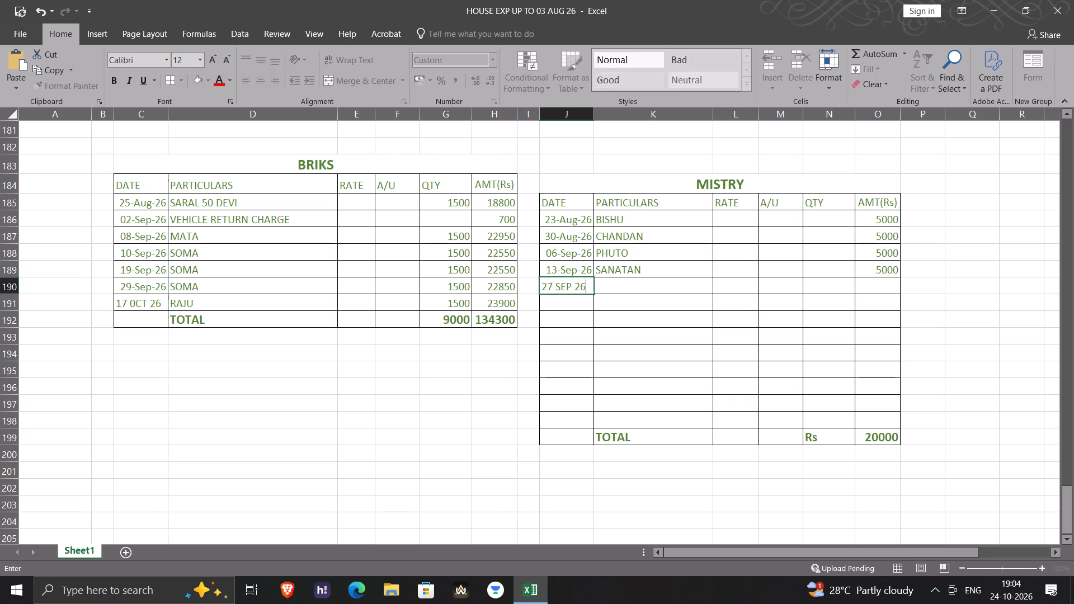
key(Tab)
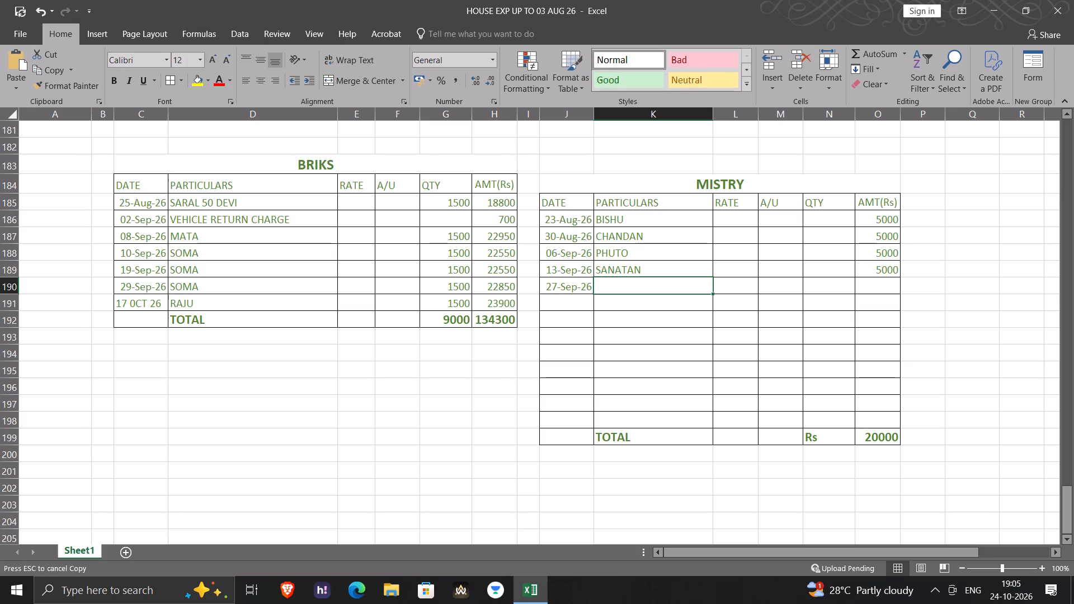
click(866, 284)
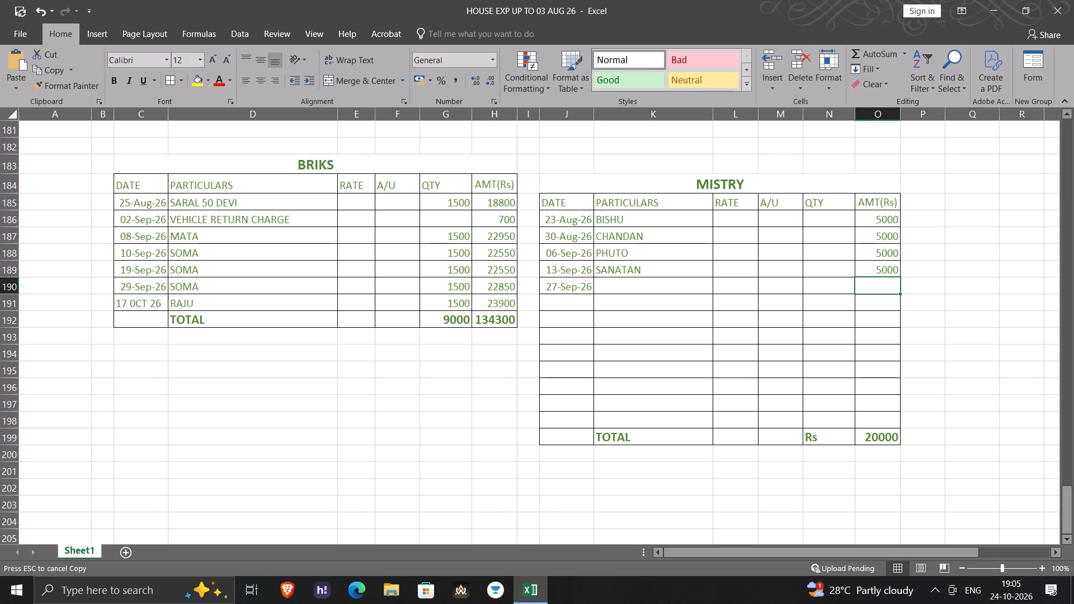
text(3000)
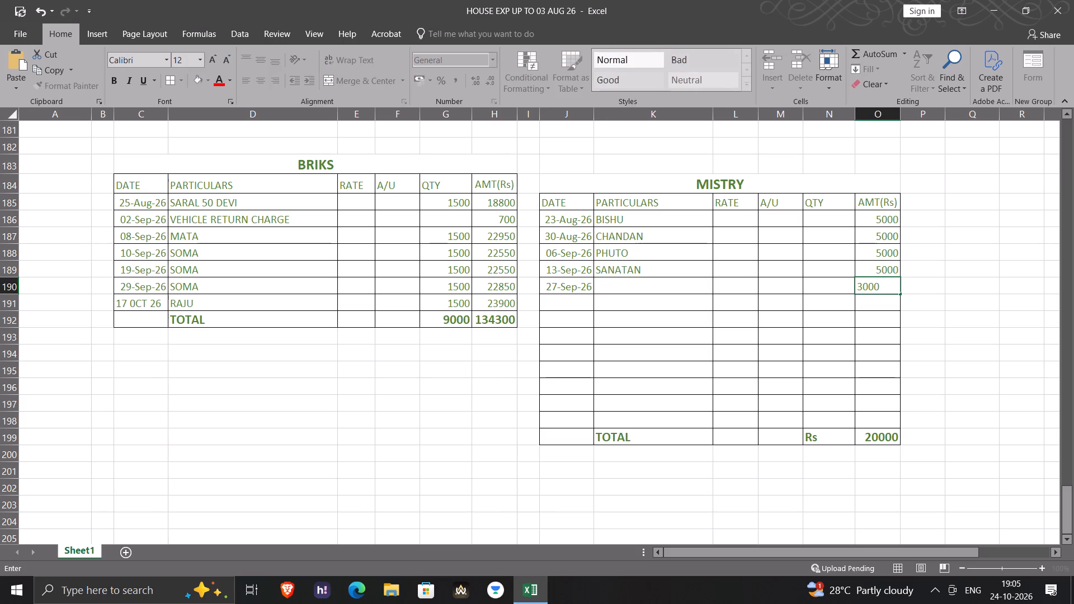
click(627, 285)
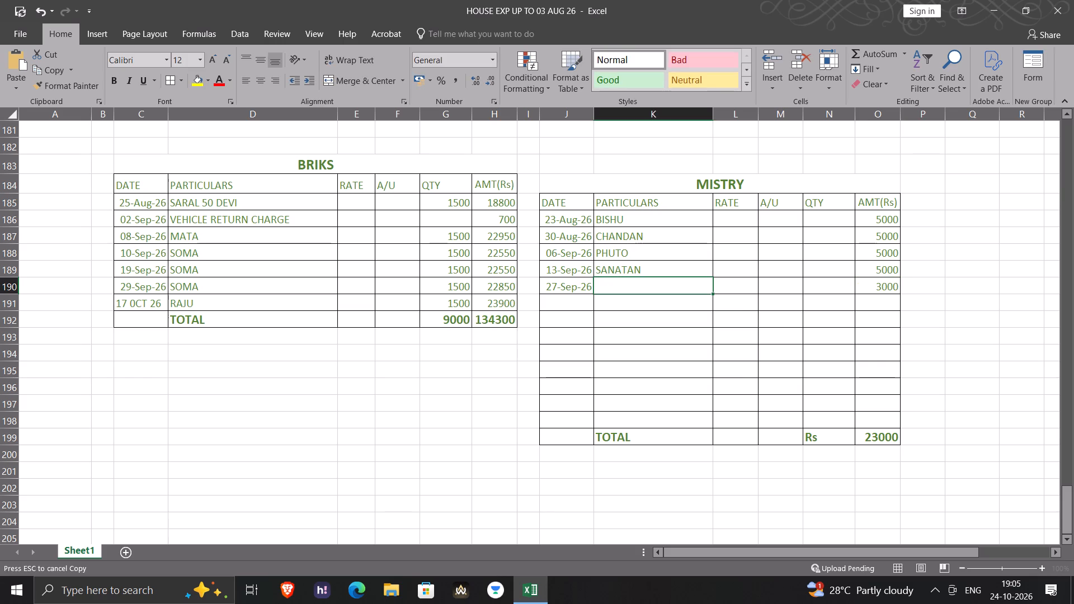
text(SANATAN)
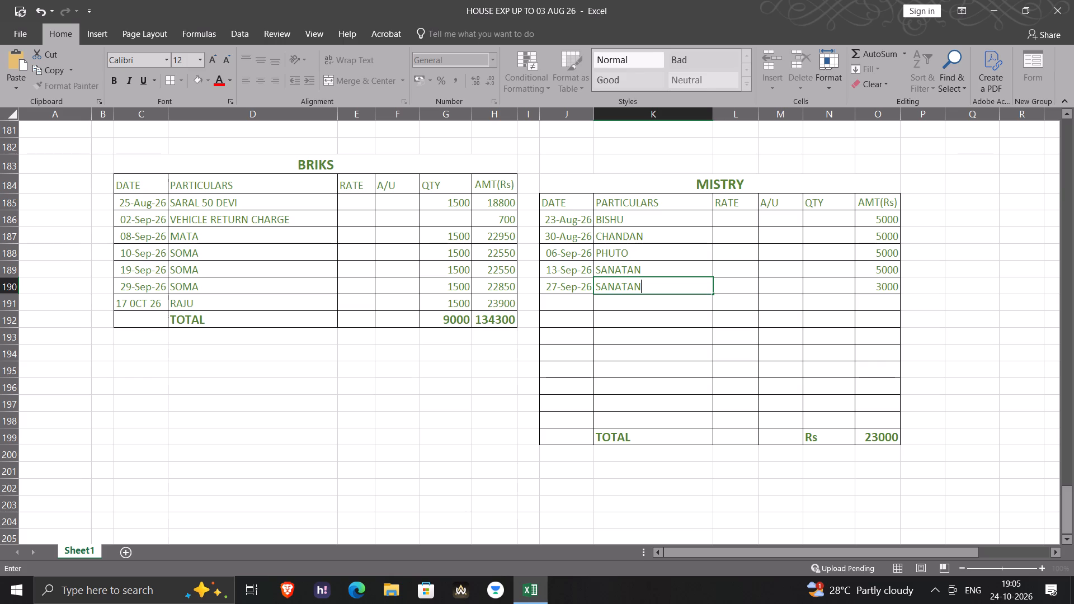
Fill the sixth row of the MISTRY table with date 04 OCT 26, particulars BISHU and amount 9000.
click(567, 301)
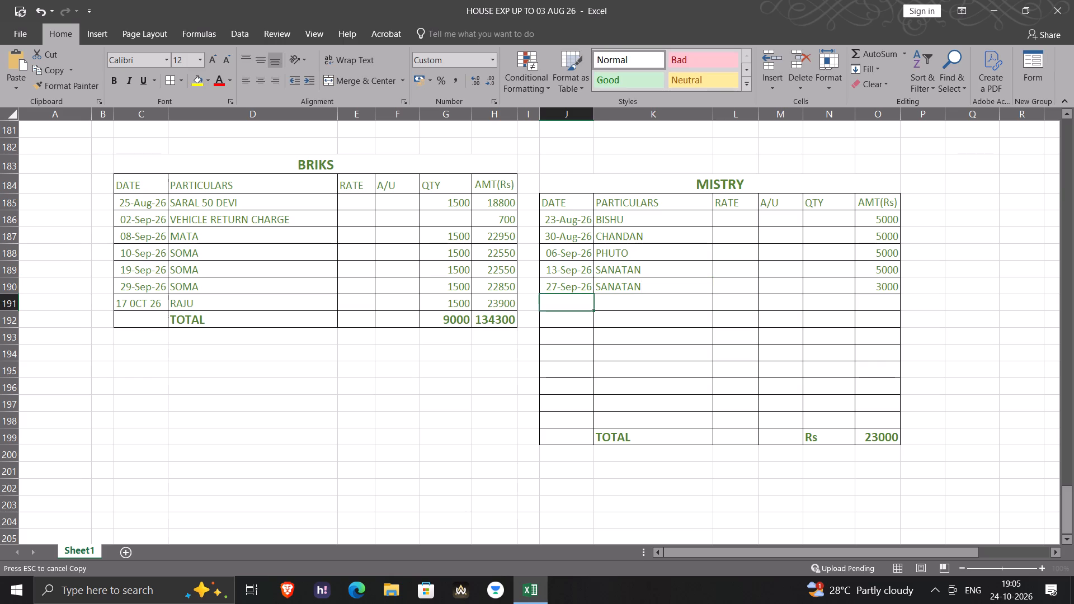
text(04)
key(space)
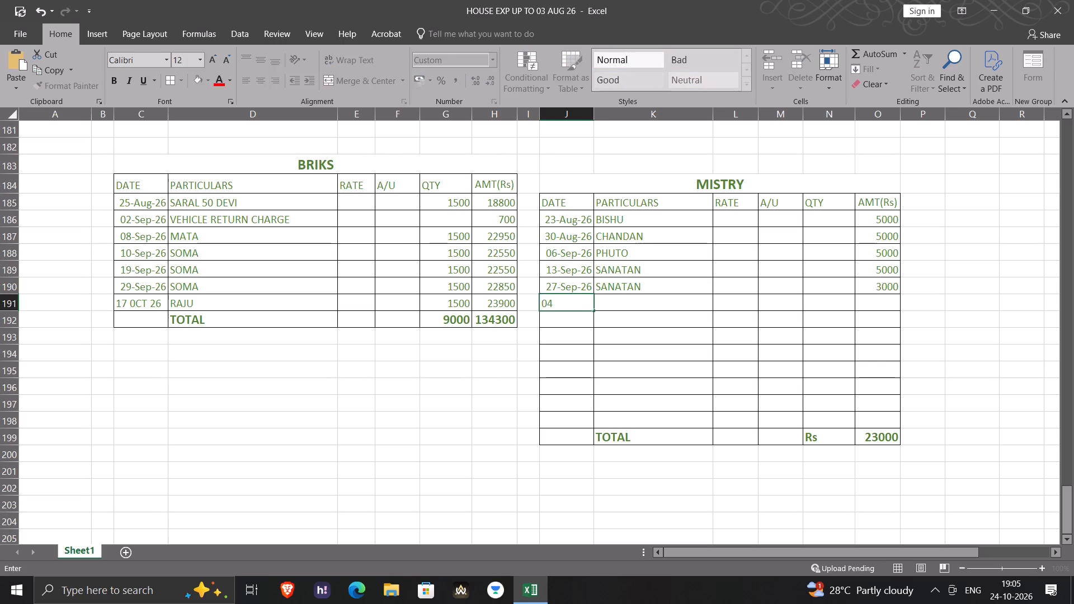
text(OCT 2)
key(6)
key(Tab)
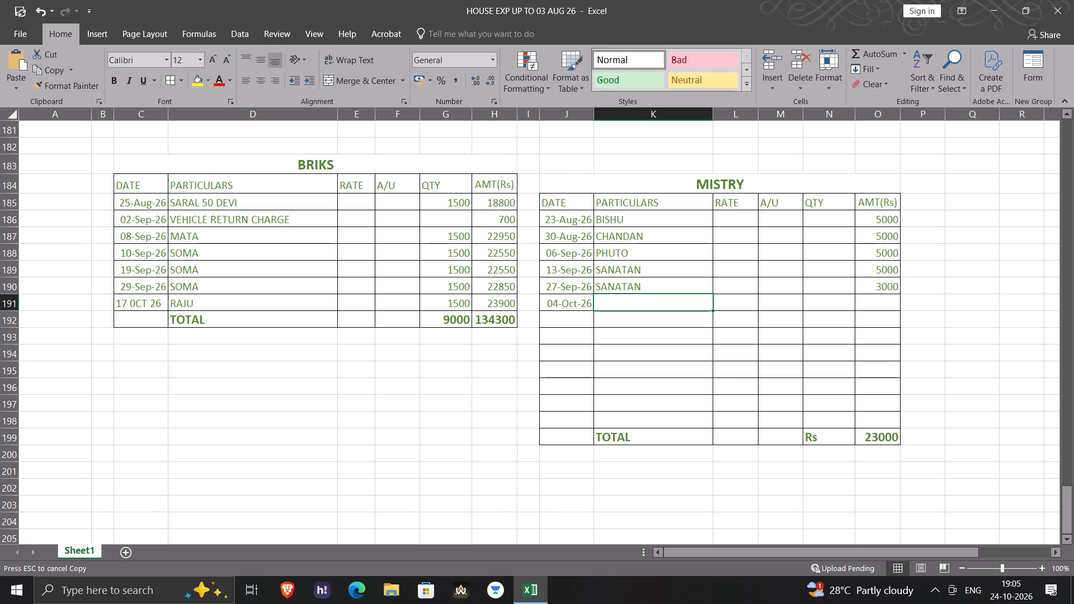
text(BI)
key(s)
text(HU)
key(Tab)
key(Tab)
key(Tab)
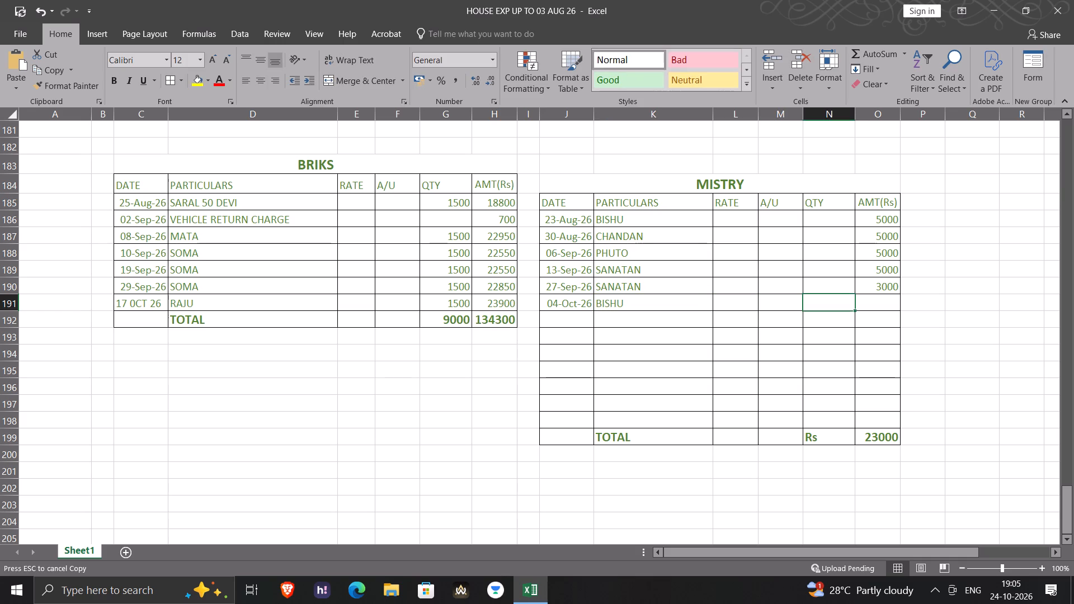
key(Tab)
text(9000)
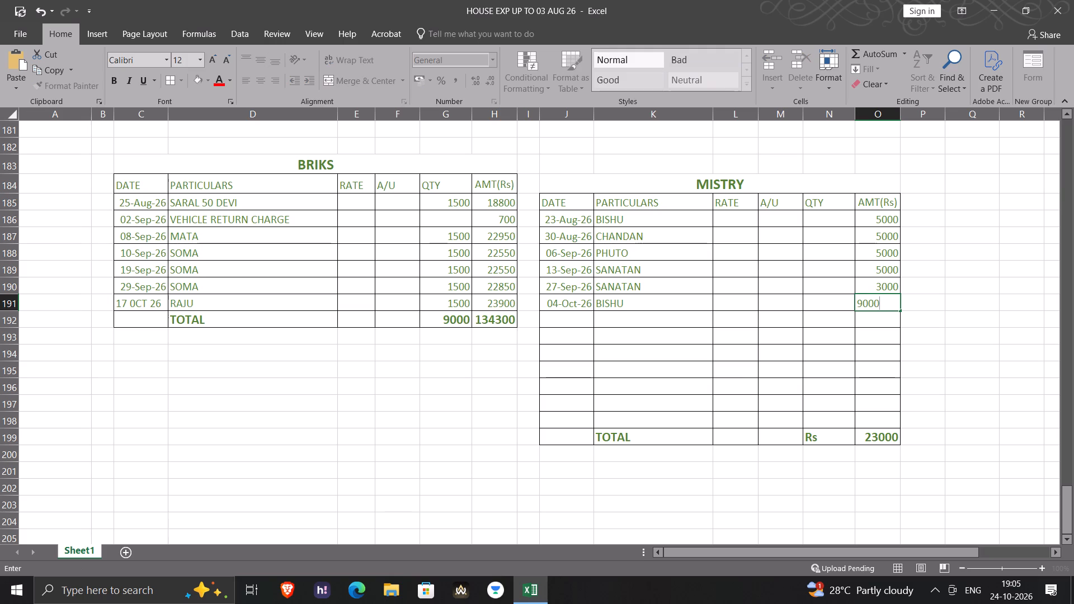
Fill the seventh row of the MISTRY table with date 10 OCT 26, particulars PHUTO and amount 12000.
click(559, 314)
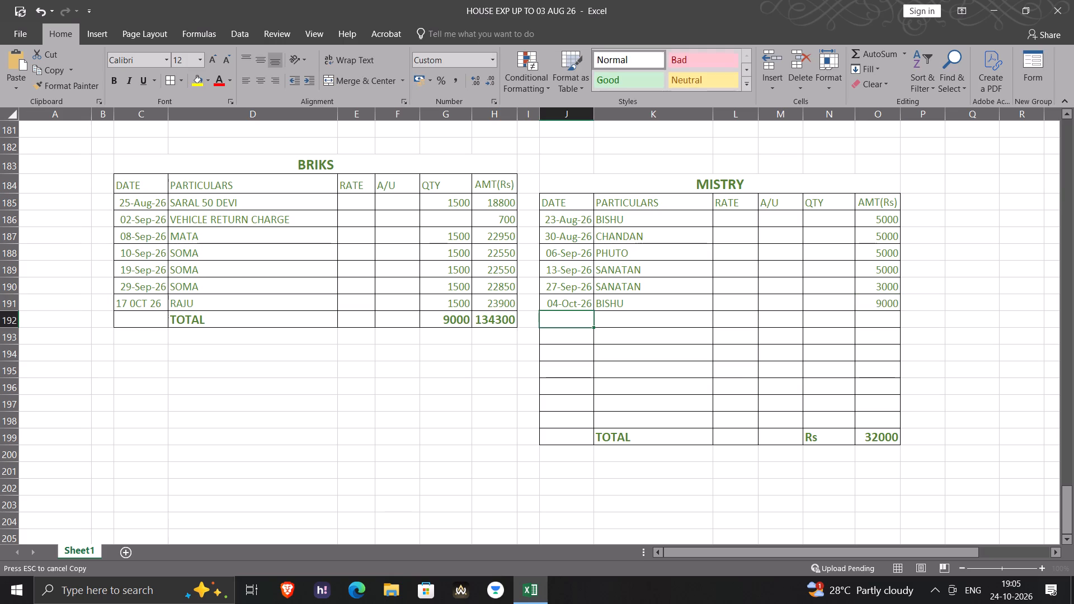
text(10)
key(space)
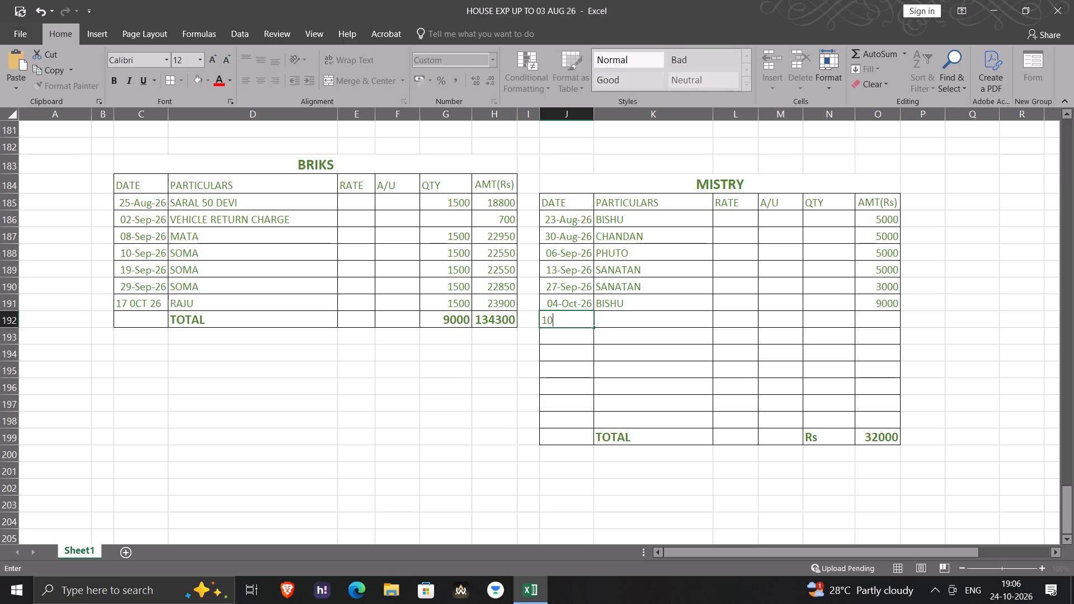
text(OCT 26)
key(Tab)
text(PHUT)
key(o)
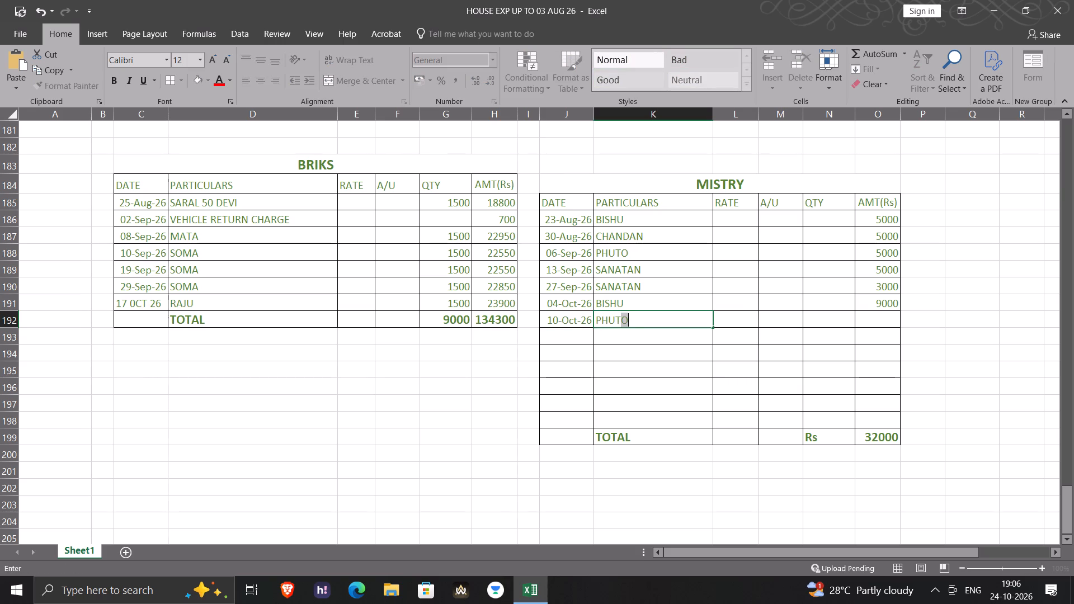
key(Tab)
key(Tab)
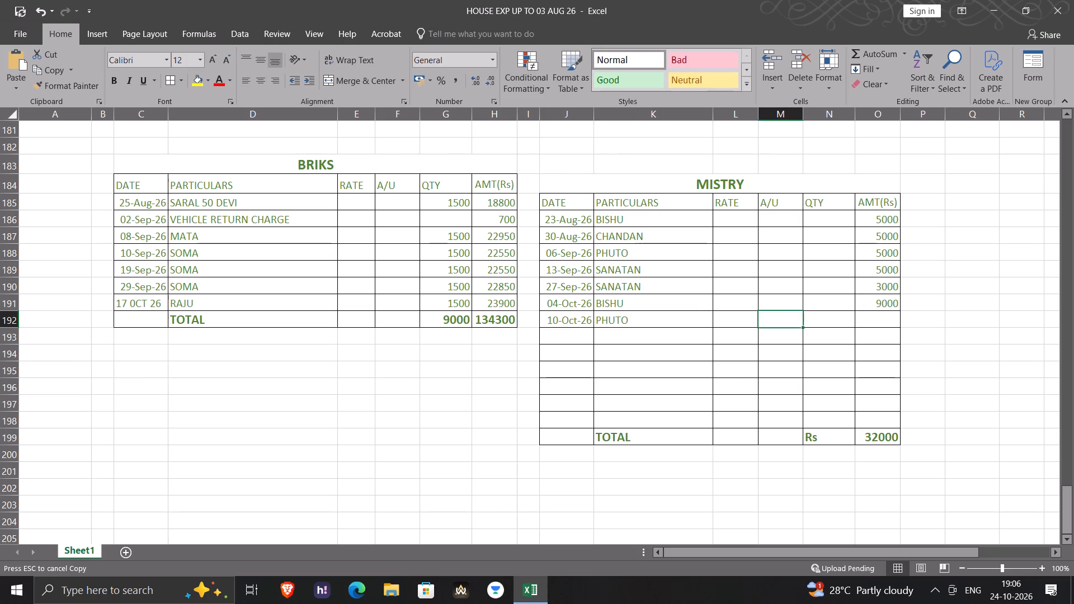
key(Tab)
key(Tab)
text(12000)
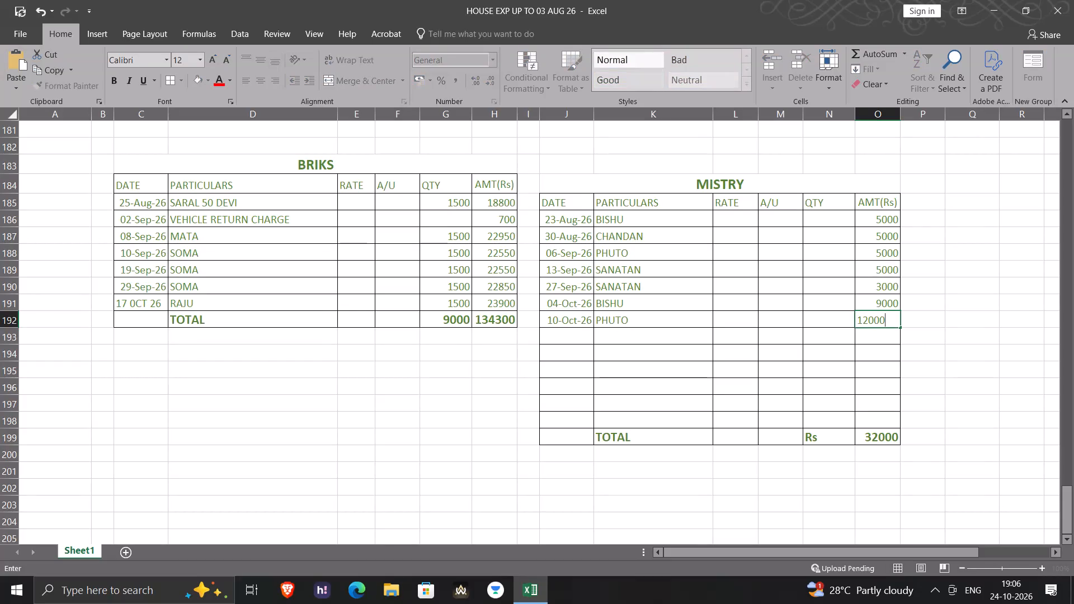
Fill the eighth row of the MISTRY table with date 18 OCT 26, particulars PHUTO and amount 5000.
click(574, 338)
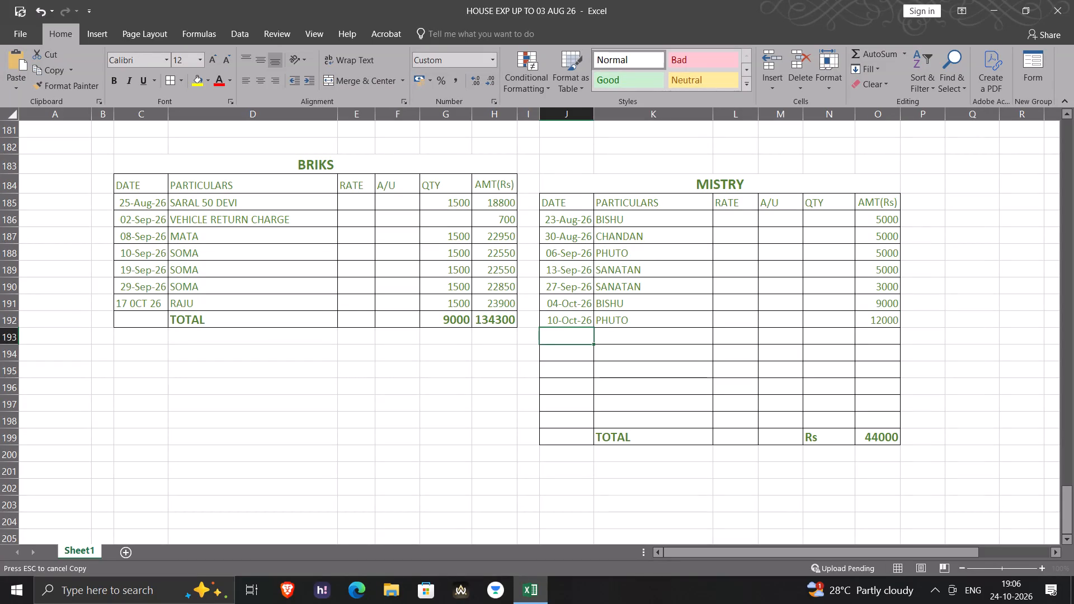
text(18)
key(space)
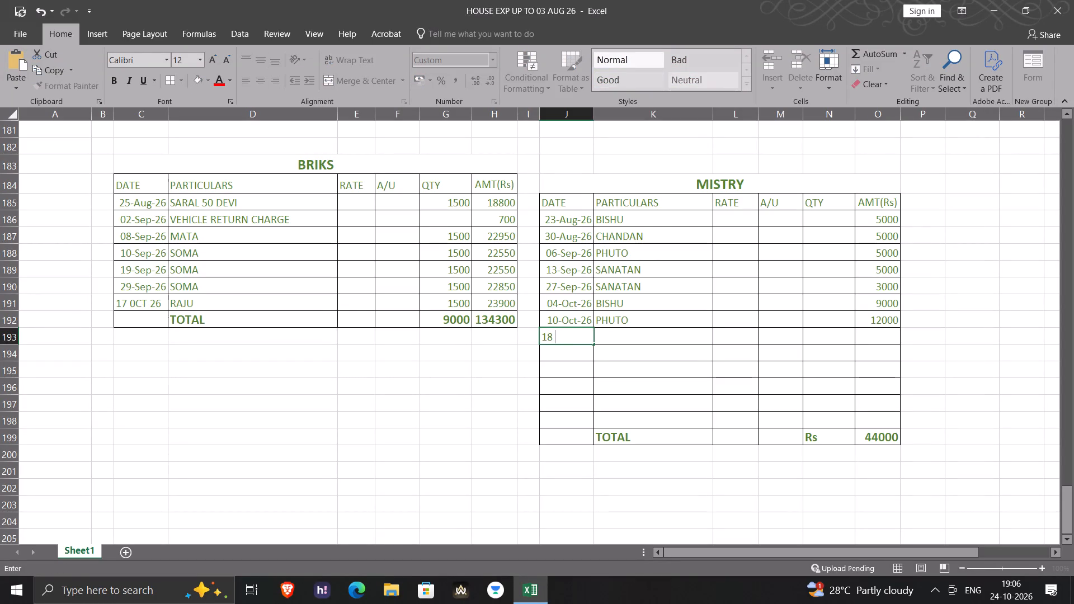
text(OCT 26)
key(Tab)
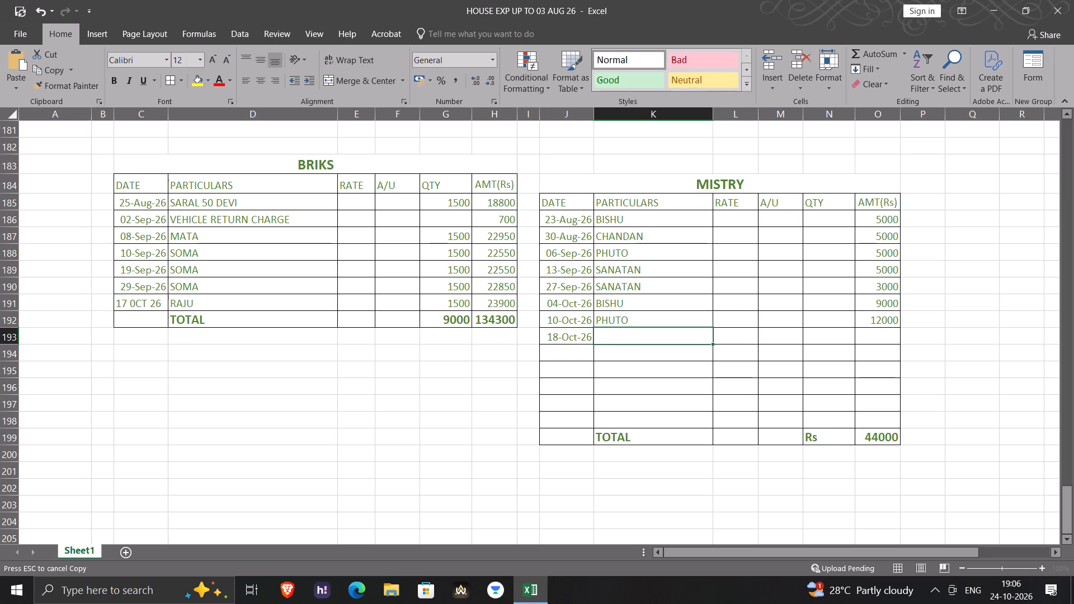
key(p)
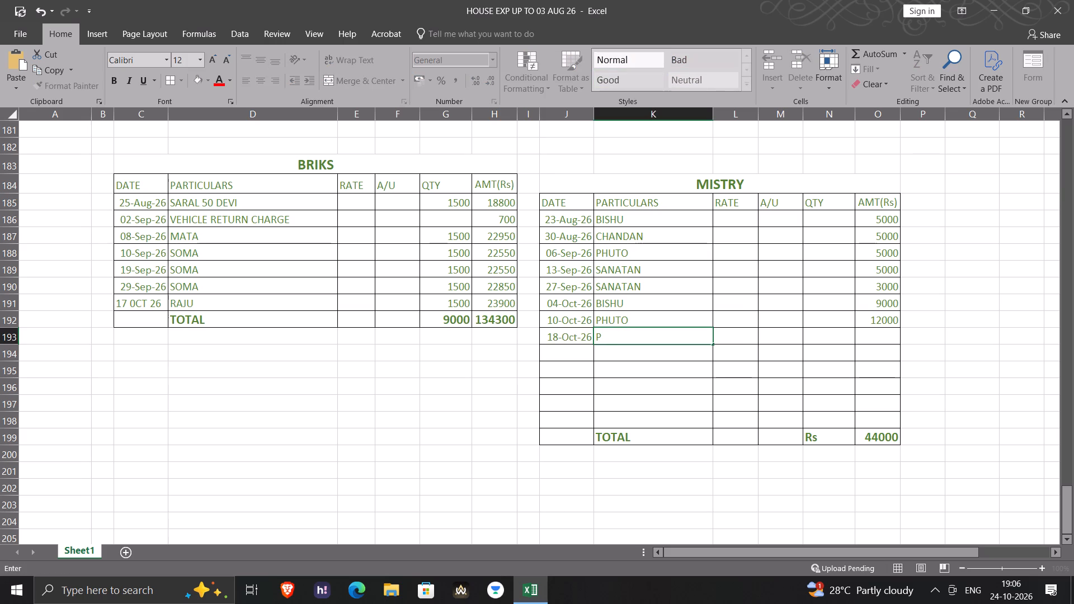
text(HUTO)
key(Tab)
key(Tab)
key(Tab)
key(Tab)
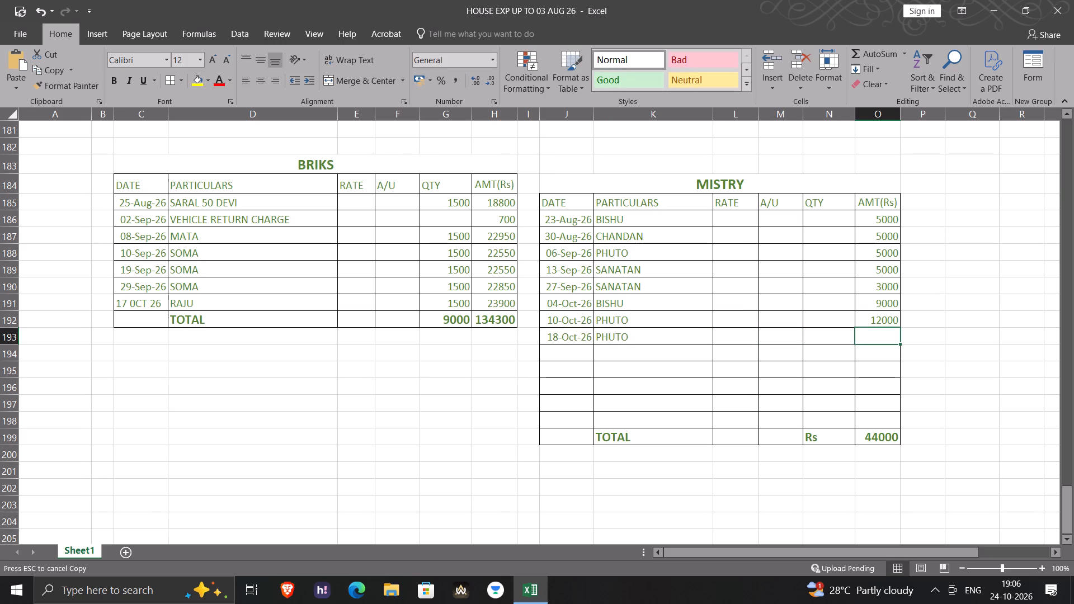
text(5000)
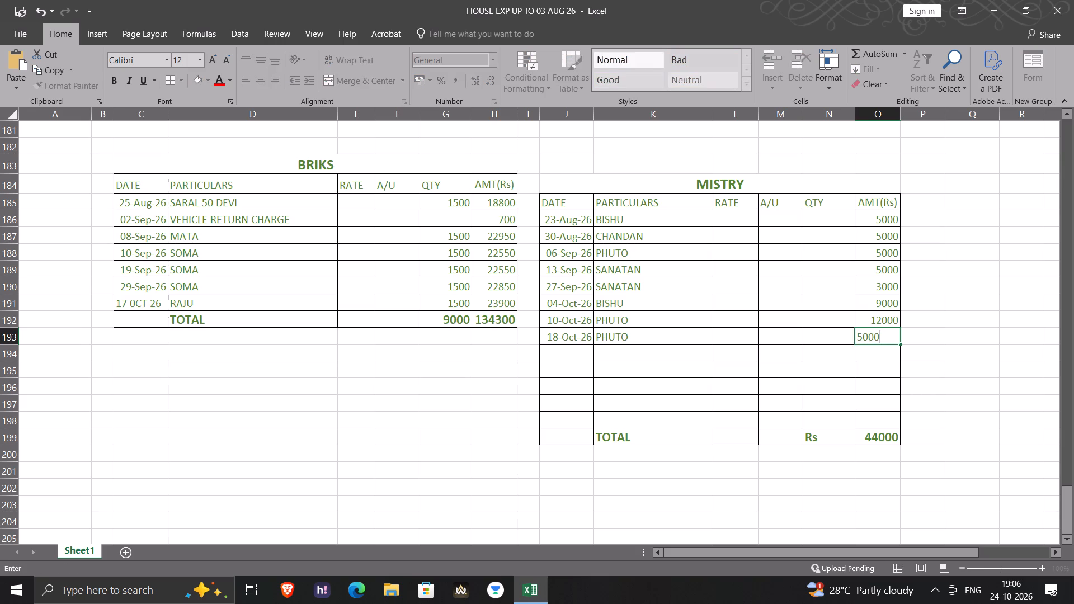
click(694, 371)
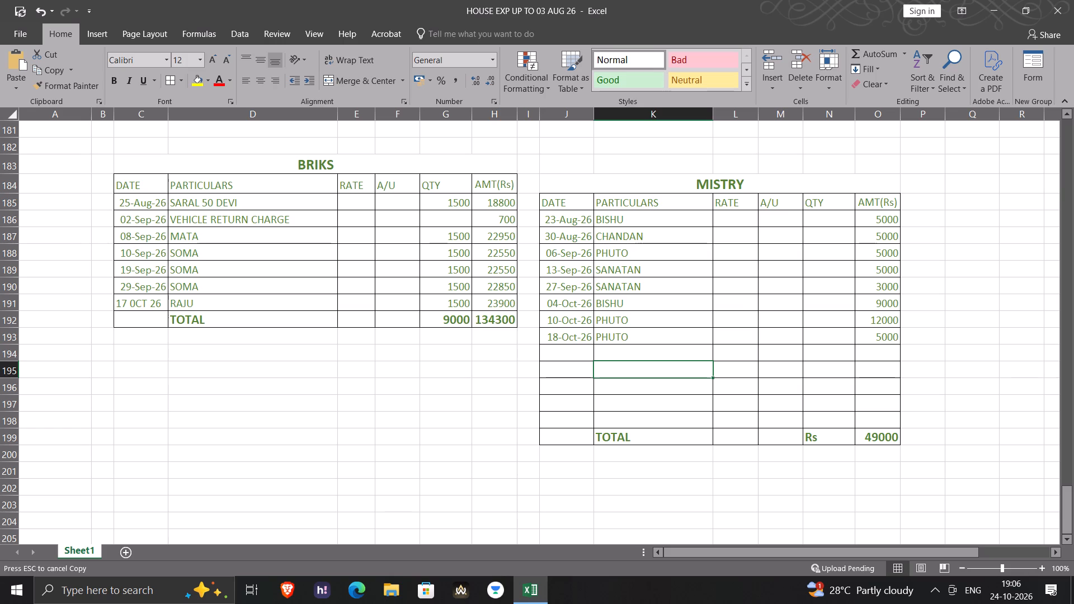
scroll(685, 376, up, 4)
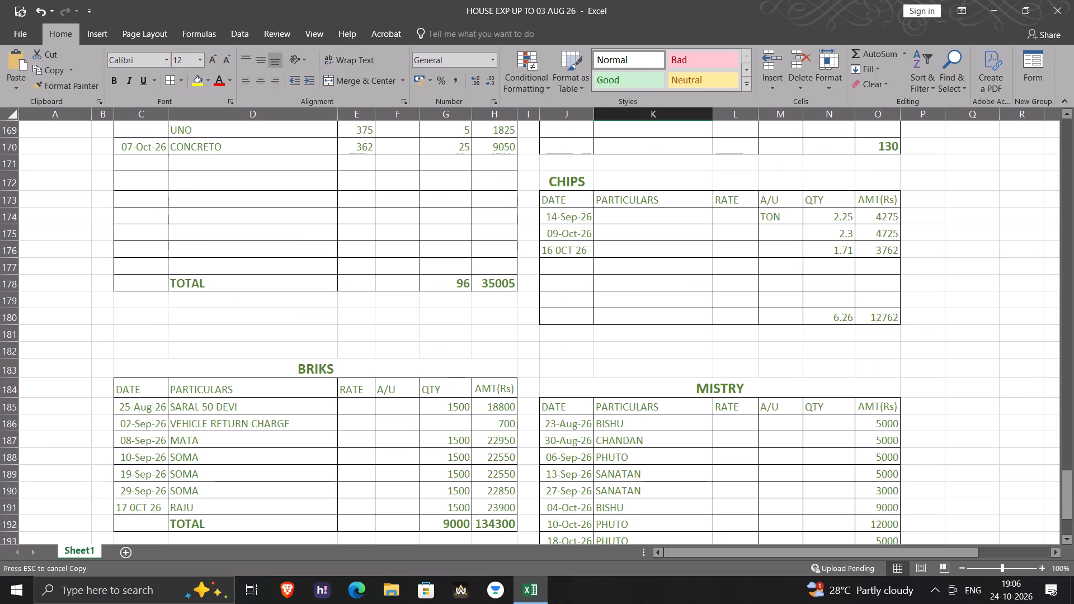
Enter the earlier MISTRY table's total, 86900, directly below the new MISTRY table's total and set it to font size 14.
scroll(685, 376, up, 6)
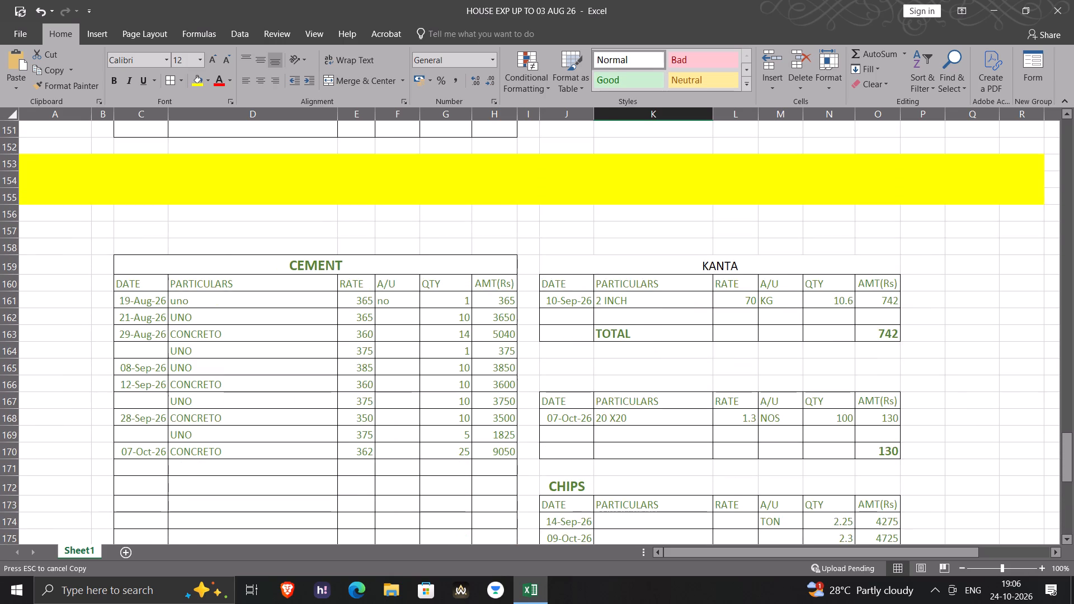
scroll(685, 376, up, 14)
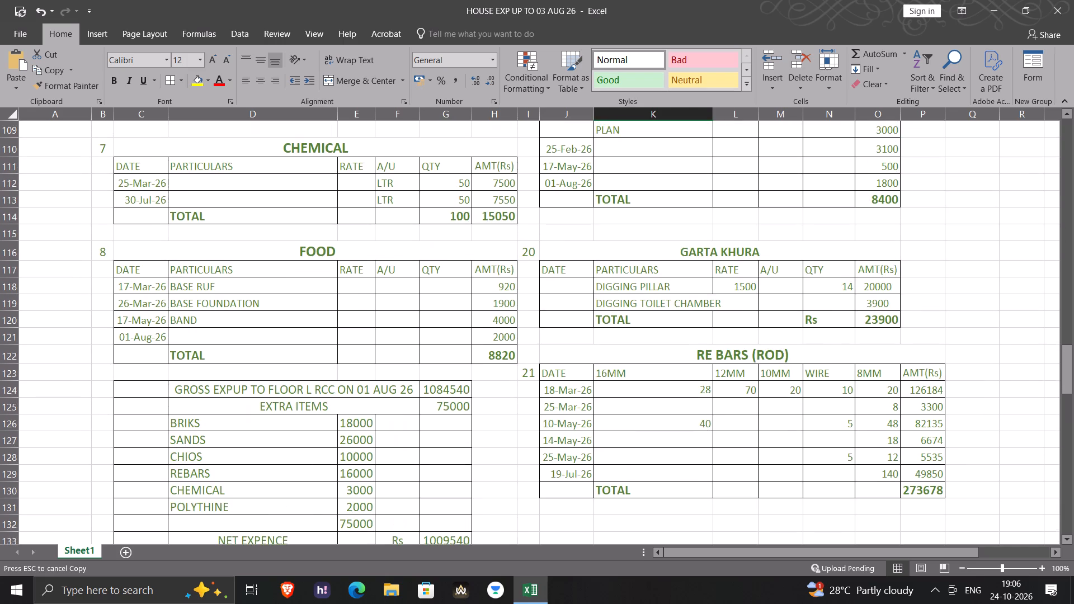
scroll(685, 376, up, 7)
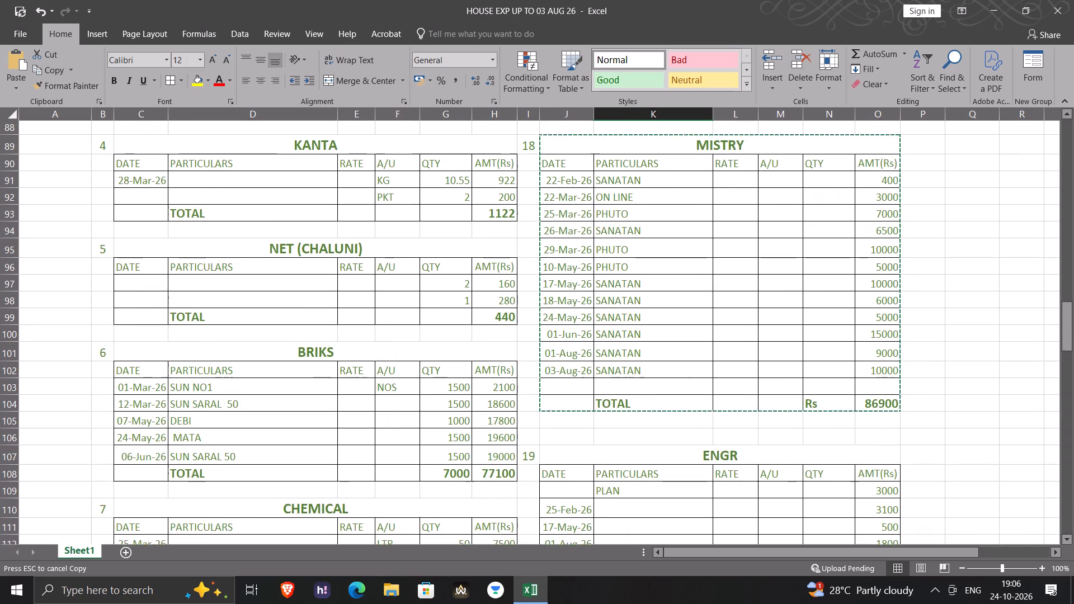
scroll(685, 376, up, 4)
scroll(685, 376, down, 4)
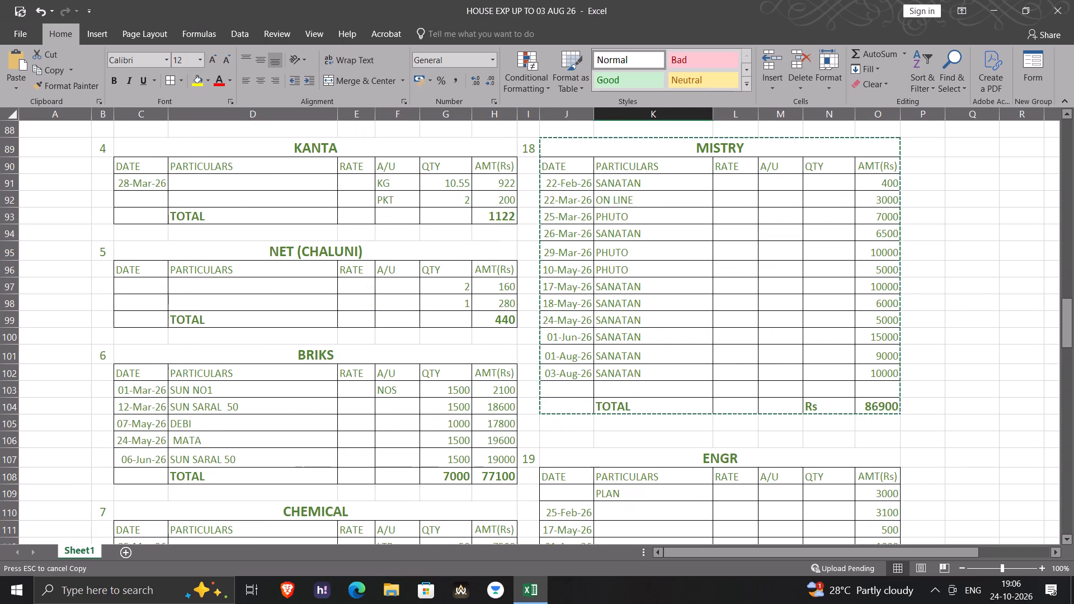
scroll(685, 376, down, 8)
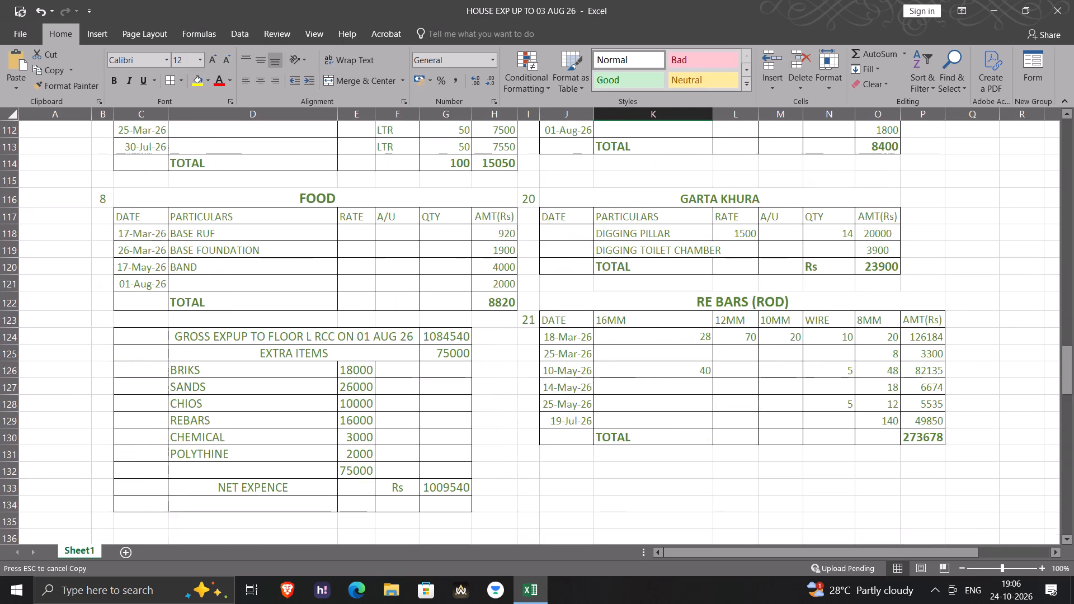
scroll(685, 376, down, 19)
scroll(685, 376, down, 5)
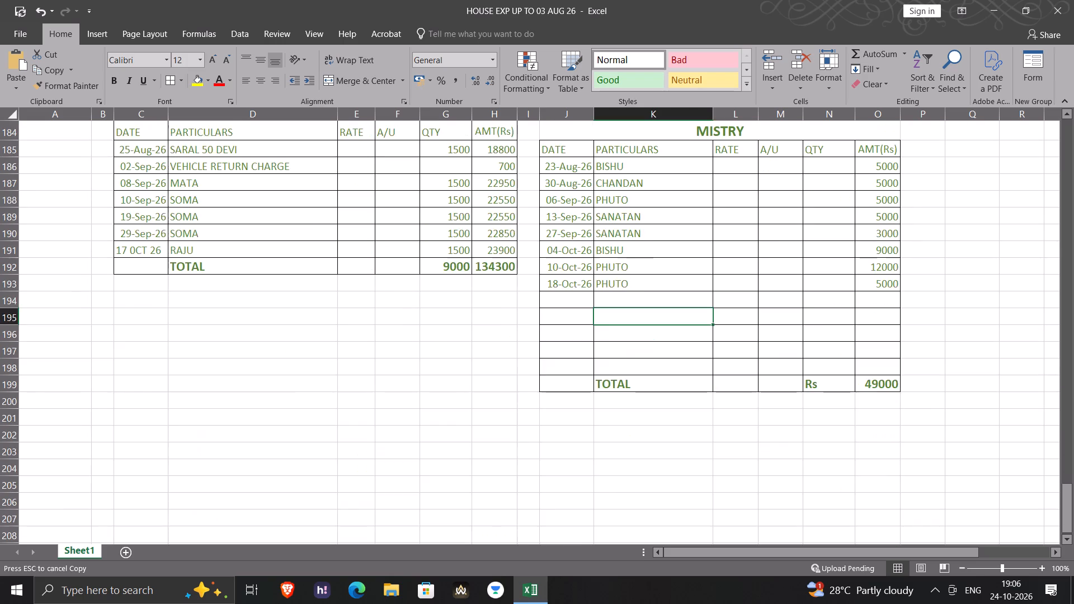
scroll(685, 376, down, 4)
scroll(685, 376, up, 2)
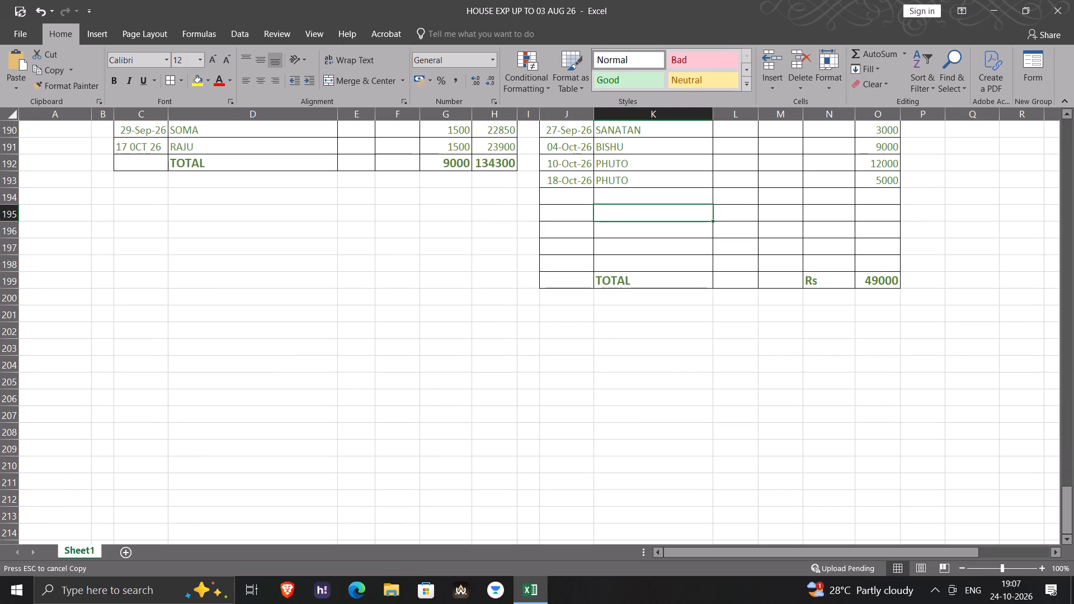
click(870, 294)
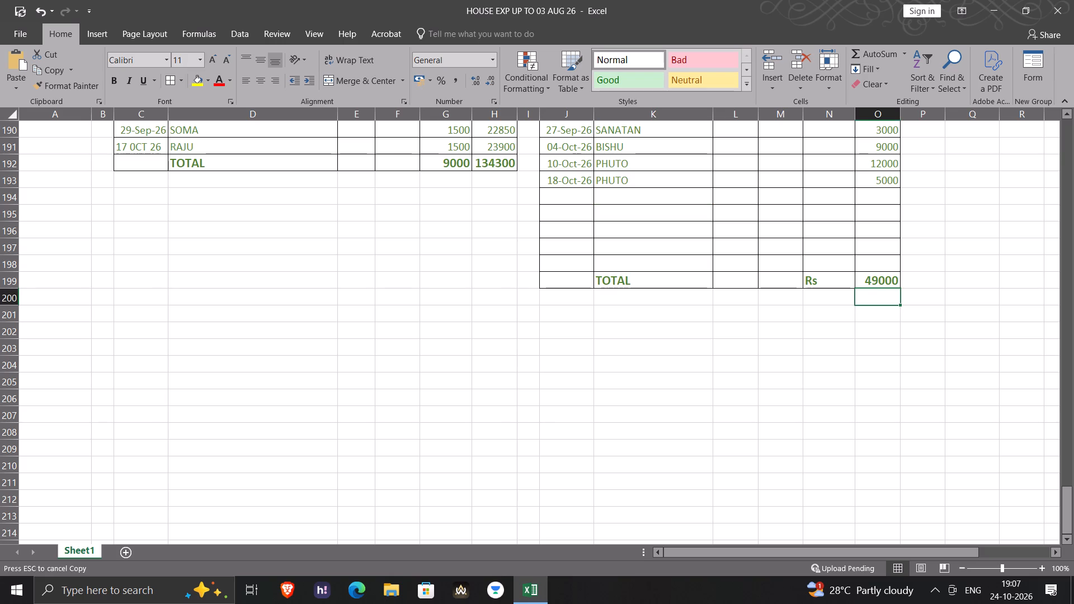
text(86900)
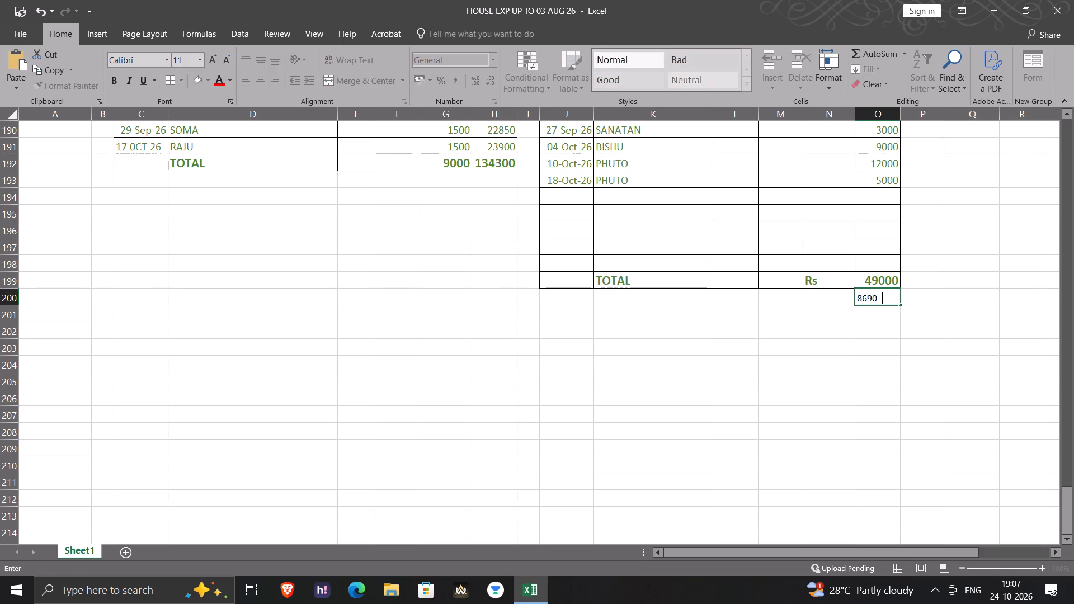
click(847, 325)
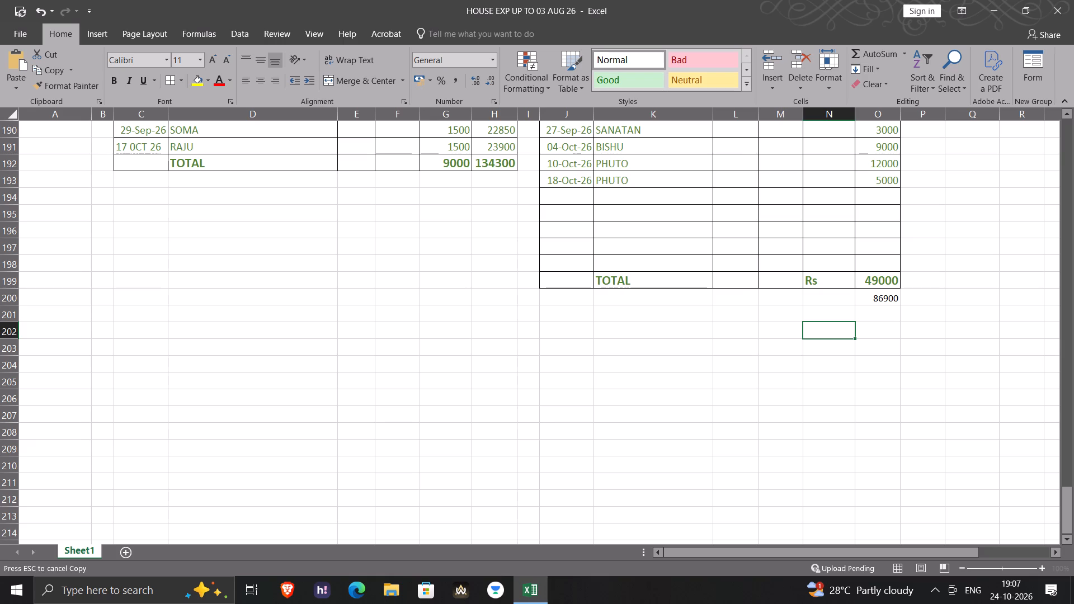
click(873, 300)
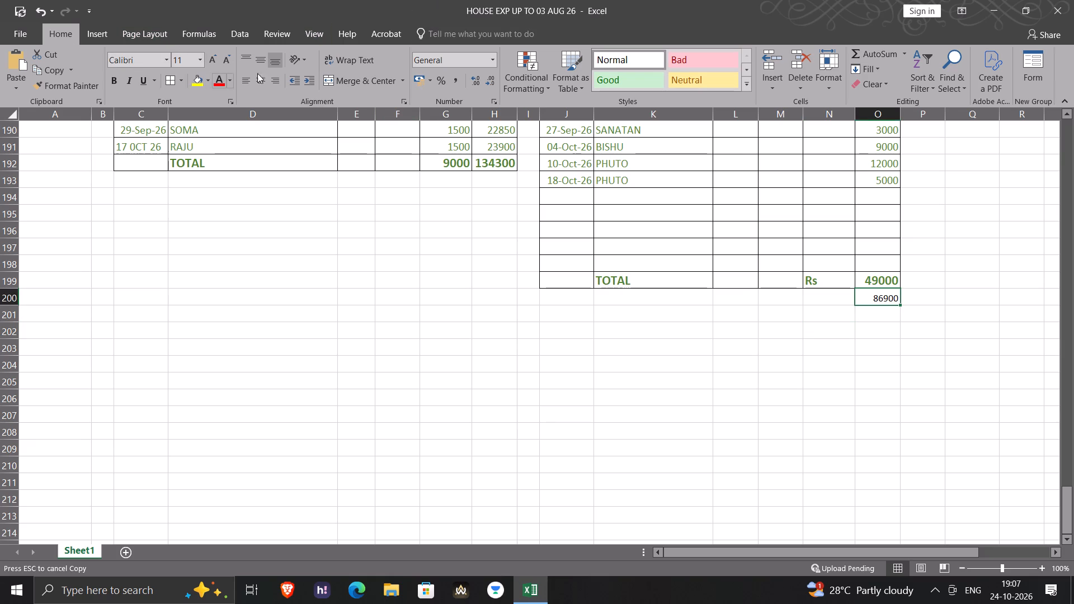
click(198, 58)
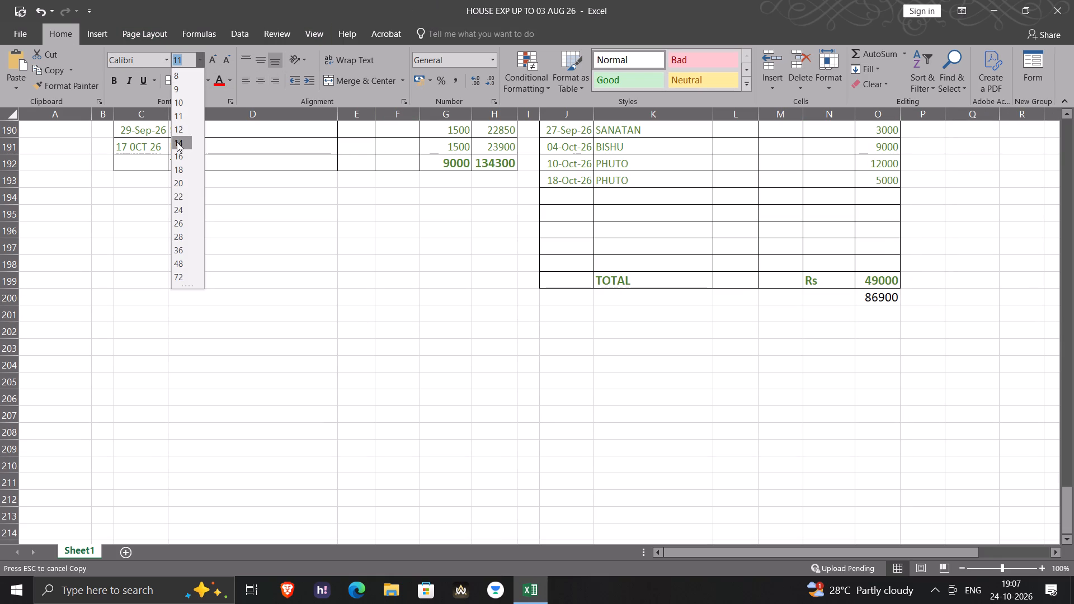
click(177, 142)
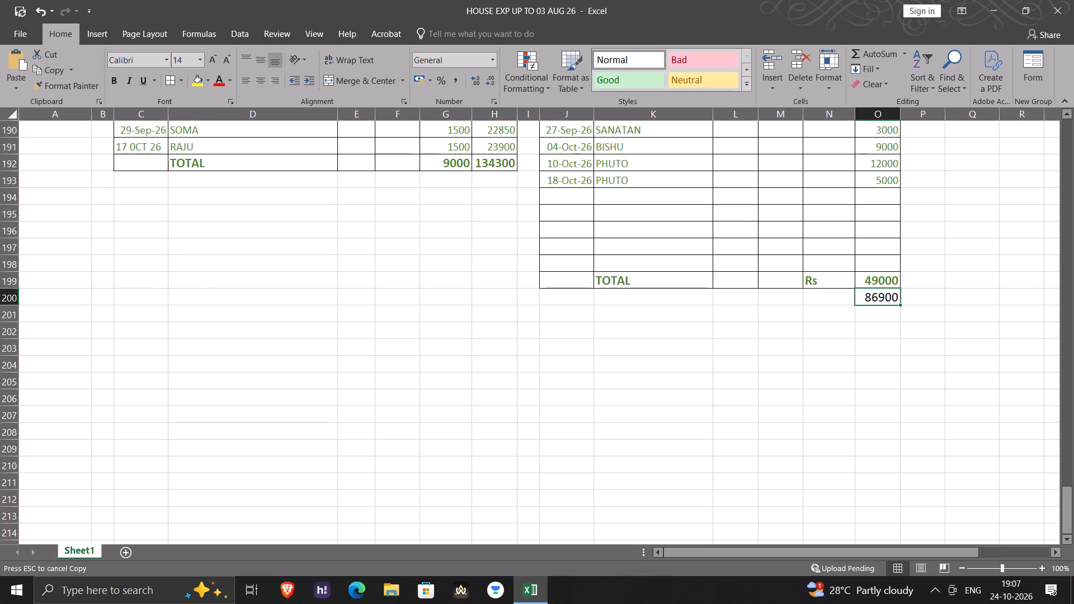
AutoSum the new MISTRY total and the 86900 below it into cell O201, and set the result to font size 14.
click(882, 313)
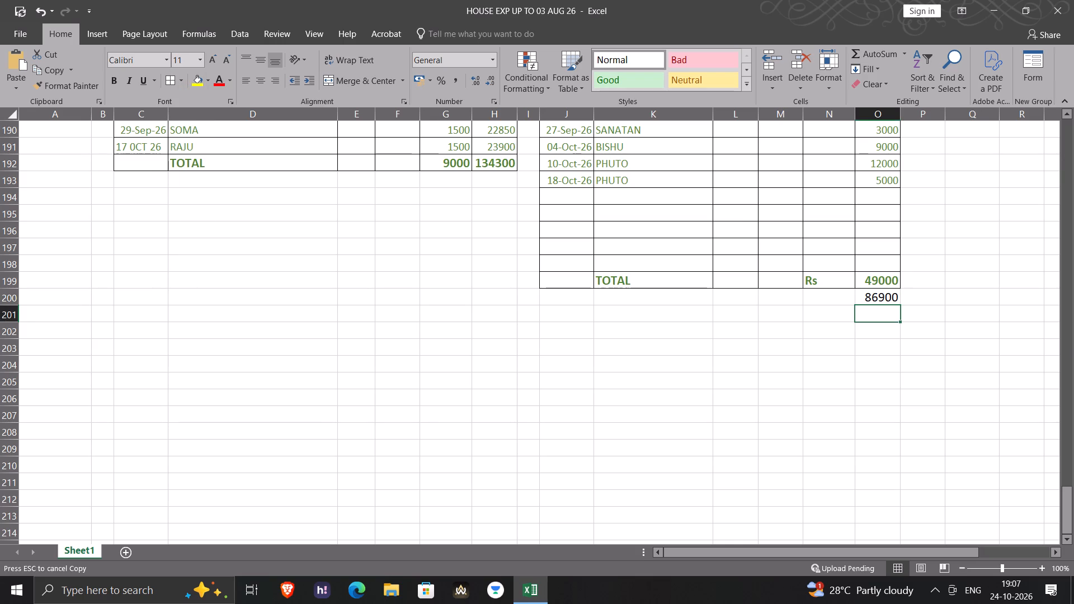
drag(879, 279, 879, 309)
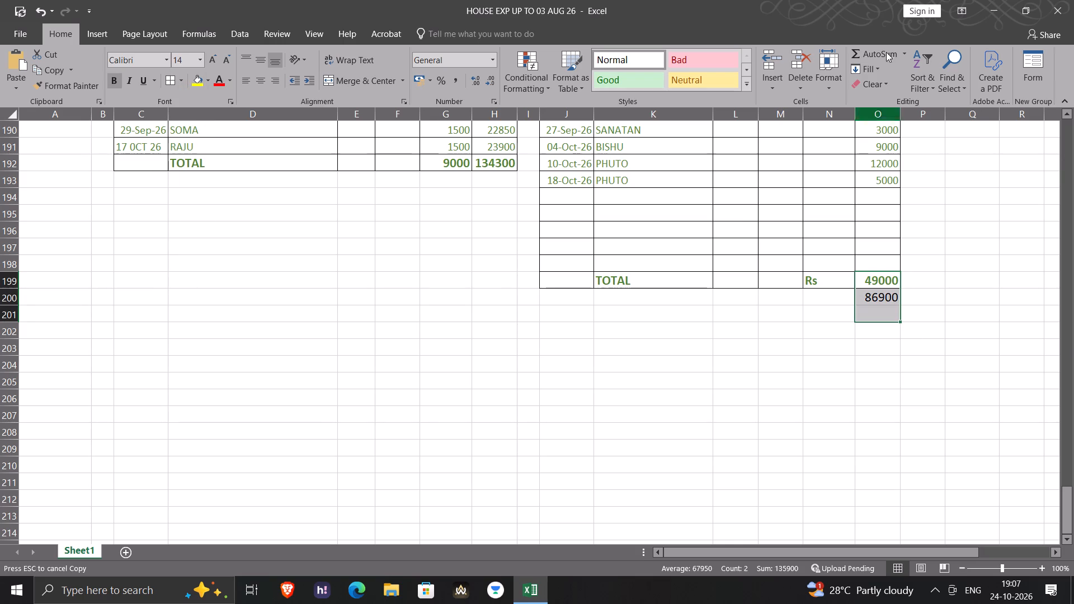
click(856, 54)
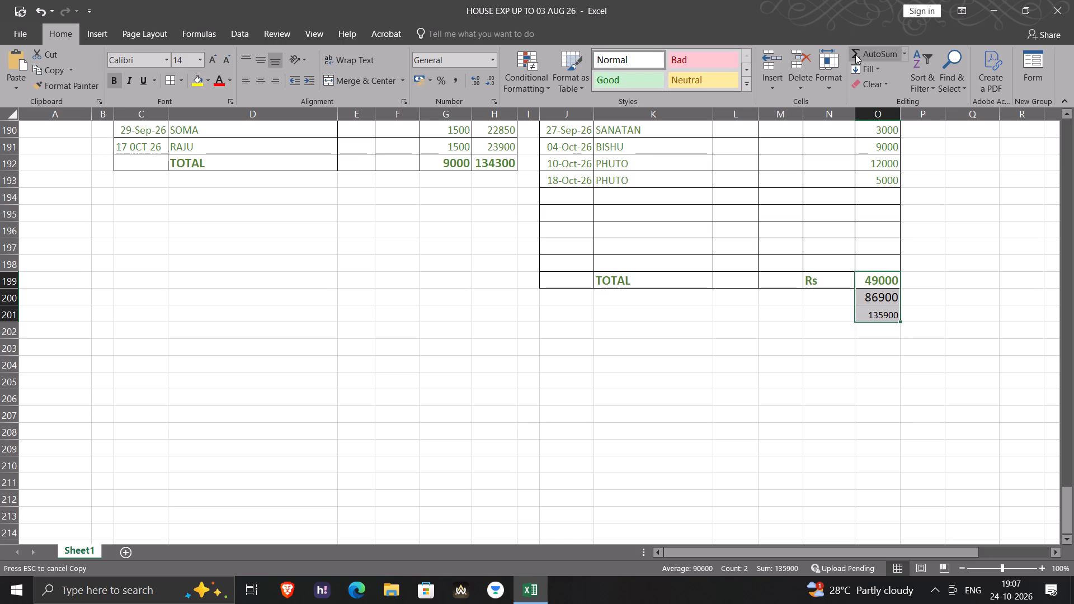
click(877, 317)
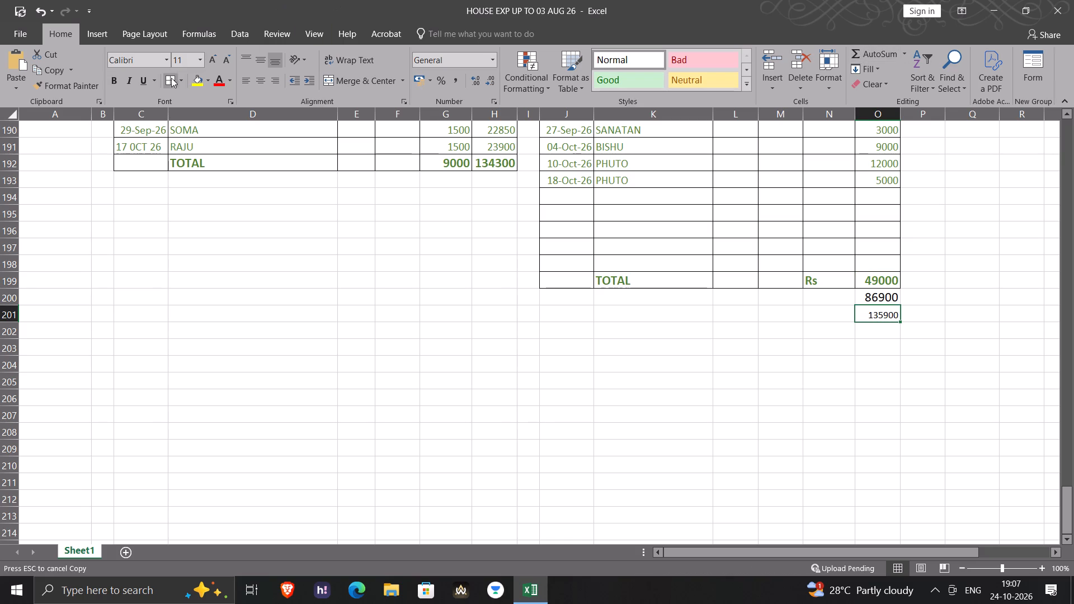
click(200, 59)
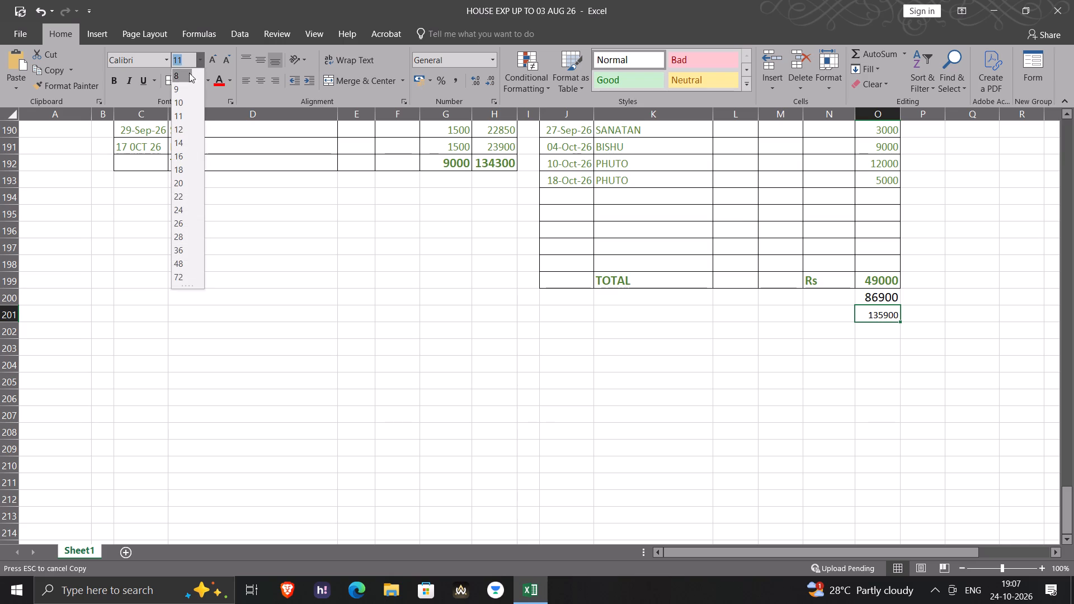
click(178, 144)
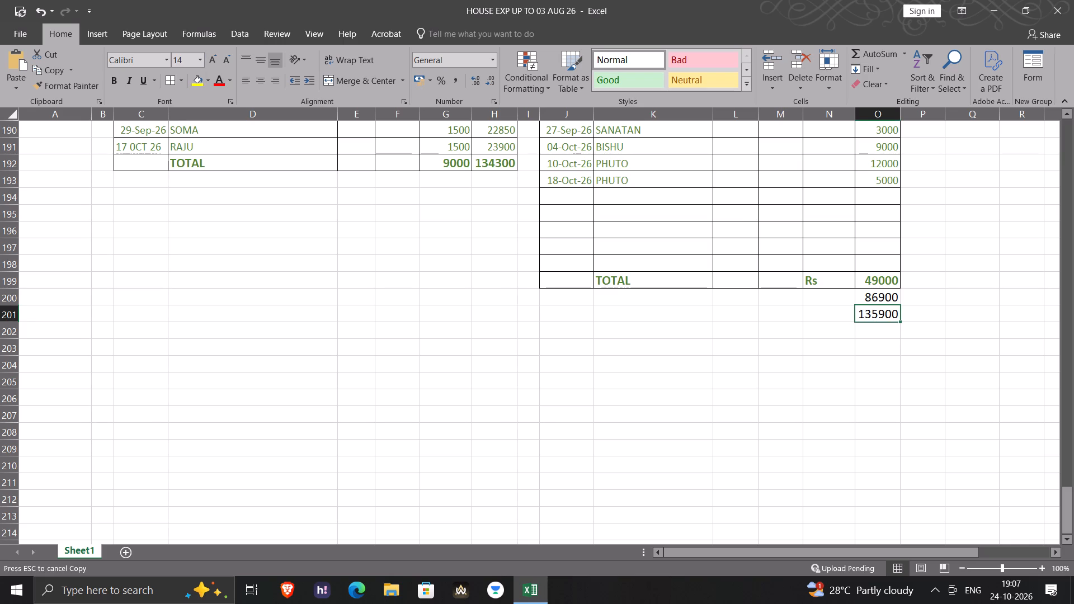
Merge and center cells K201 to N201 beside the combined MISTRY total.
click(680, 374)
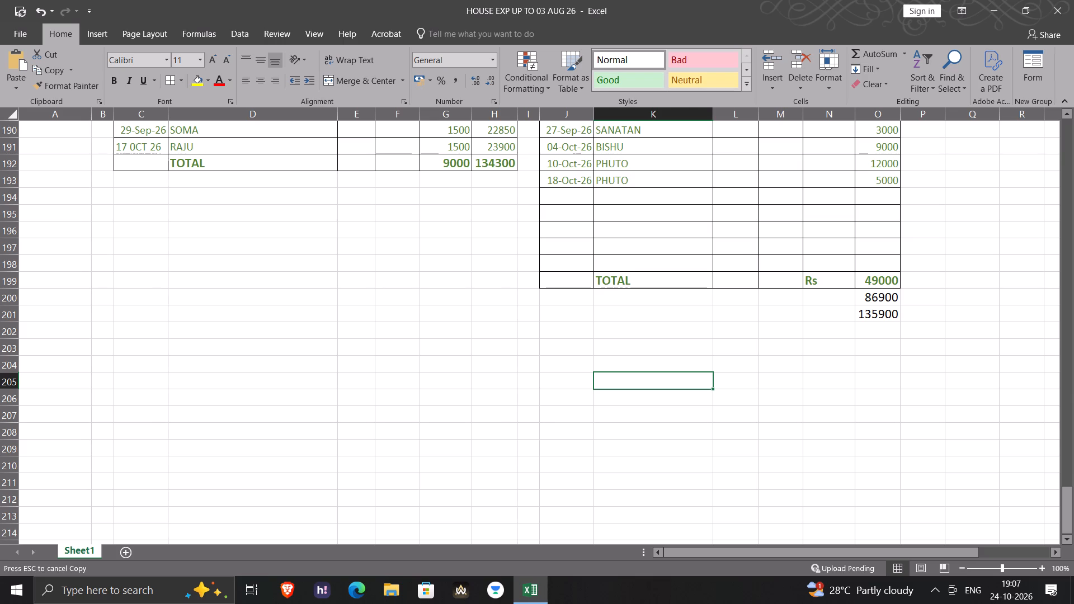
drag(610, 314, 720, 313)
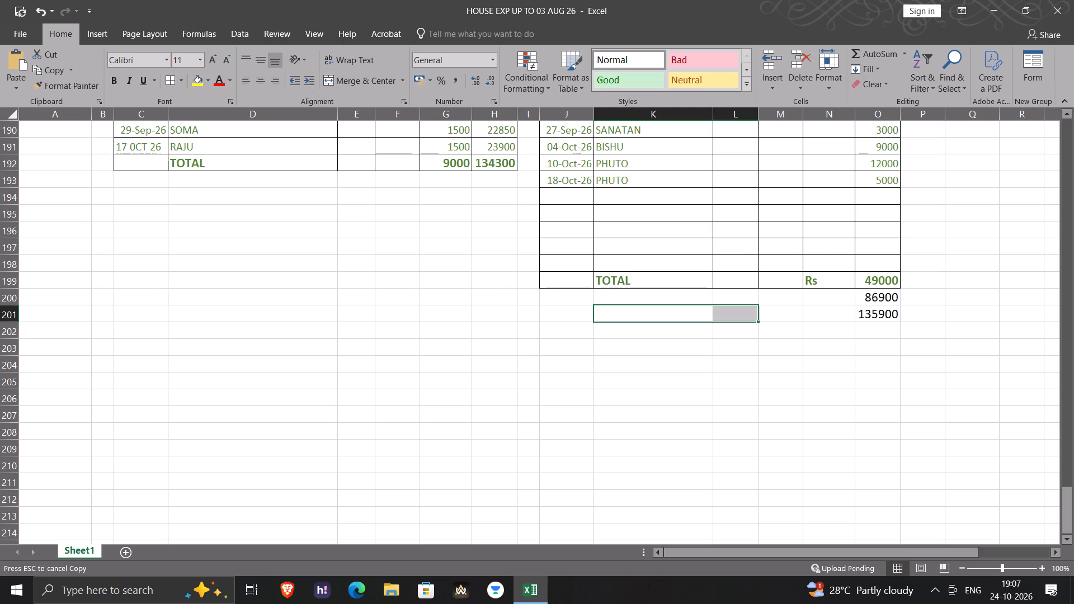
drag(720, 313, 807, 311)
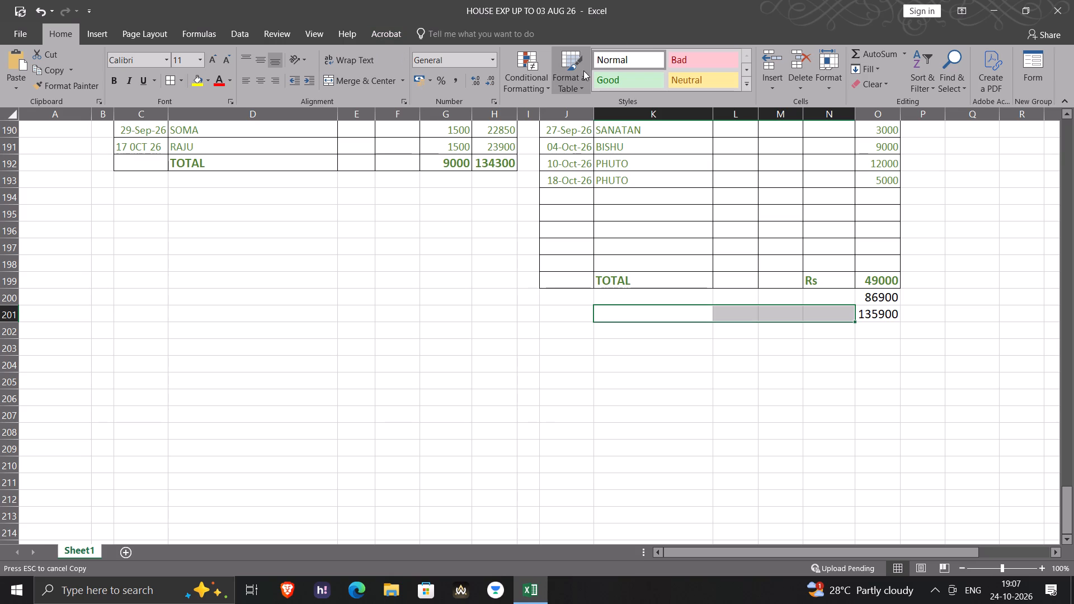
click(67, 28)
click(365, 78)
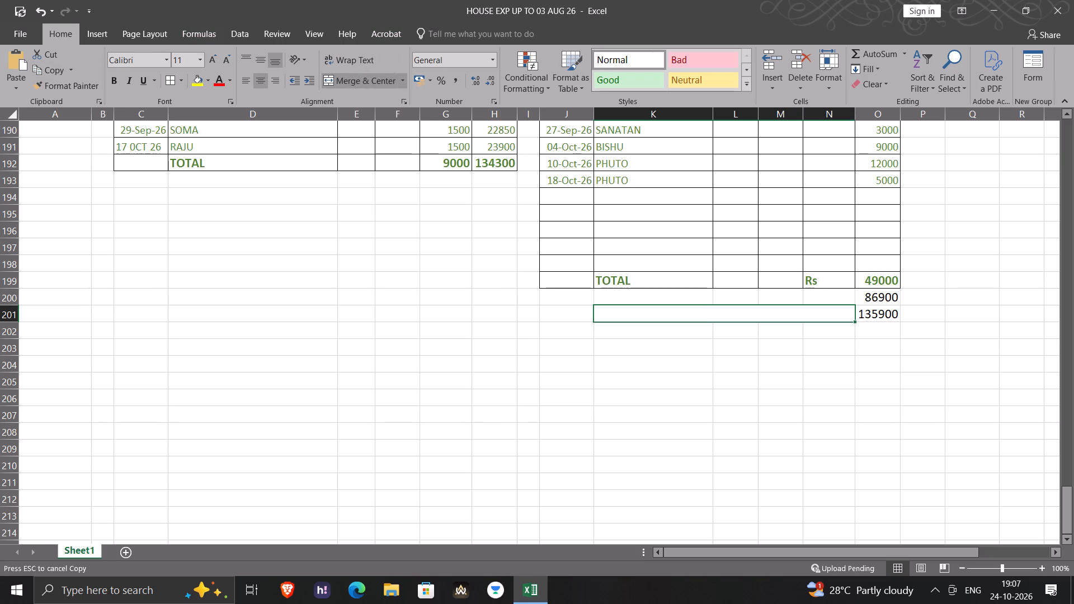
Enter the label TOTAL UP TO 24 OCT 26 in the merged cell beside the combined MISTRY total.
click(614, 315)
text(TO)
text(TAL)
key(space)
text(UP)
key(space)
text(TO)
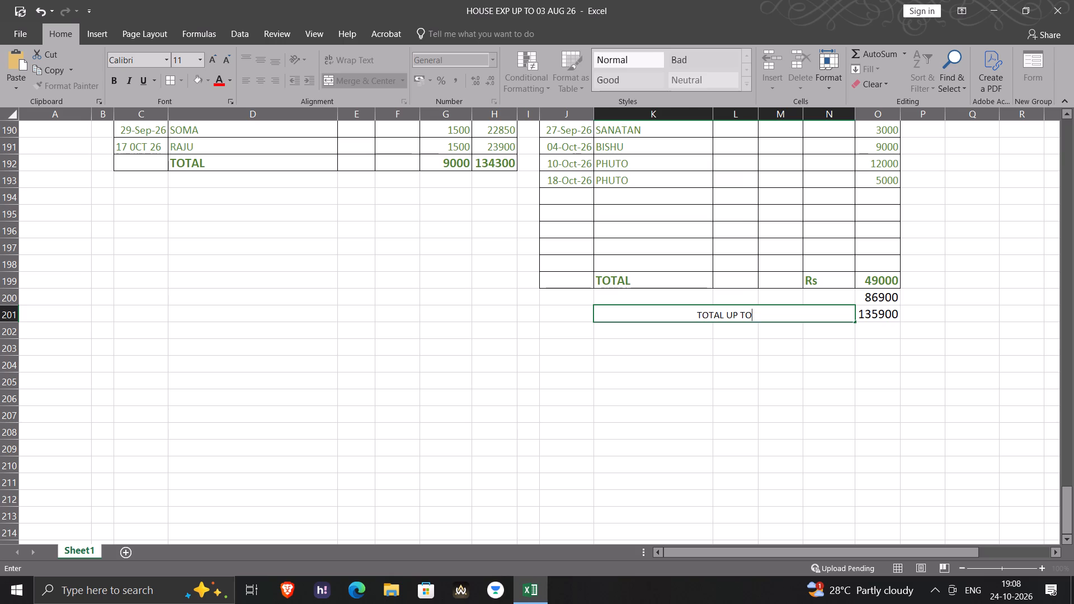
click(771, 315)
key(space)
text(24 OCT 26)
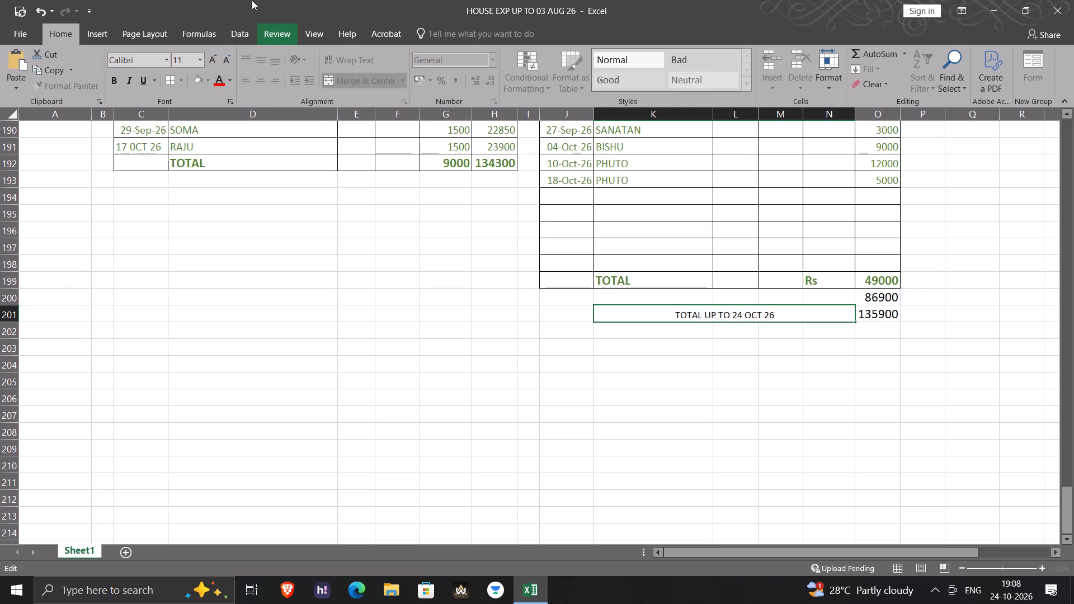
Set the whole TOTAL UP TO 24 OCT 26 label to font size 14.
click(199, 58)
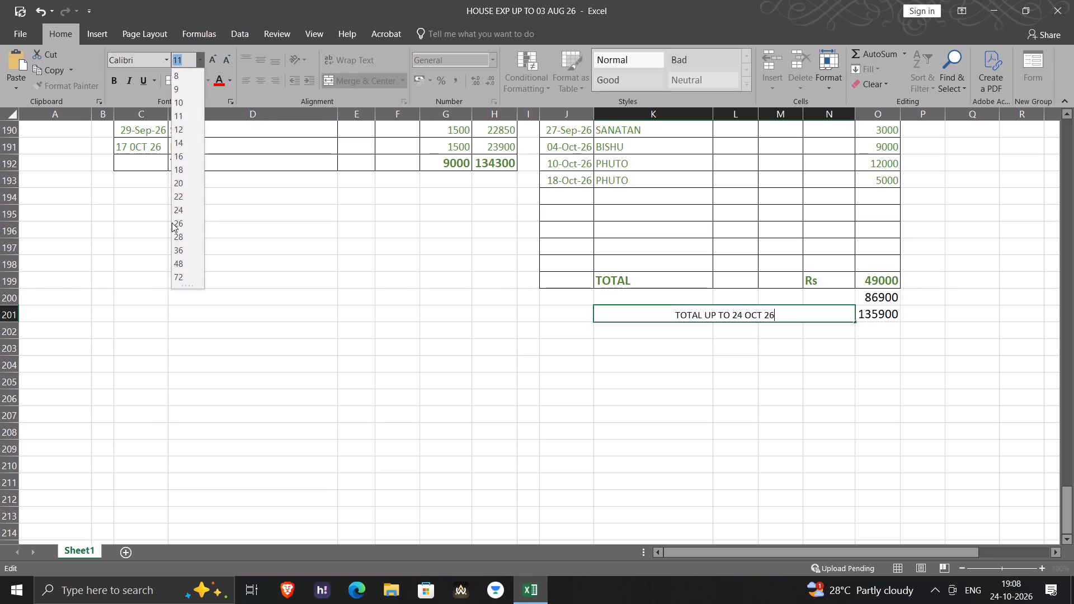
click(185, 140)
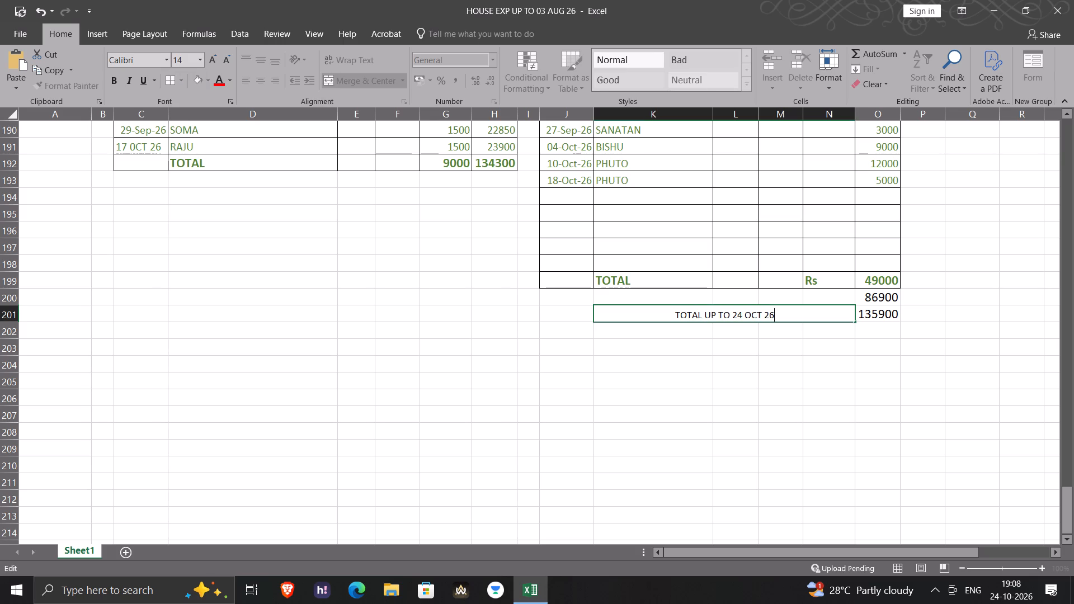
drag(775, 310, 717, 304)
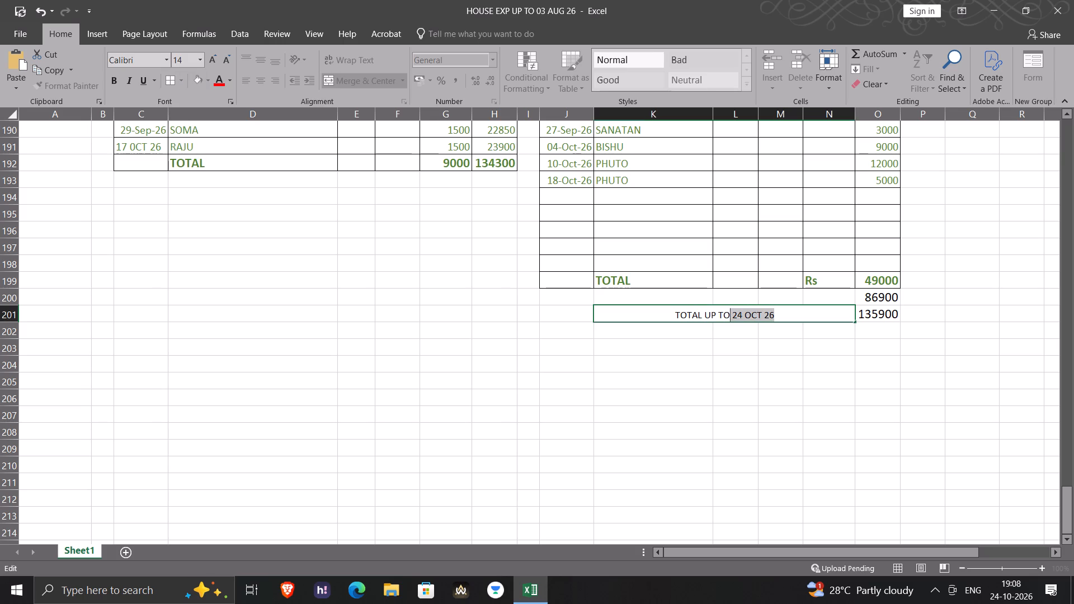
drag(717, 304, 673, 304)
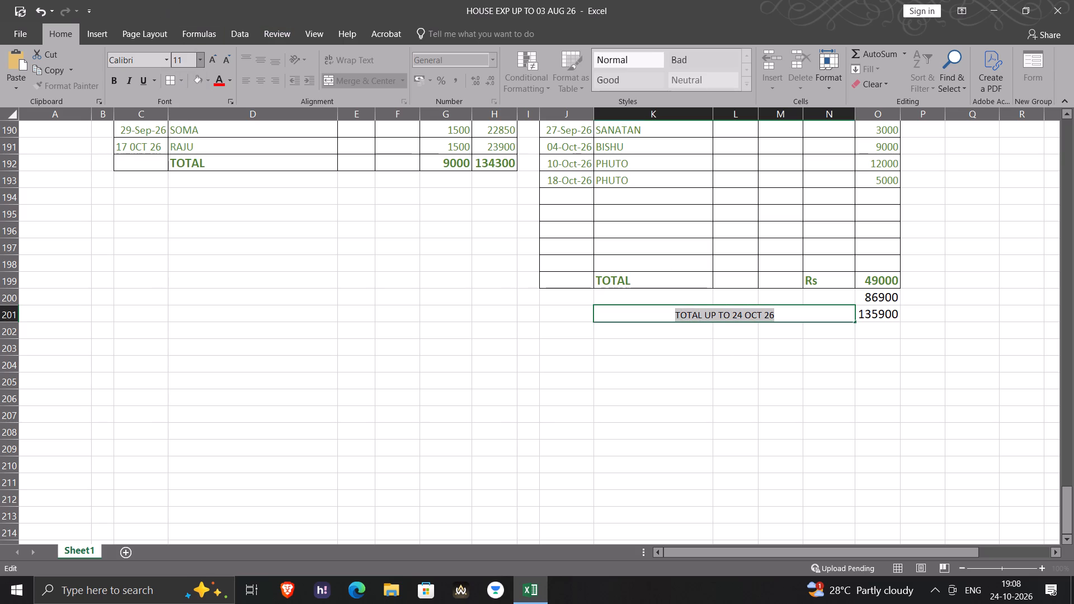
click(200, 60)
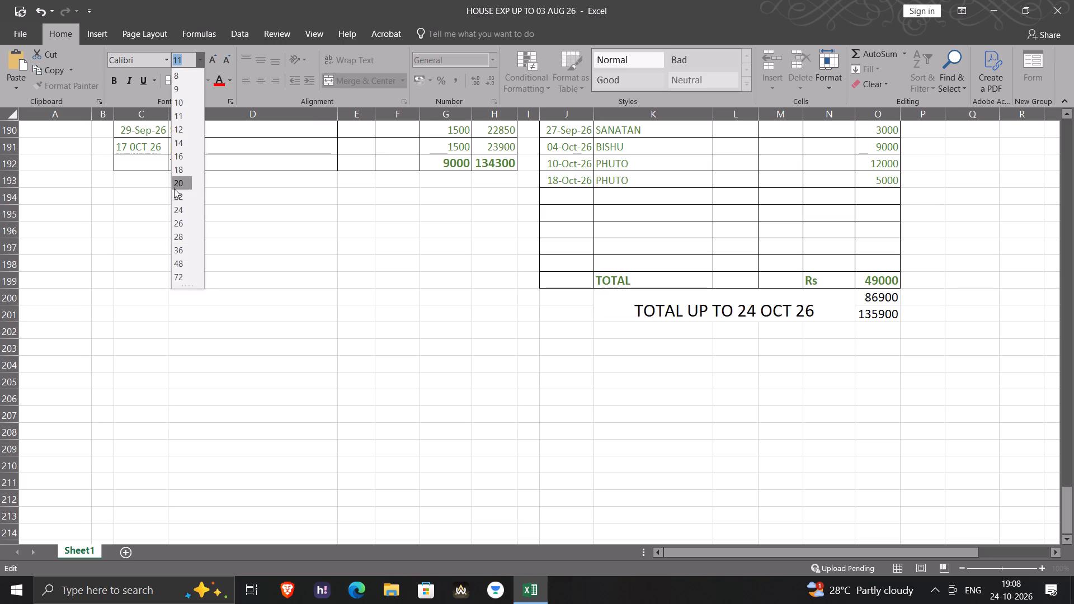
click(185, 137)
drag(222, 257, 225, 264)
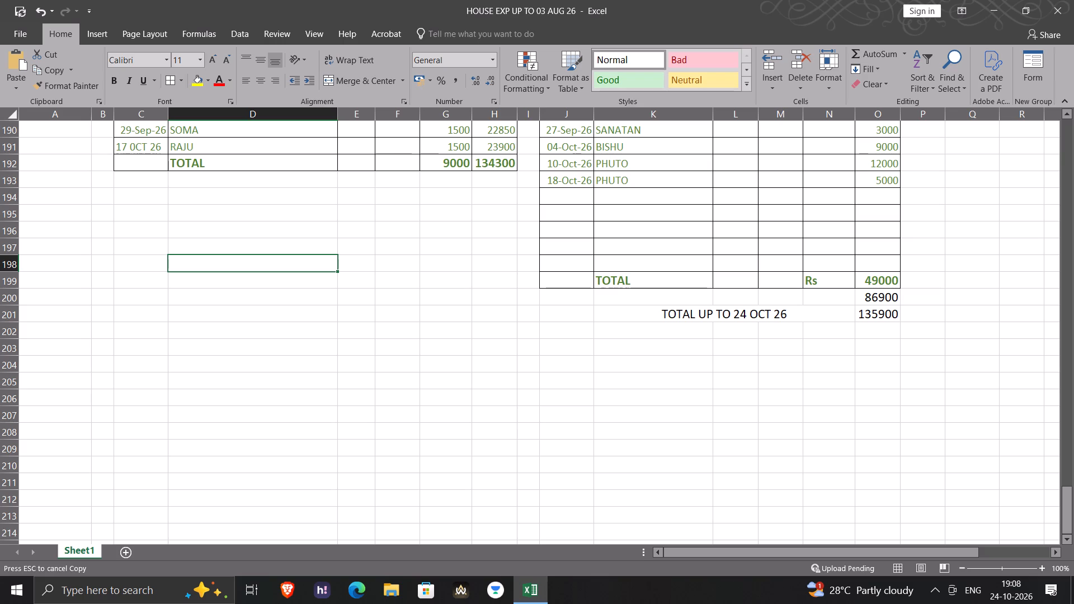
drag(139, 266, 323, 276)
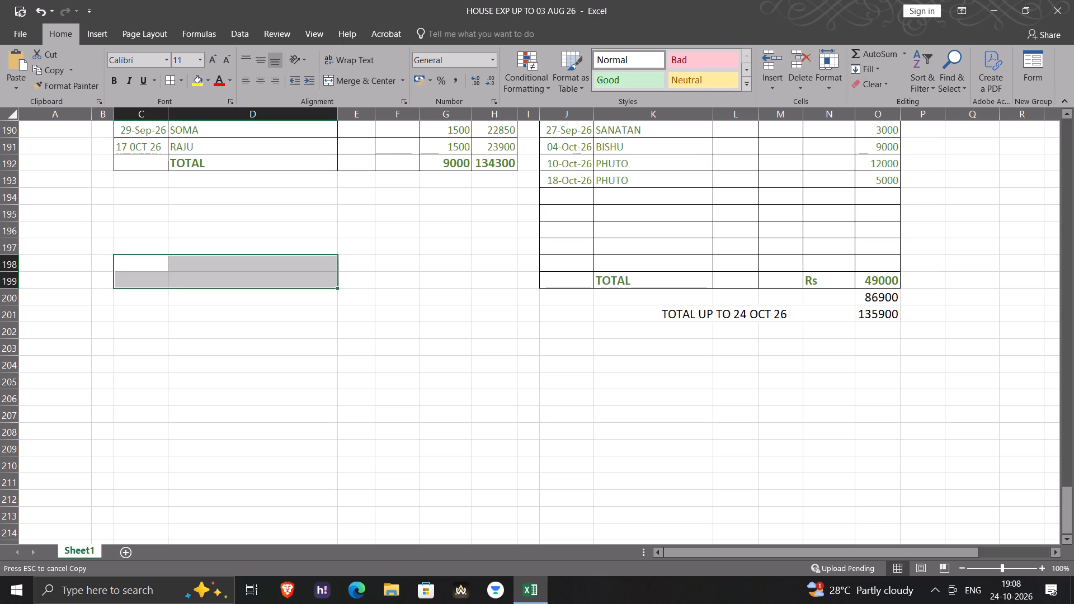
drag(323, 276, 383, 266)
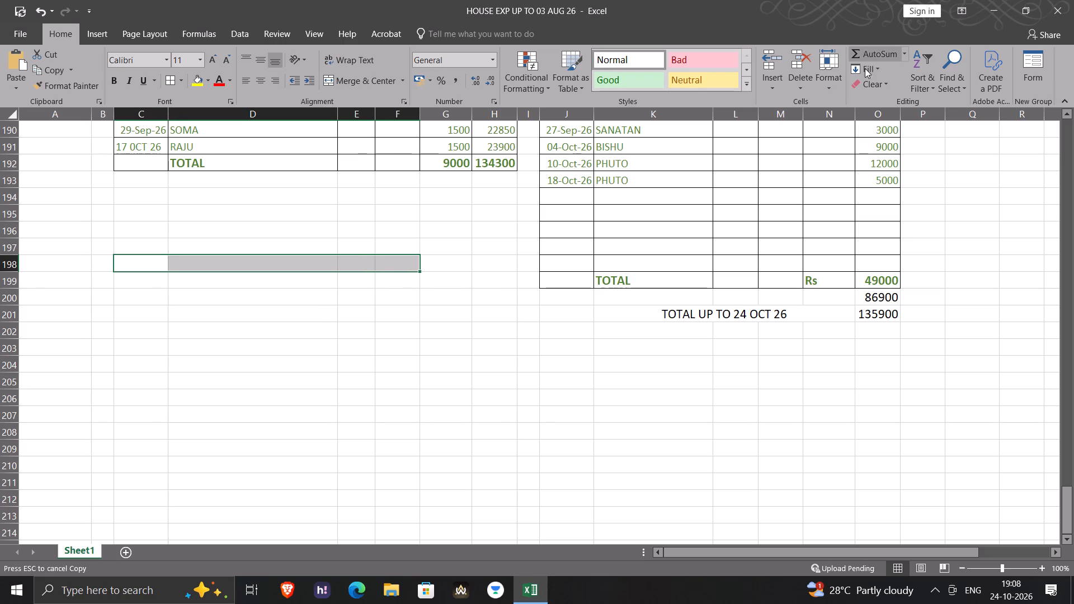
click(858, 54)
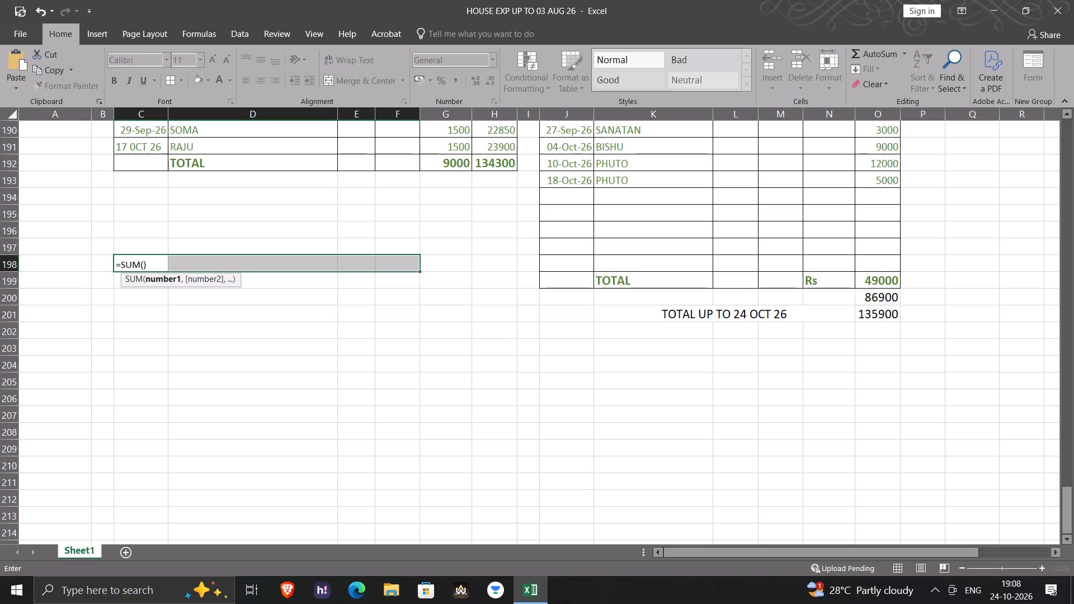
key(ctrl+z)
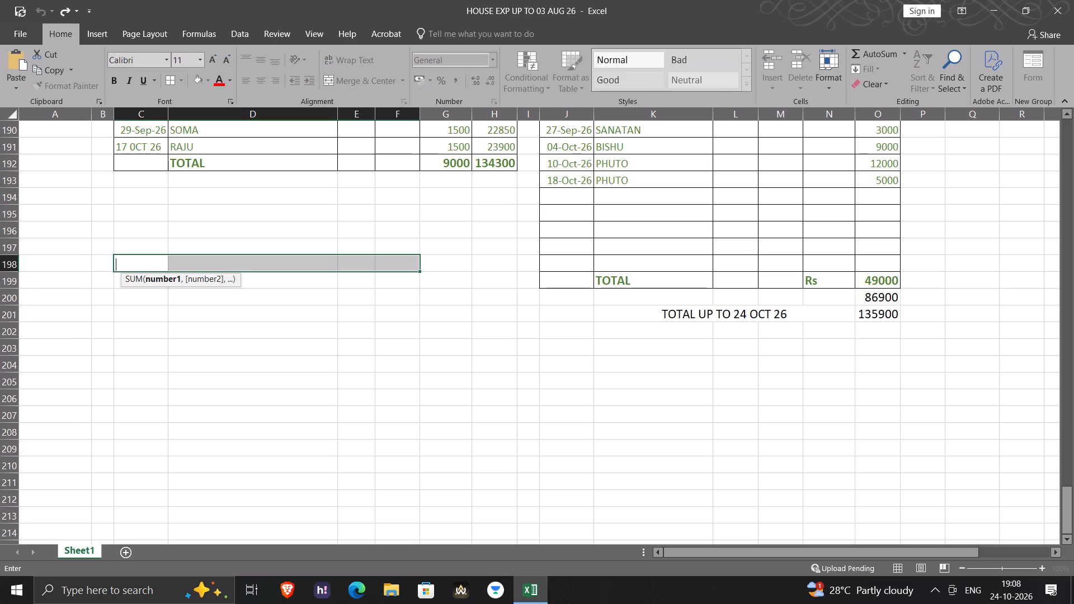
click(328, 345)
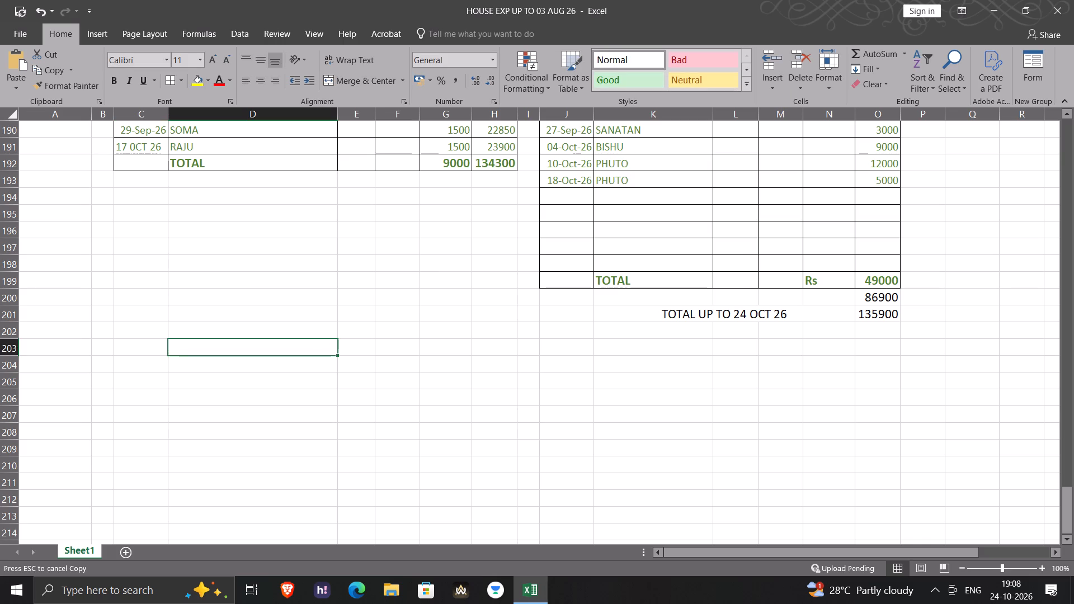
Merge and center cells C198 to G198 below the expense table that ends in row 192.
drag(138, 264, 408, 264)
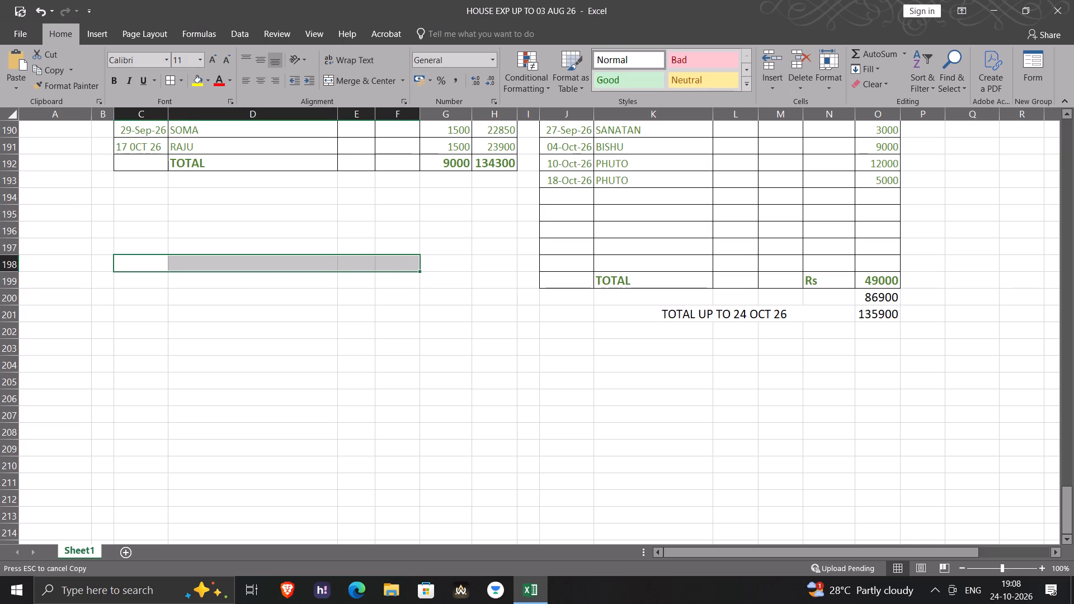
drag(408, 264, 414, 265)
drag(414, 265, 417, 265)
drag(417, 265, 445, 266)
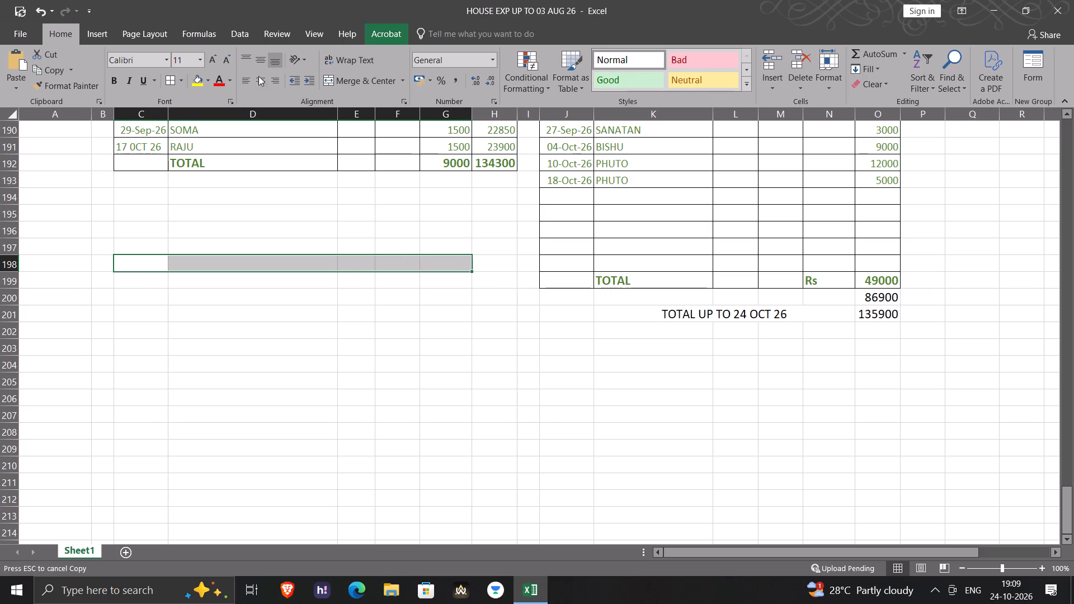
click(338, 78)
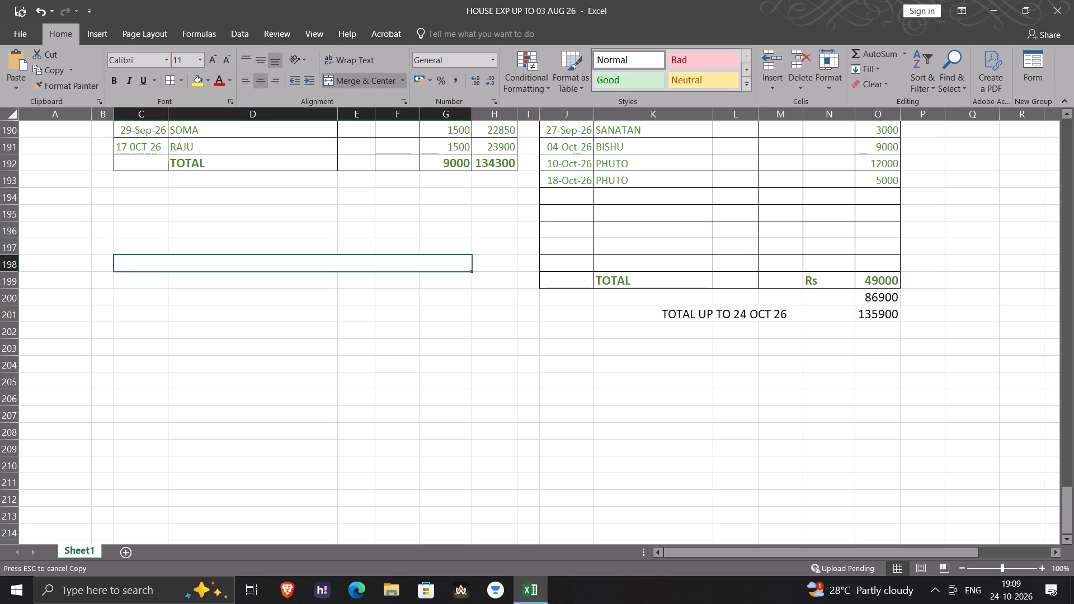
Enter the heading LABOUR in the merged cell C198.
click(228, 261)
double_click(238, 261)
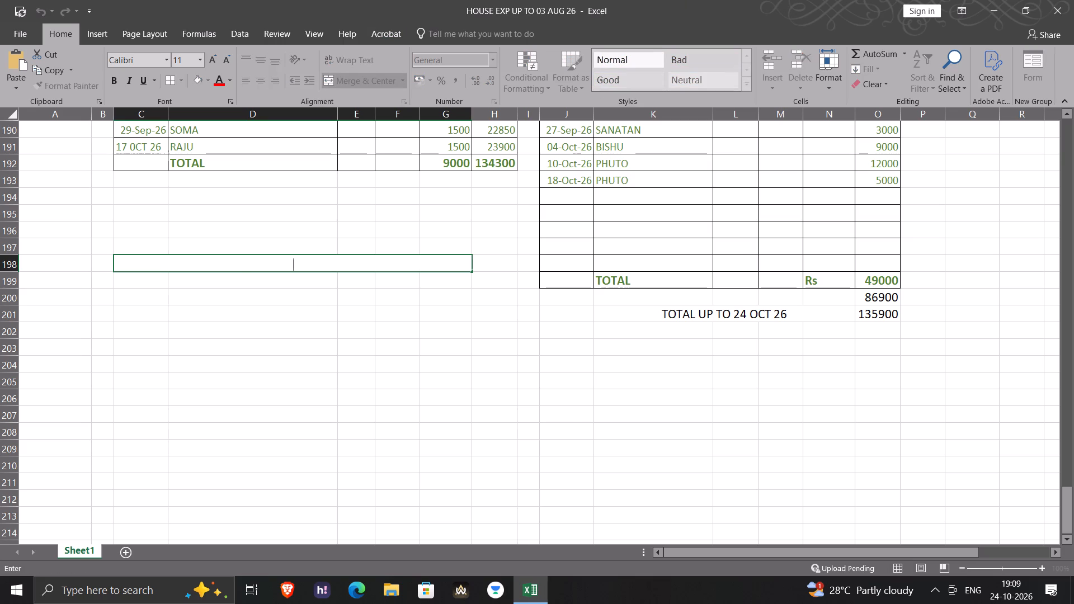
key(e)
key(x)
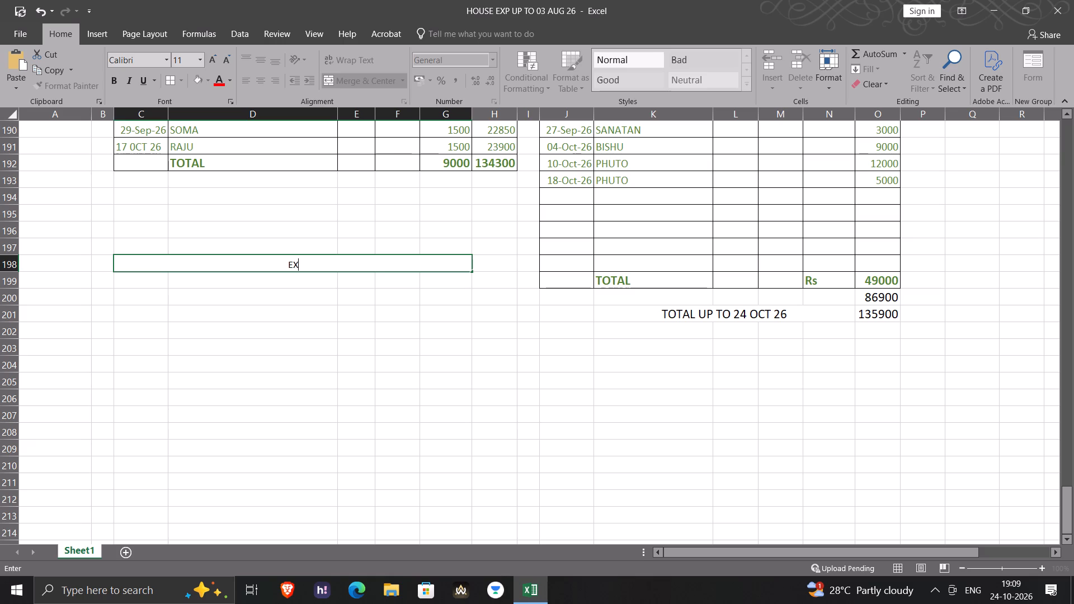
key(BackSpace)
key(BackSpace)
text(LA)
text(BO)
text(UR)
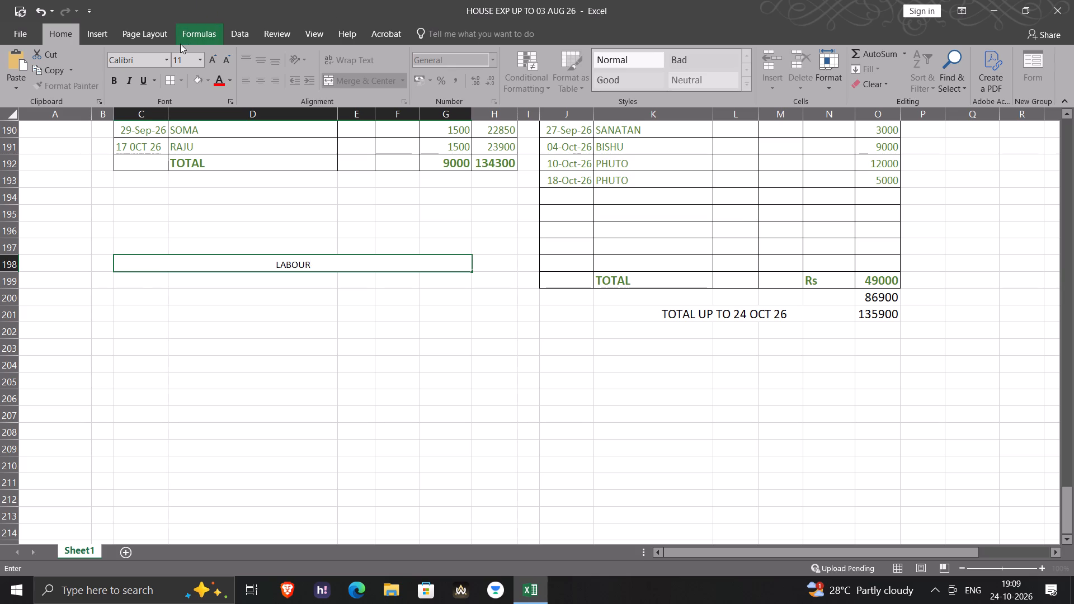
Set the whole LABOUR heading text to font size 14.
click(200, 56)
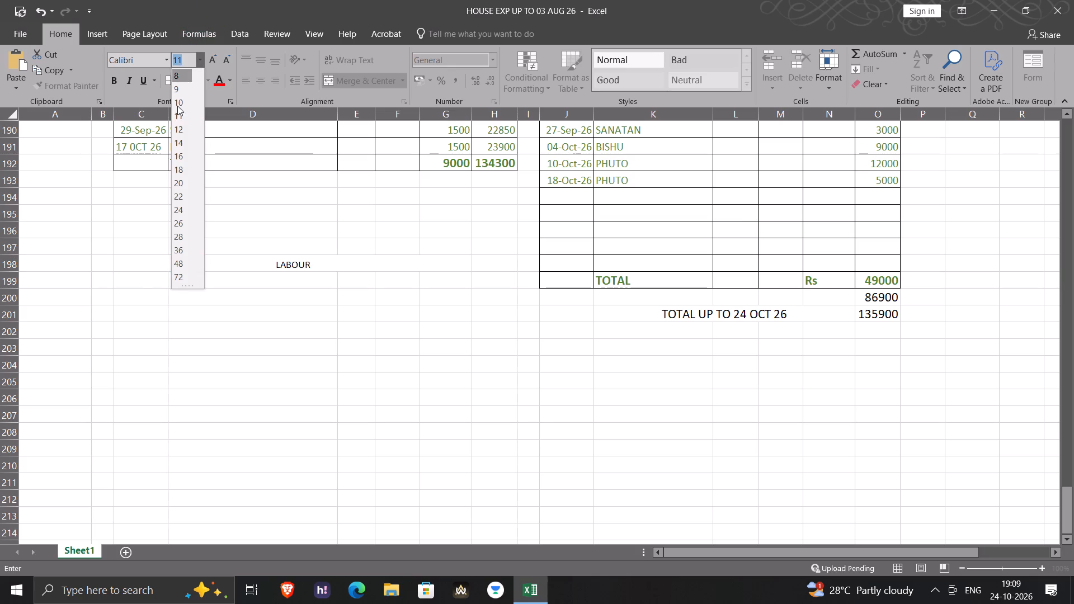
click(177, 143)
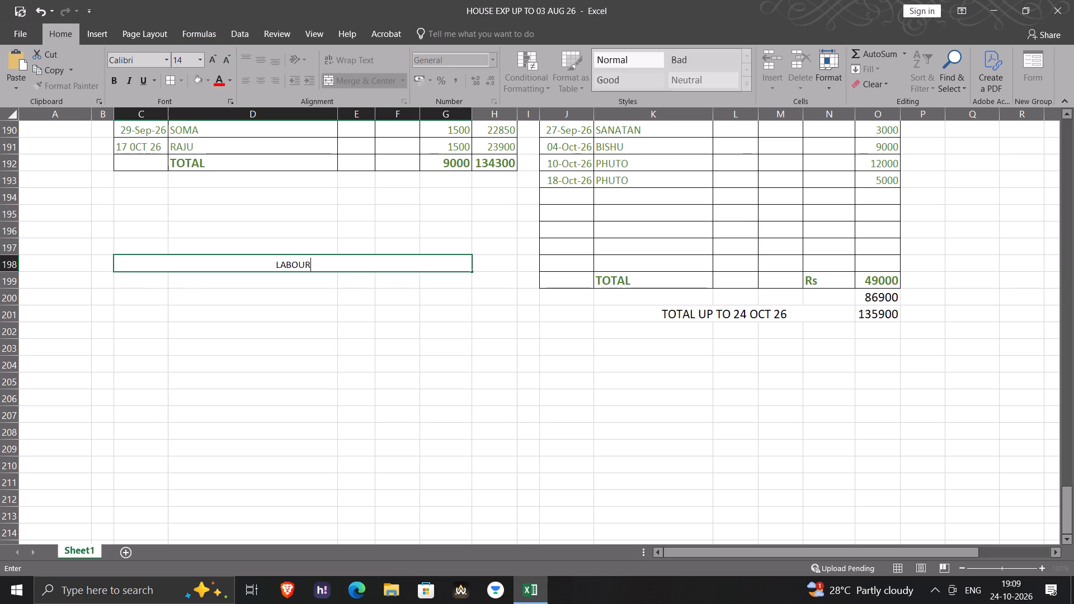
drag(262, 266, 410, 256)
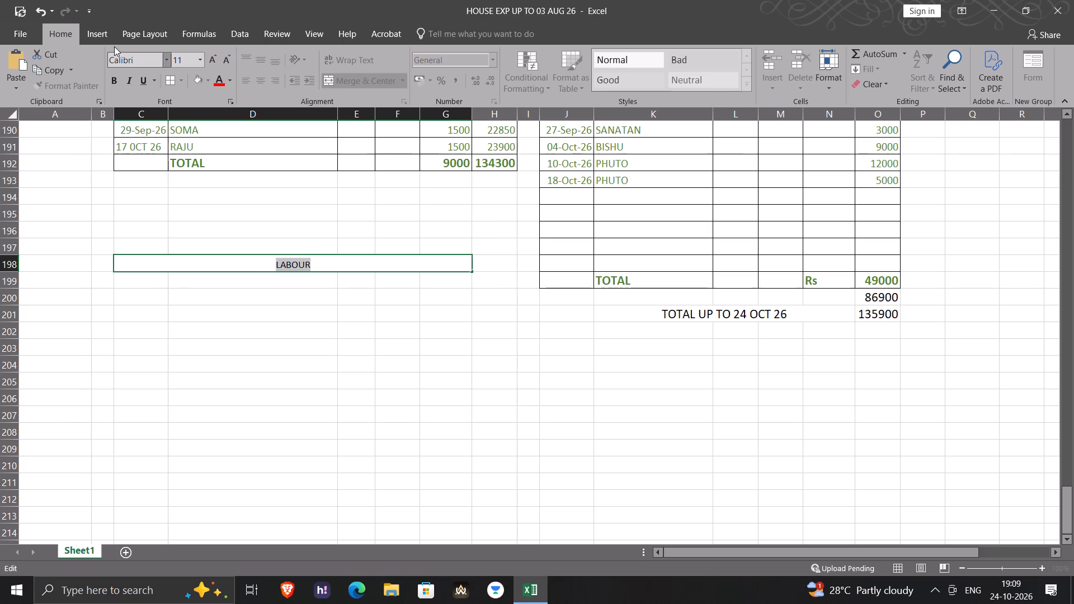
click(199, 60)
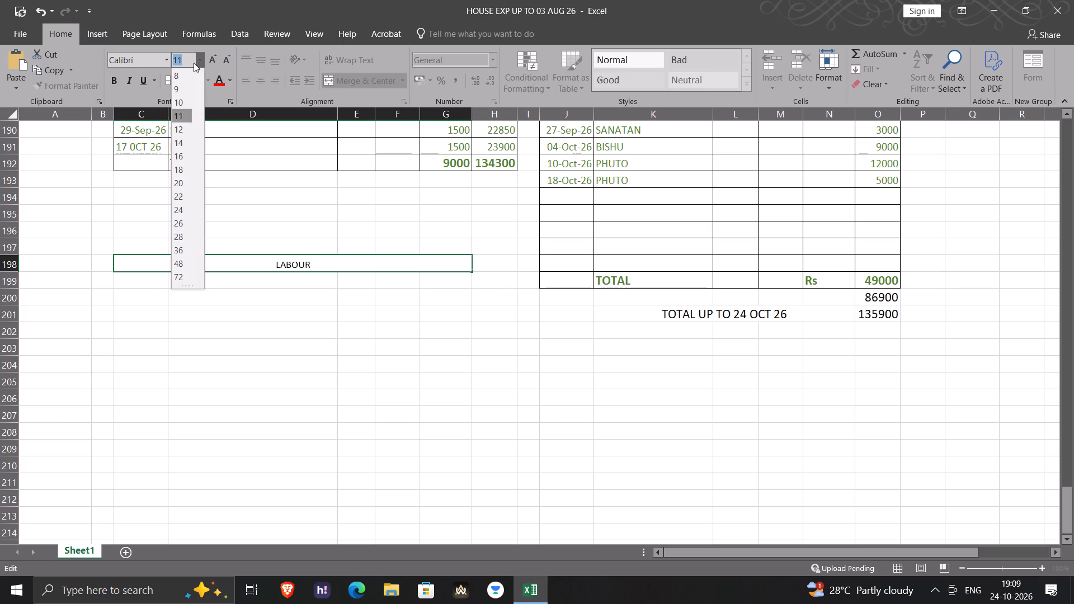
click(177, 145)
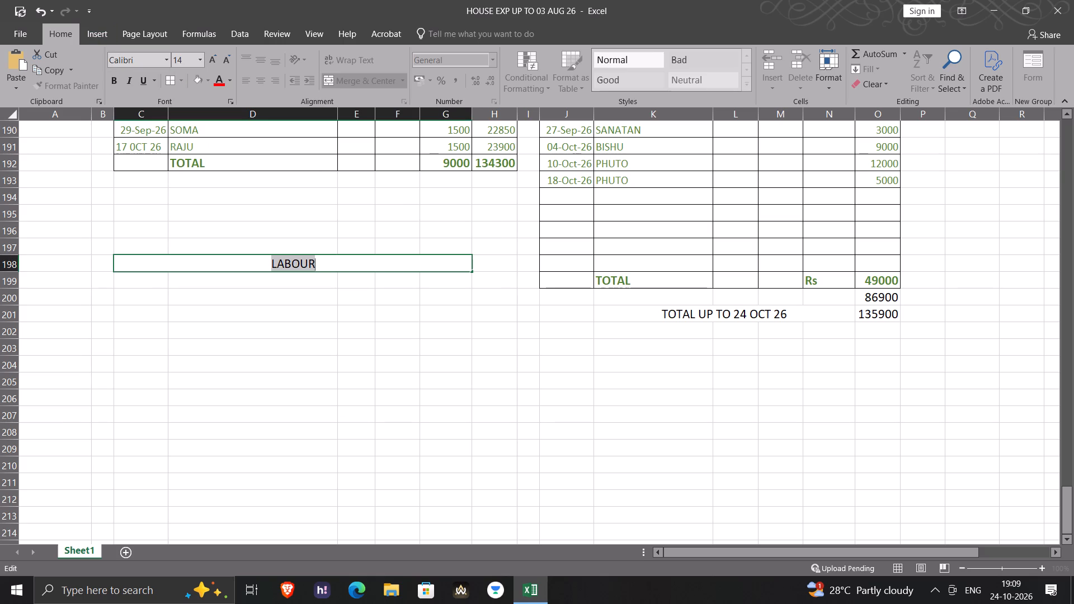
Fill the first labour row, row 199, with date 13 SEP 26, description SUB MARSIBLE & COUBACHA, and amount 2000 in column E.
click(134, 280)
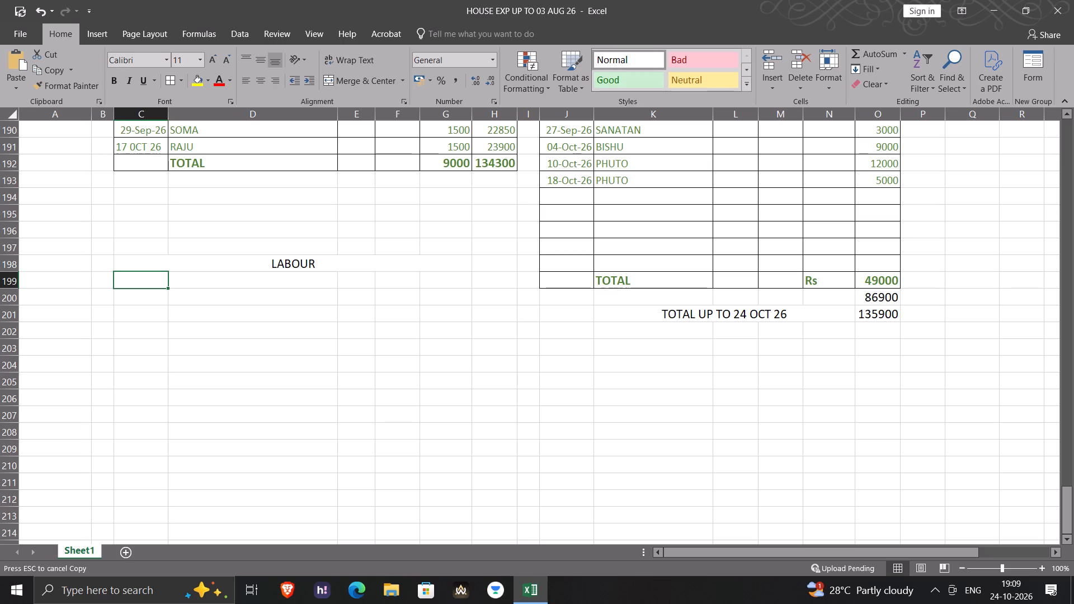
text(13 SEP 26)
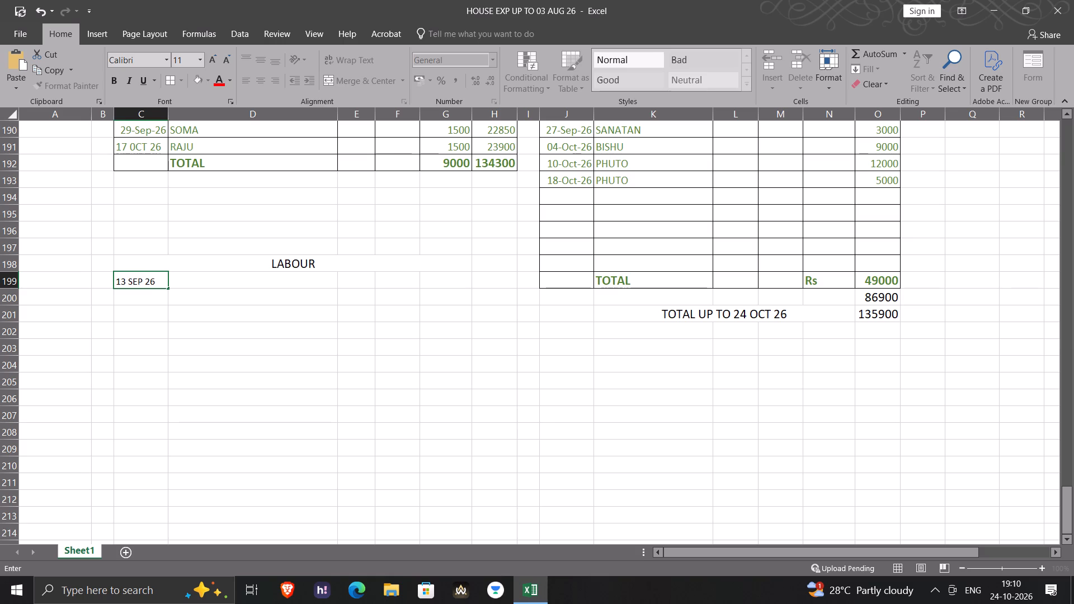
click(215, 281)
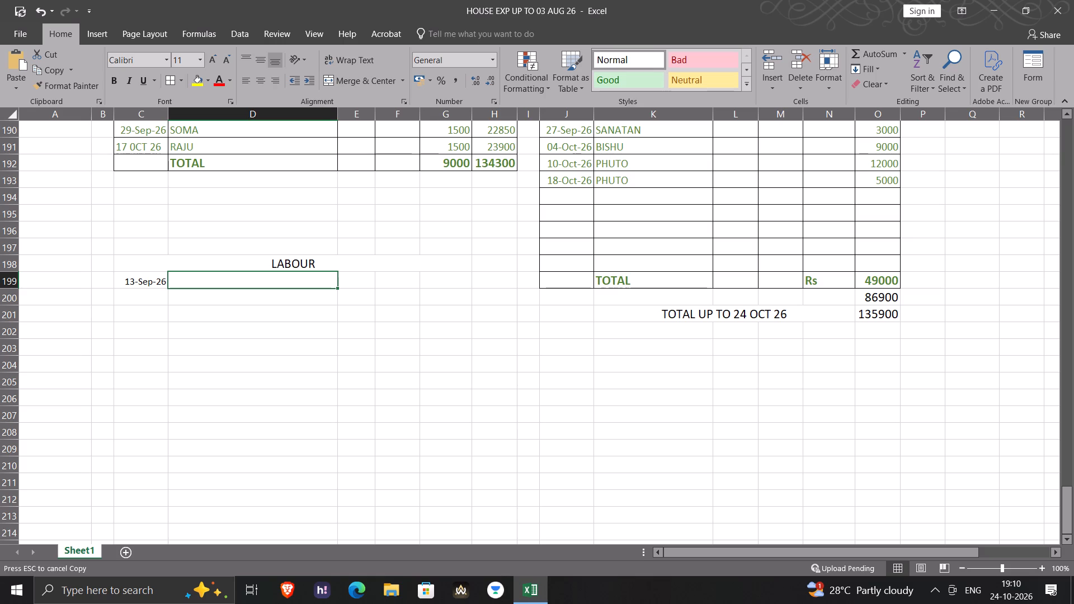
text(SU)
key(b)
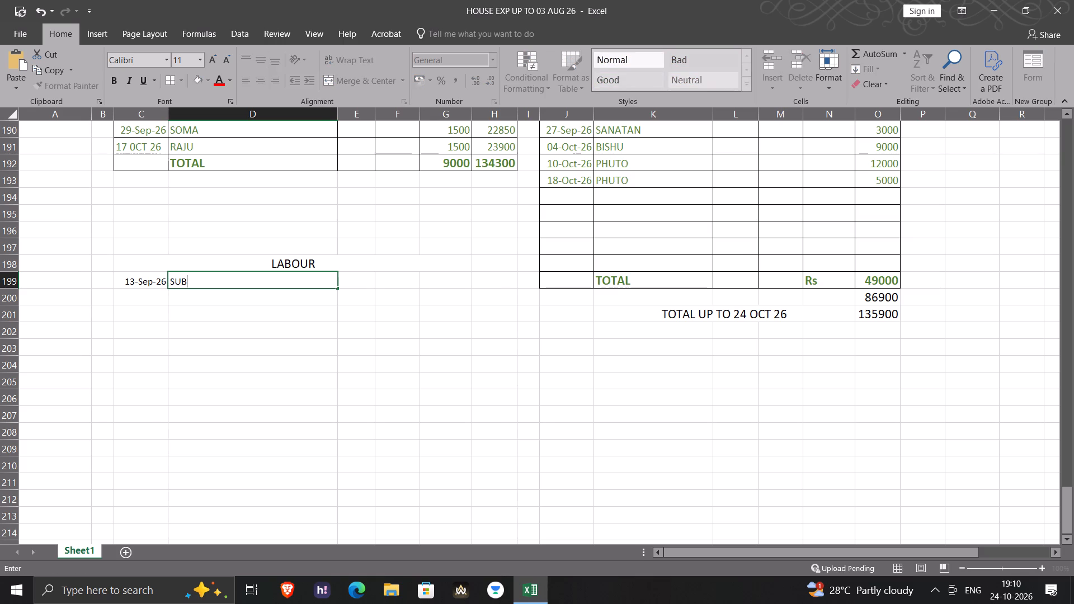
key(space)
text(MAR)
text(SI)
text(BL)
key(e)
key(space)
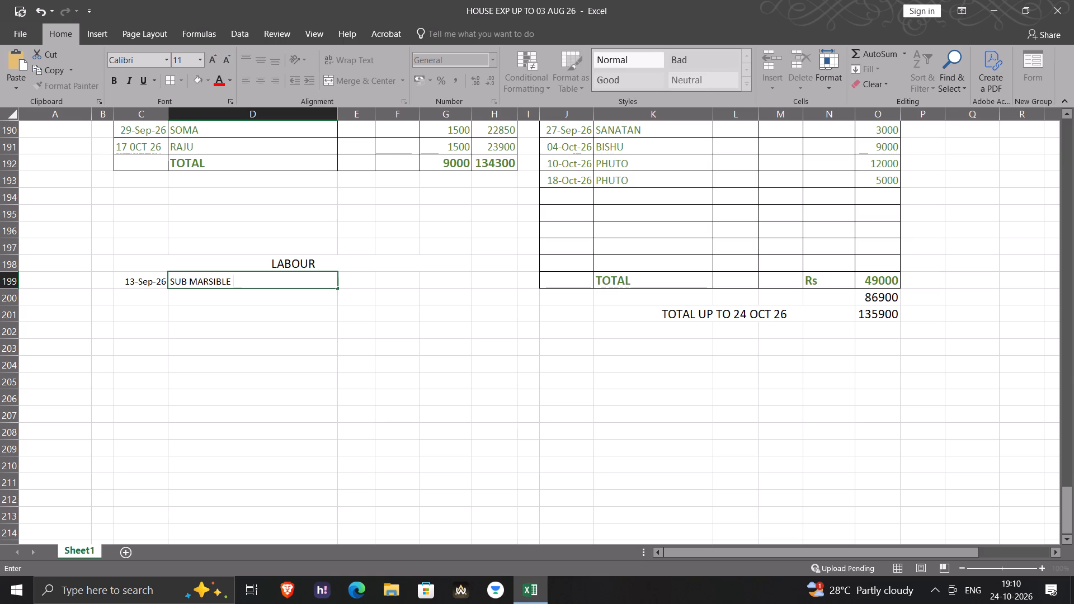
key(shift+ampersand)
key(space)
text(COUBACHA)
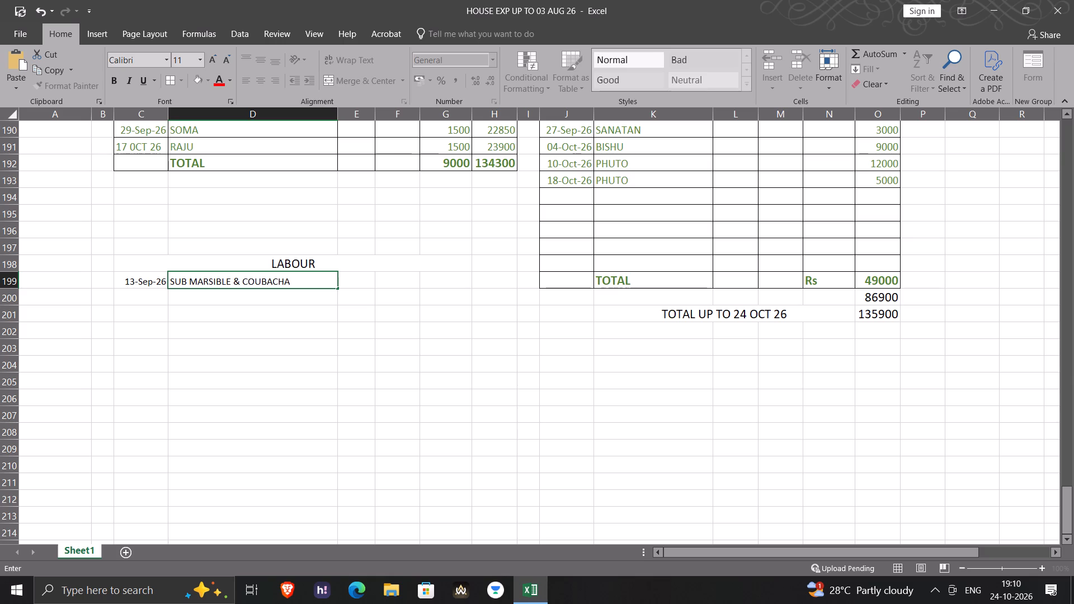
click(359, 277)
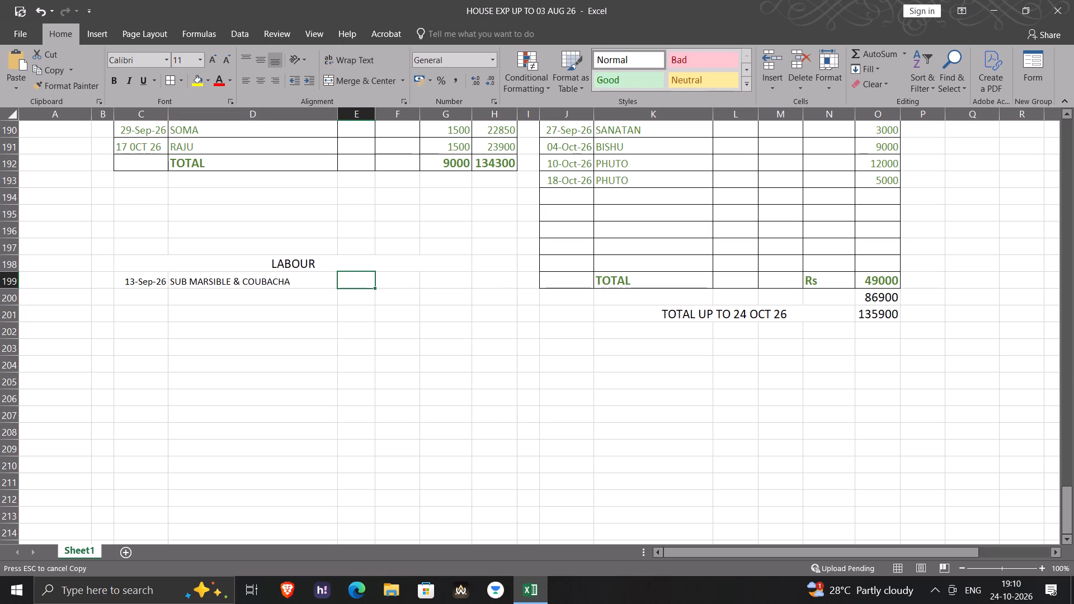
text(2000)
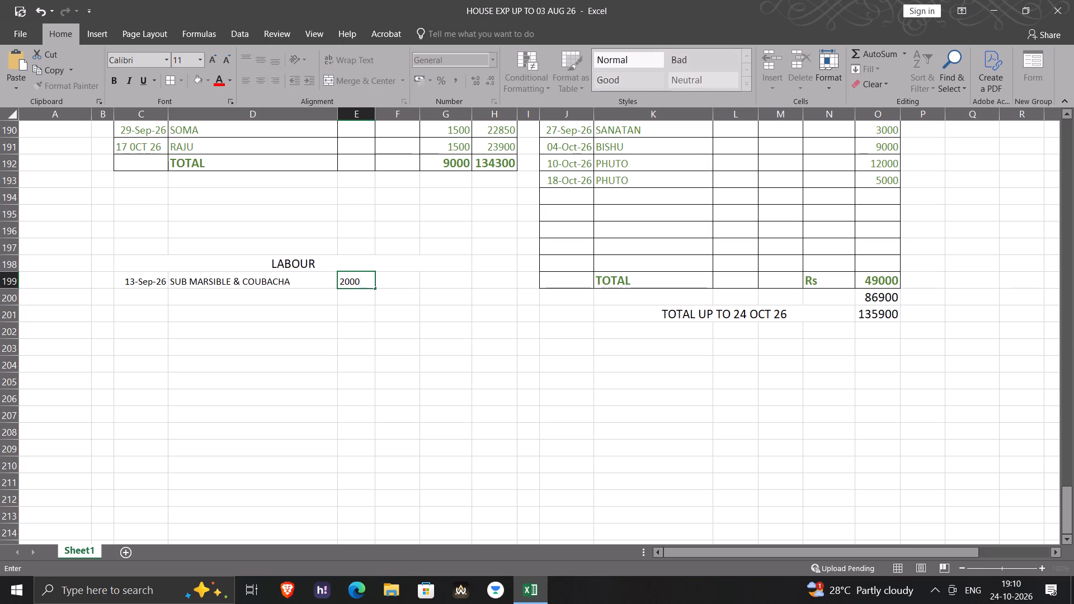
Fill labour row 200 with date 15 SEP 26, description GUARD PILLAR, and amount 5000 in column E.
click(139, 298)
text(15 SEP 26)
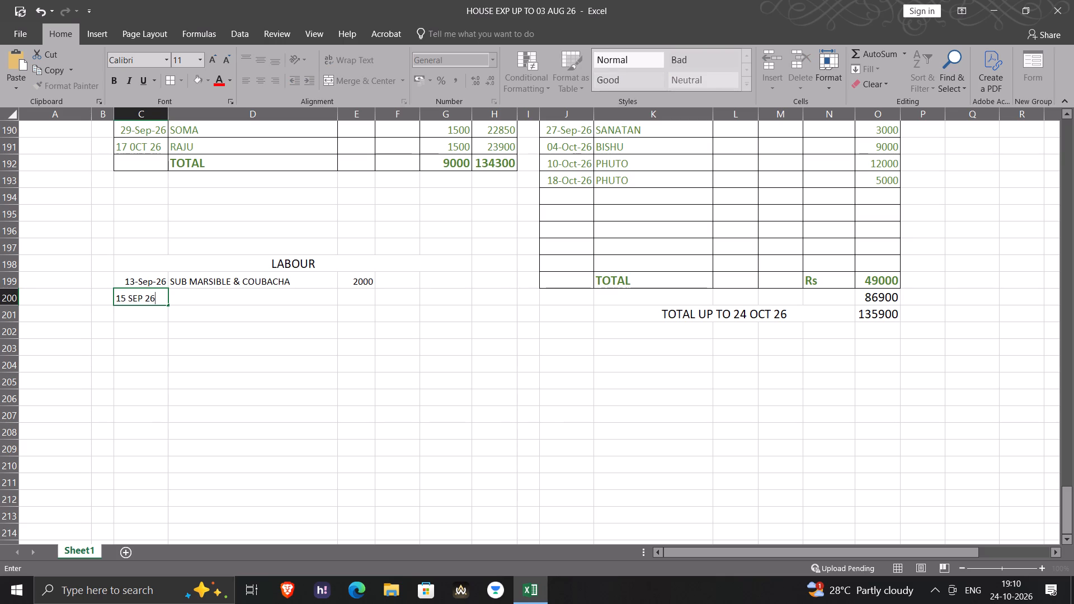
click(209, 294)
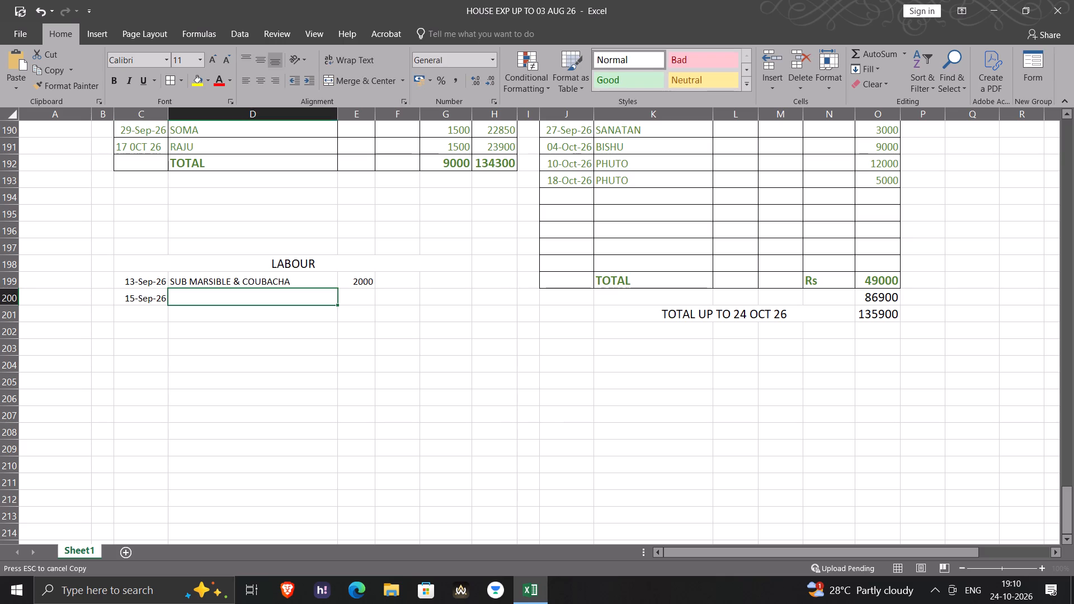
text(GU)
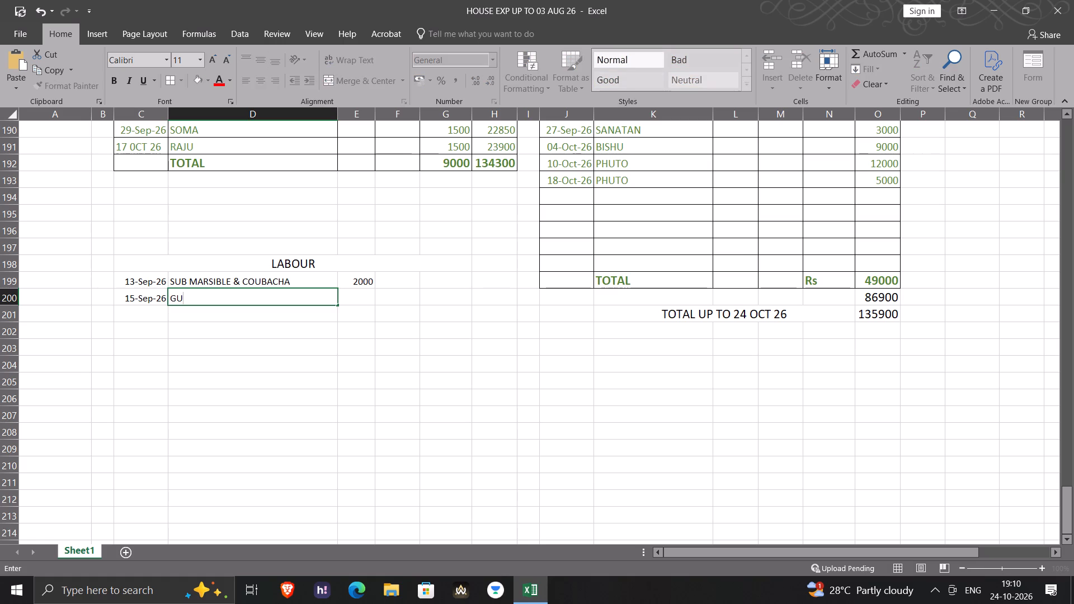
text(ARD PILLAR)
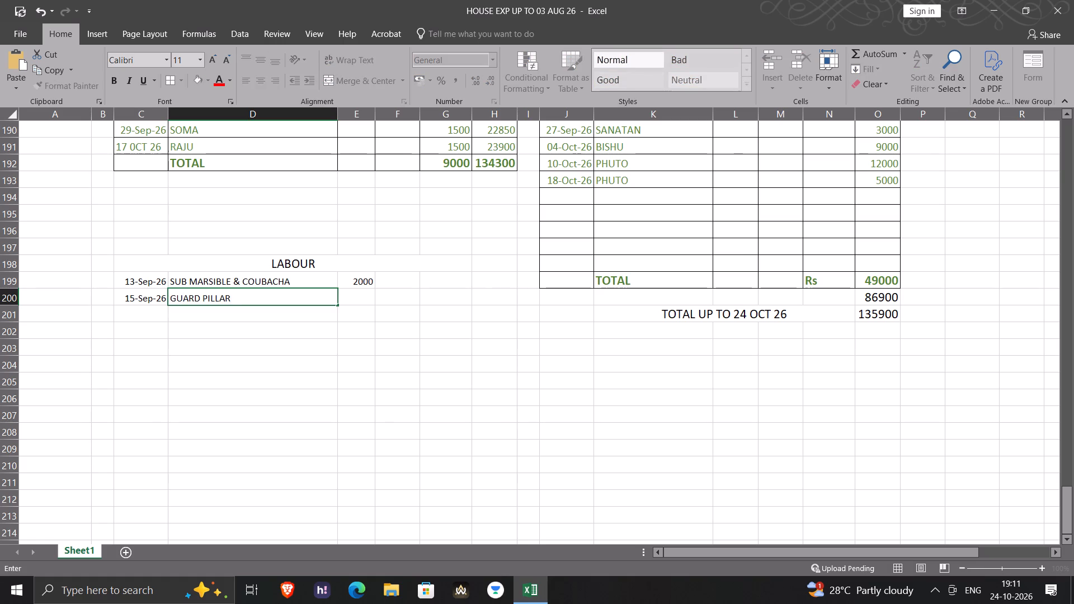
click(356, 294)
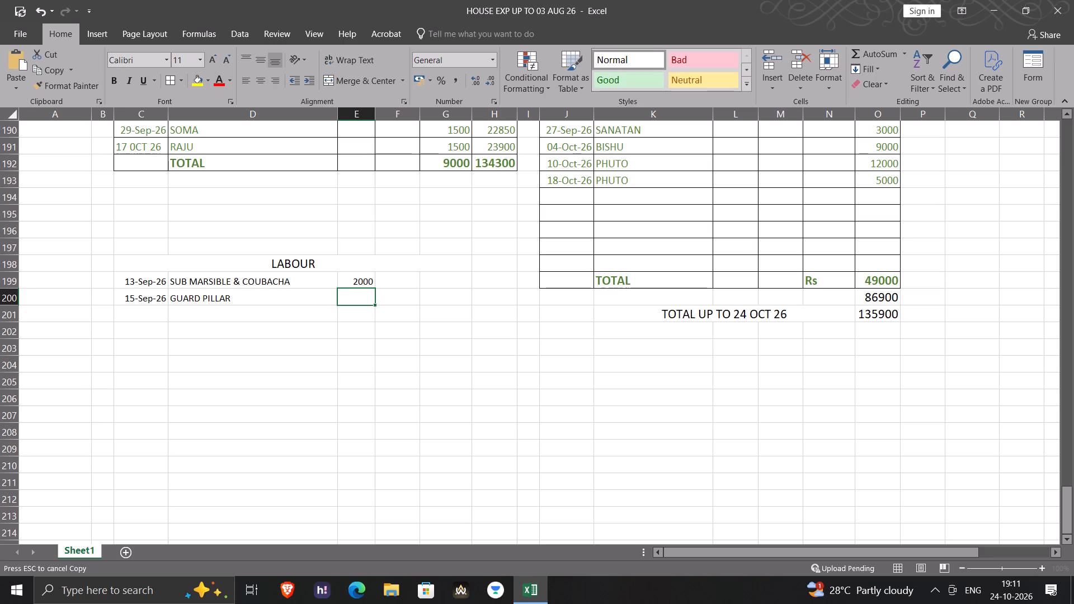
text(5000)
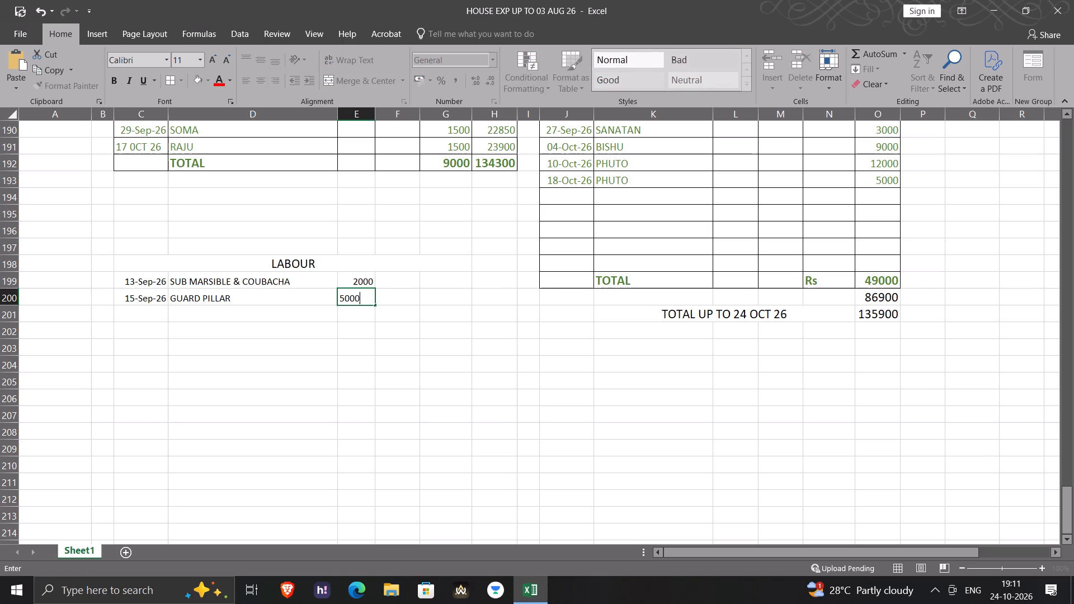
click(236, 299)
double_click(236, 299)
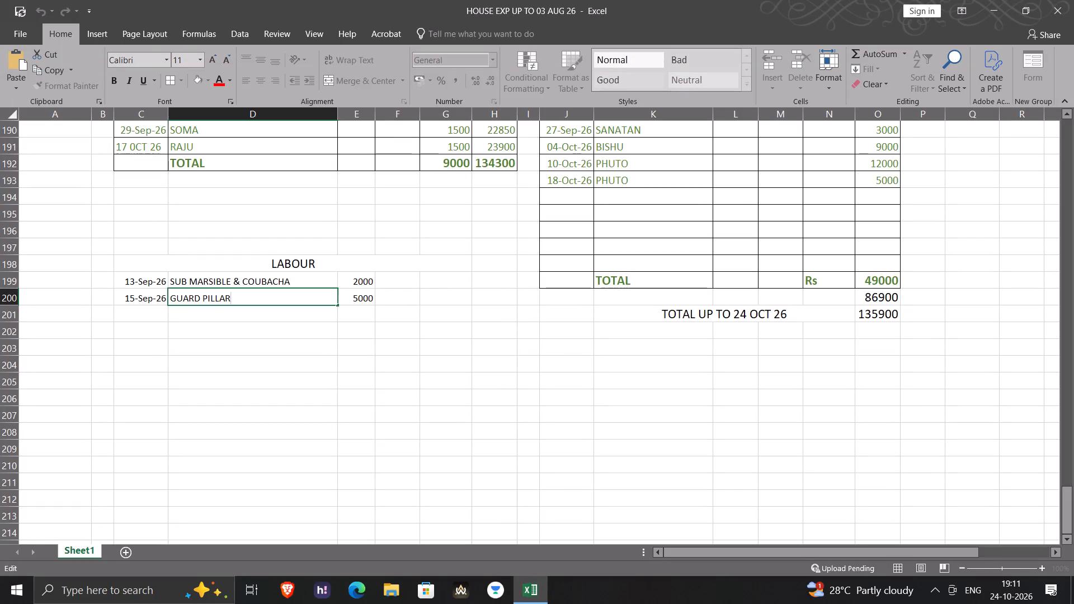
key(space)
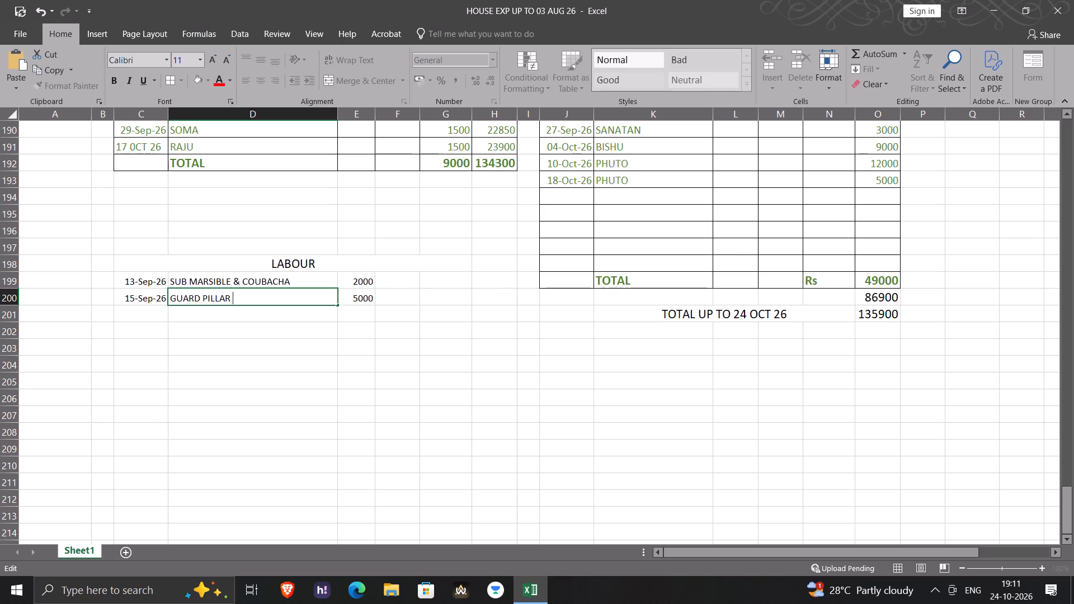
Fill labour row 201 with description EXTRA RCC WINDOW LOW LEVEL and amount 2000, leaving its date blank.
click(220, 317)
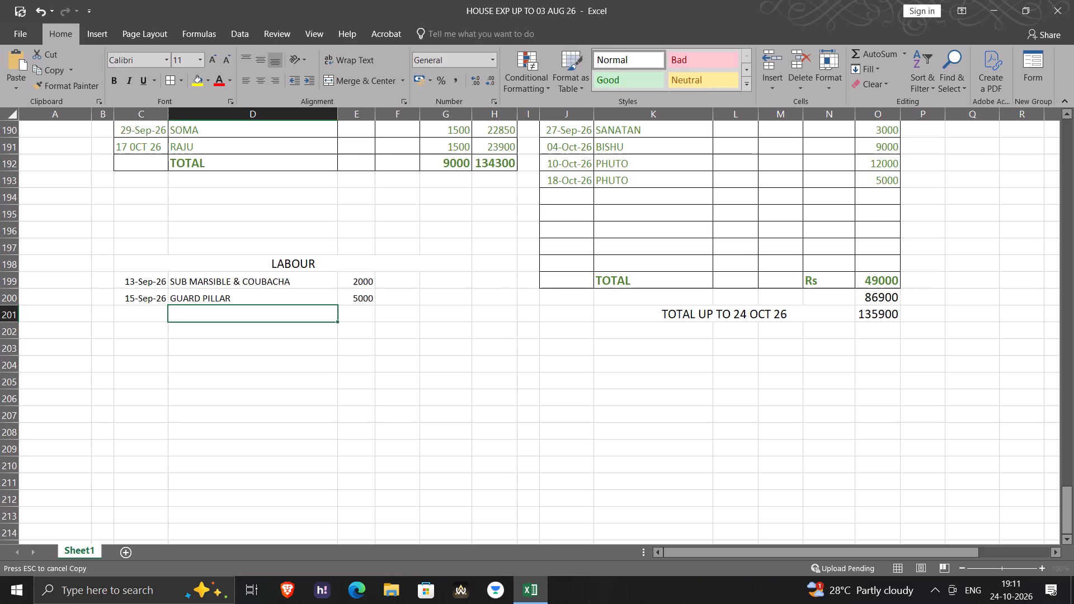
text(EX)
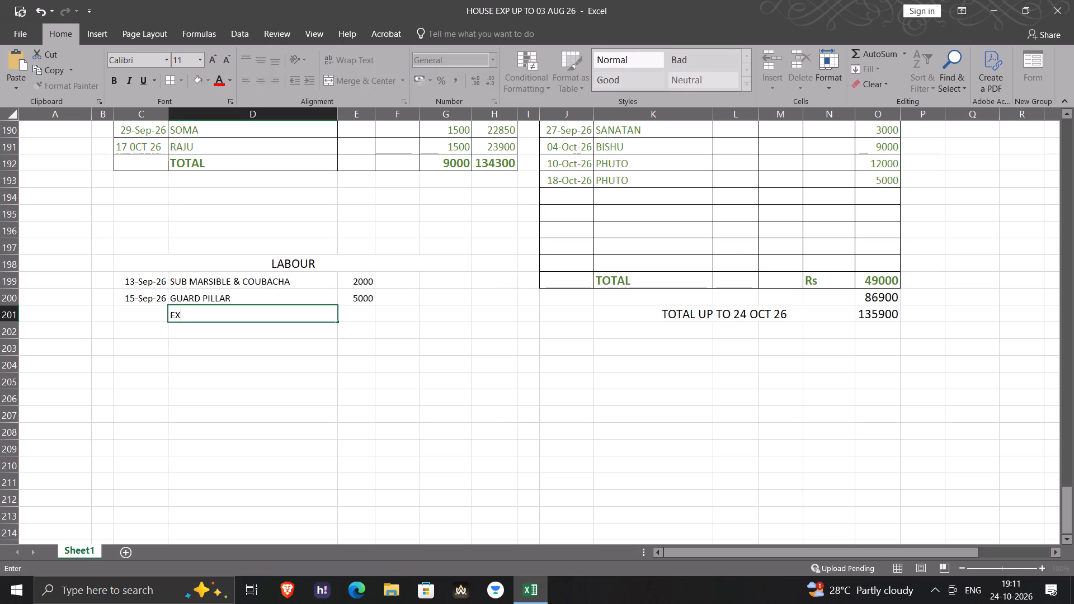
key(t)
text(RA)
key(space)
key(space)
text(RCC)
key(space)
key(space)
text(WIN)
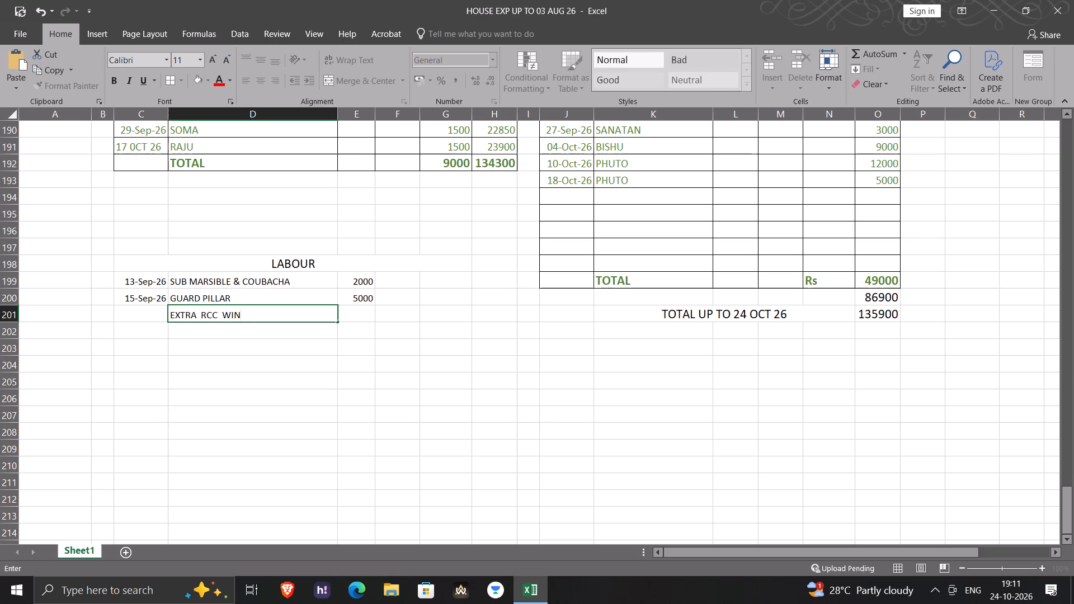
text(DOW)
key(space)
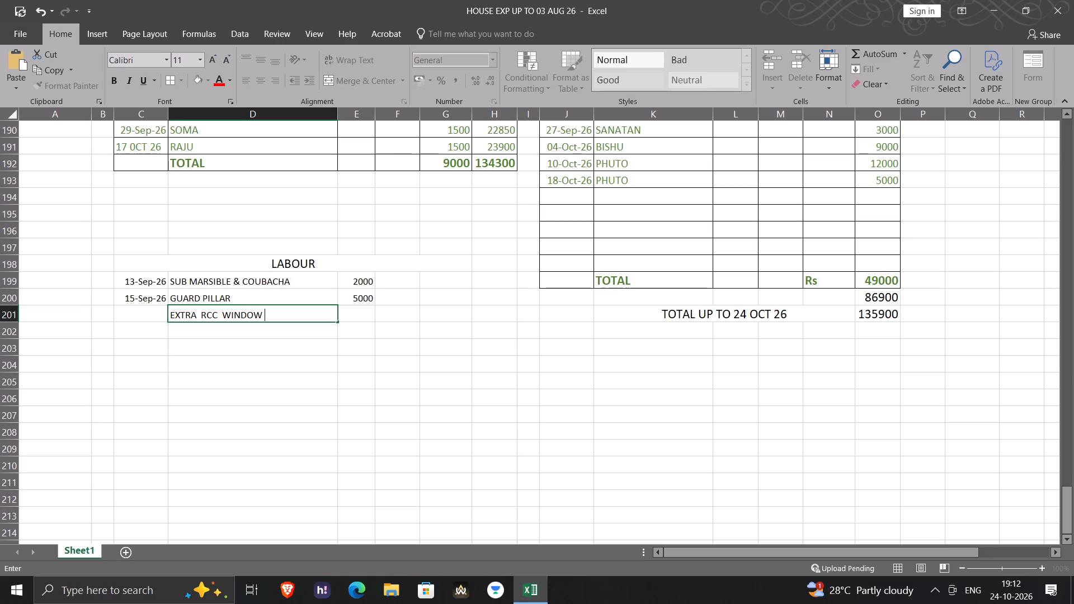
text(LOW L)
text(EVEL)
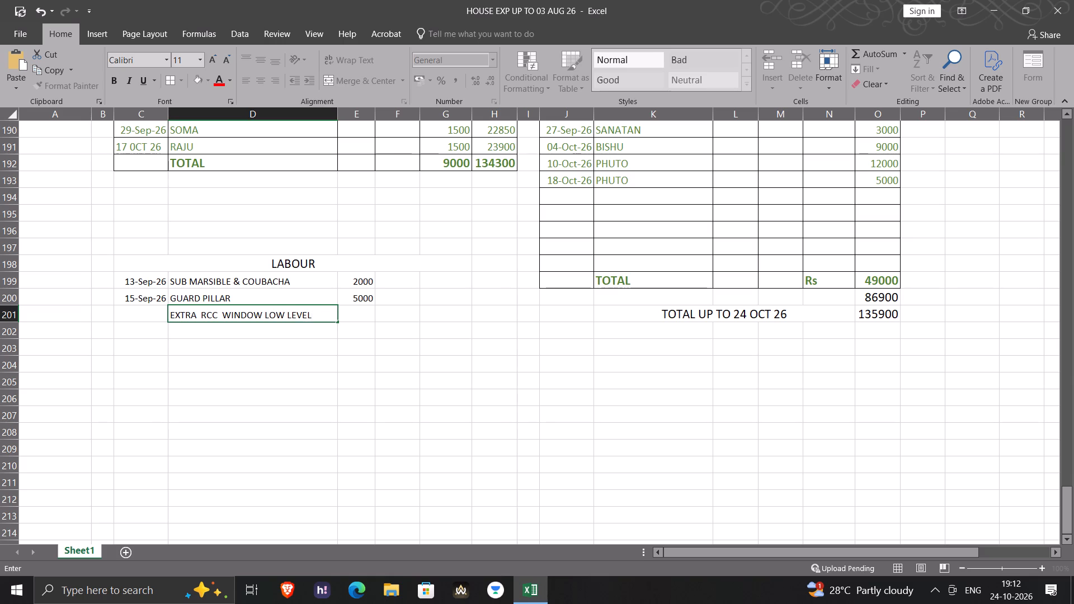
click(362, 312)
text(2000)
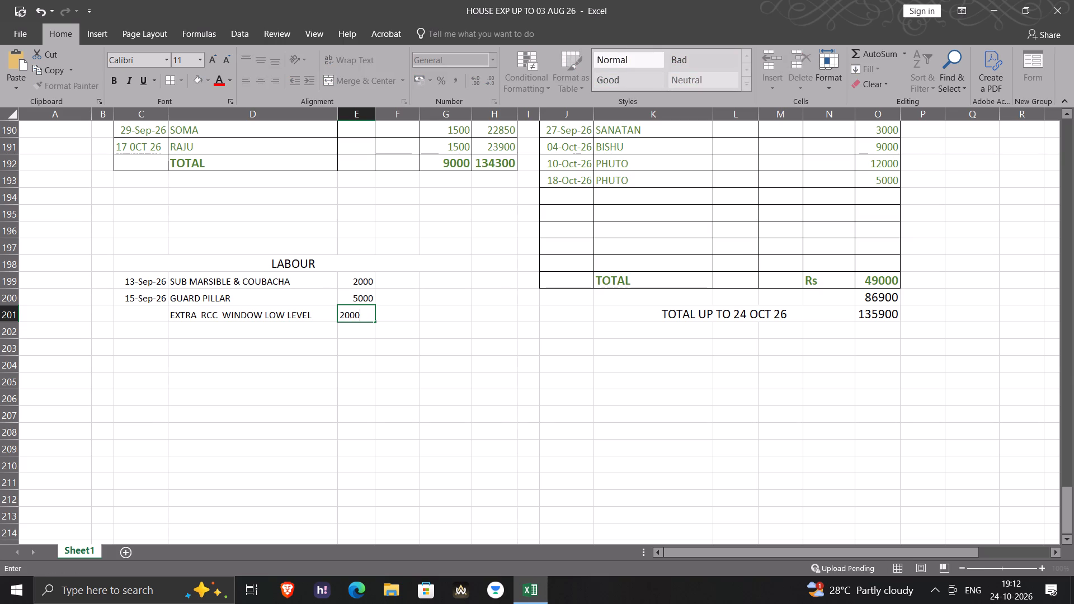
Fill labour row 202 with date 27 SEP 26, description BRIKS WASH, and amount 1000 in column E.
click(141, 329)
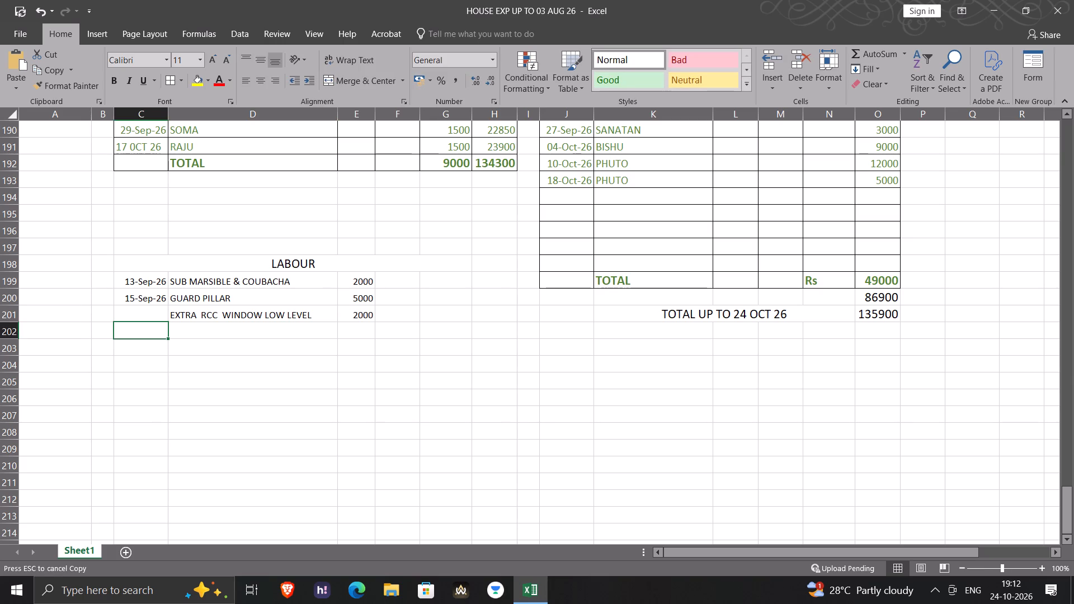
text(27)
key(space)
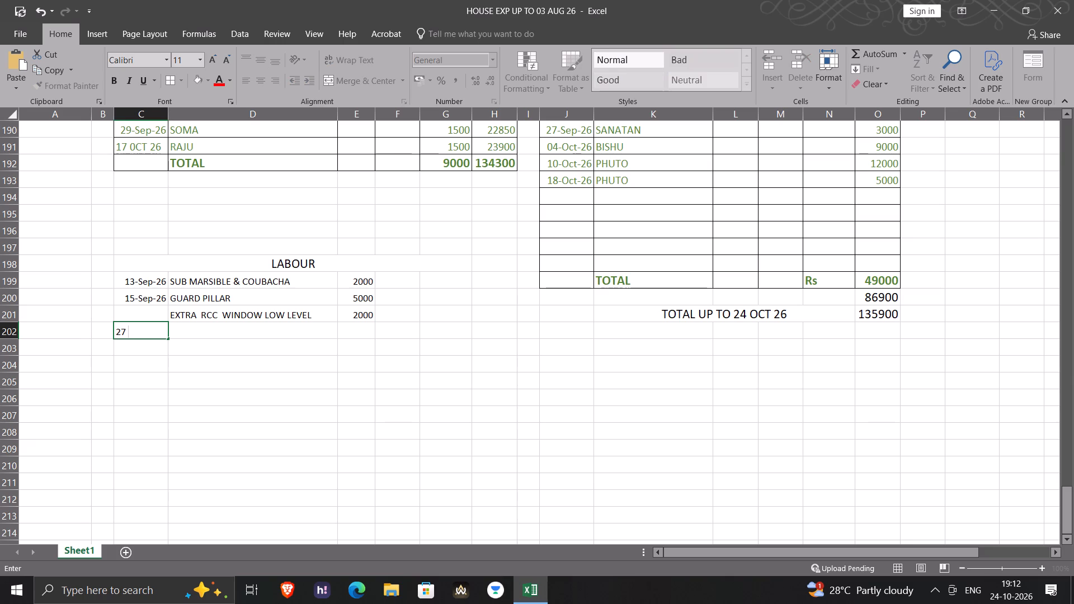
text(SEP)
key(space)
text(26)
click(214, 330)
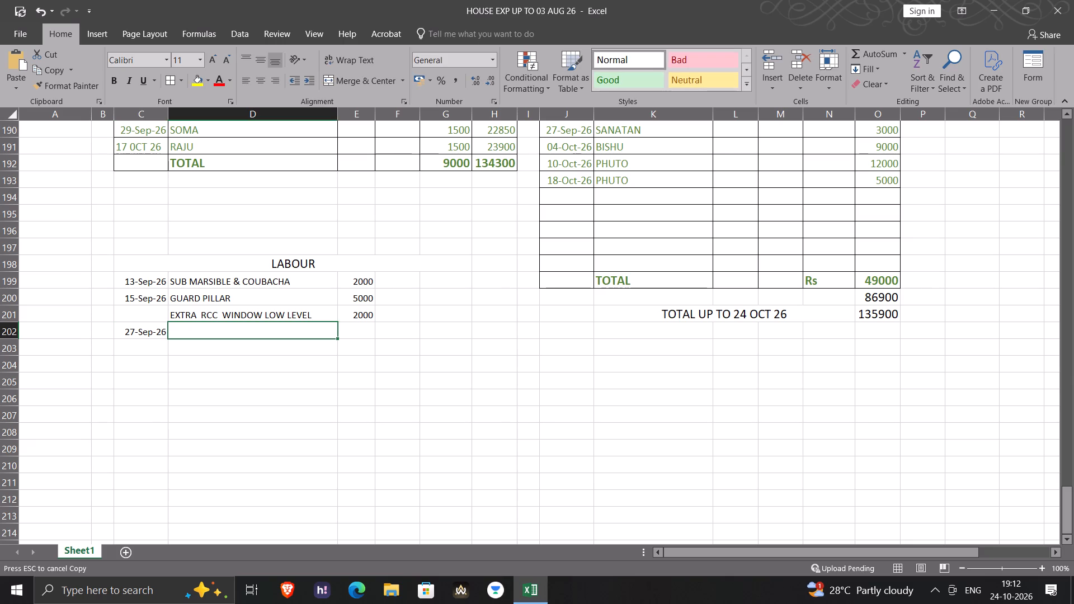
key(b)
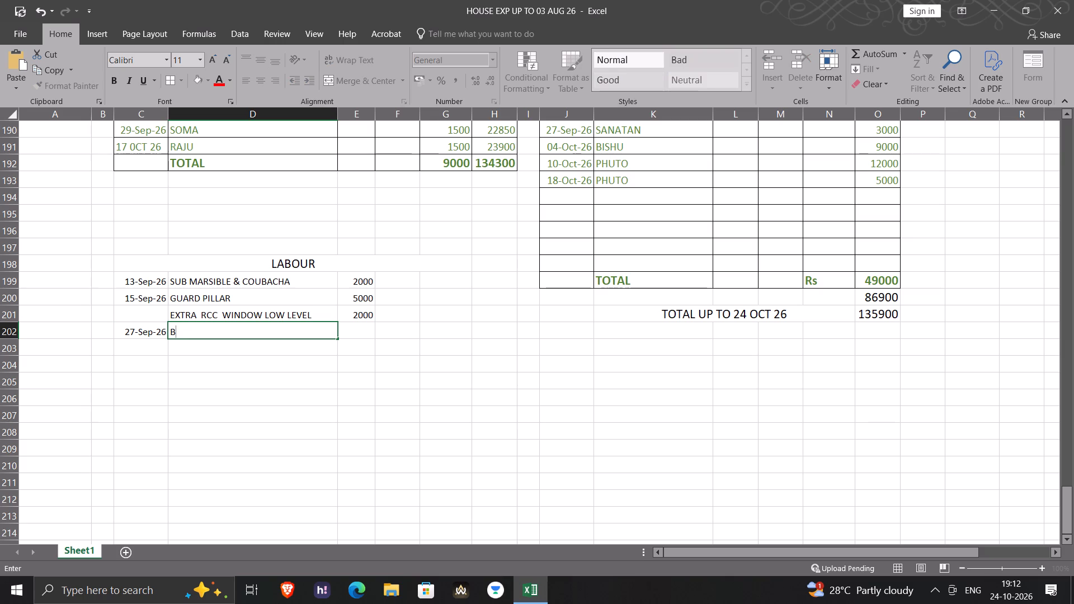
text(RIKS)
key(space)
text(WAS)
key(h)
key(Tab)
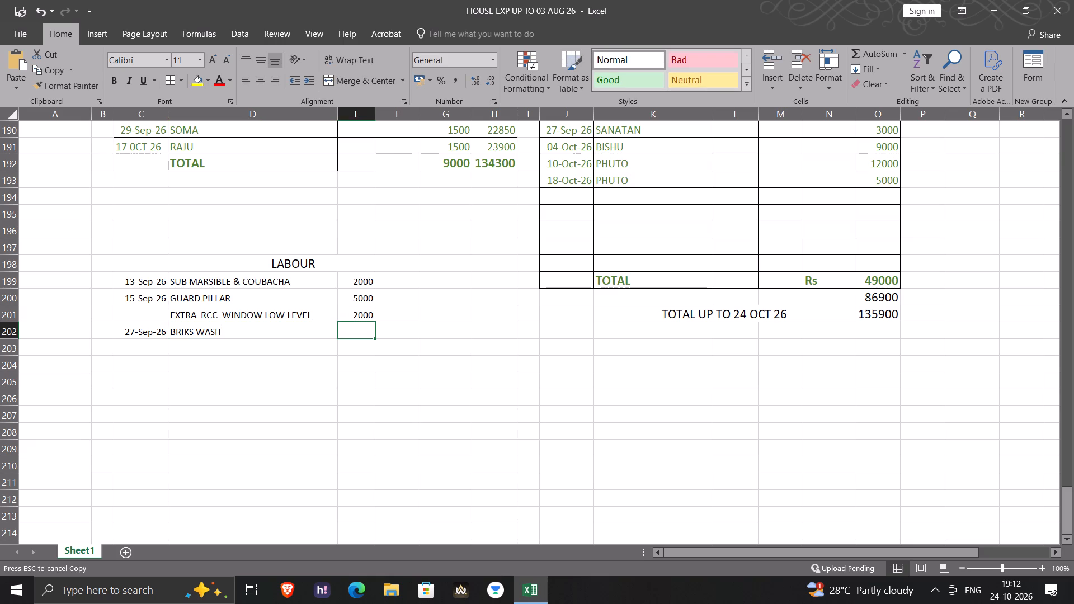
text(1000)
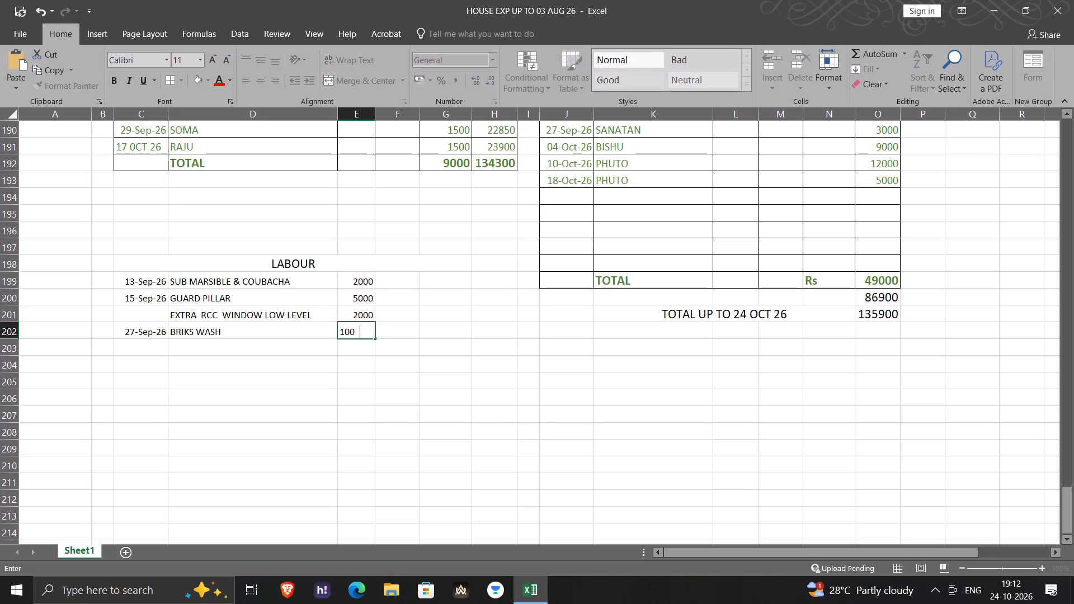
Fill labour row 203 with date 23 OCT 26, description BRIKS WASH, and amount 1000 in column E.
click(129, 351)
text(23)
key(space)
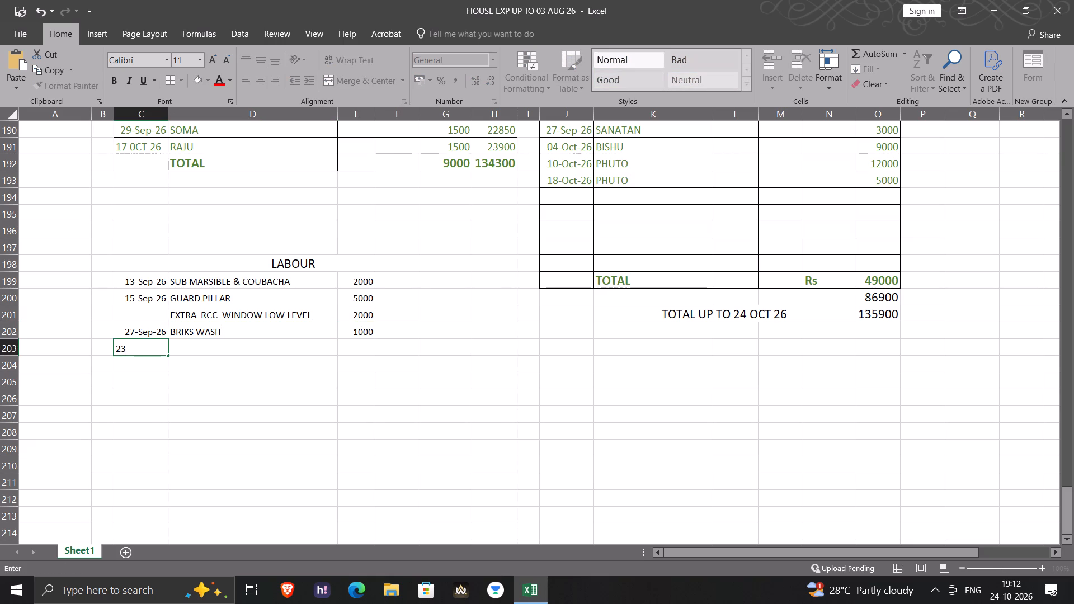
text(OCT)
key(space)
text(26)
key(Tab)
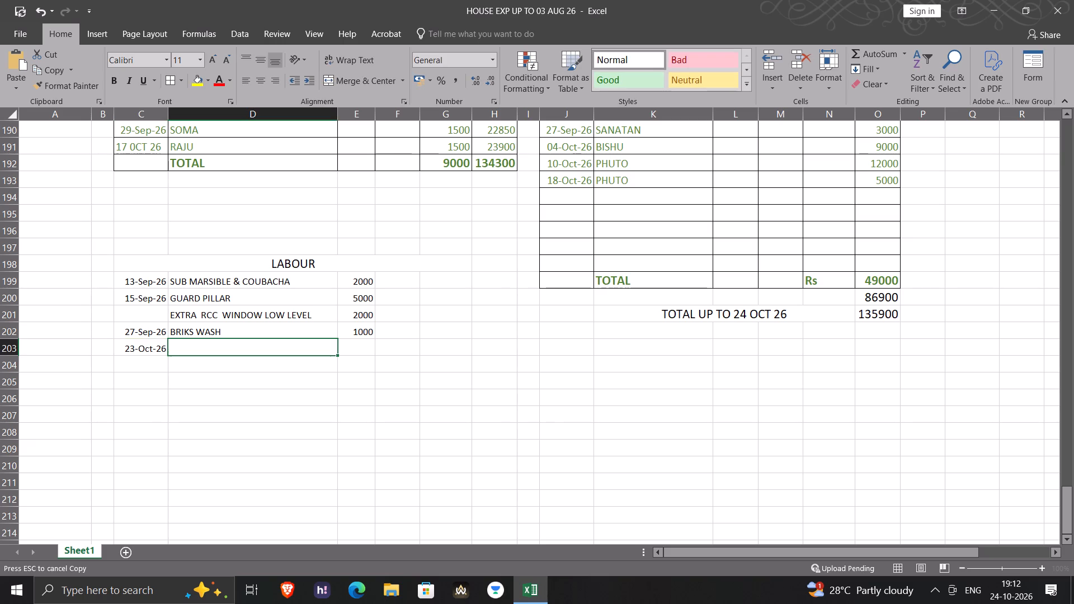
key(b)
text(RIKS WASH)
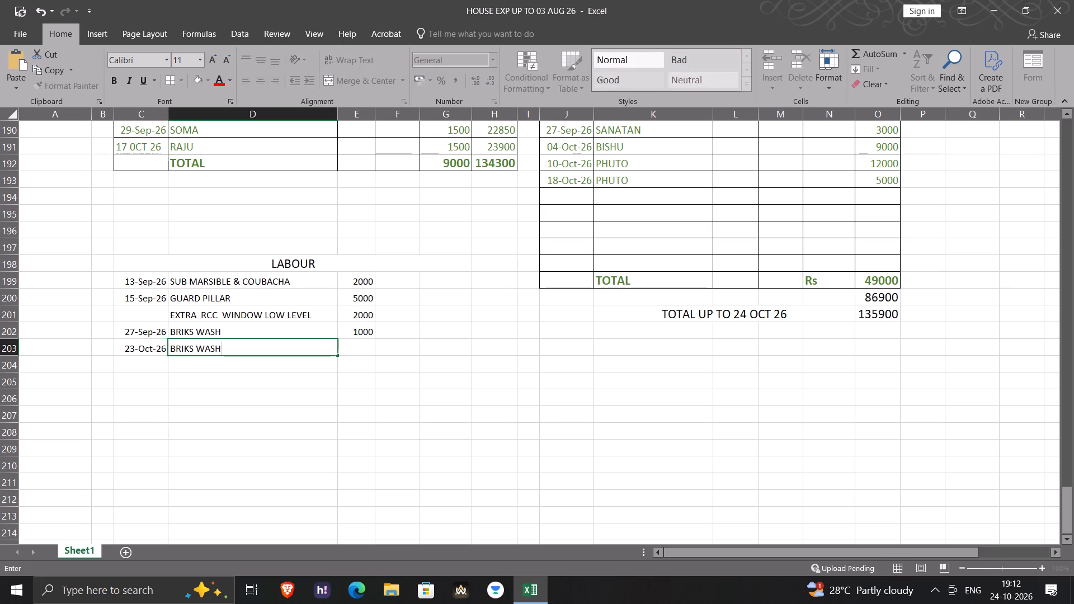
key(Tab)
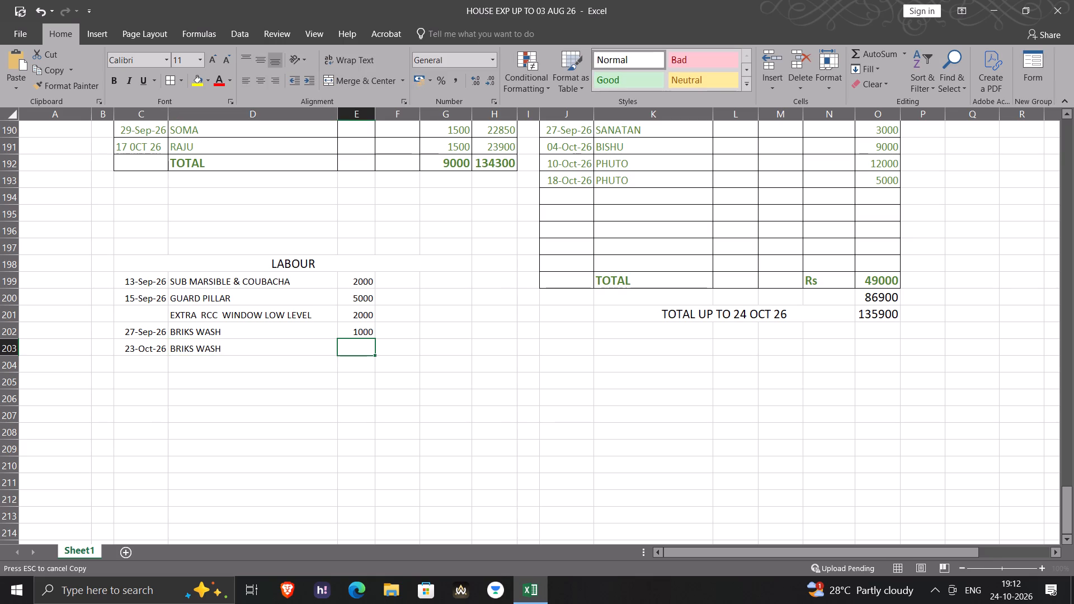
text(1000)
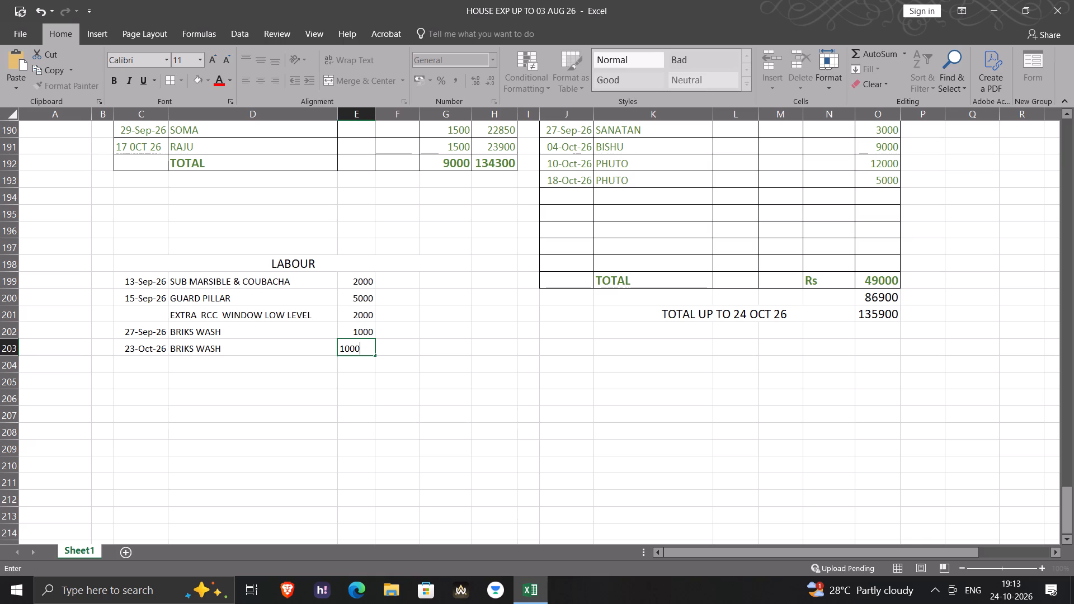
Replace the LABOUR heading in row 198 with EXTRA MISTRY.
click(252, 263)
key(Delete)
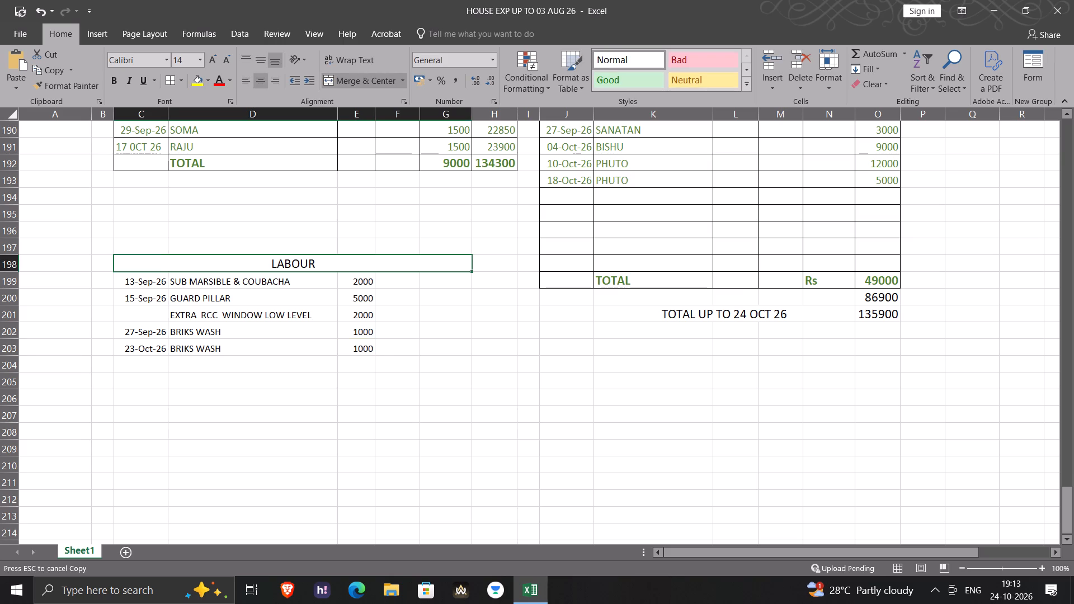
text(EXT)
text(RA)
key(space)
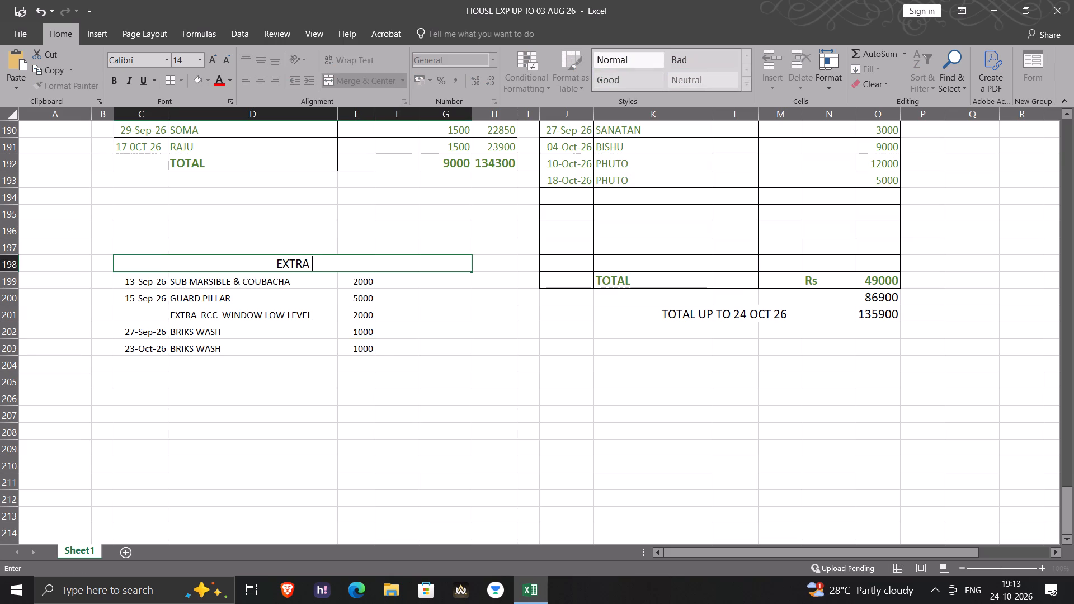
text(MISTRY)
click(197, 389)
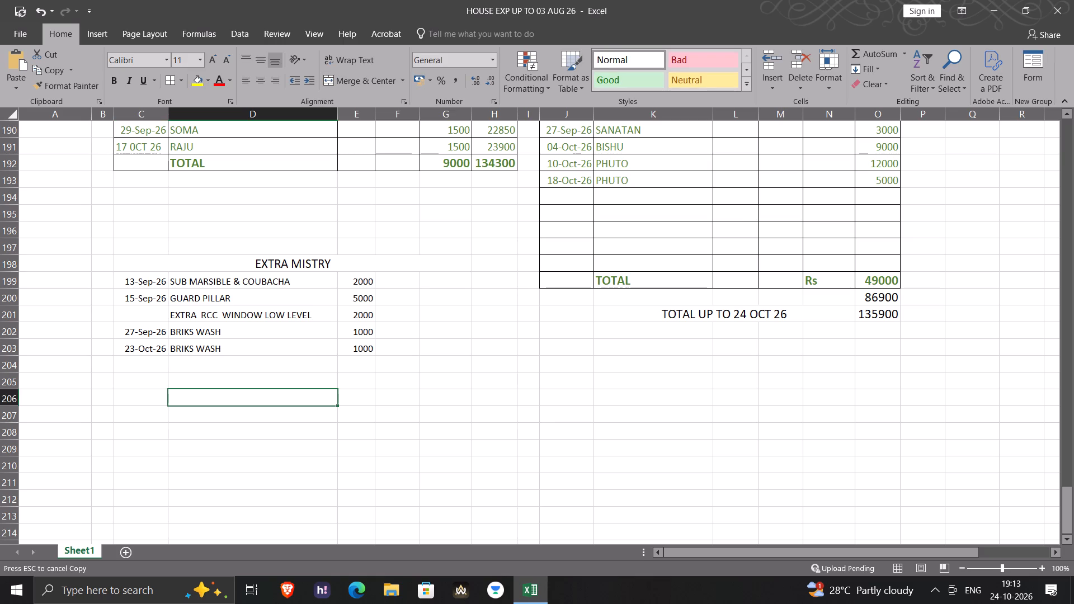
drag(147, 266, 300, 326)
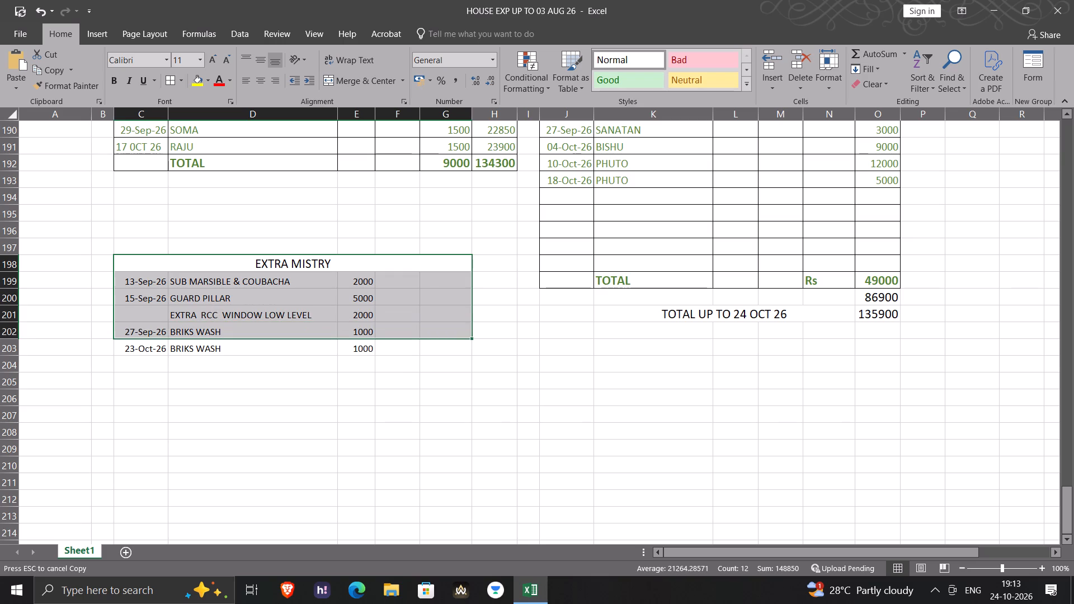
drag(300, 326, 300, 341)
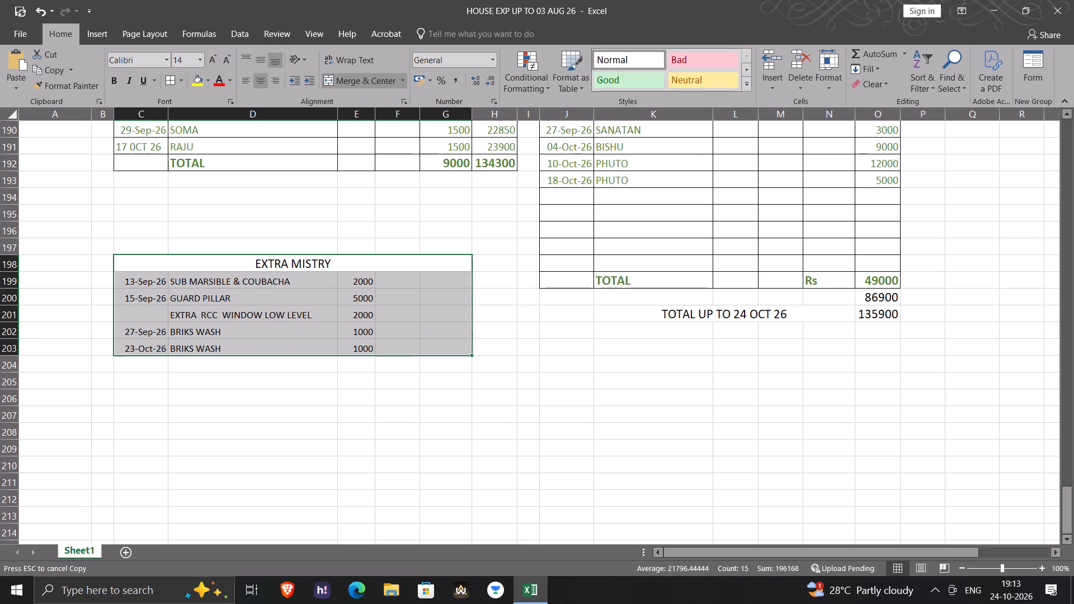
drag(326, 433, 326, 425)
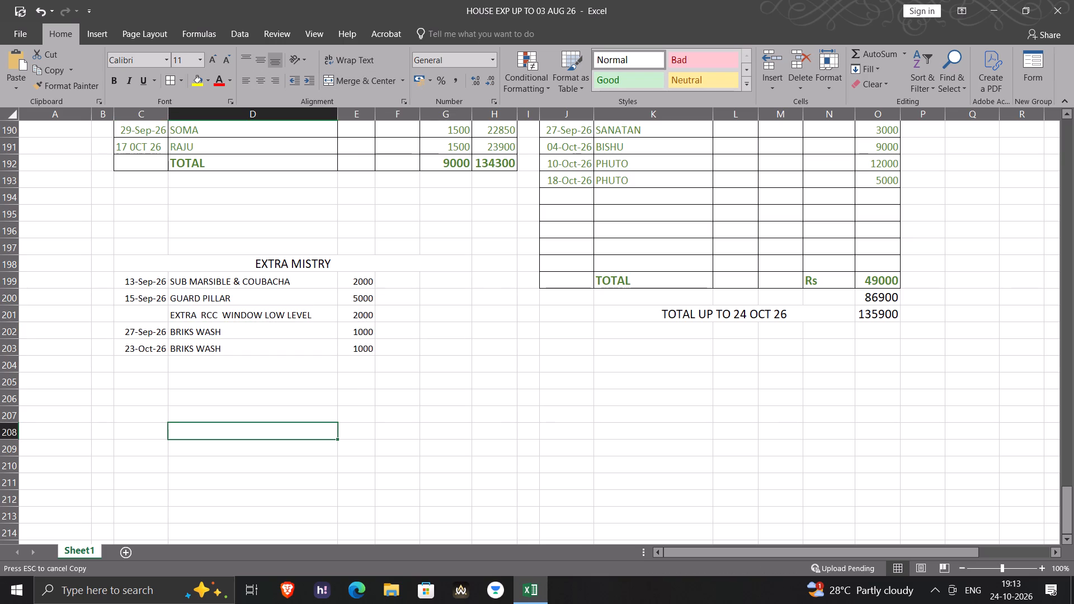
Unmerge the EXTRA MISTRY heading cells in row 198.
click(354, 263)
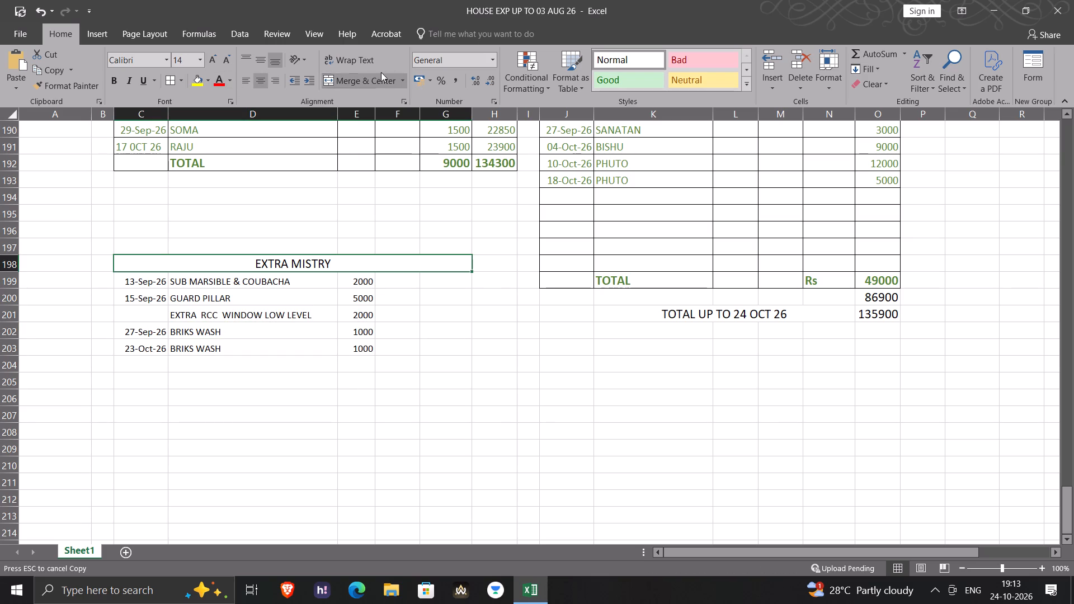
click(355, 78)
click(204, 228)
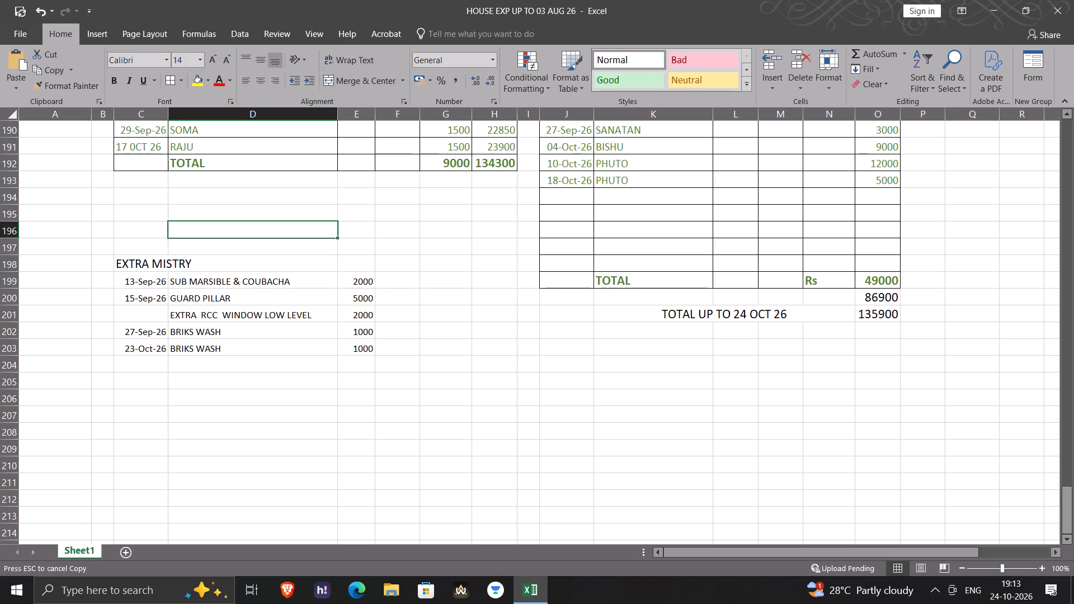
Apply all borders to the EXTRA MISTRY table range C198:E204.
drag(129, 264, 356, 291)
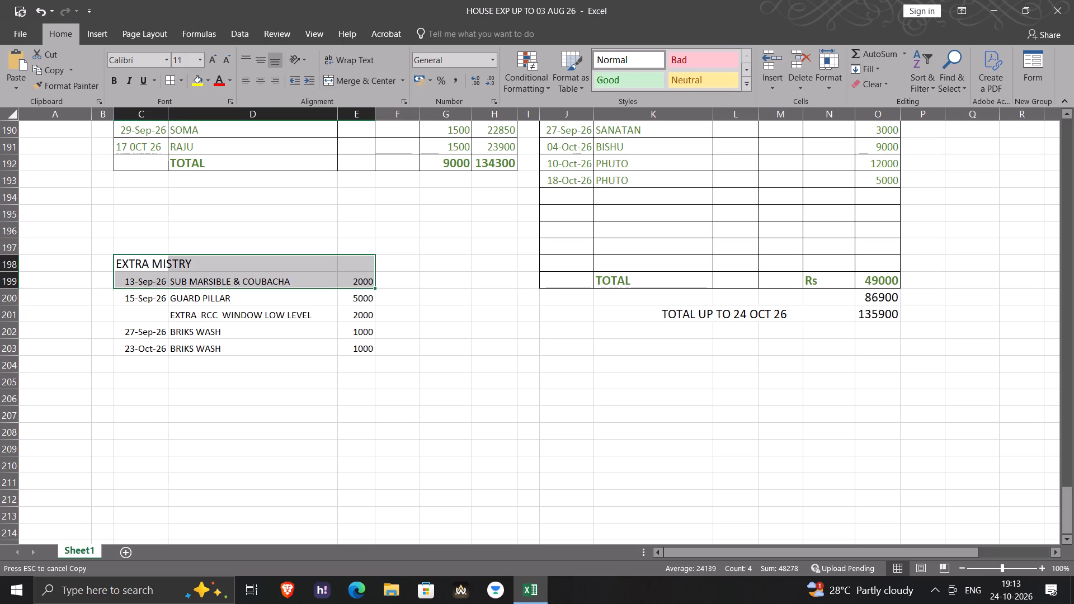
drag(356, 291, 348, 356)
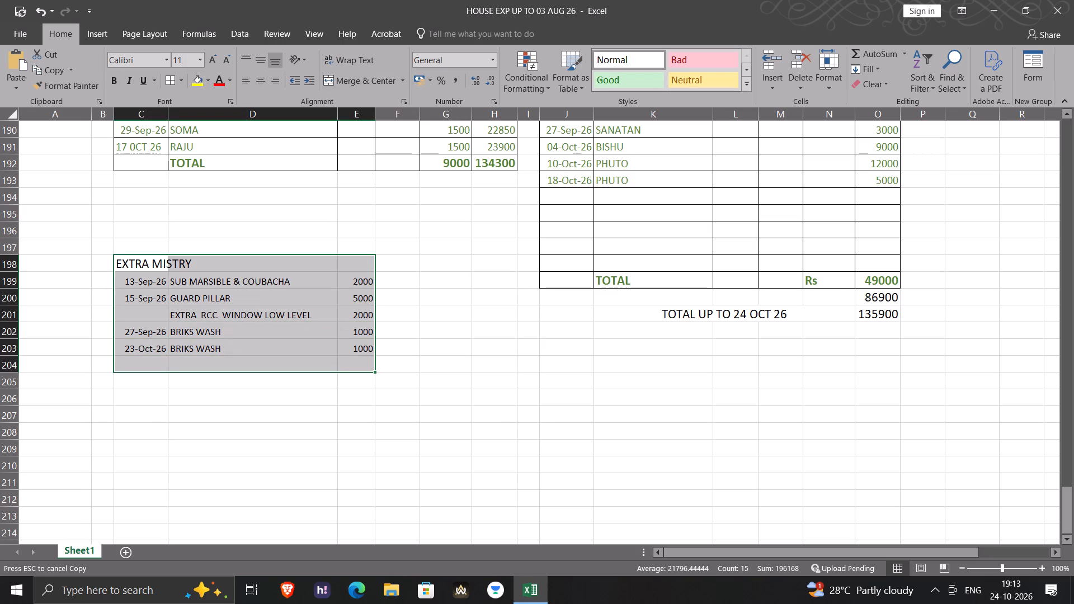
drag(348, 356, 352, 369)
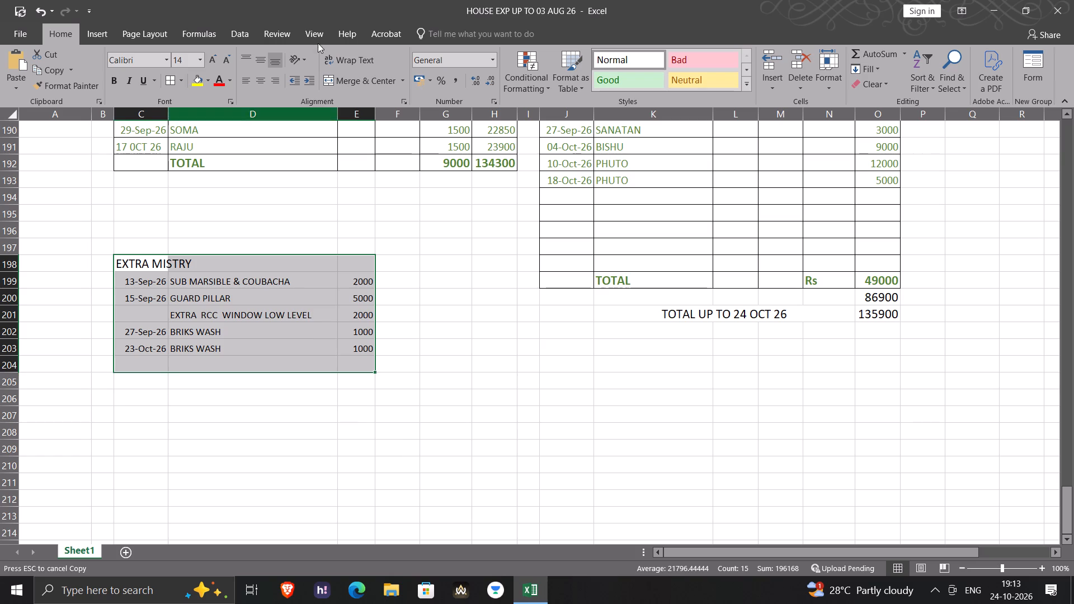
click(171, 83)
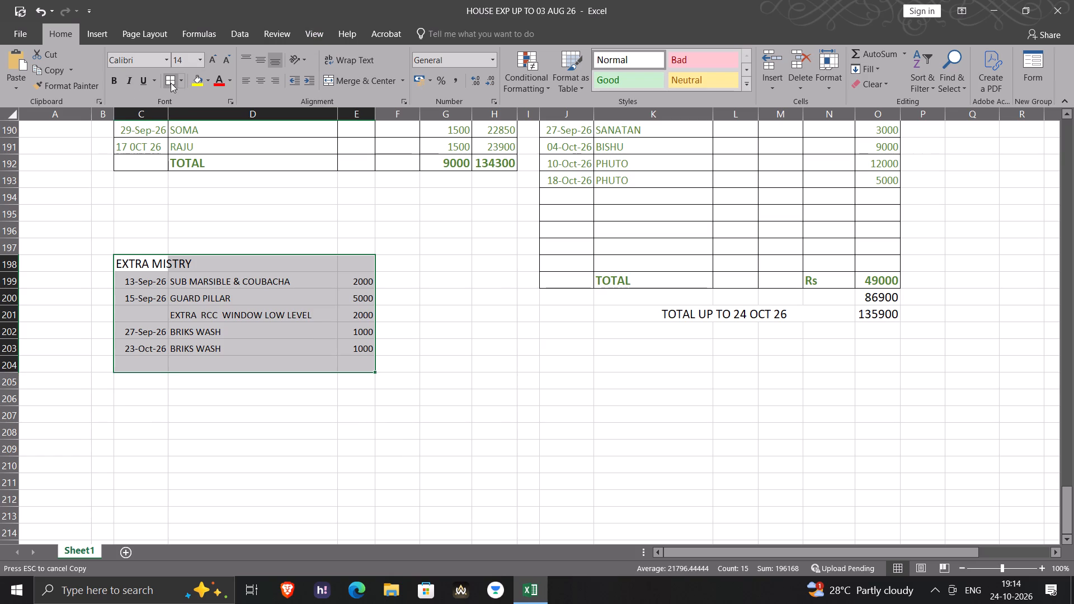
click(467, 323)
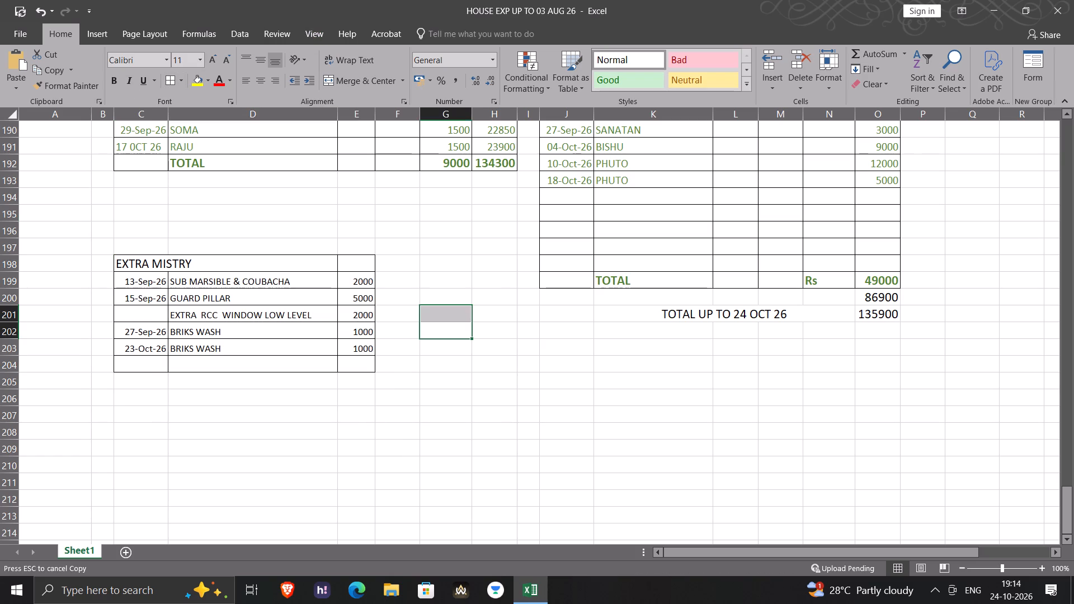
Merge and center the EXTRA MISTRY heading across C198:E198.
drag(151, 265, 336, 267)
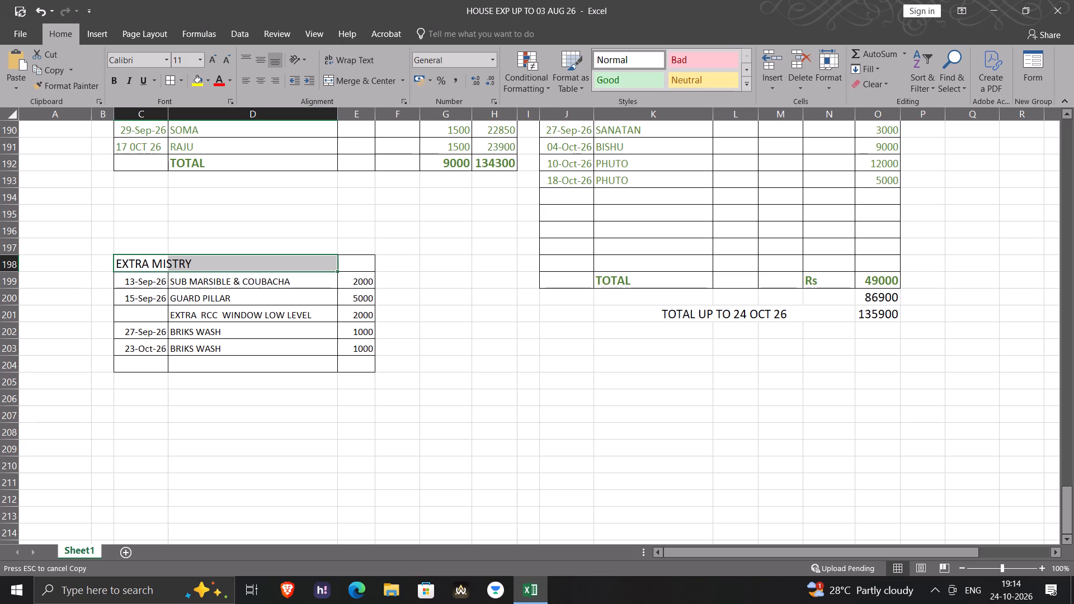
drag(336, 267, 345, 266)
click(339, 78)
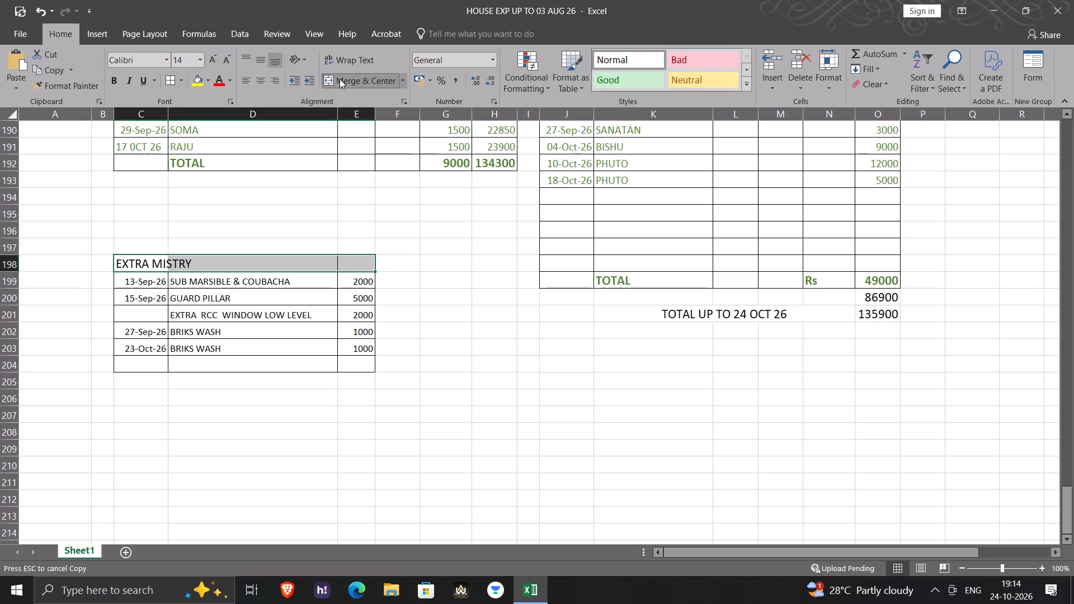
click(425, 249)
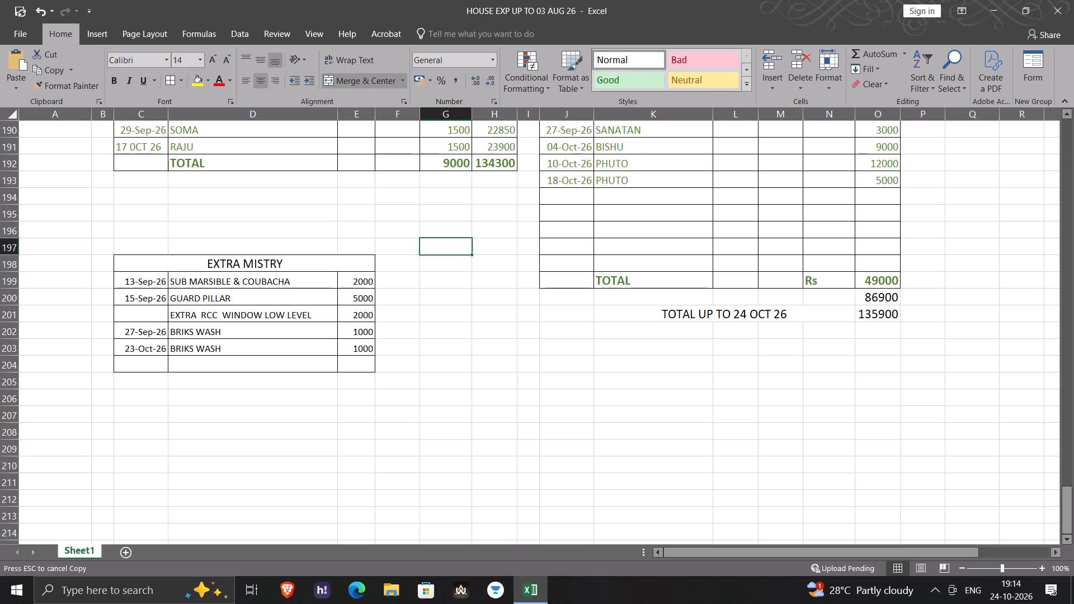
AutoSum the EXTRA MISTRY amounts from E199 down, placing the total in cell E208.
click(360, 363)
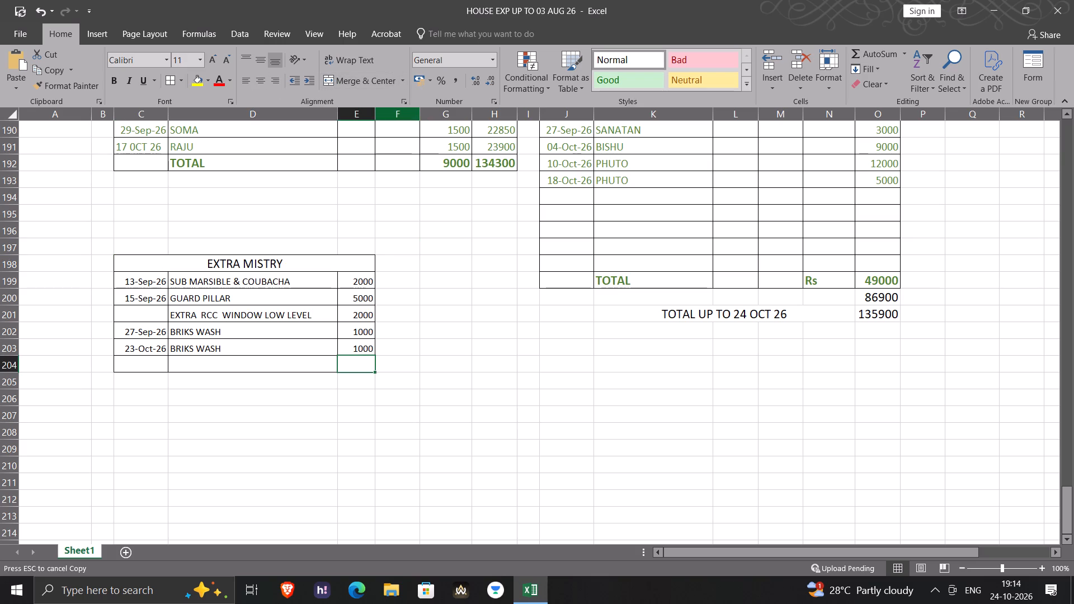
click(353, 419)
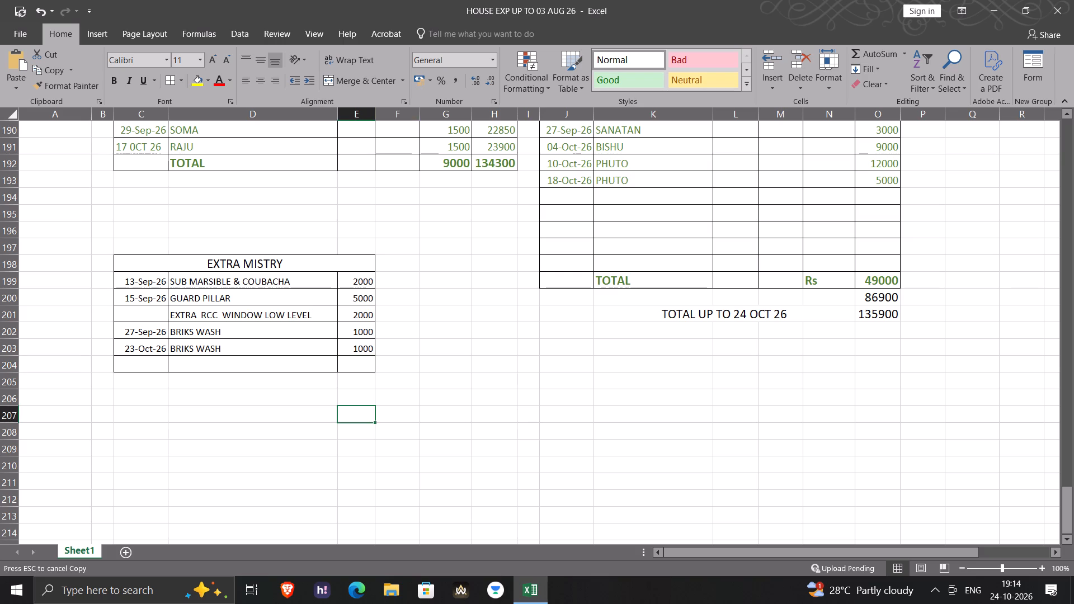
drag(361, 281, 361, 287)
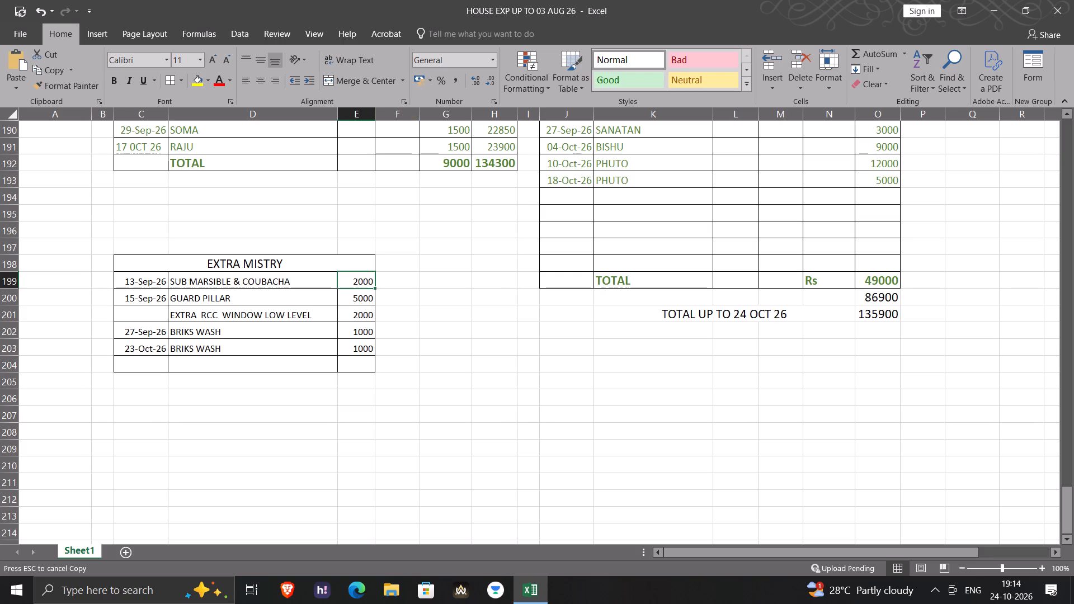
drag(361, 287, 365, 419)
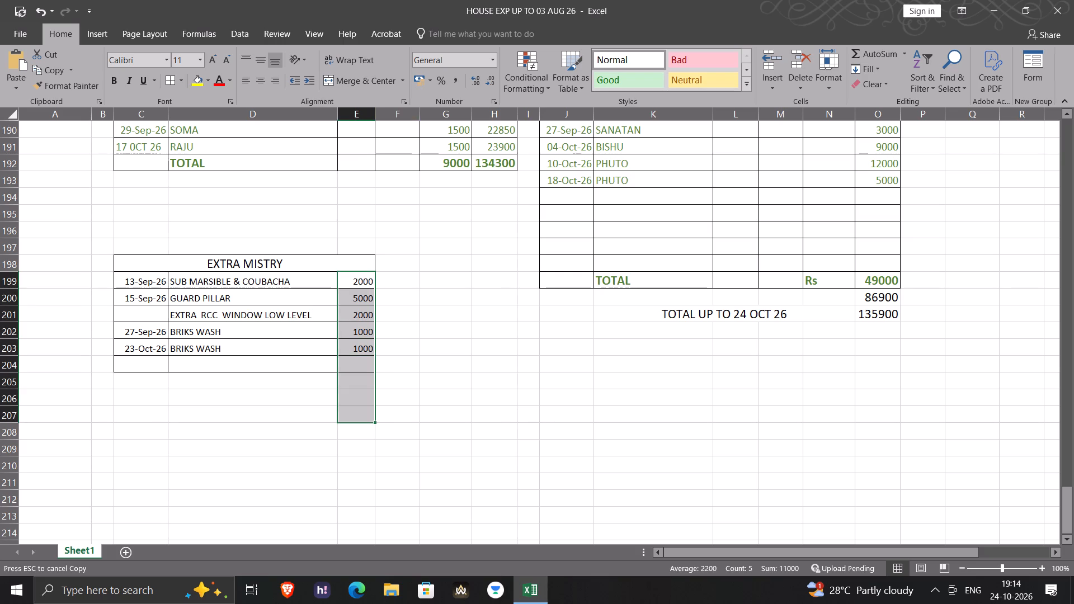
drag(365, 419, 367, 427)
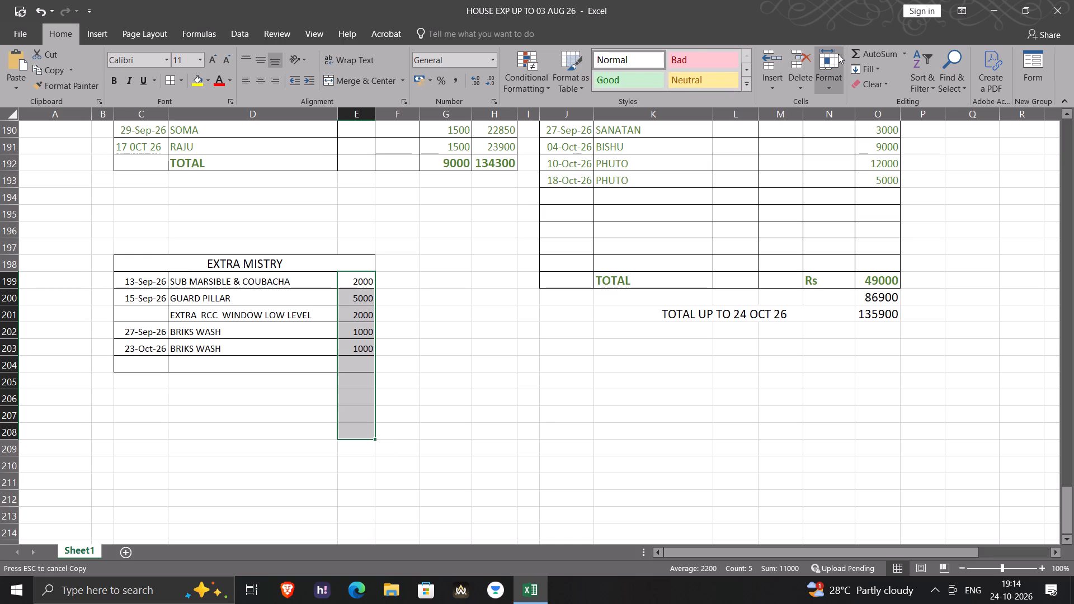
click(855, 52)
click(463, 308)
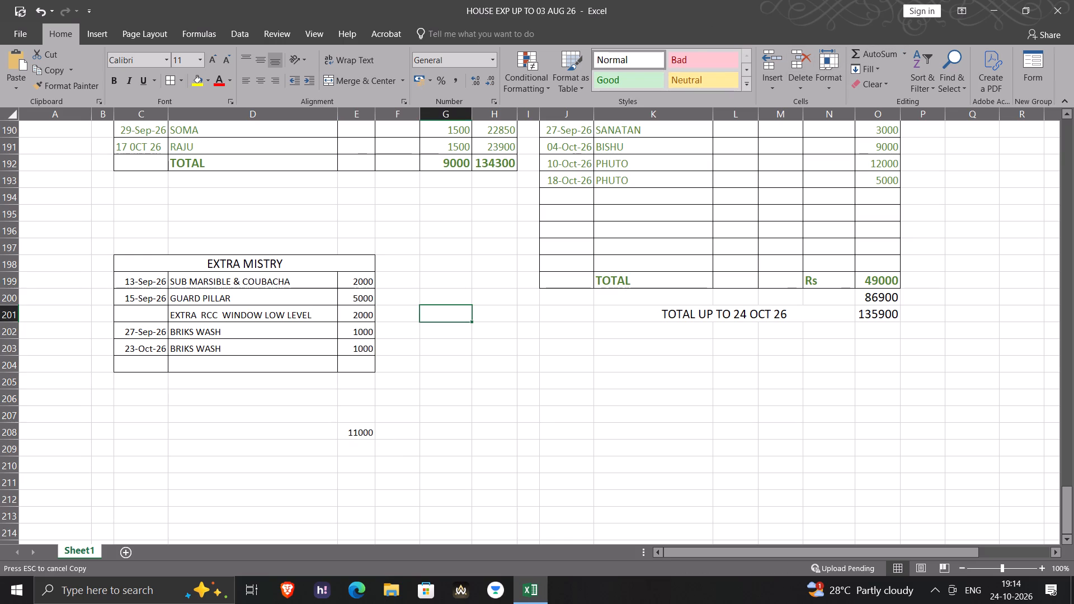
Set the font size of the EXTRA MISTRY total in E208 to 14.
click(356, 431)
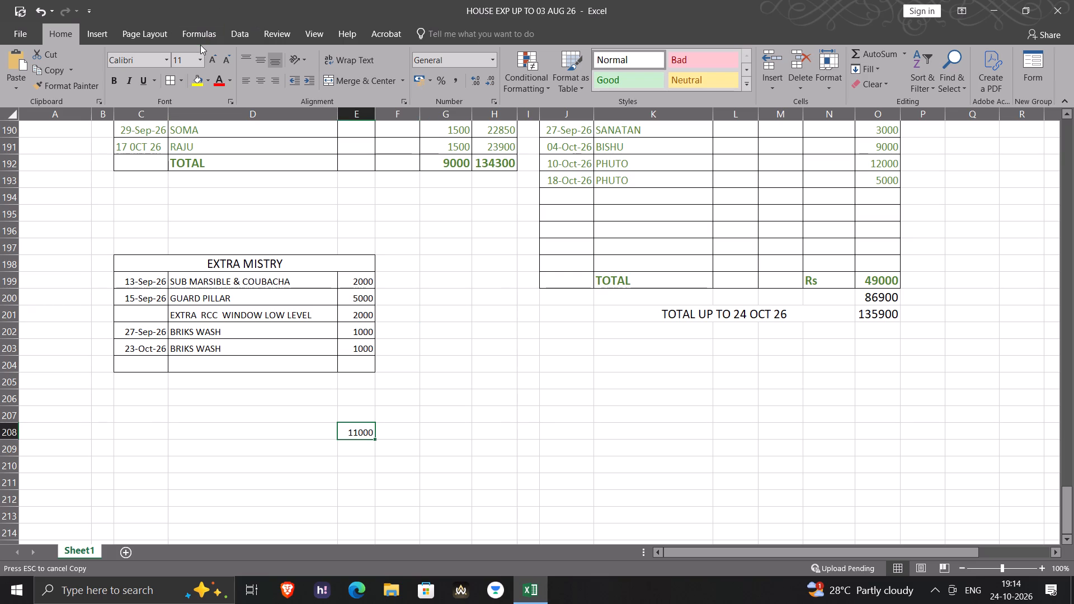
click(200, 63)
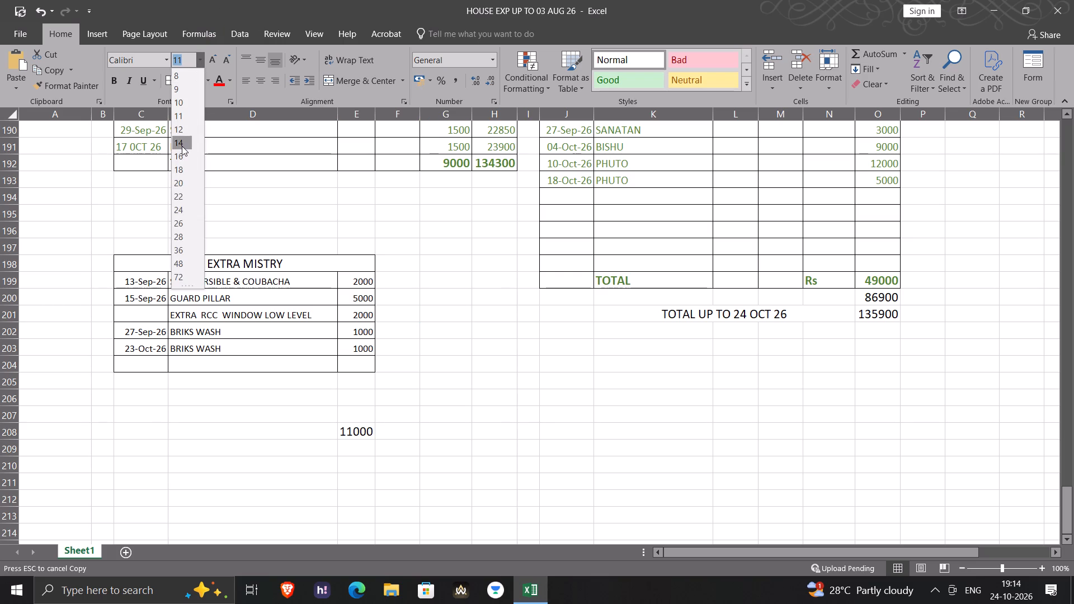
click(181, 141)
click(315, 440)
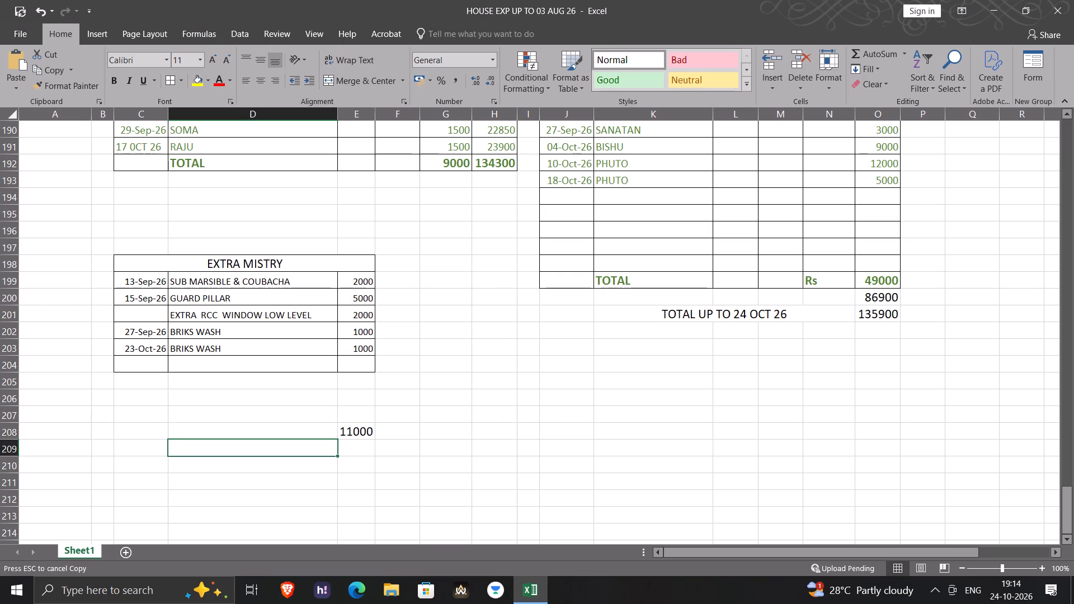
Extend the all-borders grid over the whole EXTRA MISTRY table, C198:E208, including the total row.
drag(150, 267, 315, 427)
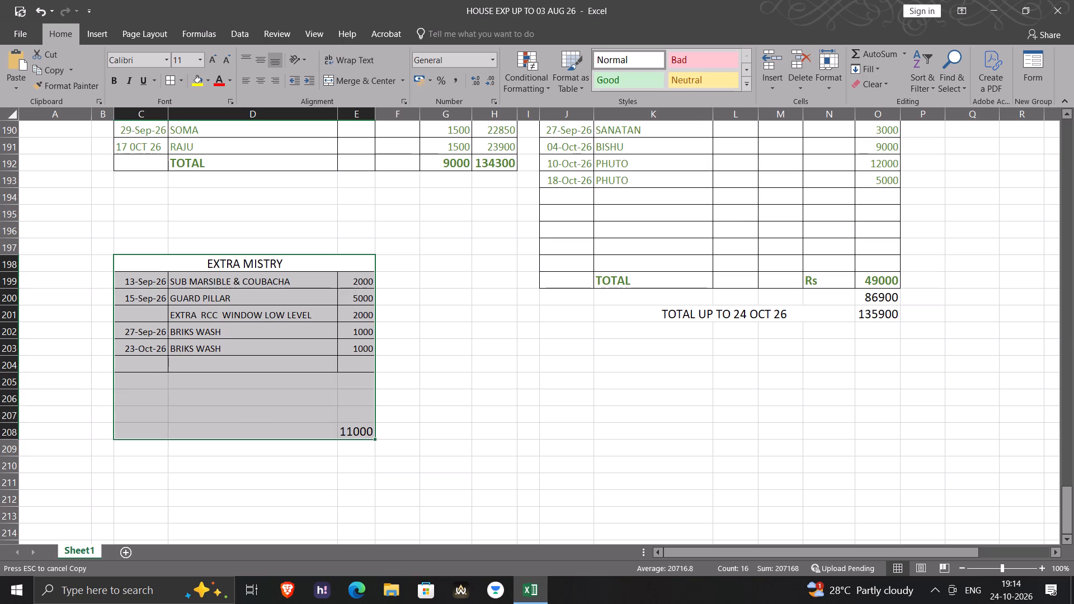
drag(315, 427, 315, 429)
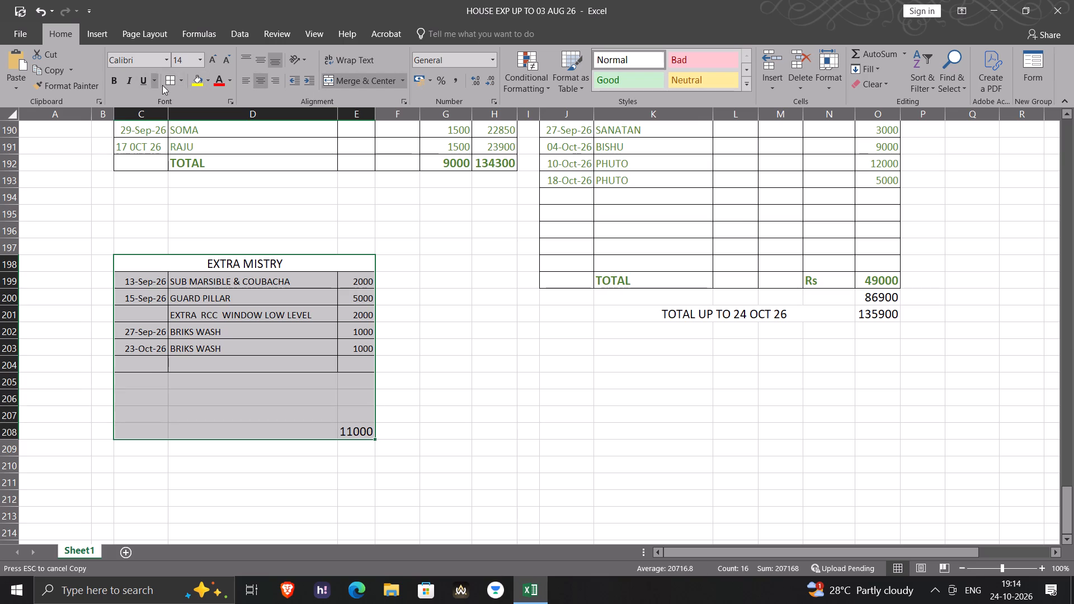
click(170, 78)
click(495, 315)
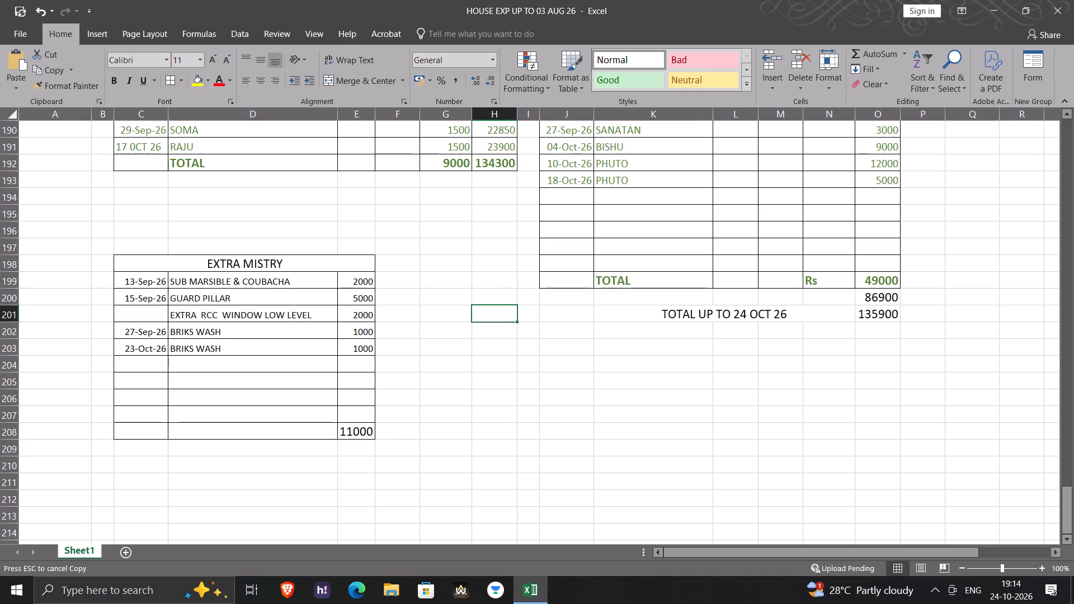
Label the sum row with TOTAL in cell D208 and set its font size to 14.
click(208, 432)
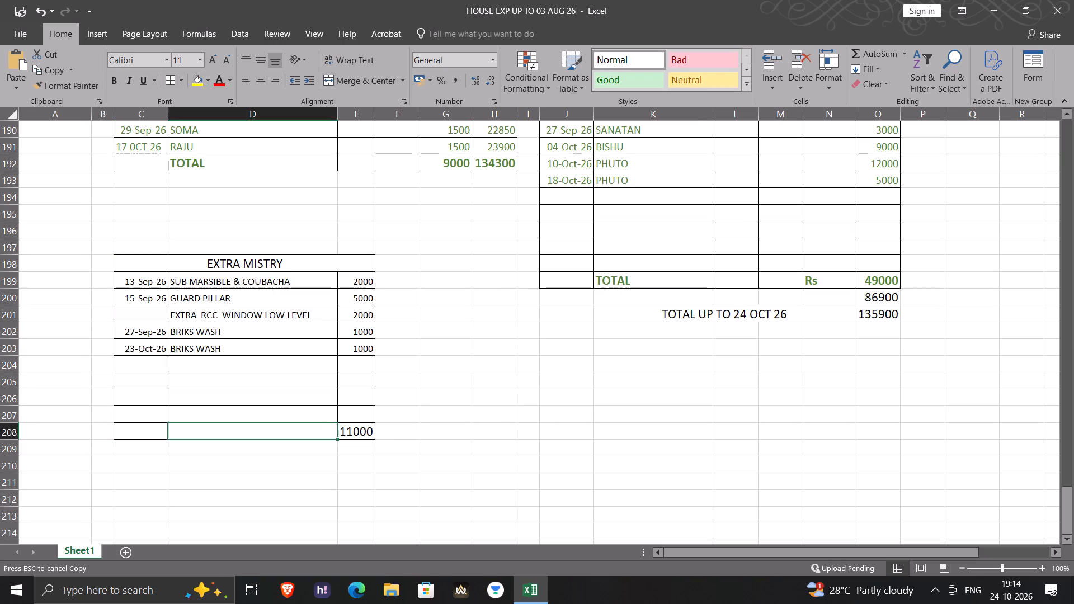
text(TOTAL)
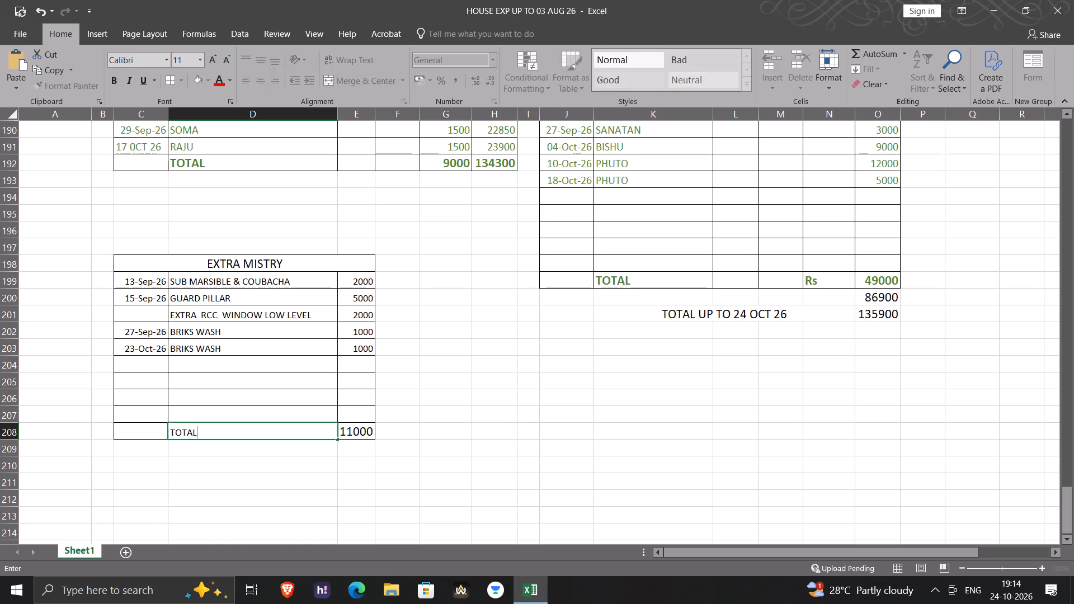
click(519, 360)
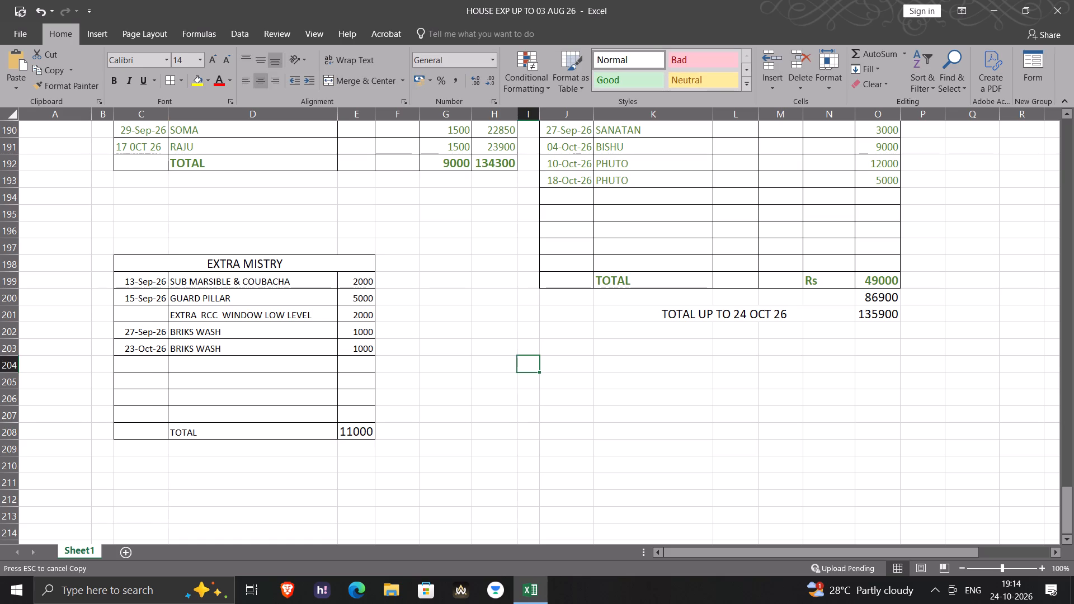
click(188, 435)
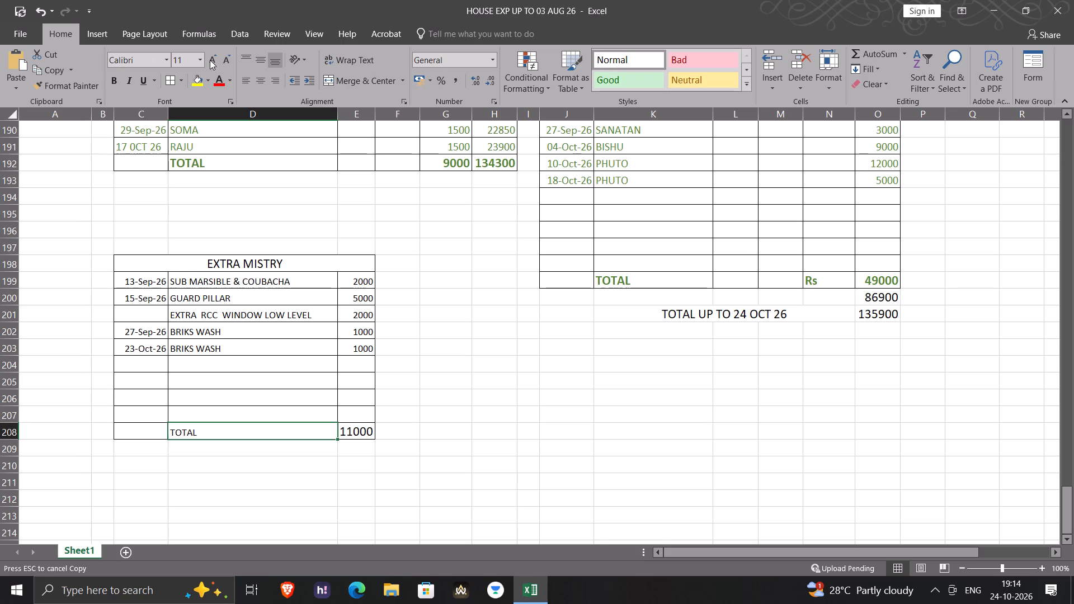
click(199, 60)
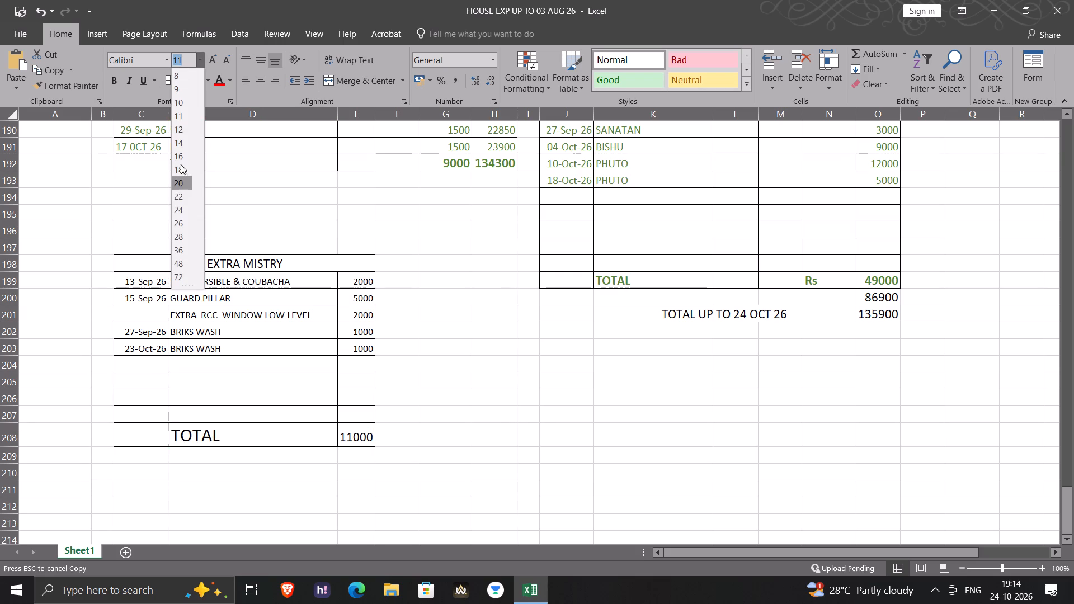
click(185, 144)
click(481, 432)
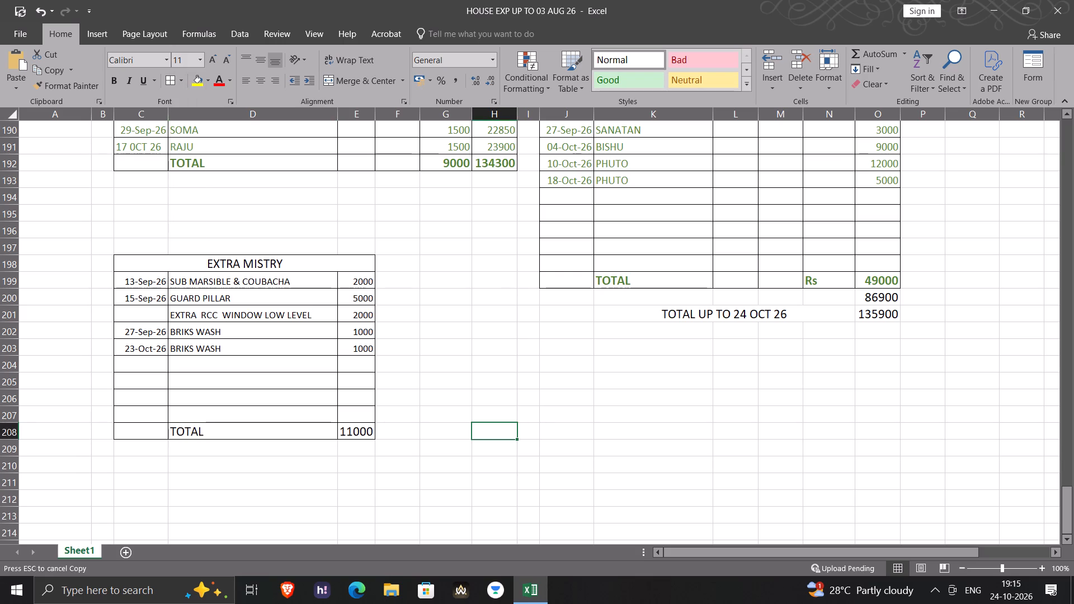
Duplicate the EXTRA MISTRY table C198:E208 to cell J204, below the TOTAL UP TO 24 OCT 26 line.
scroll(425, 343, down, 2)
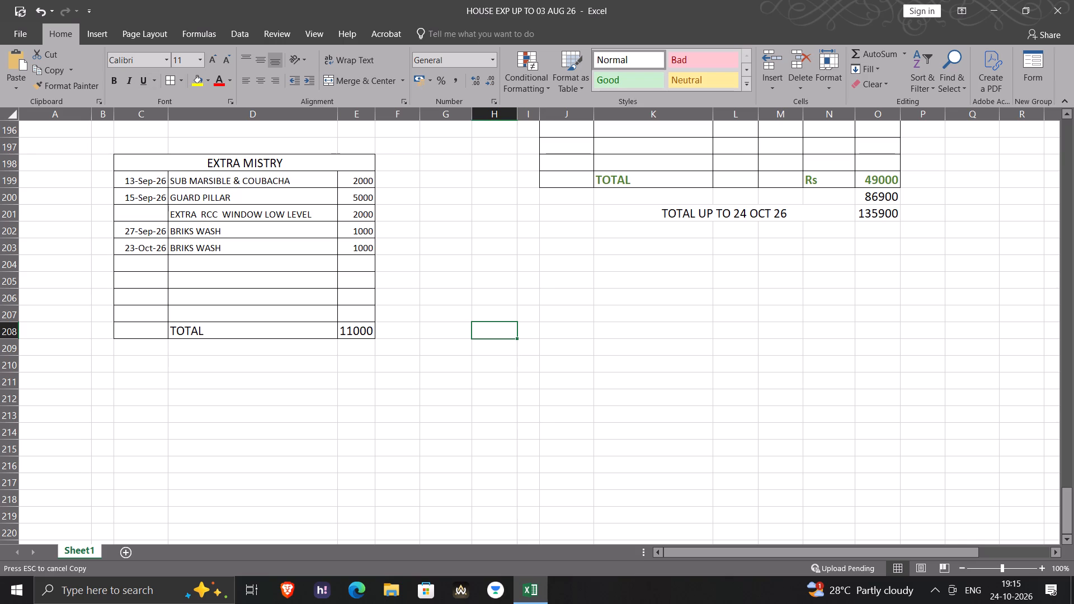
drag(138, 167, 317, 324)
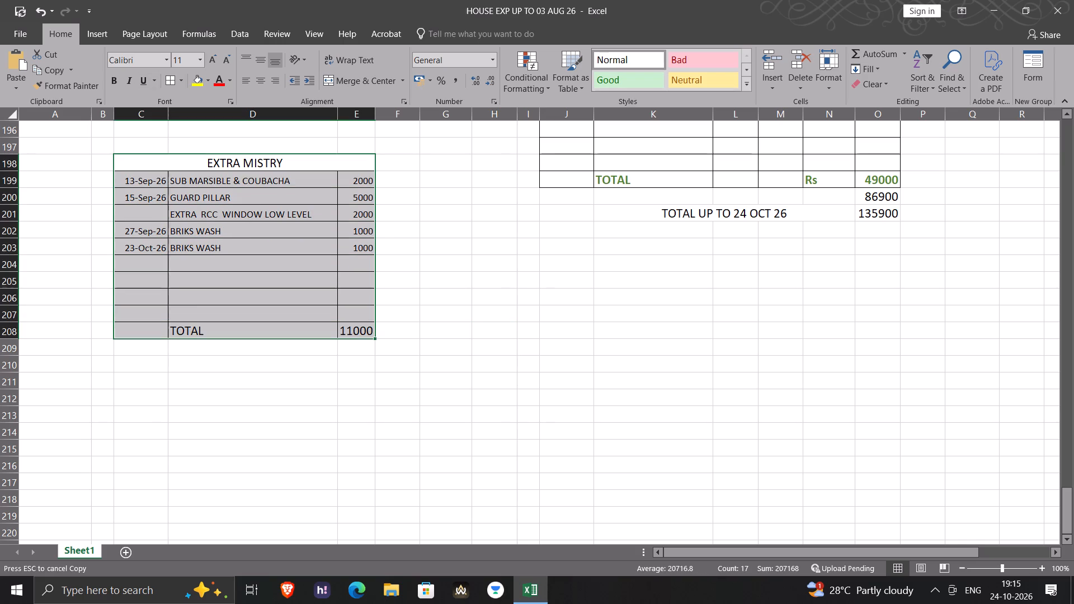
drag(317, 324, 318, 332)
key(ctrl+c)
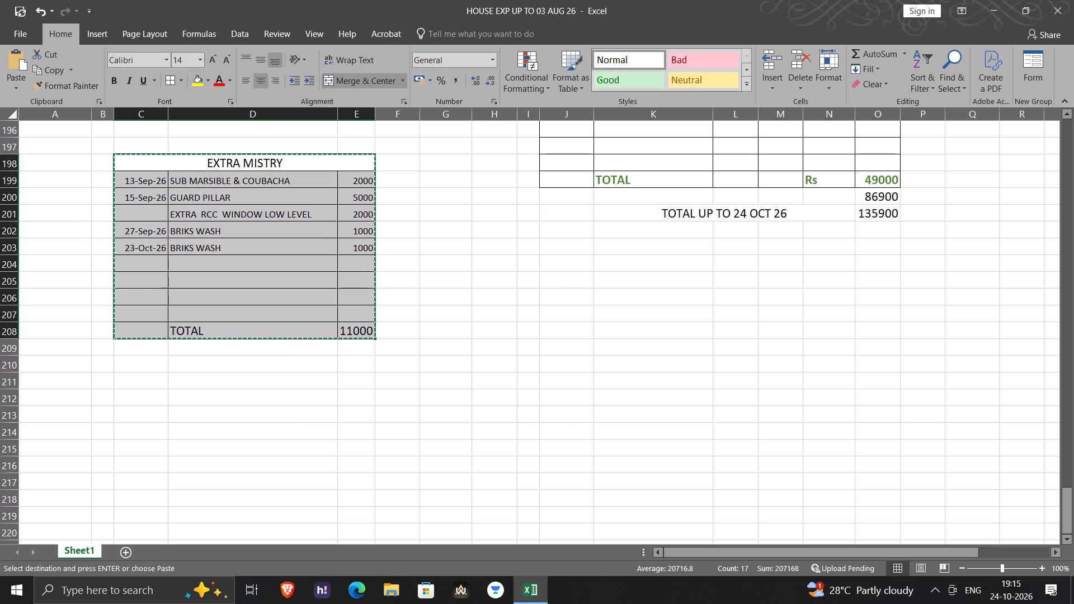
click(559, 265)
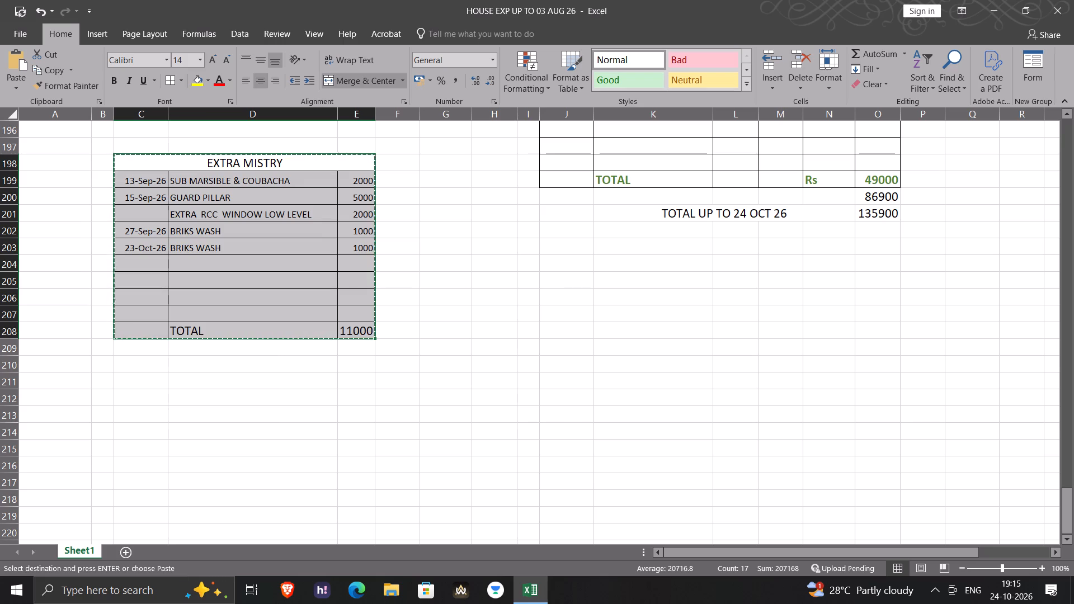
key(ctrl+v)
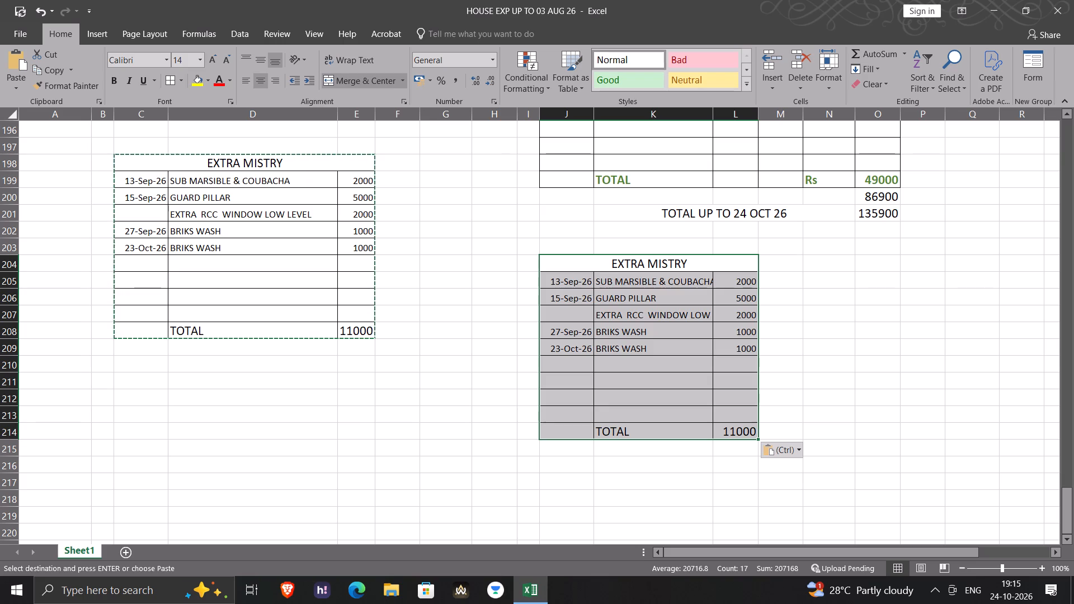
Retitle the duplicated table's merged heading in row 204 as LABOUR.
click(637, 272)
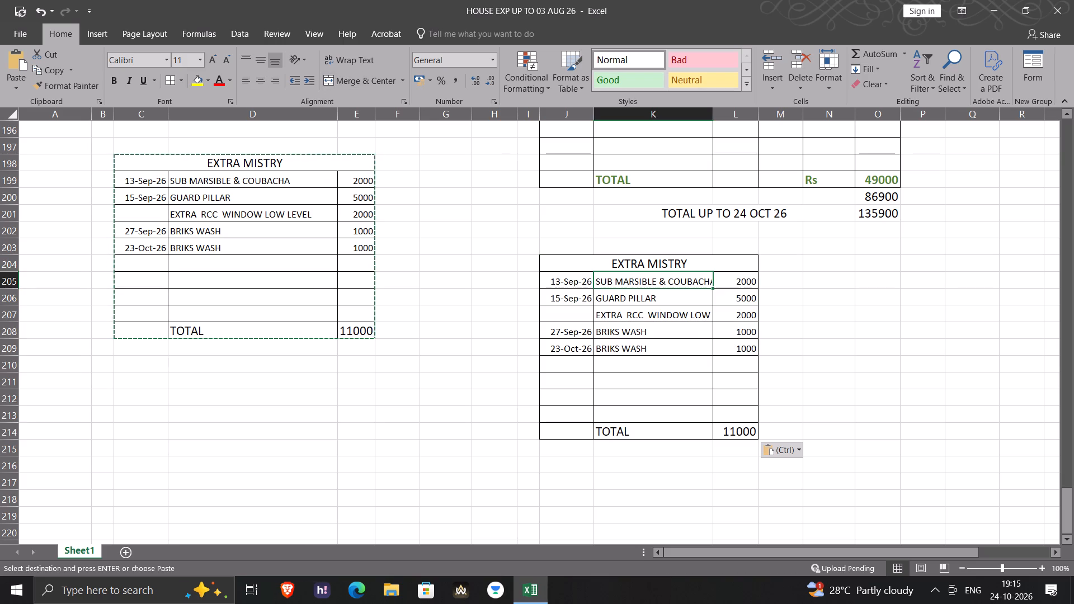
click(634, 261)
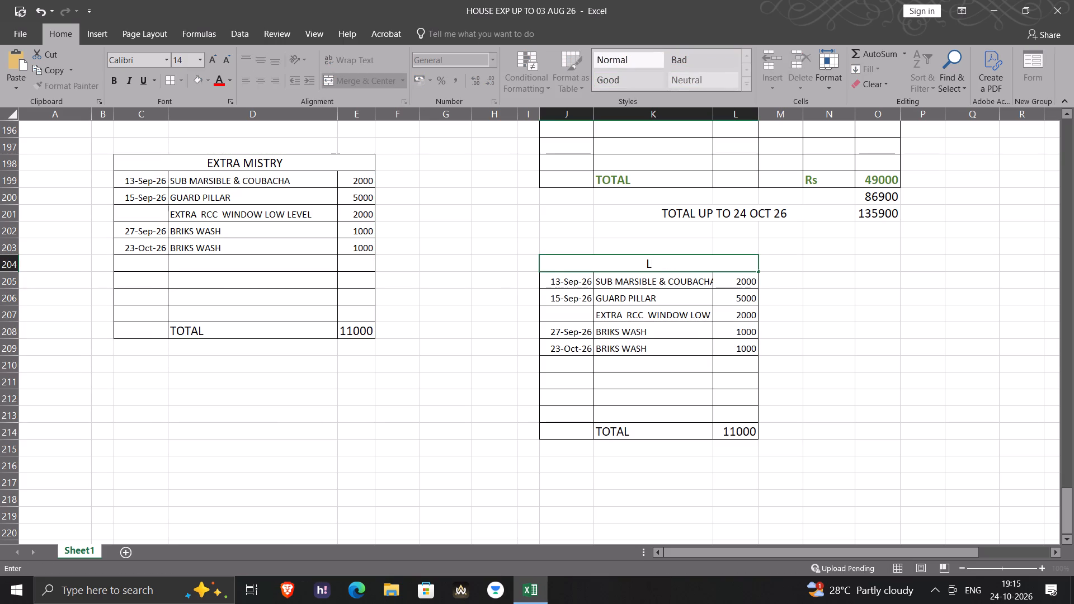
key(BackSpace)
text(LABOUR)
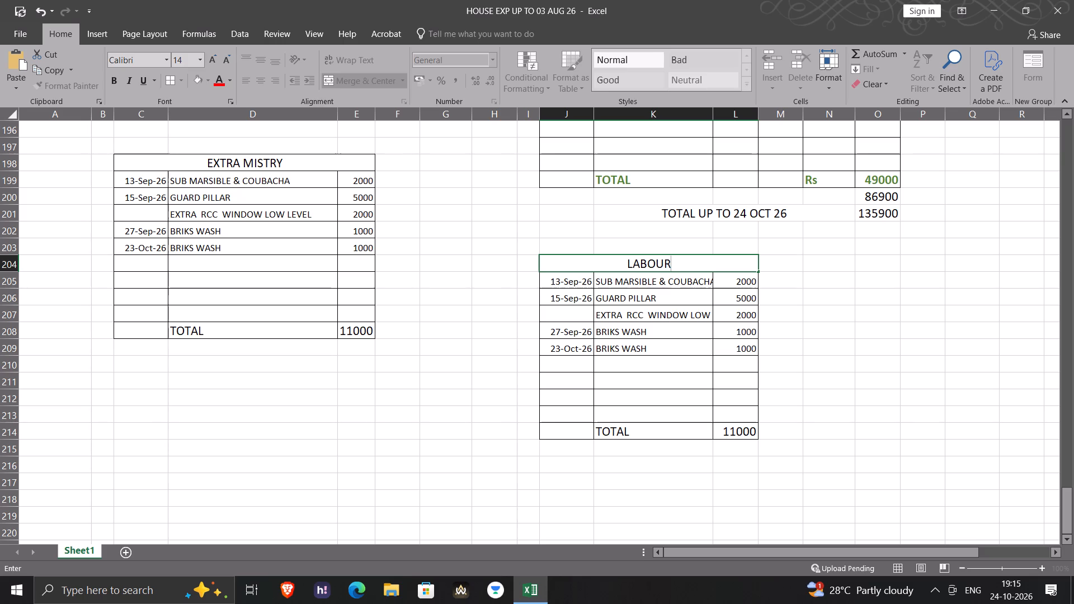
Clear the copied dates, particulars and amounts from J205:L209 of the LABOUR table.
drag(569, 284, 729, 341)
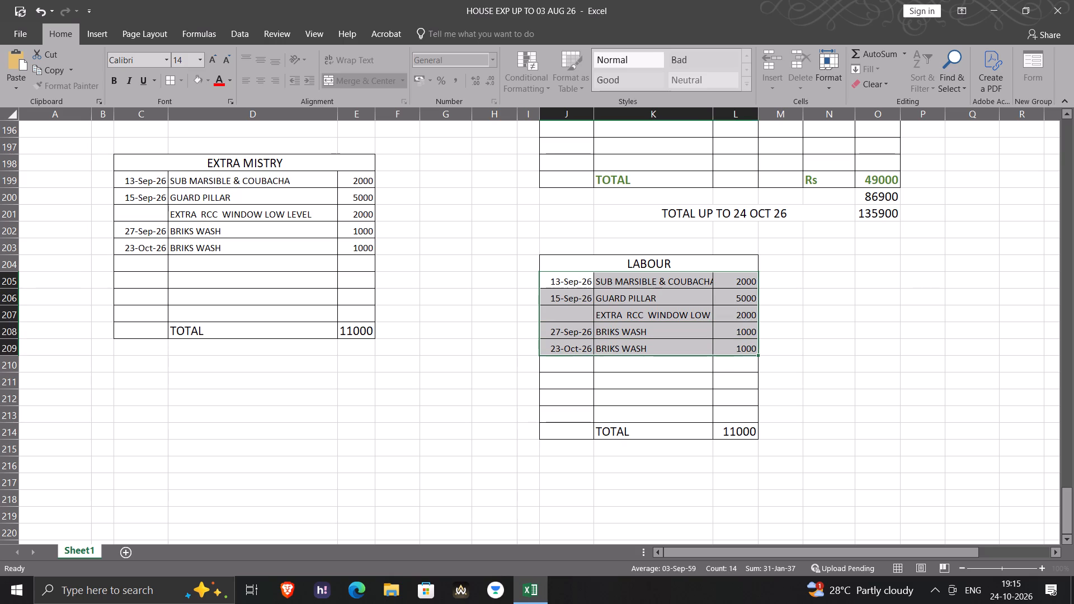
drag(729, 341, 732, 344)
key(Delete)
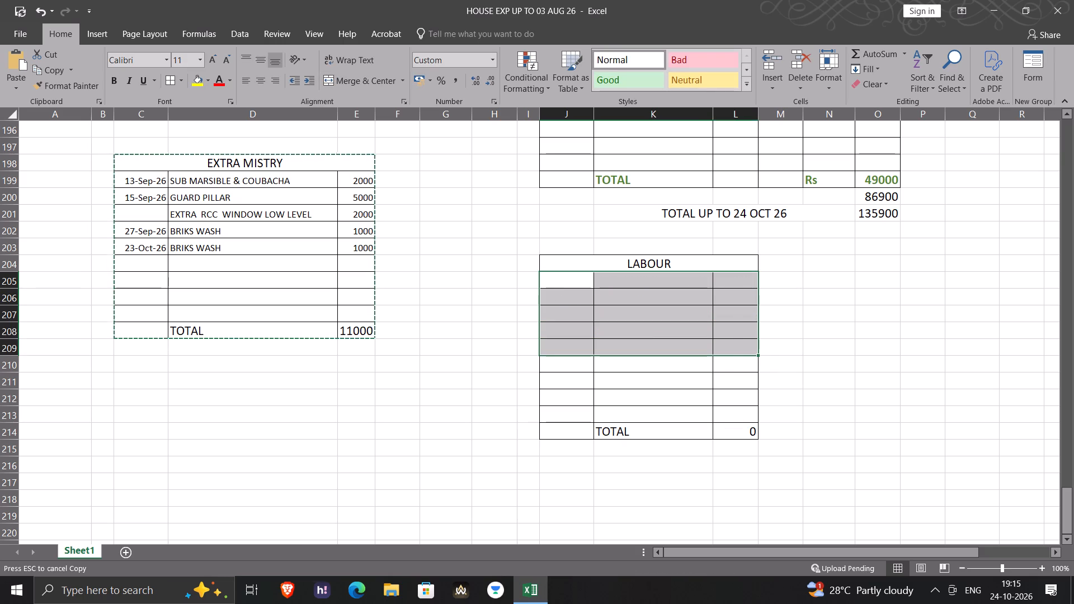
click(456, 264)
Review the earlier expense tables on the sheet, including the MATI BHARA labour entries and the CEMENT table.
scroll(447, 266, up, 5)
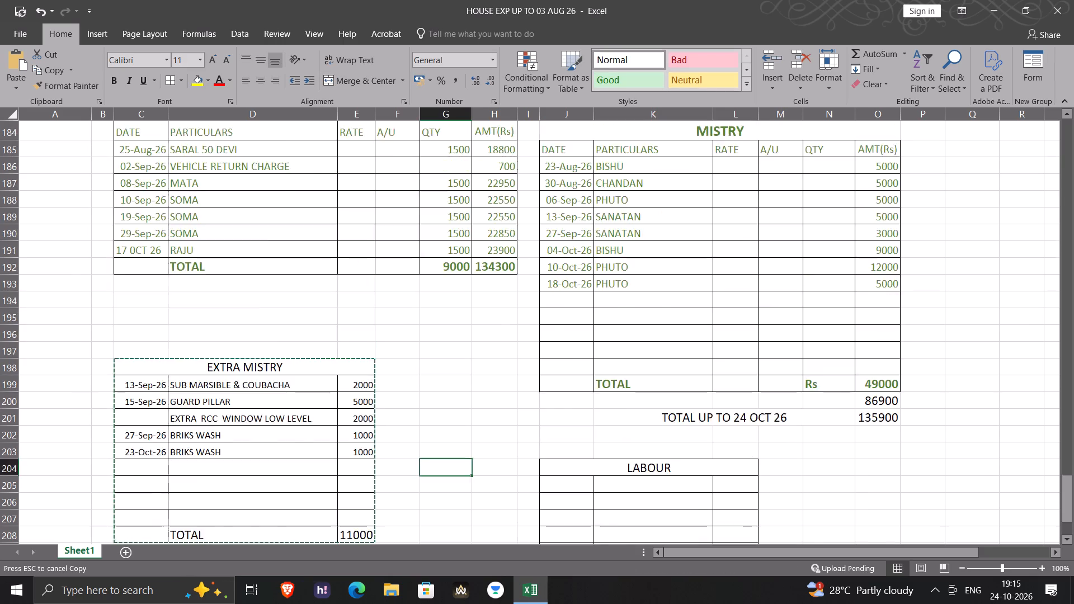
scroll(447, 266, up, 15)
scroll(447, 266, up, 9)
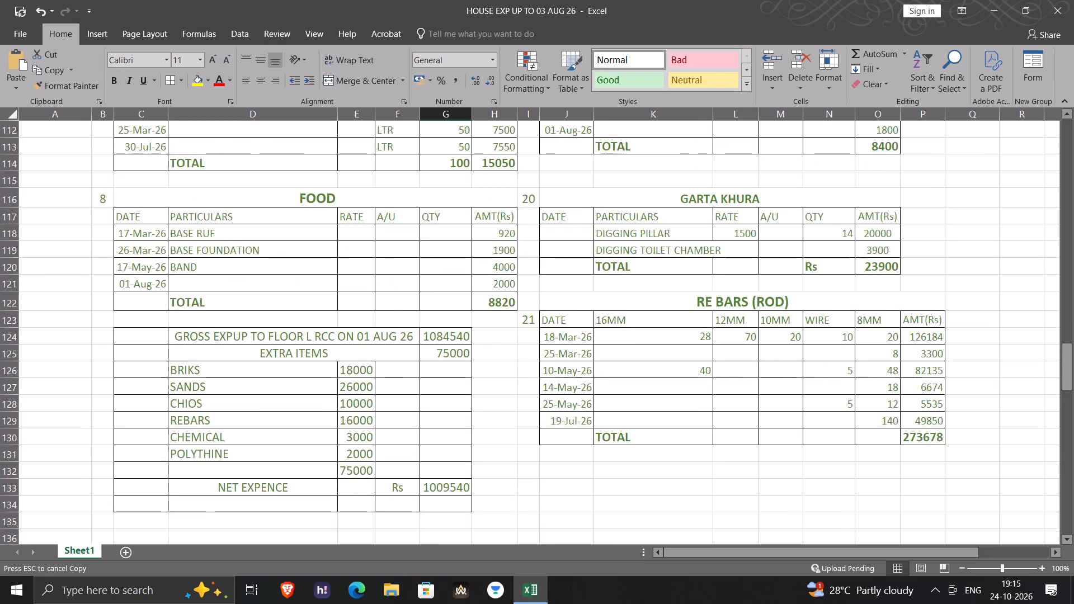
scroll(447, 266, up, 5)
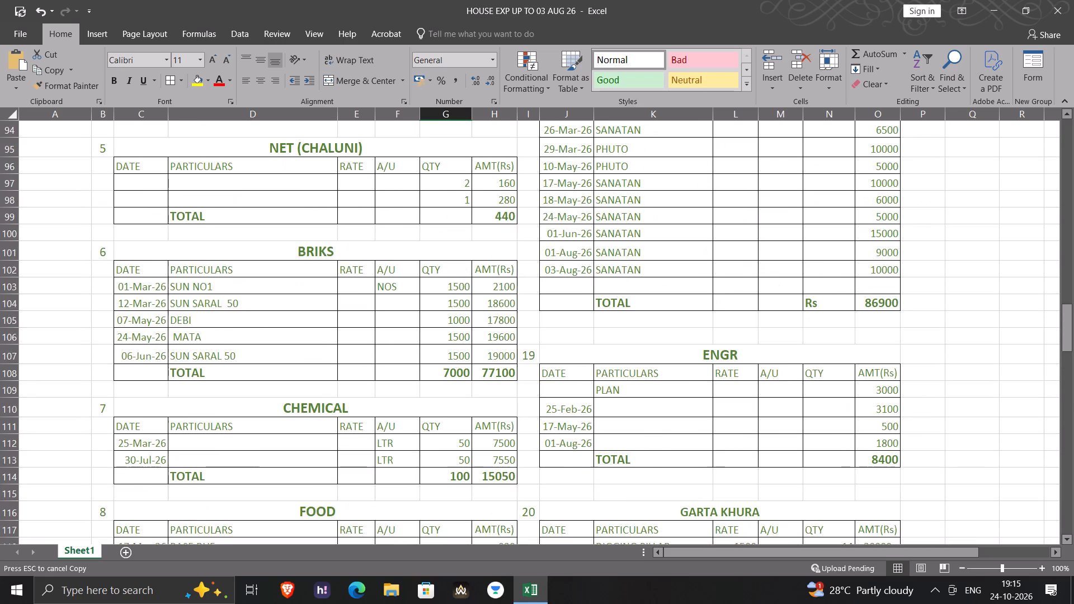
scroll(447, 266, up, 10)
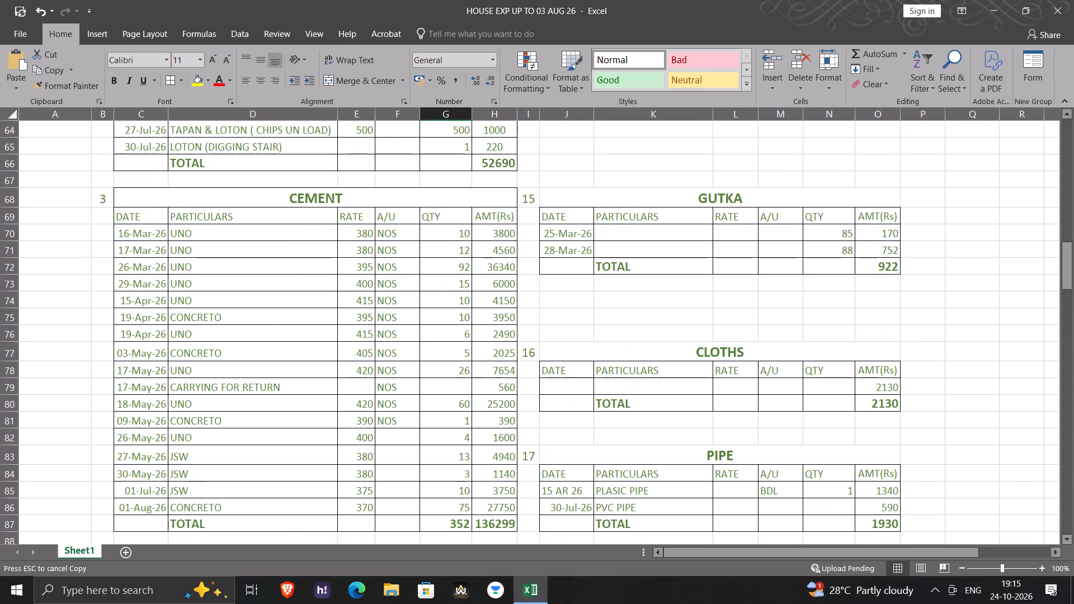
scroll(447, 266, up, 3)
scroll(447, 266, down, 1)
scroll(447, 266, up, 7)
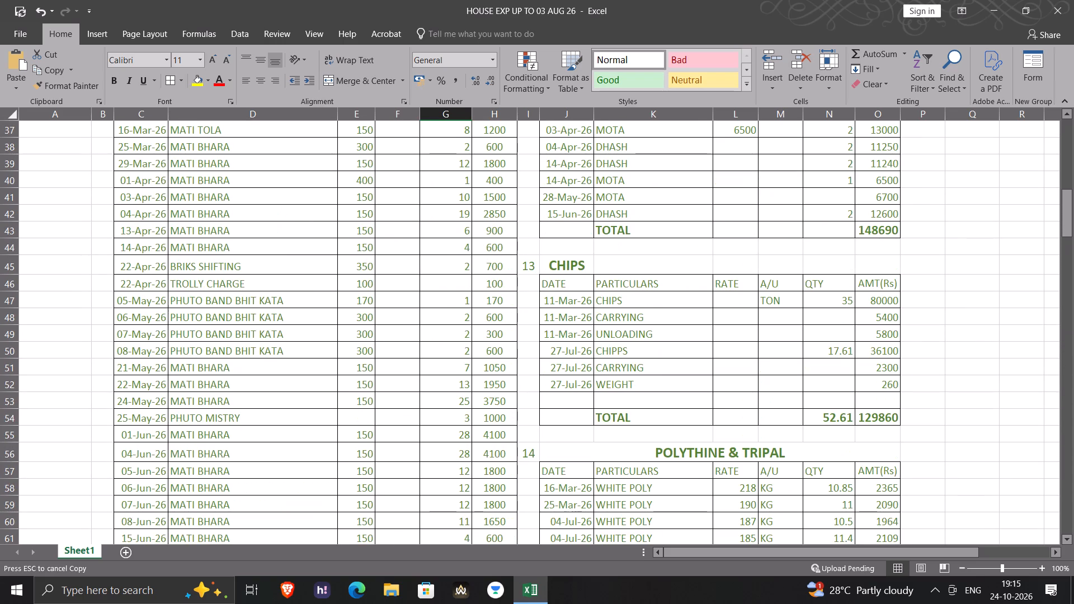
scroll(447, 266, up, 6)
scroll(447, 266, down, 11)
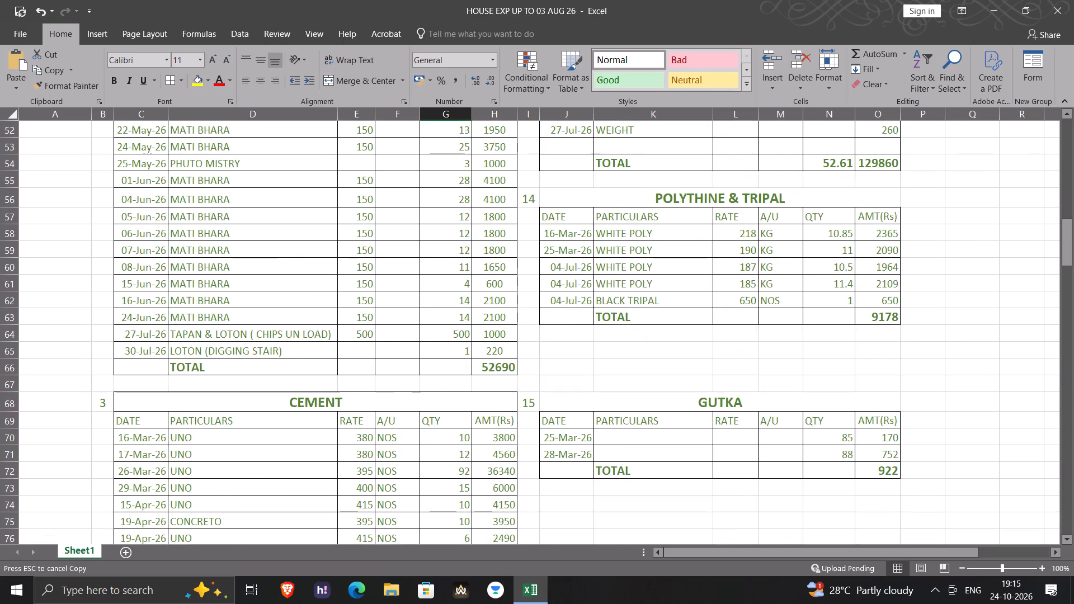
scroll(447, 266, down, 3)
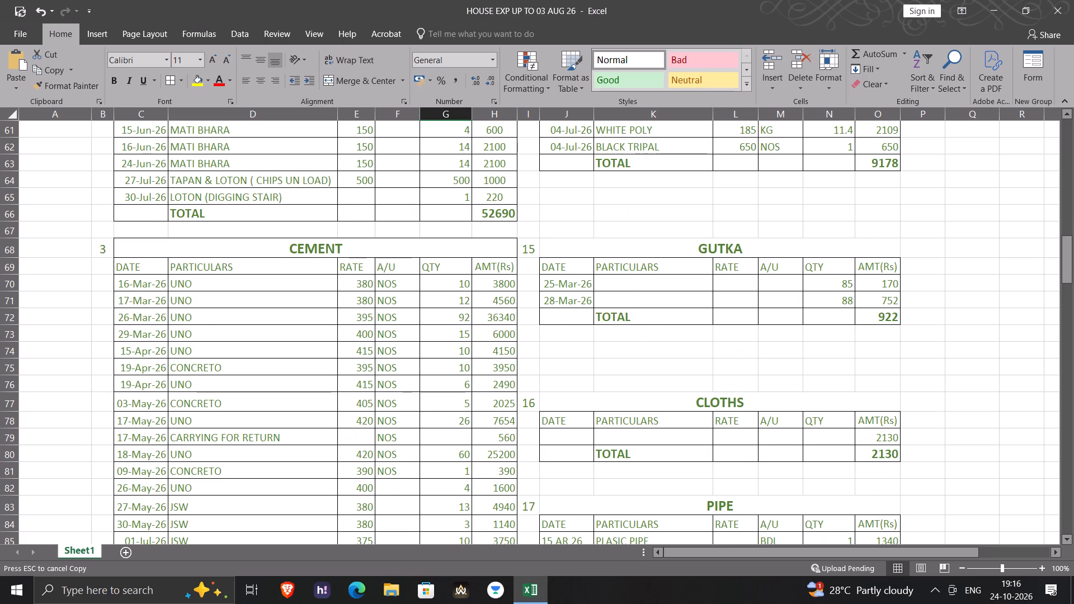
scroll(447, 266, down, 3)
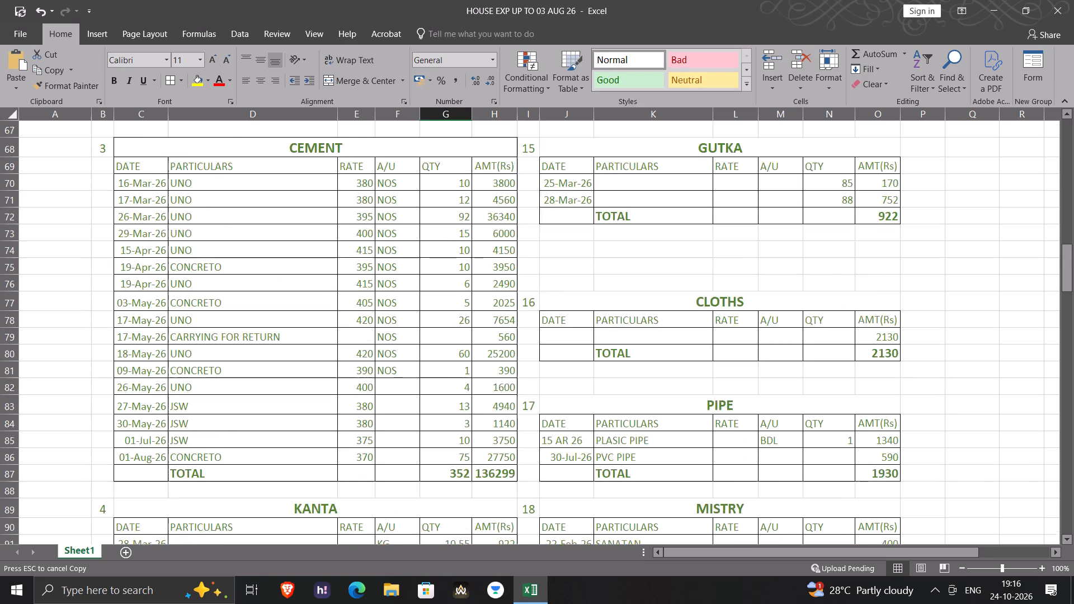
scroll(447, 266, down, 19)
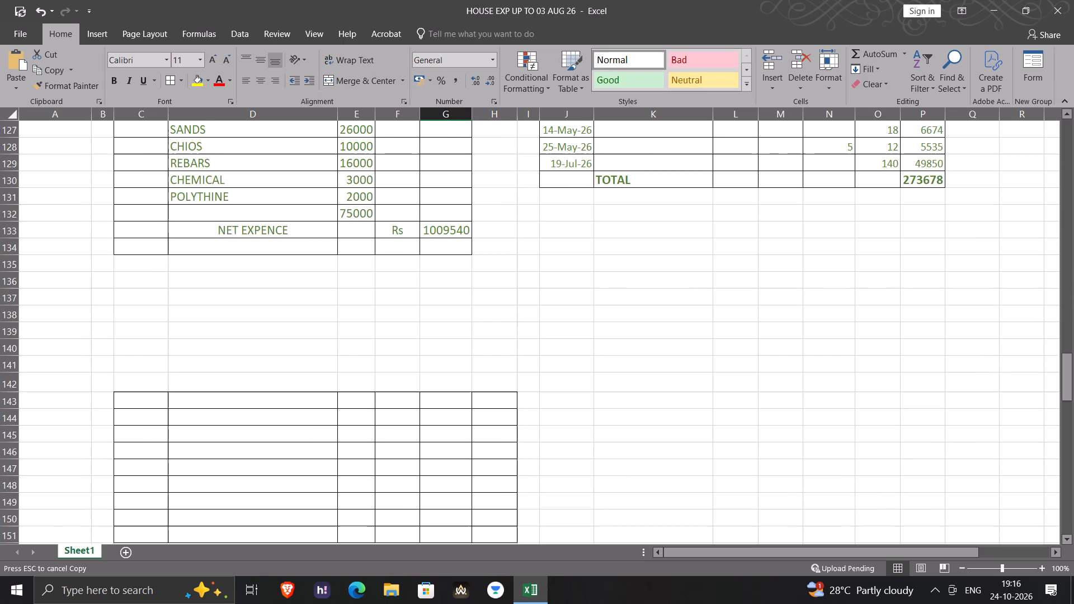
scroll(447, 266, down, 18)
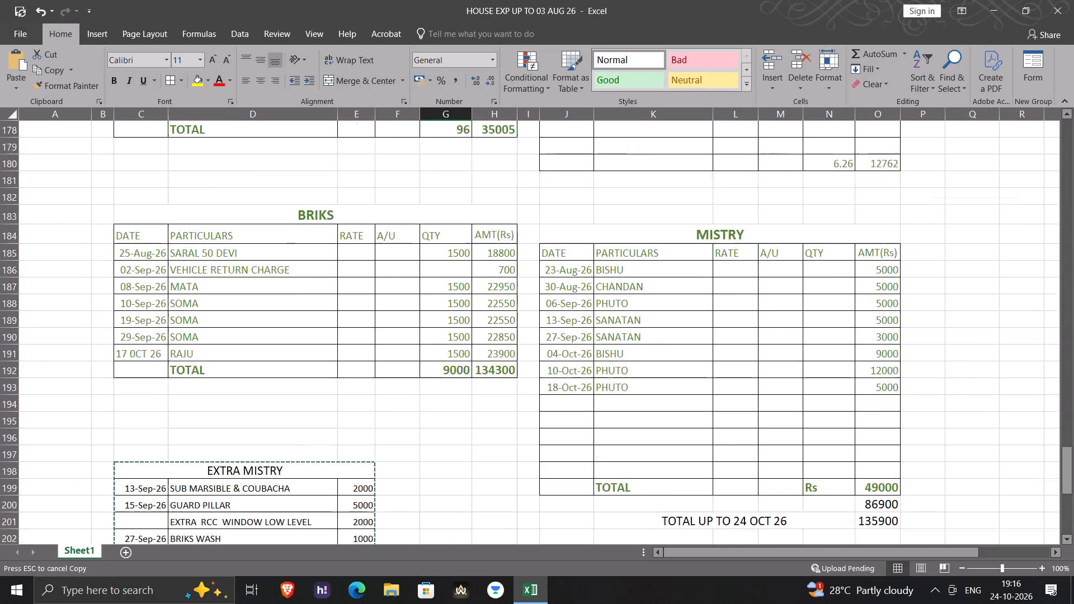
scroll(447, 266, down, 11)
Fill the first LABOUR row, J205:L205, with date 04 SEP 26, particulars BRIKS SHIFT and amount 500.
scroll(447, 266, up, 3)
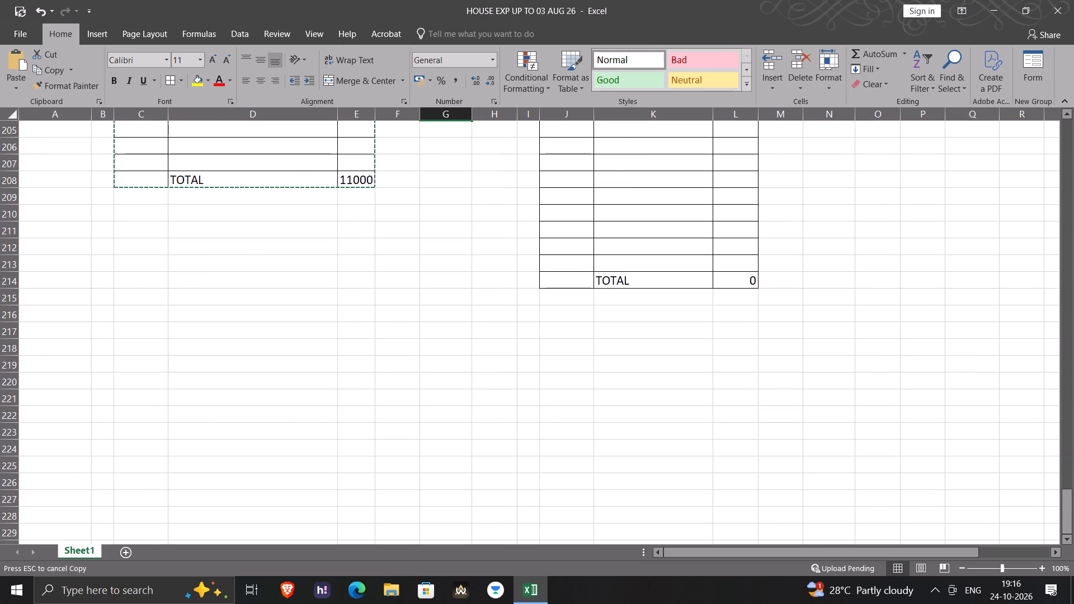
scroll(447, 266, up, 4)
click(555, 329)
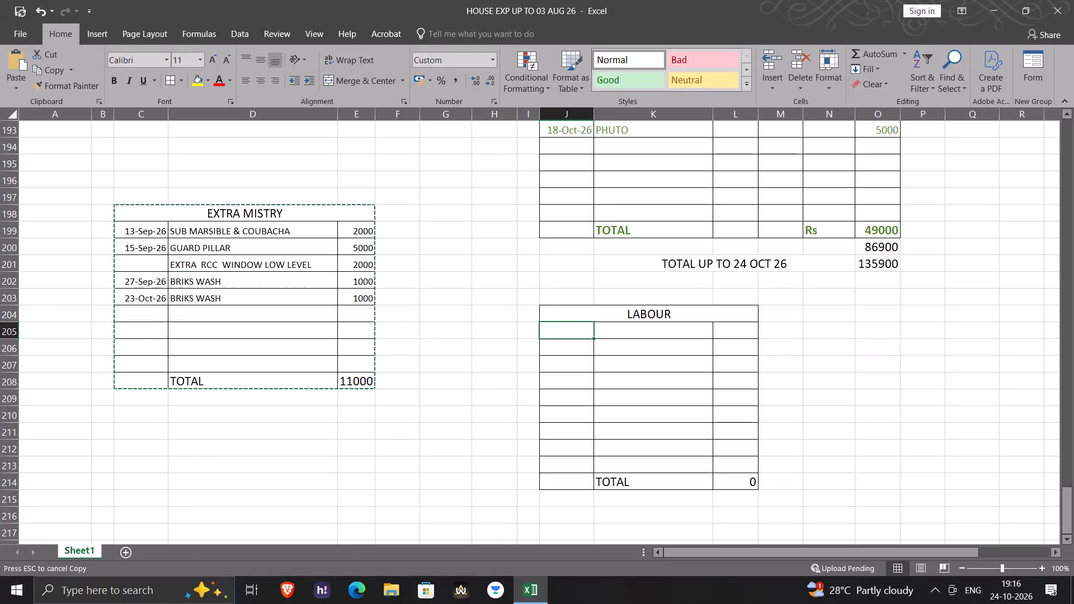
text(04 SEP 26)
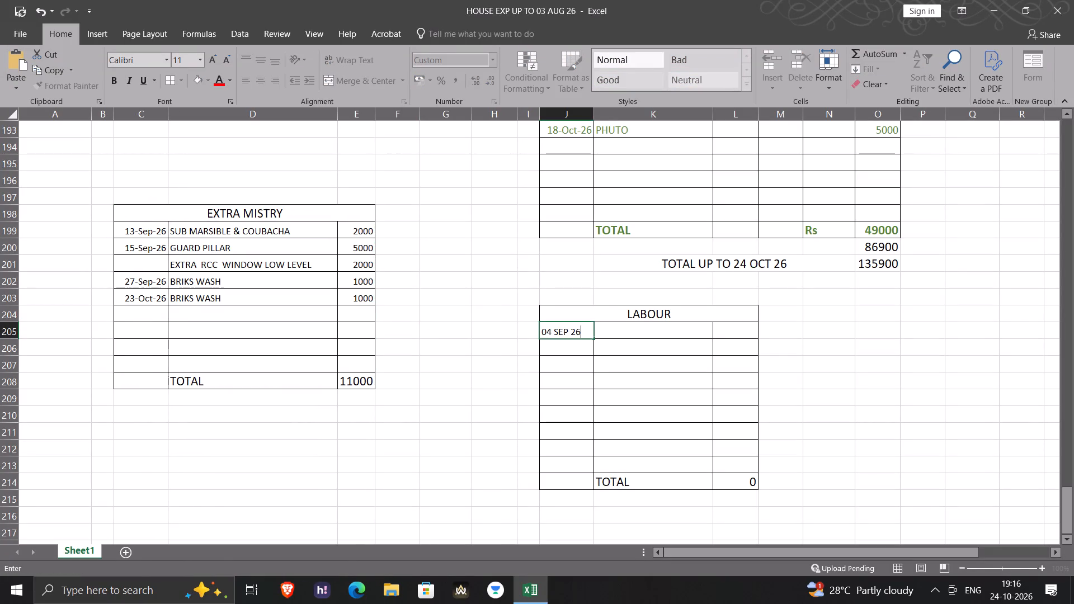
click(625, 332)
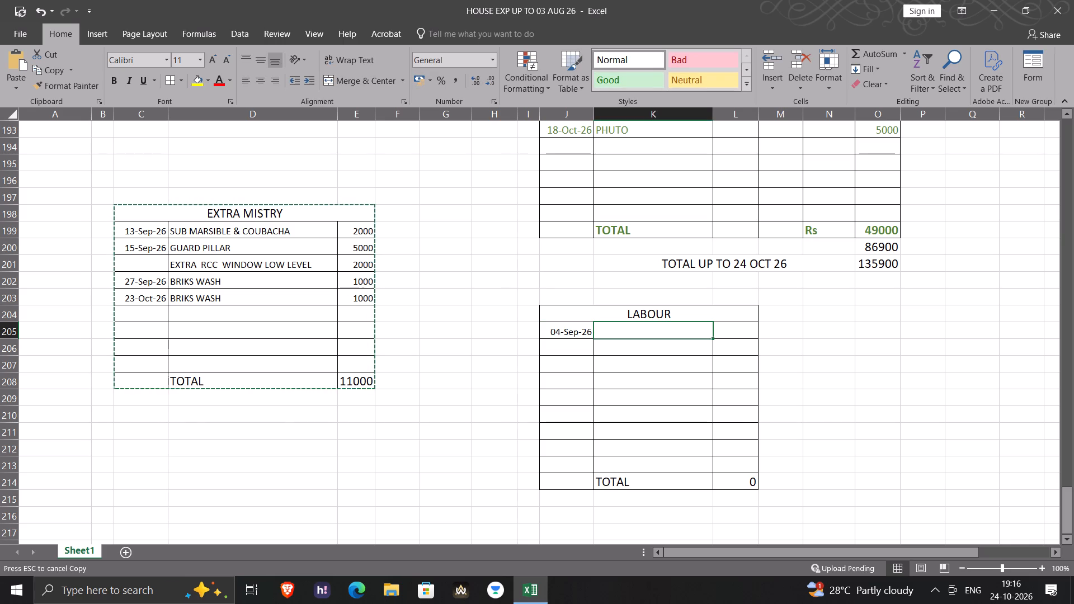
key(b)
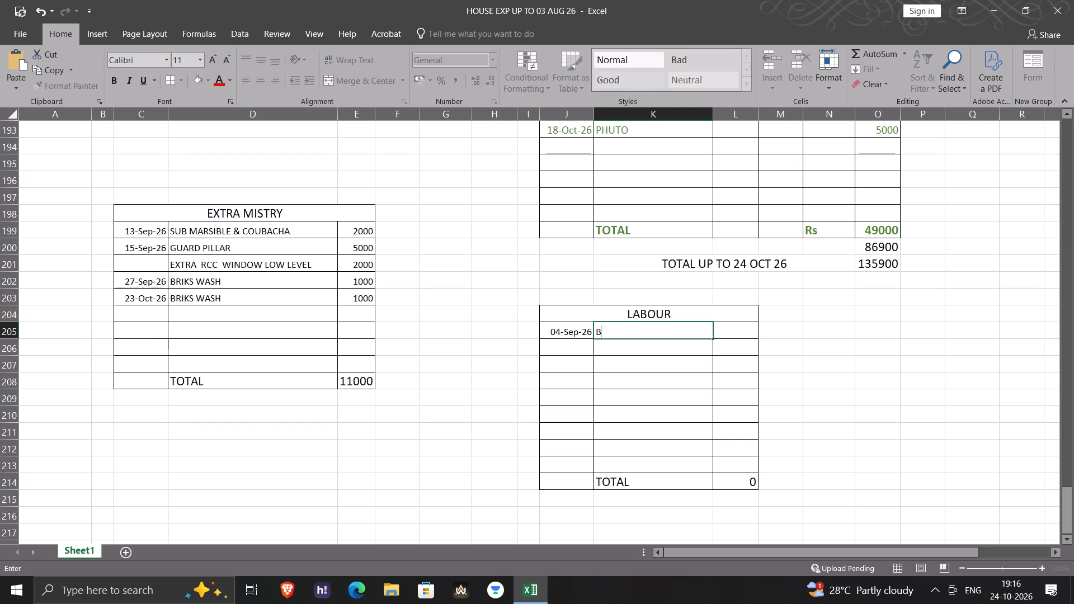
text(RIKS SHI)
text(FT)
key(Tab)
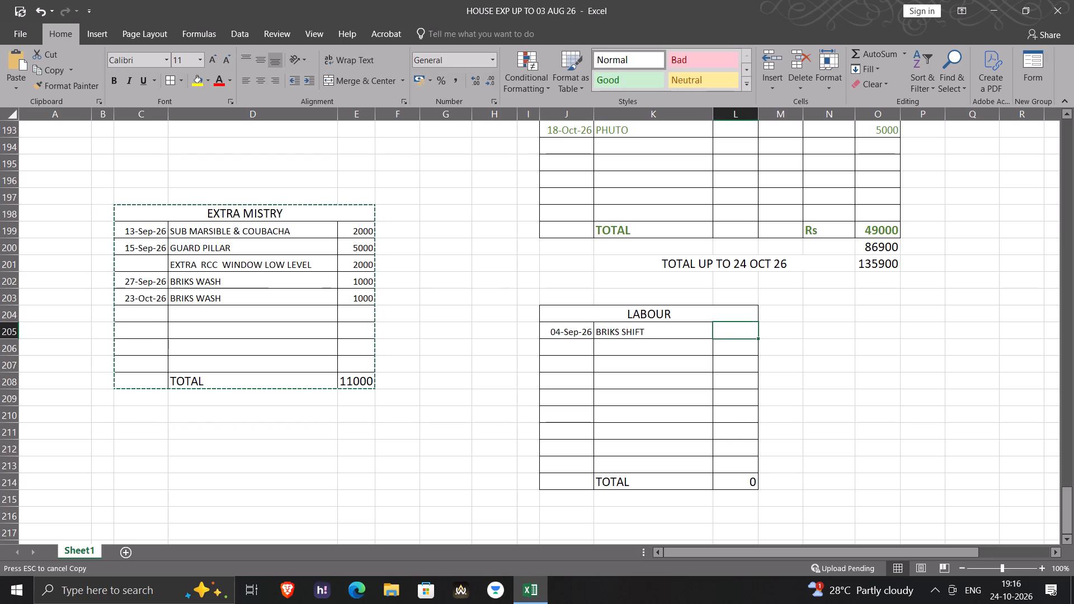
text(500)
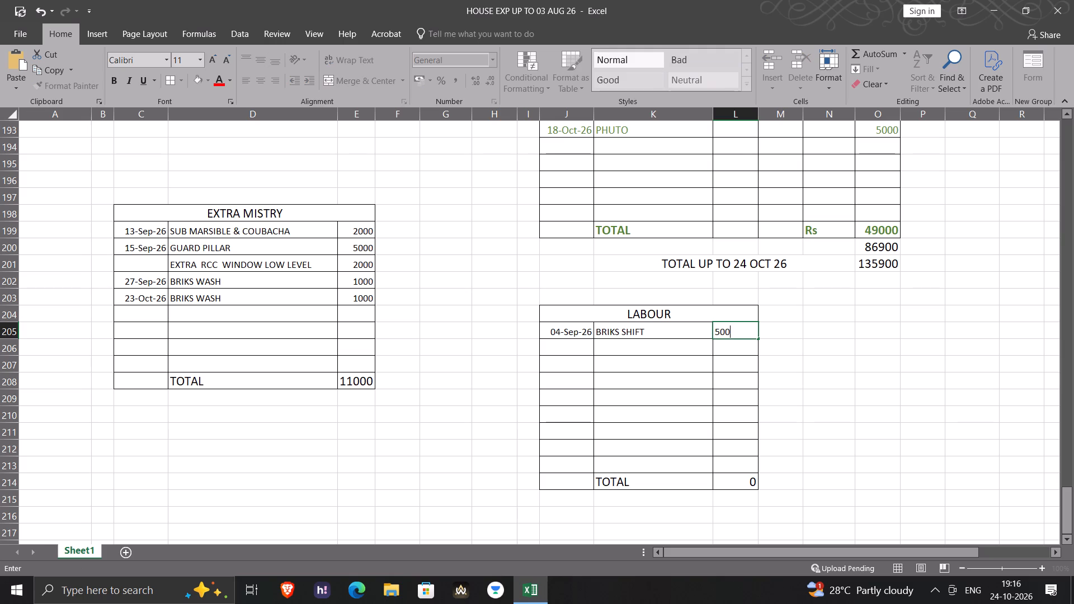
Fill the second LABOUR row, J206:L206, with date 06 SEP 26, particulars BRIKS SHIFT and amount 400.
click(547, 345)
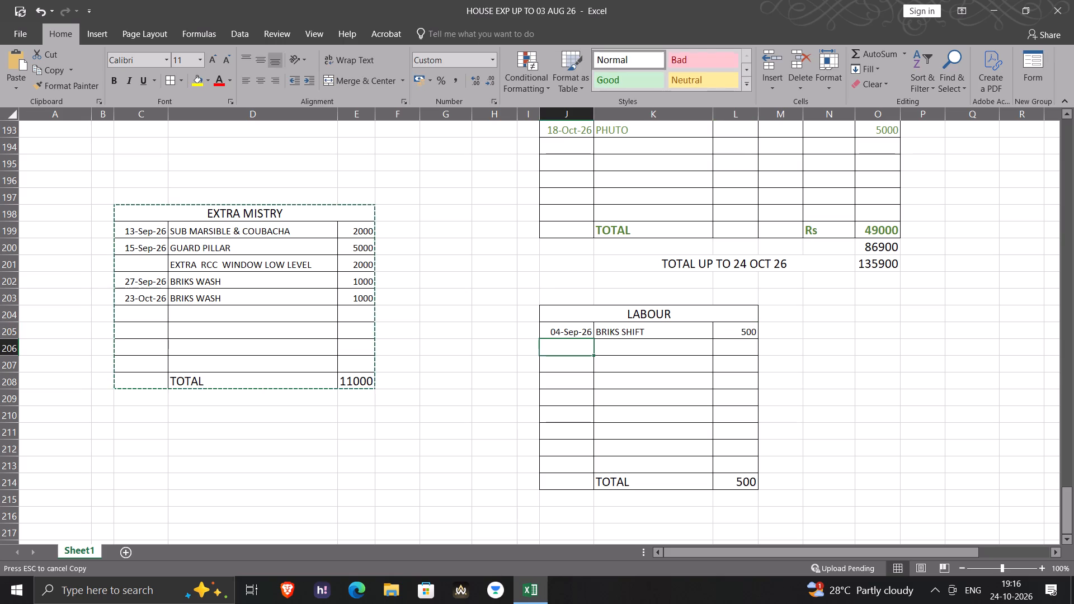
text(06 SEP)
key(space)
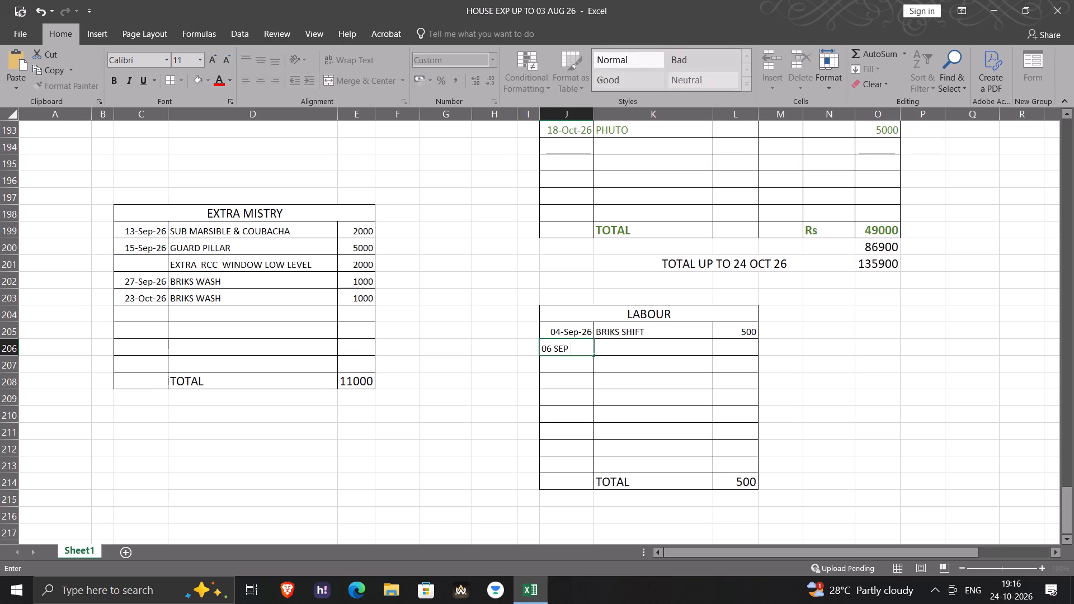
text(26)
key(Tab)
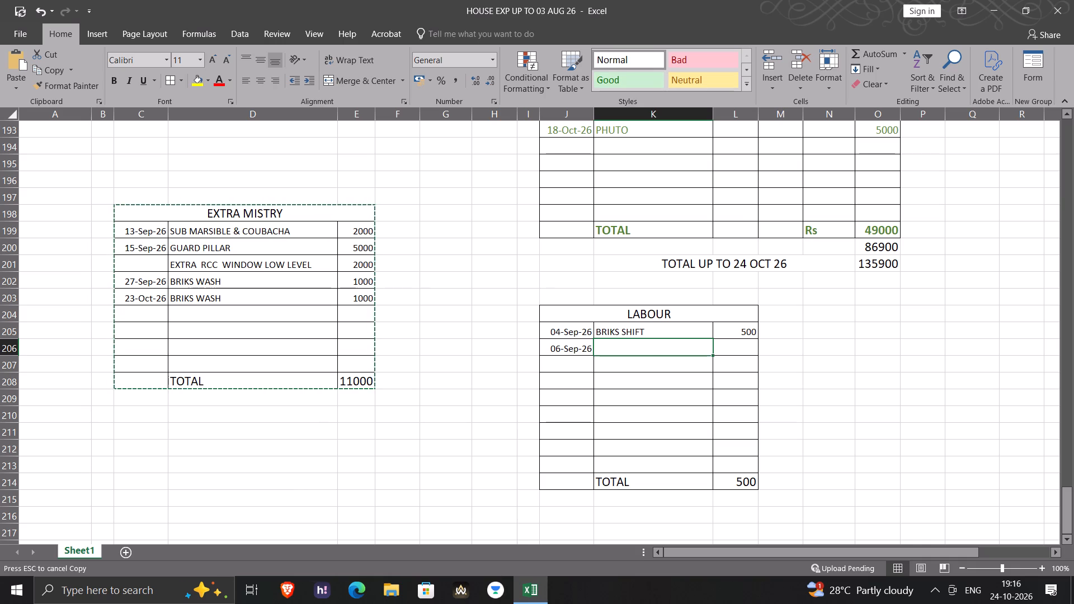
text(BR)
text(IKS)
key(space)
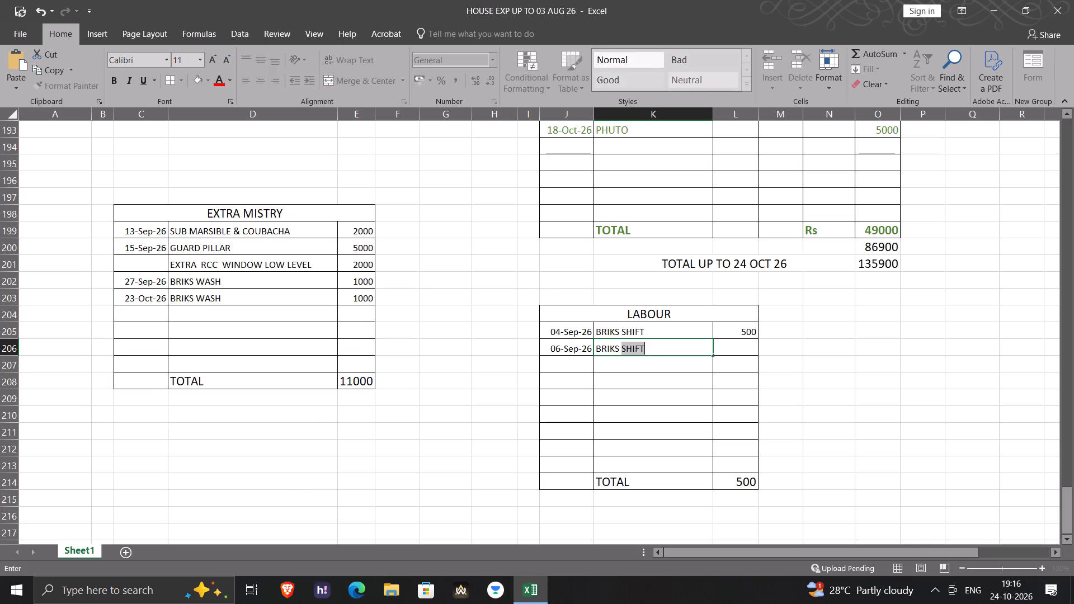
key(Tab)
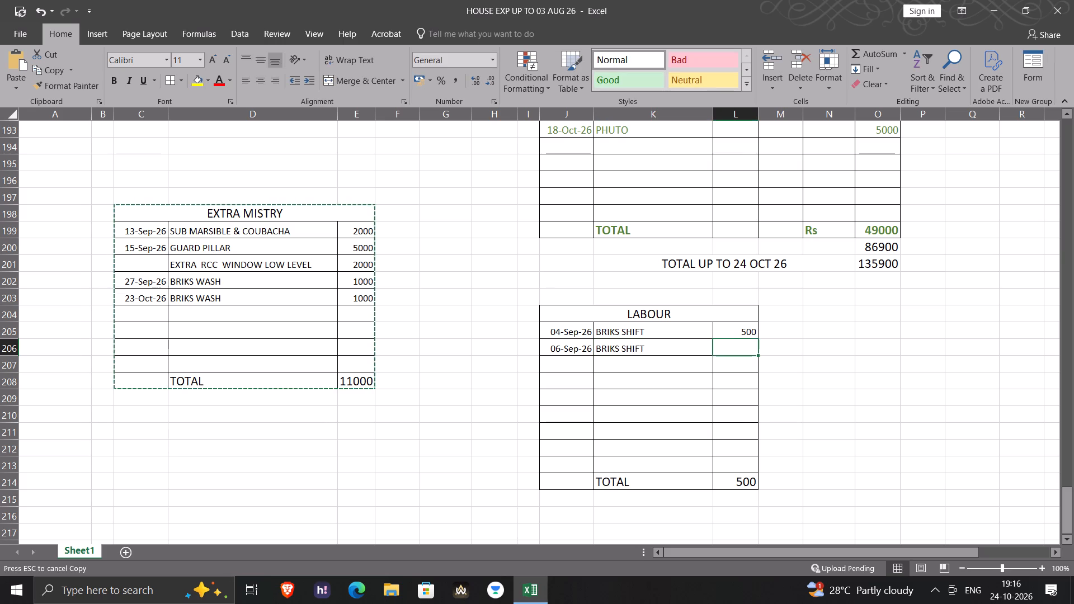
text(200)
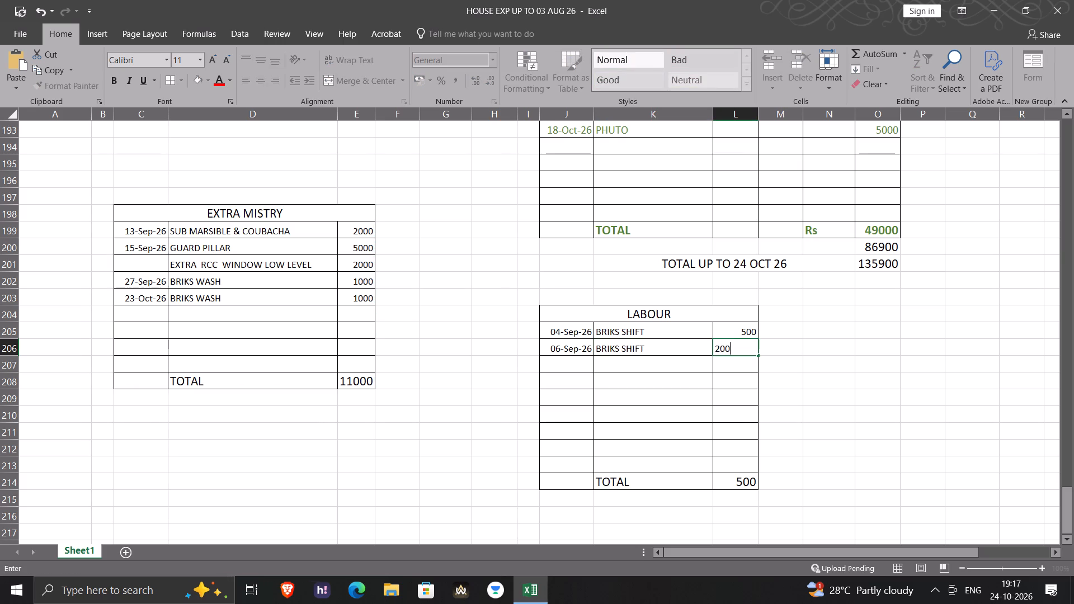
key(BackSpace)
key(BackSpace)
key(BackSpace)
text(400)
Fill the third LABOUR row, J207:L207, with date 10 SEP 26, particulars BRIKS UNLOAD and amount 200.
click(563, 364)
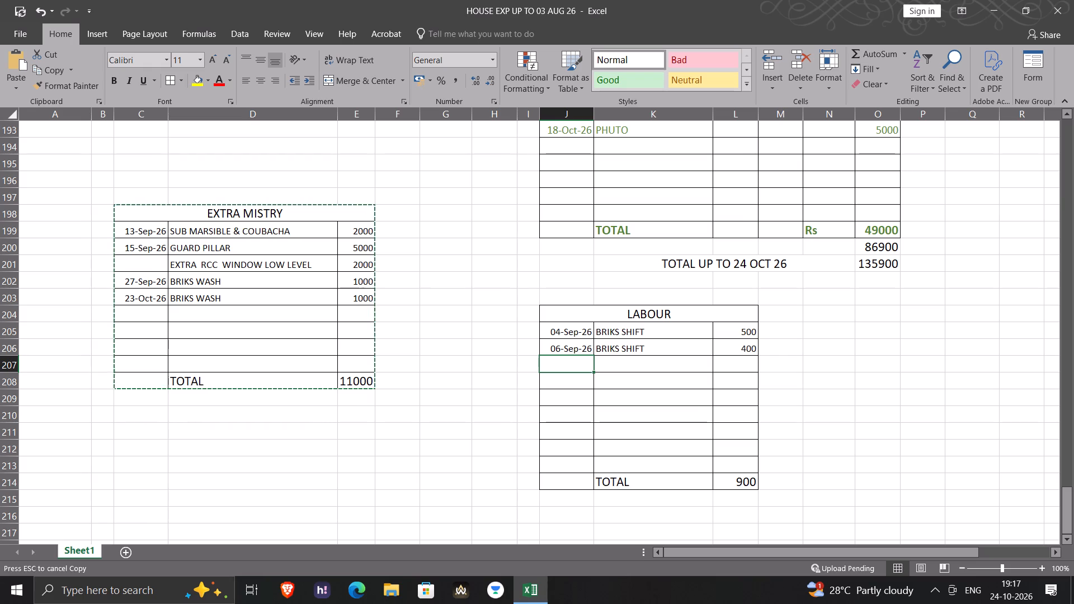
text(10)
key(space)
text(SE)
text(P)
key(space)
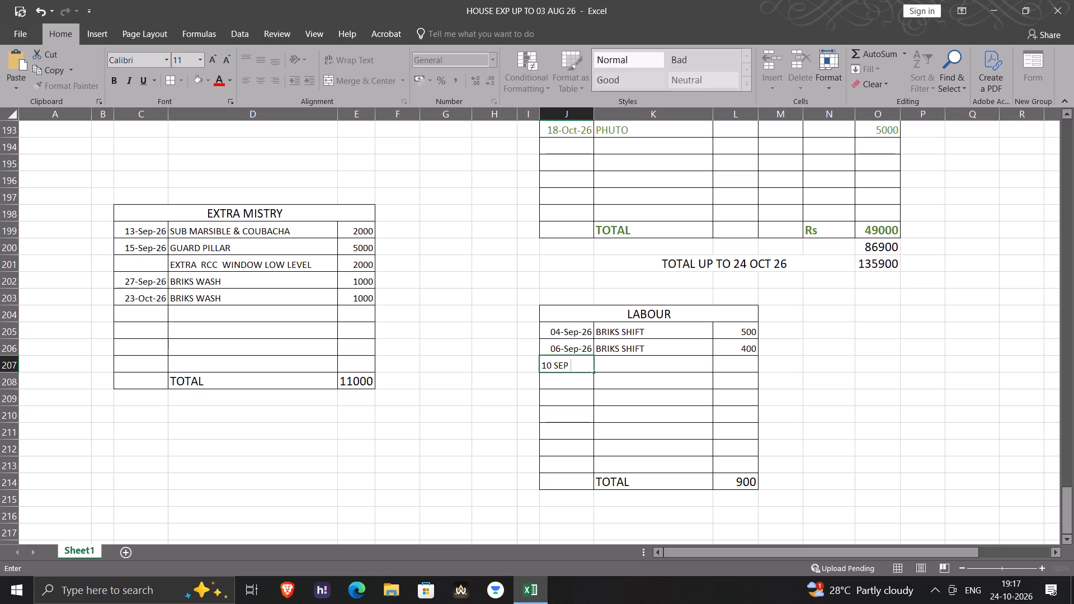
key(2)
key(6)
key(Tab)
key(b)
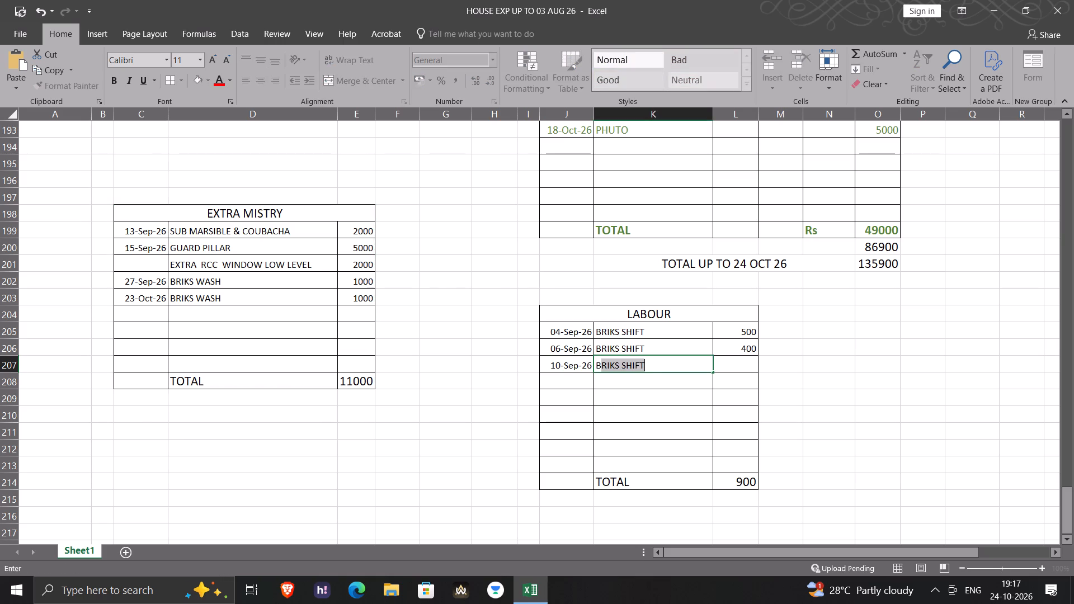
text(RIKS)
key(space)
text(UNL)
text(OAD)
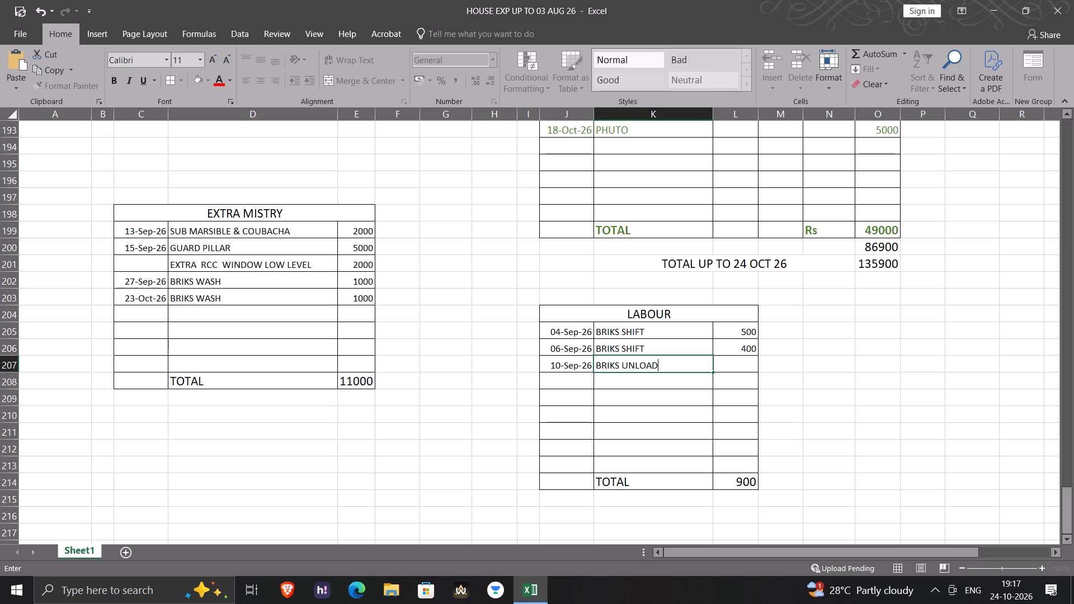
key(Tab)
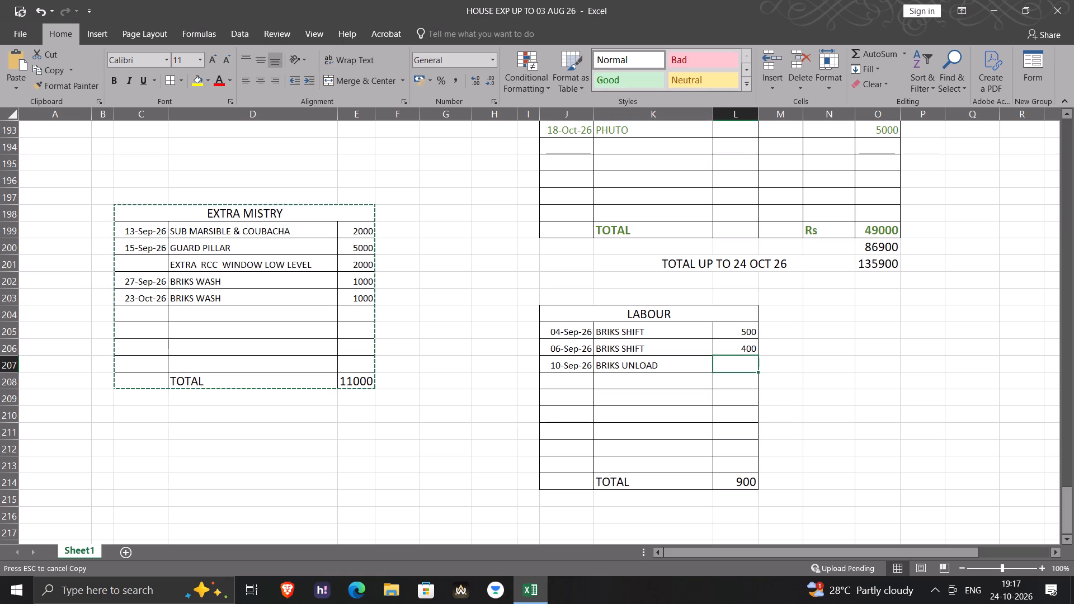
text(200)
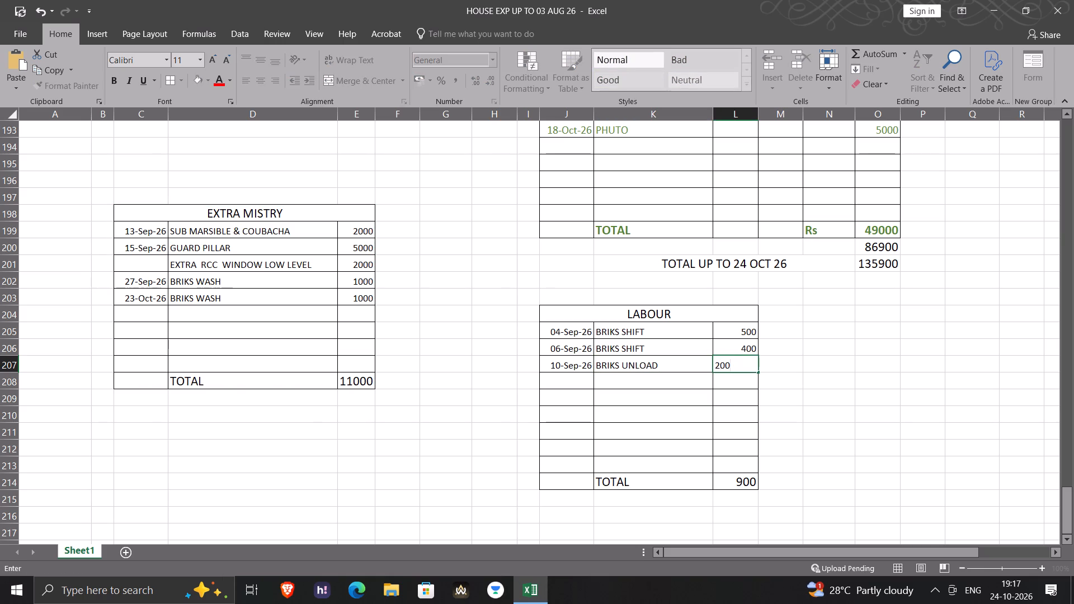
Fill the fourth LABOUR row, J208:L208, with date 15 SEP 26, particulars BRIKS UNLOAD and amount 100.
click(578, 382)
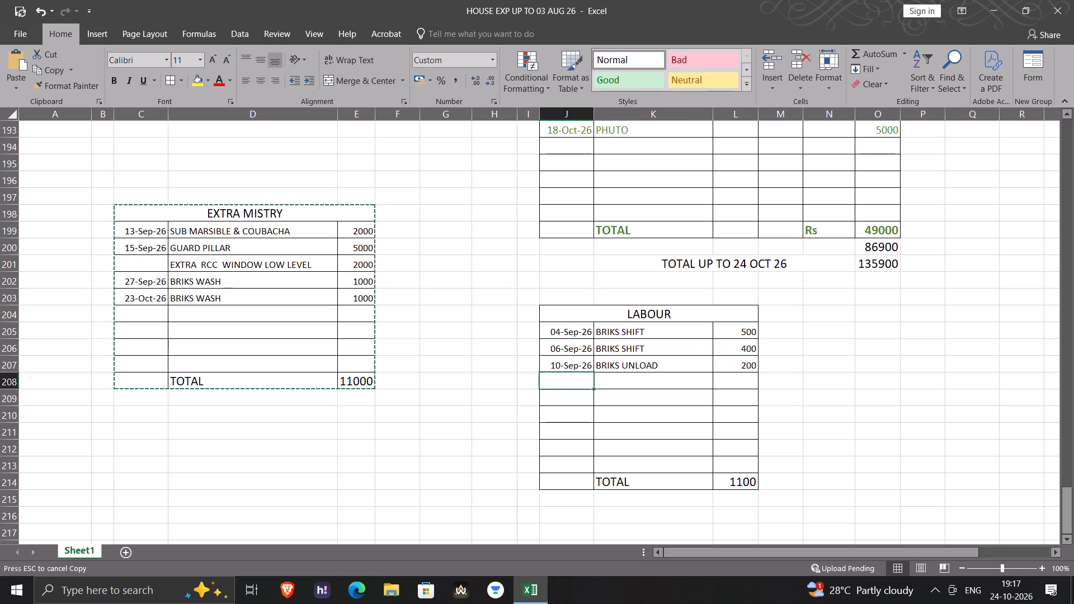
text(15 SEP 26)
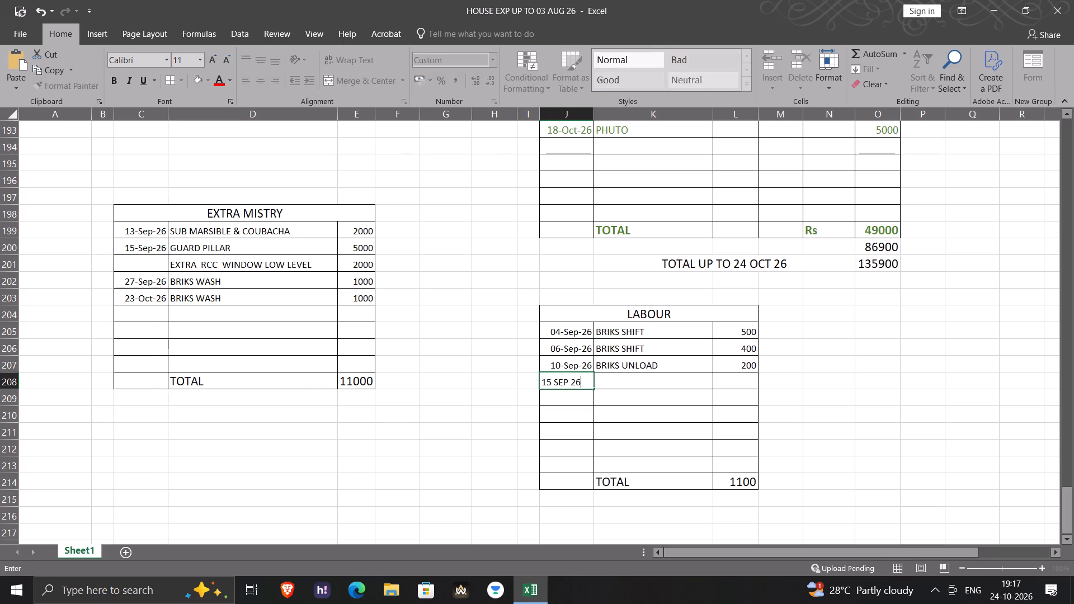
key(Tab)
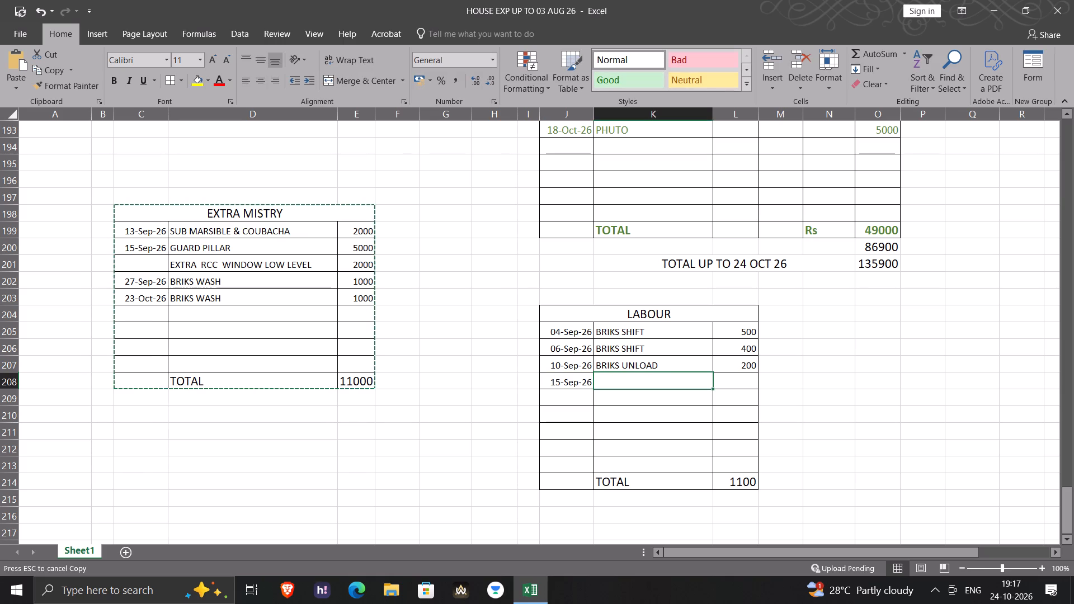
text(BRIKS)
key(space)
text(UNL)
key(o)
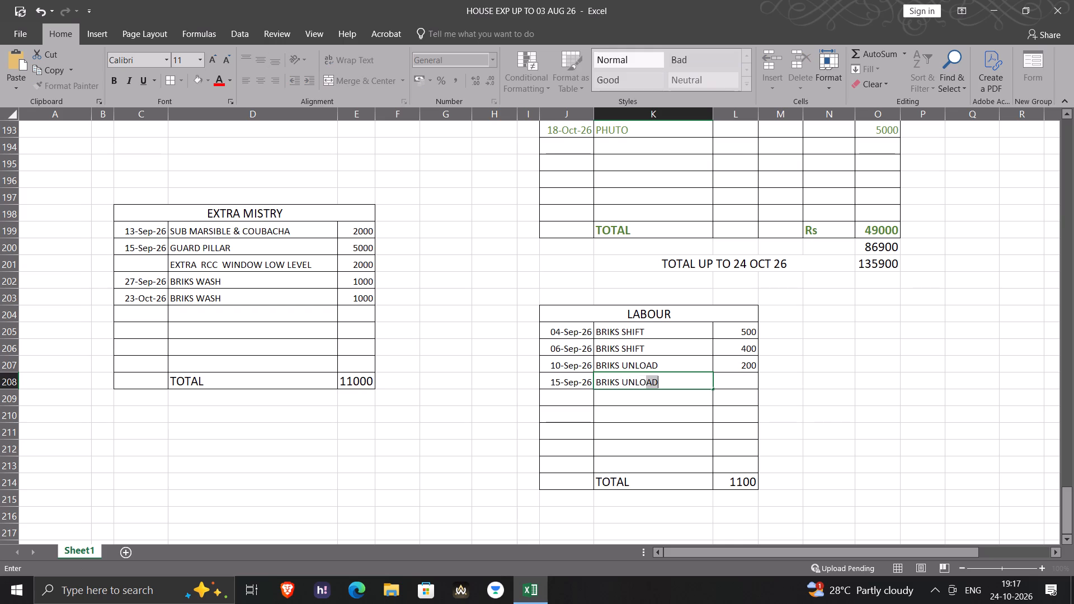
text(AD)
key(Tab)
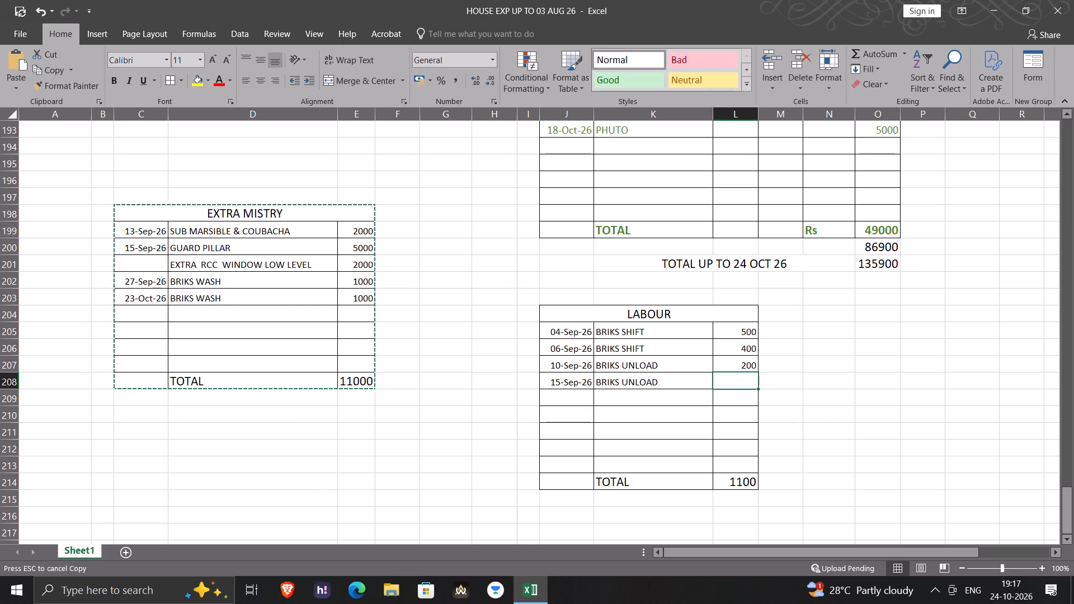
text(100)
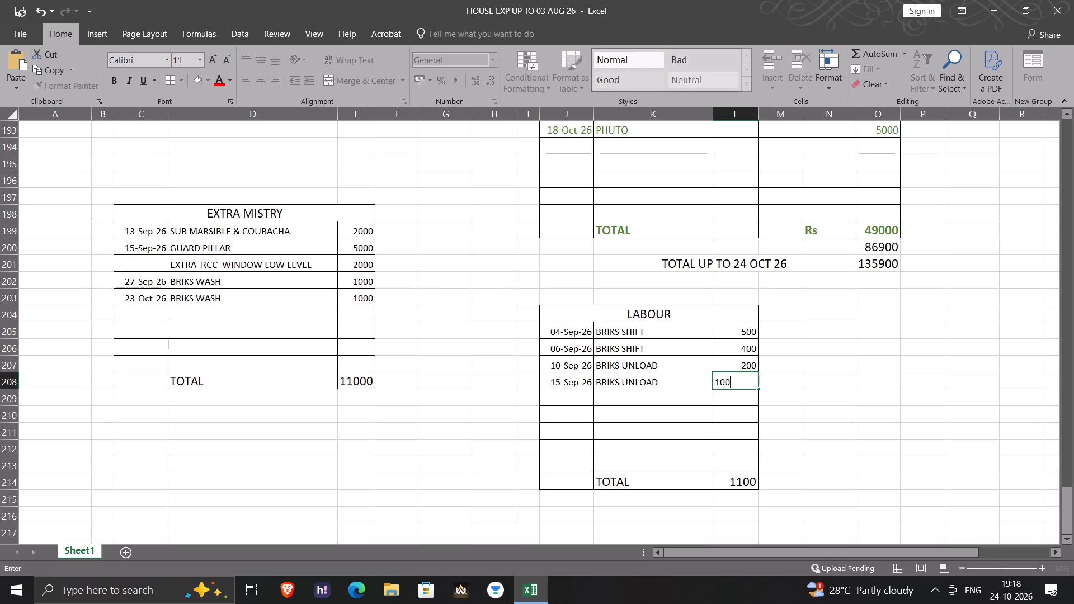
Enter date 26 SEP 26 and particulars SAND SHIFT in the fifth LABOUR row, J209:K209.
click(563, 393)
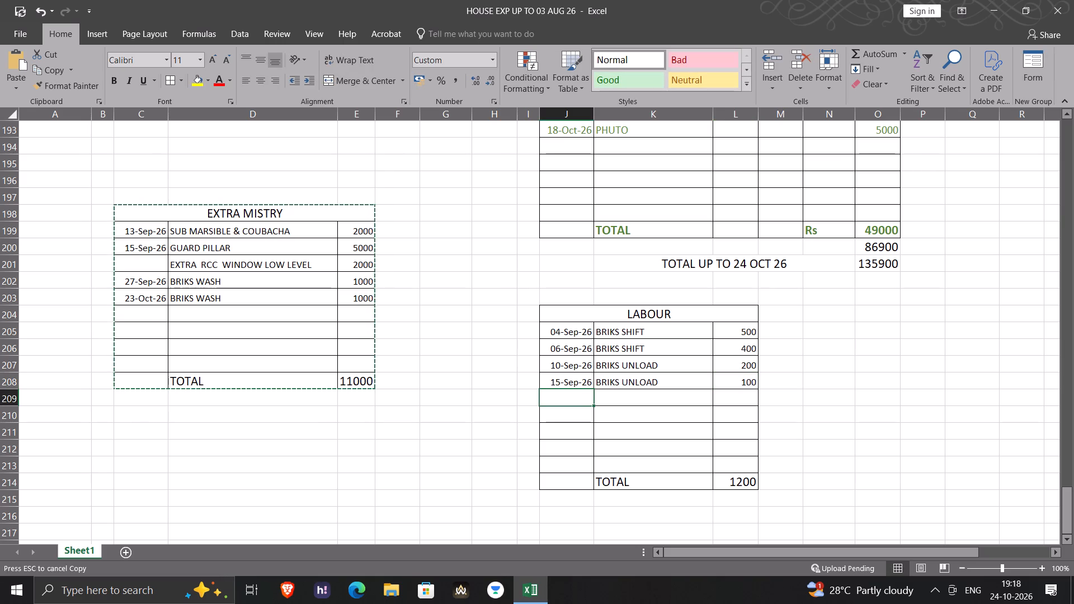
text(26 SEP)
key(space)
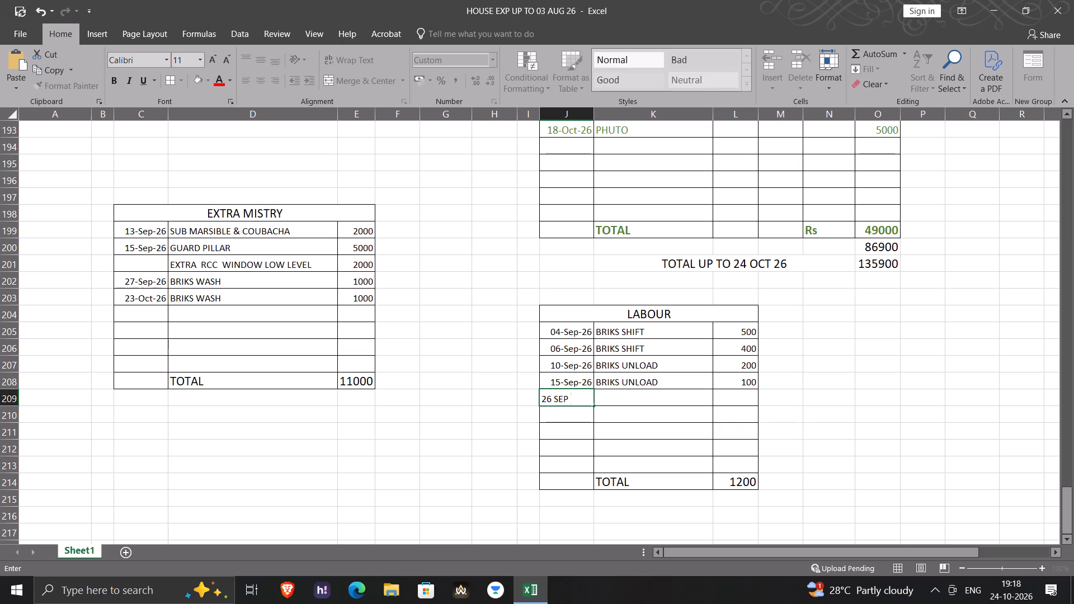
text(26)
click(616, 395)
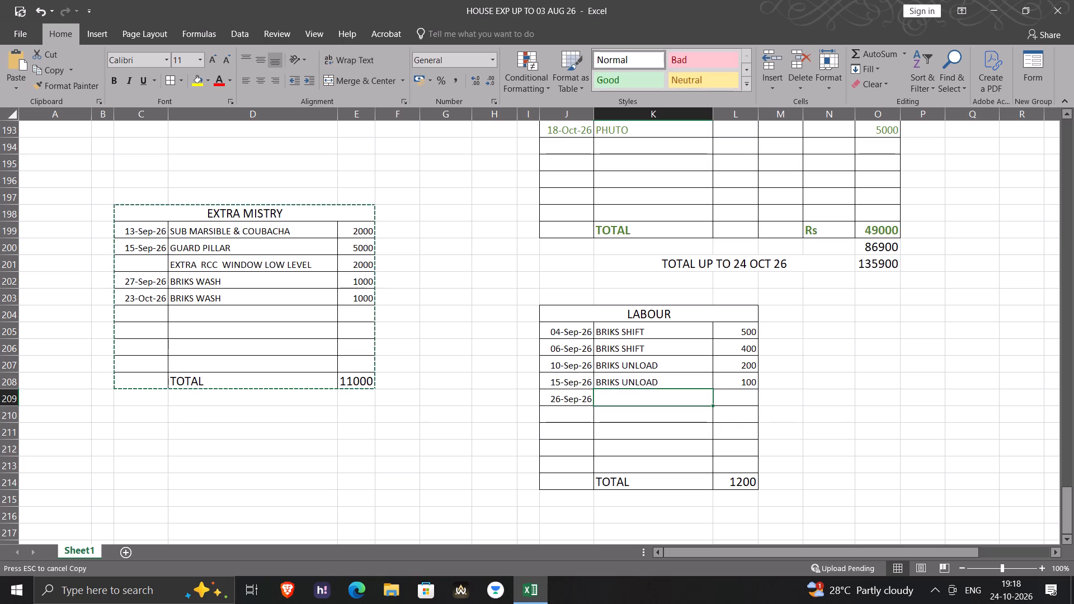
text(SA)
text(ND)
key(space)
text(SHI)
text(FT)
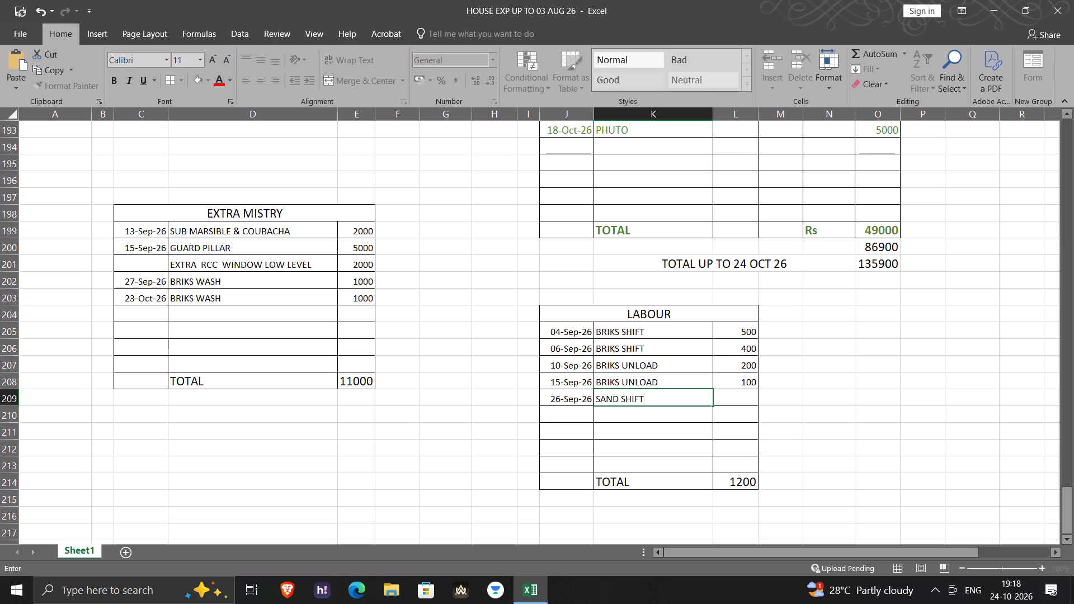
key(Tab)
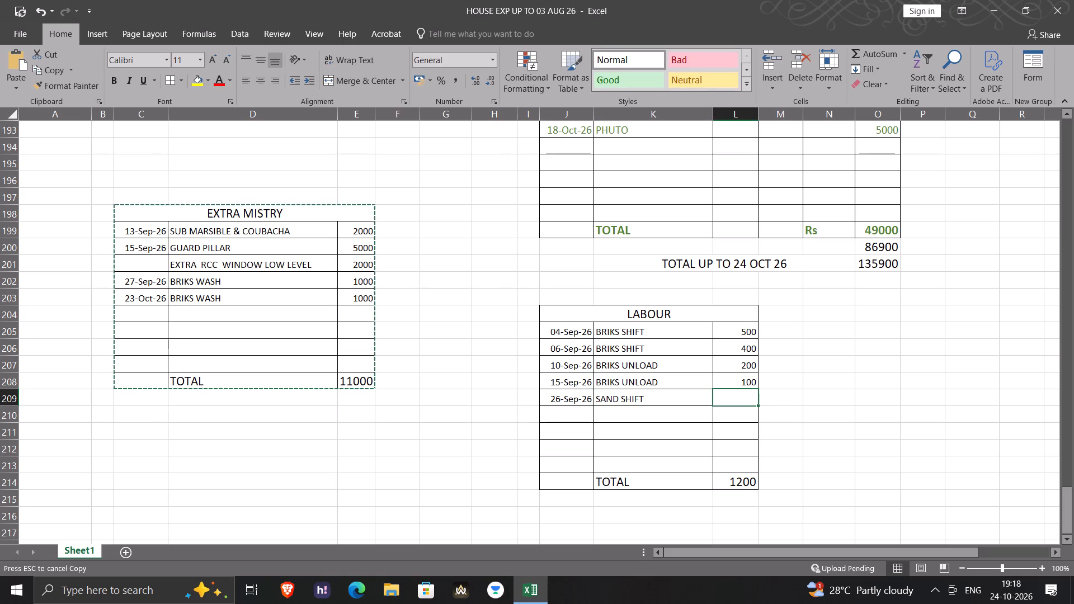
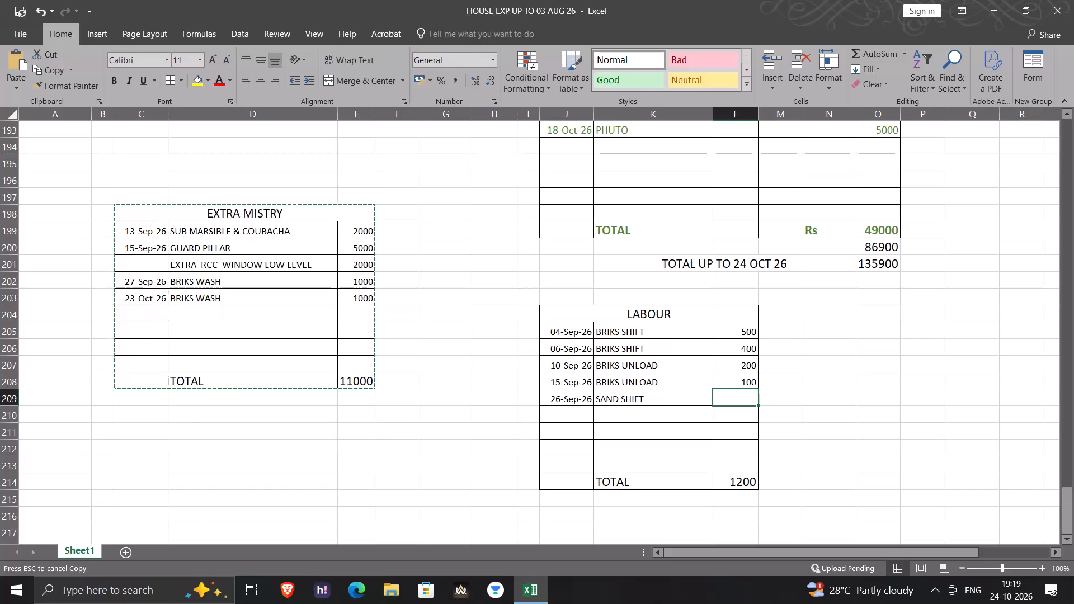
Enter 4240 as the amount for the 26-Sep-26 SAND SHIFT row in the LABOUR table.
text(4240)
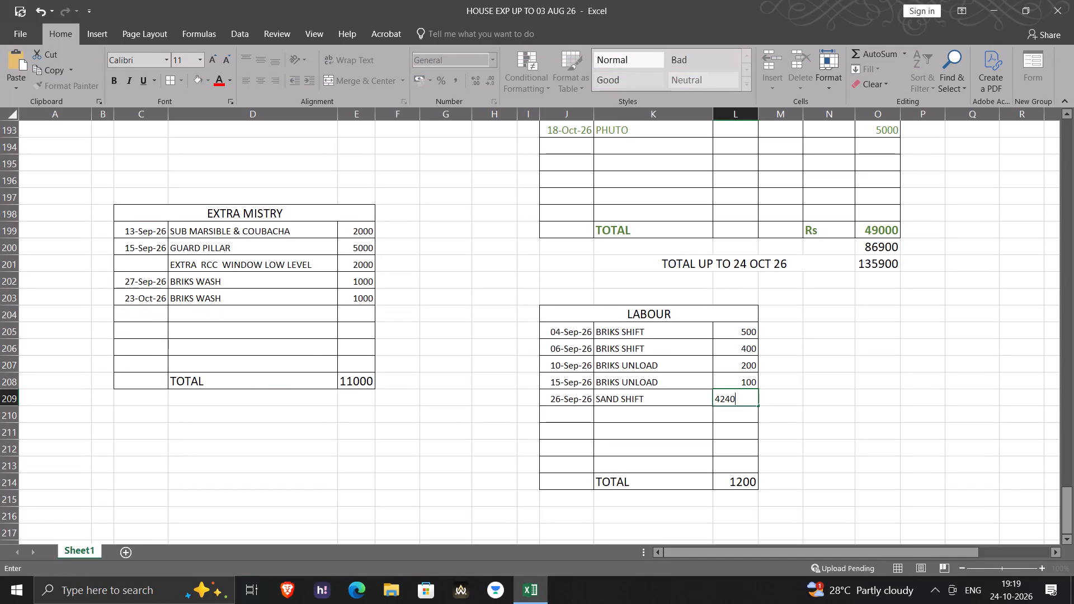
scroll(470, 305, down, 1)
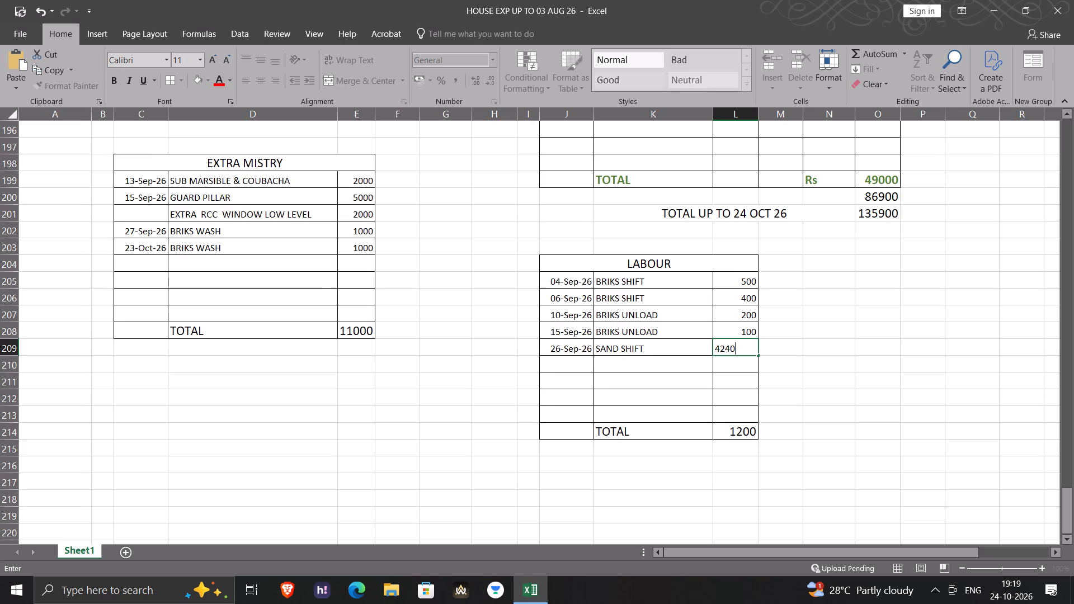
click(481, 400)
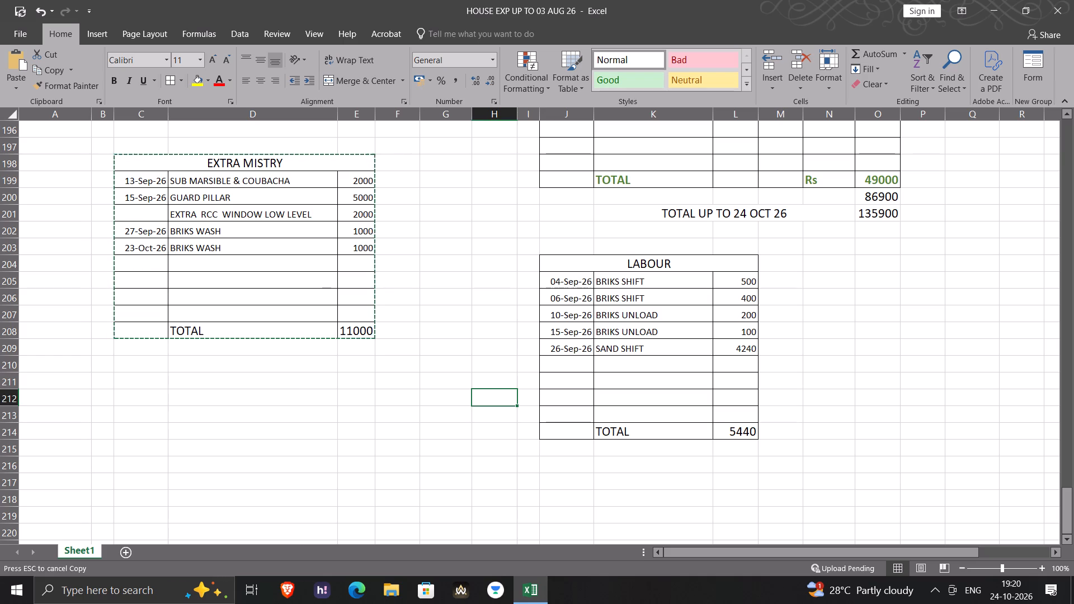
Add a LABOUR entry in row 210 dated 13 OCT 26, described as AREA CLEN, with amount 300.
click(560, 364)
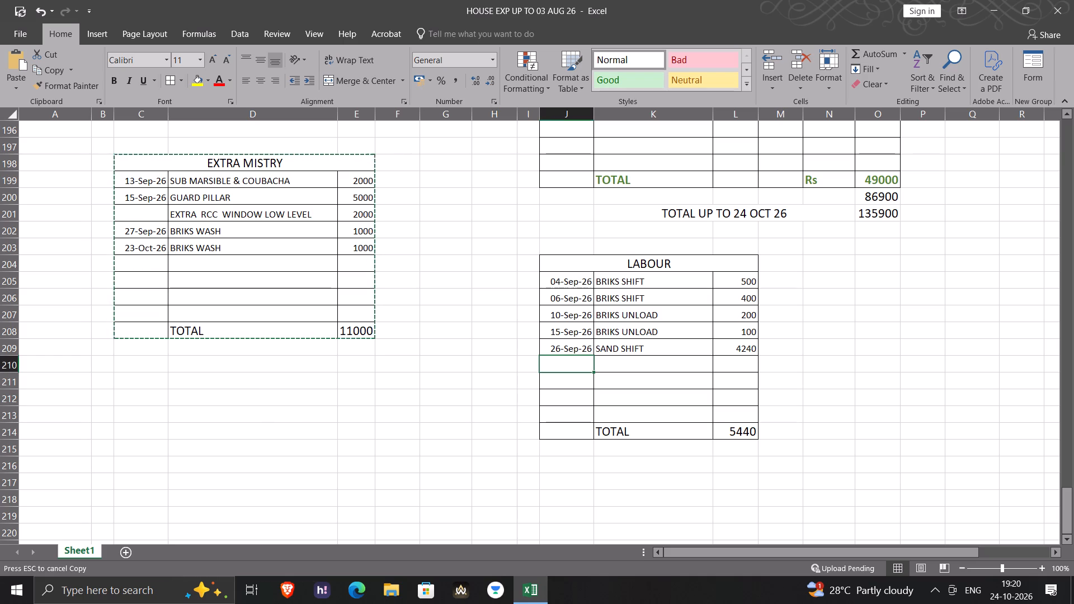
text(13 O)
text(CT 26)
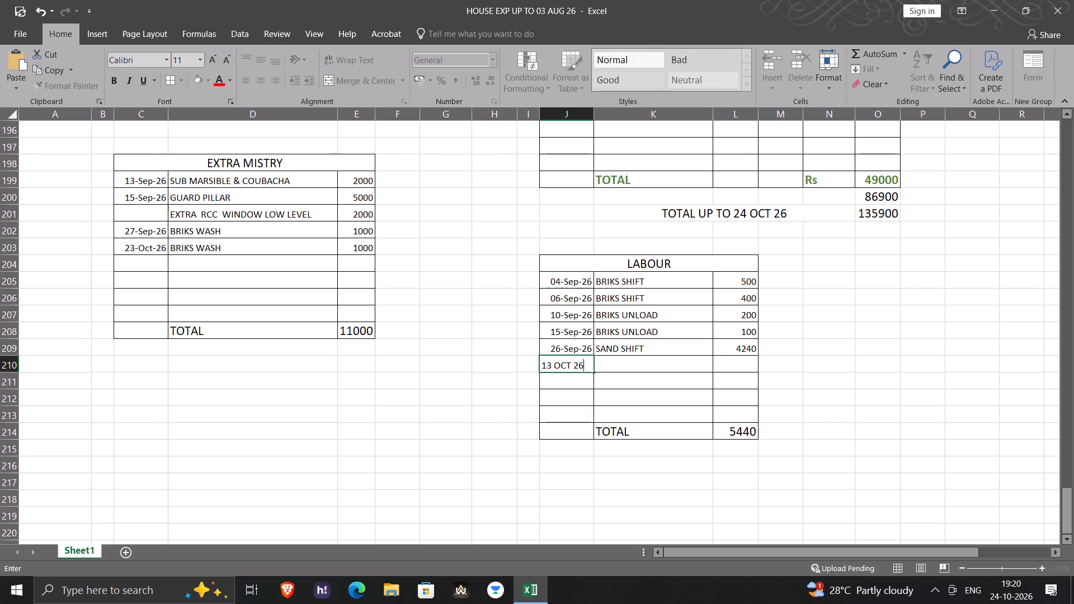
click(603, 367)
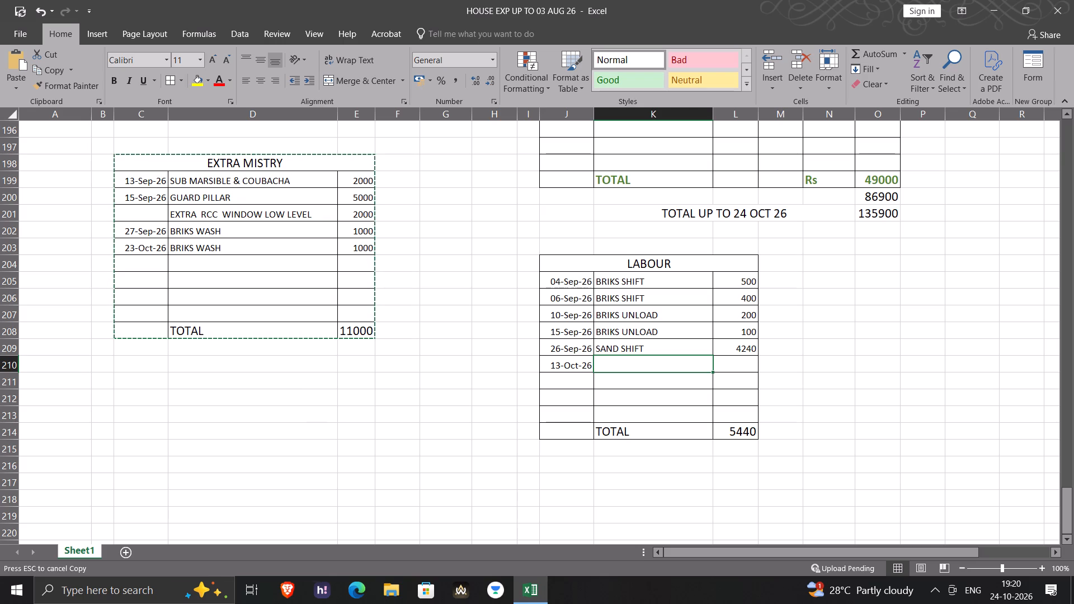
text(AREA CLE)
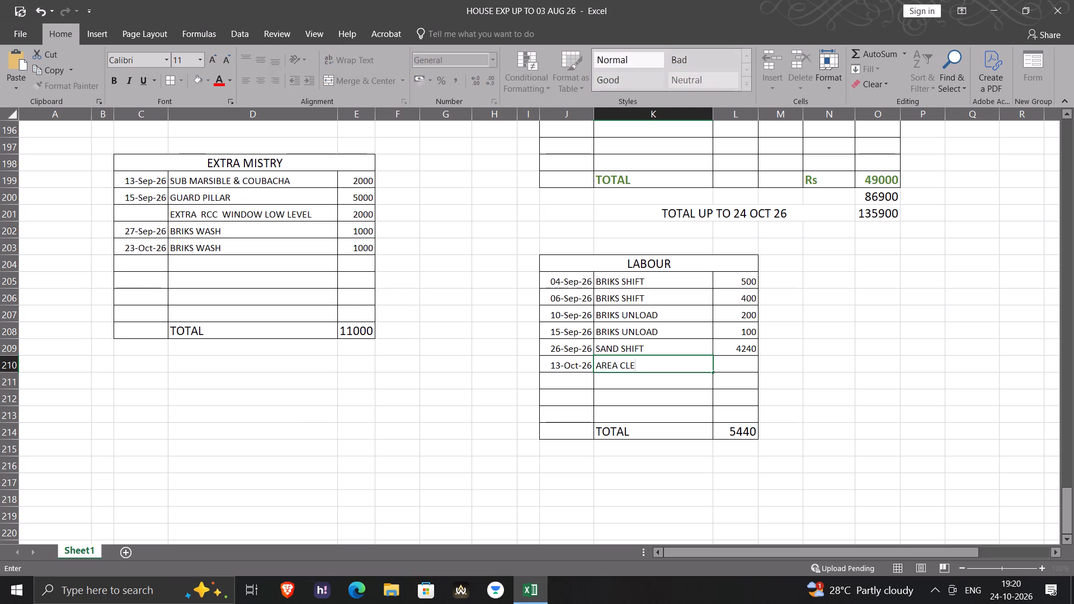
key(n)
key(Tab)
text(300)
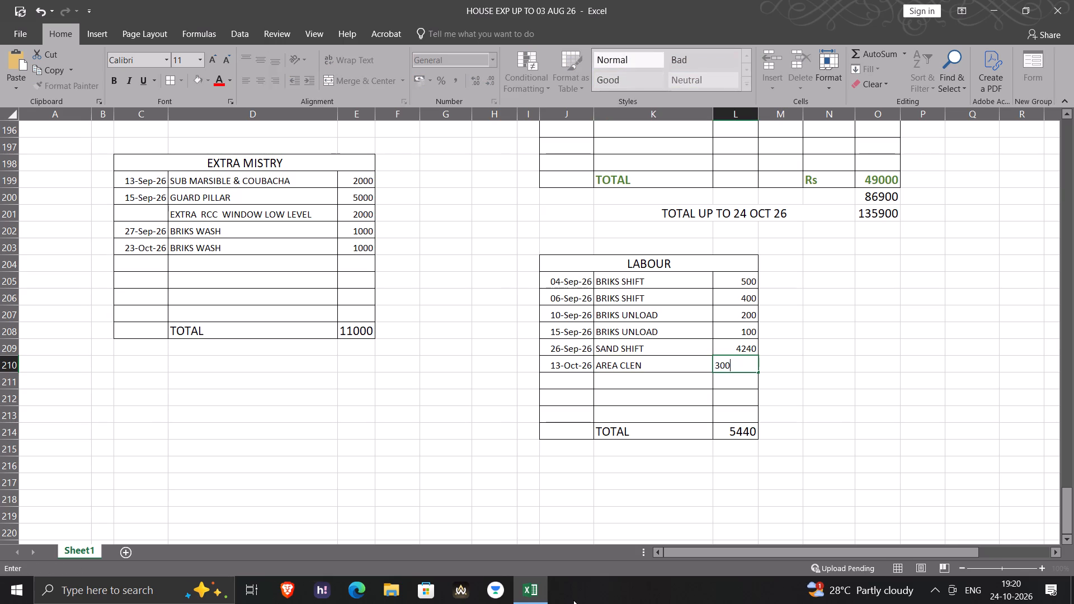
click(462, 355)
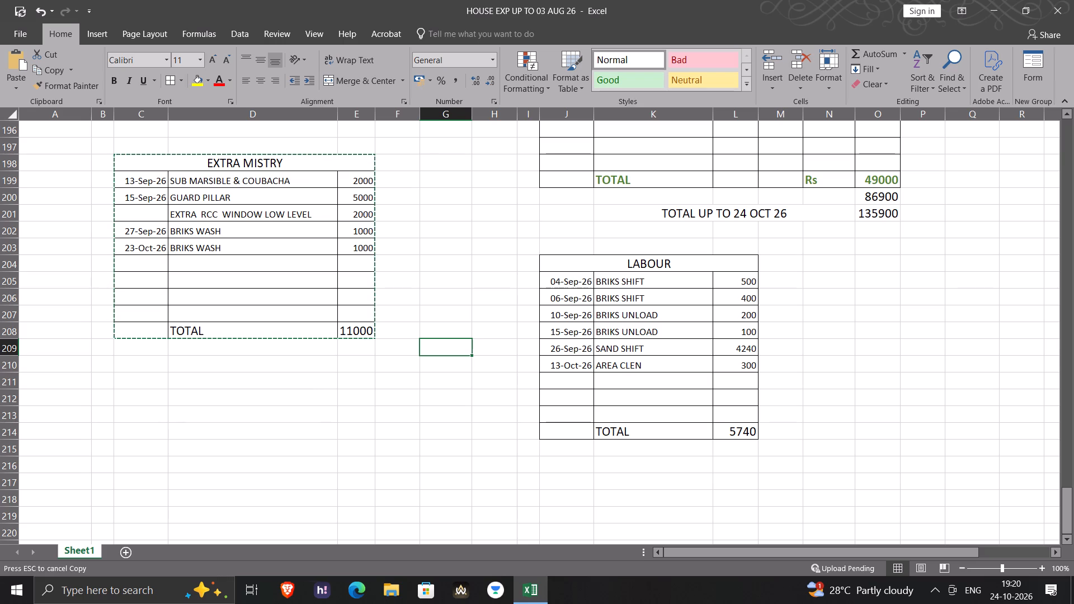
click(441, 419)
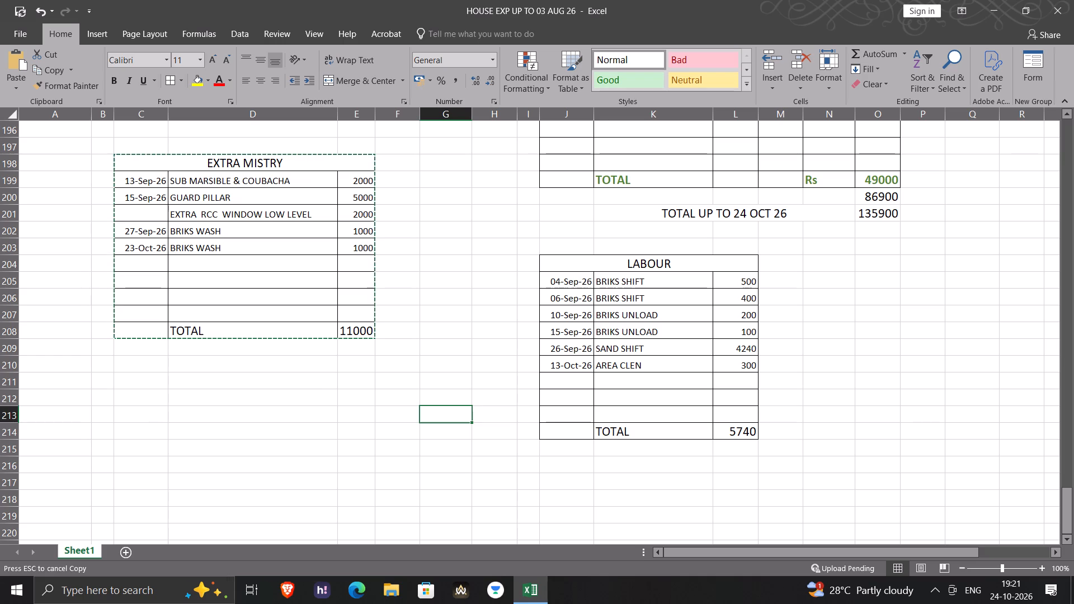
Add an EXTRA MISTRY entry in row 204 dated 8 OCT 26, described as FOOD LINTHAN, with amount 800.
click(354, 261)
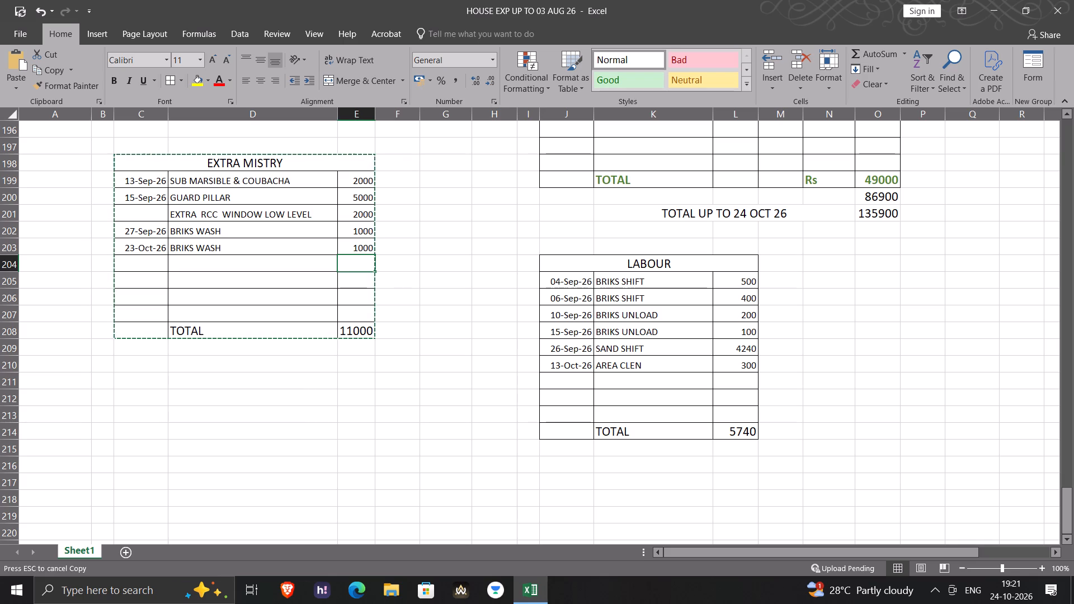
text(800)
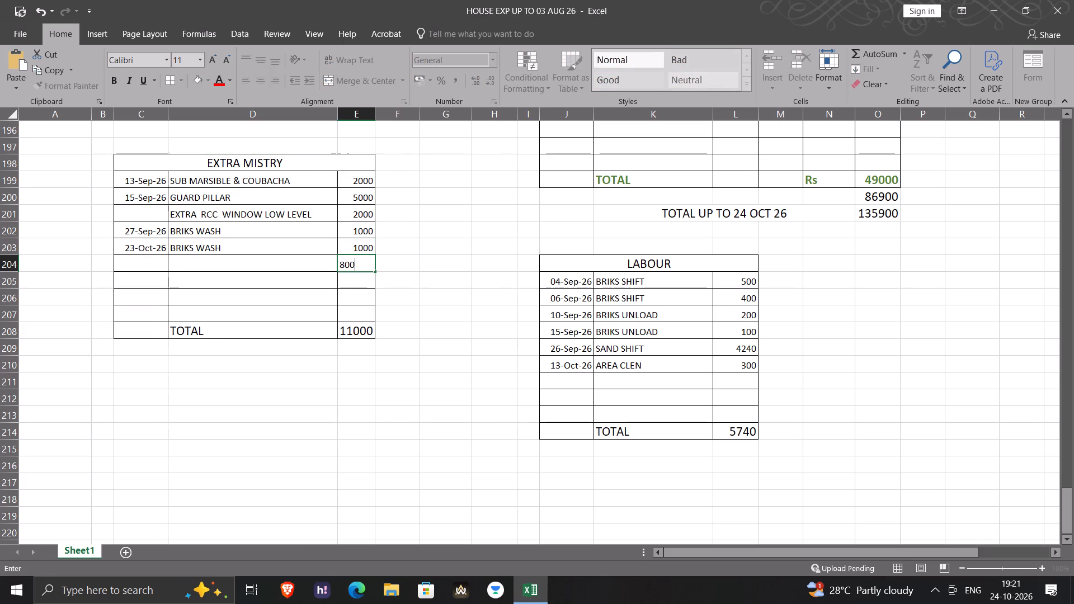
click(135, 264)
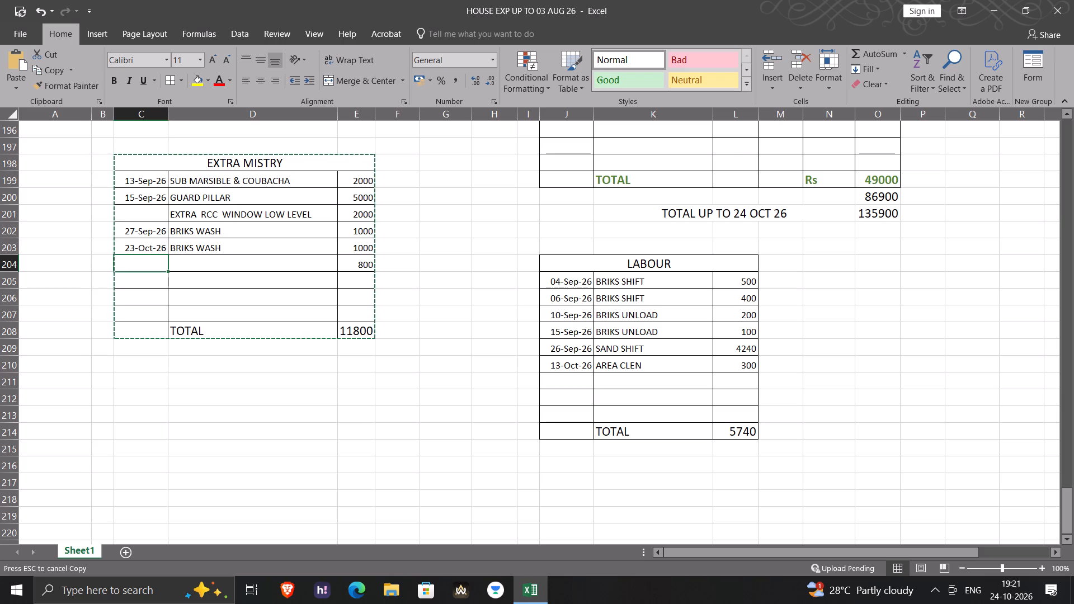
text(8)
key(space)
key(o)
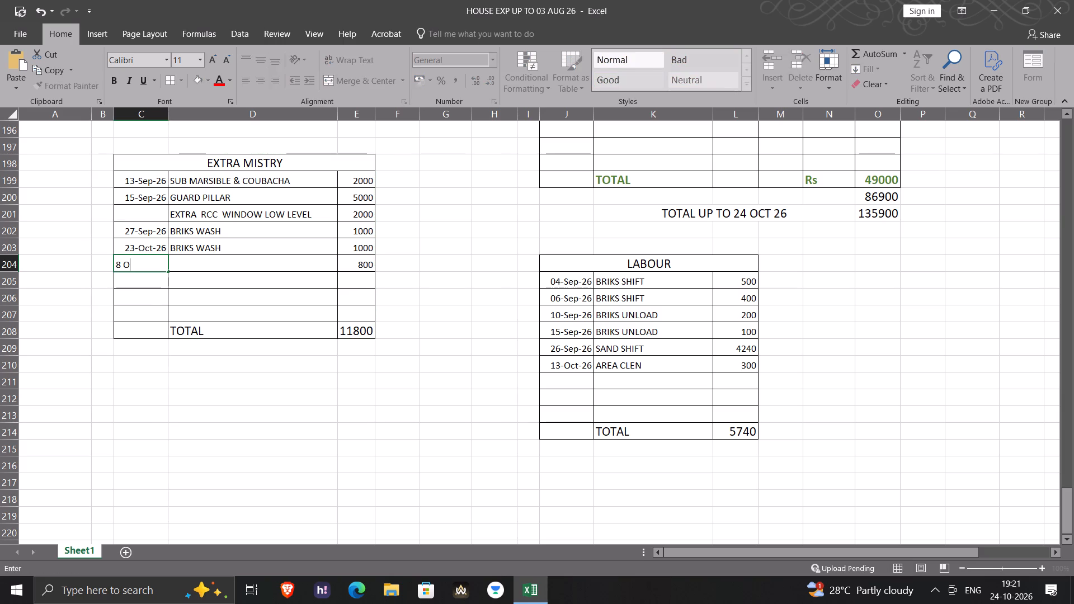
text(CT)
key(space)
key(2)
key(6)
click(219, 265)
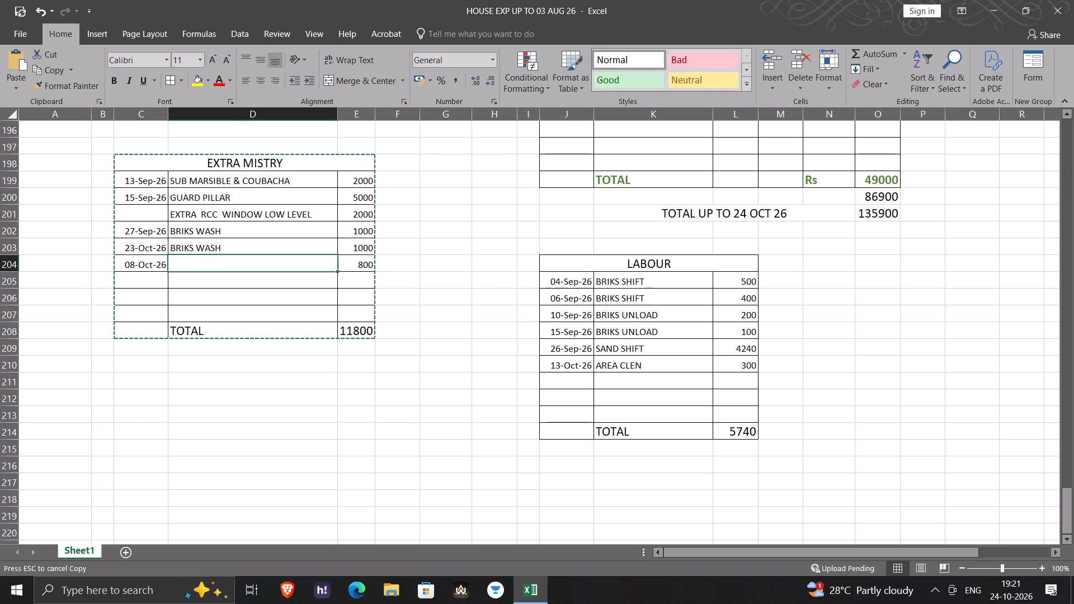
text(FOOD LIN)
text(THAN)
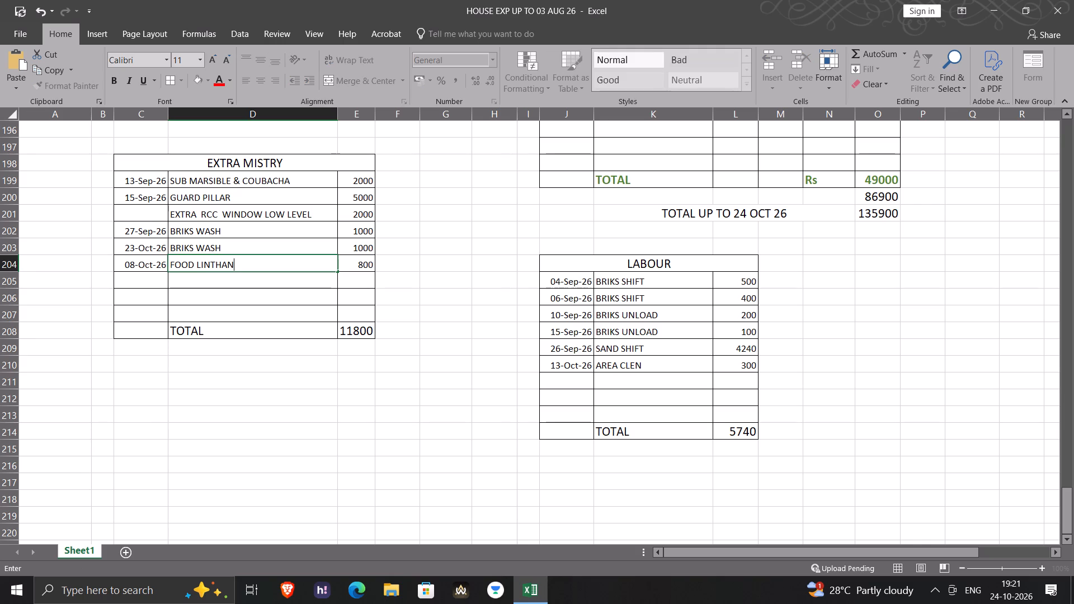
key(space)
click(484, 266)
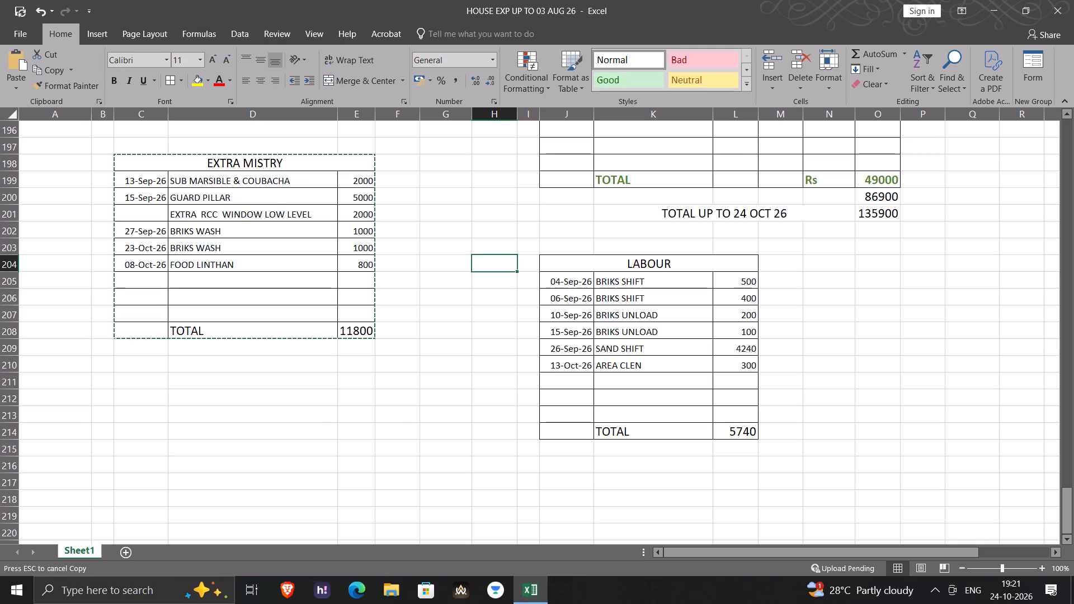
Change the amount of the FOOD LINTHAN entry in the EXTRA MISTRY table to 1200.
scroll(459, 209, down, 5)
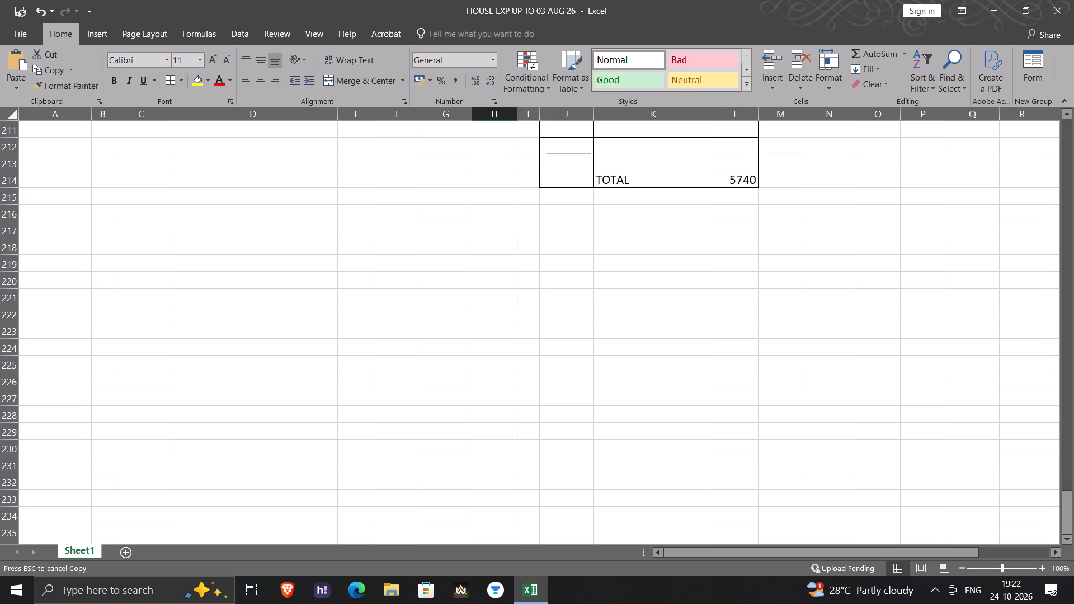
scroll(355, 258, up, 3)
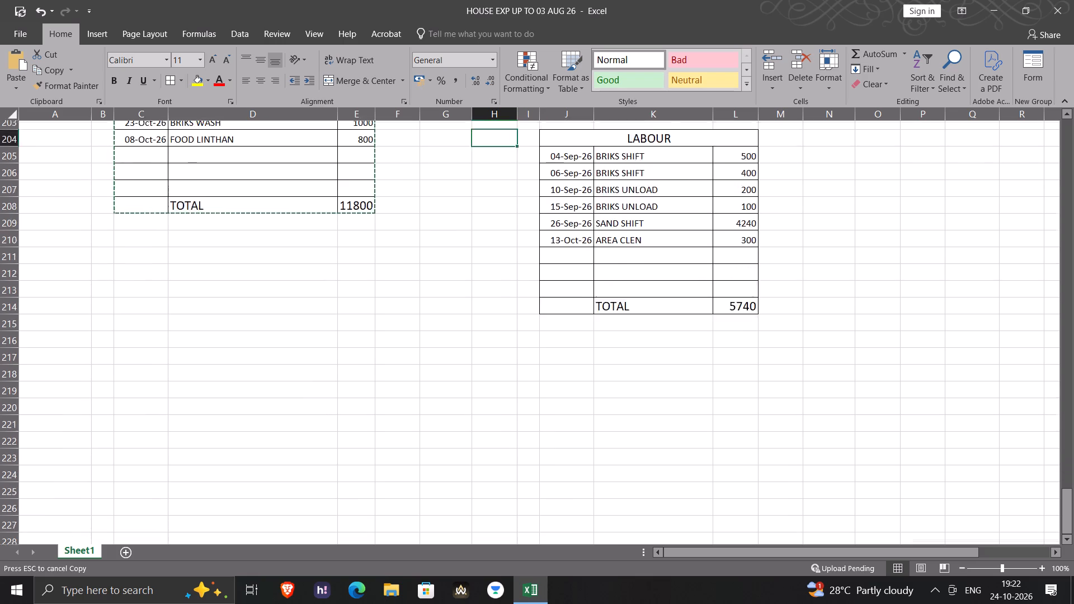
scroll(355, 258, up, 1)
click(411, 285)
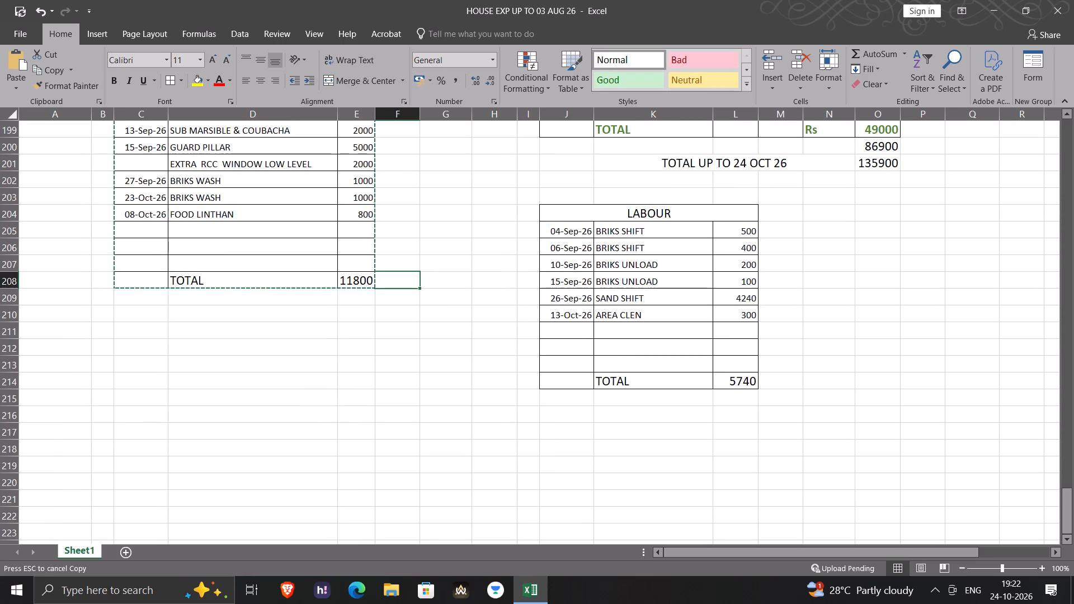
click(353, 210)
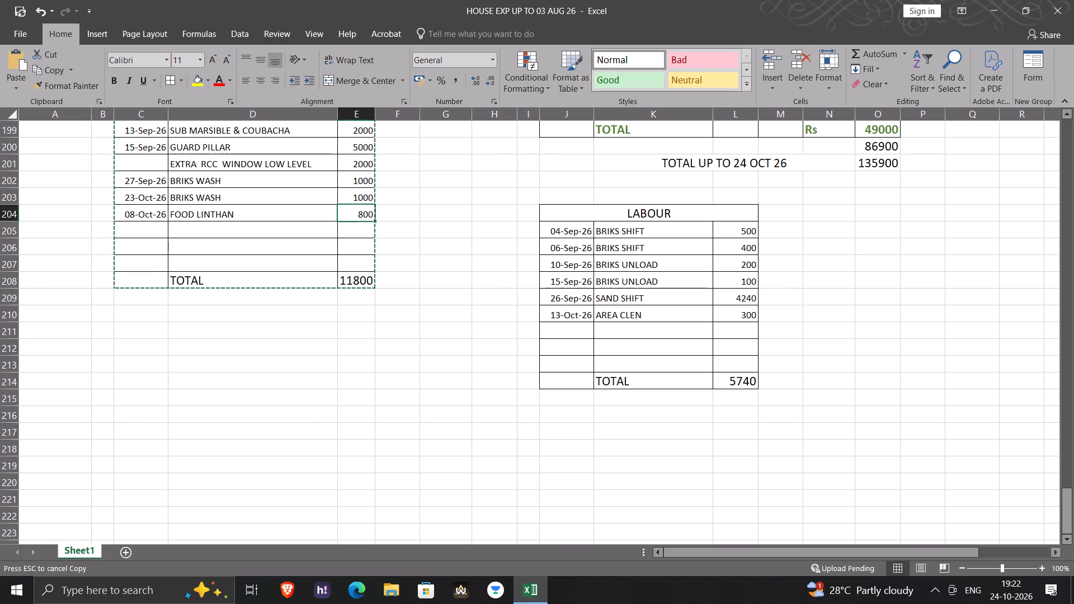
click(352, 213)
text(1200)
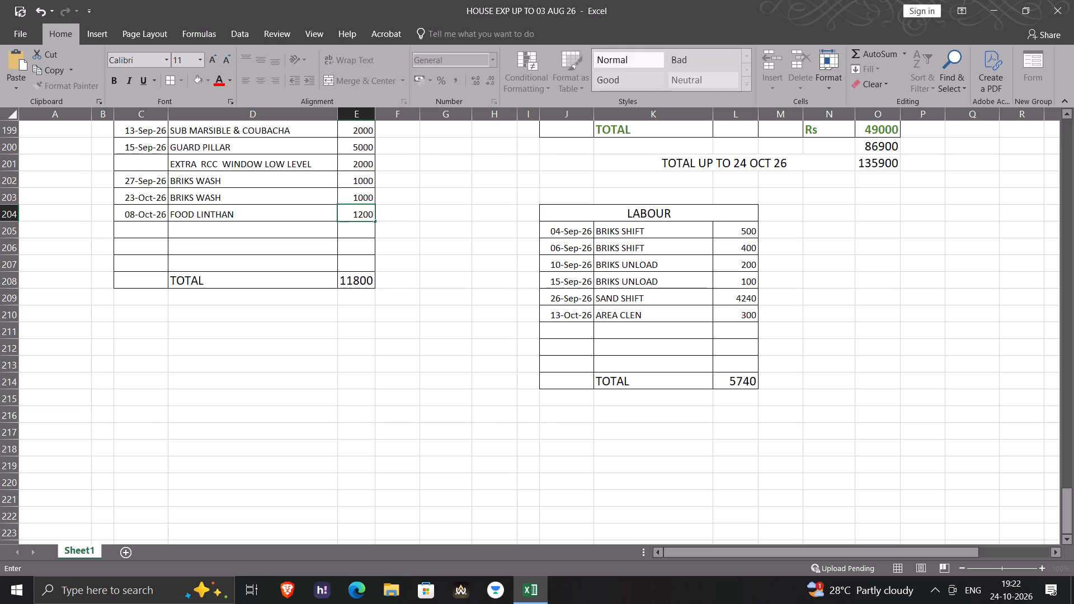
click(418, 206)
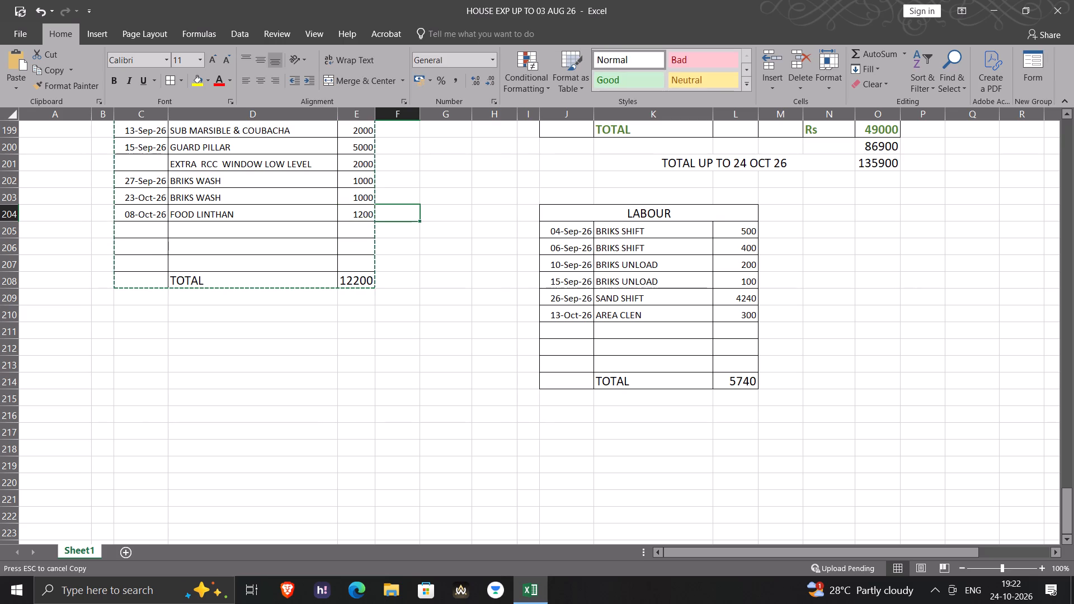
Merge and center cells E219 and F219 in the empty area below the EXTRA MISTRY table.
scroll(397, 228, up, 3)
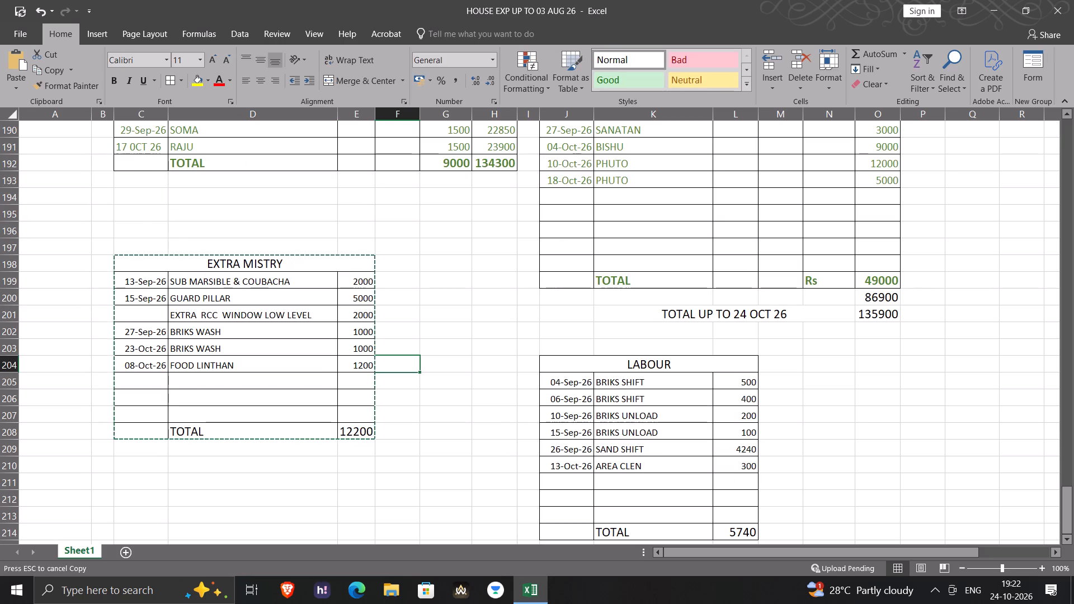
scroll(397, 228, up, 1)
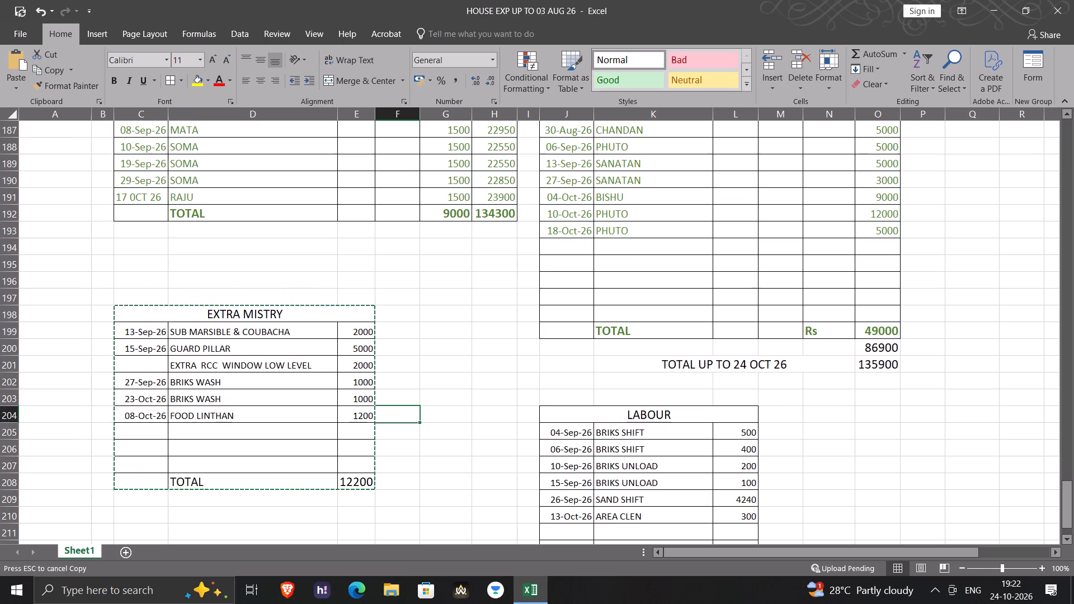
scroll(397, 228, down, 7)
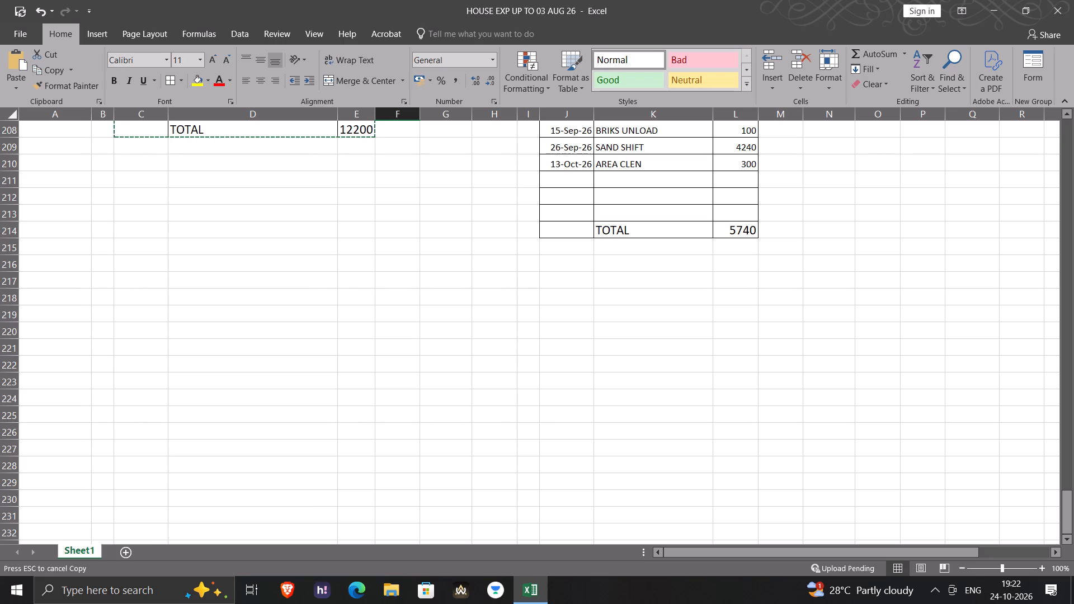
drag(354, 315, 395, 312)
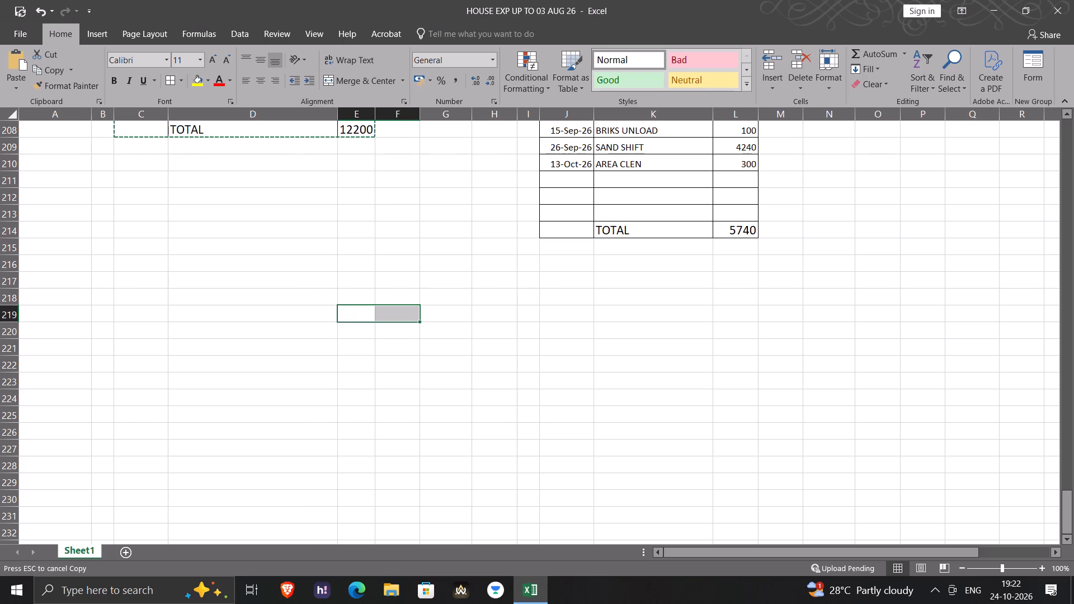
drag(395, 312, 401, 313)
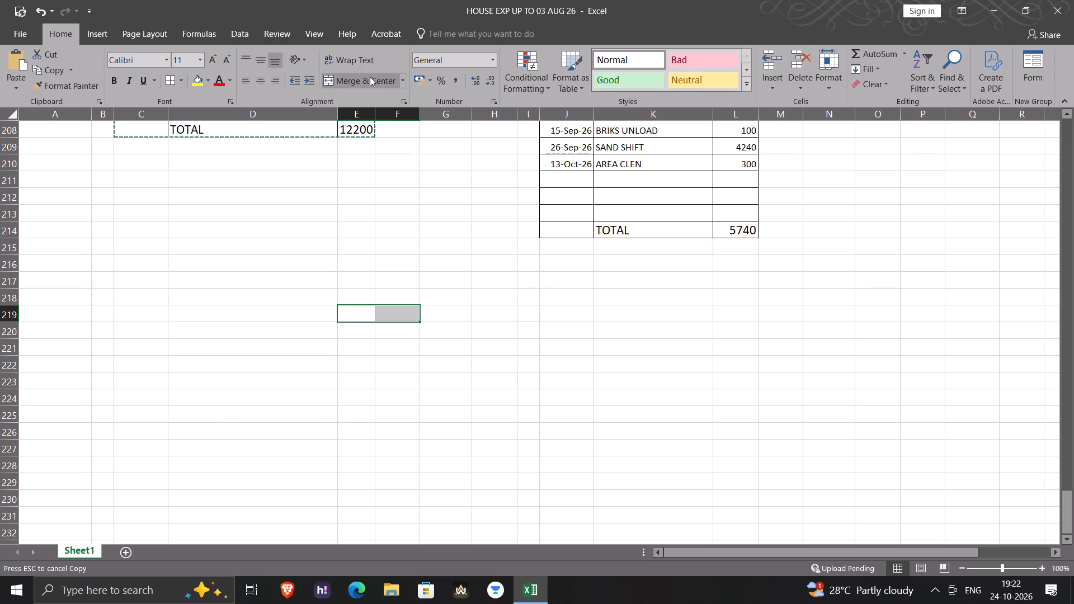
click(370, 77)
click(378, 315)
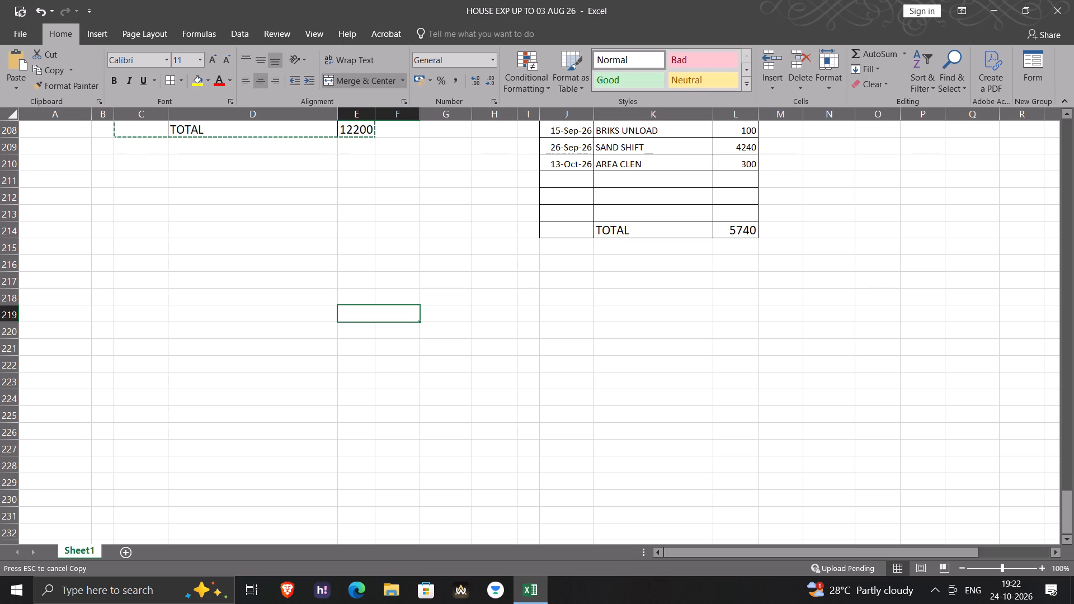
scroll(362, 187, up, 3)
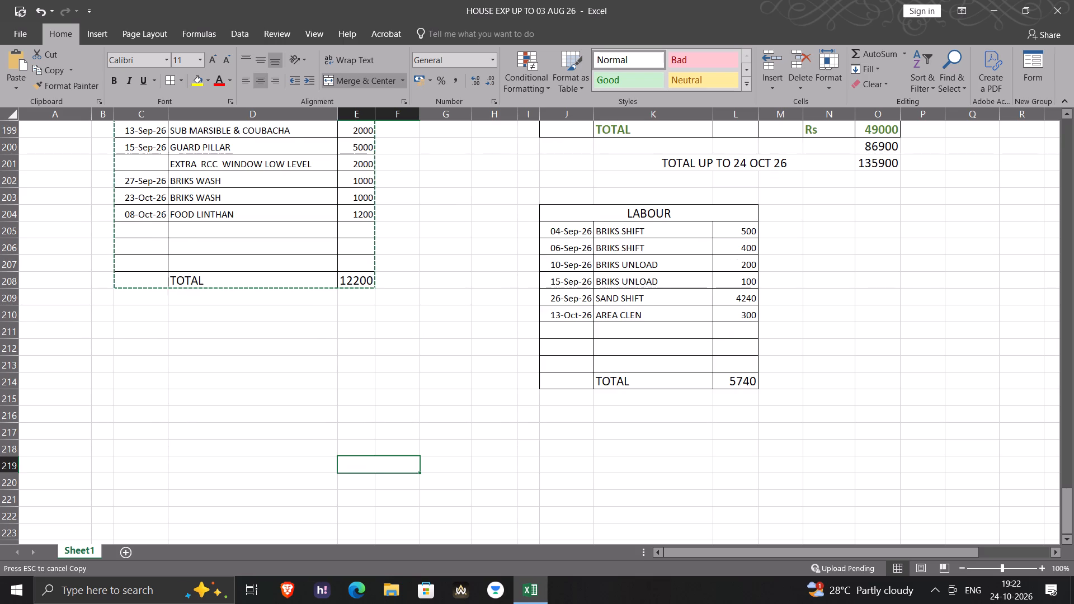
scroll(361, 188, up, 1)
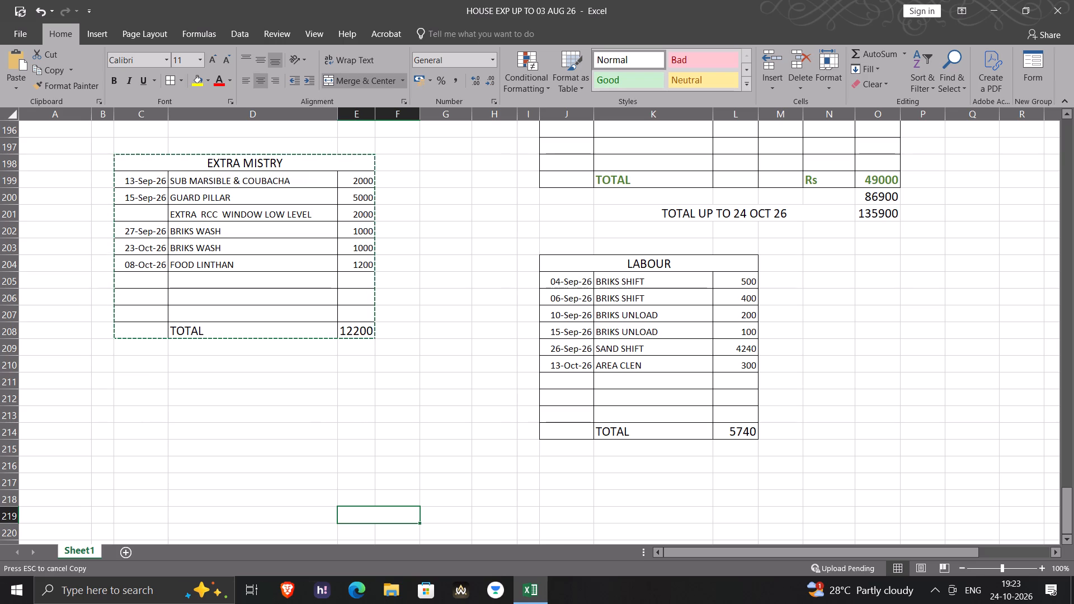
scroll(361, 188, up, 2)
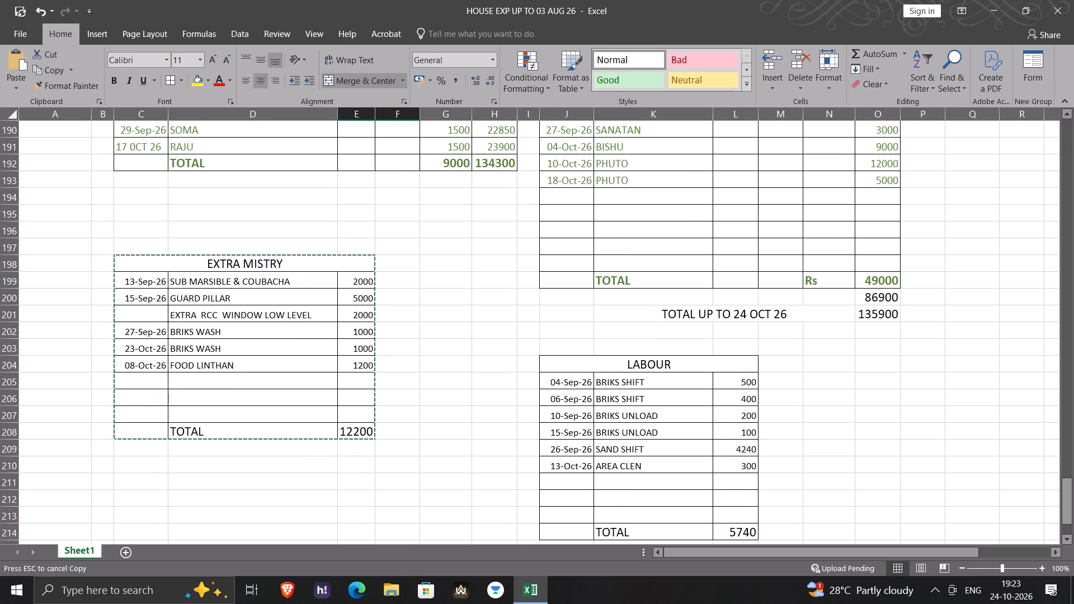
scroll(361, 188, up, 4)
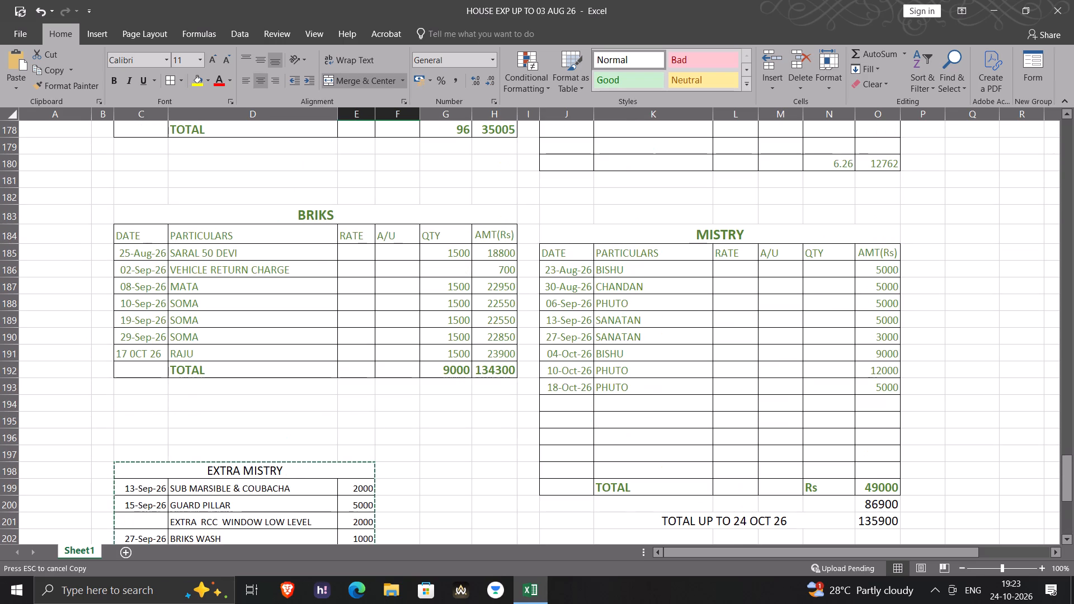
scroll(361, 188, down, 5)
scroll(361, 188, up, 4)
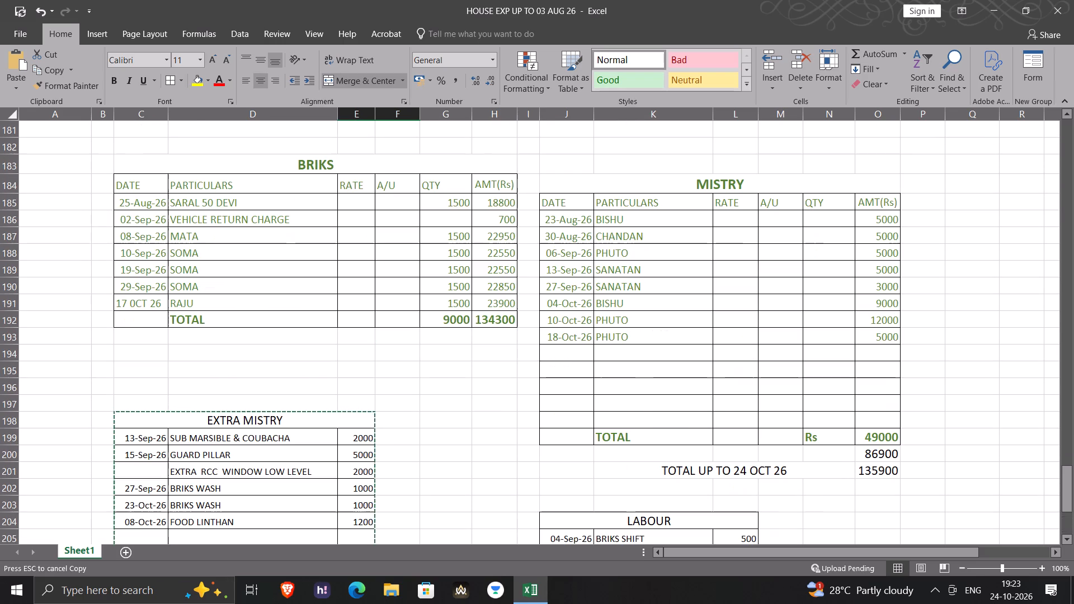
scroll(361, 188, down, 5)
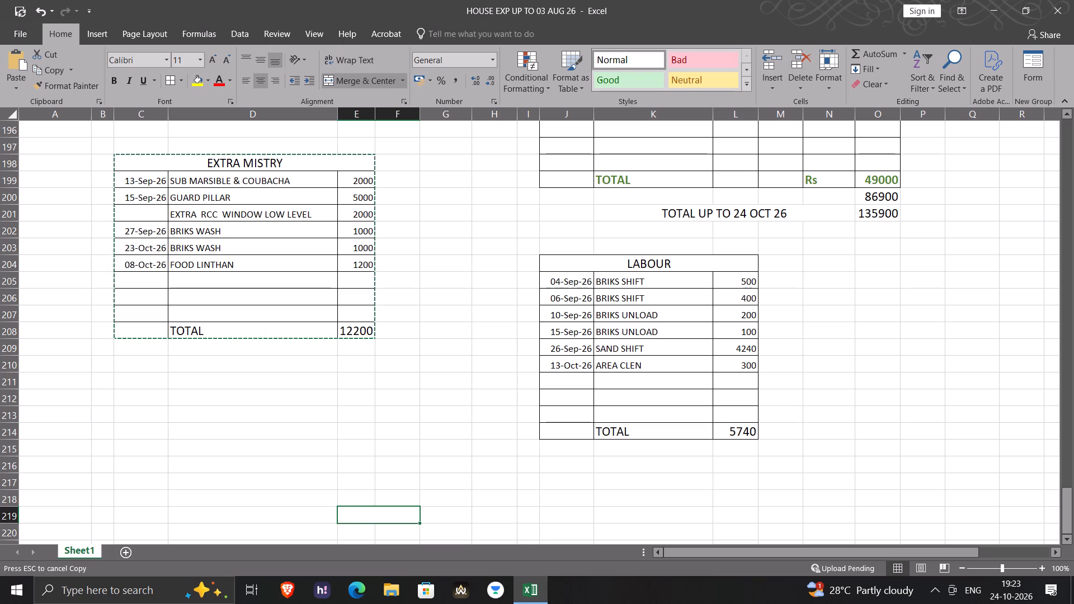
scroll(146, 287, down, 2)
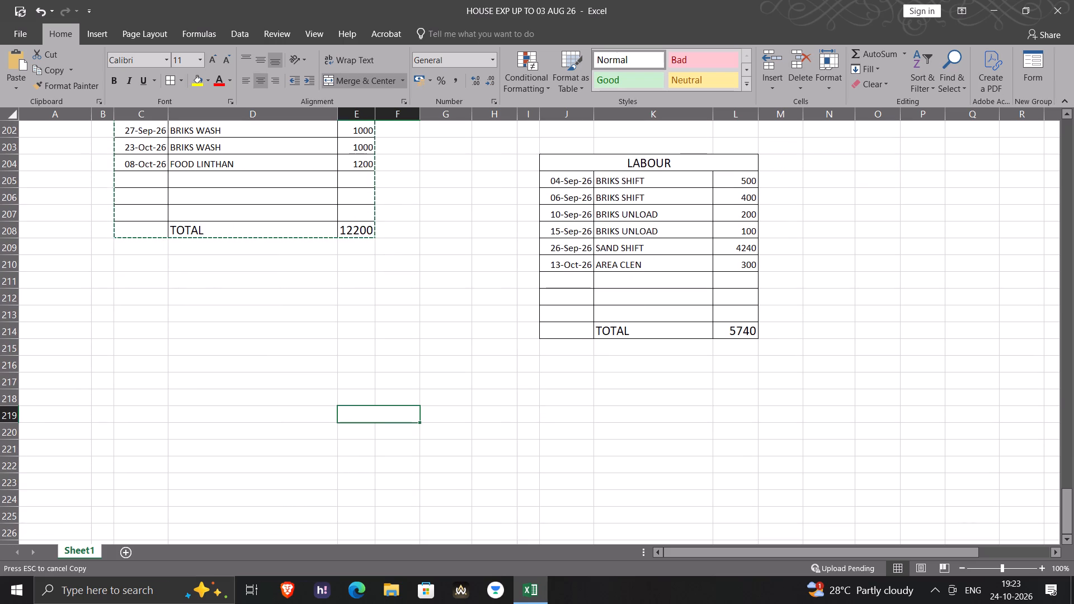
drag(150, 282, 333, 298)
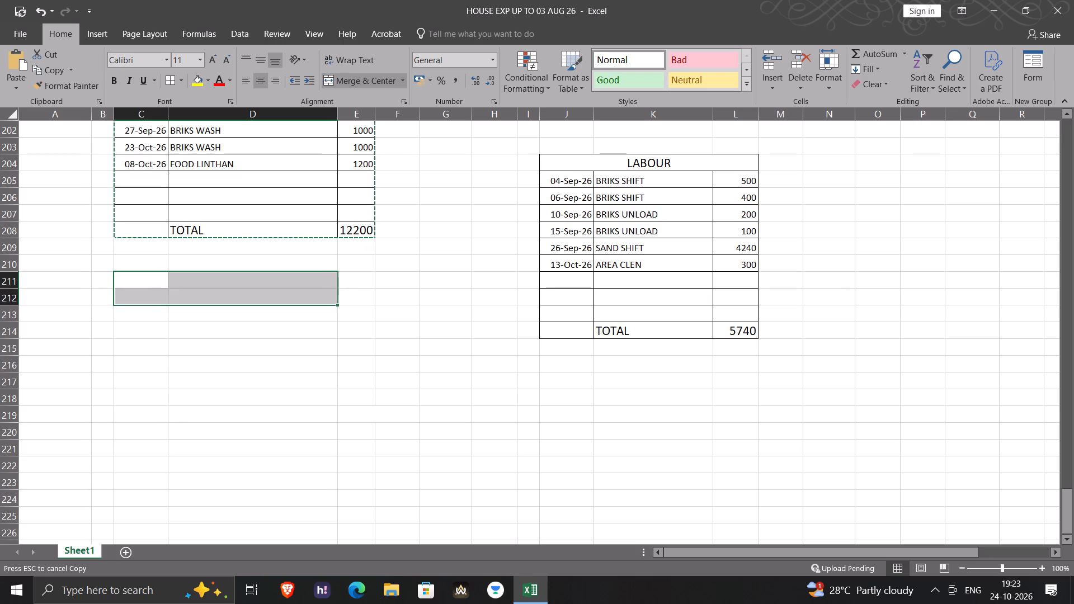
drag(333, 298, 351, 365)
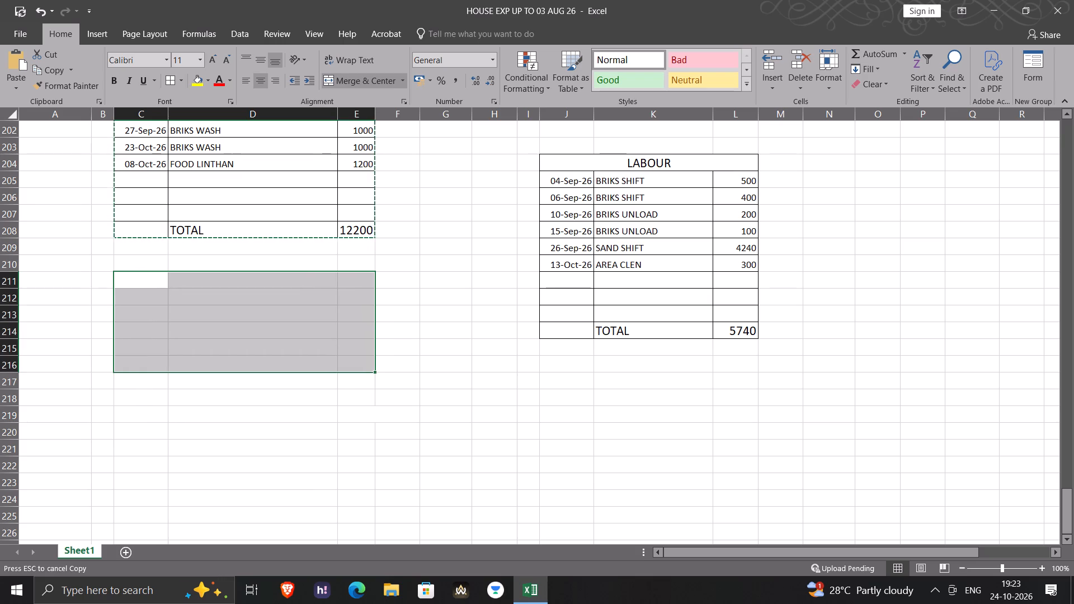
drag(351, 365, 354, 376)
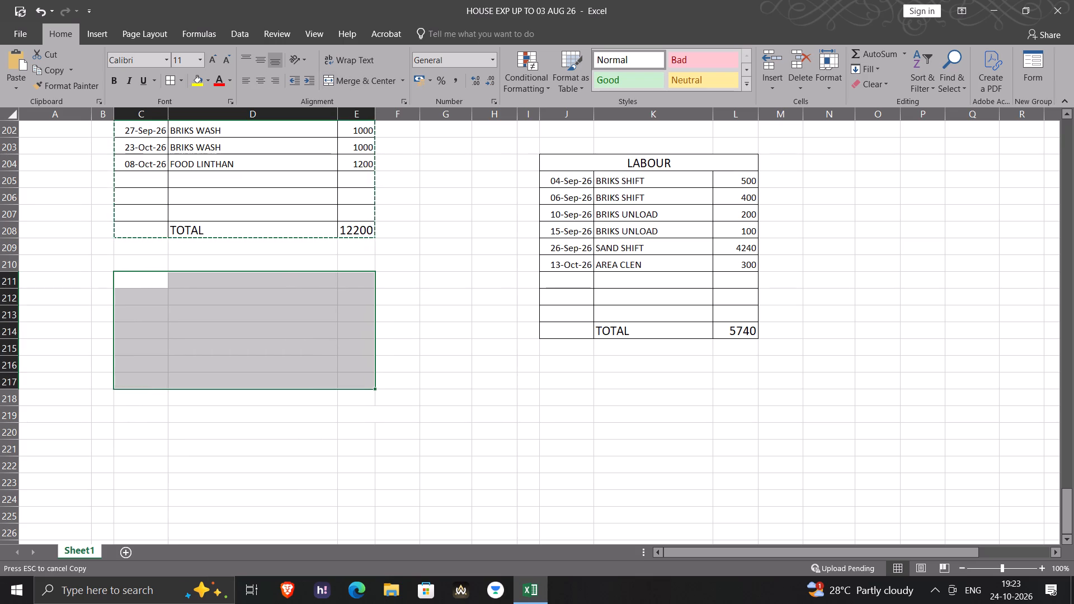
Add an entry in row 212 below the EXTRA MISTRY table: date 29 AUG 26, item CHALUNI, quantity 1, amount 80.
click(148, 299)
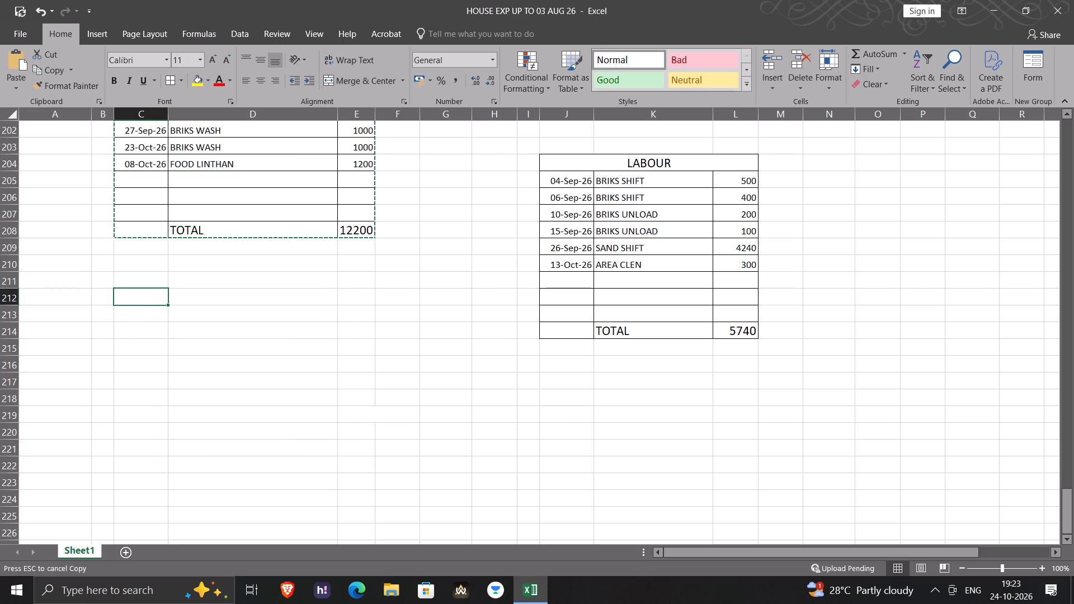
text(29 SEP)
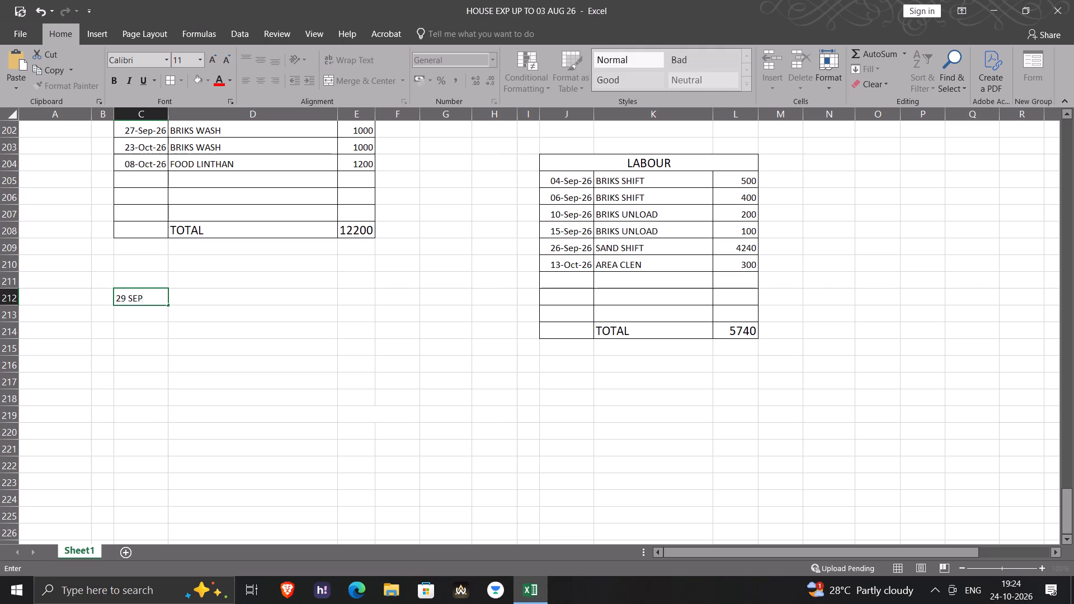
key(BackSpace)
key(BackSpace)
key(BackSpace)
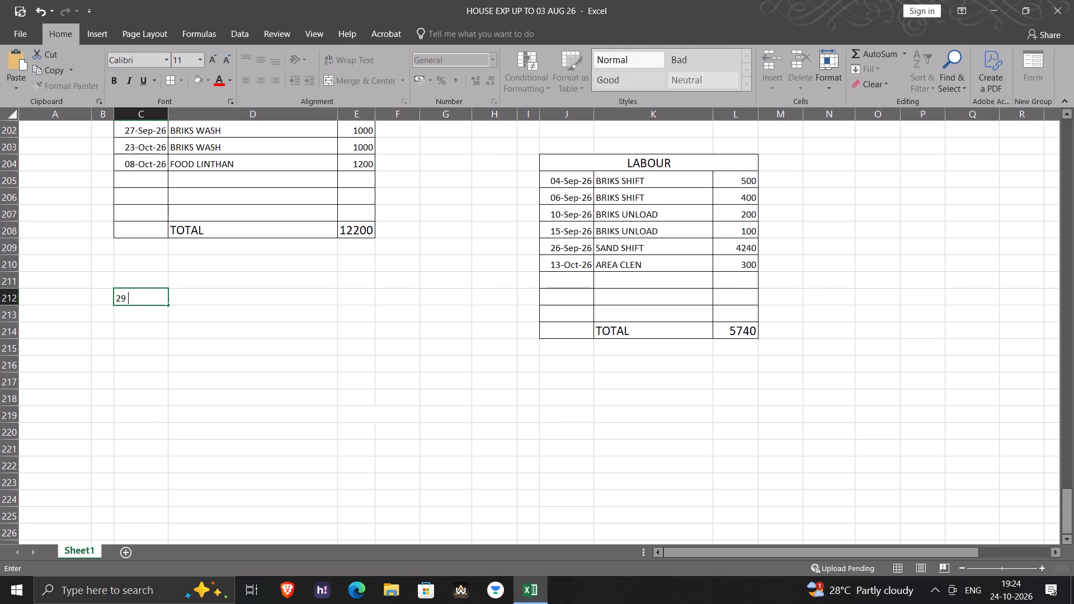
text(AUG 26)
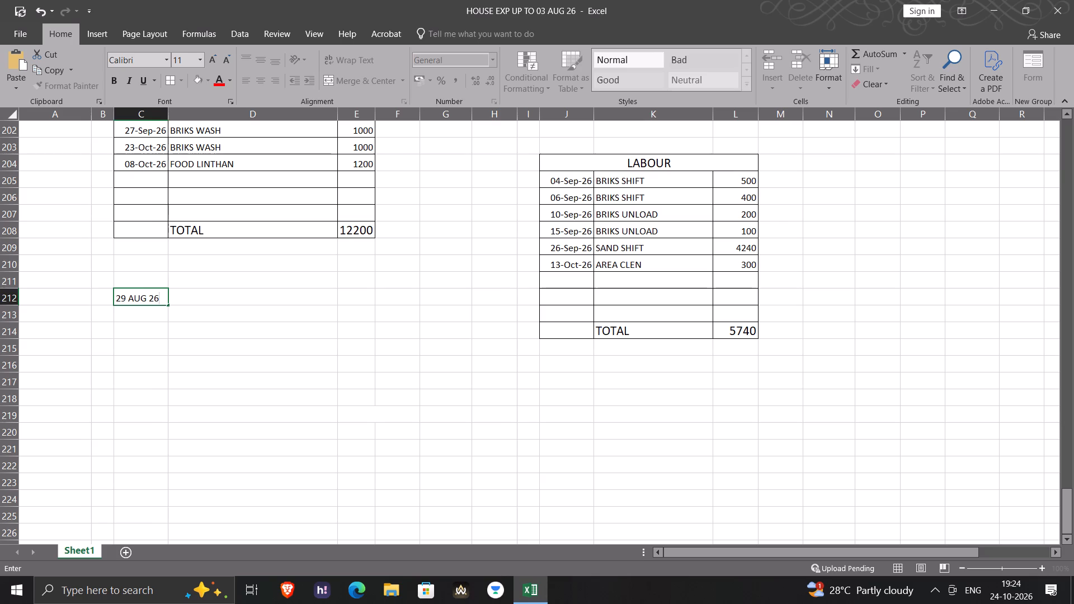
key(Tab)
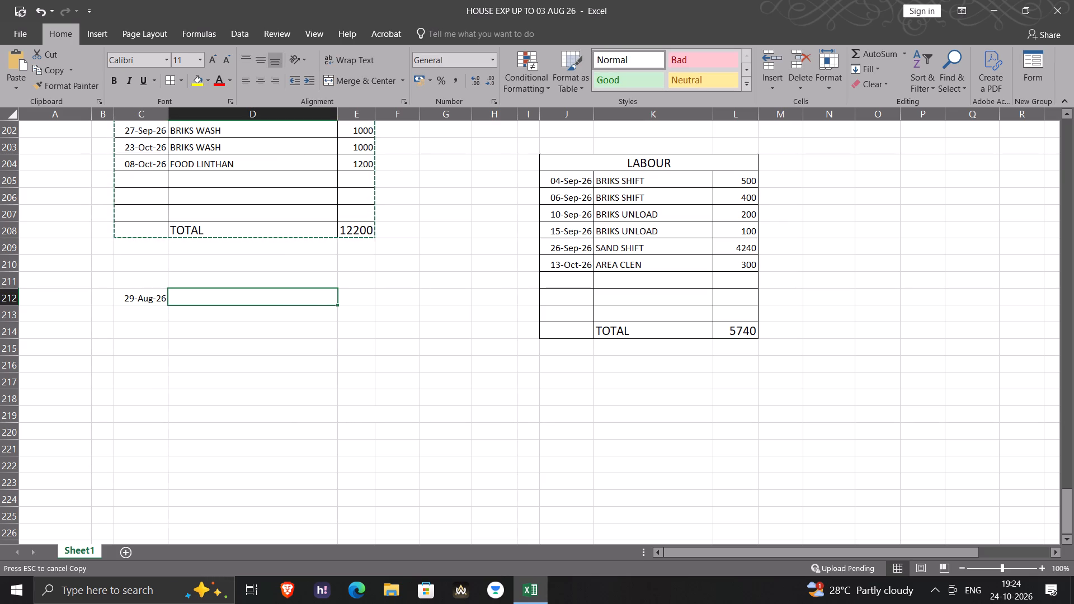
text(CHA)
text(LUNI)
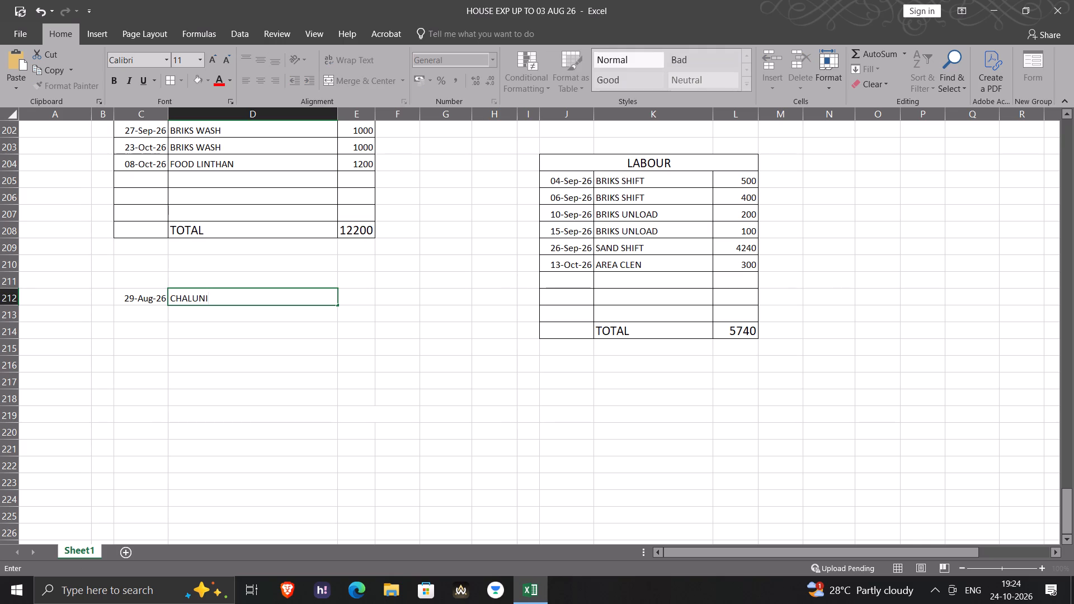
key(Tab)
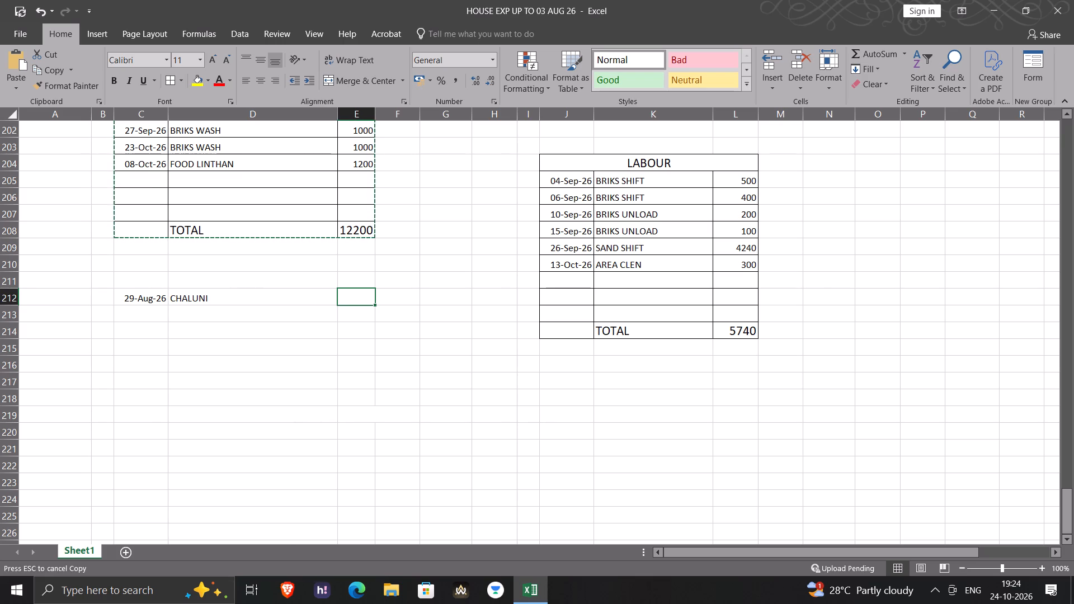
key(1)
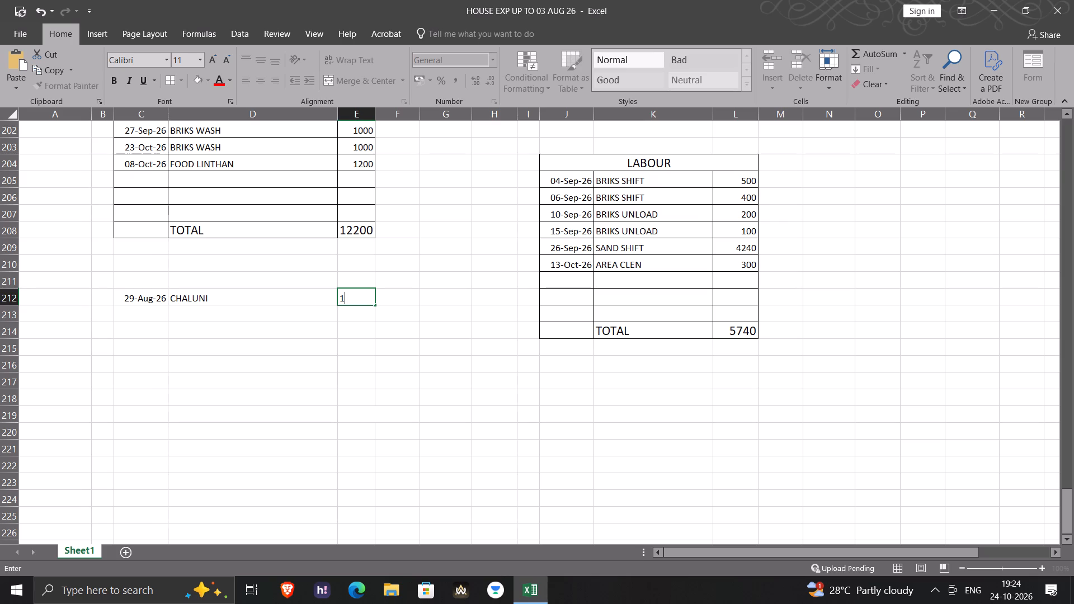
click(392, 297)
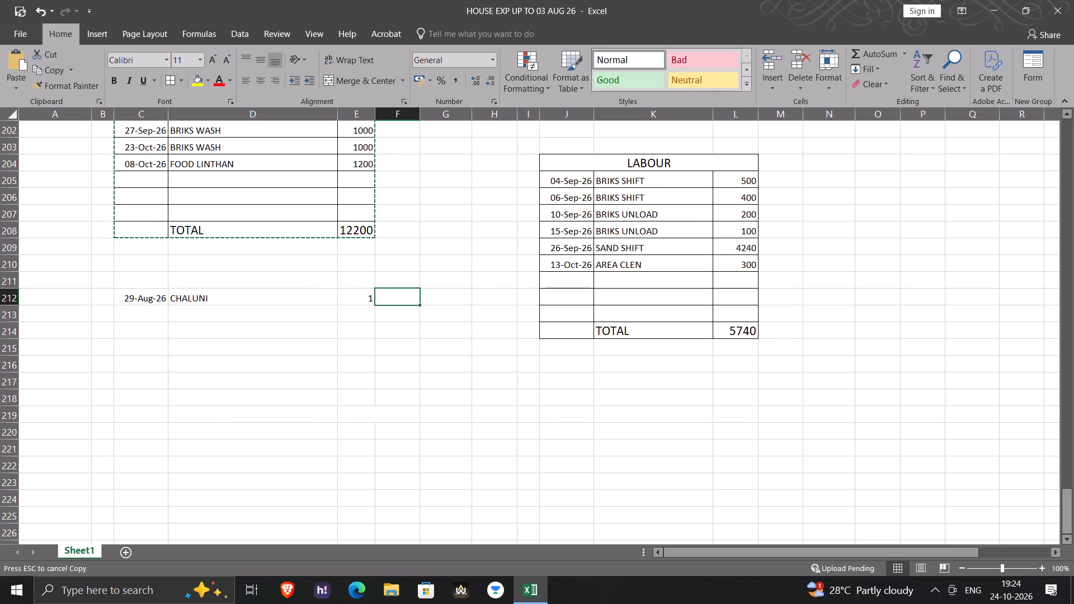
text(80)
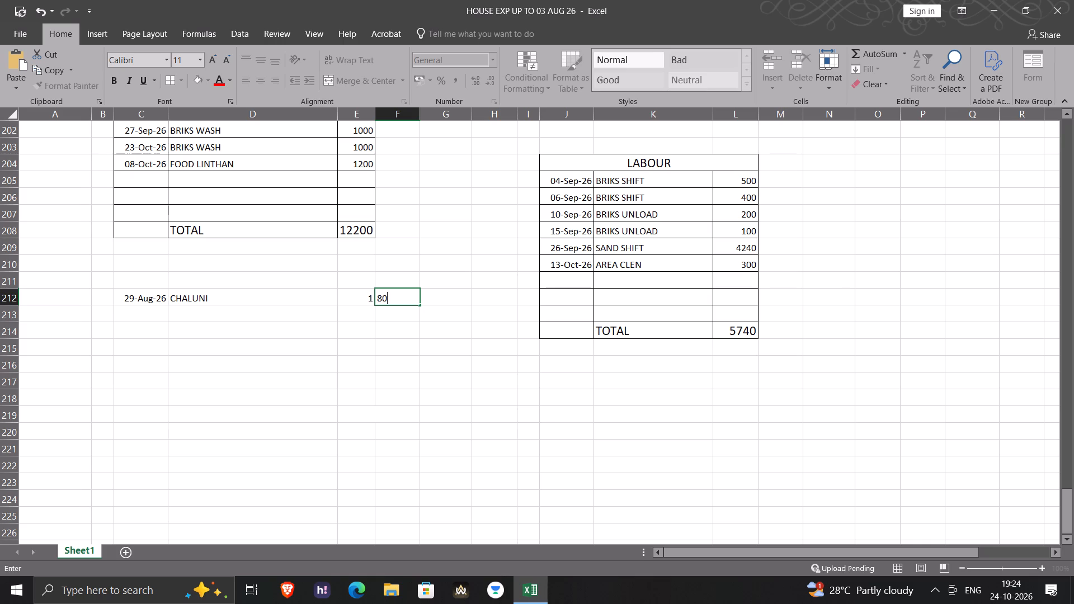
Add an entry in row 213 dated 9 SEP 26, item CHAHANI, with quantity 1 and amount 150.
click(152, 312)
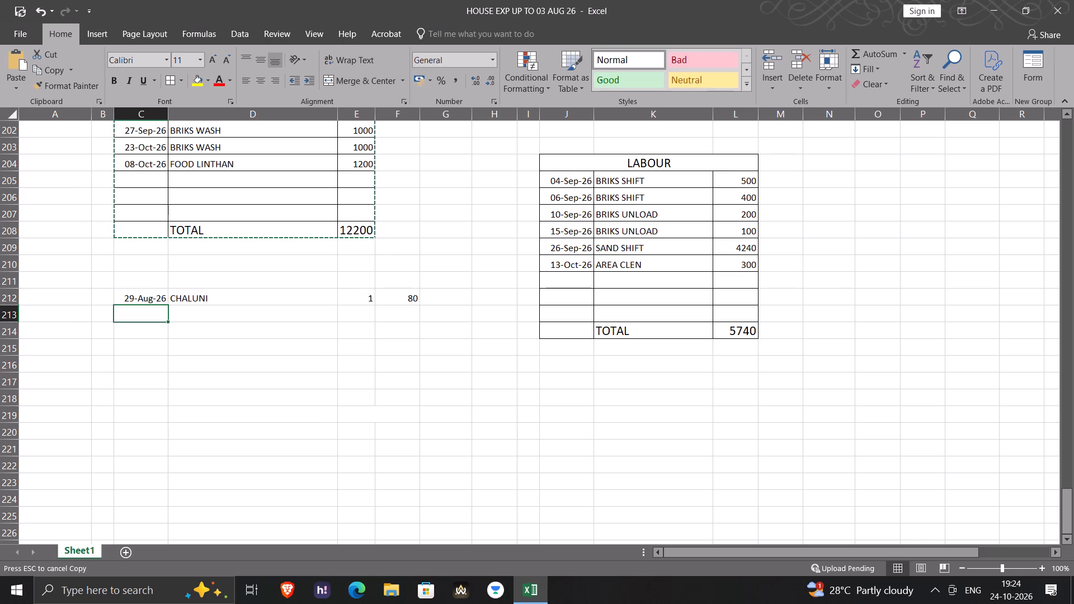
text(9 SEP 26)
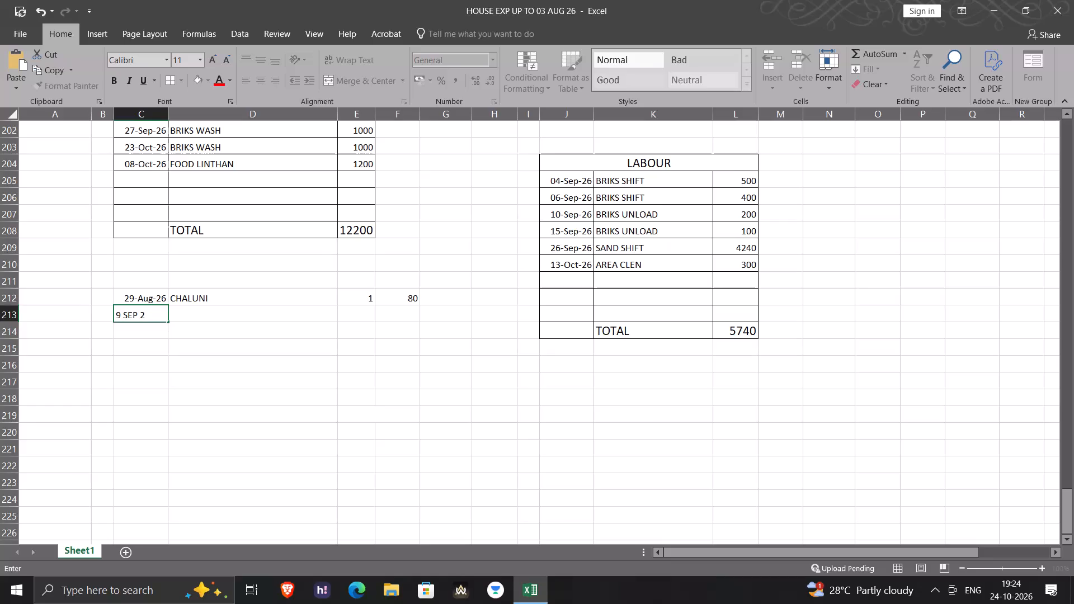
key(Tab)
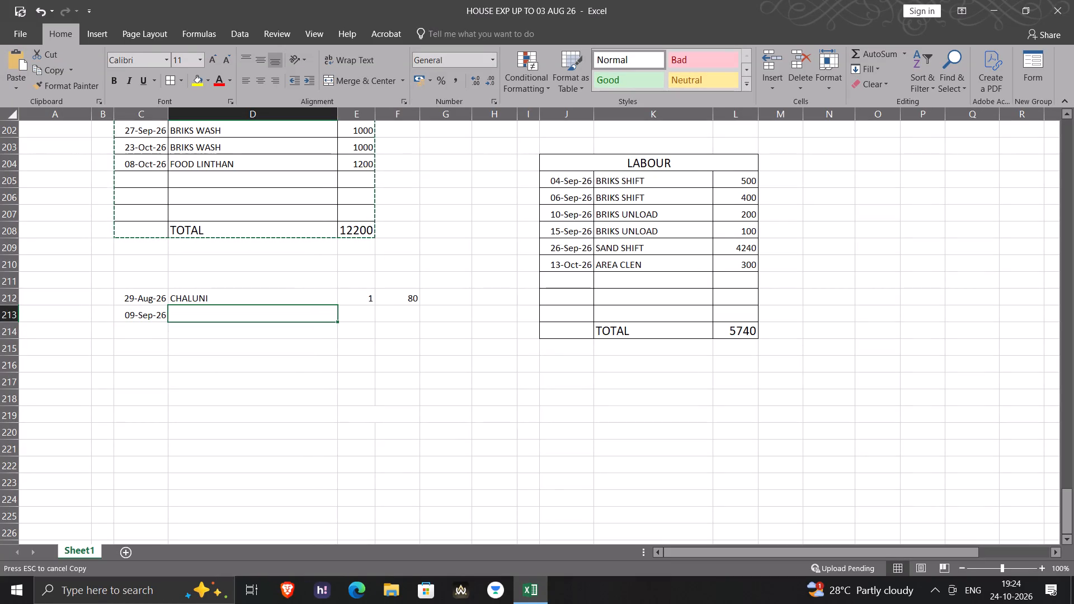
text(CHA)
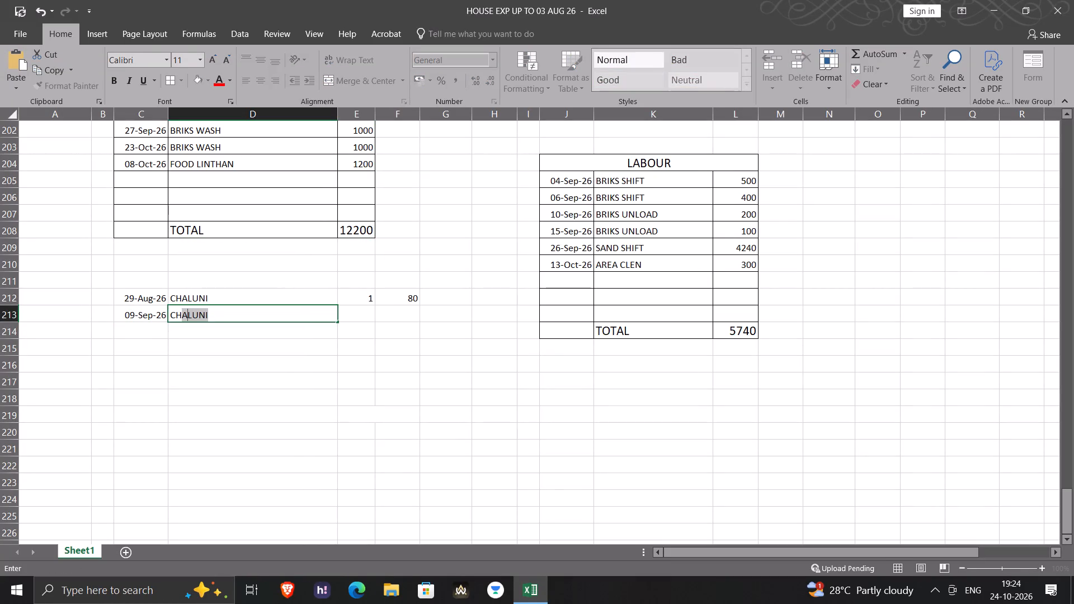
text(HANI)
key(Tab)
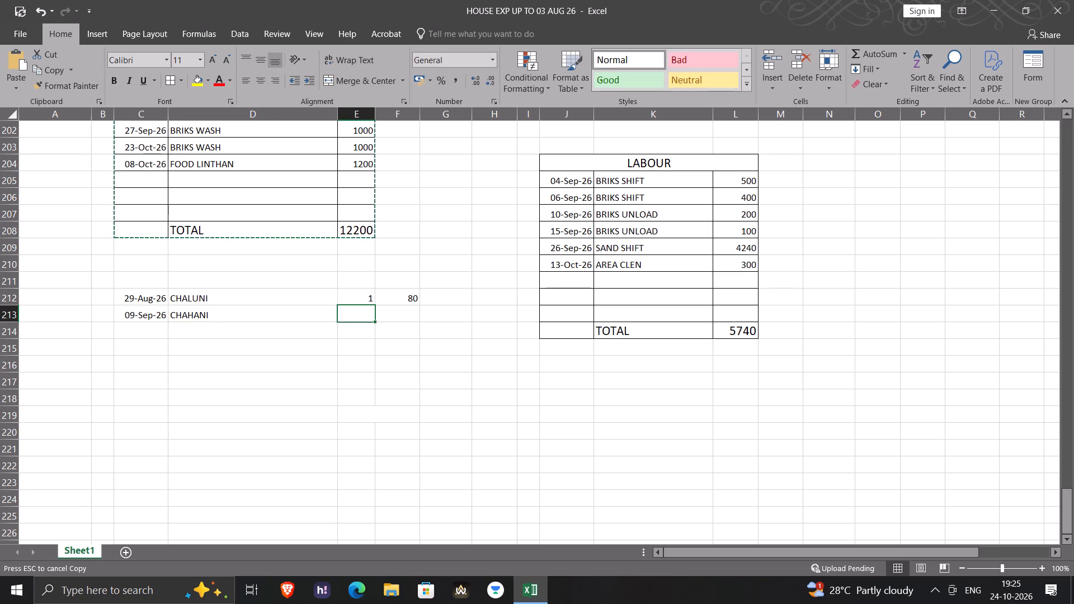
key(1)
key(Tab)
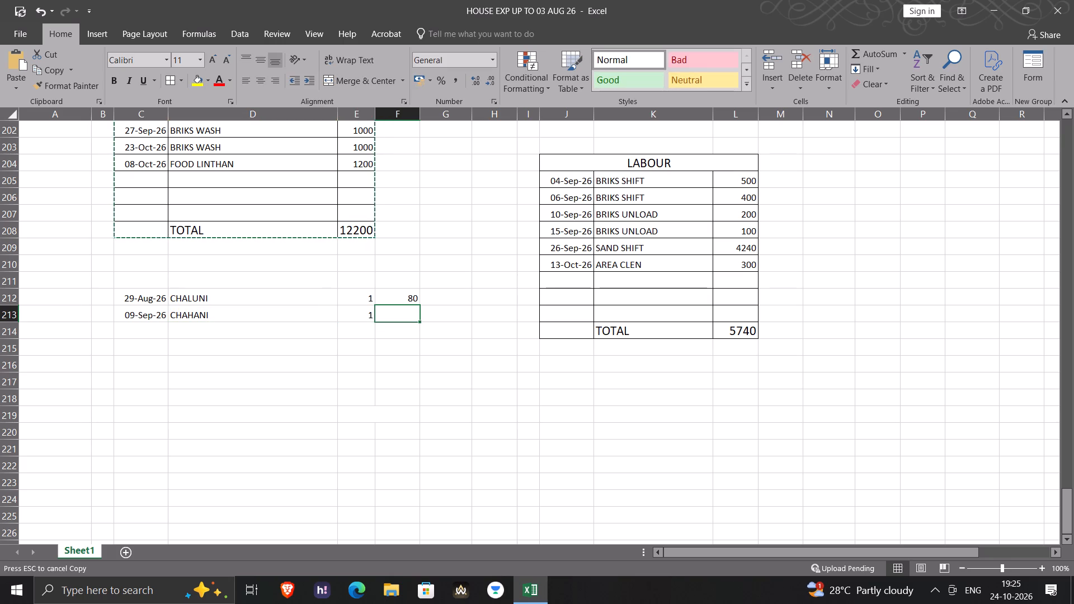
key(1)
text(50)
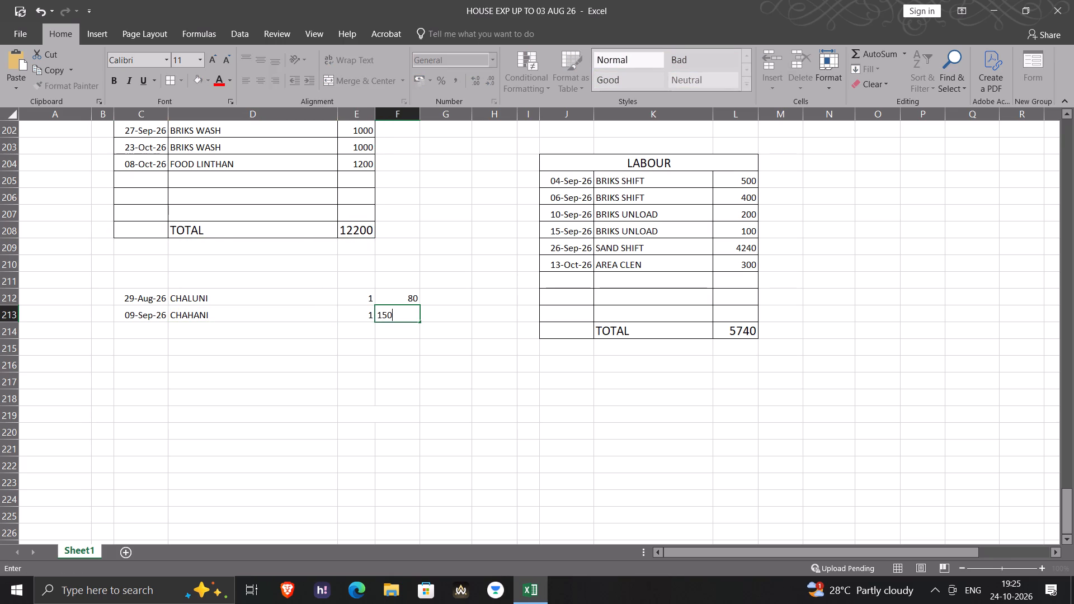
Add an entry in row 214 dated 22 SEP 26 for ROPE,GLOVS,JHADU with amount 390, leaving the quantity blank.
click(133, 329)
text(22 SEP)
key(space)
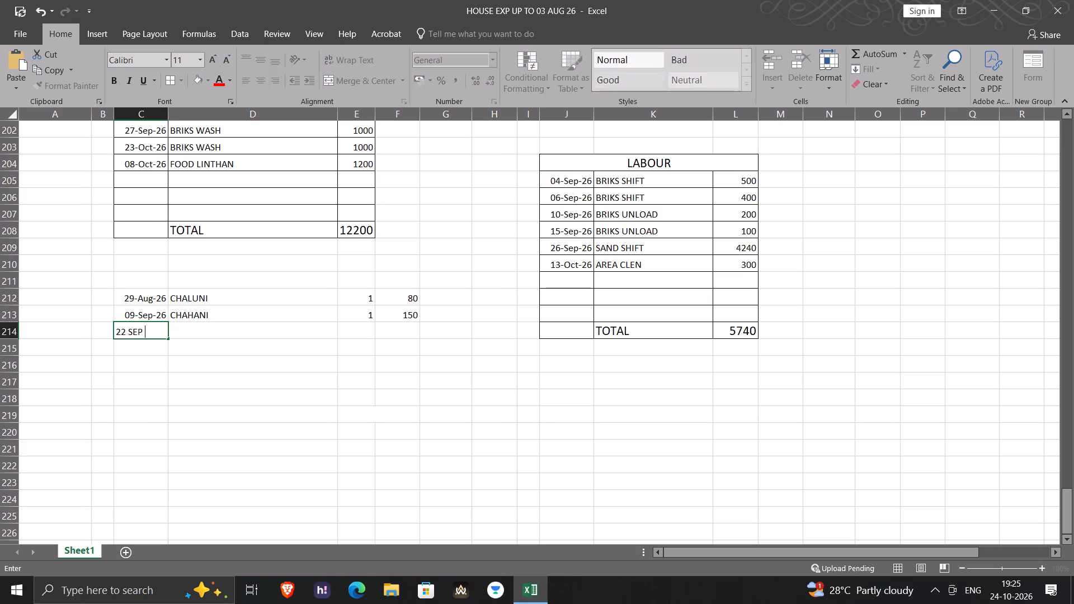
text(26)
key(Tab)
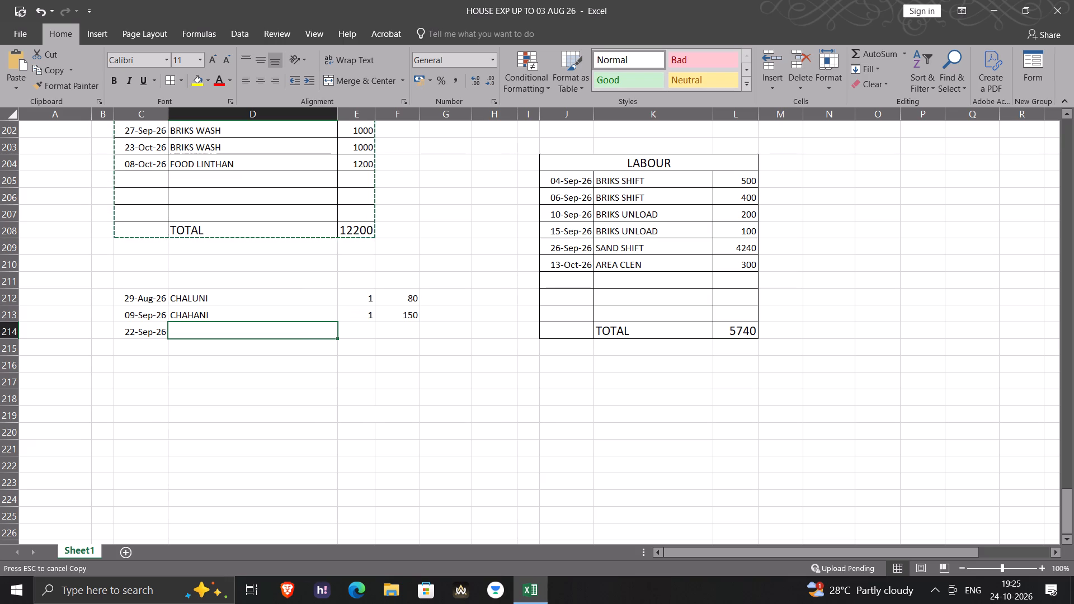
key(r)
text(OPE)
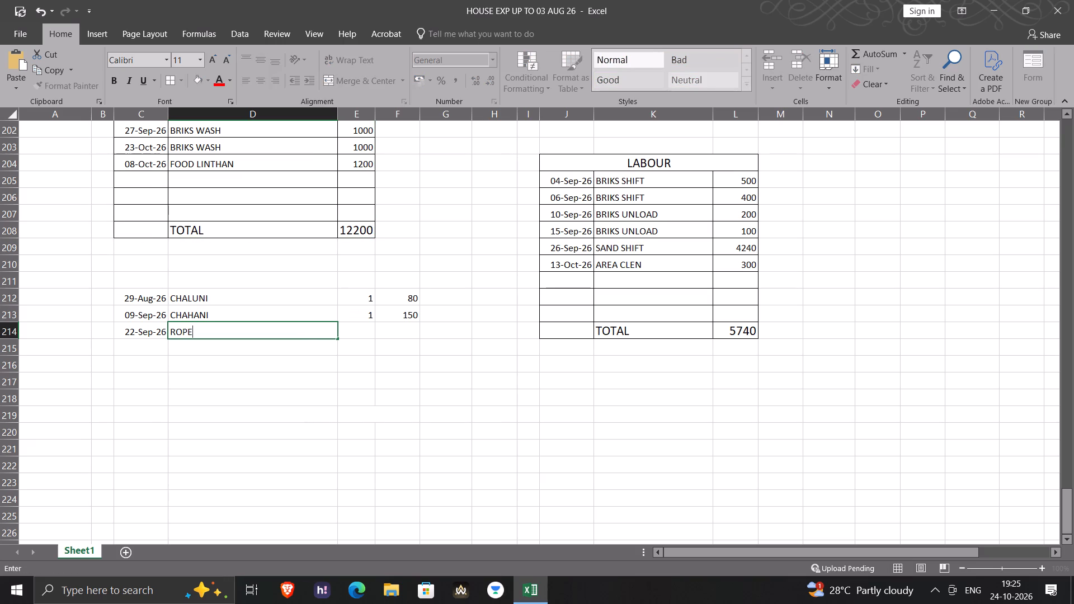
key(comma)
text(GL)
text(OVS)
key(comma)
text(JHAD)
key(u)
click(389, 333)
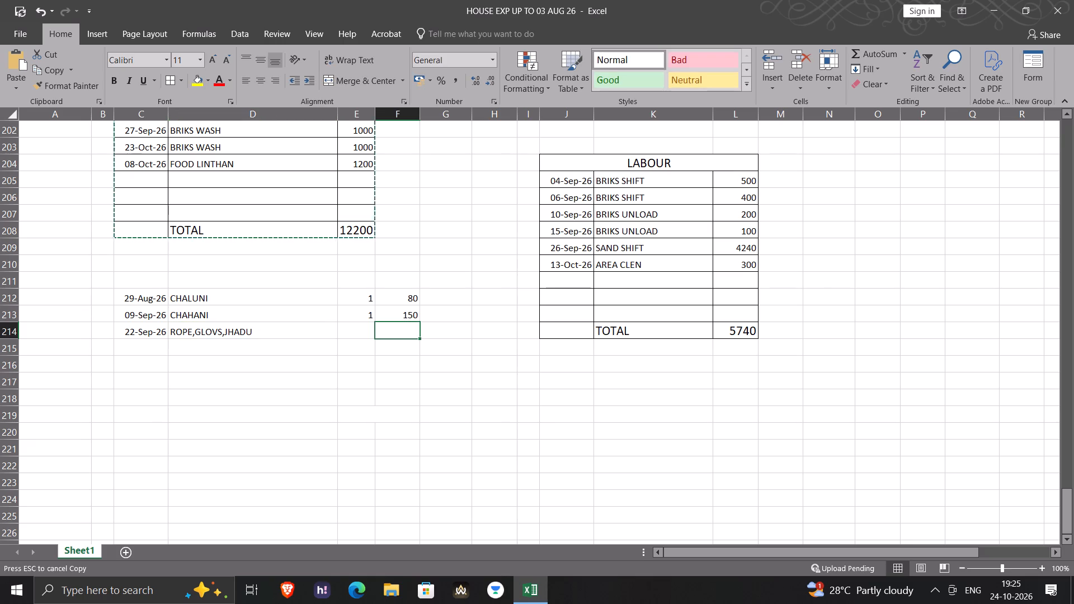
text(390)
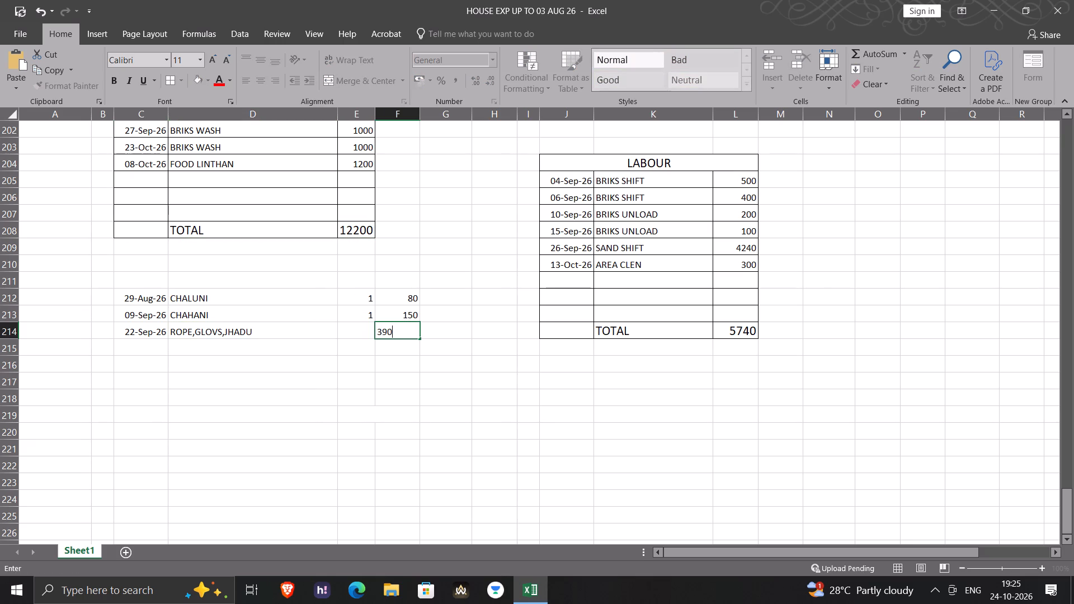
Add an entry in row 215 dated 4 OCT 26 for WOOD CUTTER BLADE, with quantity 1 and amount 120.
click(153, 346)
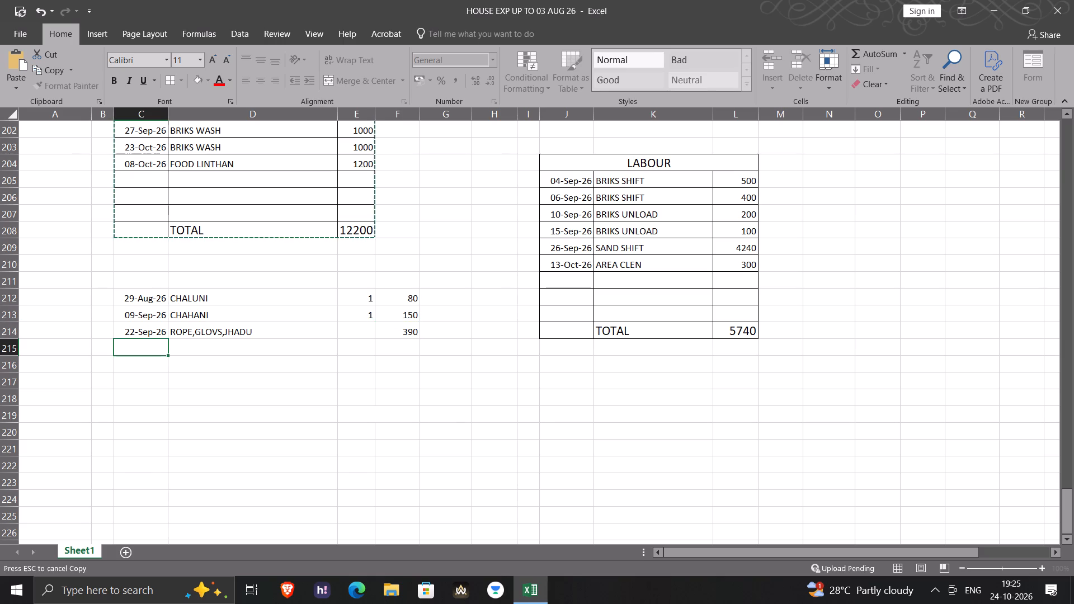
text(4 OCT)
key(space)
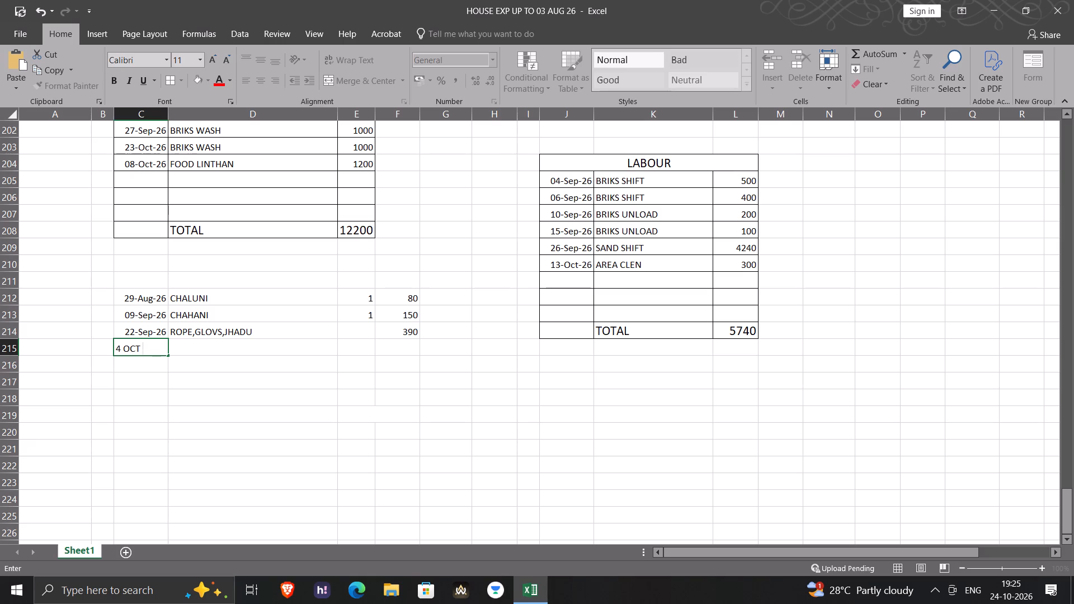
text(26)
key(Tab)
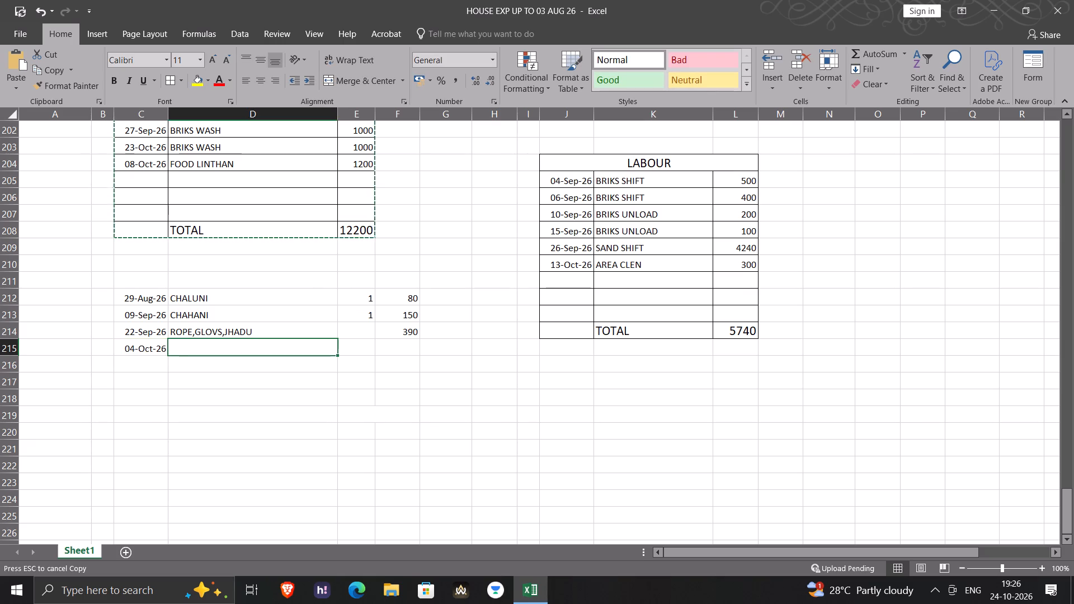
text(WOOD CUTTER BLADE)
key(Tab)
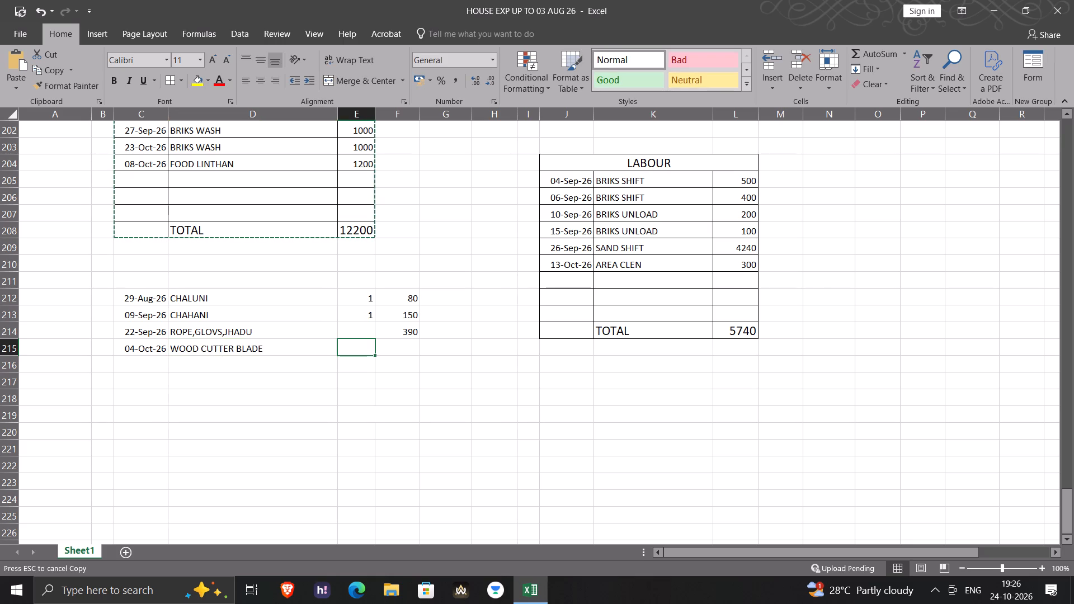
key(1)
key(Tab)
text(120)
click(282, 437)
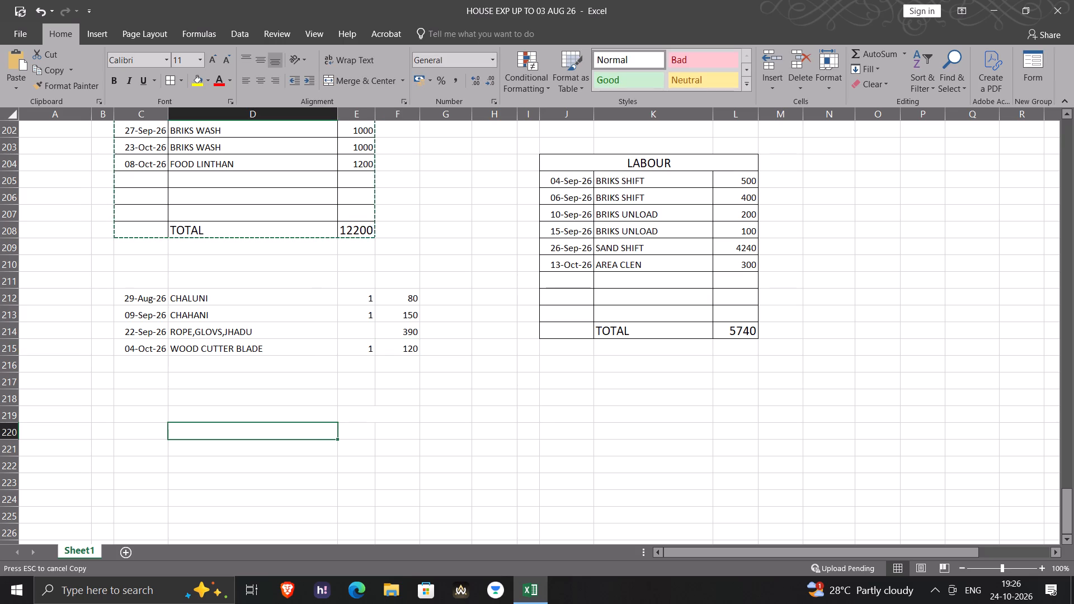
Use AutoSum to total the quantity and amount columns of the new entries in row 217.
drag(133, 297, 327, 292)
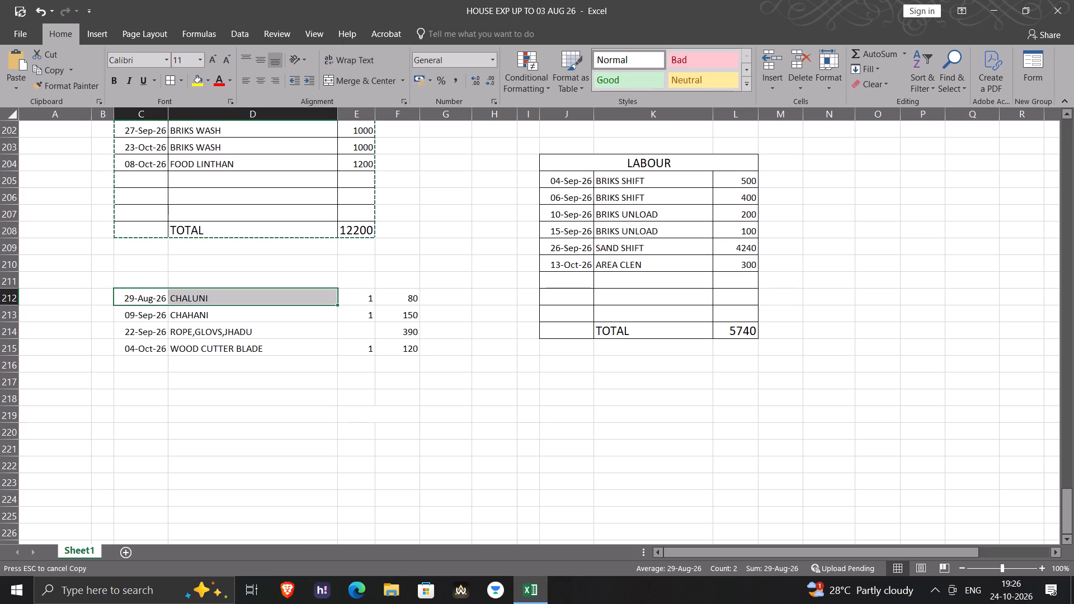
drag(327, 292, 401, 366)
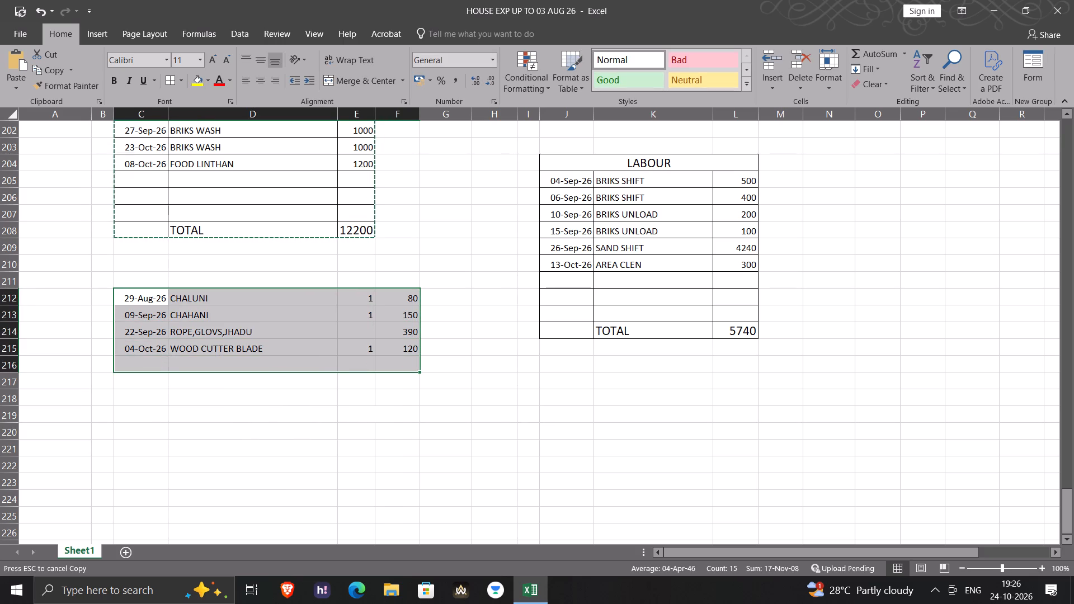
drag(401, 366, 402, 375)
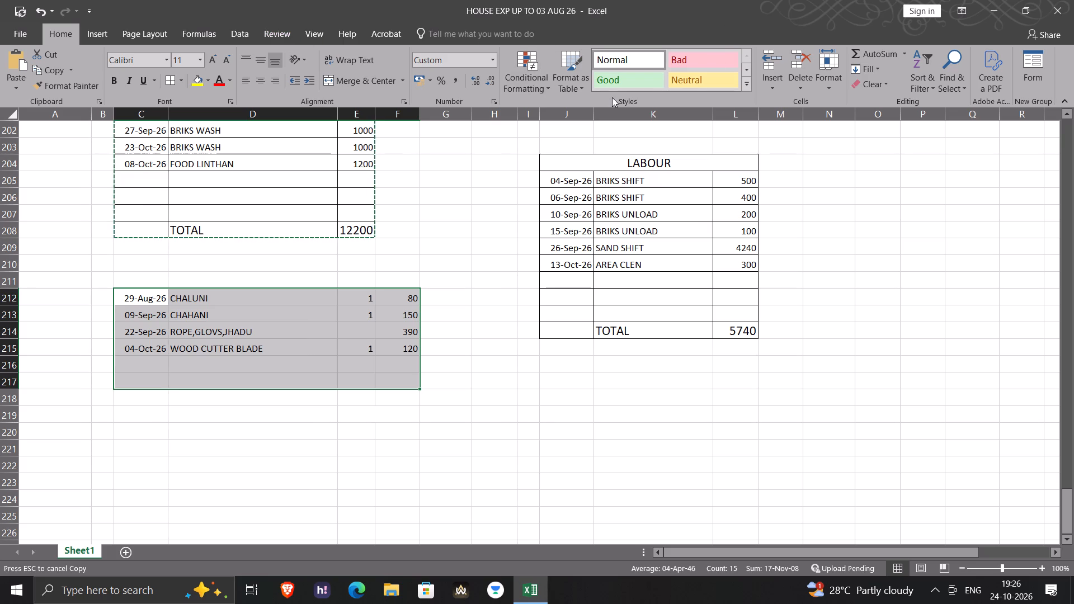
click(856, 50)
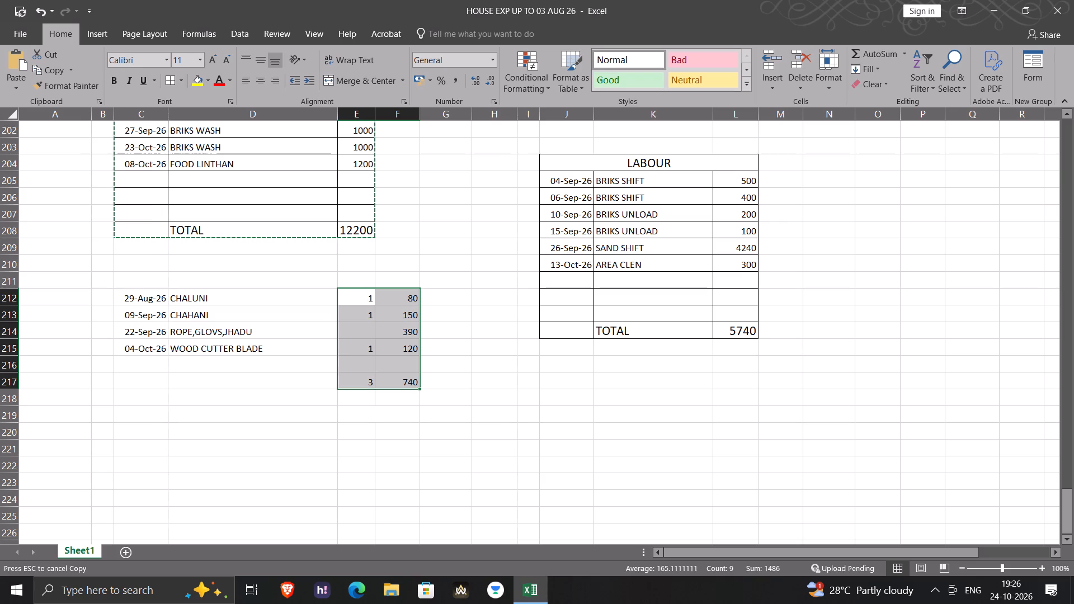
Apply all borders to the new purchase table, cells C212 to F219.
drag(125, 296, 392, 380)
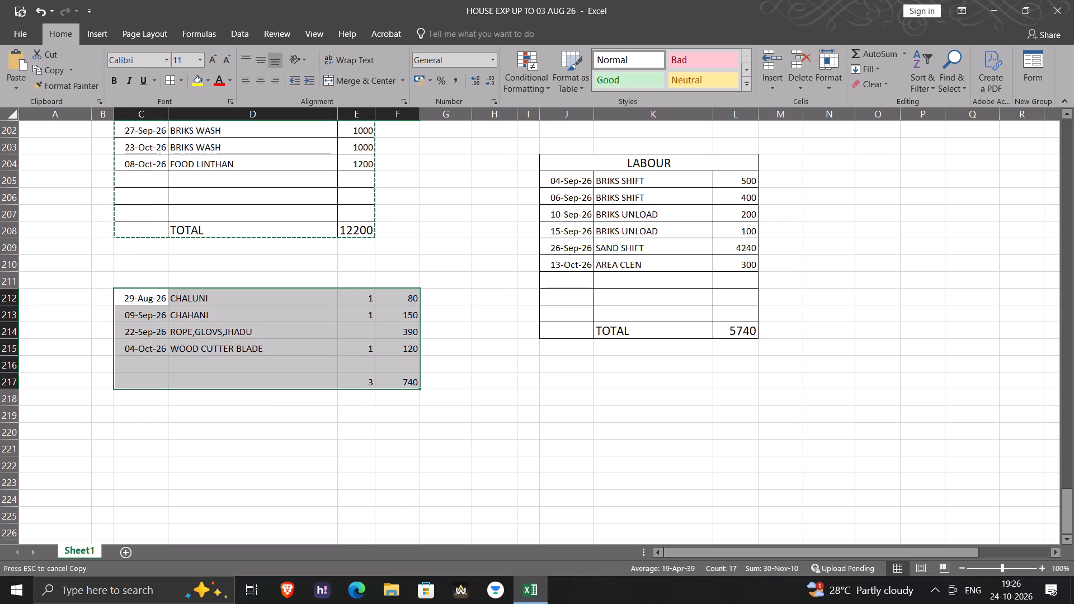
drag(392, 380, 386, 404)
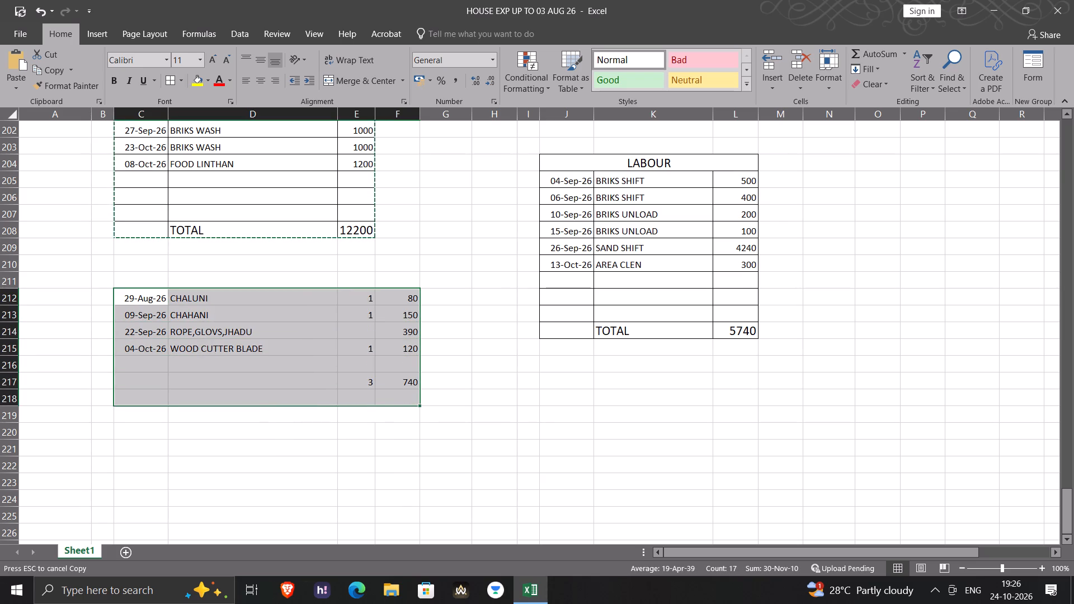
drag(386, 404, 387, 418)
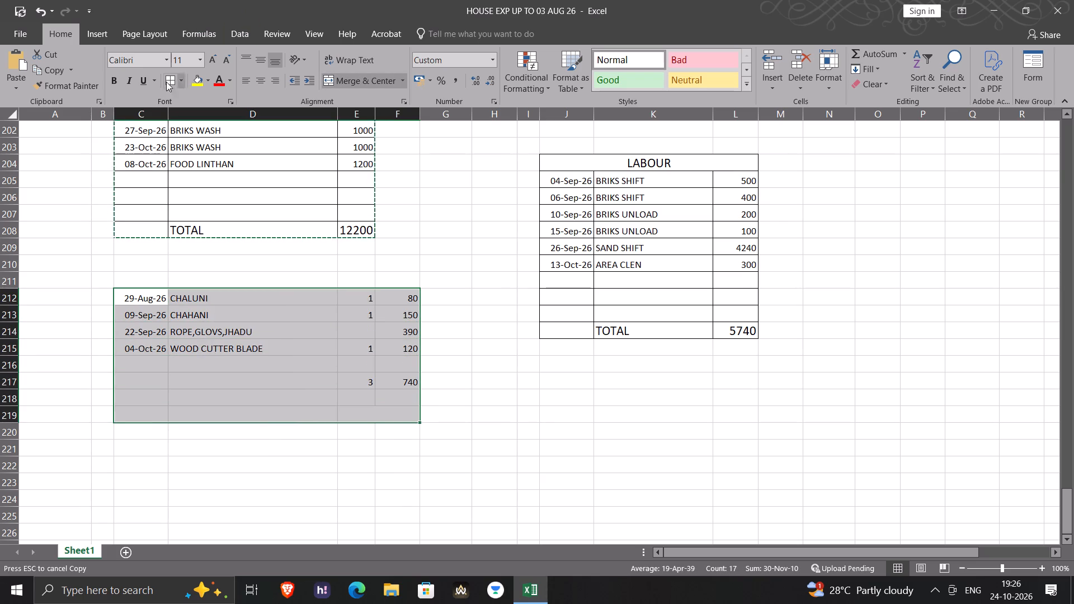
click(170, 78)
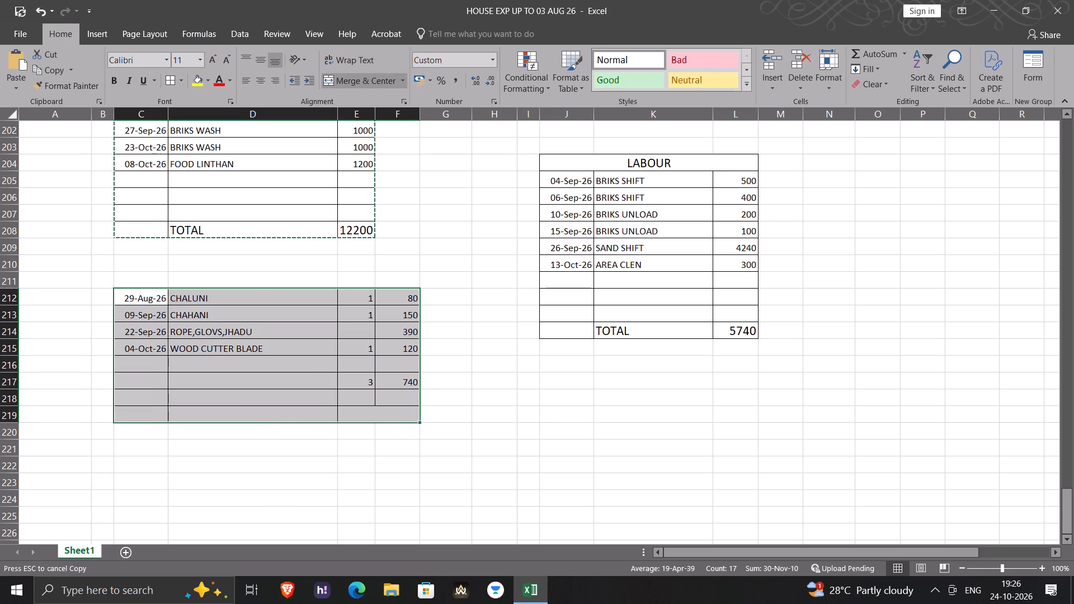
click(426, 226)
Merge and center cells C211 to F211 above the new entries and enter the heading MISC.
drag(156, 276, 161, 276)
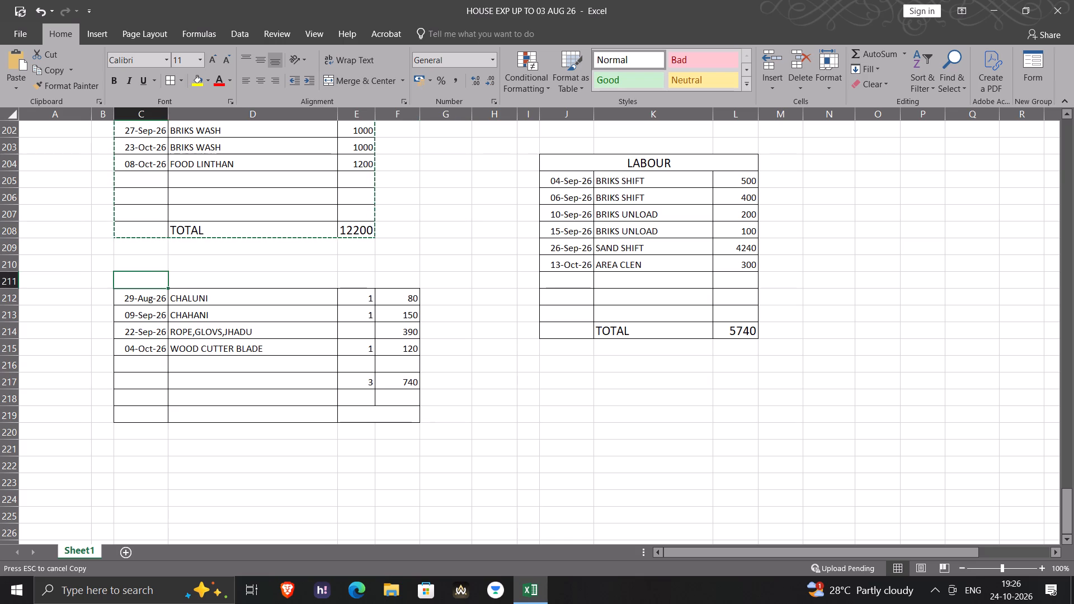
drag(161, 276, 388, 283)
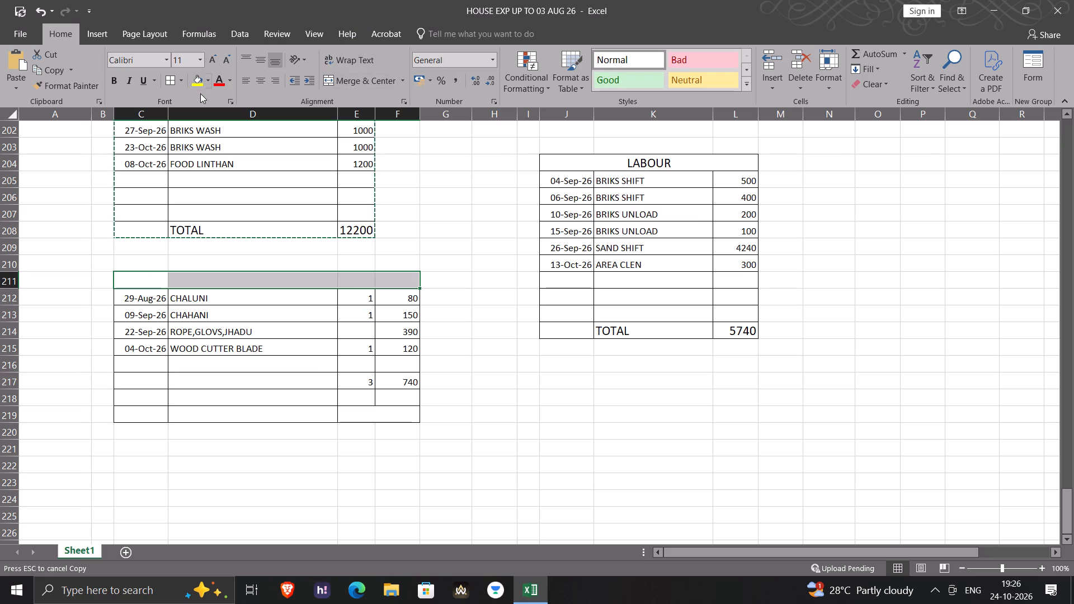
click(364, 81)
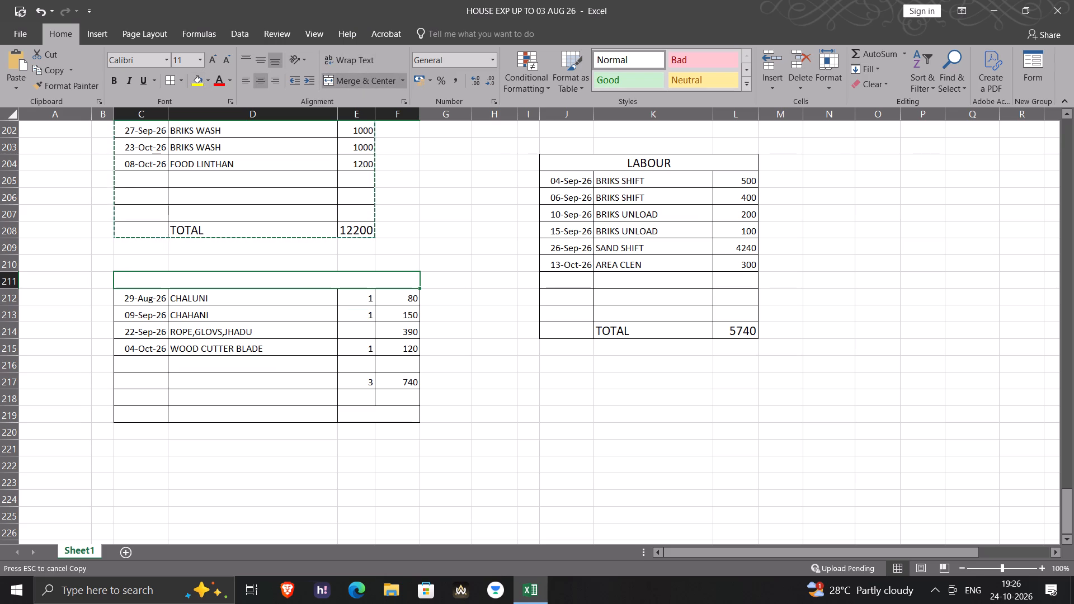
click(249, 277)
text(MISC)
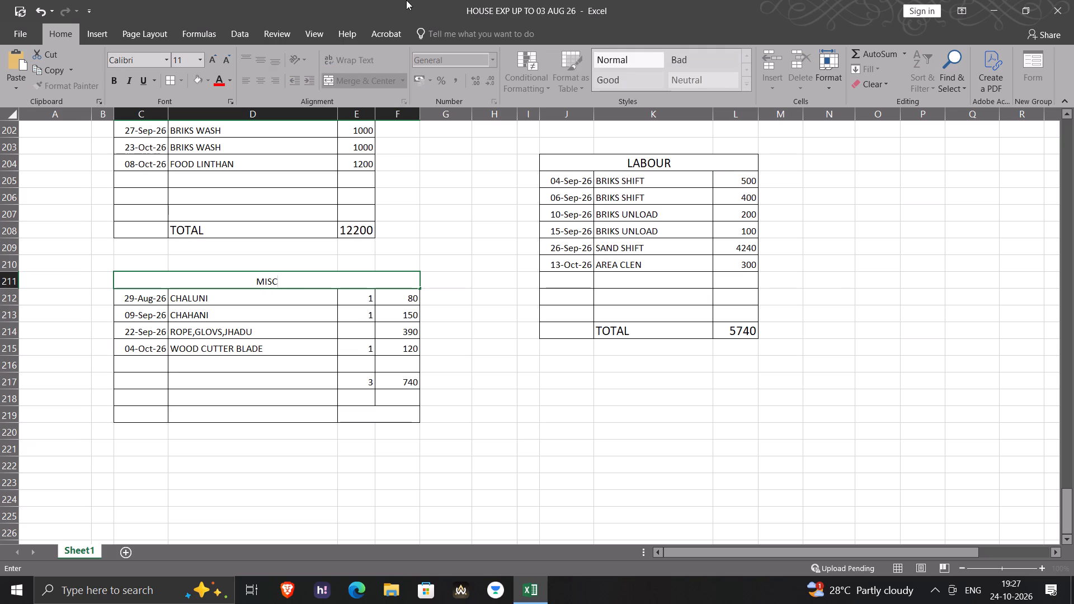
Set the font size of the MISC heading to 14.
click(197, 56)
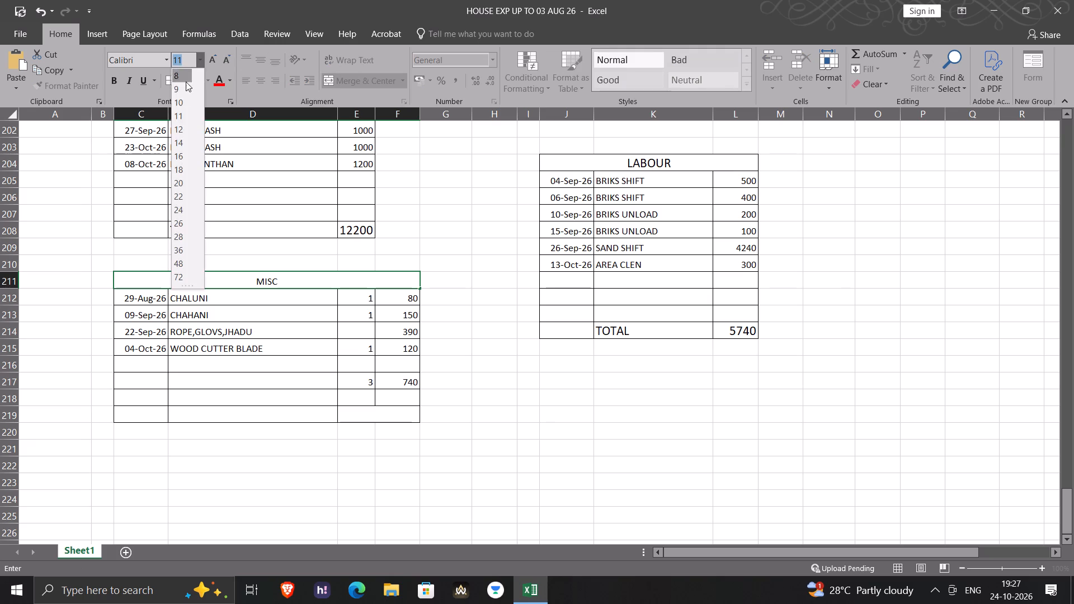
click(189, 144)
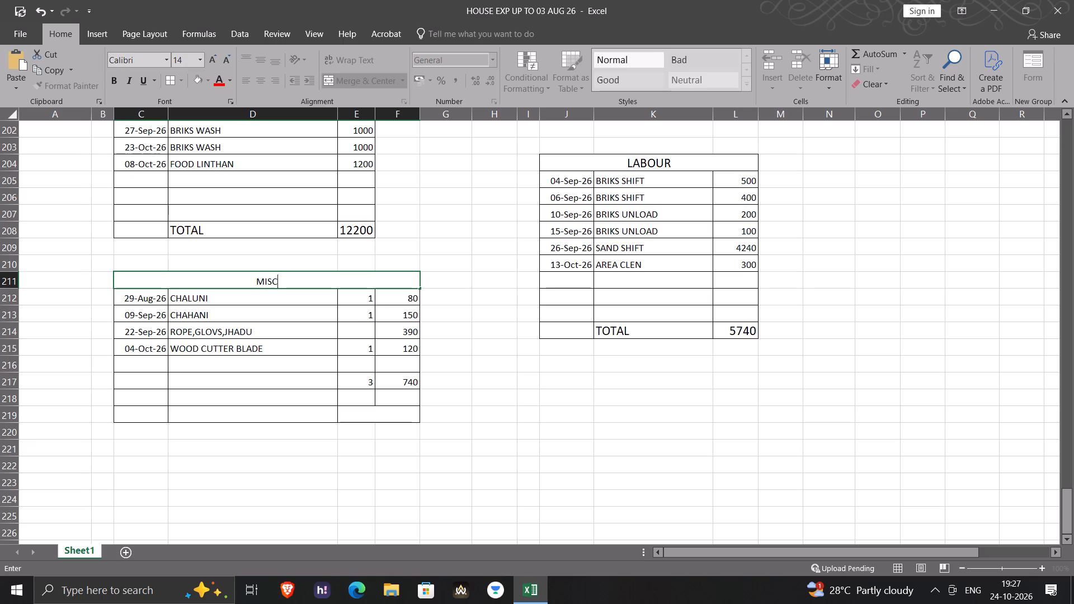
drag(277, 279, 252, 276)
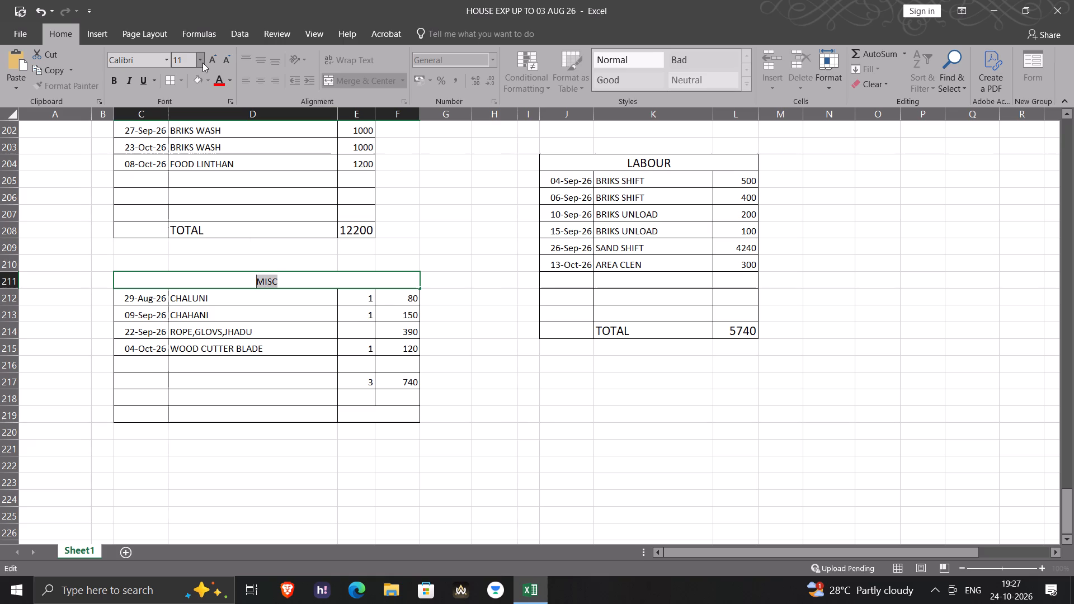
click(202, 63)
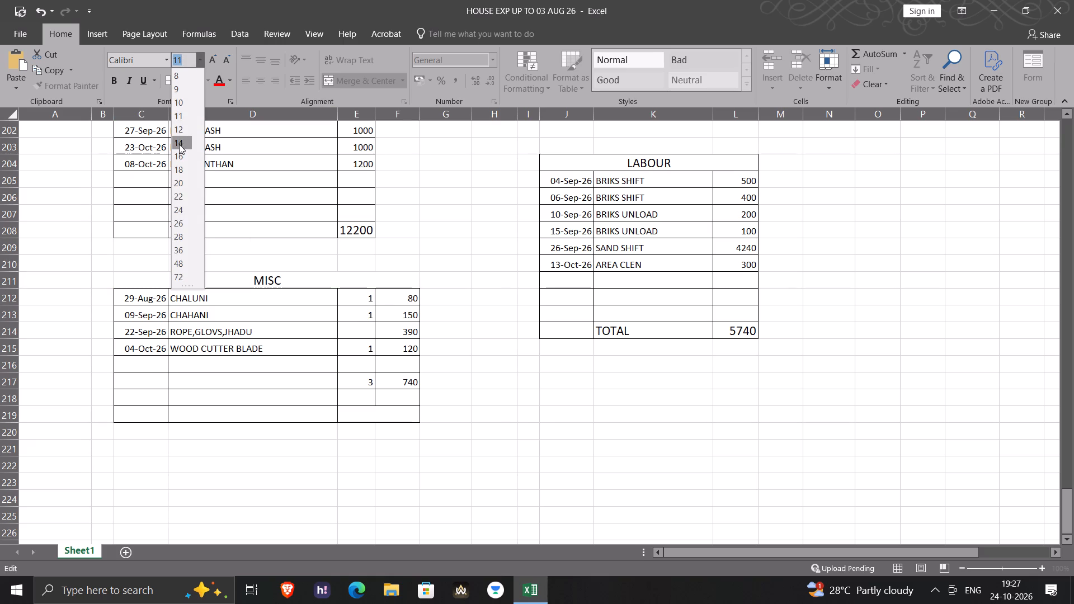
click(179, 144)
click(536, 321)
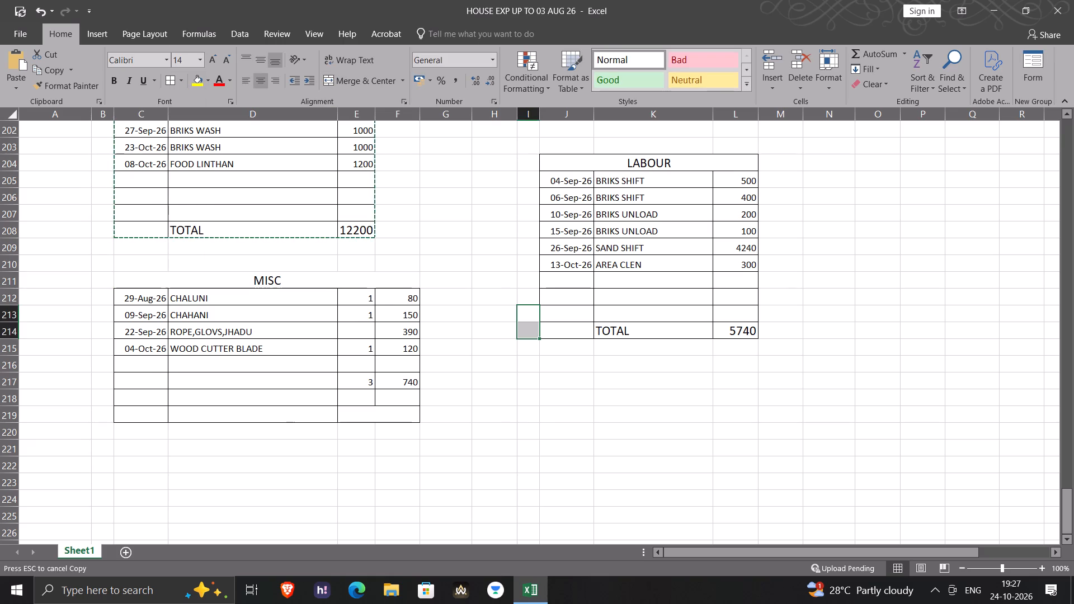
Apply all borders to the MISC heading and the first entry row, cells C211 to F212.
drag(139, 280, 321, 300)
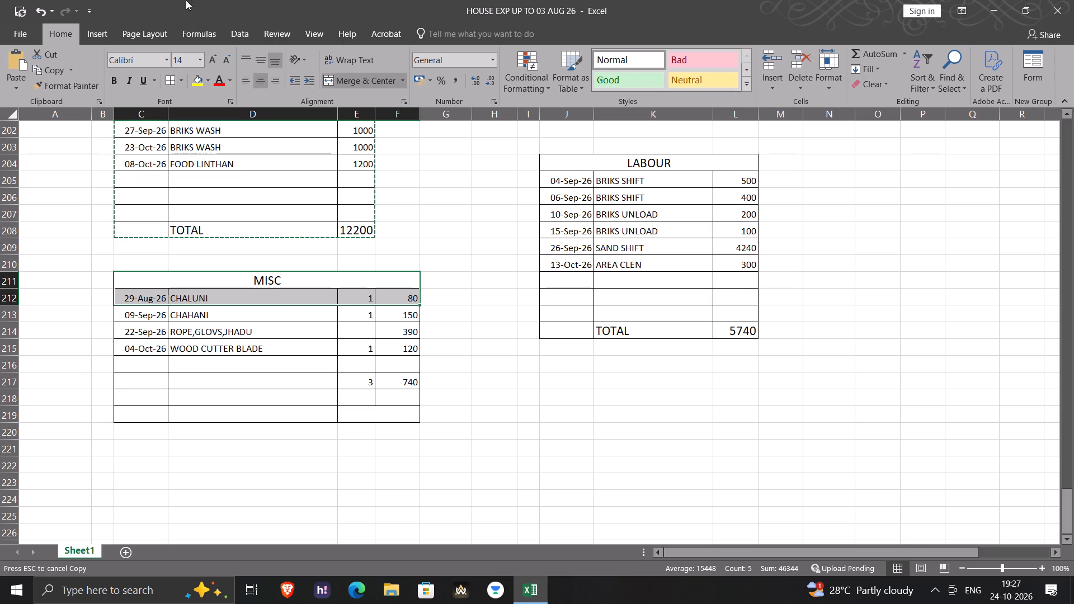
click(173, 80)
click(508, 413)
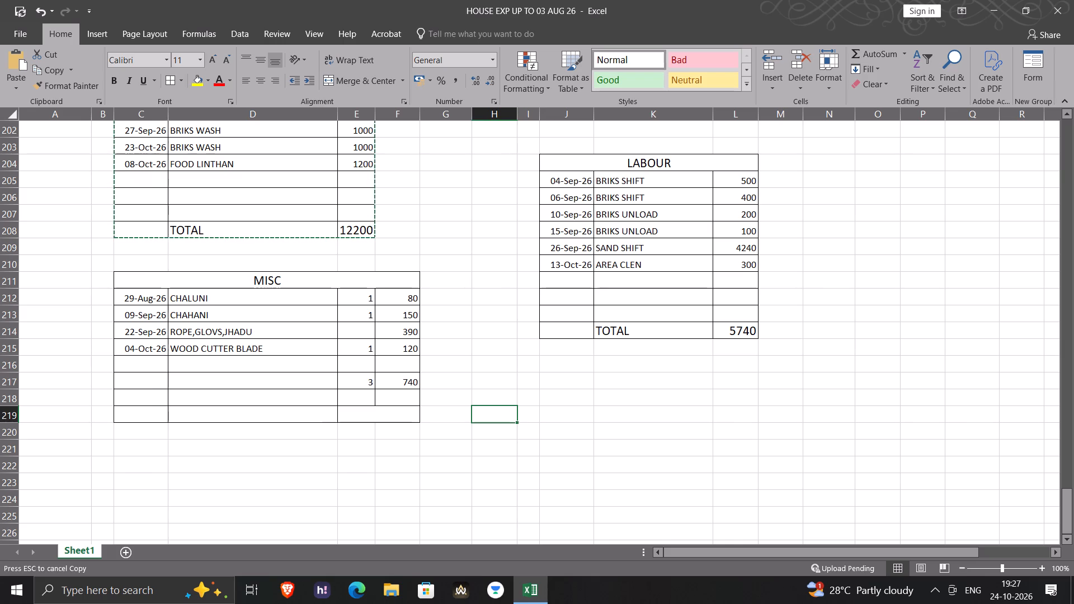
Merge and center cells J217 to L217 below the LABOUR table and enter the heading ENGNEER.
drag(570, 381, 632, 379)
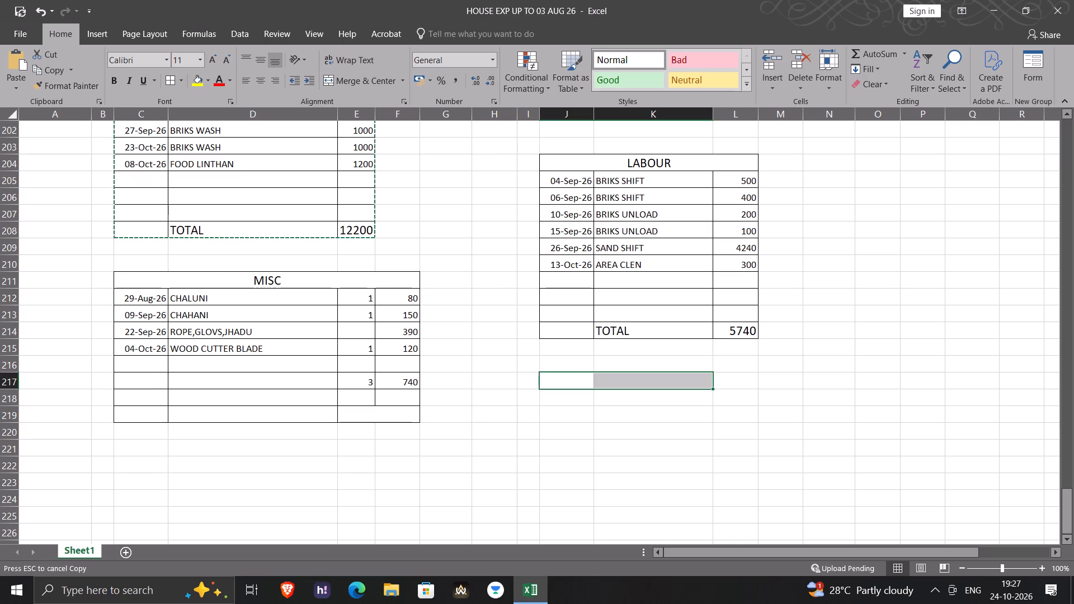
drag(632, 379, 724, 377)
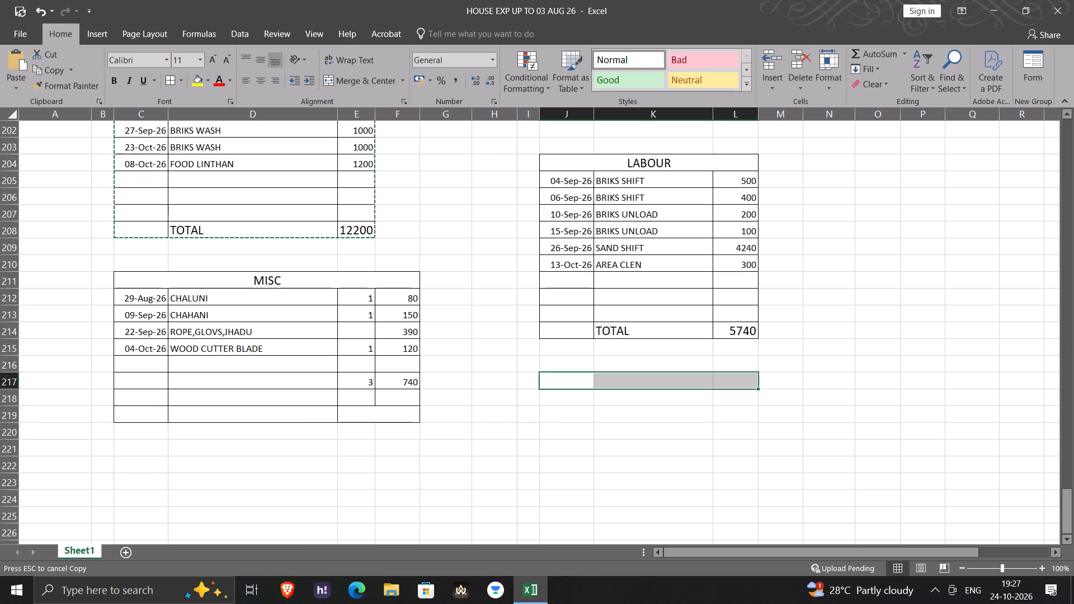
click(337, 81)
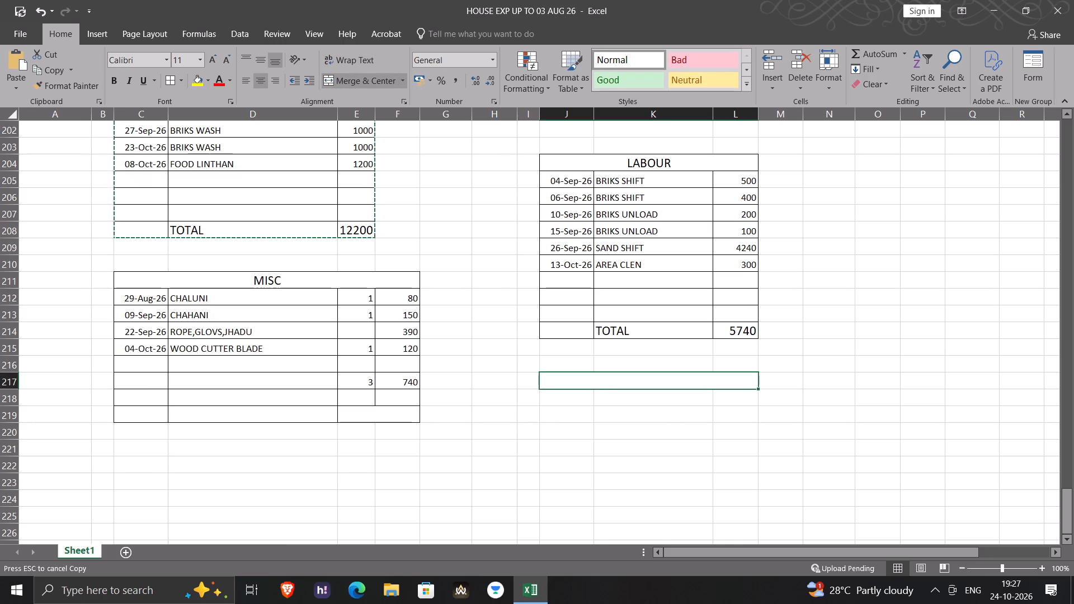
click(570, 399)
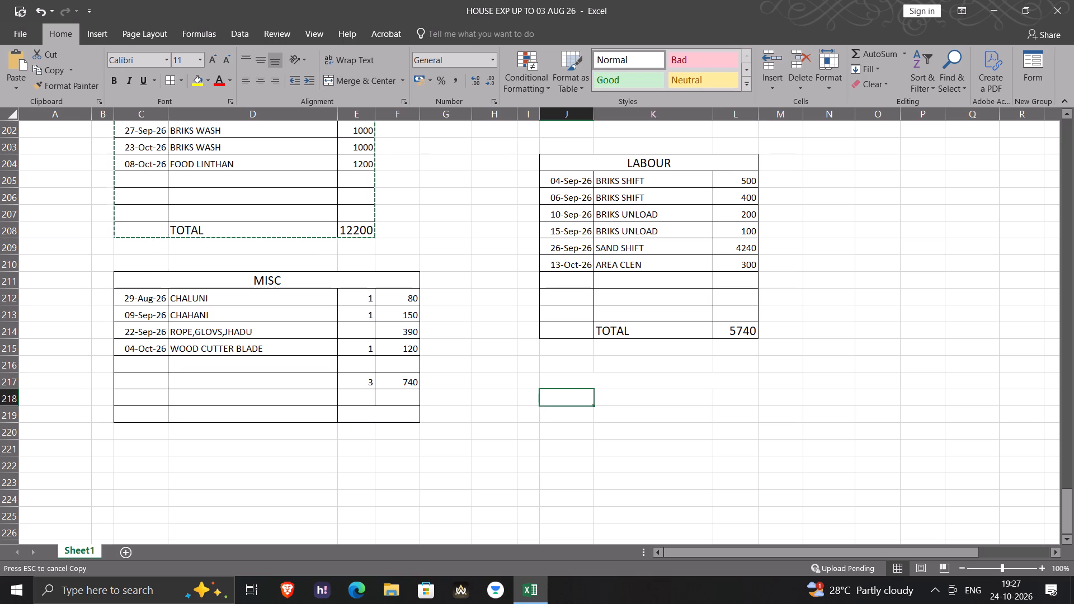
click(572, 383)
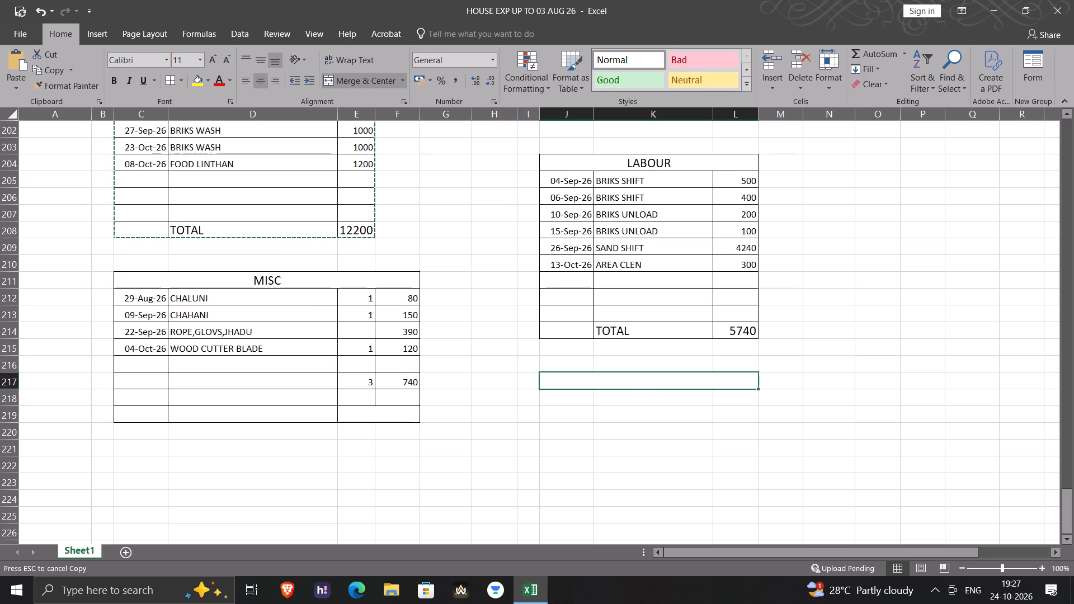
text(EN)
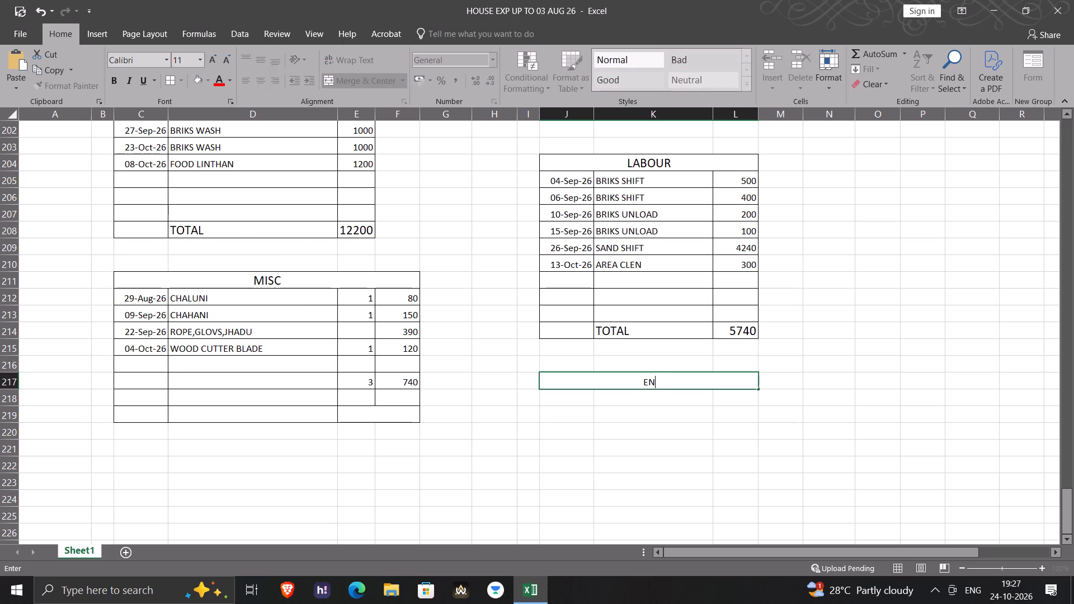
key(g)
text(NEER)
click(590, 466)
Set the font size of the new heading in row 217 to 14.
drag(668, 381, 633, 379)
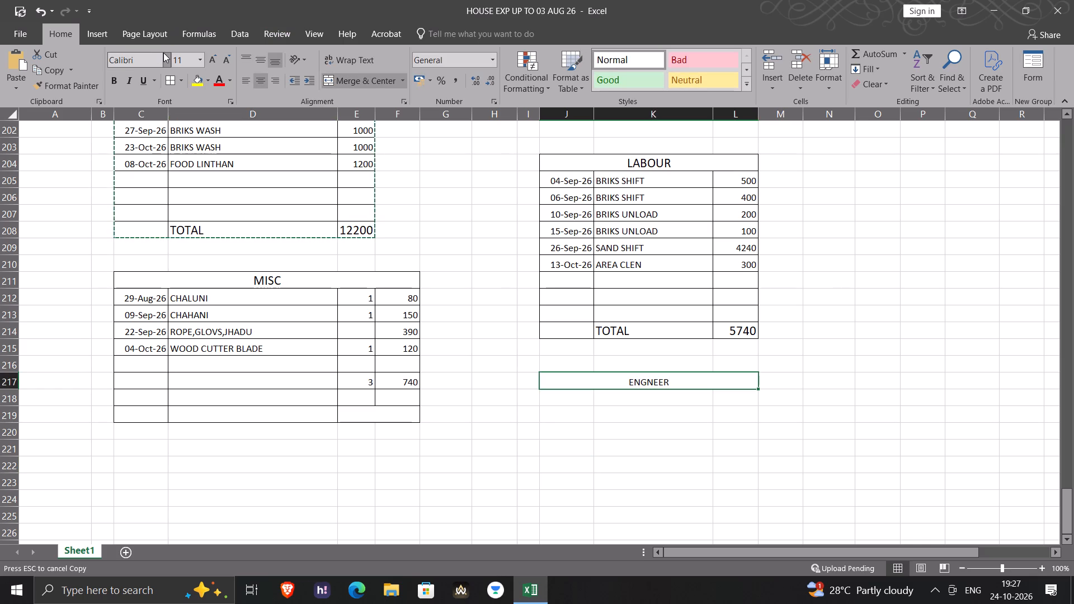
click(200, 58)
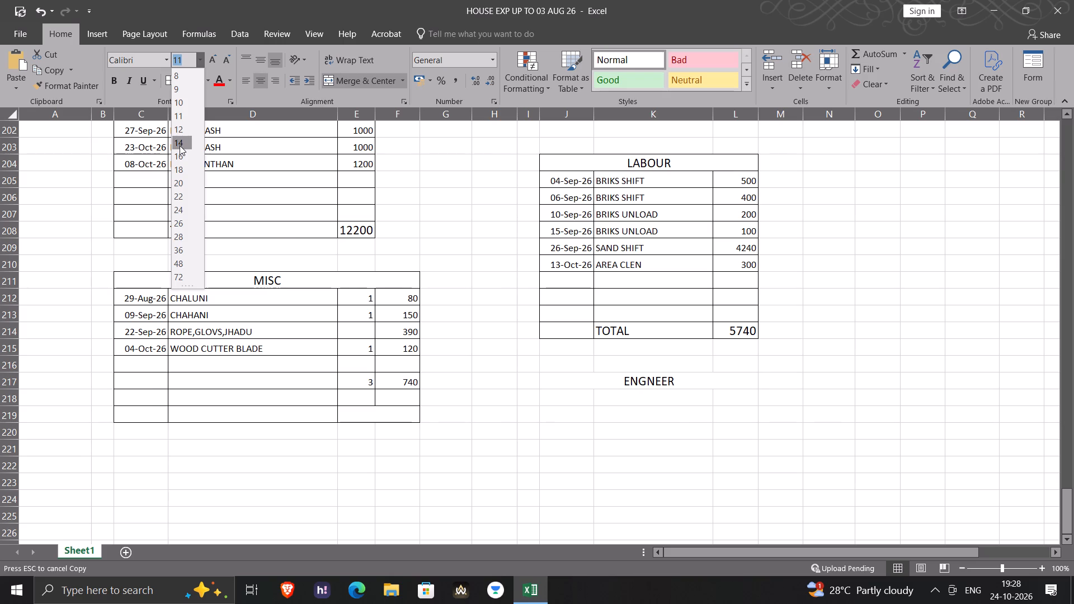
click(180, 145)
click(511, 446)
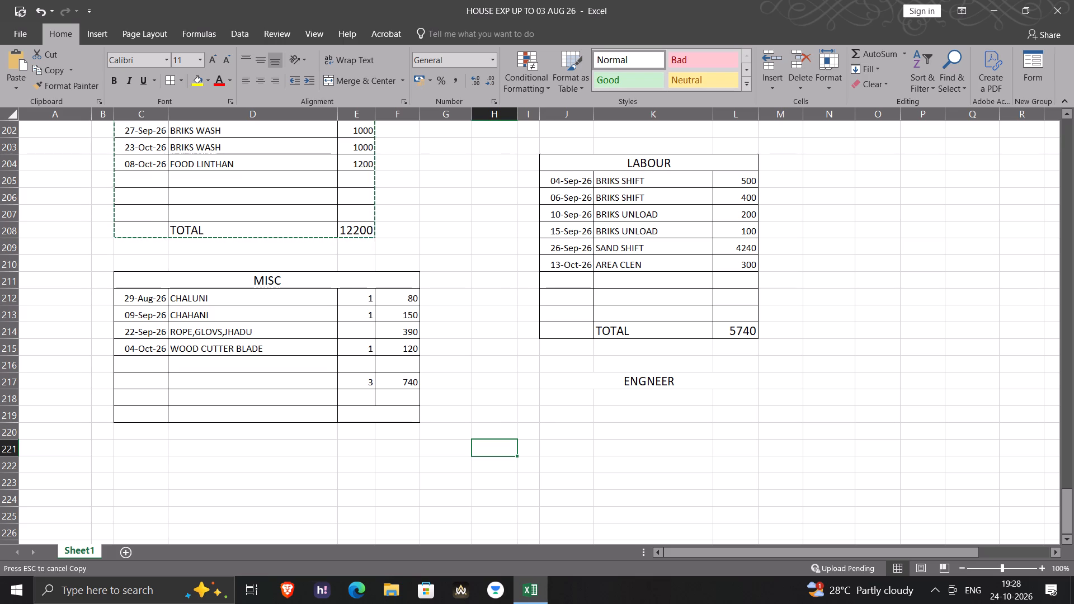
Correct the spelling of the row 217 heading to ENGINEER.
double_click(647, 381)
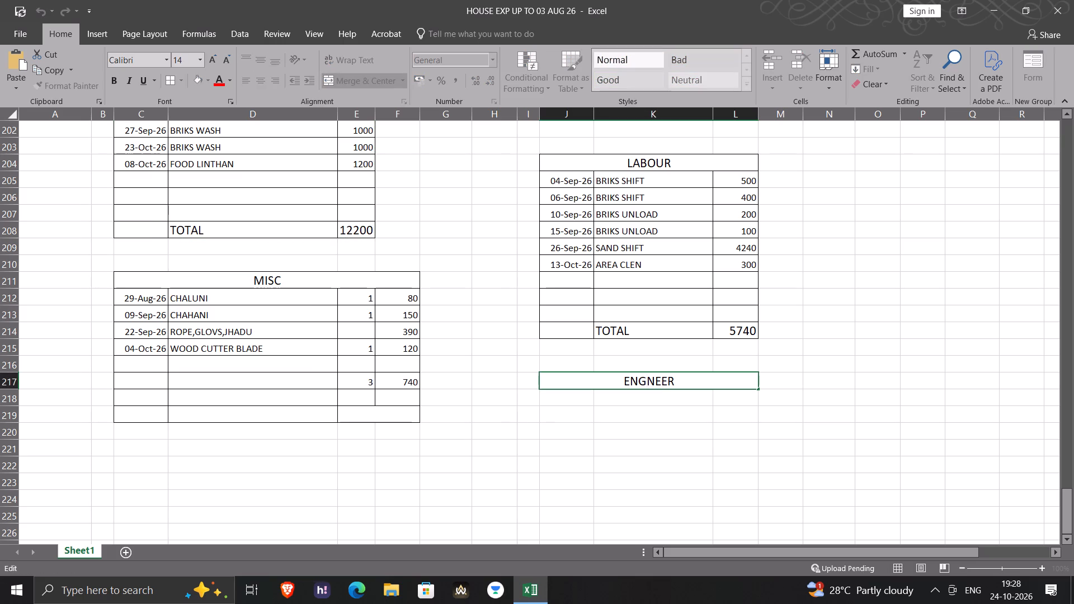
key(i)
click(512, 435)
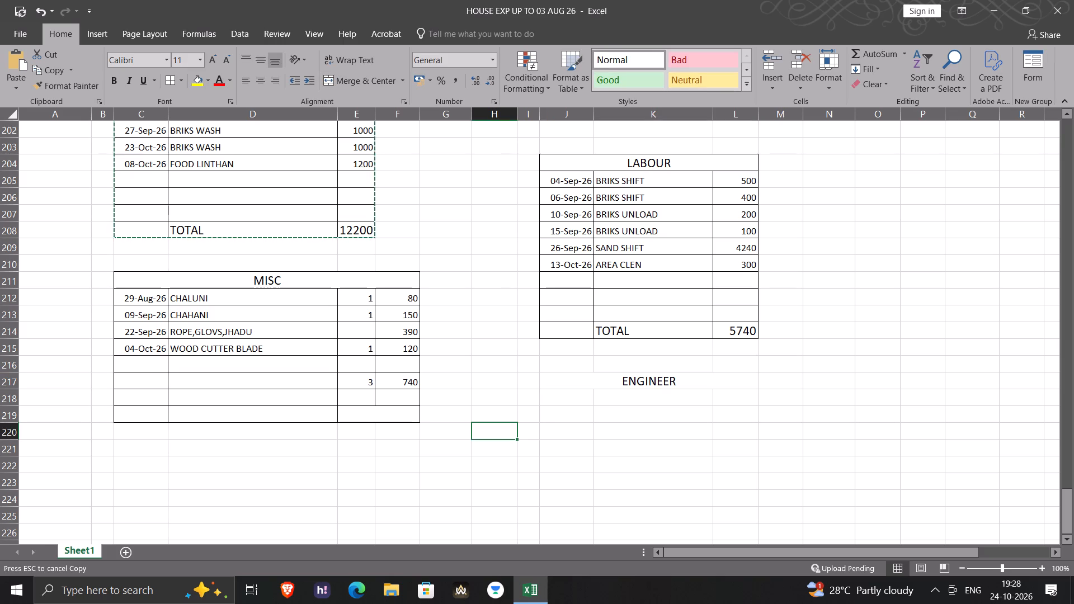
Save the workbook.
key(ctrl+s)
Look through the sheet's earlier expense tables, including the ENGR table, and return to the ENGINEER heading.
middle_click(529, 423)
scroll(529, 423, up, 4)
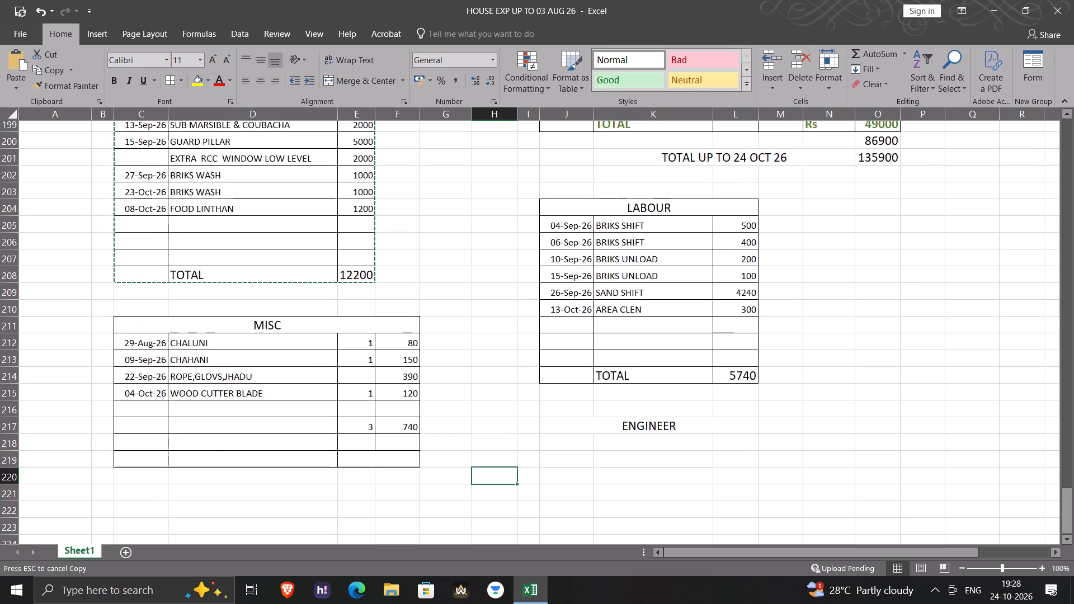
scroll(529, 423, up, 18)
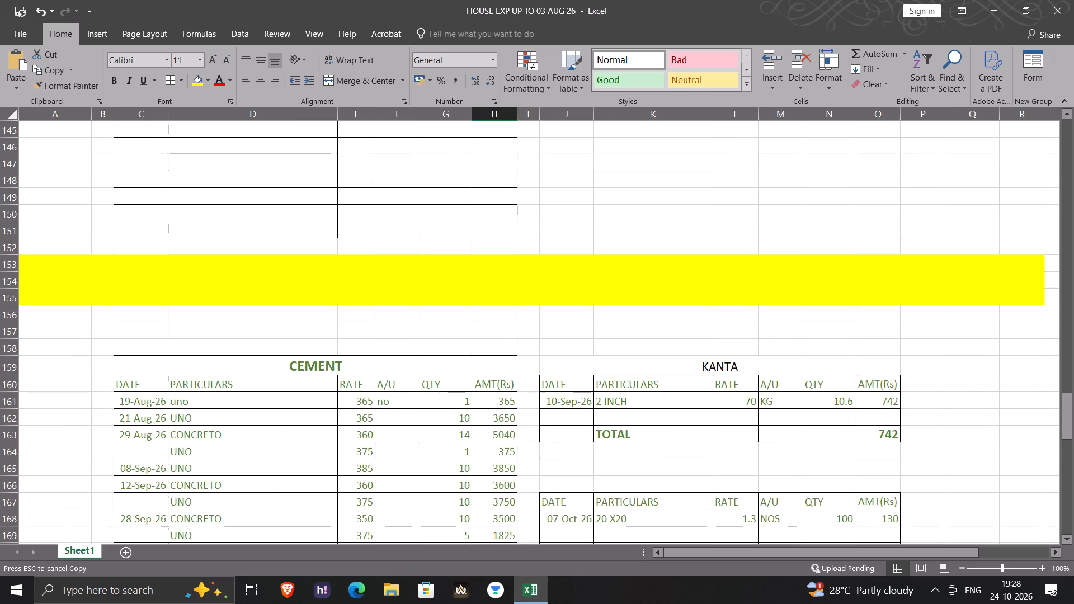
scroll(527, 423, up, 15)
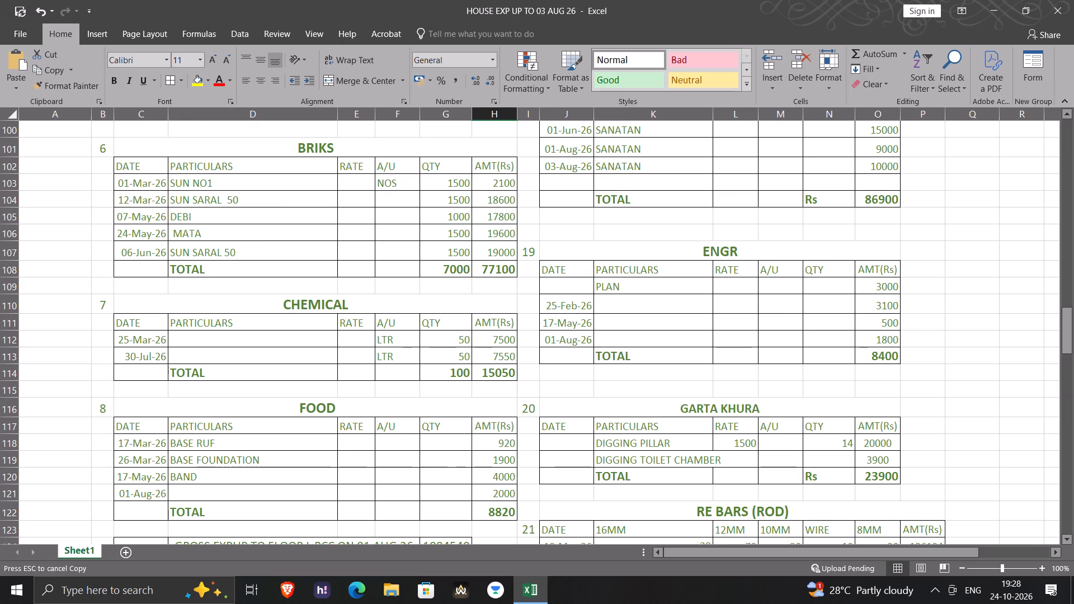
scroll(527, 423, down, 12)
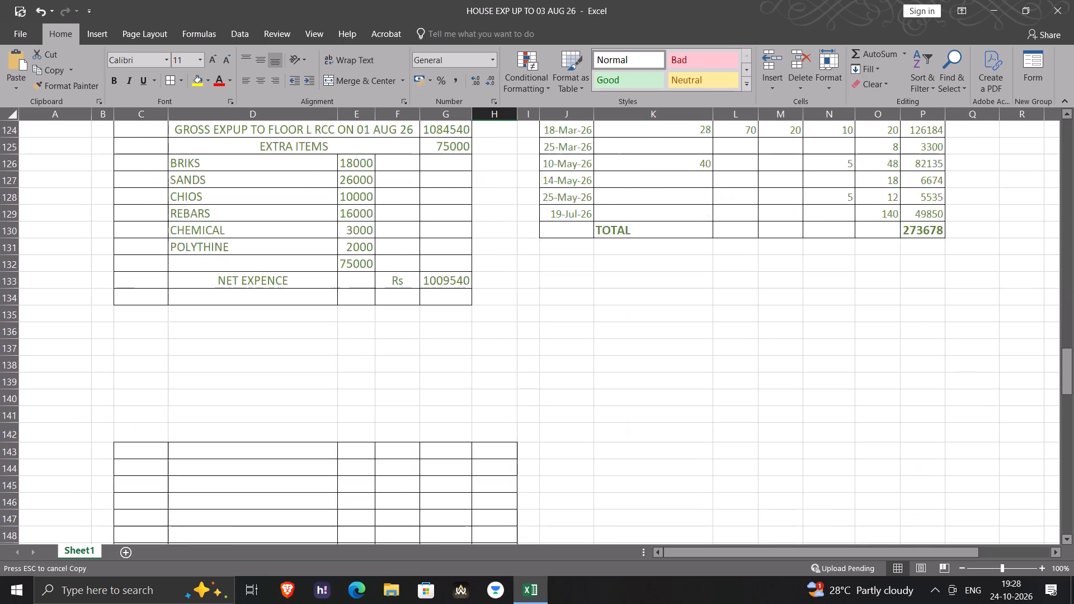
scroll(526, 426, down, 17)
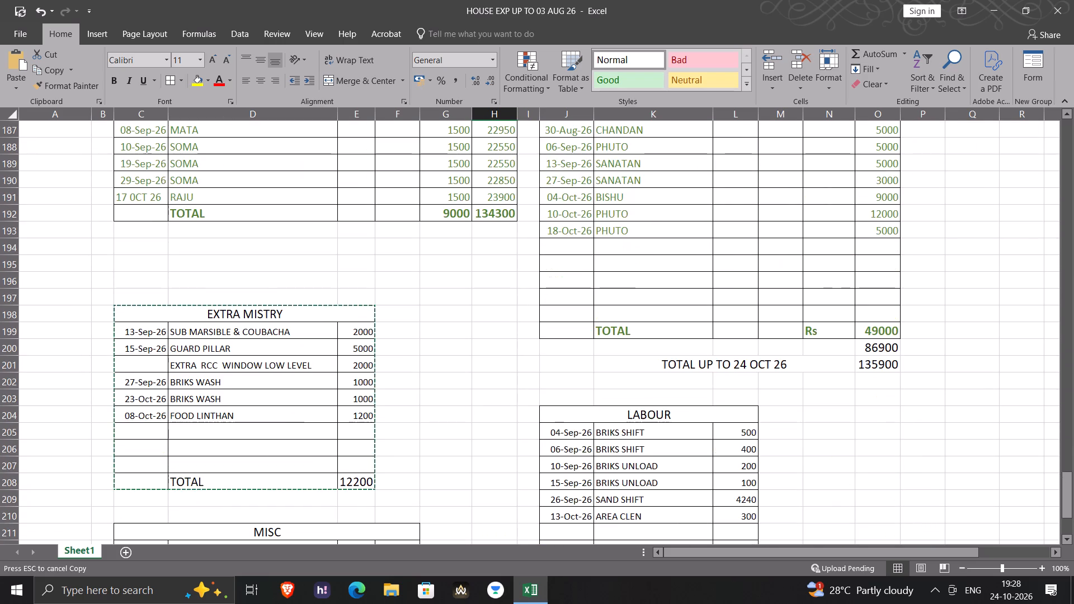
scroll(526, 426, down, 17)
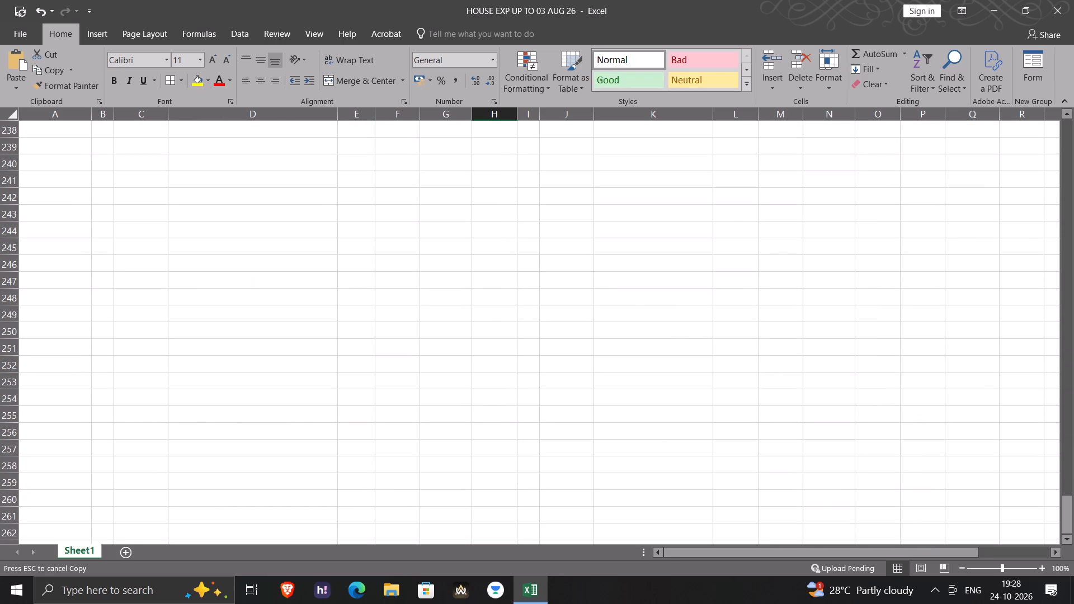
scroll(526, 426, up, 4)
scroll(526, 426, down, 1)
scroll(526, 426, up, 10)
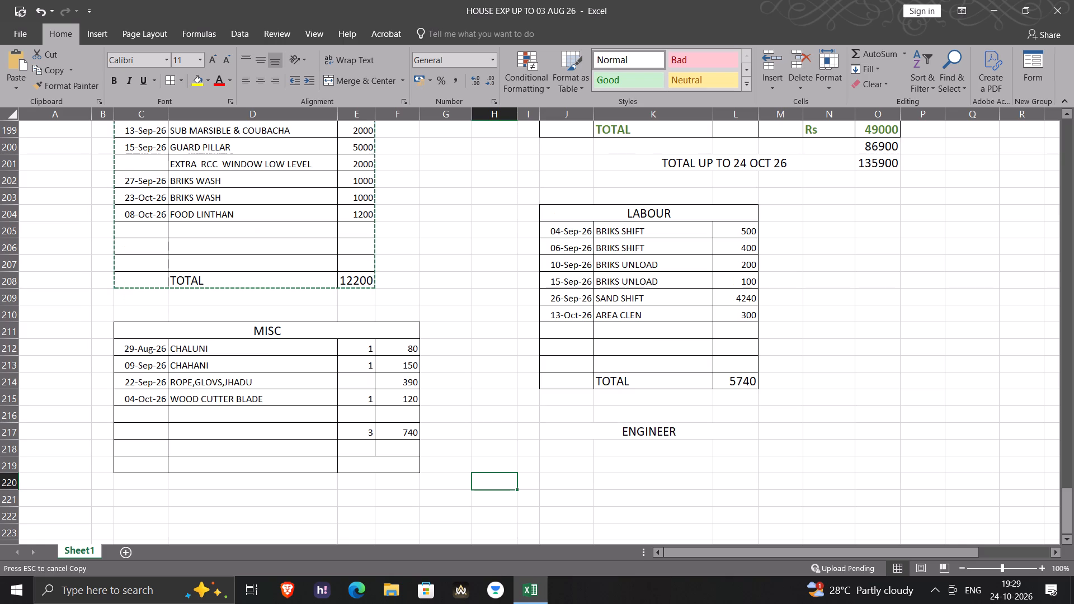
Enter an engineer payment in row 218 with the date 4 OCT 26 and the amount 1000.
click(561, 448)
key(4)
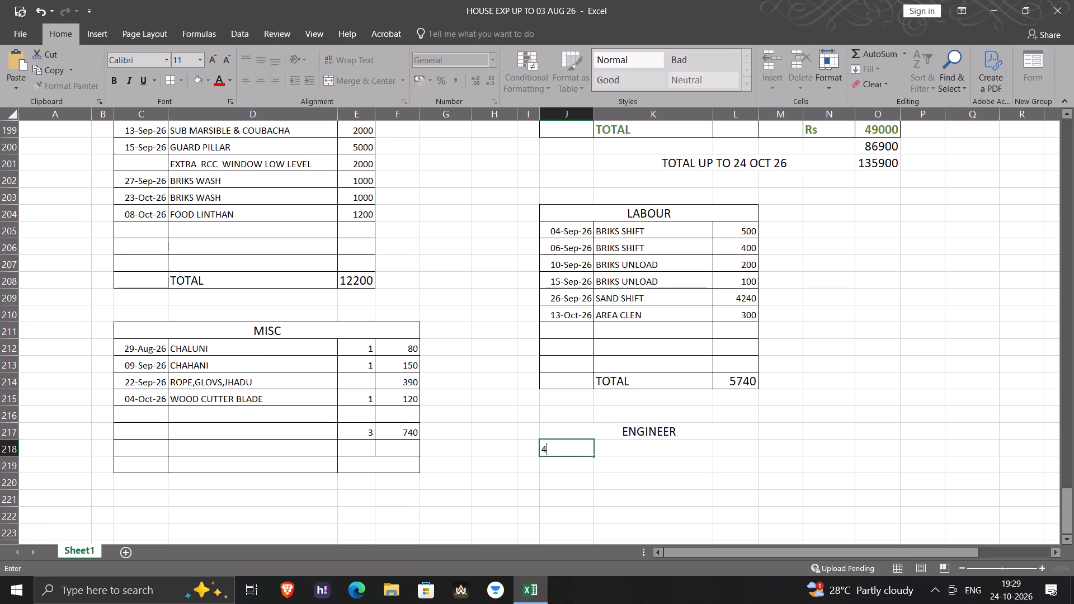
key(space)
text(OCT)
key(space)
text(26)
click(734, 447)
text(1000)
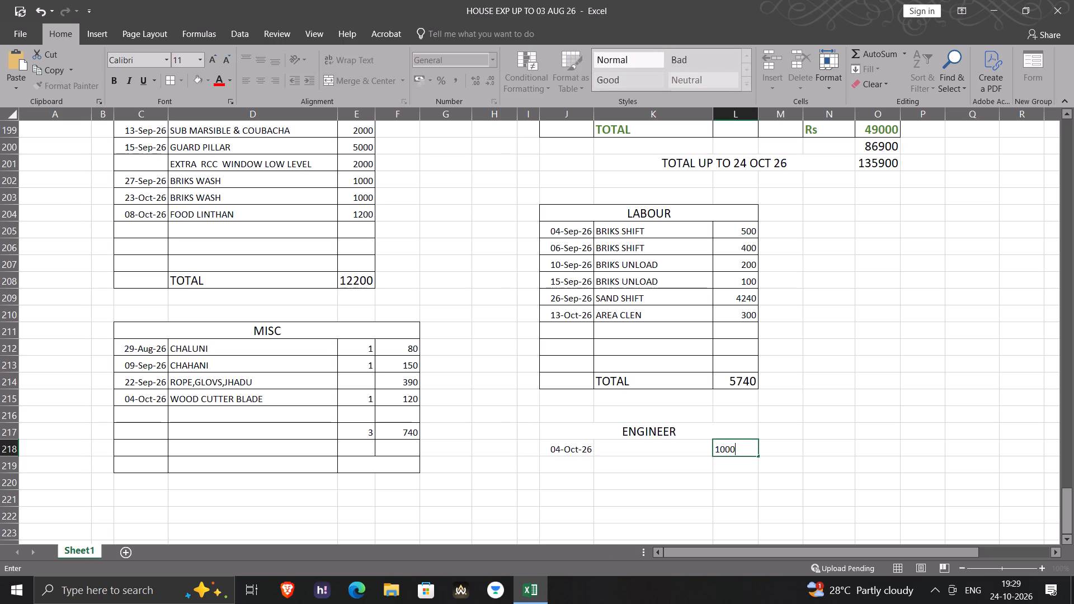
click(610, 515)
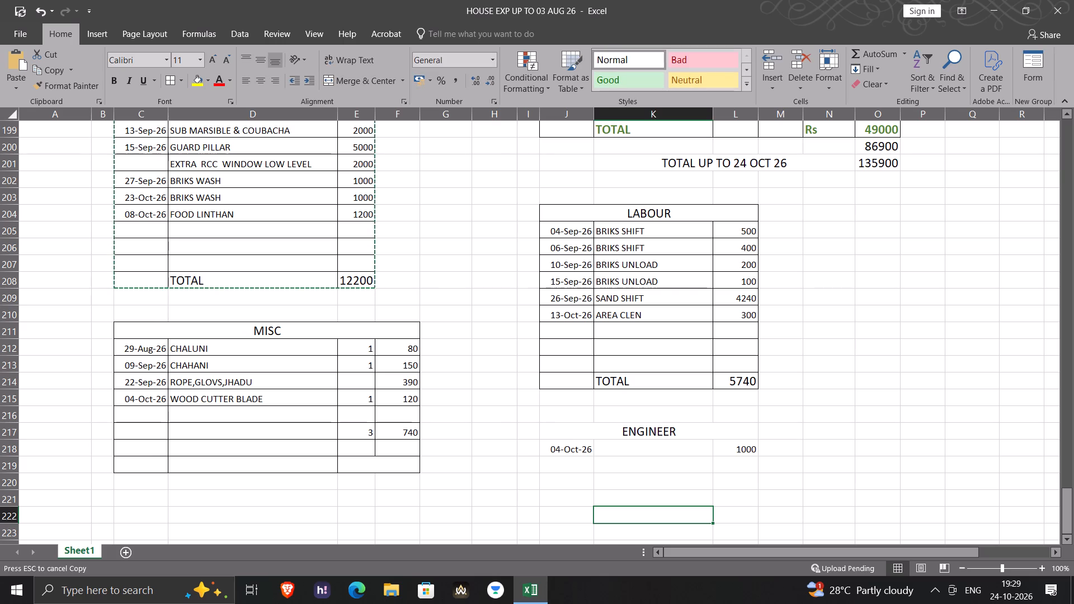
Apply all borders to the ENGINEER table, cells J217 to L221.
drag(558, 430, 727, 455)
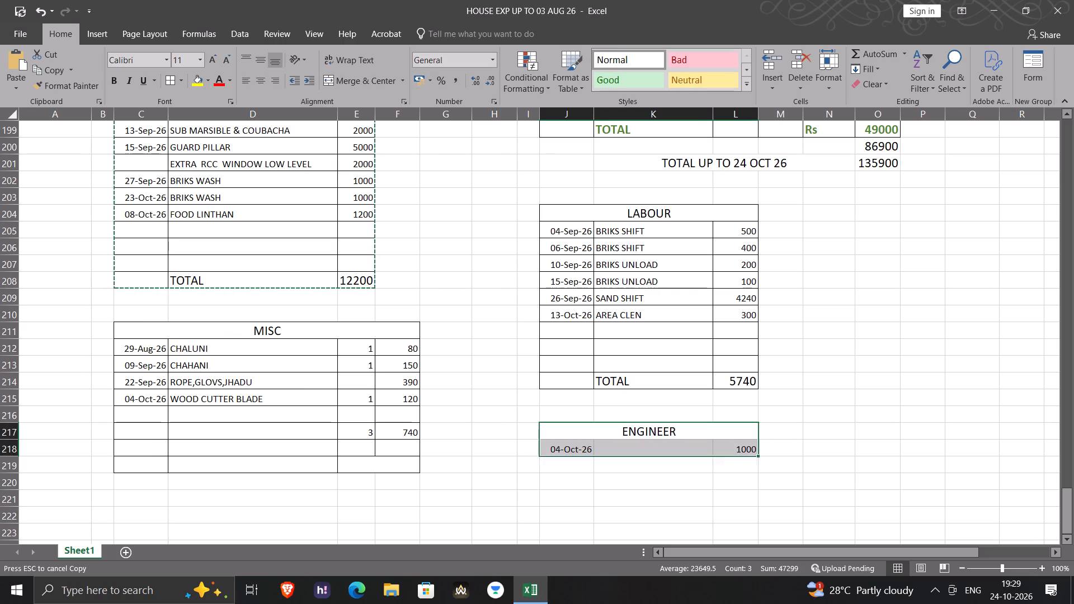
drag(727, 455, 741, 503)
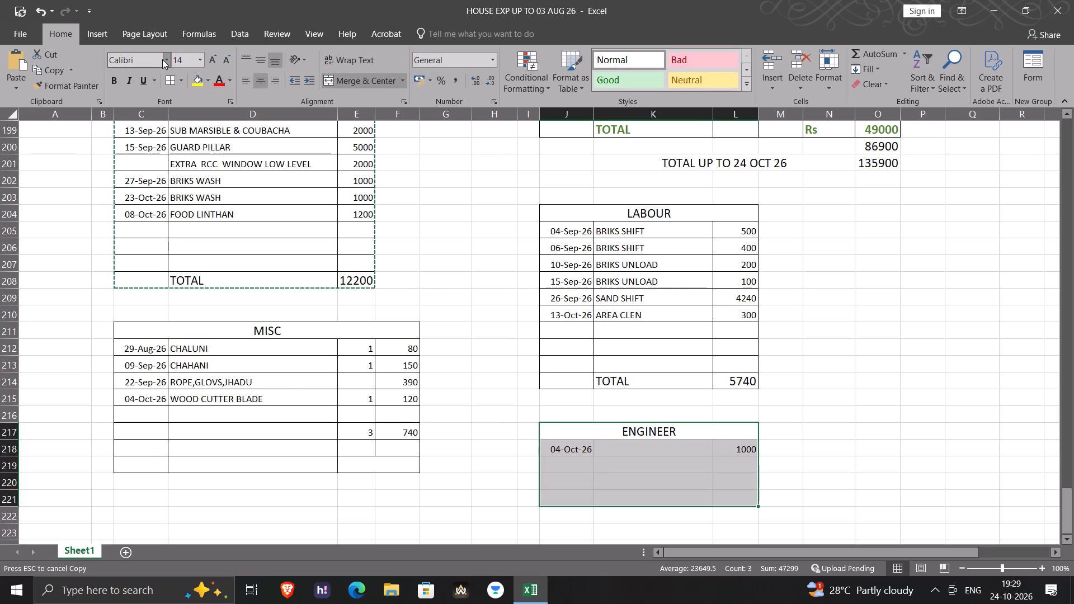
click(172, 79)
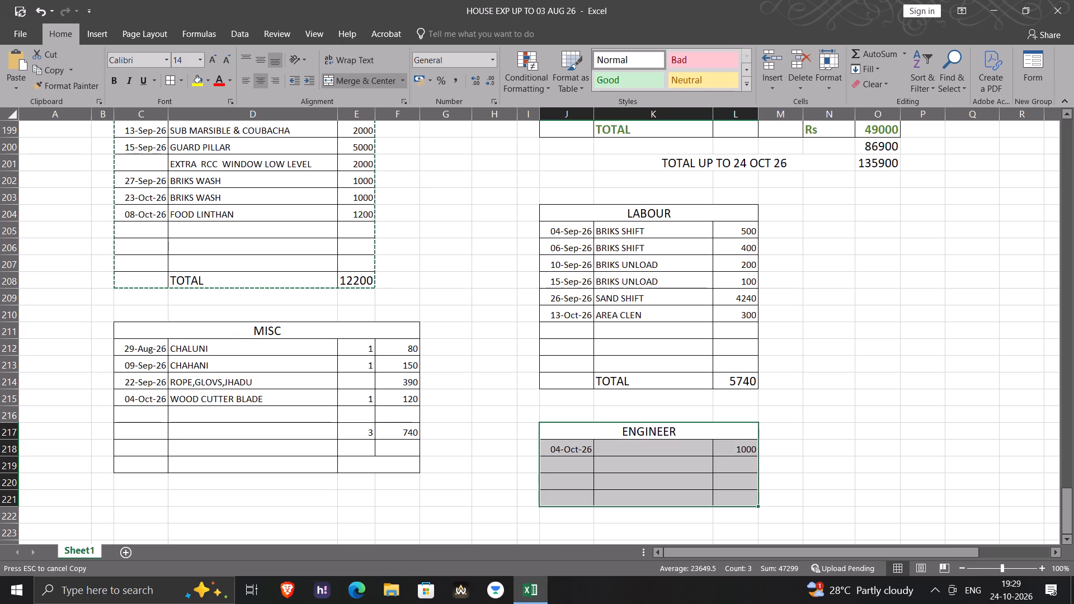
click(403, 503)
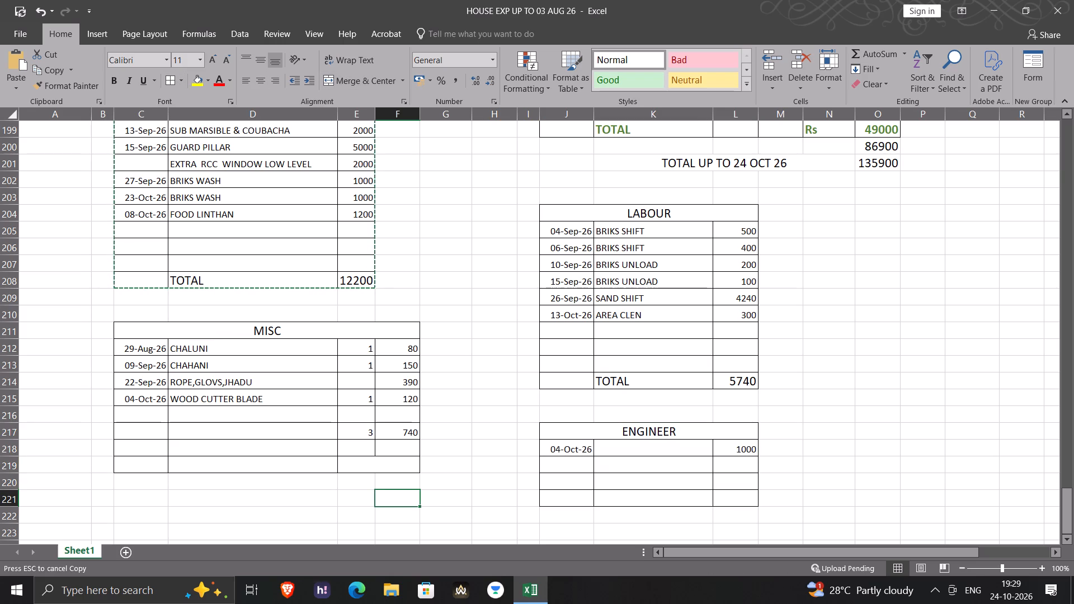
Unmerge cells E219 and F219 in the last row of the MISC table.
click(380, 466)
click(355, 81)
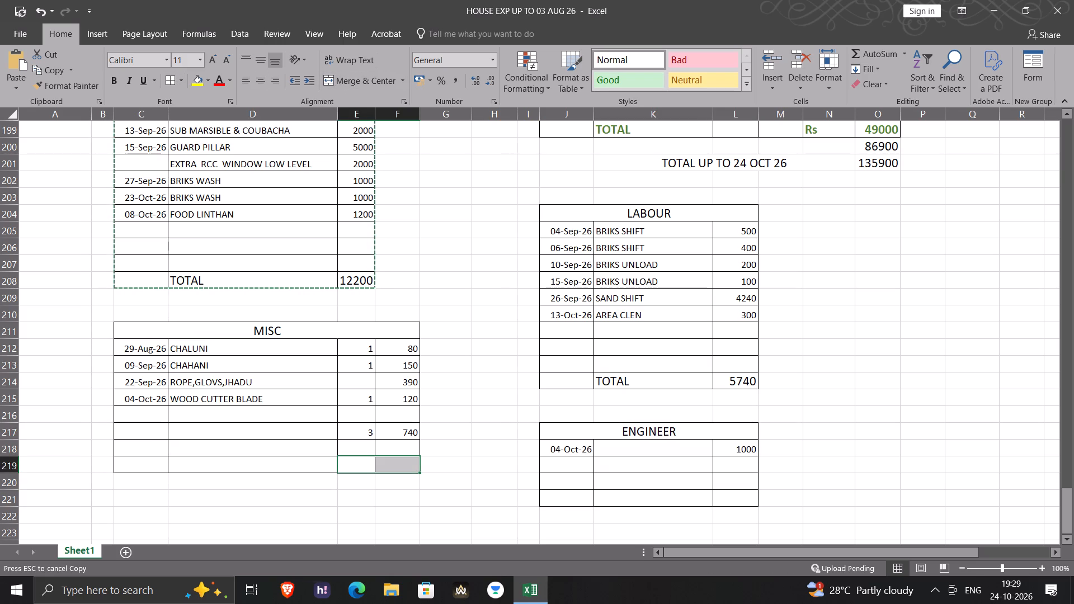
click(488, 304)
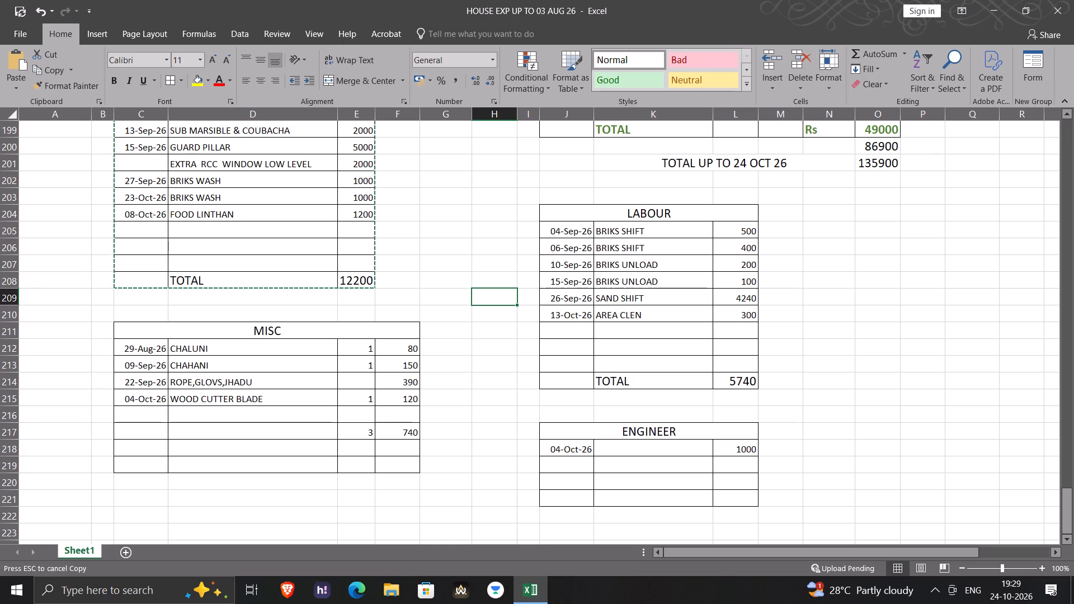
AutoSum the MISC table's amount column, cells F212 to F219, with the total in F219.
drag(404, 348, 407, 469)
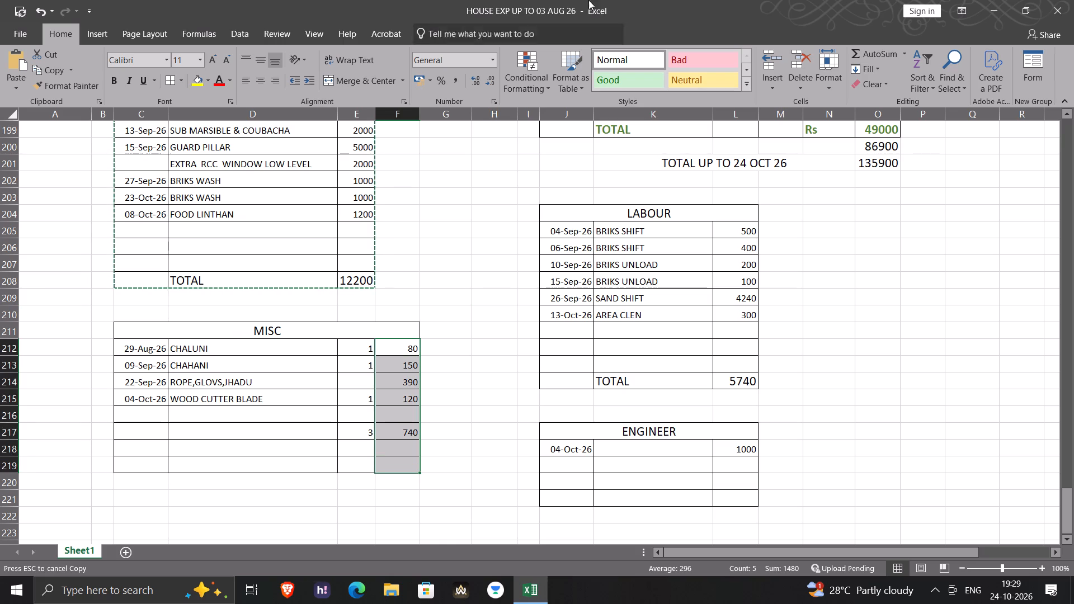
click(859, 51)
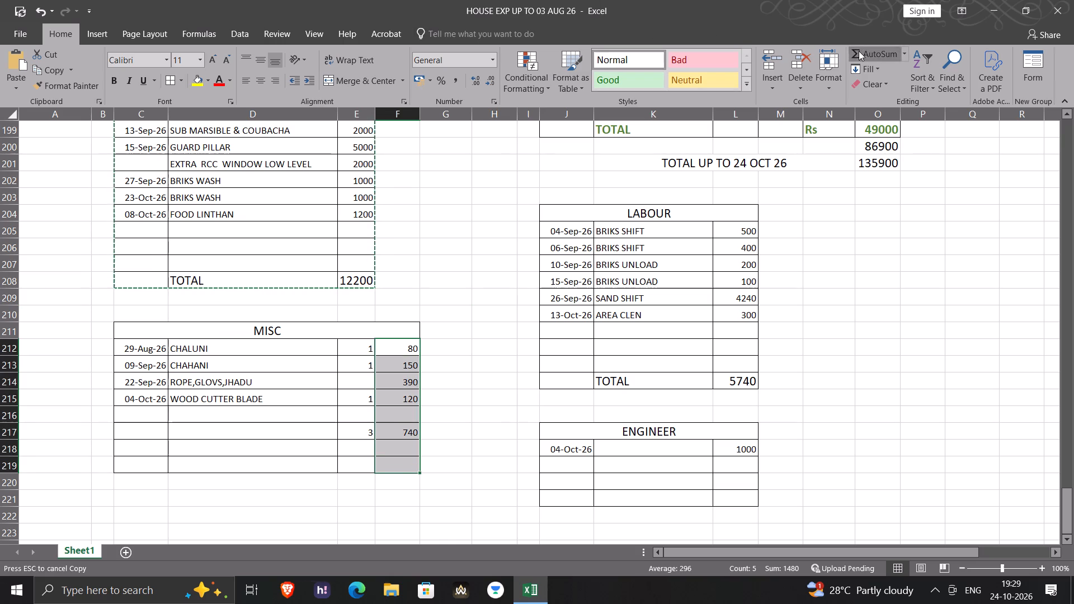
click(856, 323)
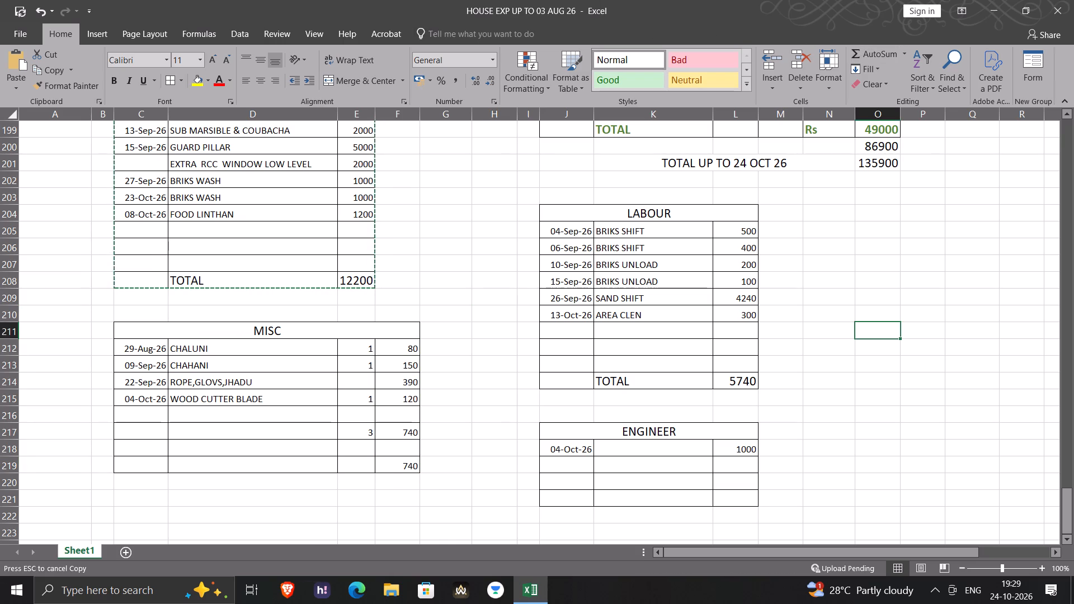
AutoSum the ENGINEER table's amount column, cells L218 to L221, with the total in L221.
click(742, 504)
drag(743, 446, 742, 494)
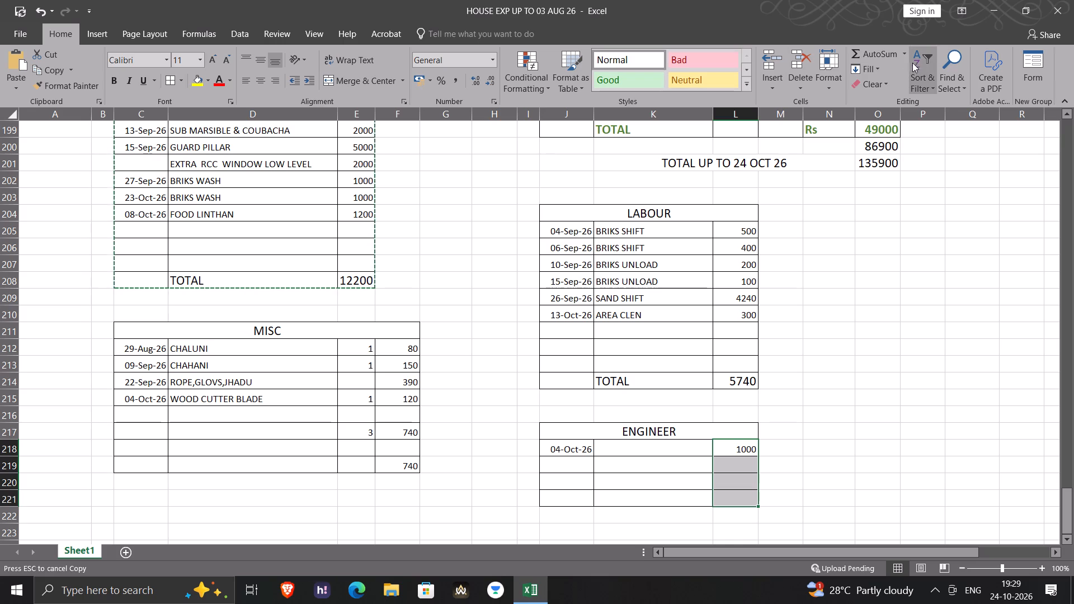
click(883, 53)
click(860, 256)
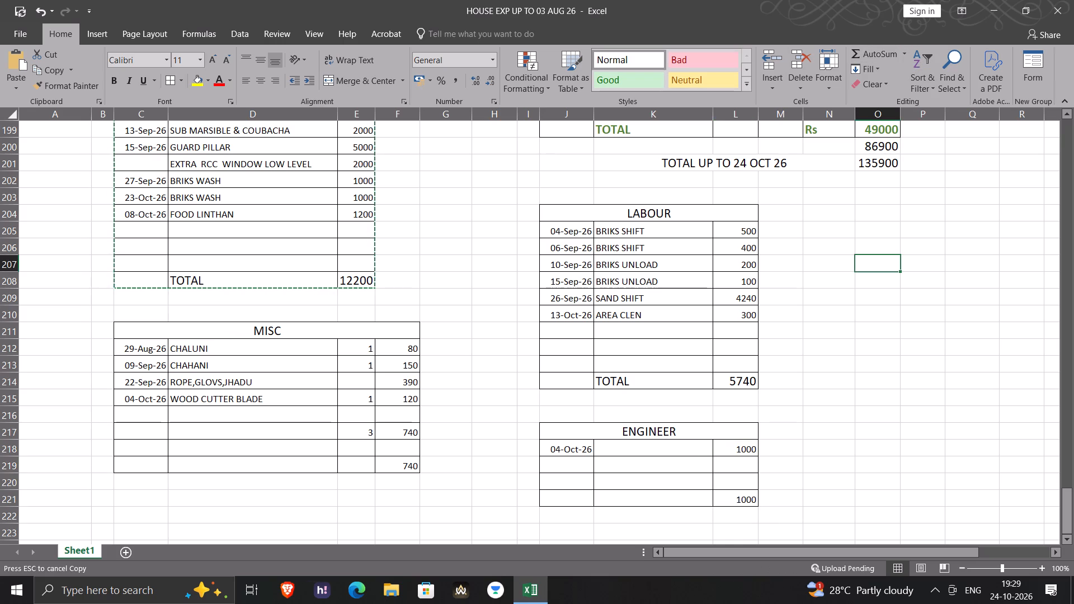
Merge and center cells E225 and F225 below the MISC table.
scroll(728, 318, down, 4)
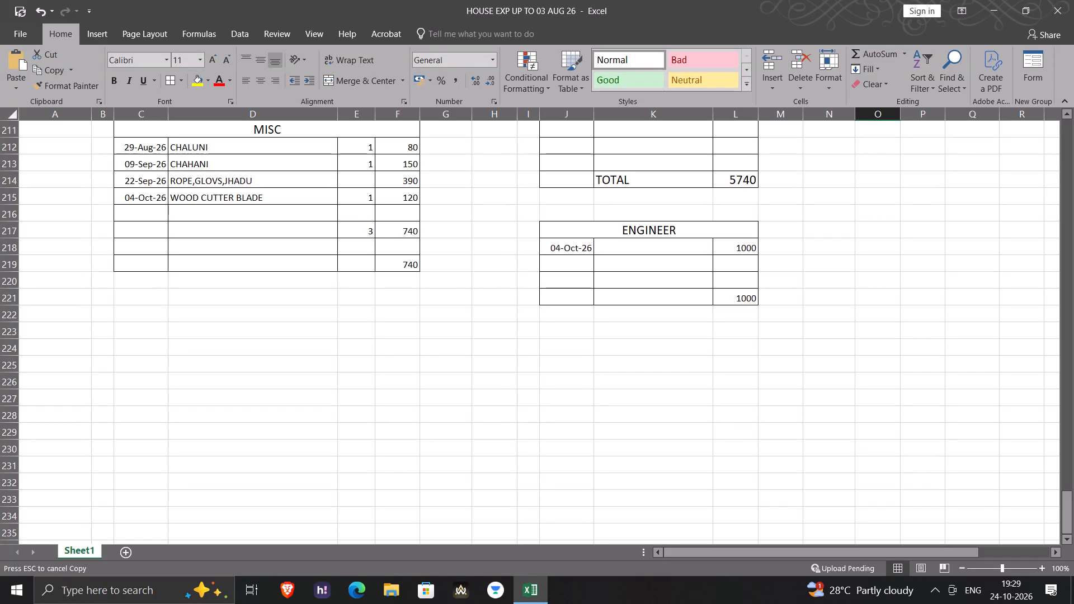
drag(358, 362, 376, 364)
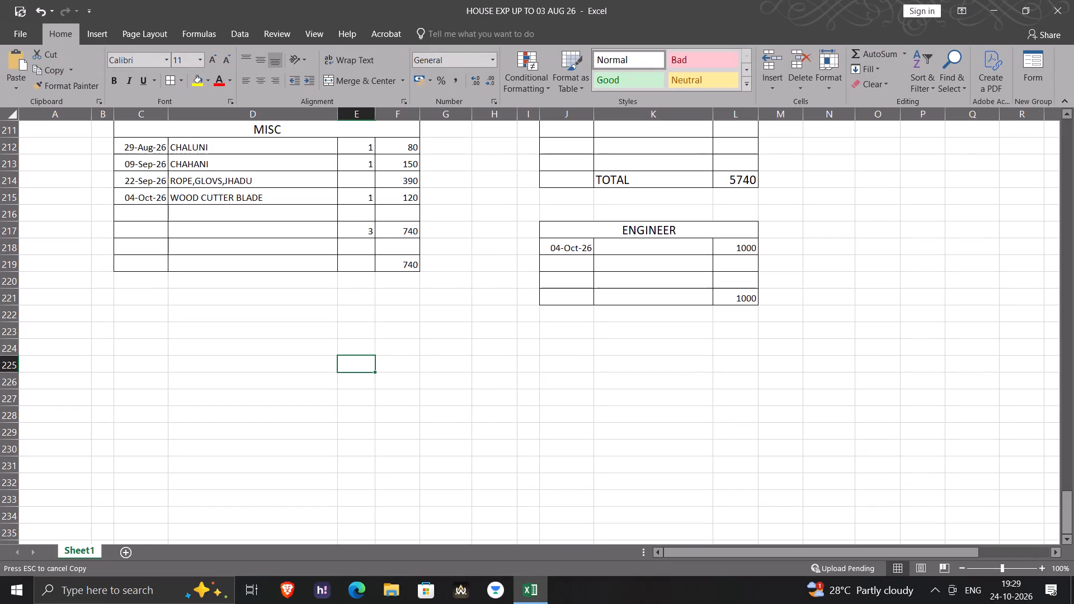
drag(376, 364, 392, 366)
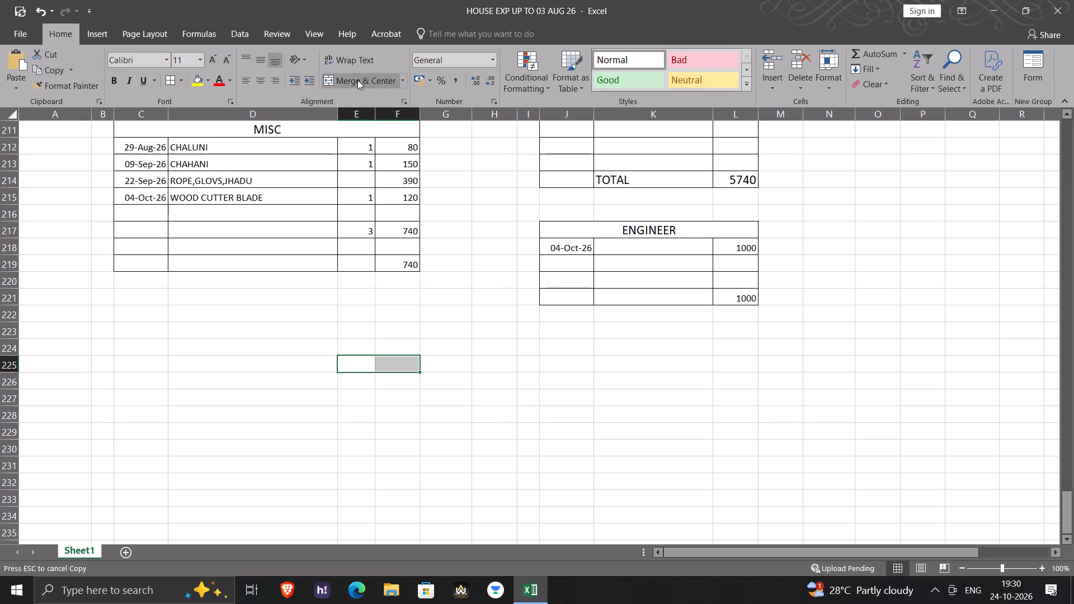
click(358, 78)
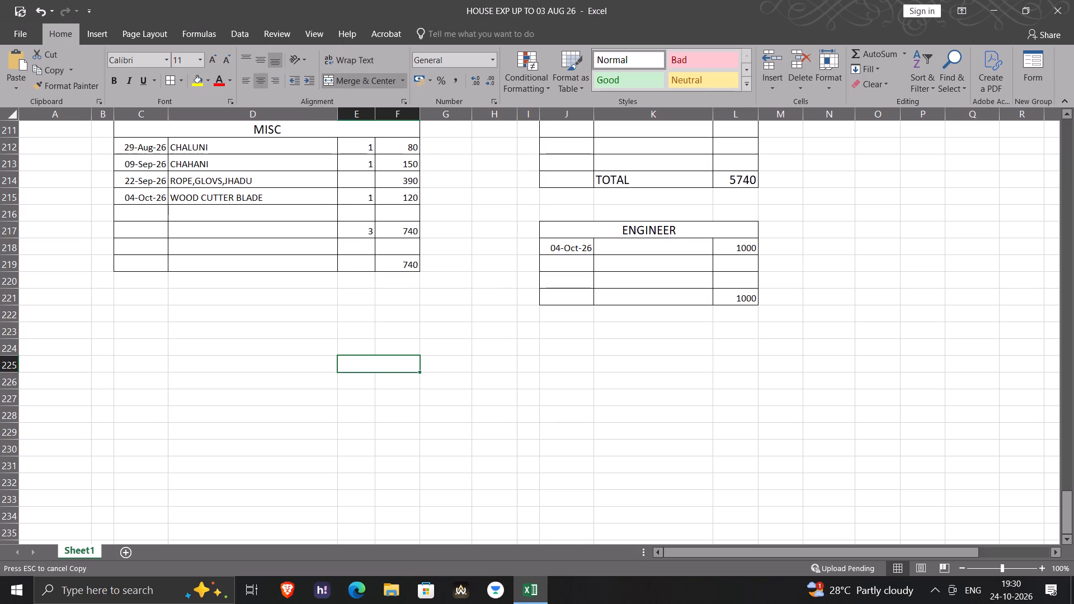
click(301, 329)
click(382, 362)
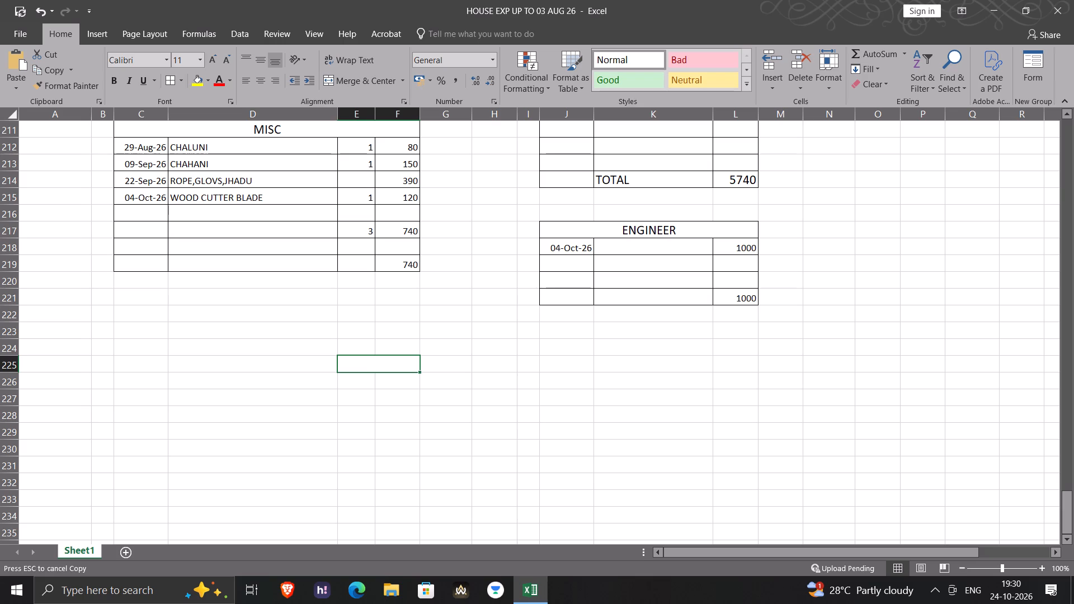
Merge and center the CHIPS heading across its table, cells J172 to O172.
scroll(284, 298, up, 3)
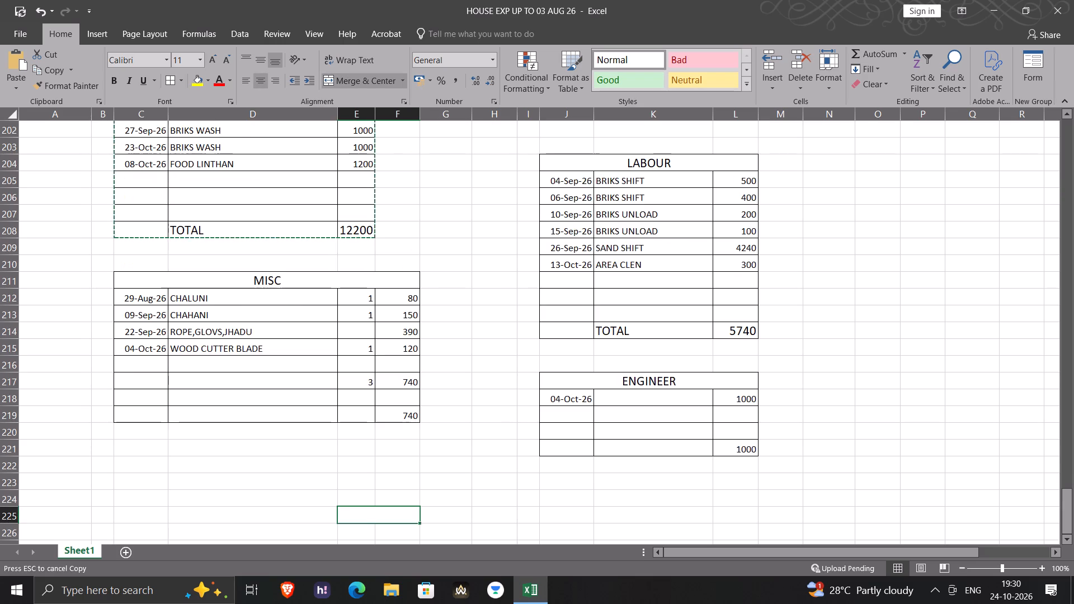
scroll(284, 298, up, 8)
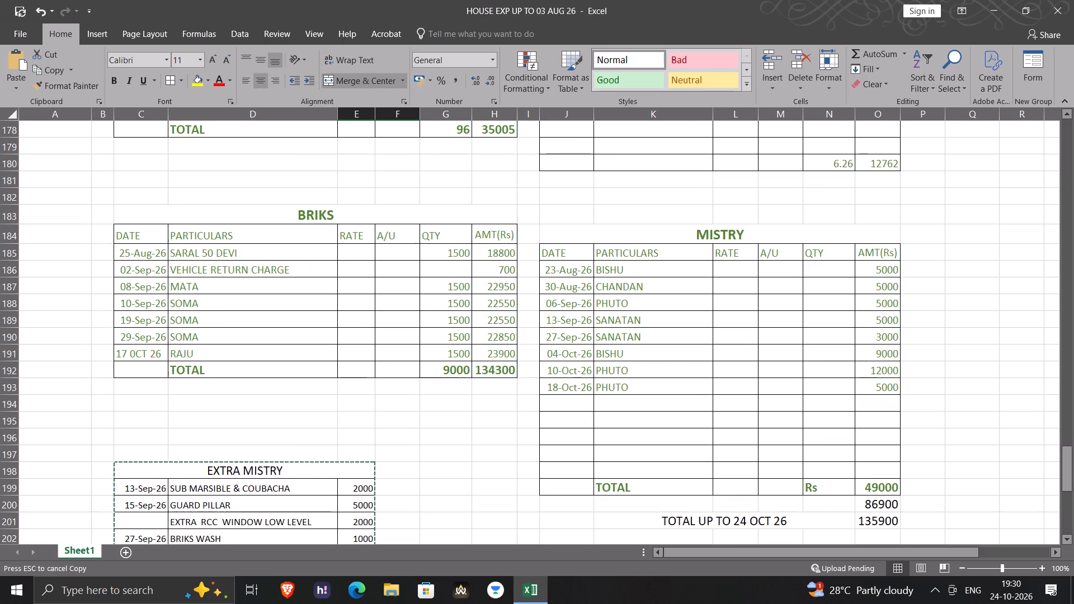
scroll(284, 298, up, 7)
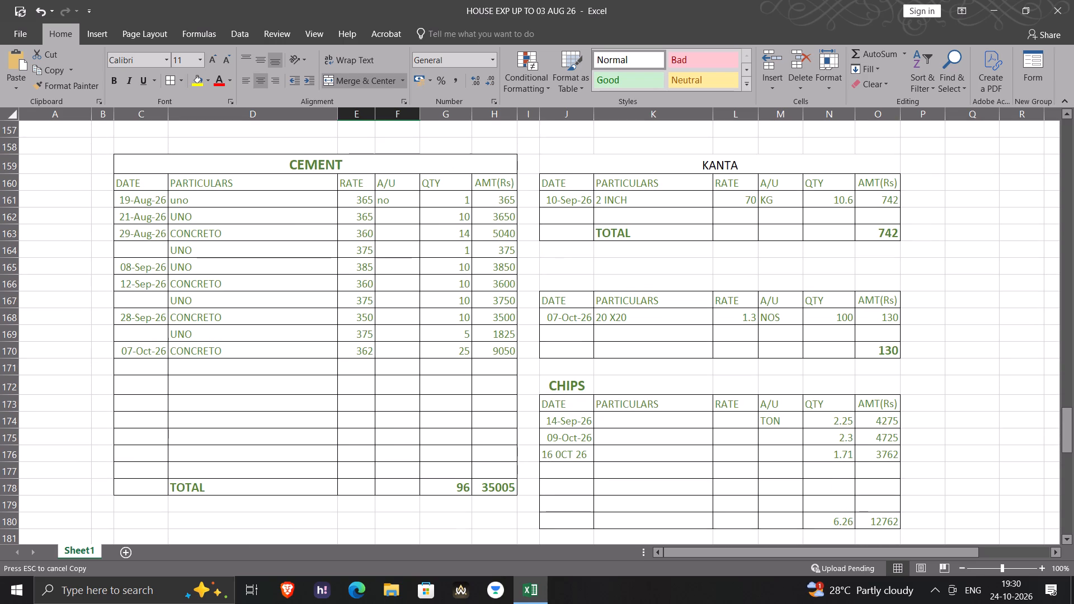
drag(576, 386, 816, 384)
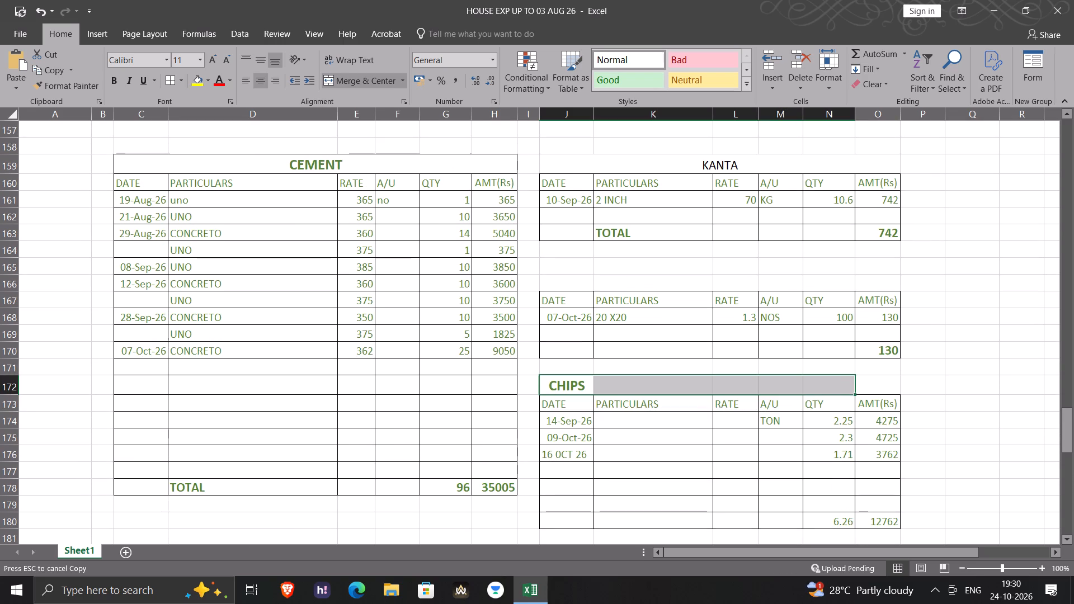
drag(816, 384, 865, 377)
click(358, 79)
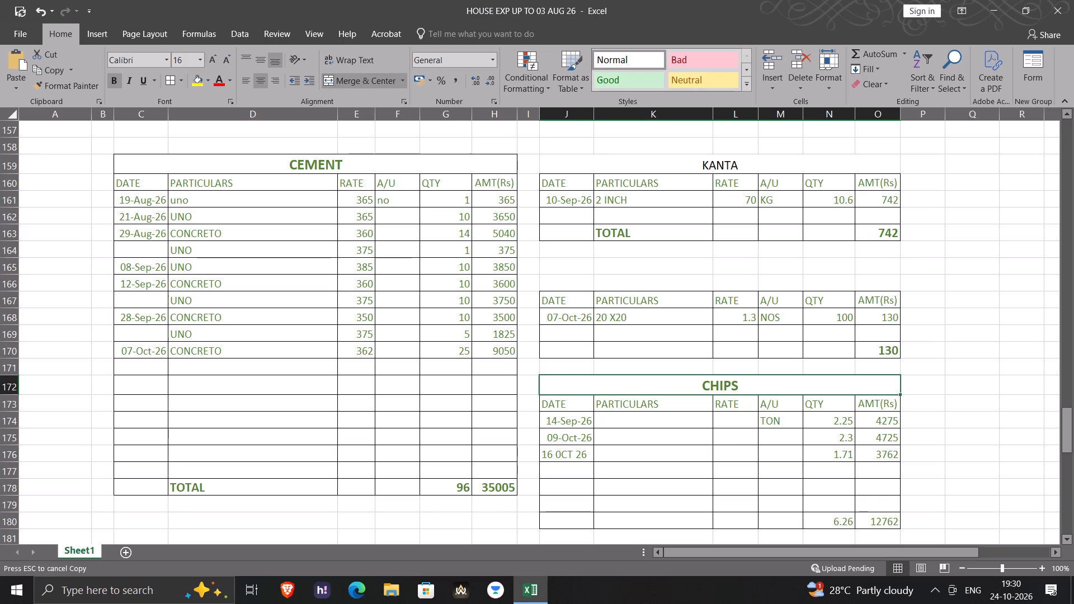
click(617, 257)
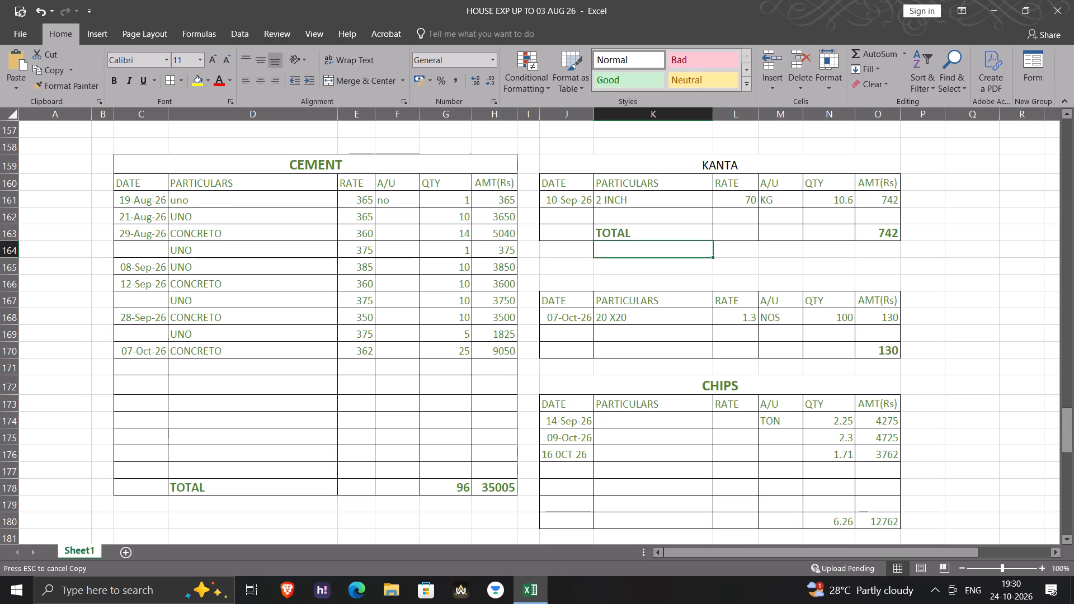
Enter the label TOTAL in cell D225 below the MISC table and enlarge its text to size 14.
scroll(503, 270, down, 18)
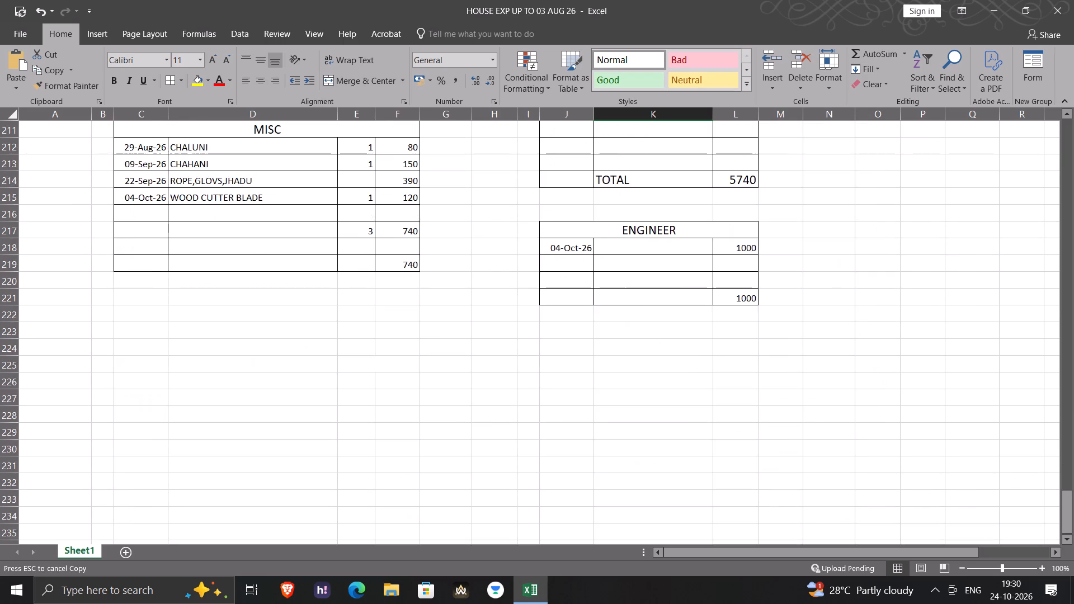
scroll(503, 270, down, 5)
scroll(503, 270, up, 4)
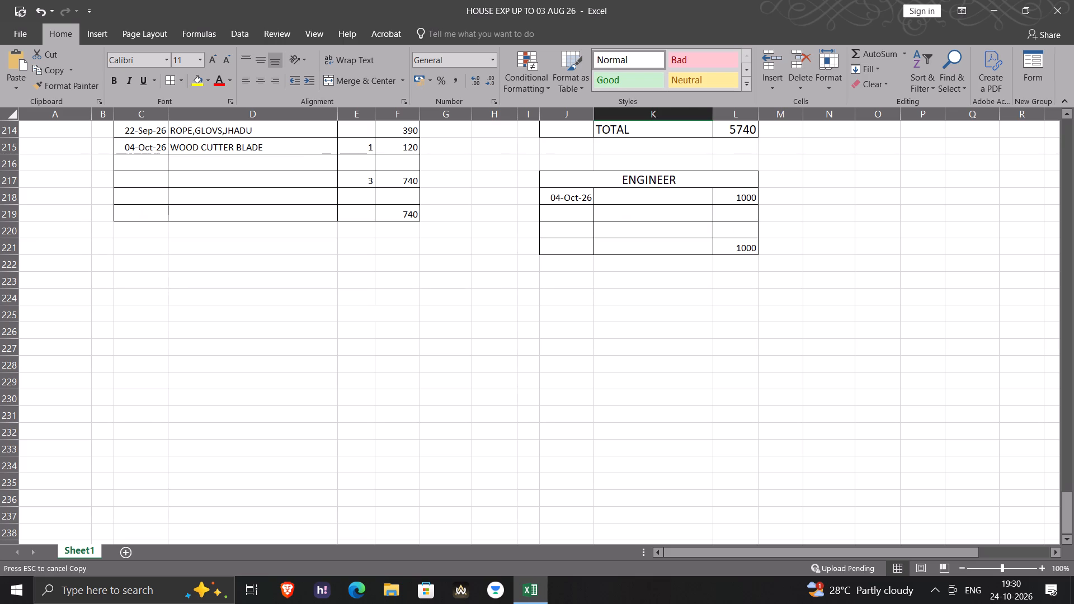
click(239, 314)
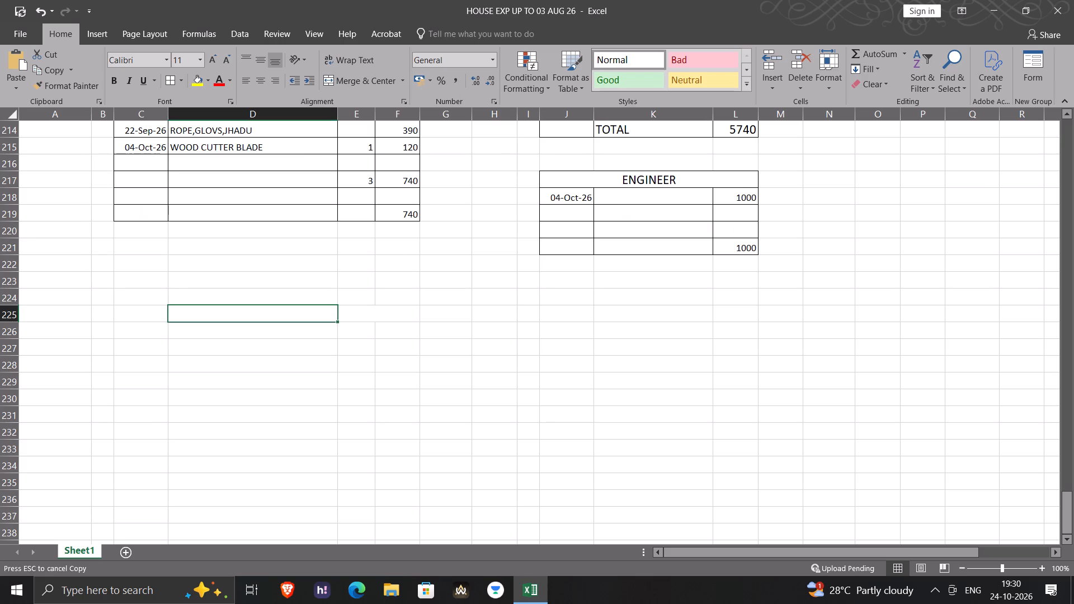
text(TOTAL)
key(space)
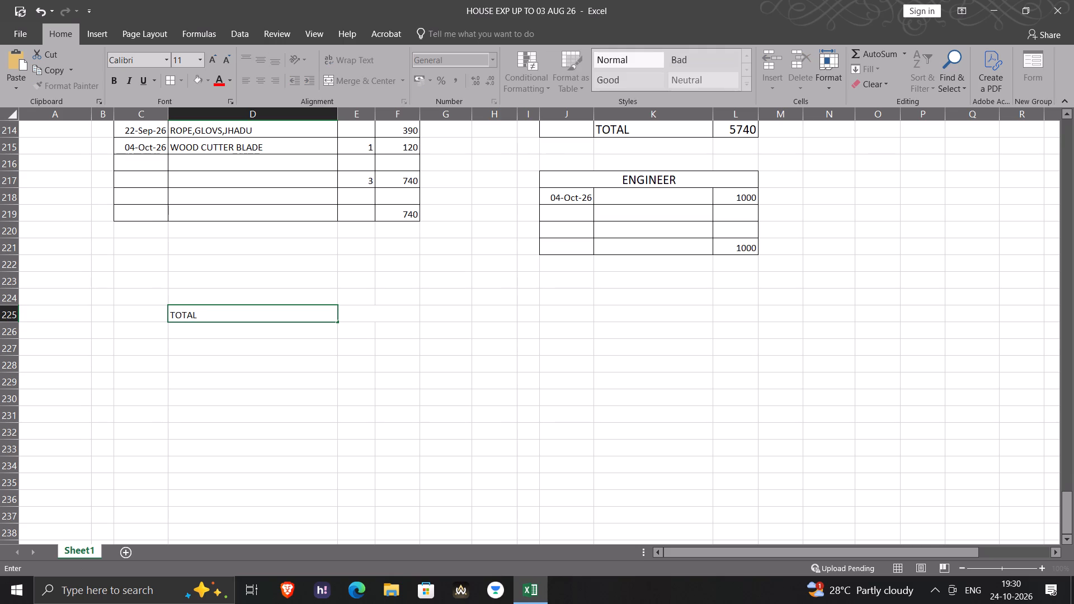
drag(194, 313, 182, 313)
drag(182, 313, 164, 314)
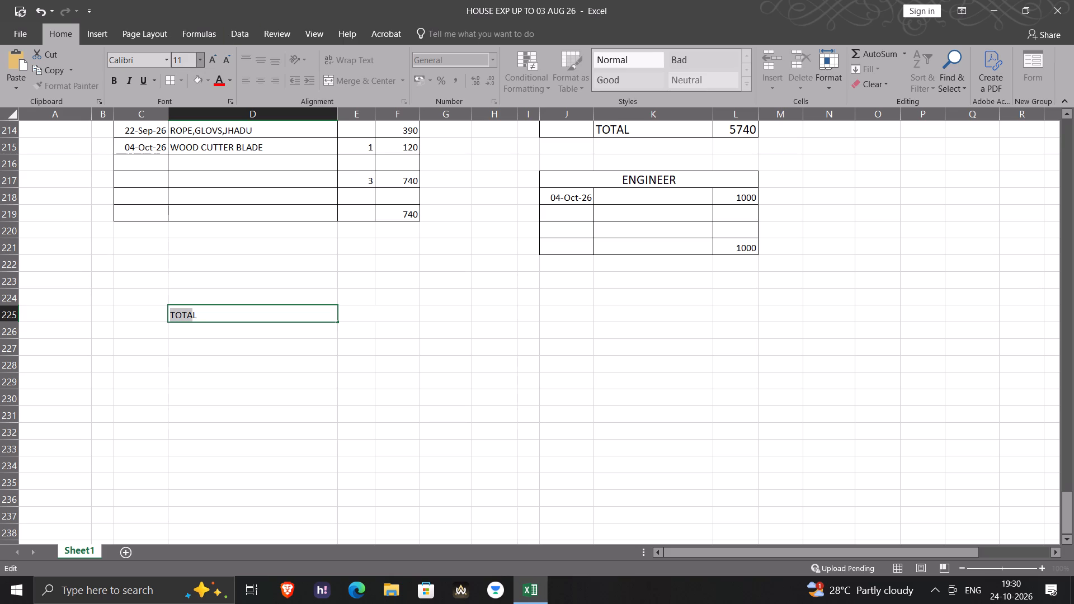
click(200, 59)
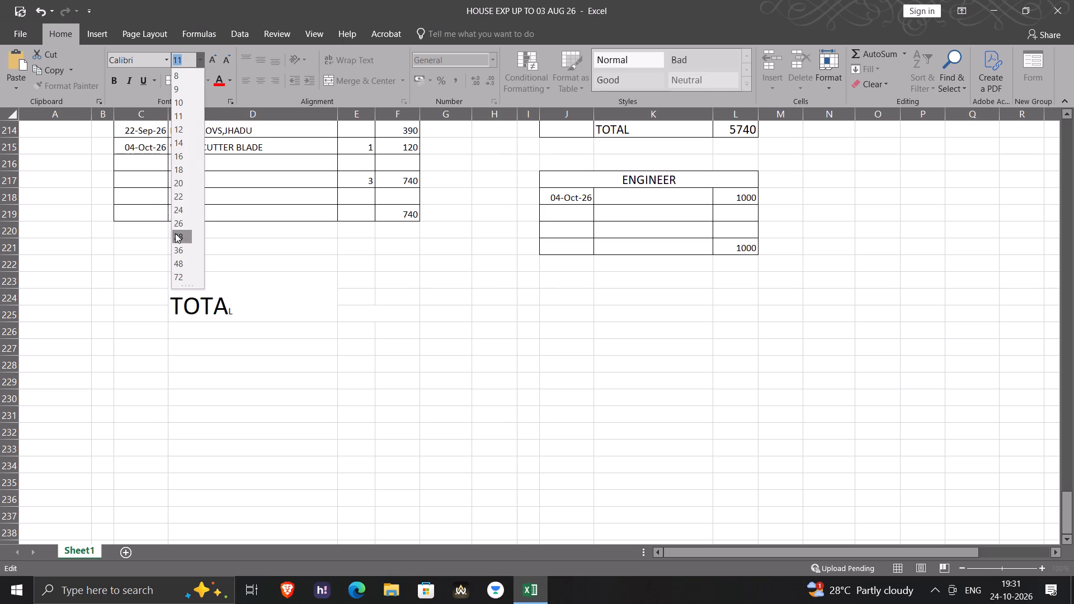
click(185, 140)
Start a SUM formula in merged cell E225 beside the TOTAL label, with the CEMENT table's total H178 as the first term.
click(360, 317)
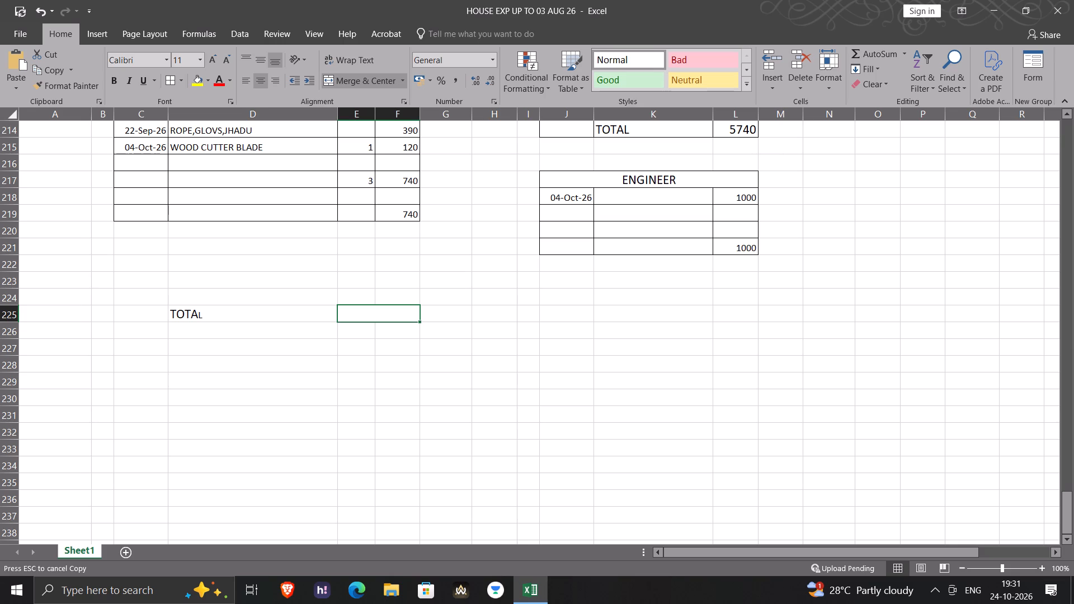
text(=SUM)
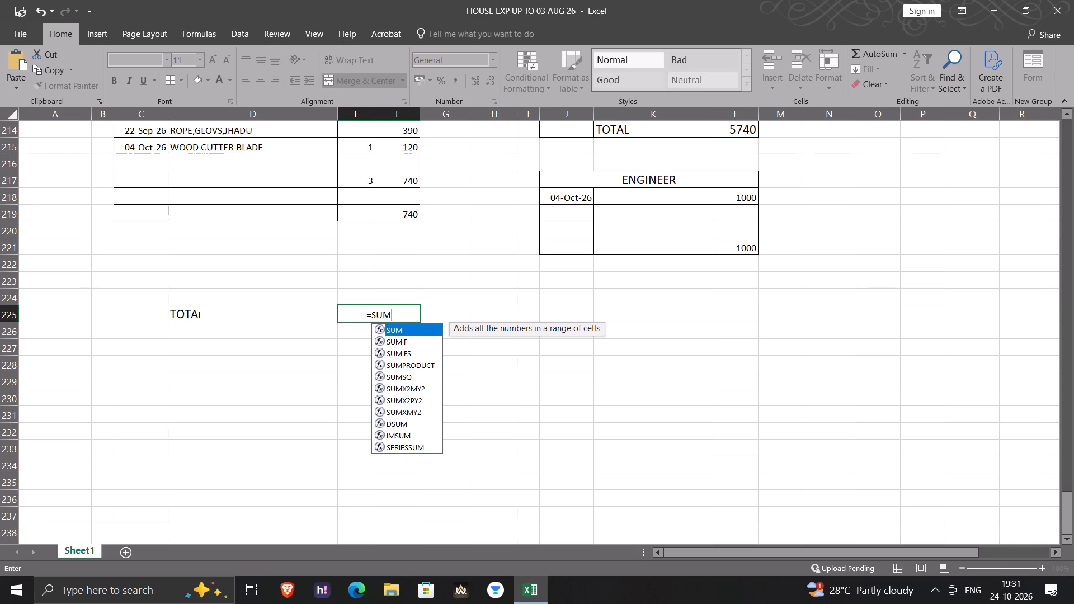
key(shift+parenleft)
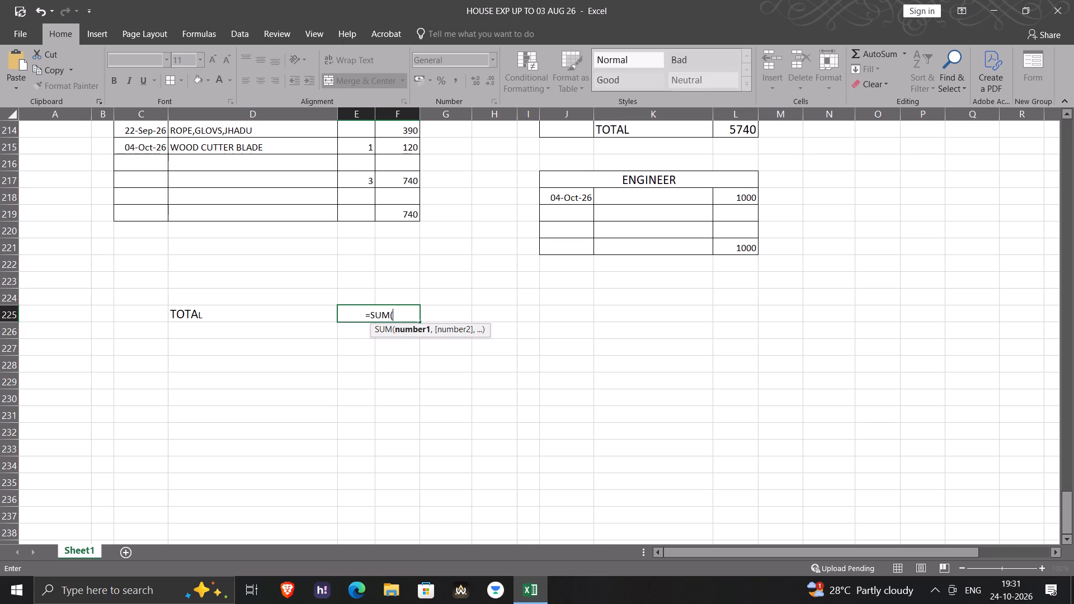
scroll(373, 244, up, 9)
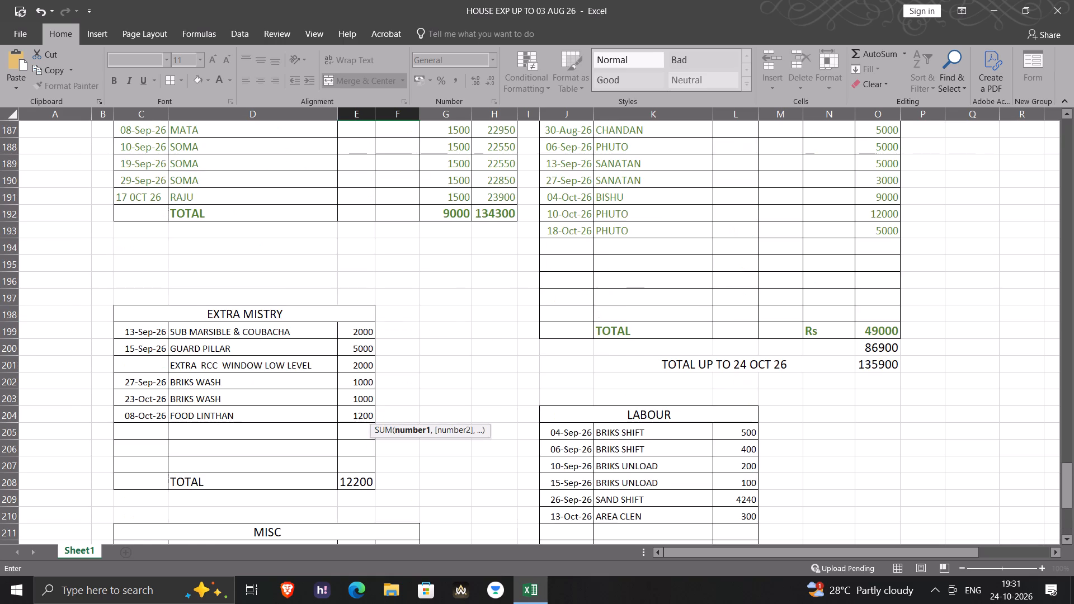
scroll(373, 244, up, 15)
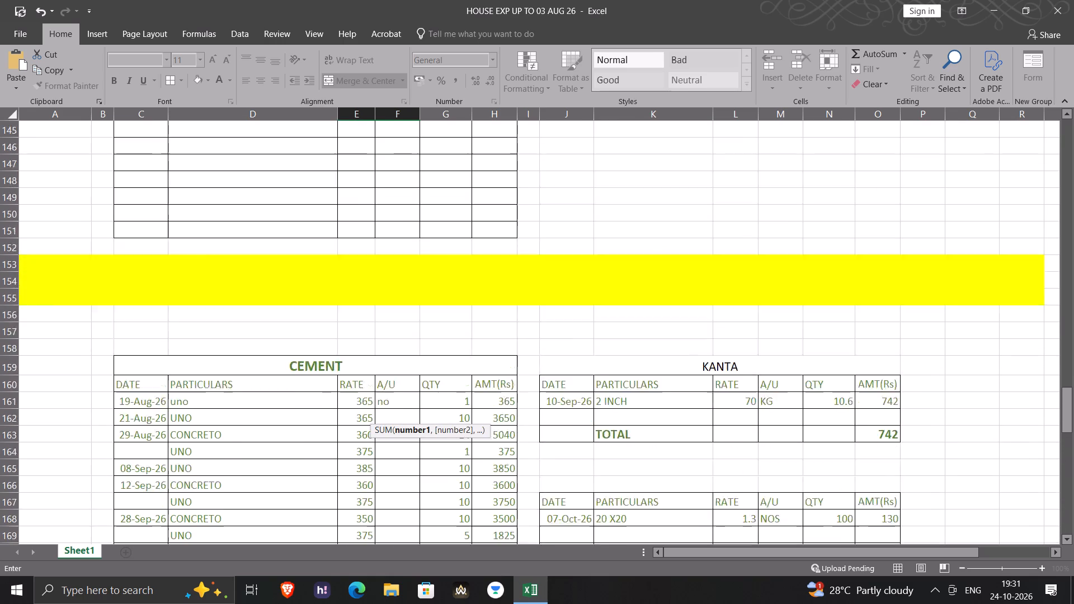
scroll(373, 244, down, 6)
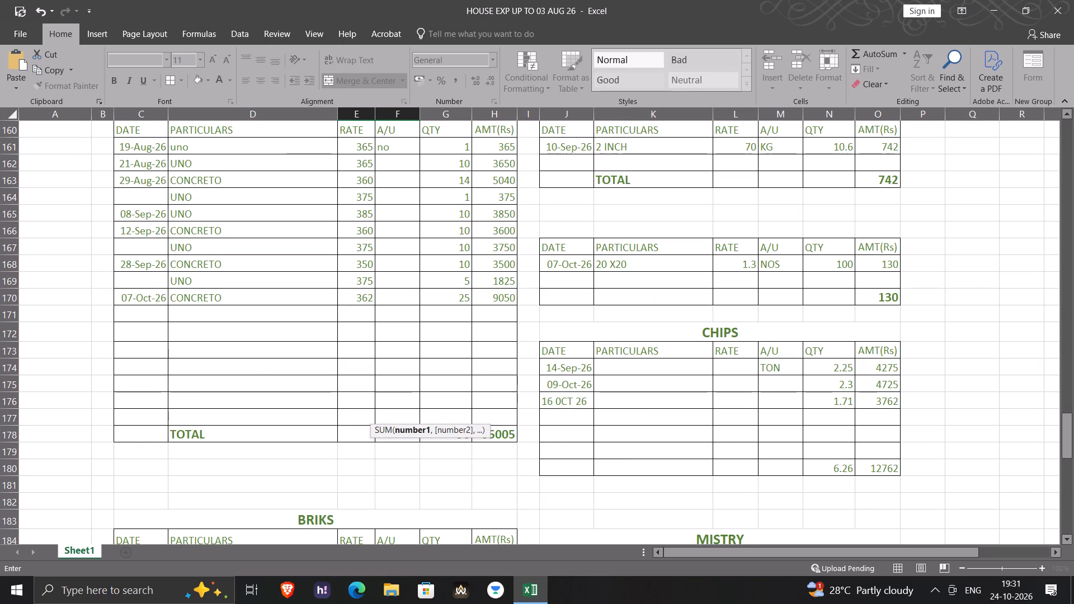
scroll(373, 244, down, 2)
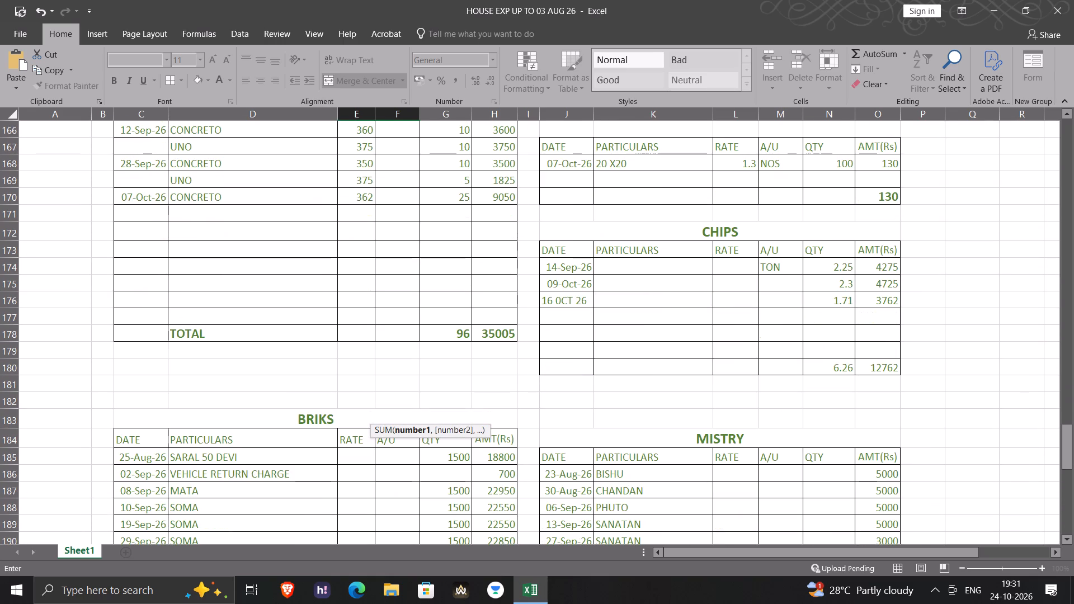
click(498, 337)
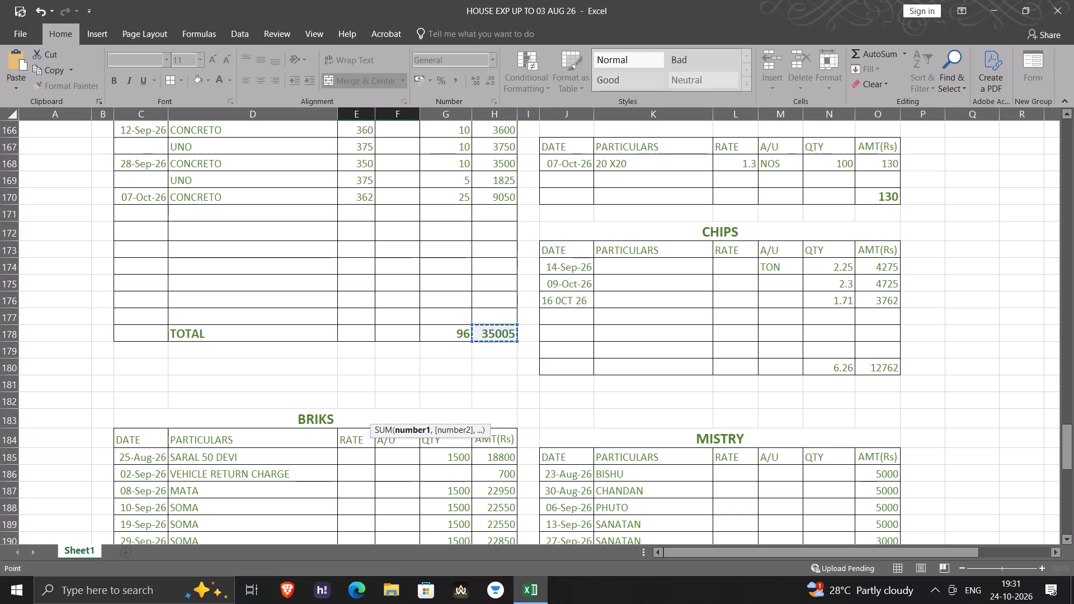
key(plus)
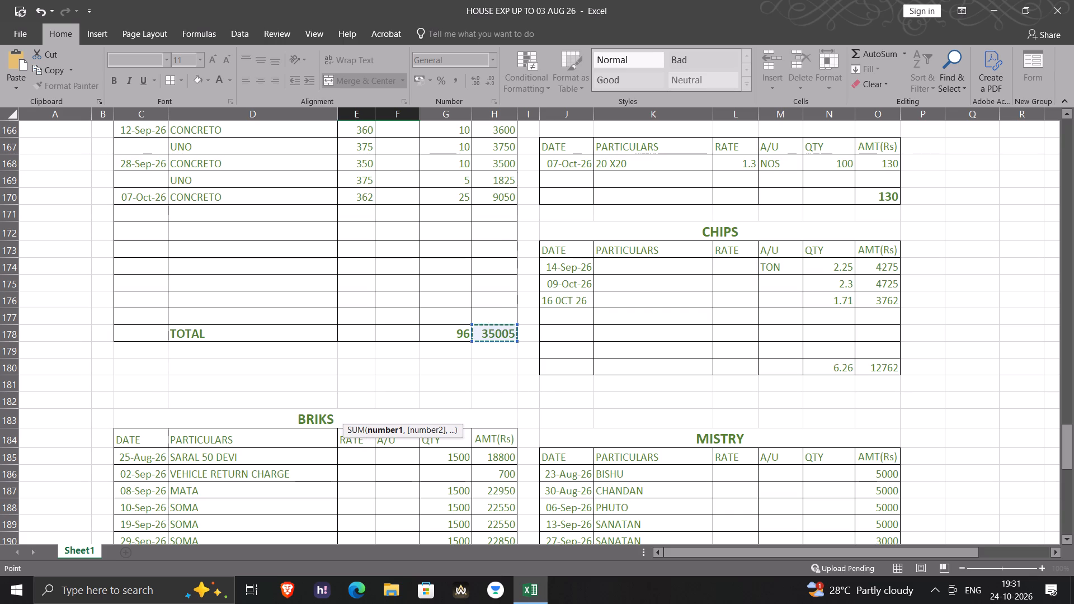
Add the BRIKS, EXTRA MISTRY and MISC table totals, cells H192, E208 and F219, to the grand total formula.
scroll(499, 337, down, 3)
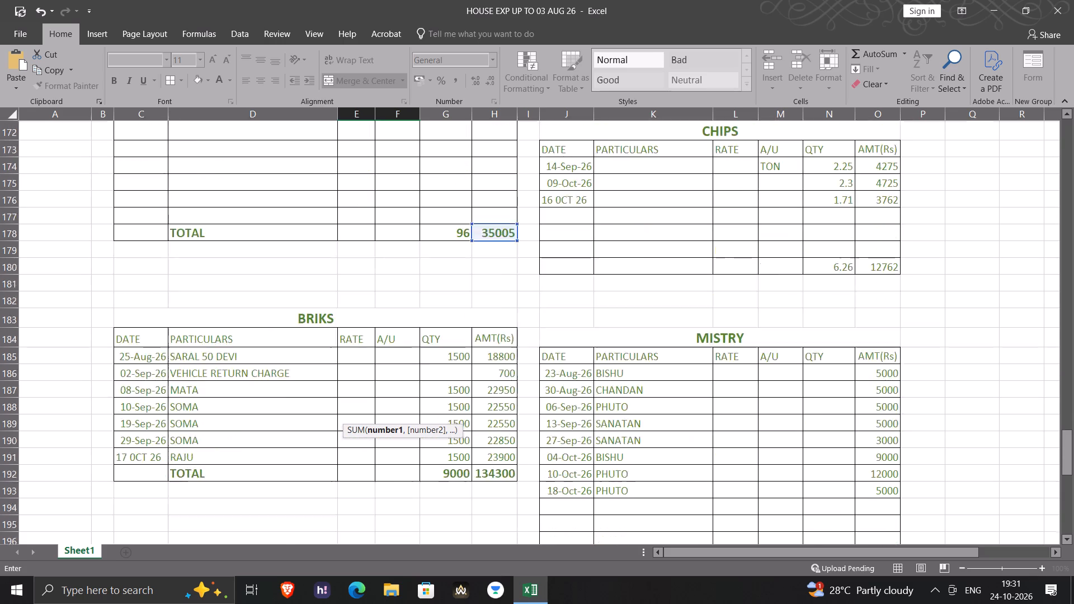
scroll(499, 337, down, 3)
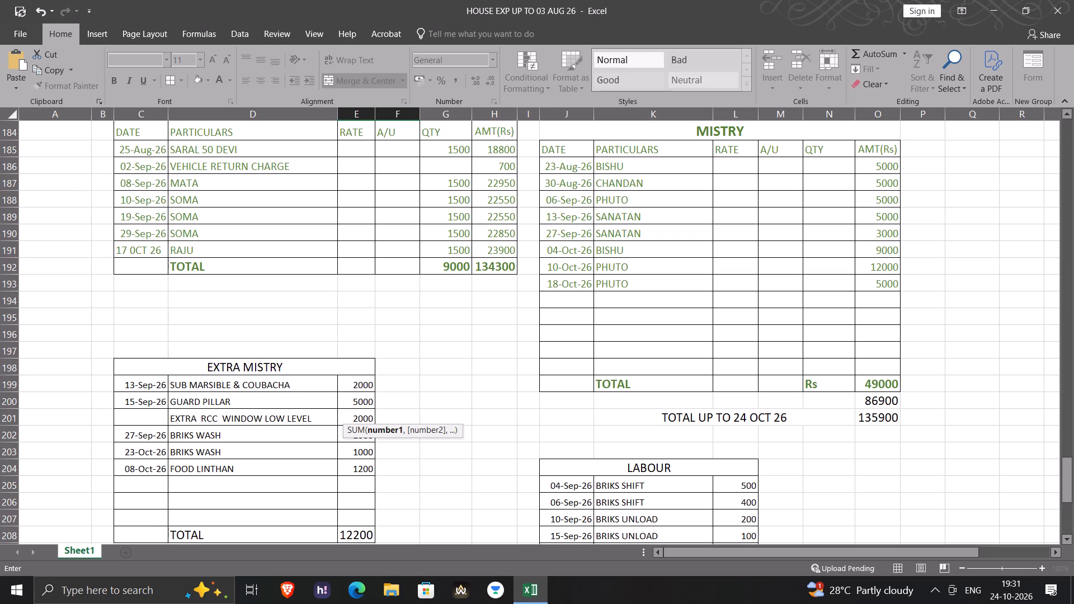
click(494, 267)
key(plus)
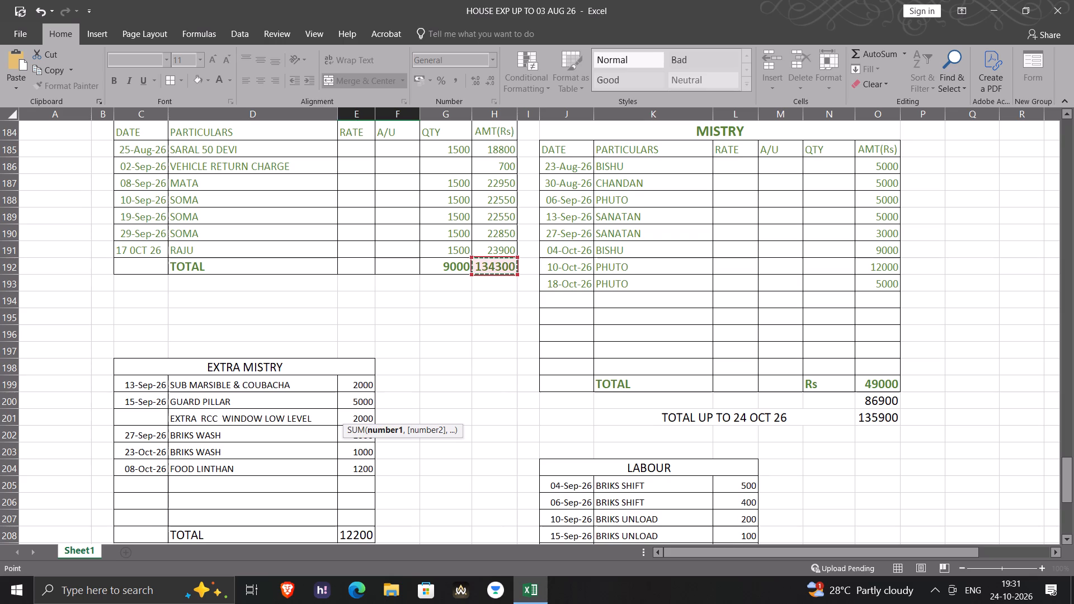
scroll(496, 274, down, 5)
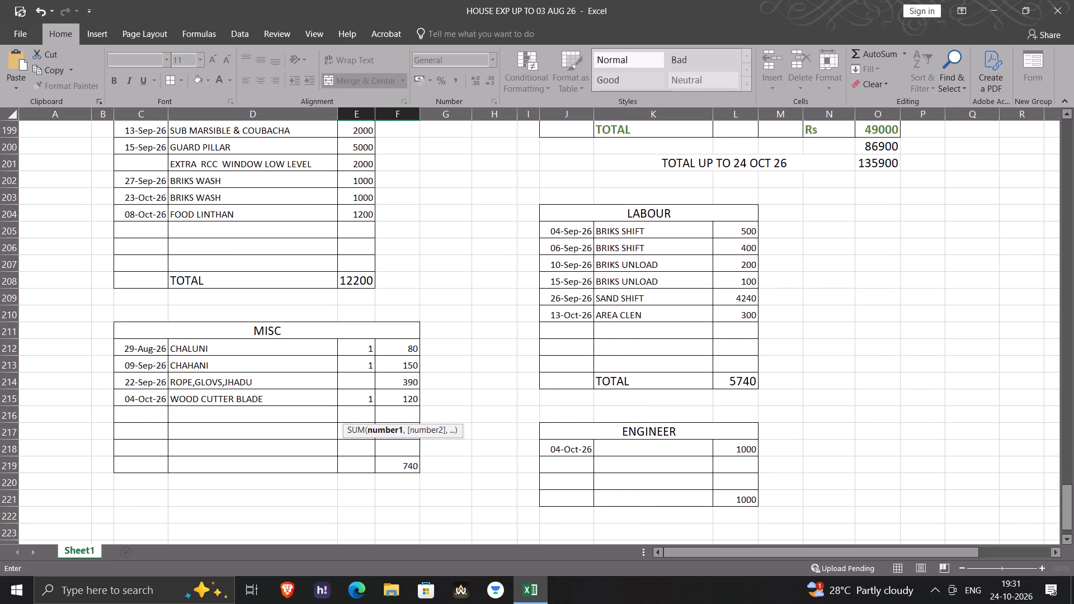
click(344, 280)
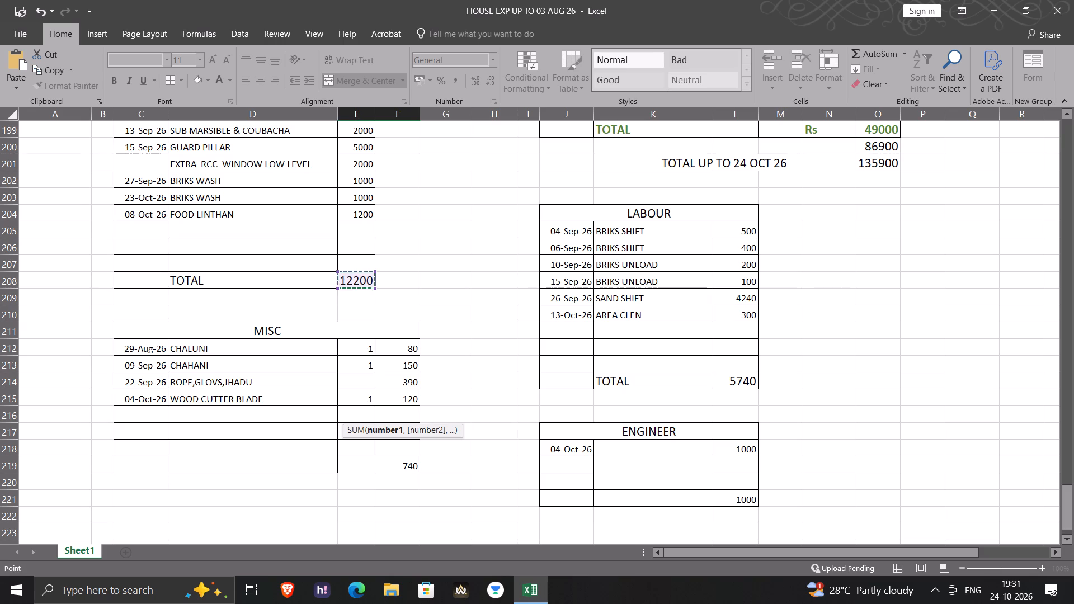
key(plus)
scroll(344, 280, down, 3)
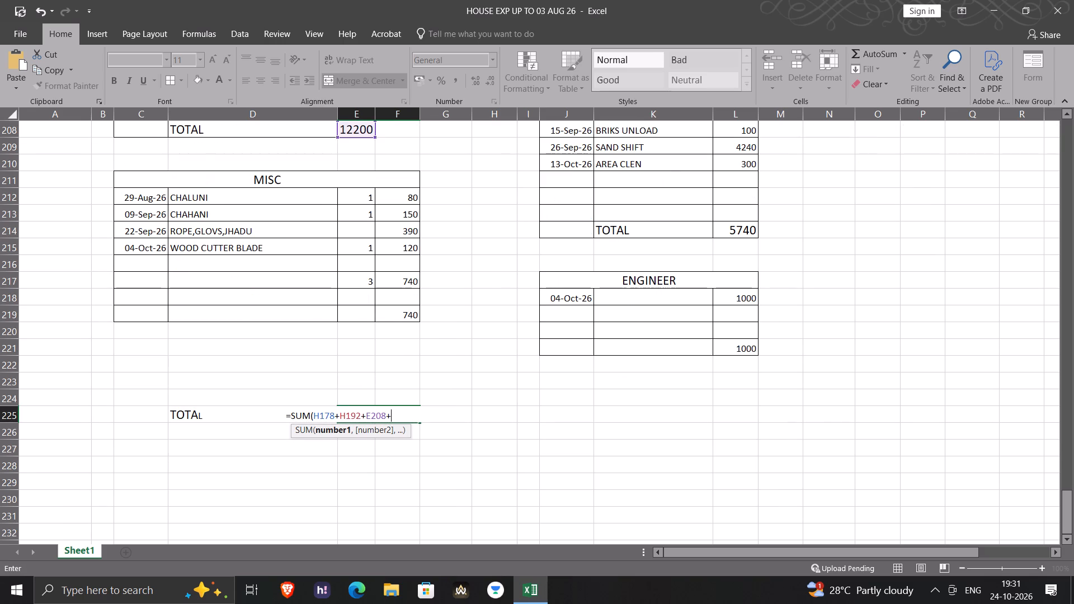
click(403, 314)
key(plus)
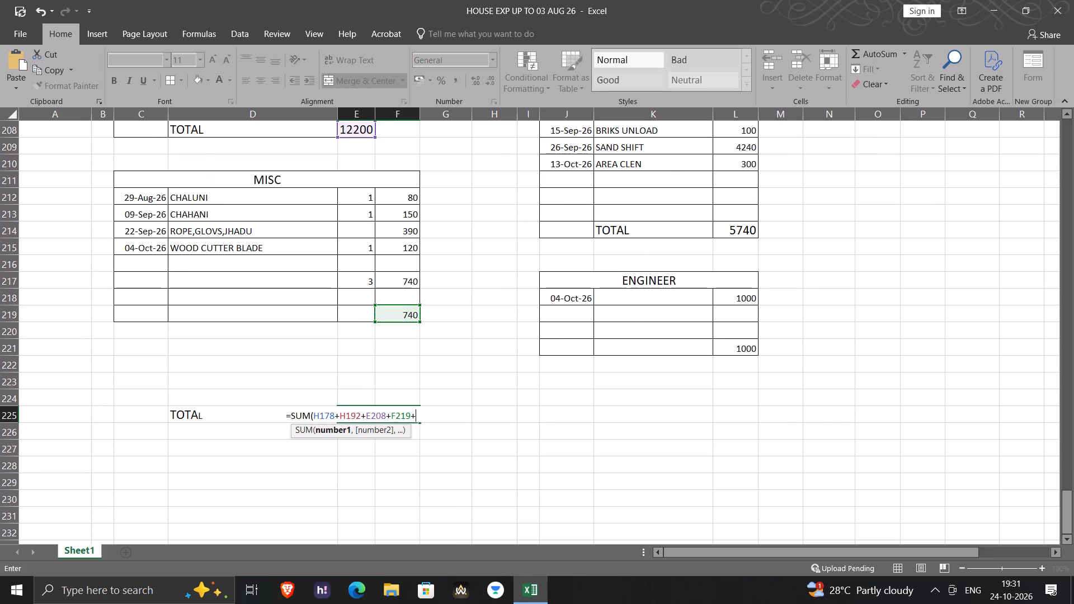
Add the KANTA total O163, the 20 X20 table's total O170 and the CHIPS total O180 to the grand total formula.
scroll(542, 352, up, 8)
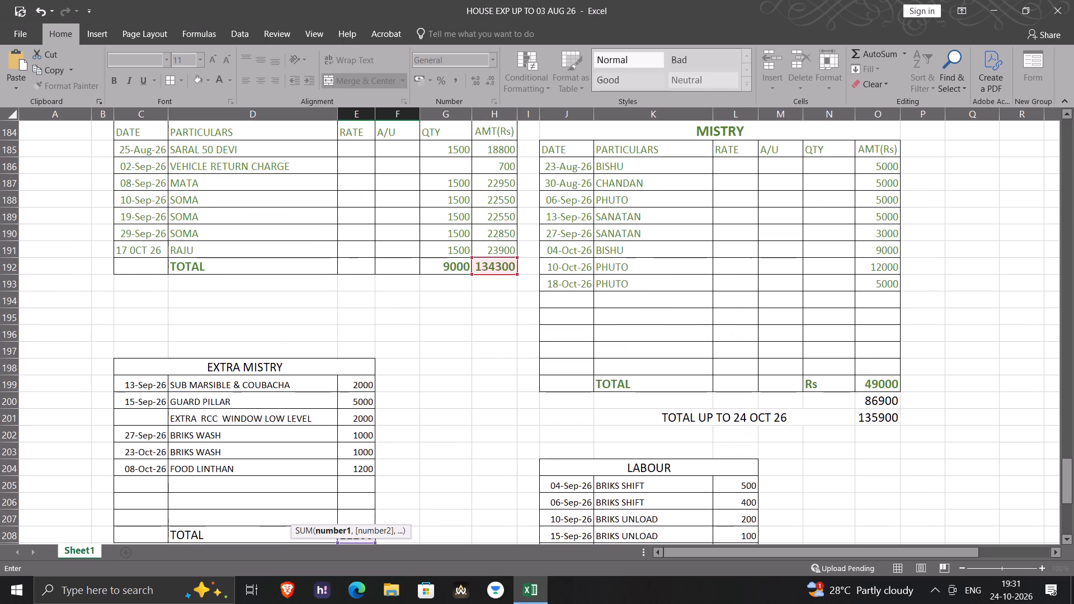
scroll(542, 352, up, 11)
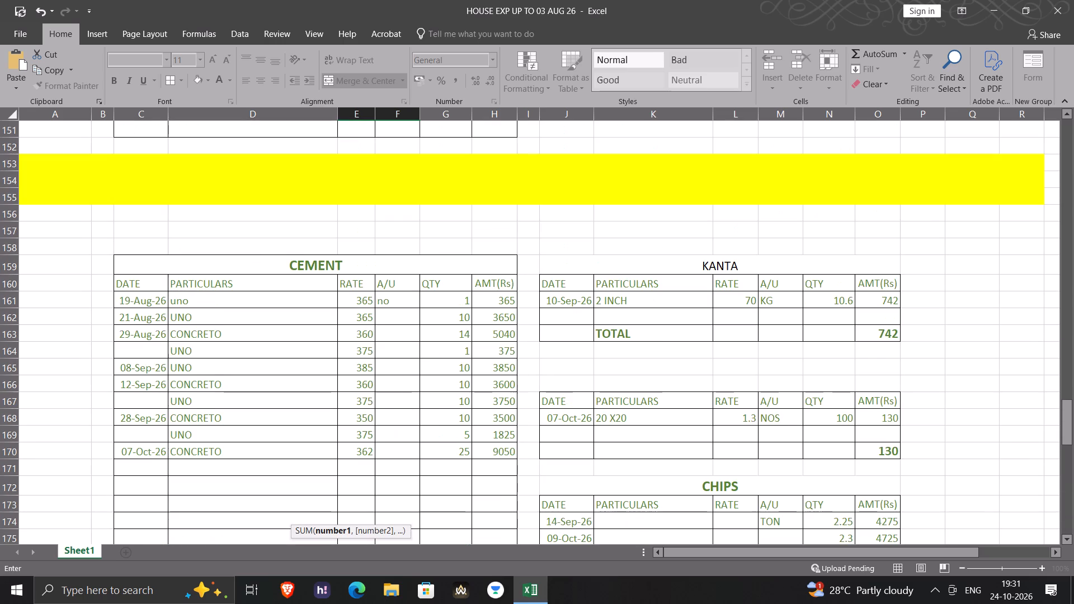
click(882, 335)
key(plus)
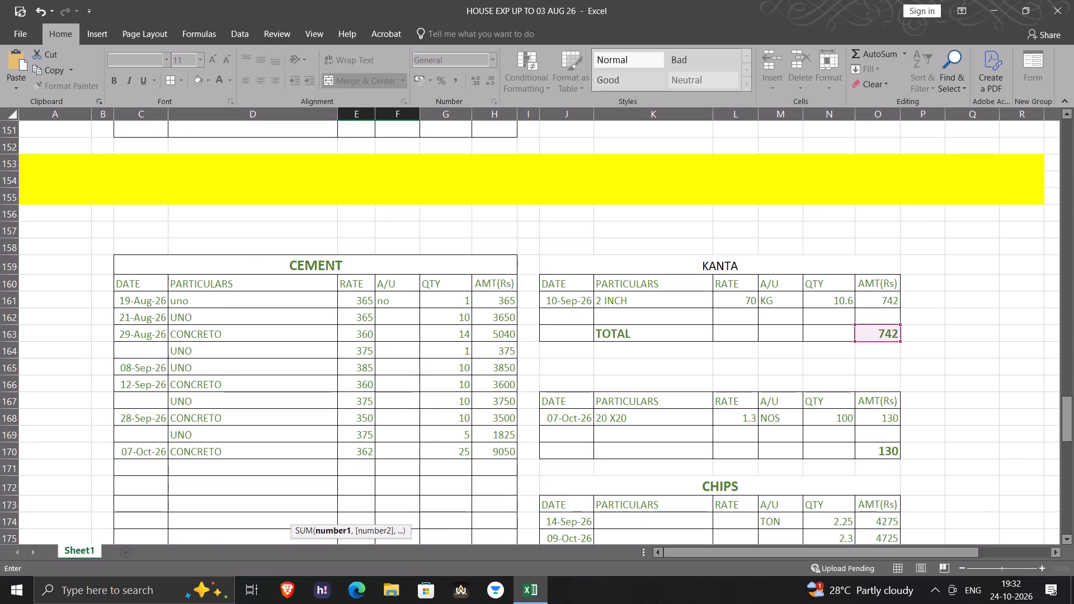
scroll(877, 347, down, 3)
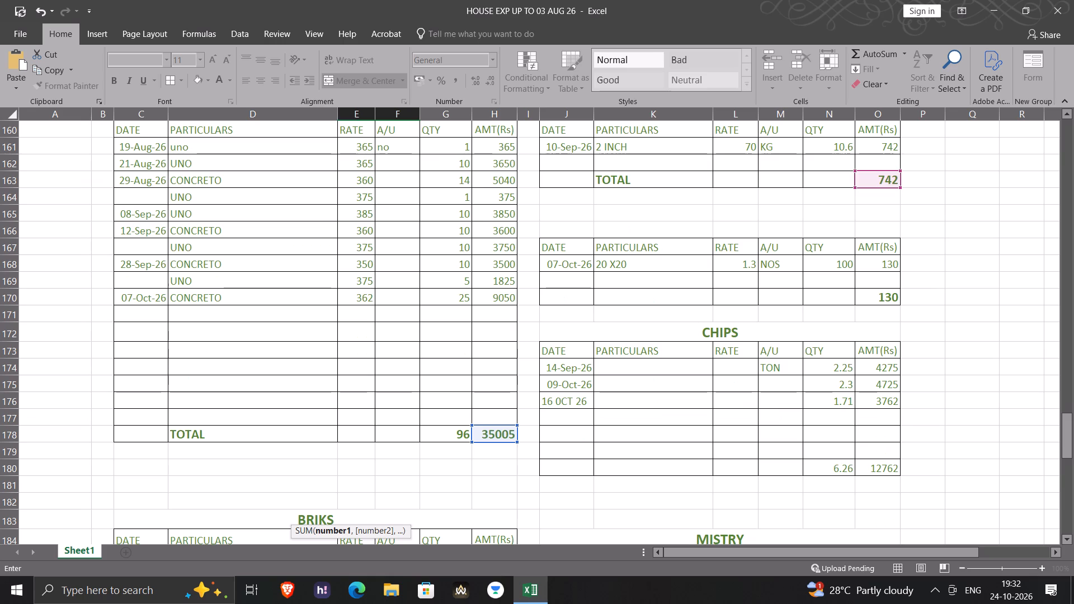
click(883, 297)
key(plus)
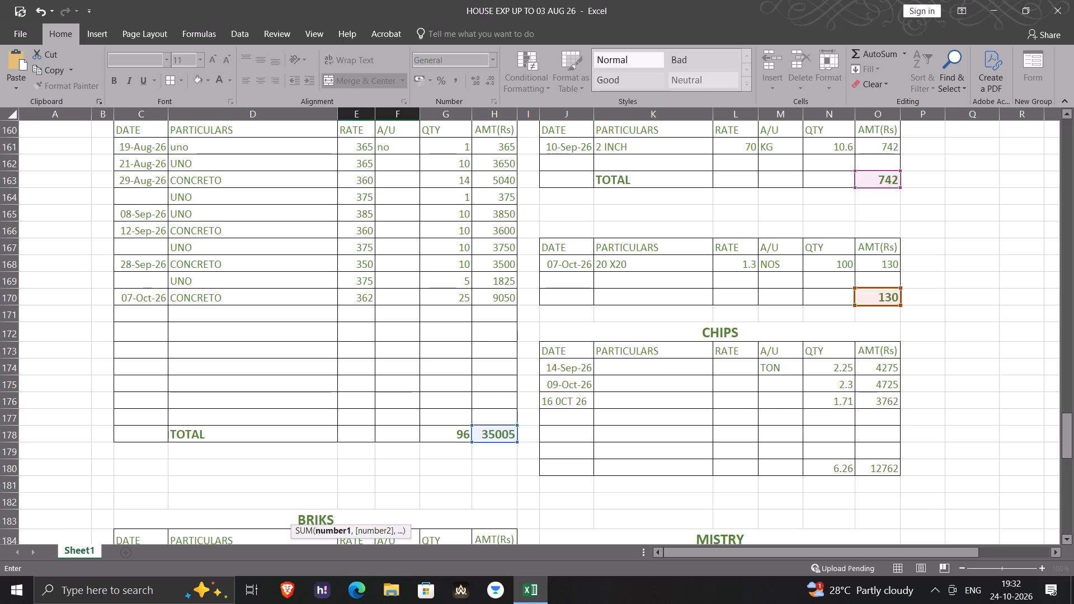
scroll(847, 337, down, 3)
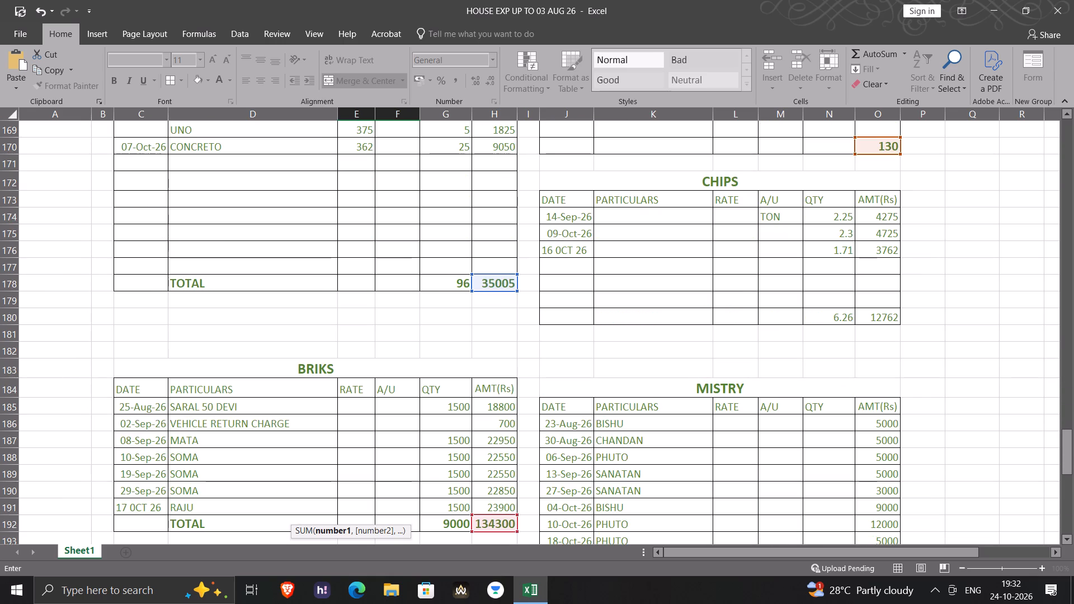
click(872, 315)
key(plus)
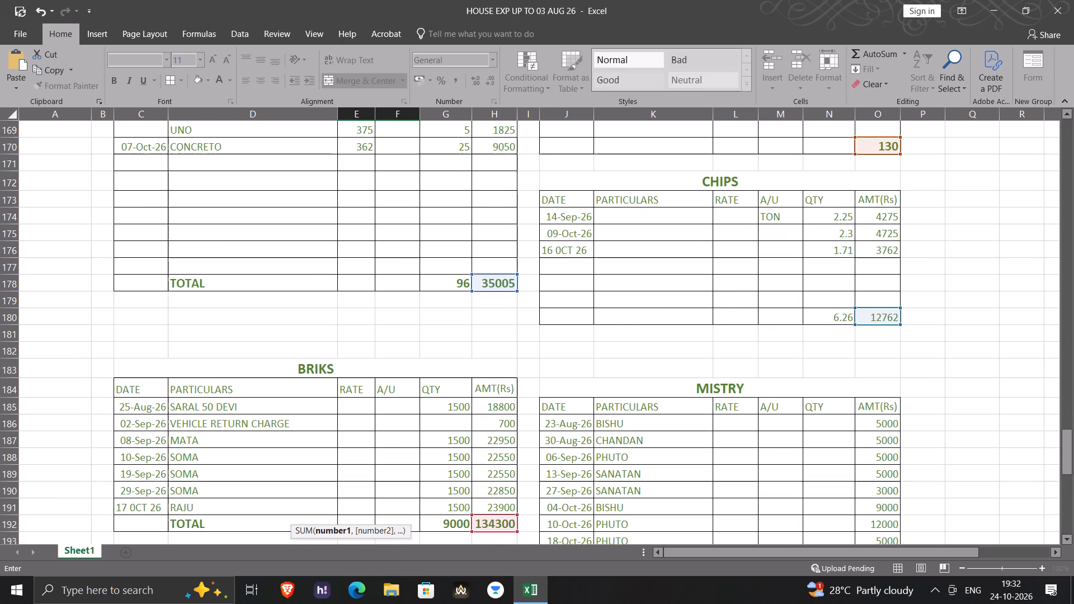
Add the MISTRY, LABOUR and ENGINEER table totals, cells O199, L214 and L221, to the grand total formula.
scroll(873, 315, down, 6)
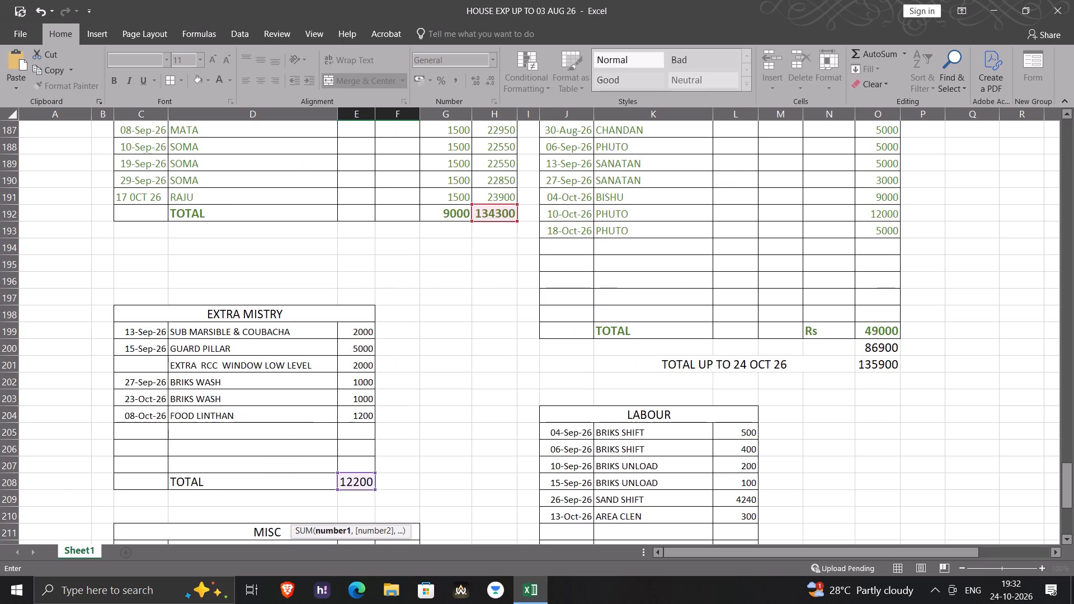
click(878, 329)
key(plus)
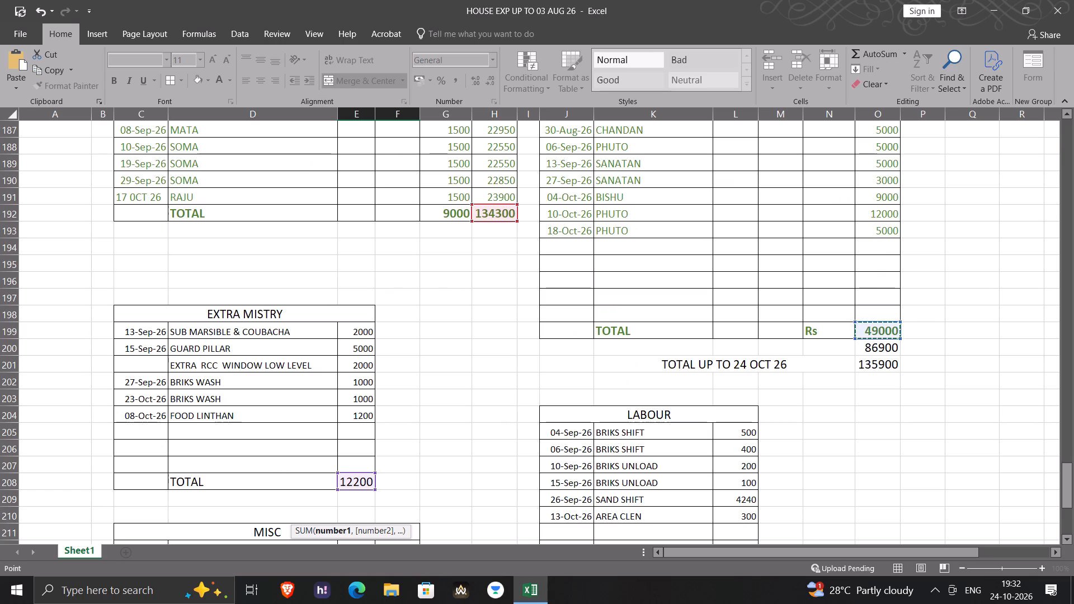
scroll(878, 329, down, 5)
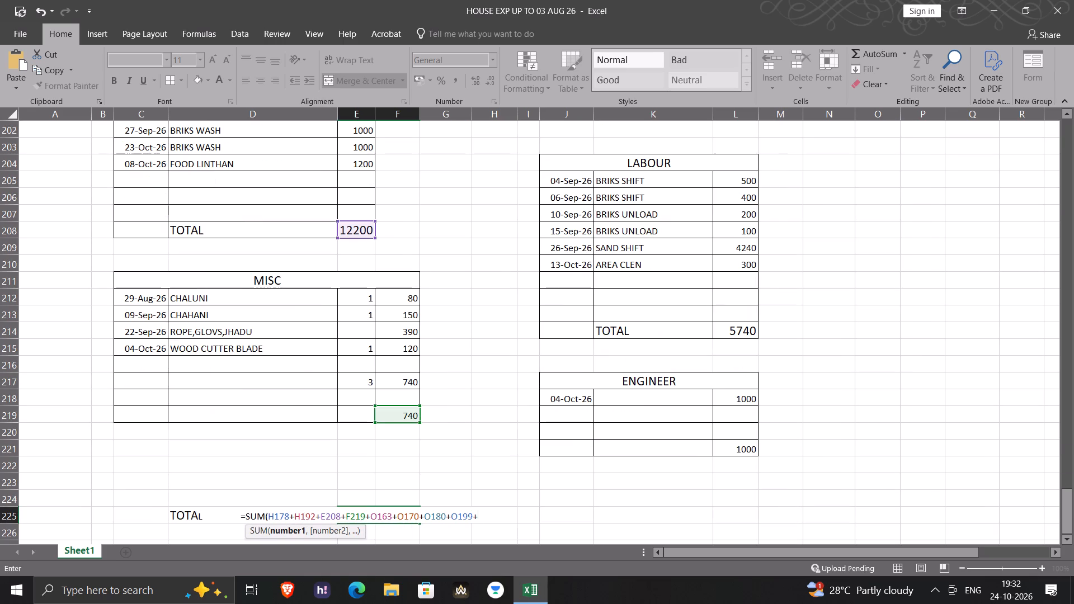
click(731, 332)
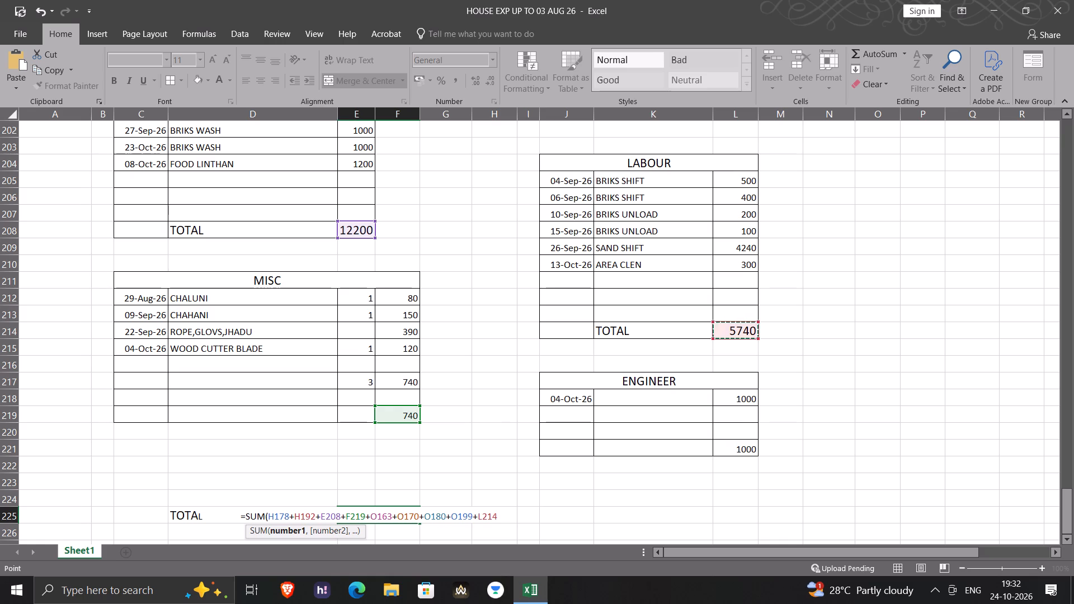
key(plus)
click(735, 450)
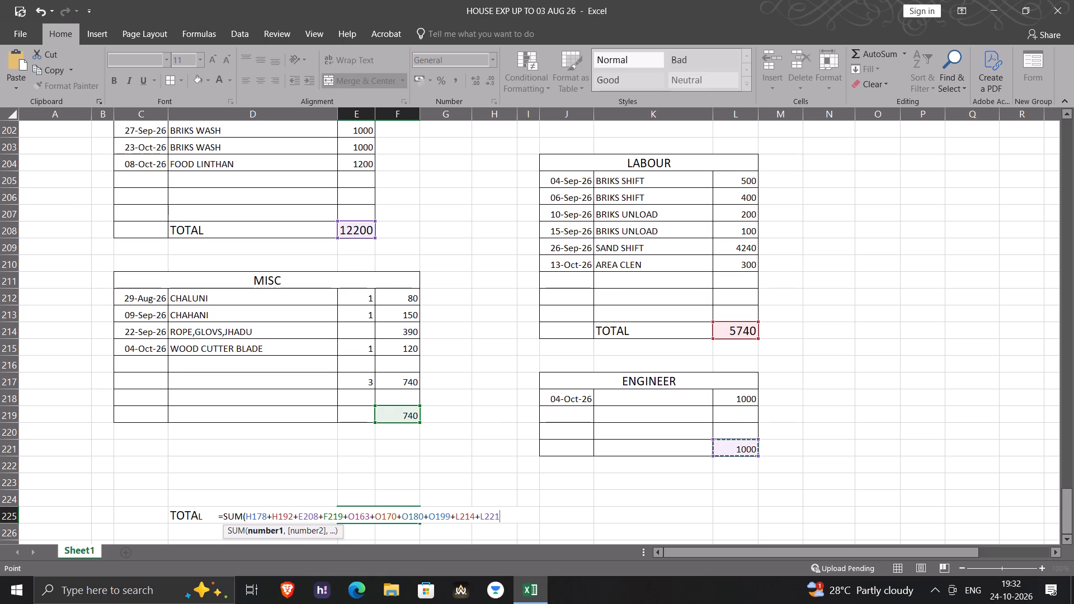
Review the CEMENT, KANTA, 20 X20, CHIPS, BRIKS, MISTRY, EXTRA MISTRY, LABOUR, MISC and ENGINEER totals referenced by the open grand total formula.
scroll(391, 302, up, 8)
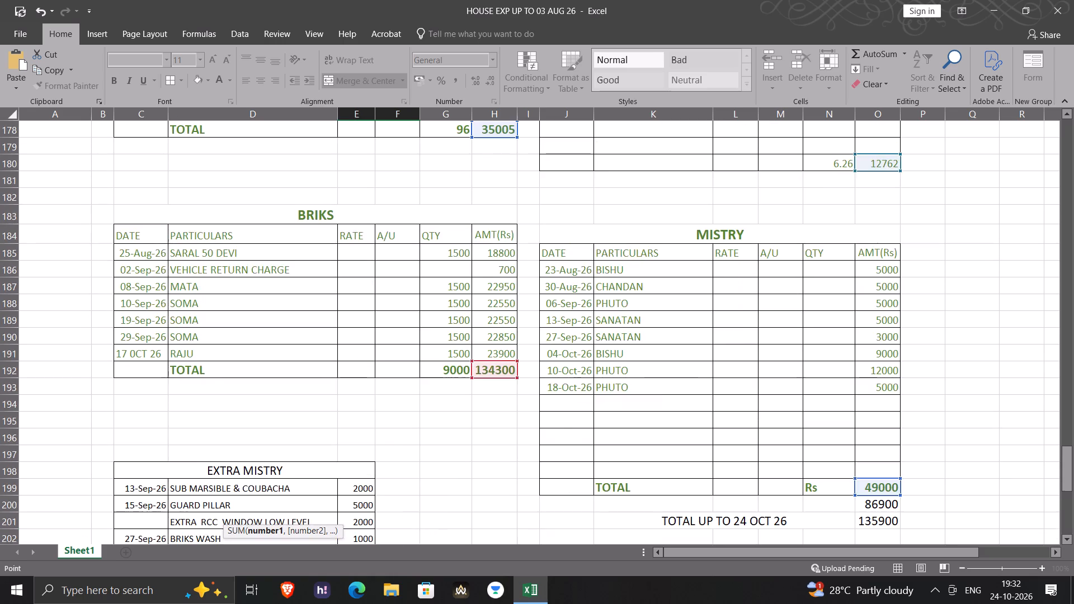
scroll(391, 302, up, 10)
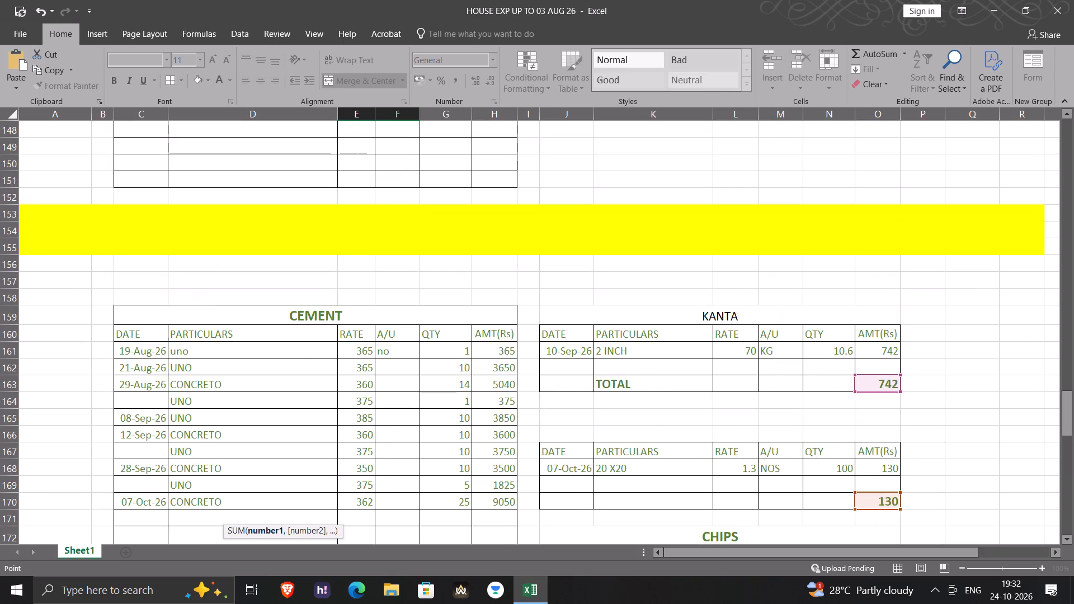
scroll(391, 302, down, 4)
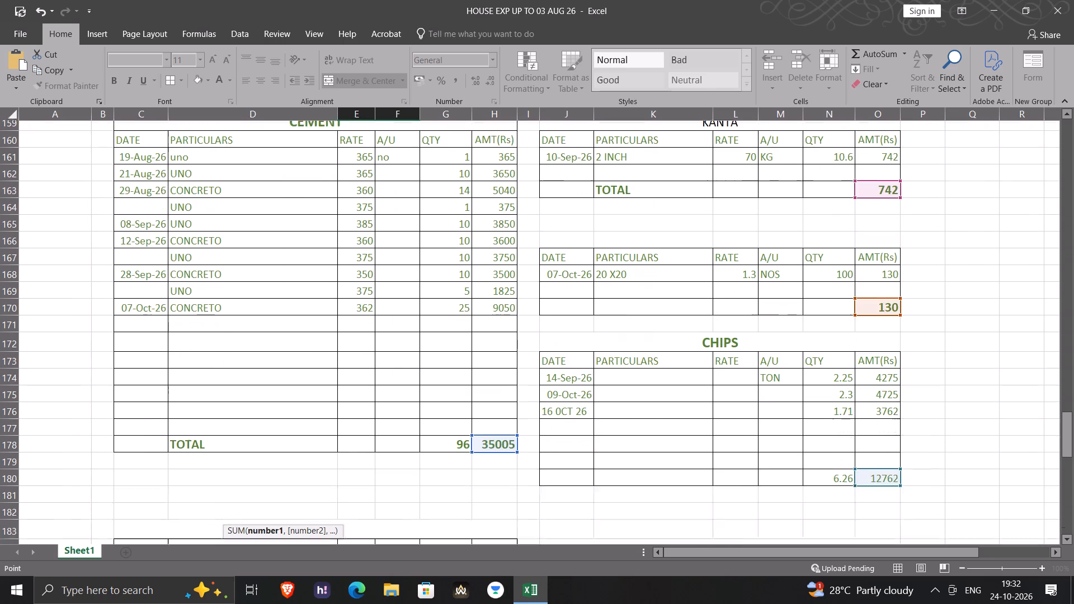
scroll(391, 302, down, 4)
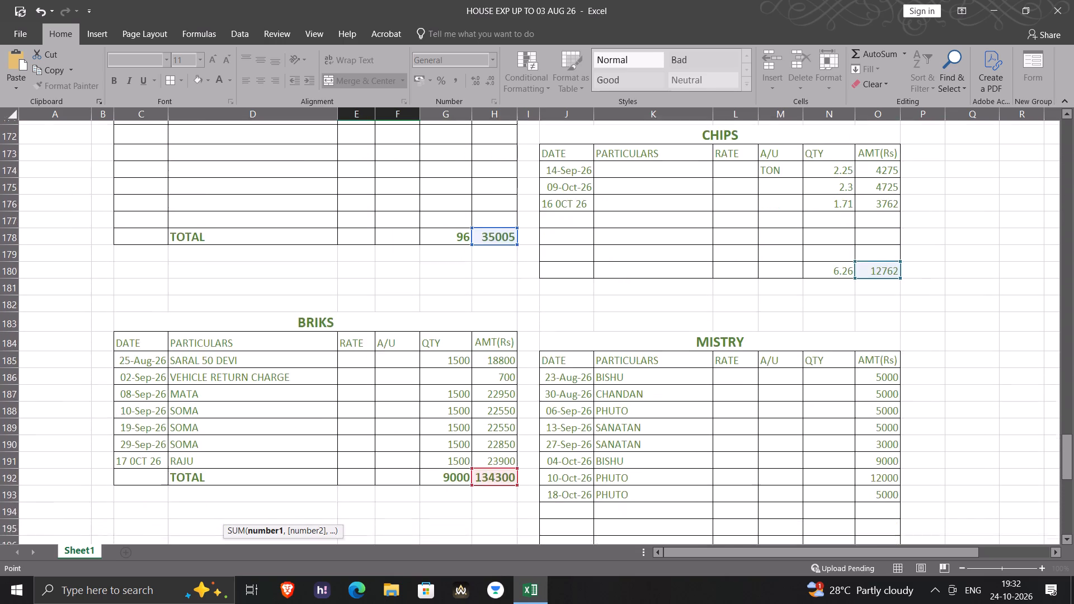
scroll(391, 302, down, 6)
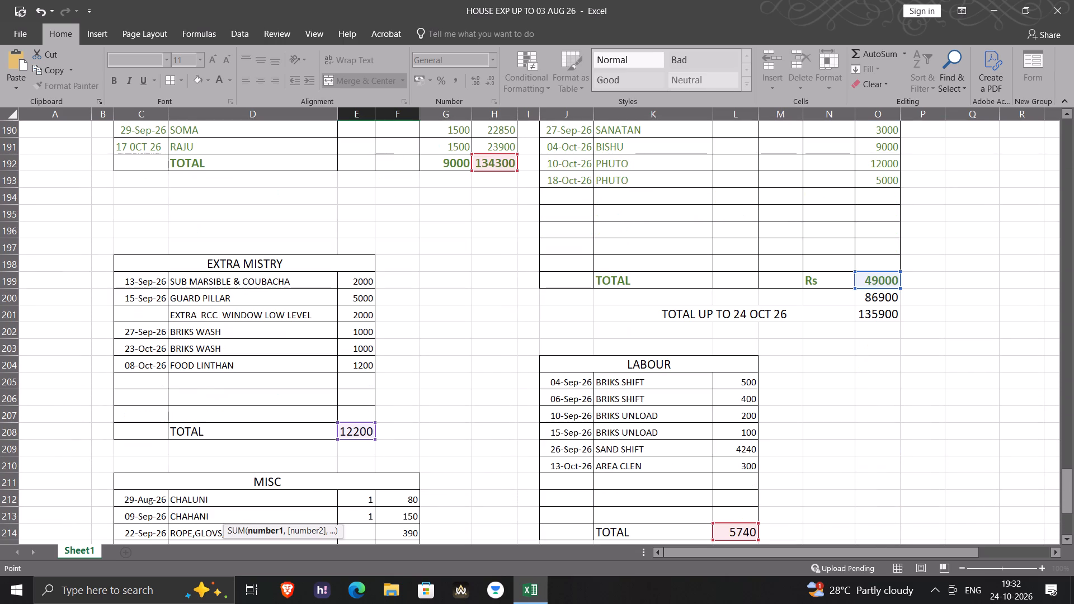
scroll(391, 302, down, 4)
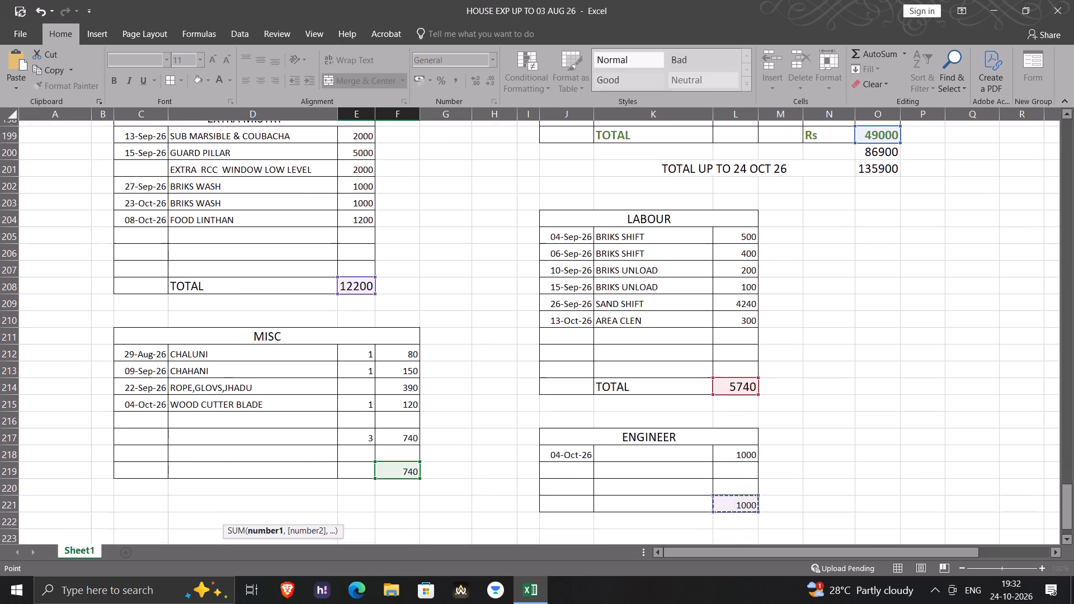
scroll(391, 302, down, 3)
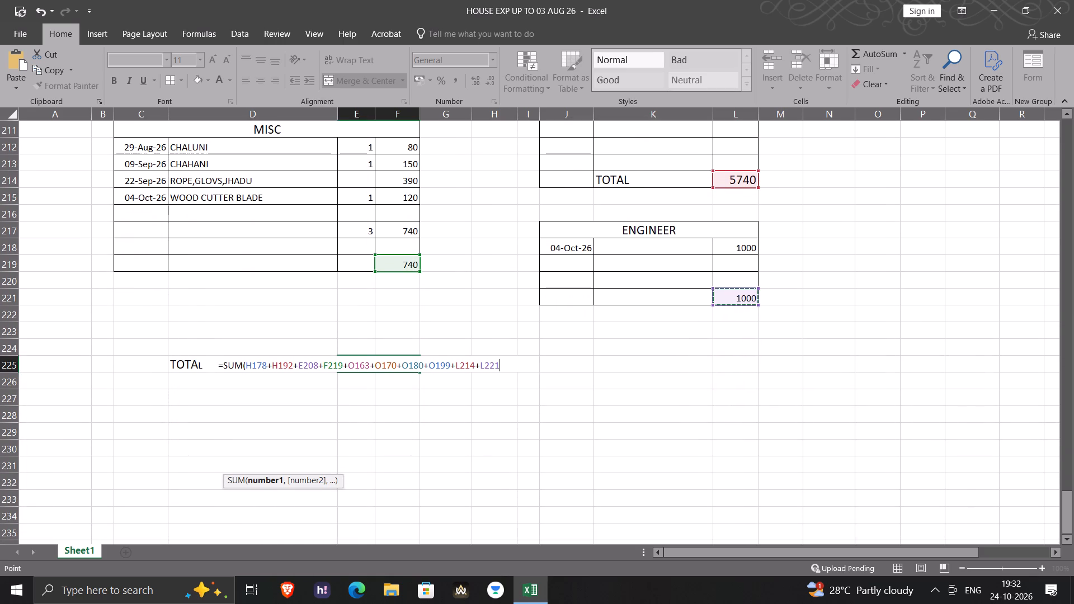
Close the bracket of the grand total SUM formula in E225 and enter it.
key(shift+parenright)
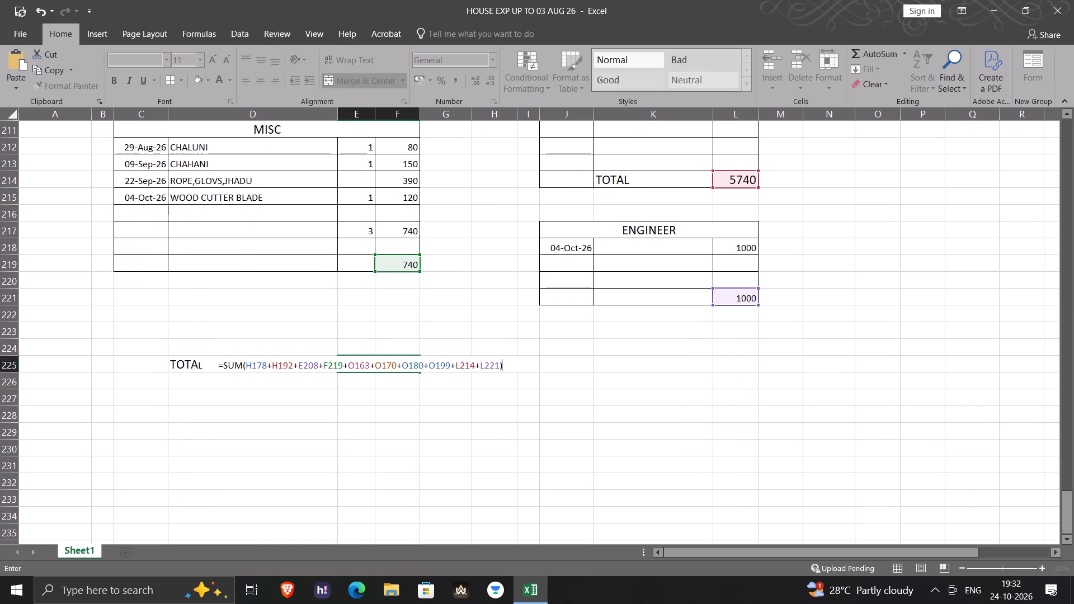
key(Return)
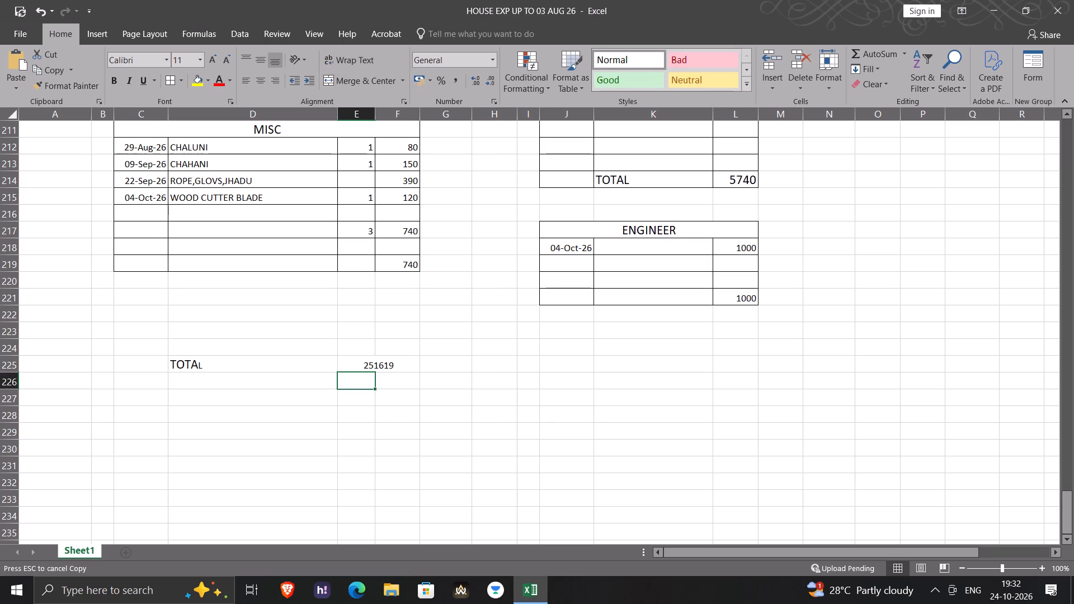
Set the font size of the grand total in E225 to 14.
click(357, 364)
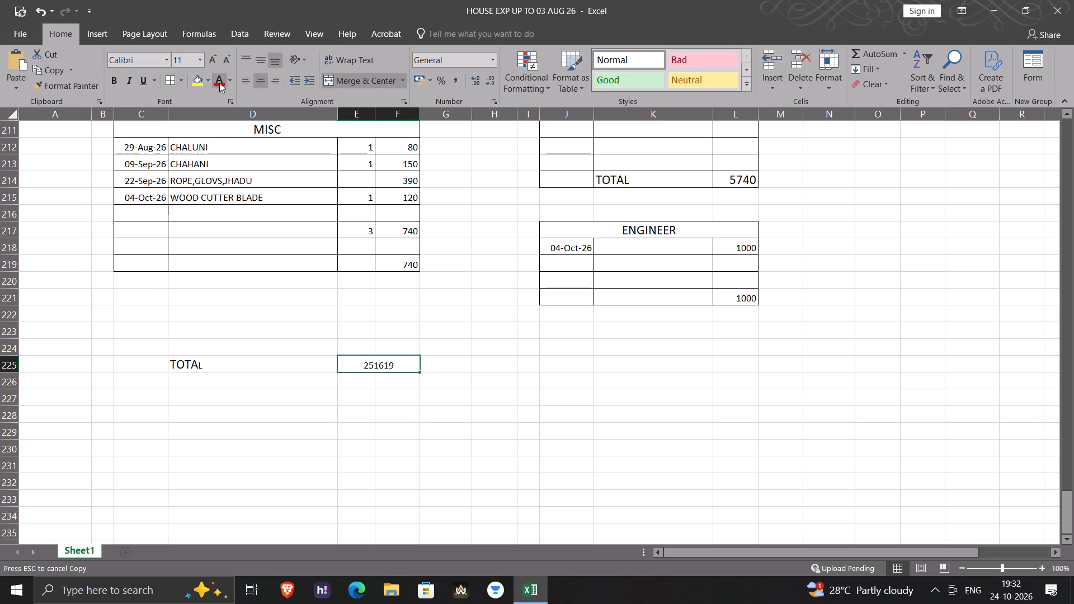
click(201, 58)
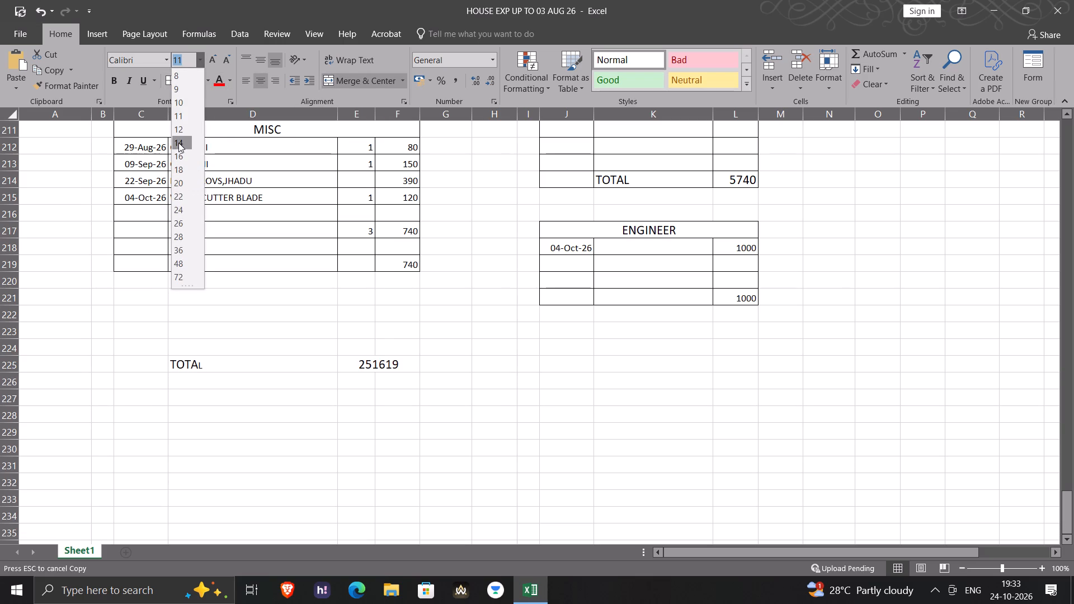
click(178, 143)
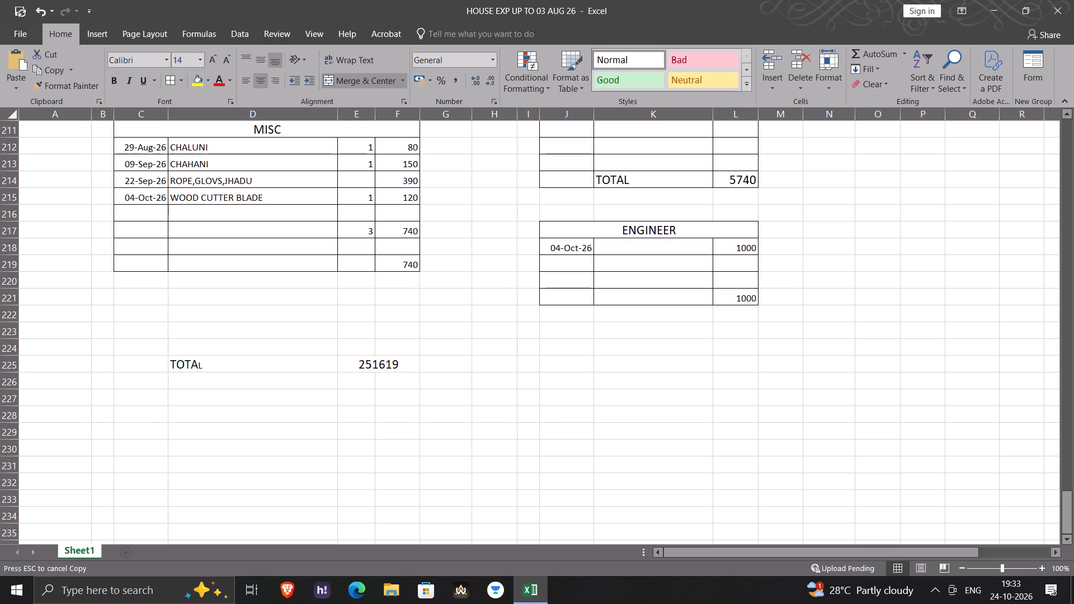
Merge and center columns E and F separately in each of rows 226, 227 and 228 below the grand total.
drag(357, 381, 387, 380)
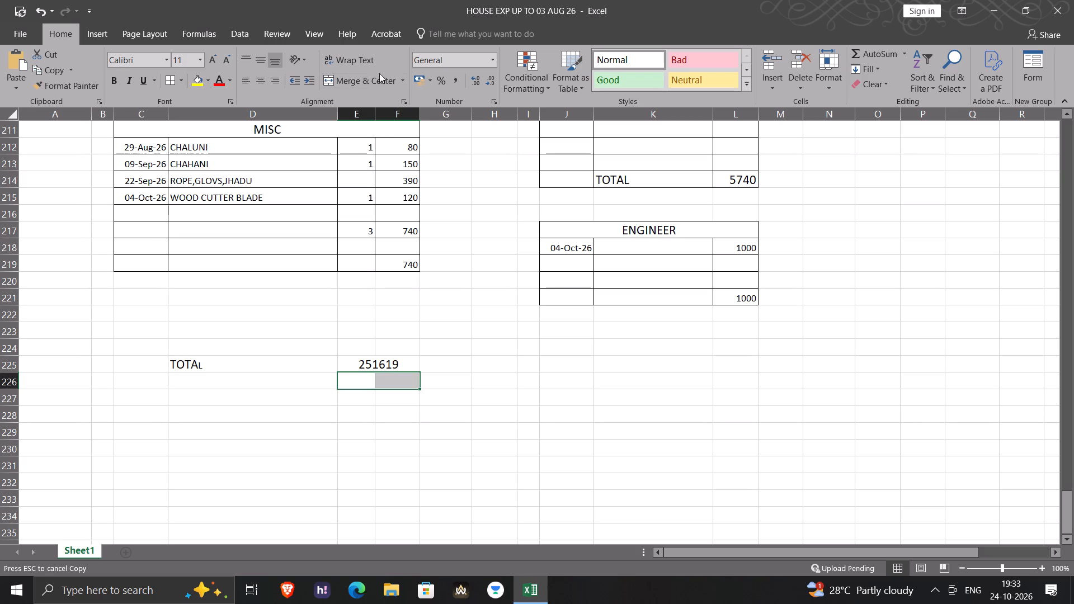
click(384, 79)
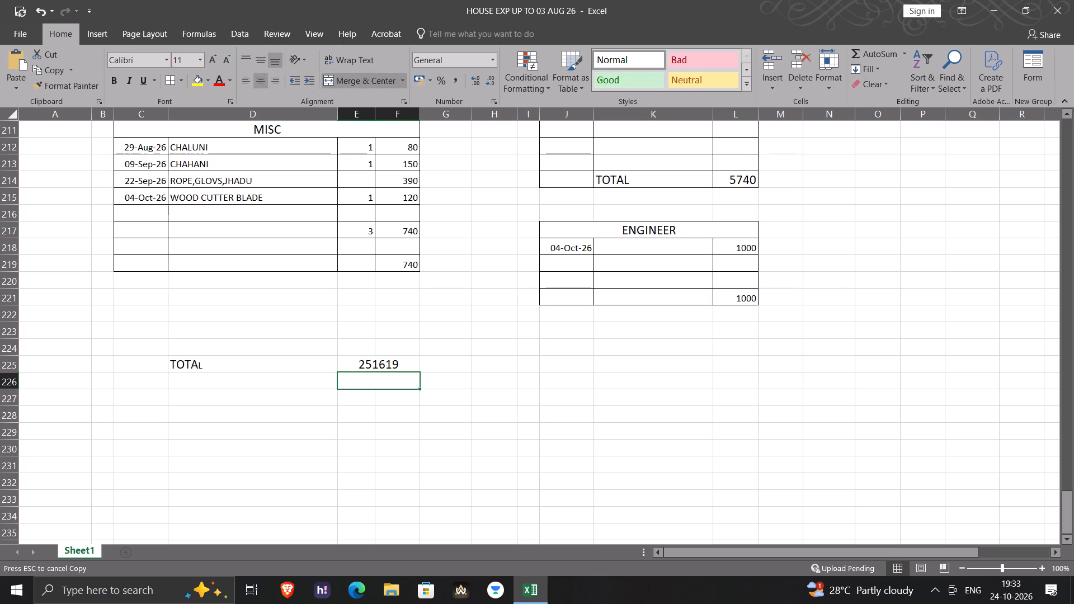
drag(356, 398, 381, 396)
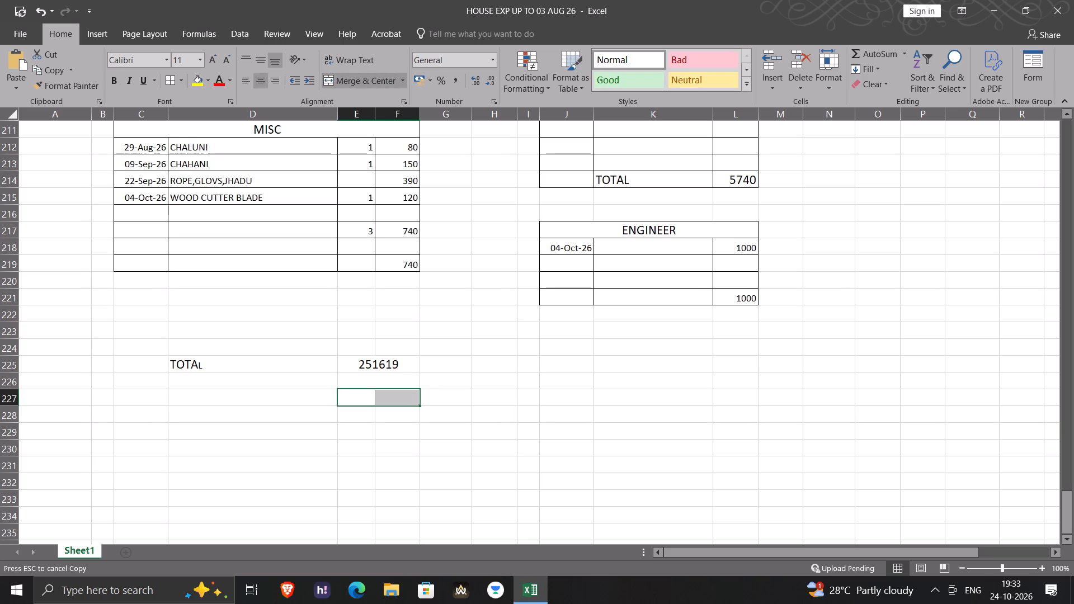
drag(381, 396, 382, 396)
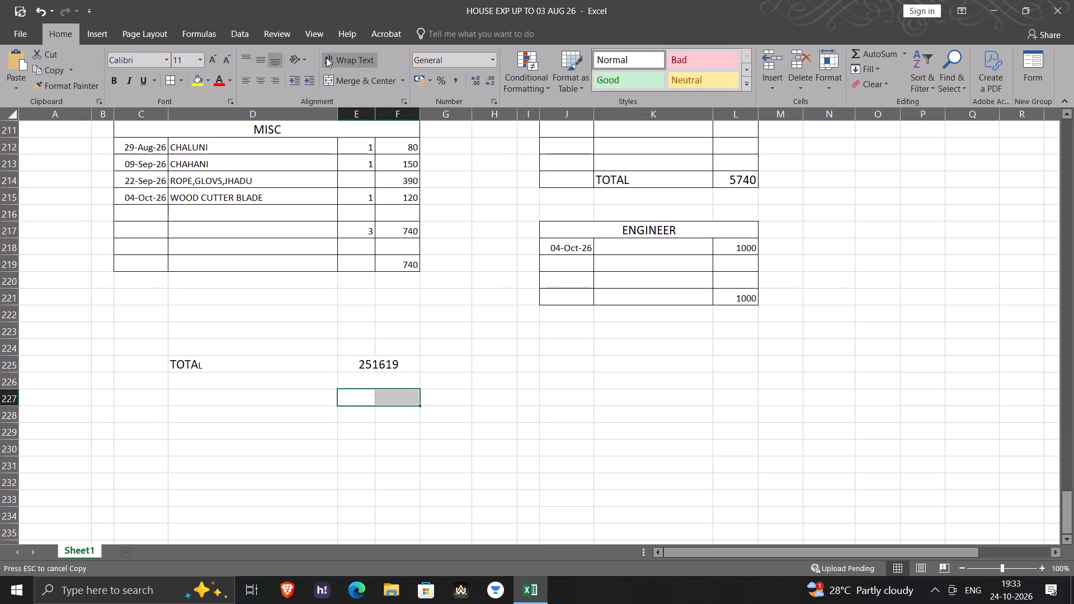
click(338, 80)
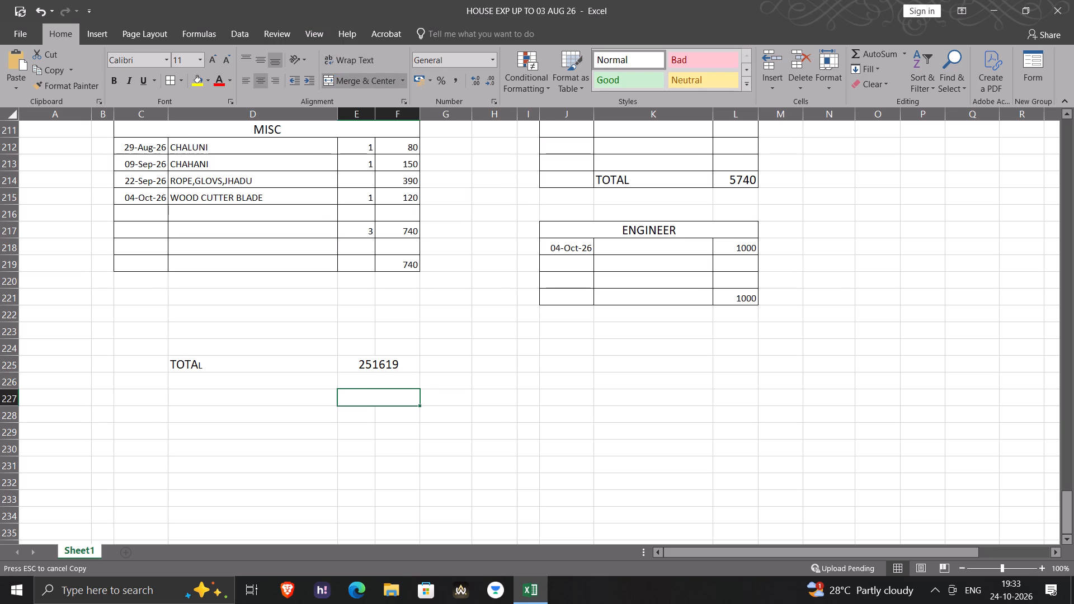
drag(356, 419, 401, 413)
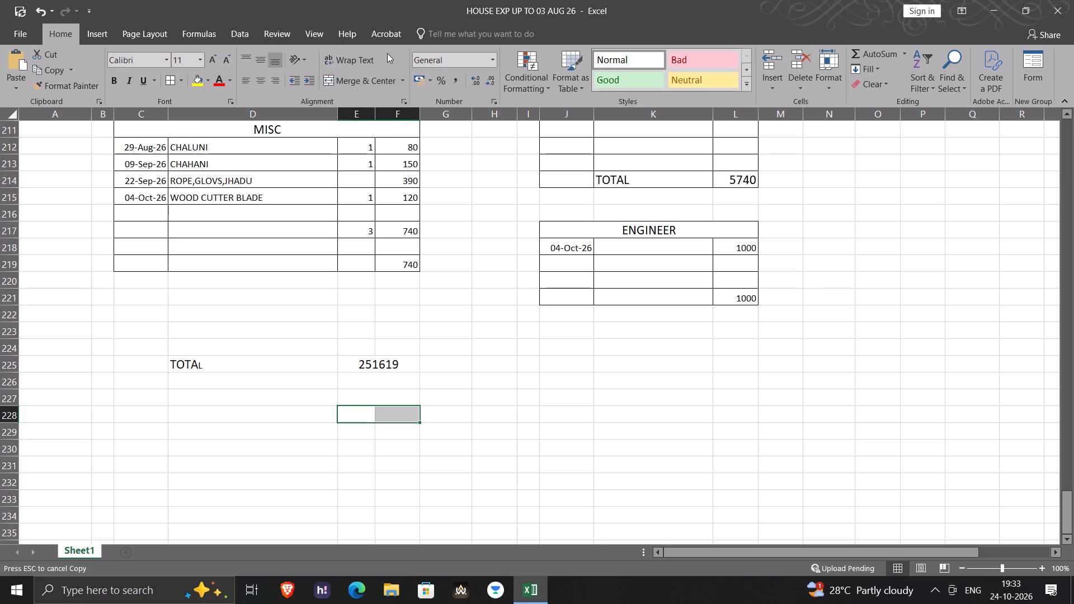
click(348, 78)
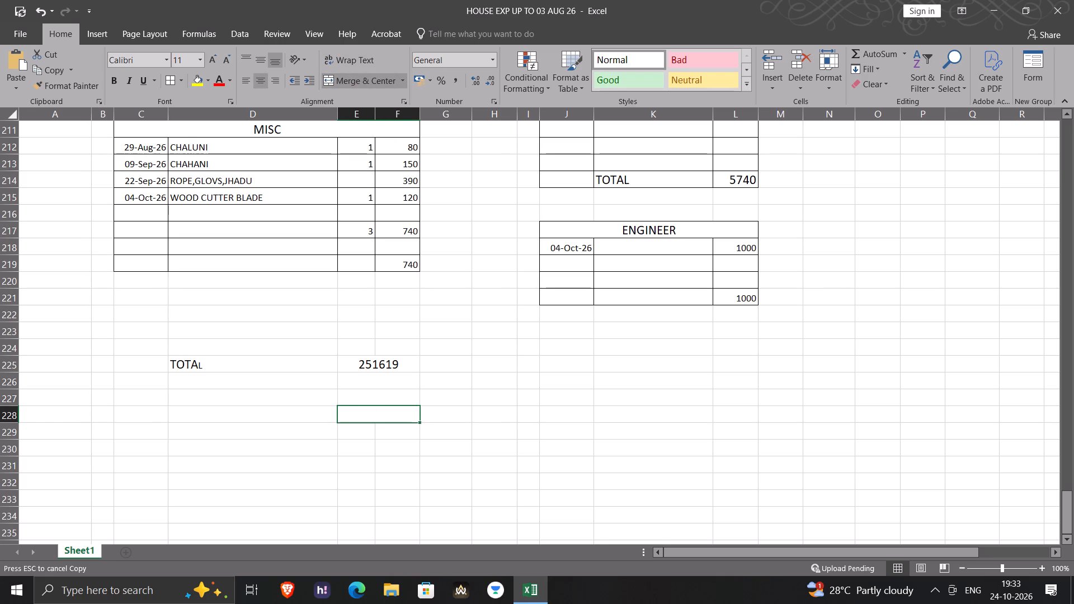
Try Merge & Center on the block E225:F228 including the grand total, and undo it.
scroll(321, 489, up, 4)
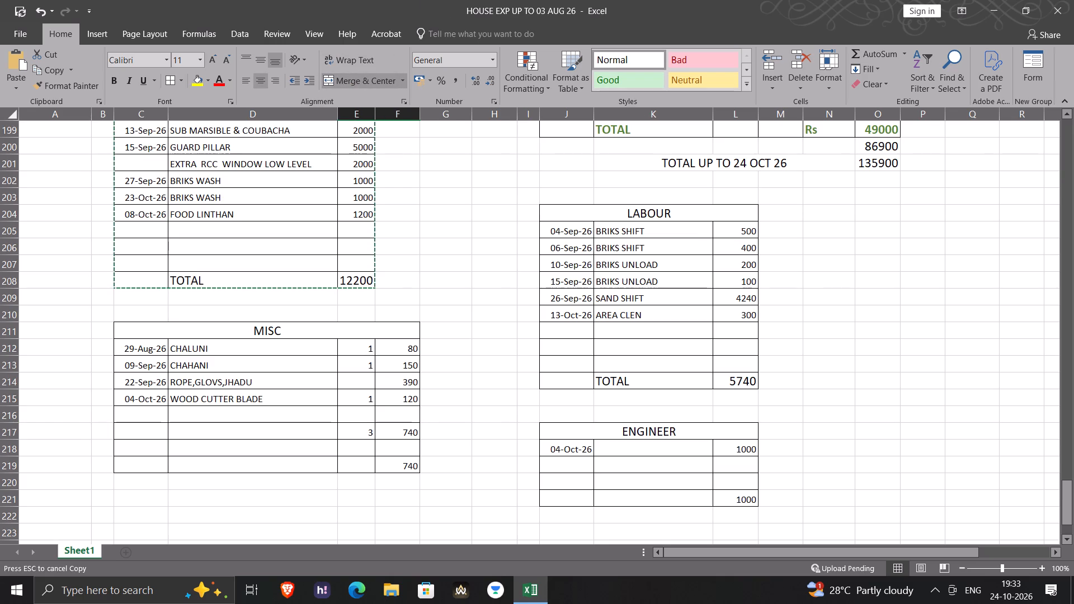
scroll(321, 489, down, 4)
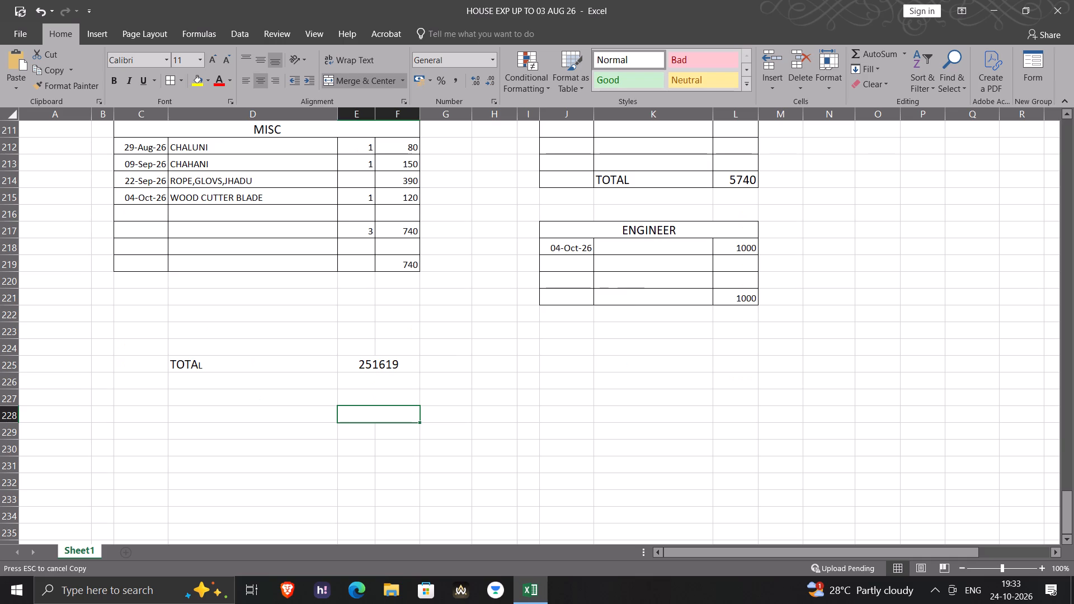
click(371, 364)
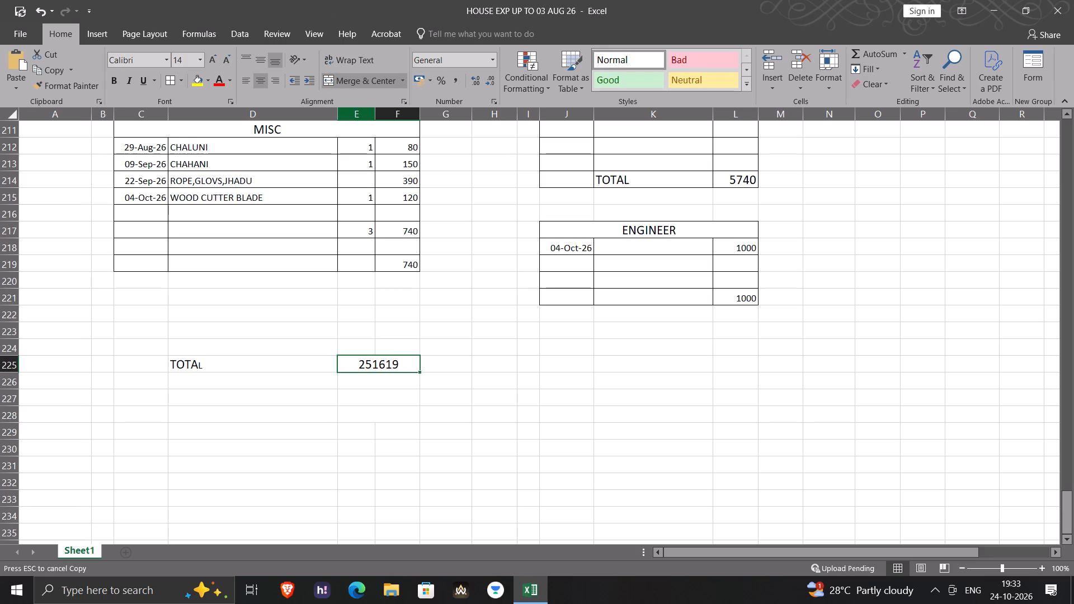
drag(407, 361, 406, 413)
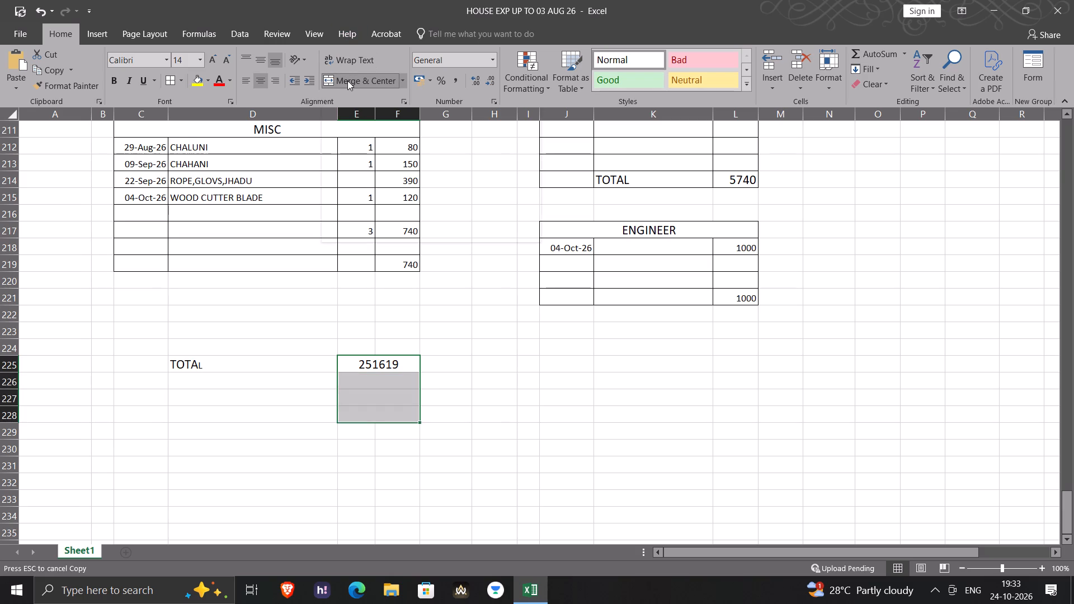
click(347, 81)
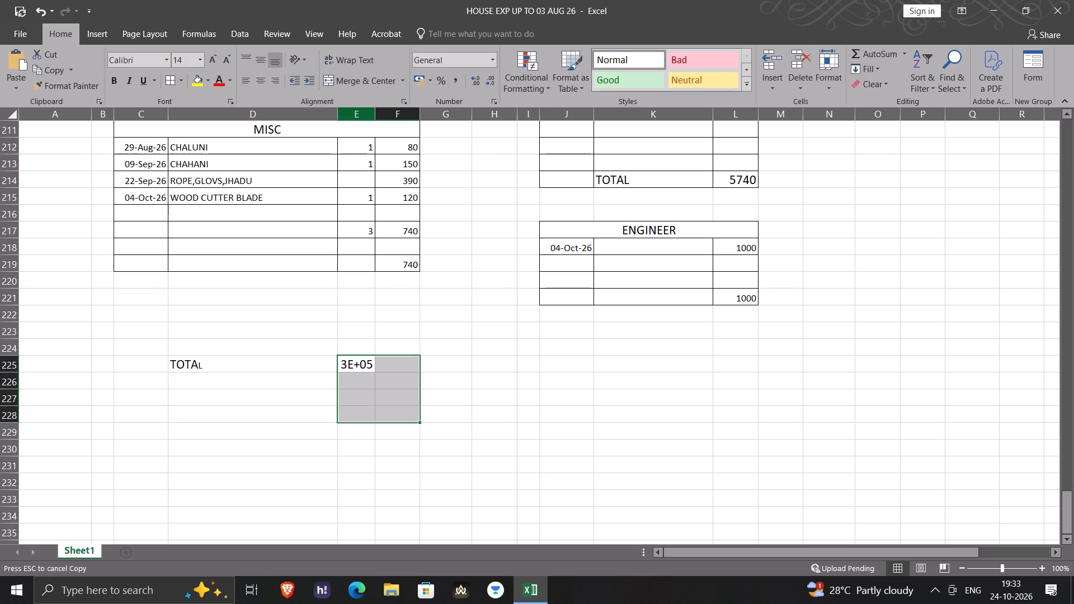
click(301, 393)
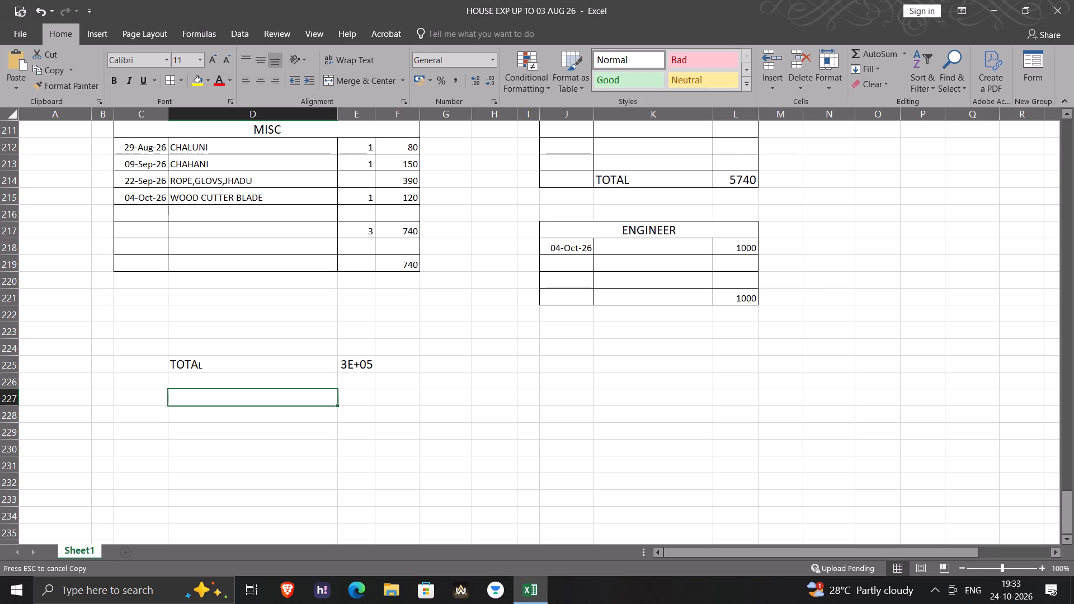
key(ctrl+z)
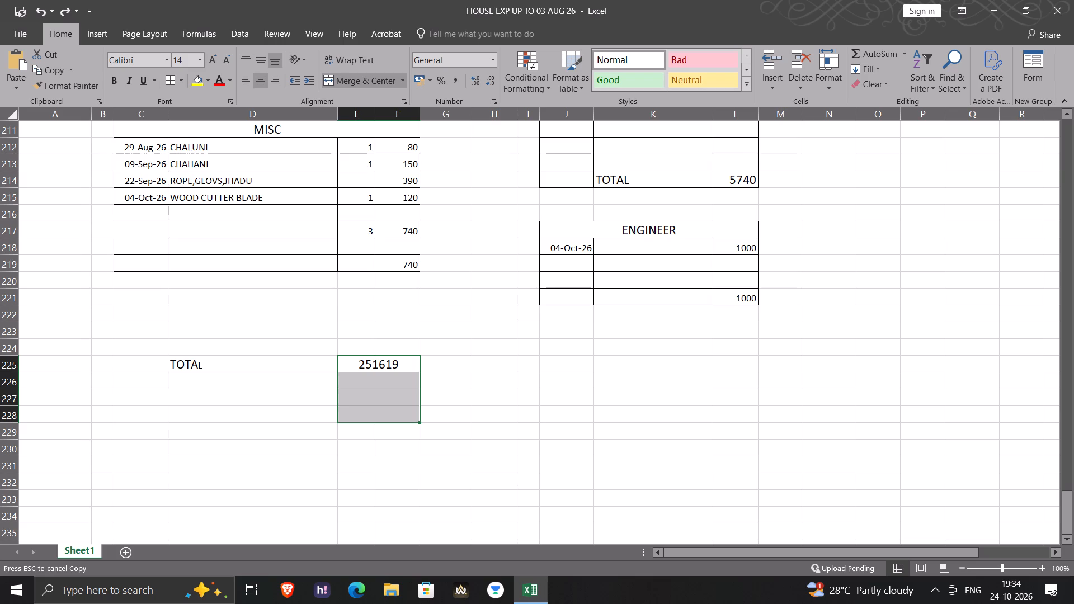
Enter a SUM formula in Q216 that refers to the grand total in E225.
scroll(828, 400, up, 11)
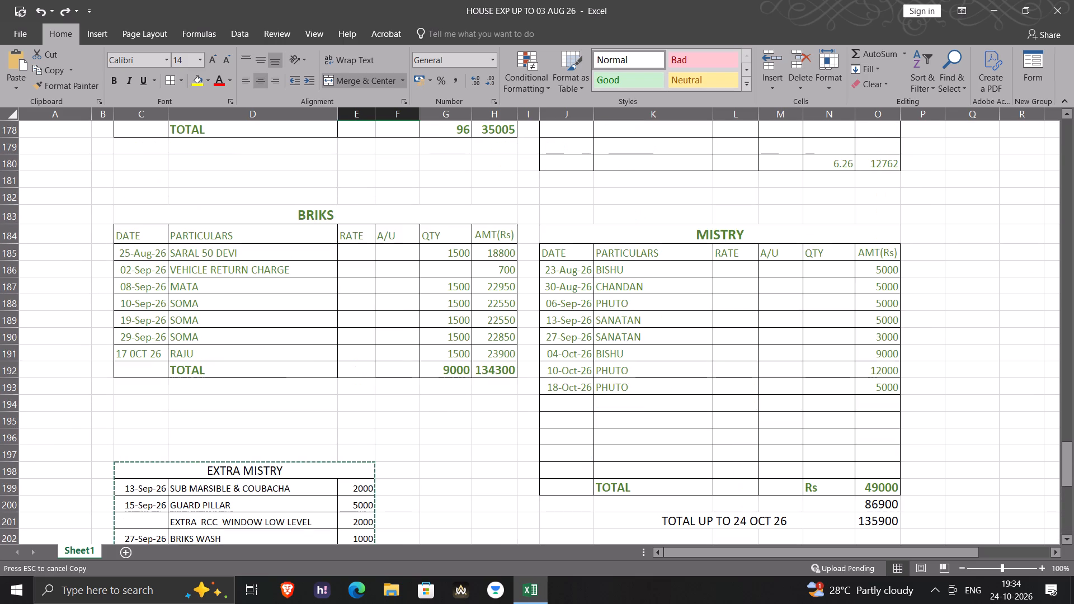
scroll(828, 400, down, 8)
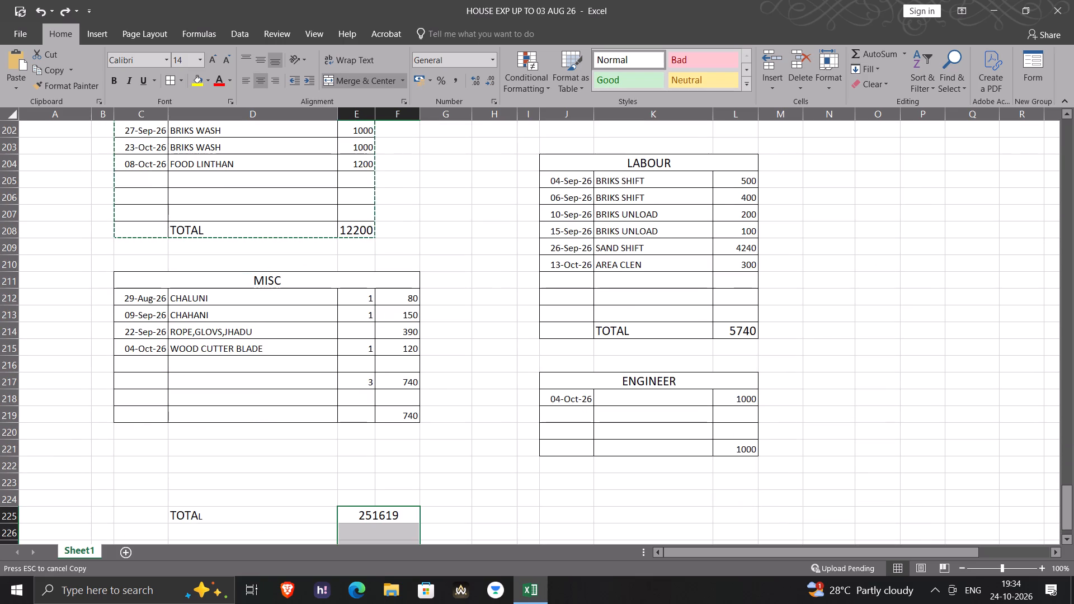
click(1010, 569)
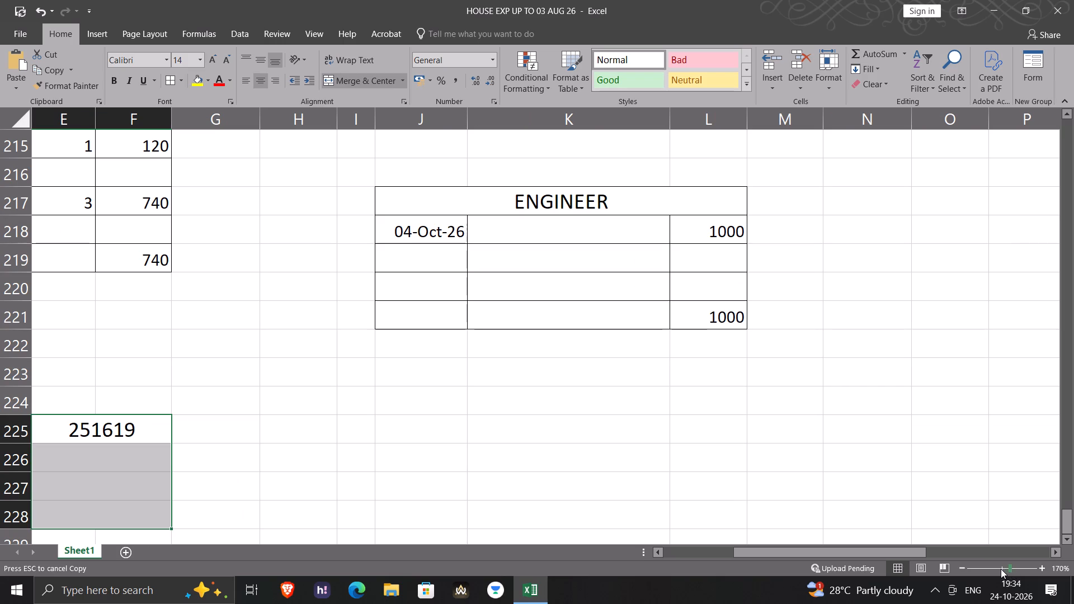
click(996, 567)
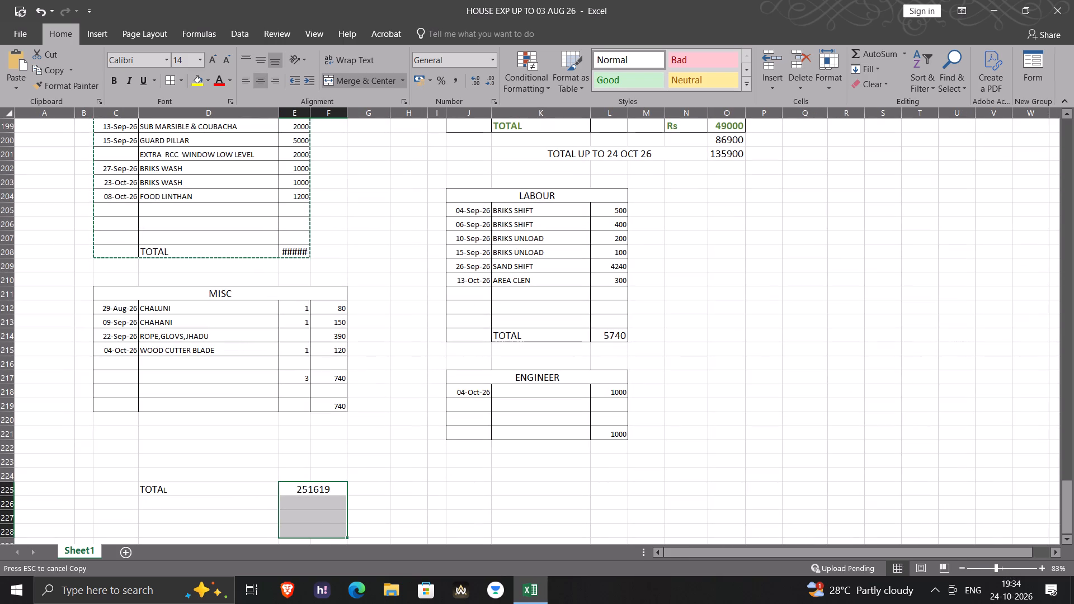
click(1003, 568)
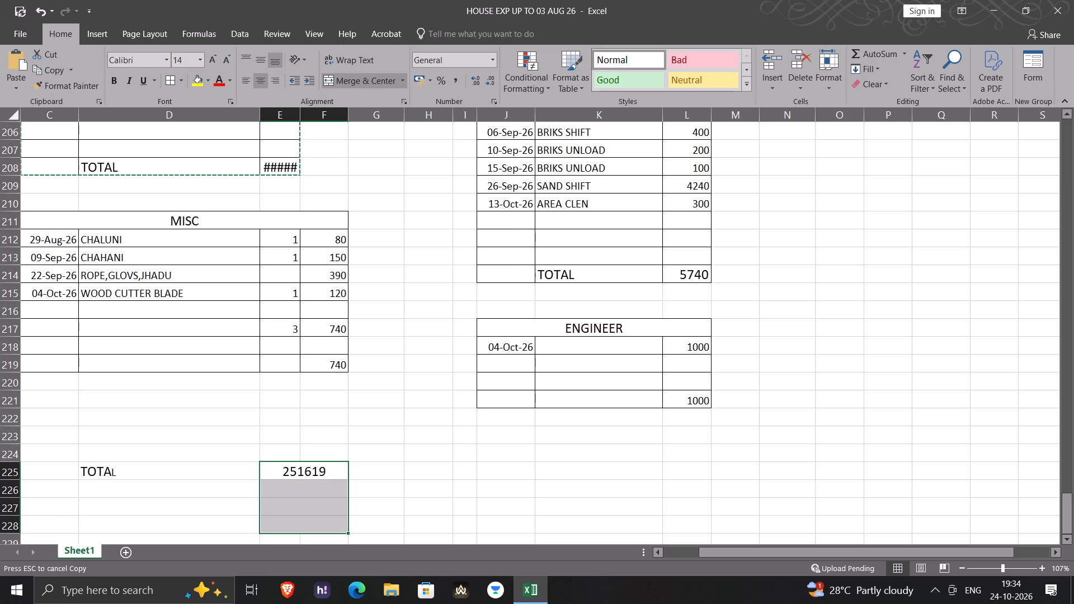
click(940, 312)
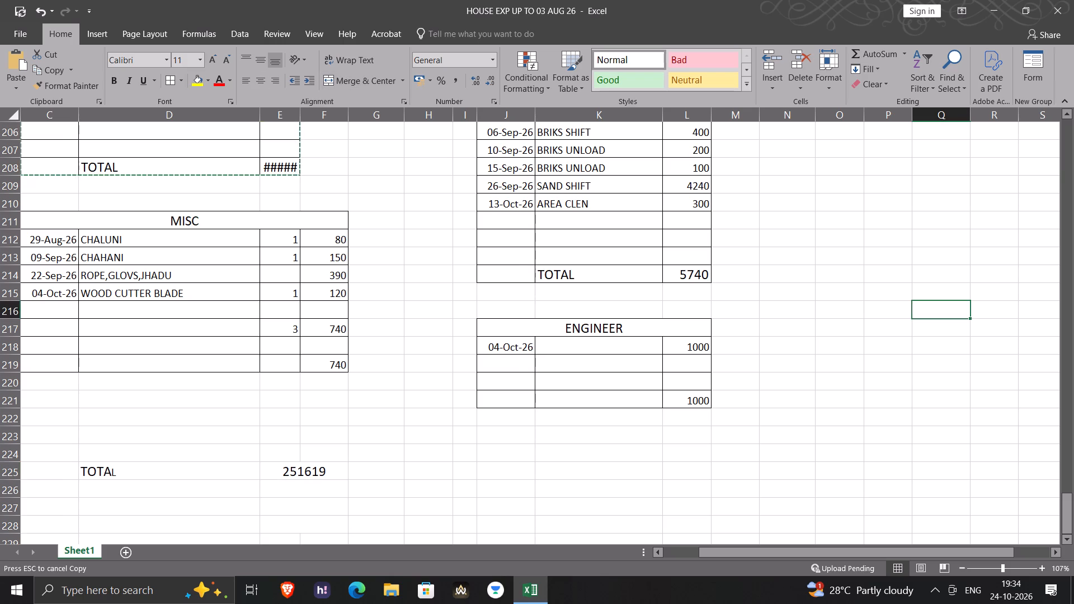
key(equal)
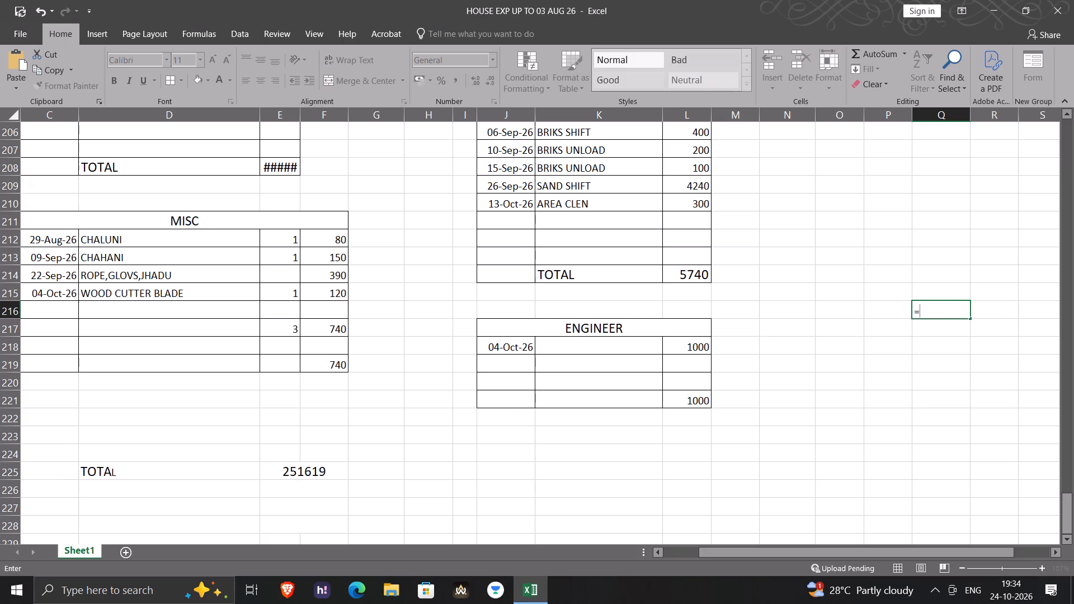
text(SUM)
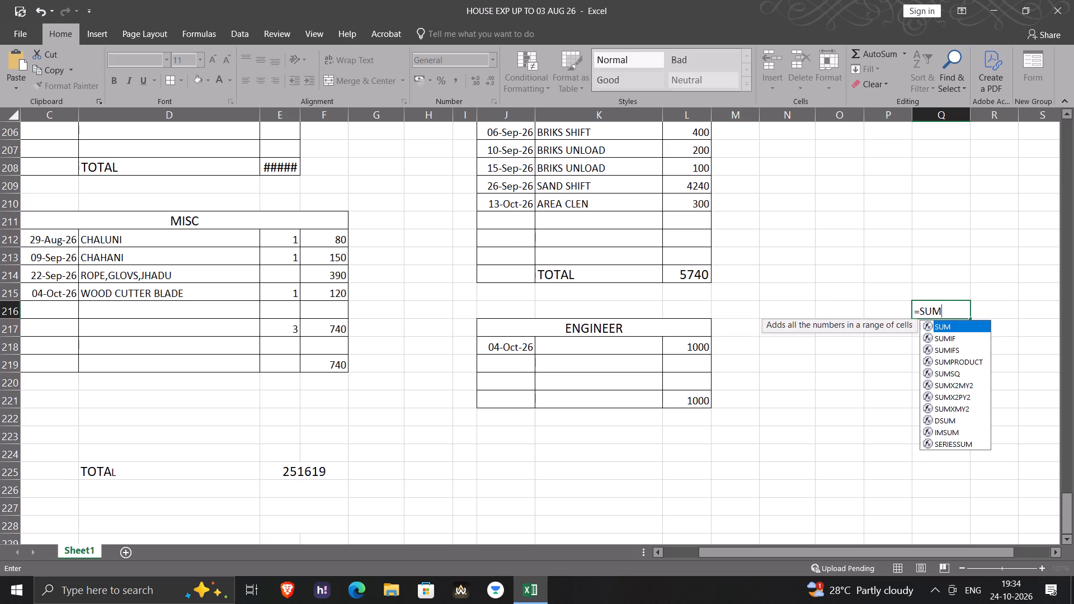
key(shift+parenleft)
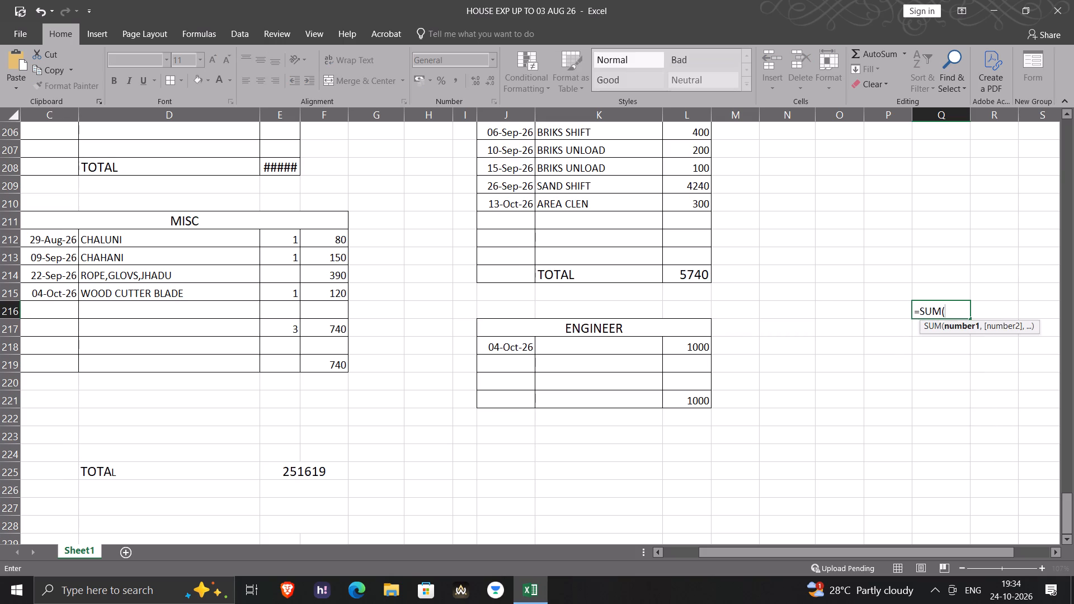
click(294, 475)
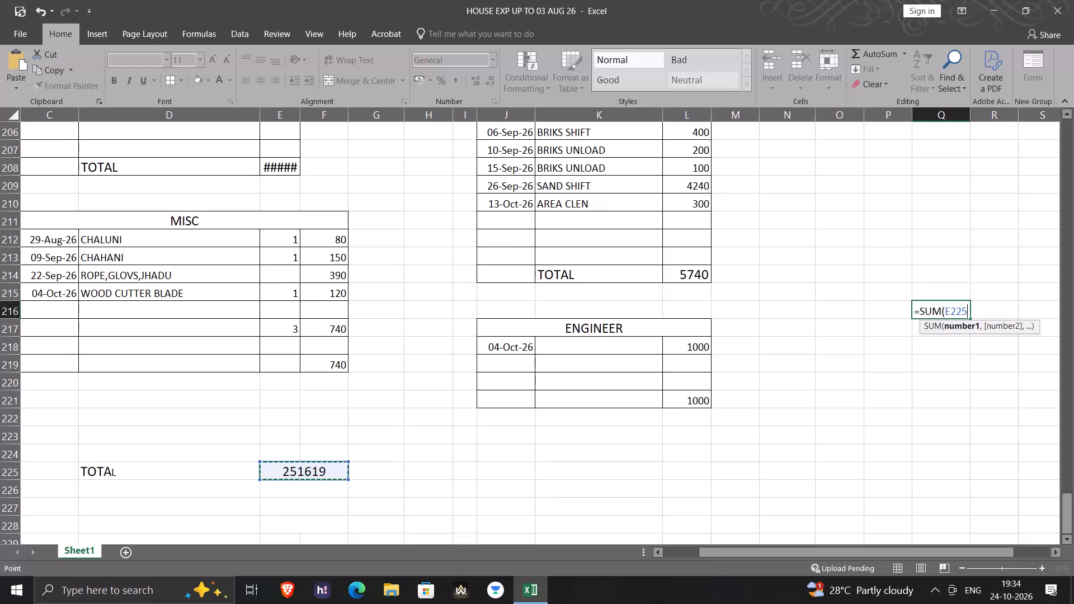
key(shift+parenright)
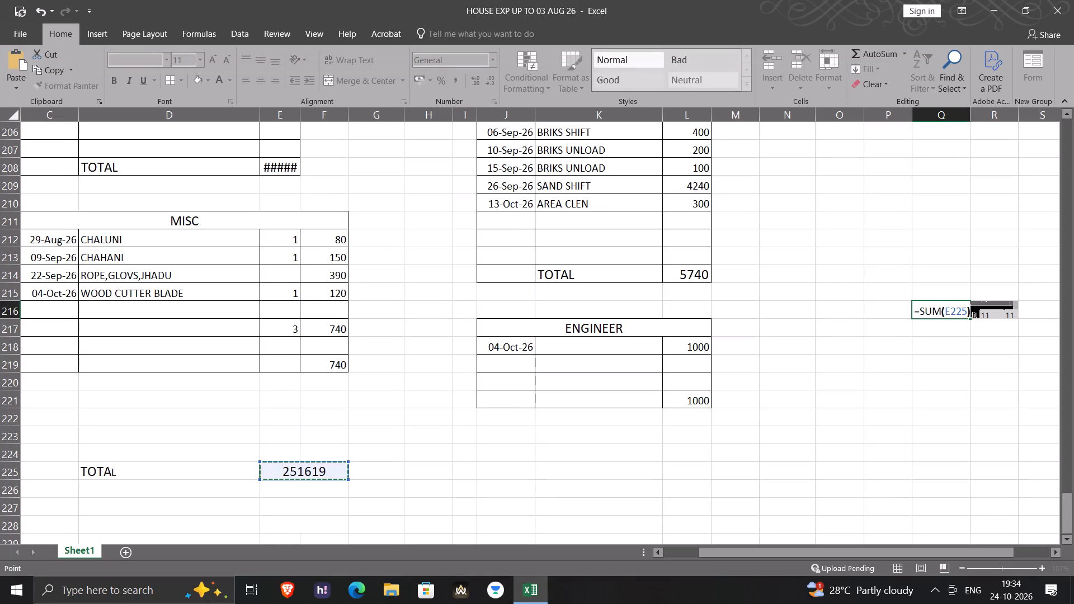
key(Return)
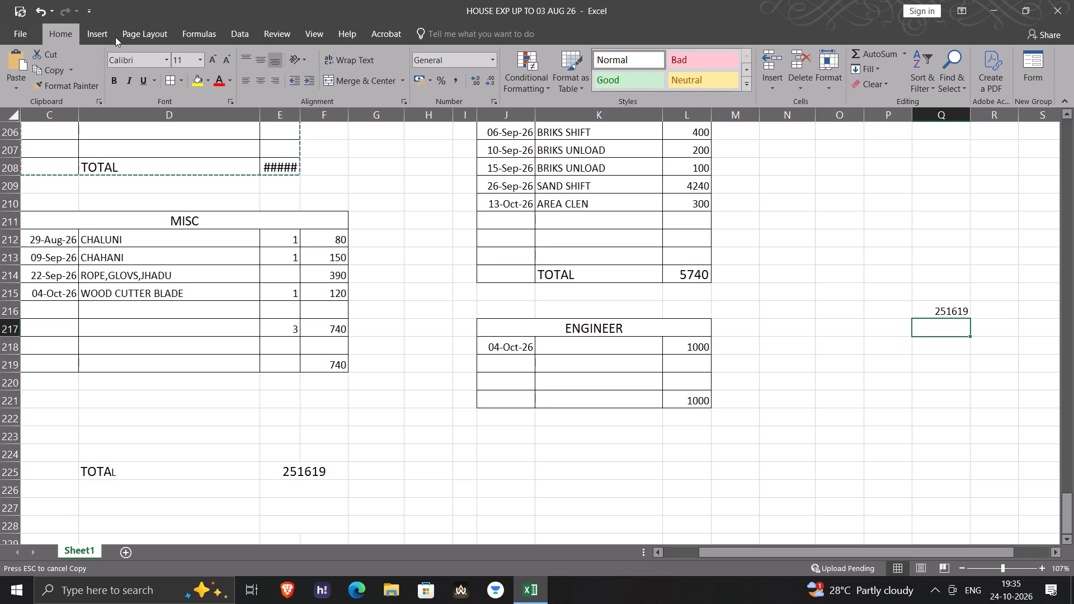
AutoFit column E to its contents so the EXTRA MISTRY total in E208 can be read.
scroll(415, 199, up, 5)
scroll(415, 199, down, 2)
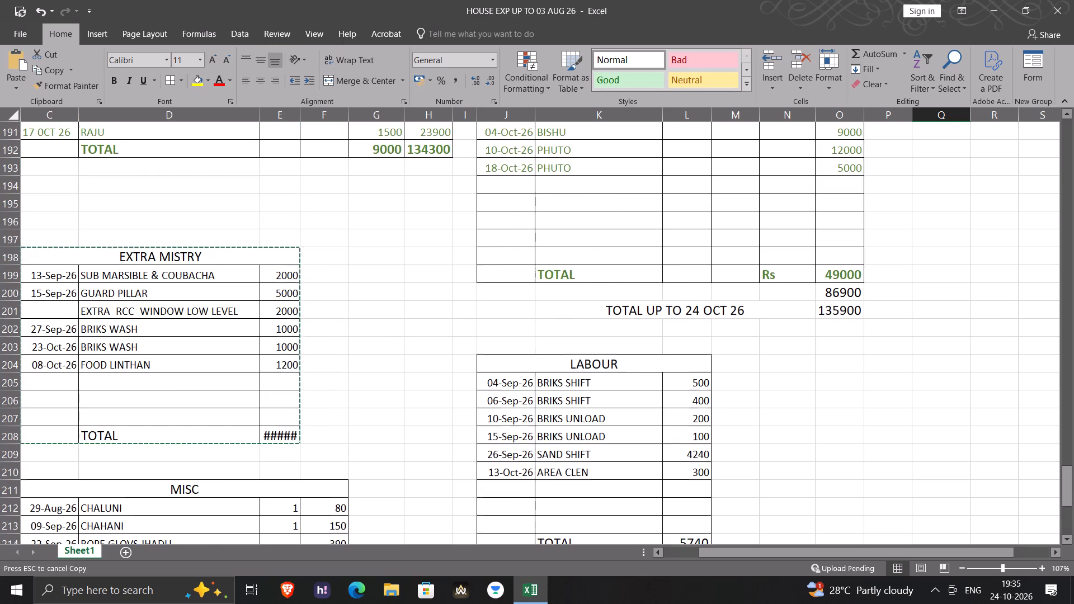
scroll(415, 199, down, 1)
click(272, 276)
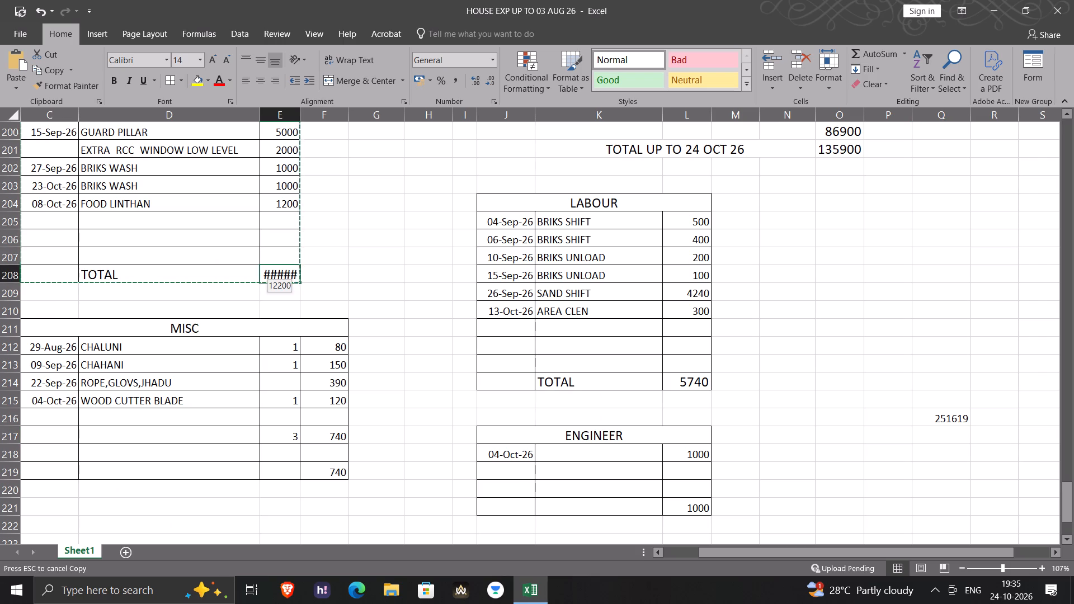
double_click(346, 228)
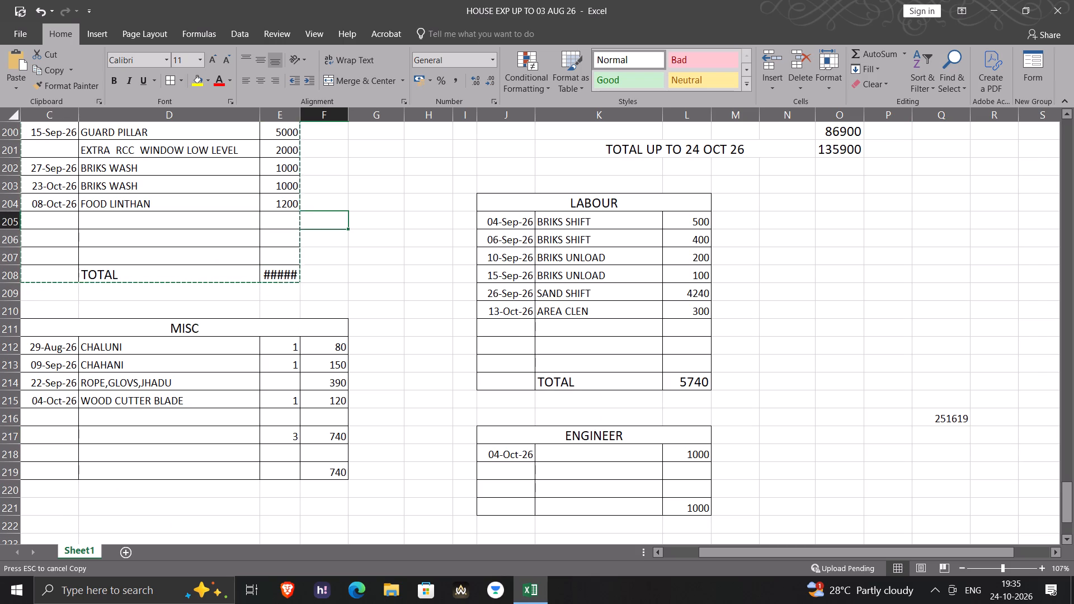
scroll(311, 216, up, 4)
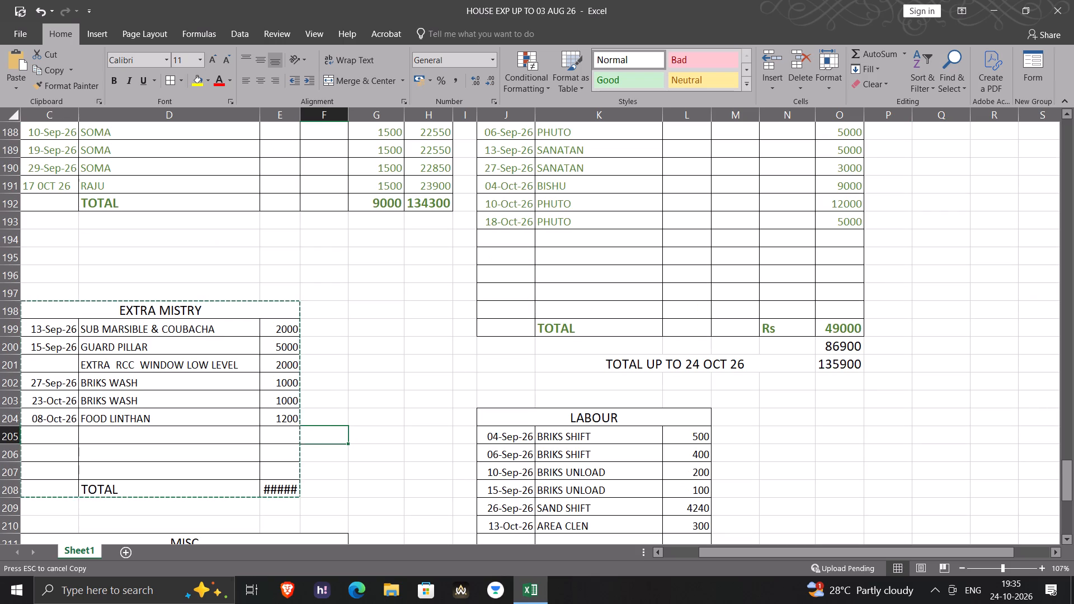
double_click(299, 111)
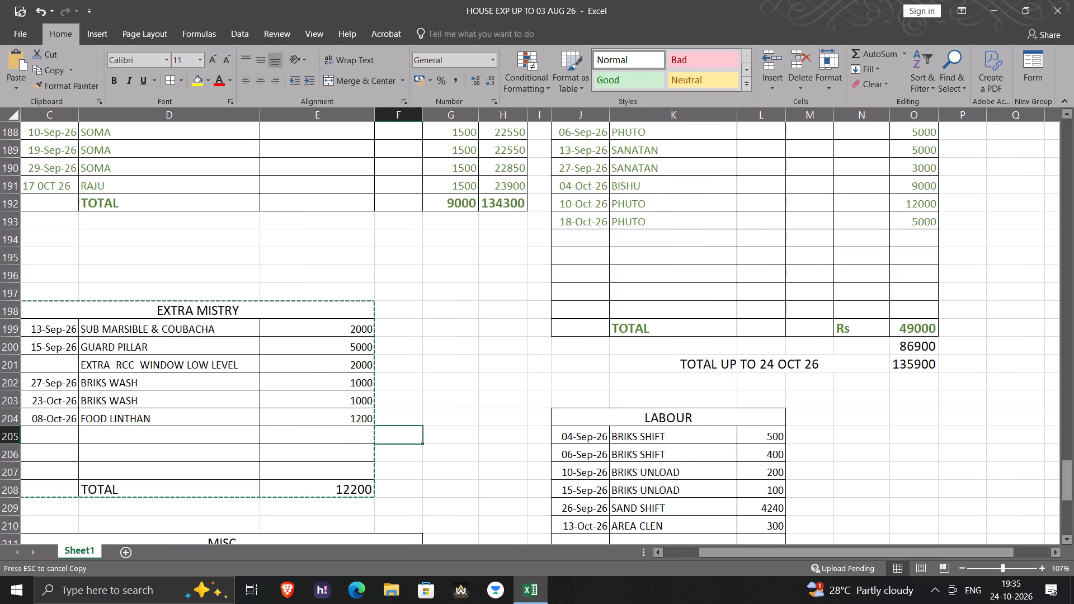
Look through the earlier expense tables above the yellow band and return to the CEMENT table.
scroll(213, 250, up, 5)
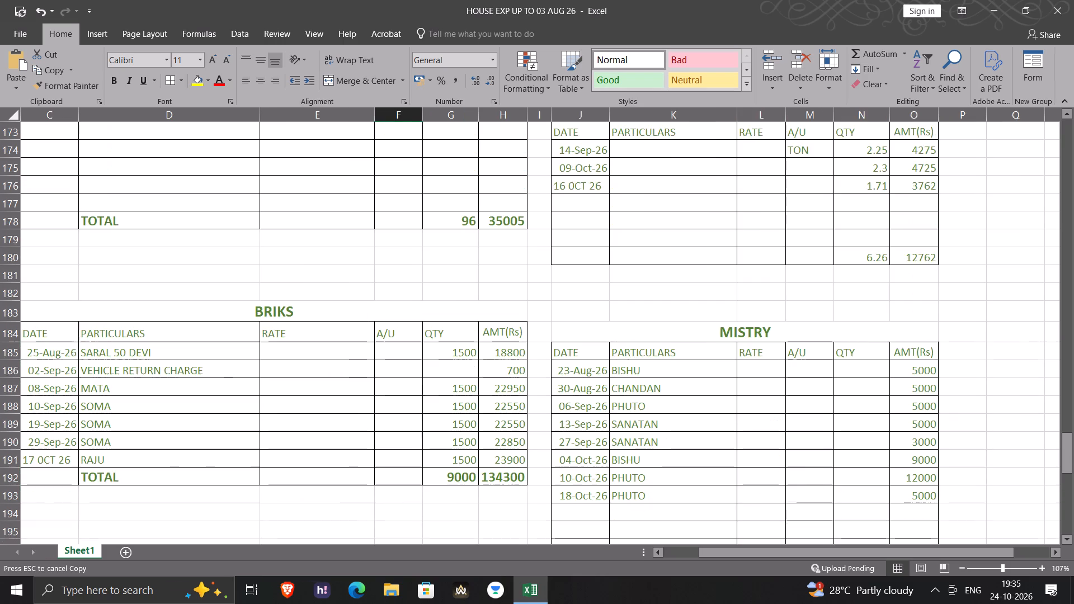
scroll(213, 250, up, 18)
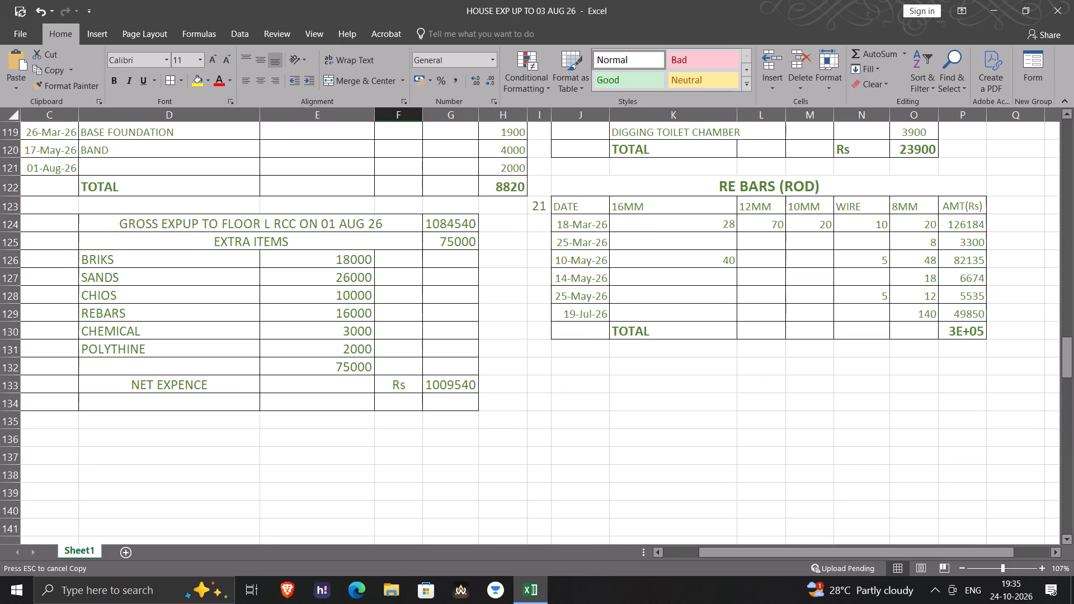
scroll(213, 250, up, 10)
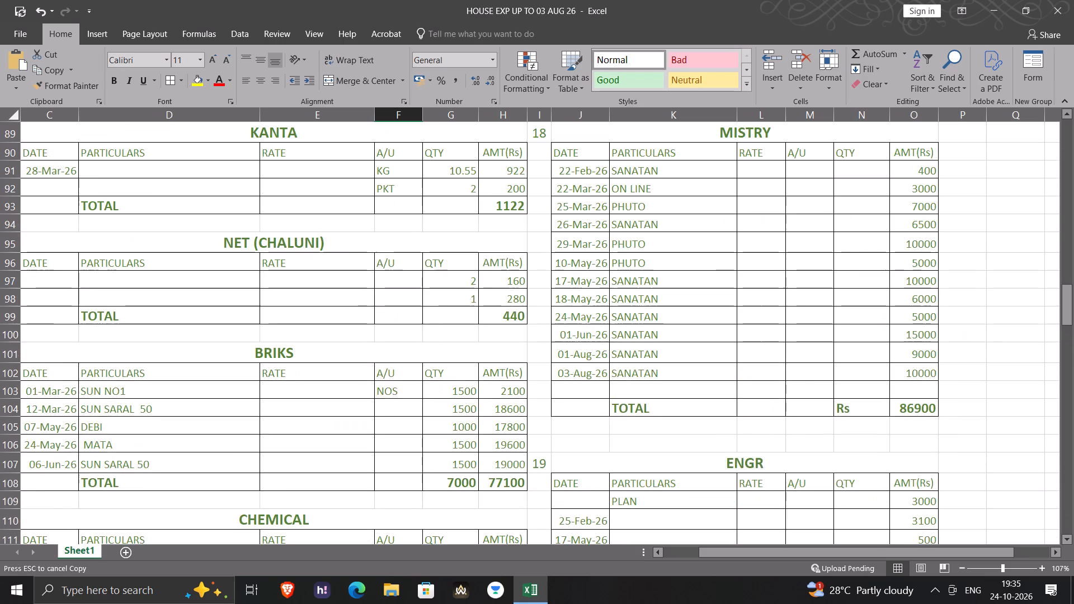
scroll(213, 250, up, 6)
scroll(213, 249, down, 1)
scroll(213, 249, up, 12)
scroll(213, 249, down, 14)
scroll(213, 249, up, 1)
scroll(213, 249, down, 20)
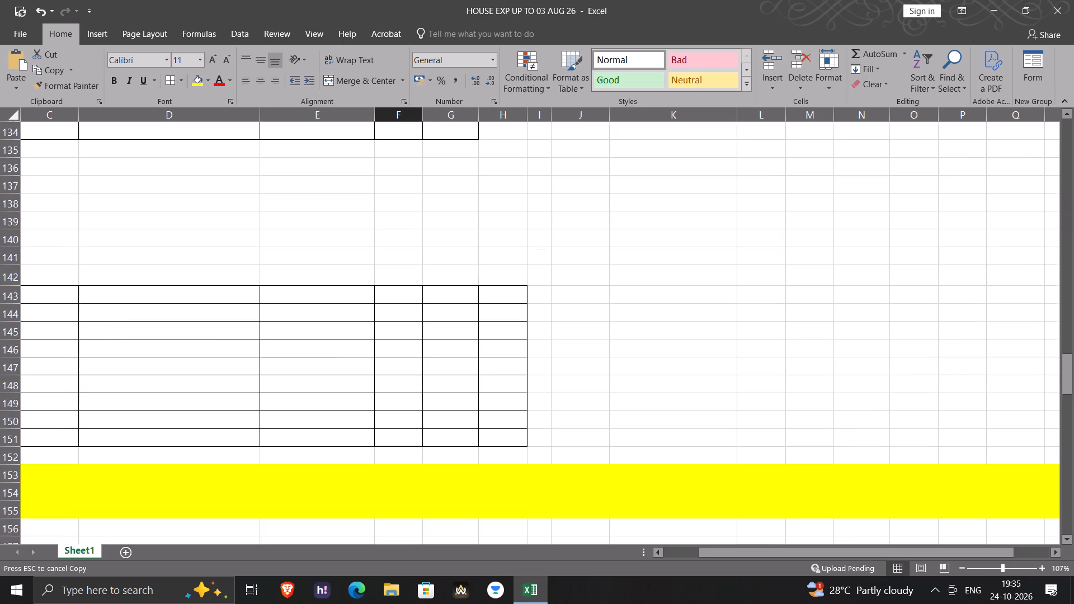
scroll(213, 249, down, 8)
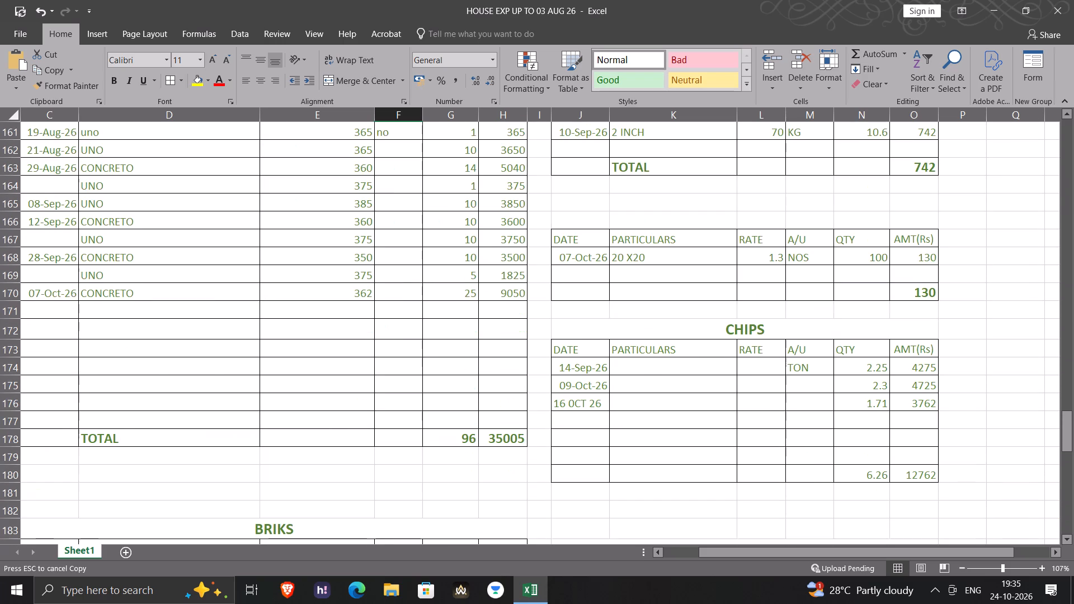
scroll(232, 245, up, 2)
scroll(222, 244, down, 2)
scroll(250, 187, up, 1)
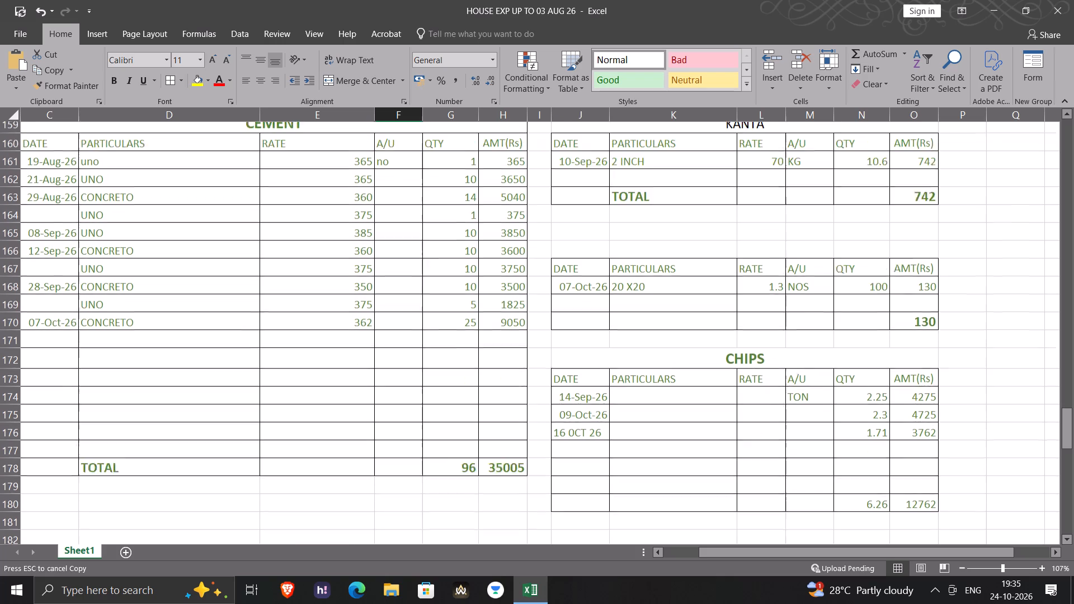
scroll(250, 187, up, 2)
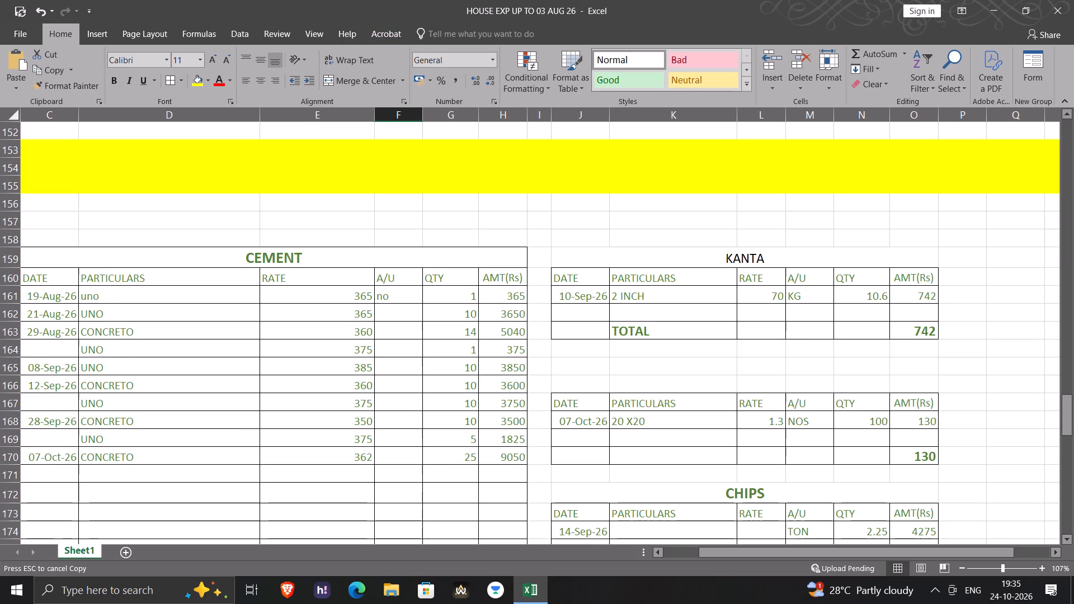
Narrow column E to about half its width, keeping its RATE values readable.
drag(376, 112, 320, 141)
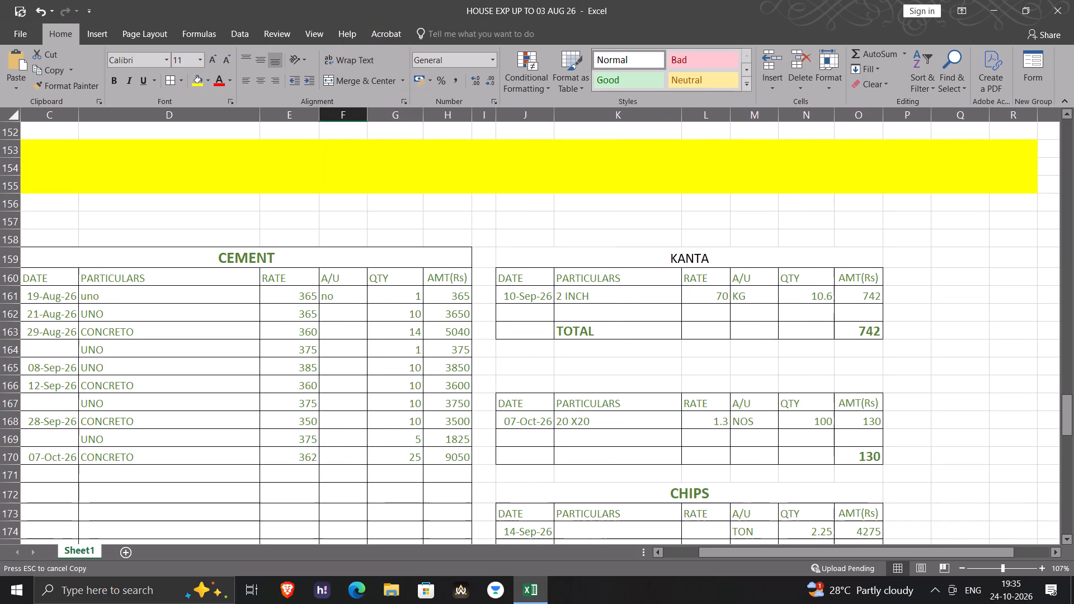
Widen column P slightly so the RE BARS (ROD) total in P130 shows in full.
scroll(309, 156, up, 8)
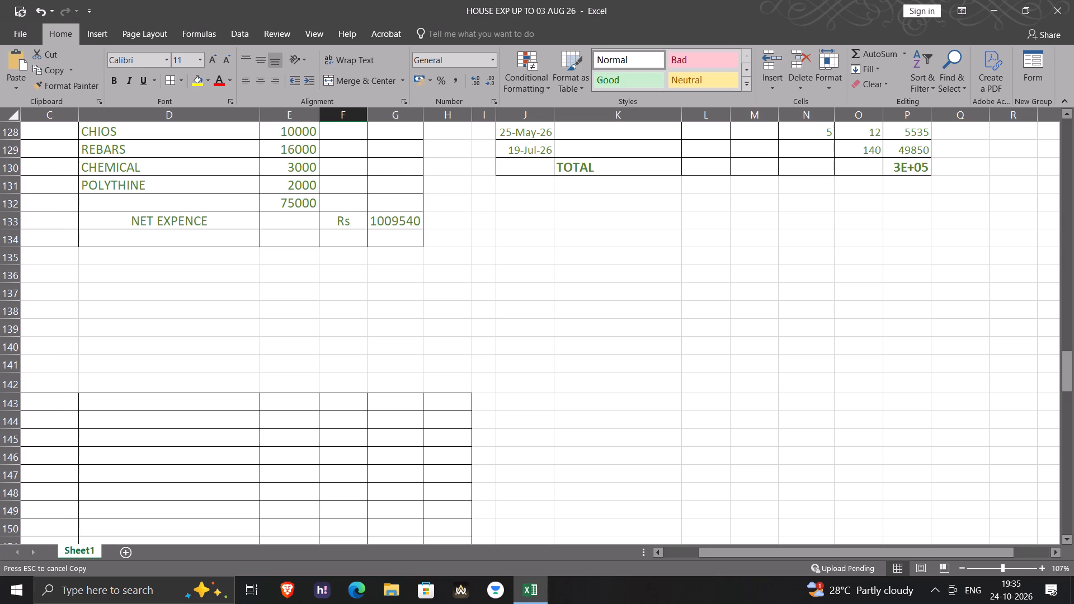
scroll(309, 156, down, 8)
scroll(309, 156, up, 4)
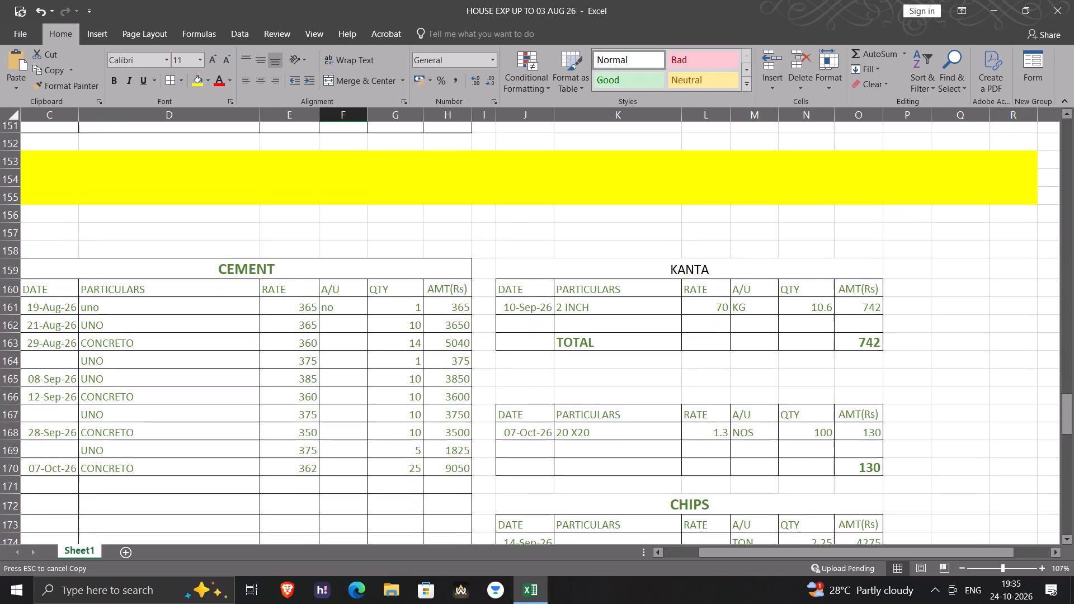
scroll(309, 156, up, 9)
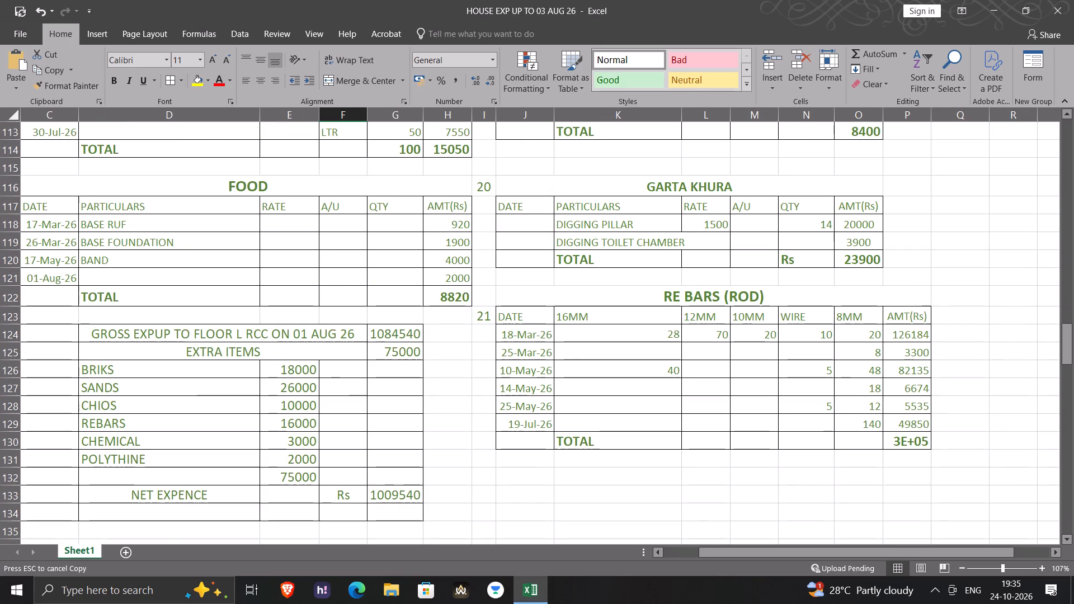
drag(935, 113, 940, 113)
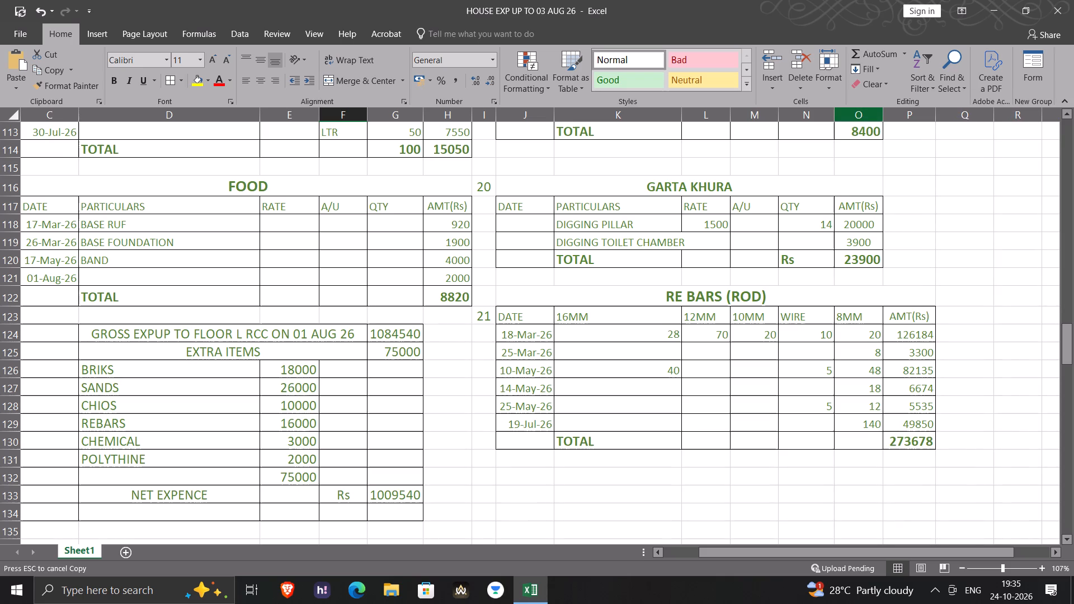
Enter the earlier gross expenditure up to floor L RCC, 1084540, in Q217 below the new grand total.
scroll(489, 295, down, 2)
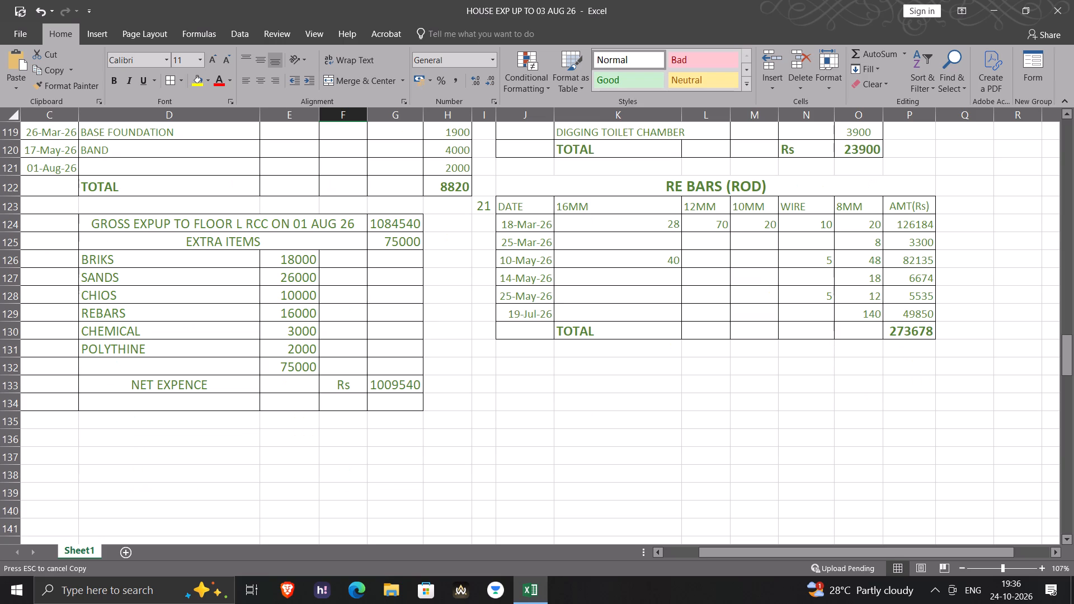
click(292, 366)
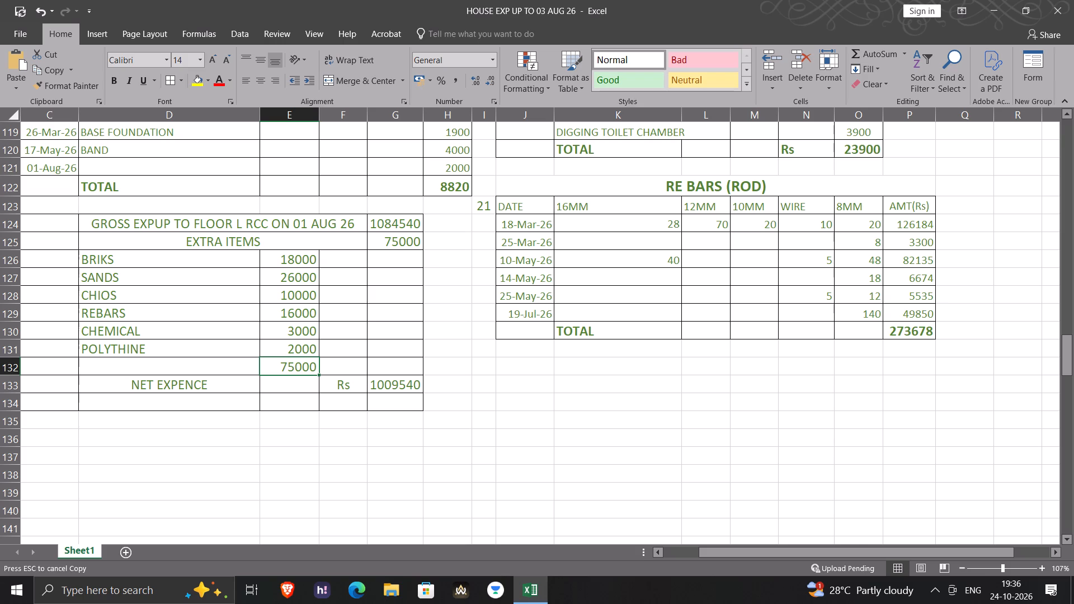
scroll(566, 328, down, 11)
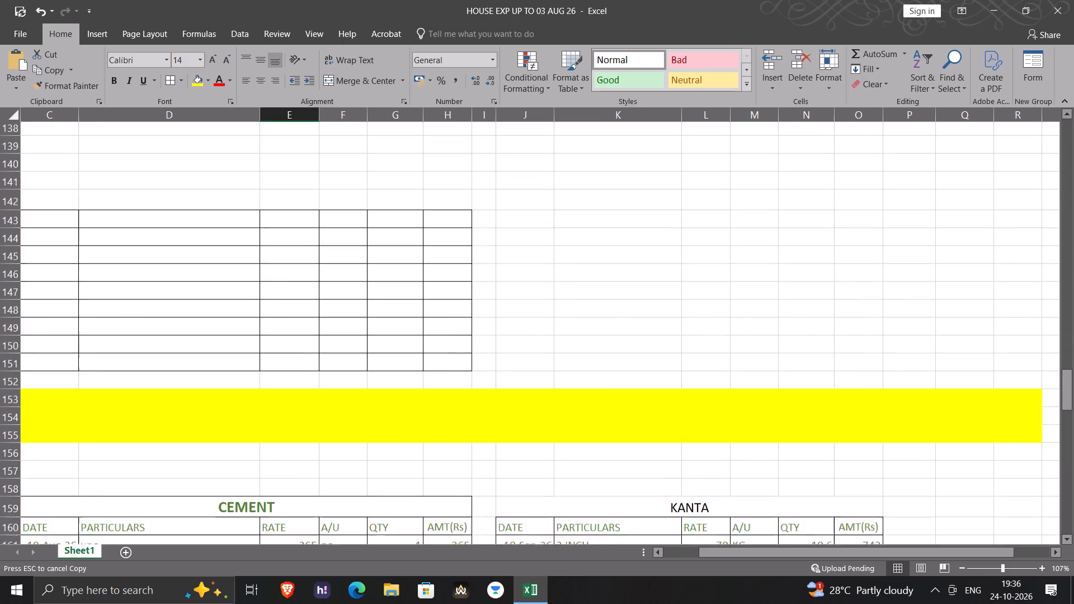
scroll(566, 328, down, 16)
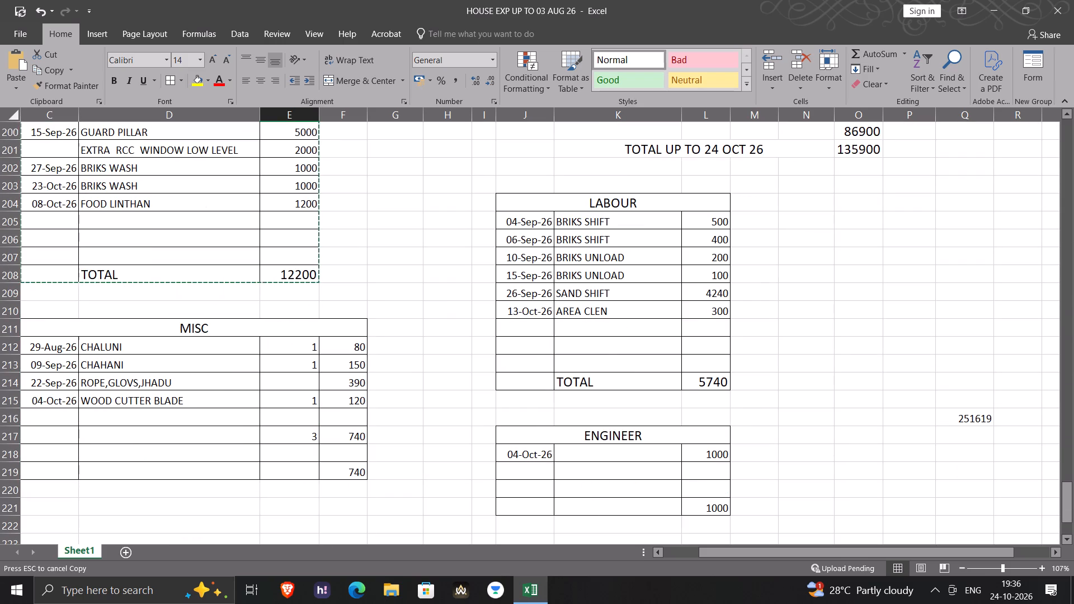
click(970, 435)
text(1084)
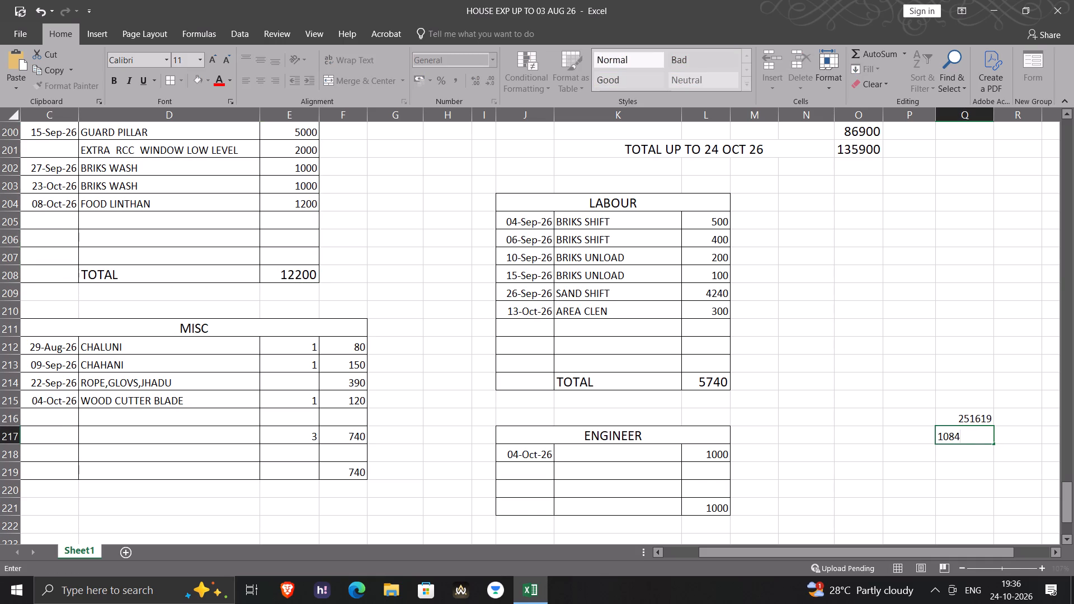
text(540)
click(953, 465)
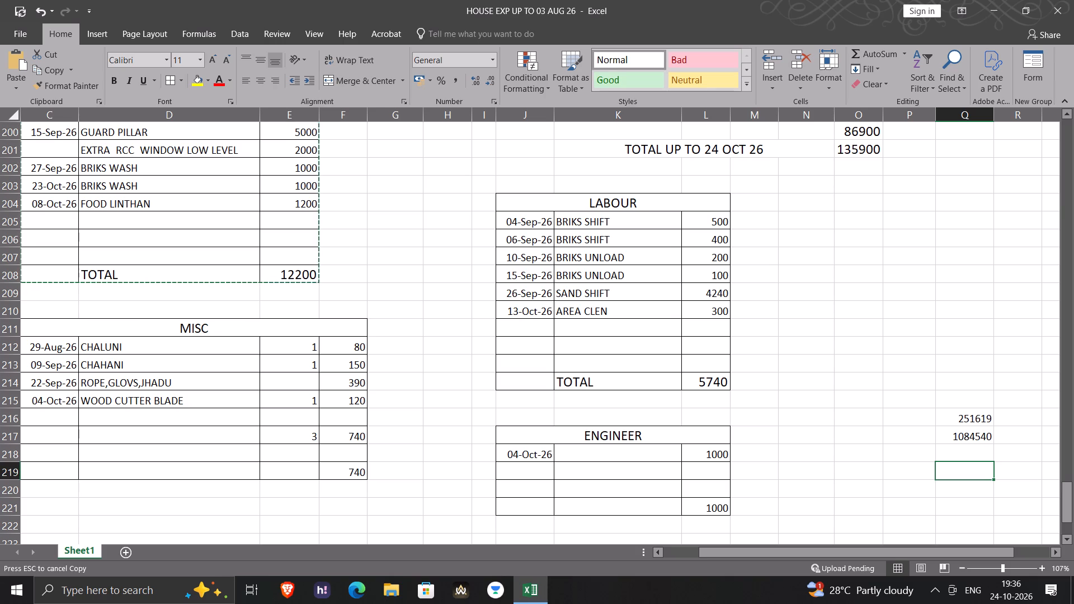
click(956, 452)
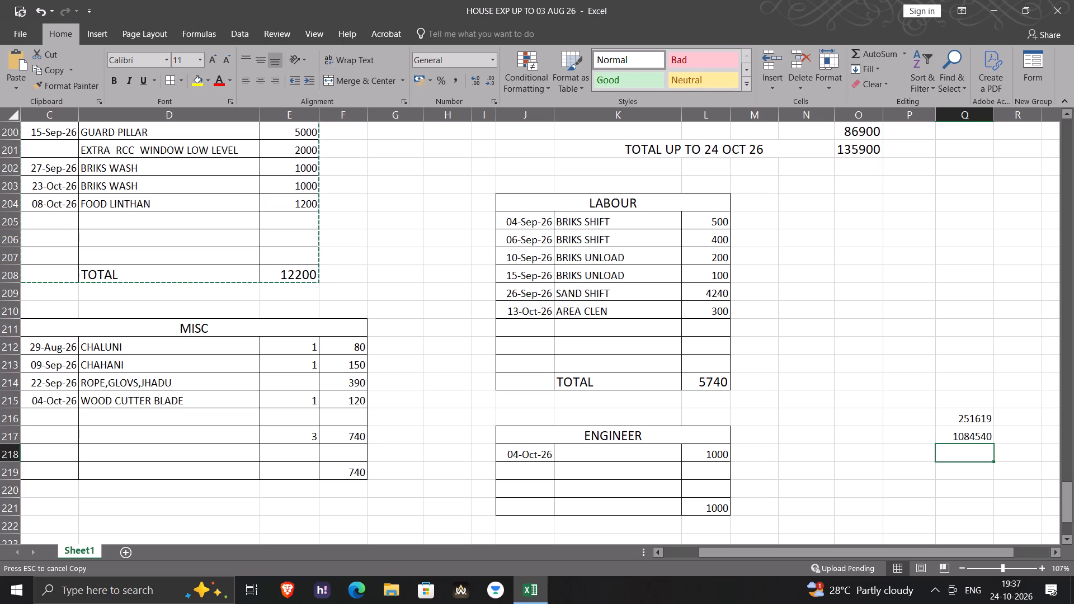
Look through the expense tables up to INITIAL EXPENCE and back down to the RE BARS (ROD) table.
click(409, 293)
double_click(409, 293)
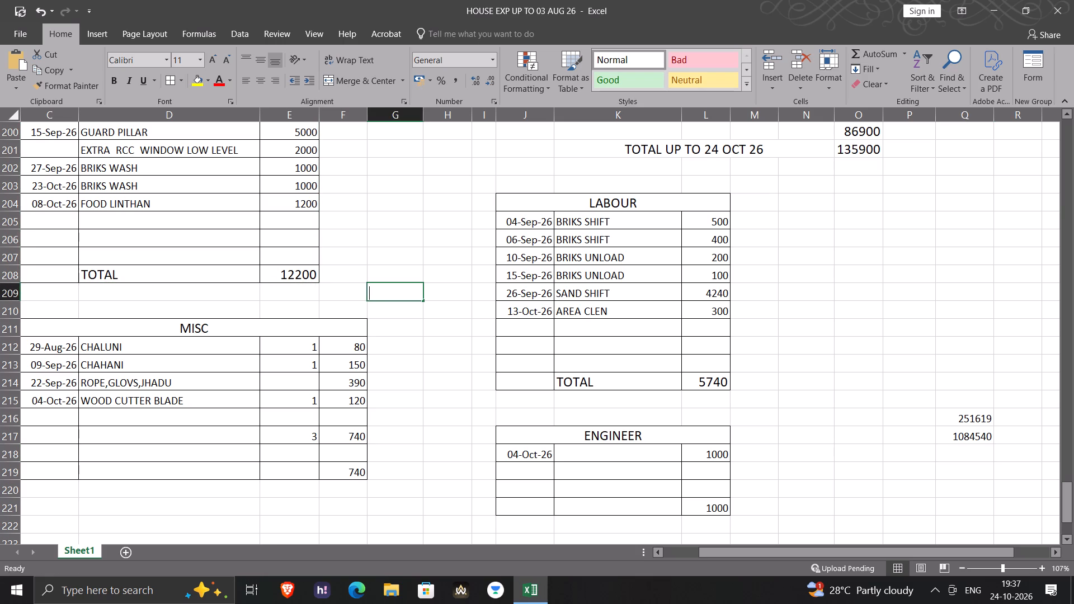
scroll(409, 293, down, 4)
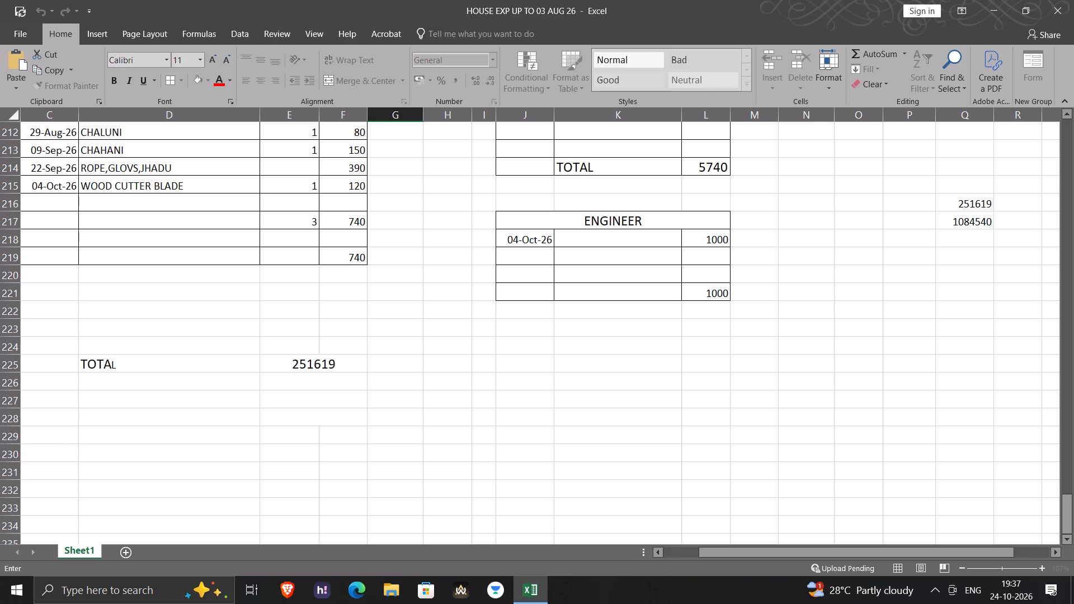
scroll(520, 320, up, 12)
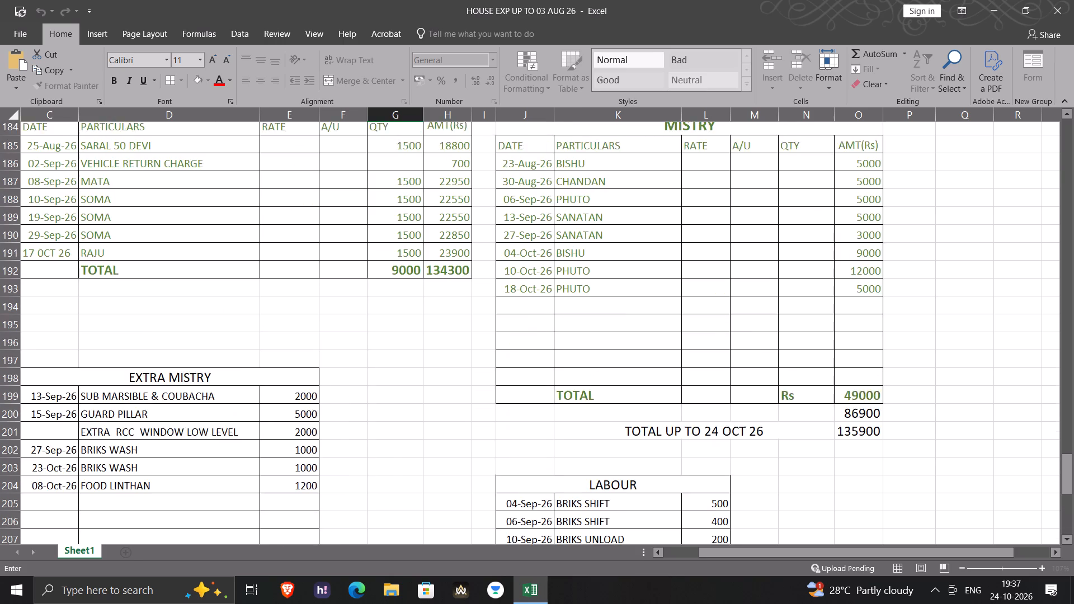
scroll(520, 320, up, 12)
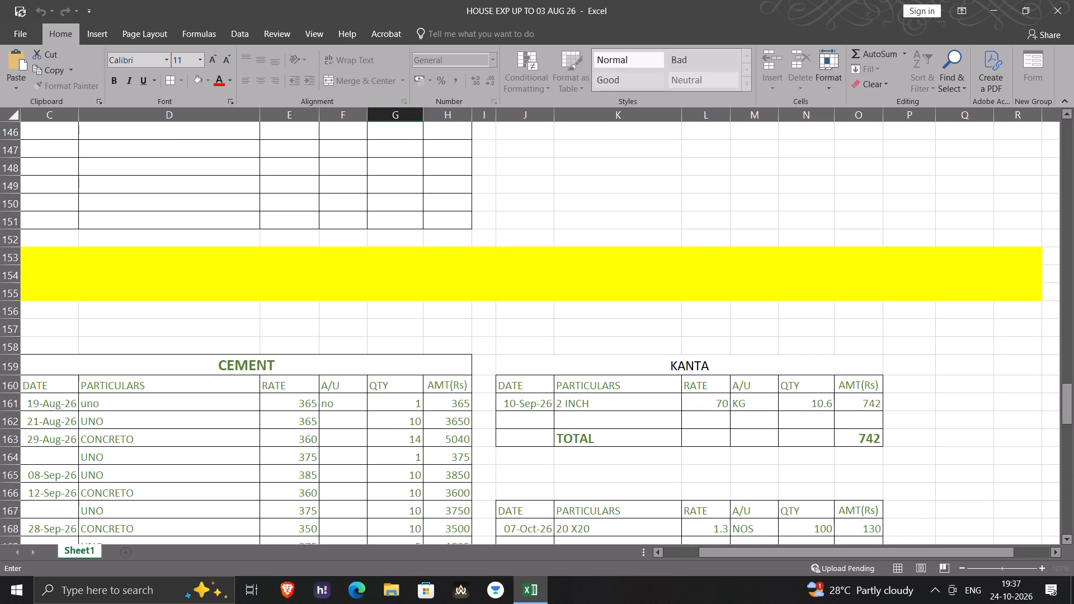
scroll(520, 320, up, 13)
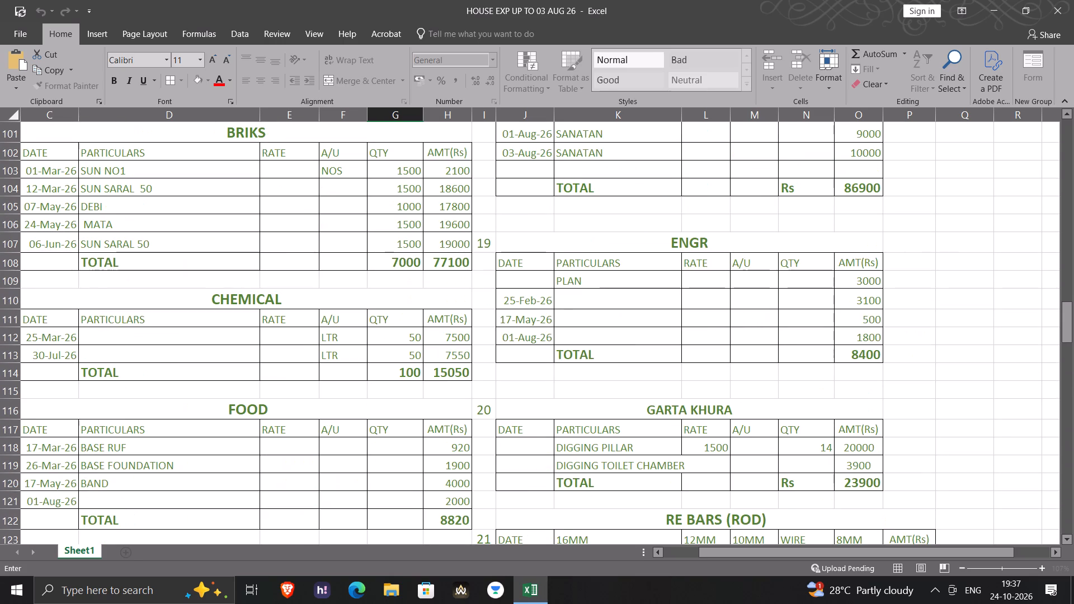
scroll(520, 320, up, 9)
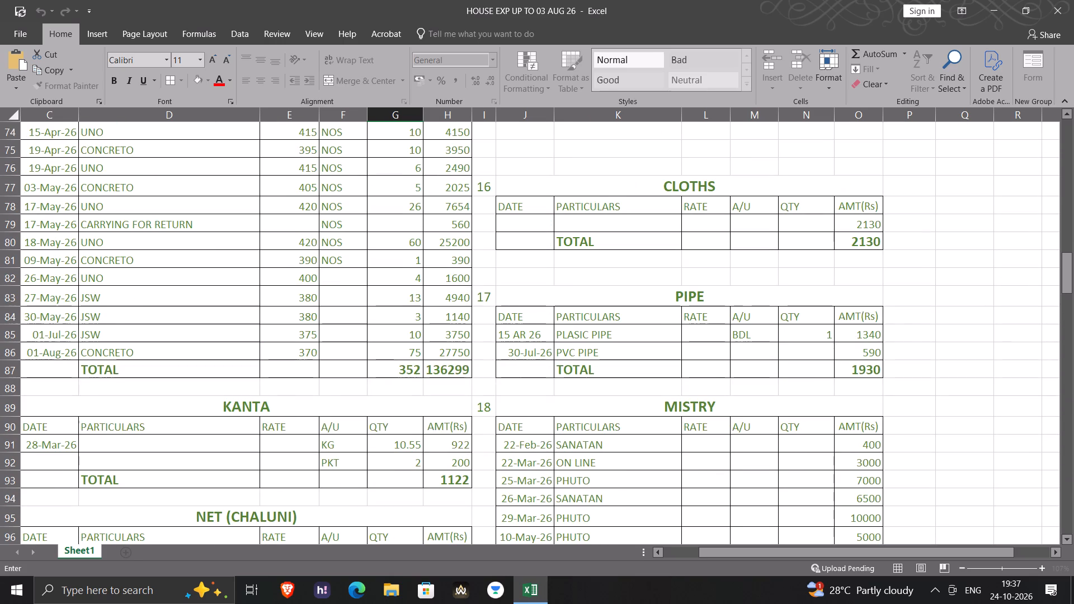
scroll(520, 320, up, 15)
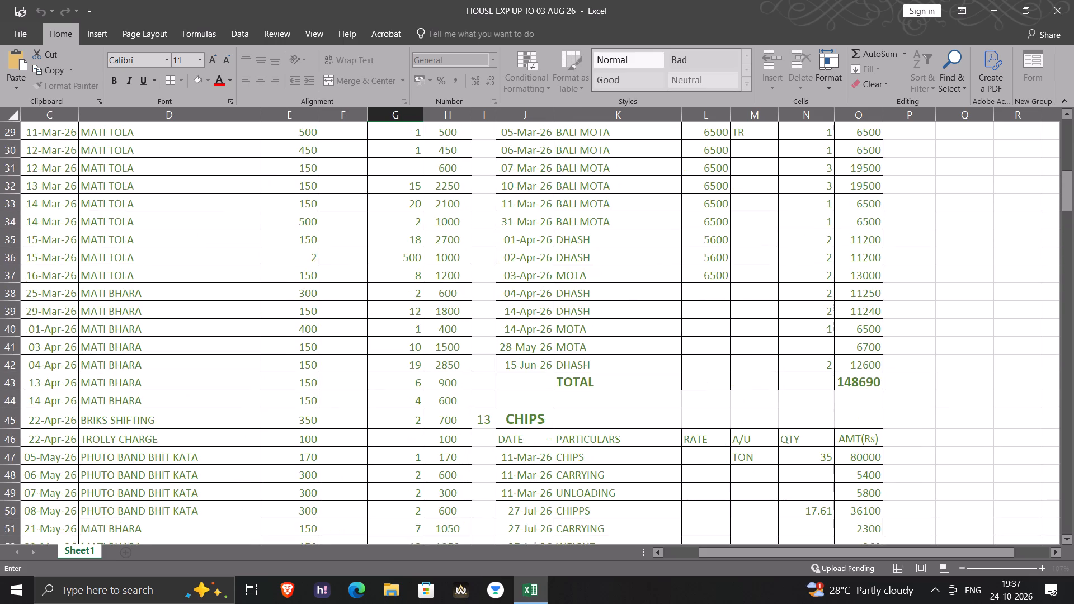
scroll(520, 320, up, 10)
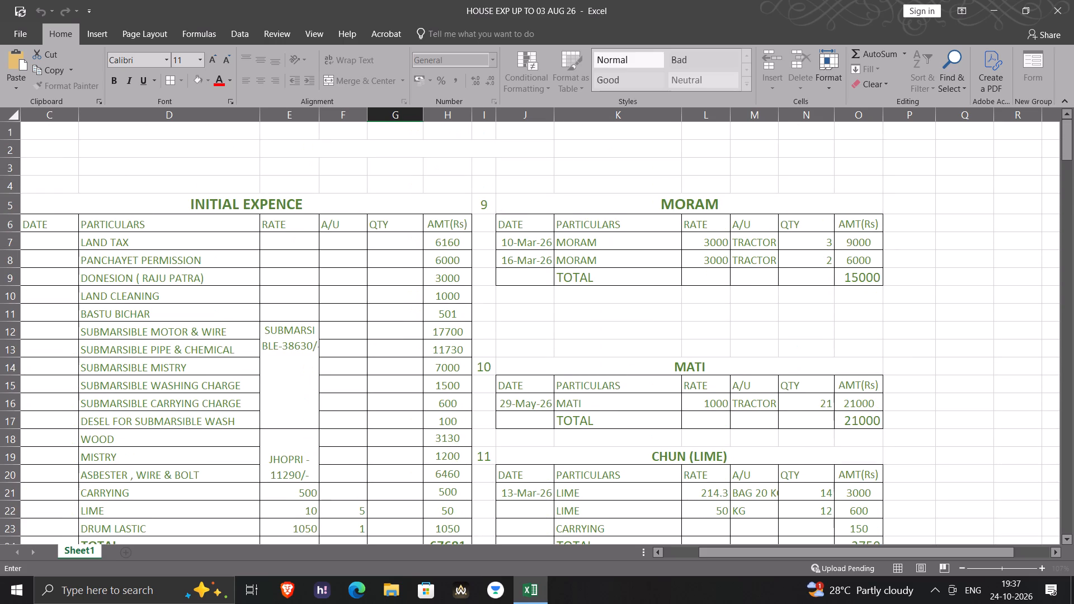
scroll(520, 320, up, 7)
scroll(520, 320, down, 19)
scroll(520, 320, down, 12)
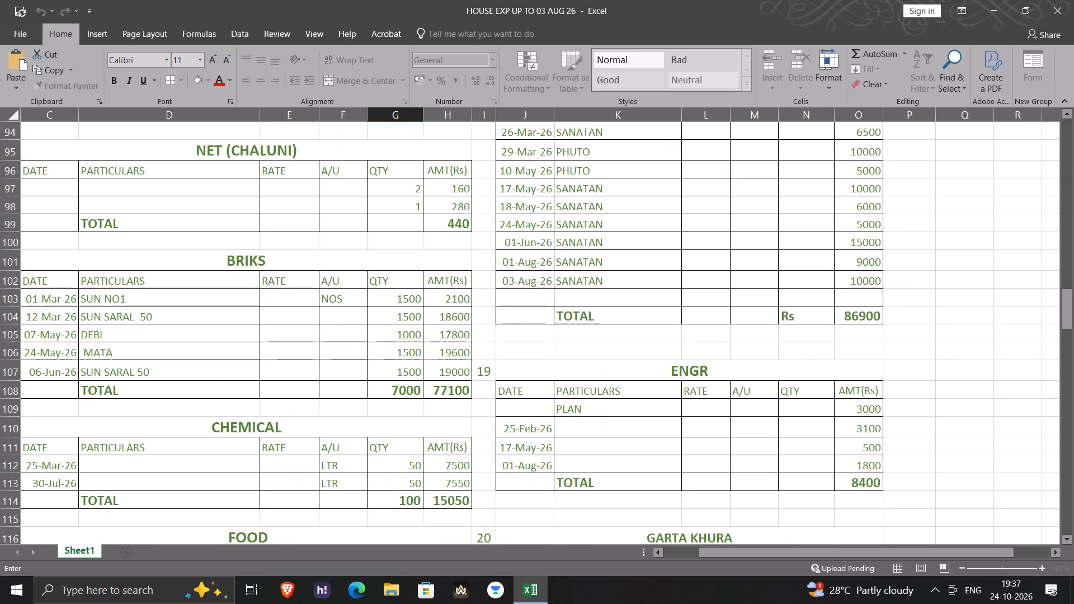
scroll(520, 320, down, 7)
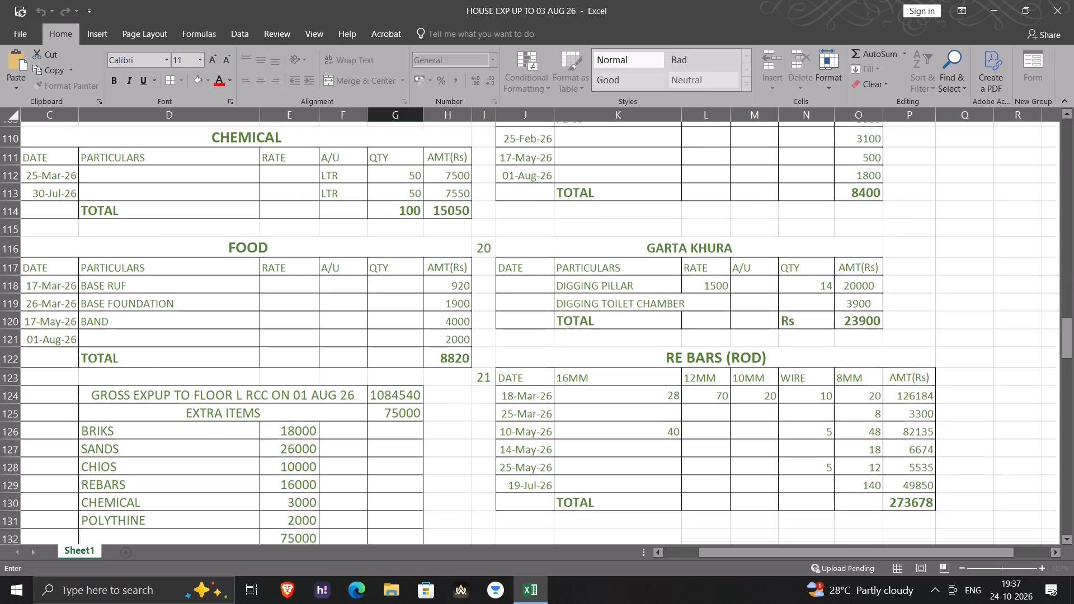
scroll(520, 320, down, 1)
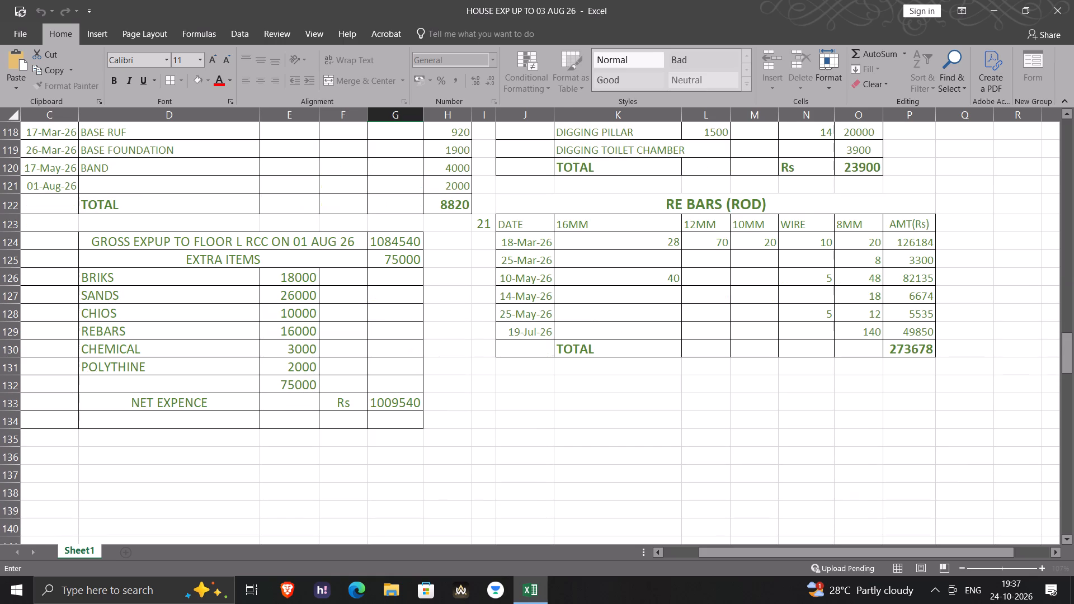
Copy the whole RE BARS (ROD) table with its heading, J122:P130, and paste it at J224 below the ENGINEER table.
drag(526, 223, 928, 304)
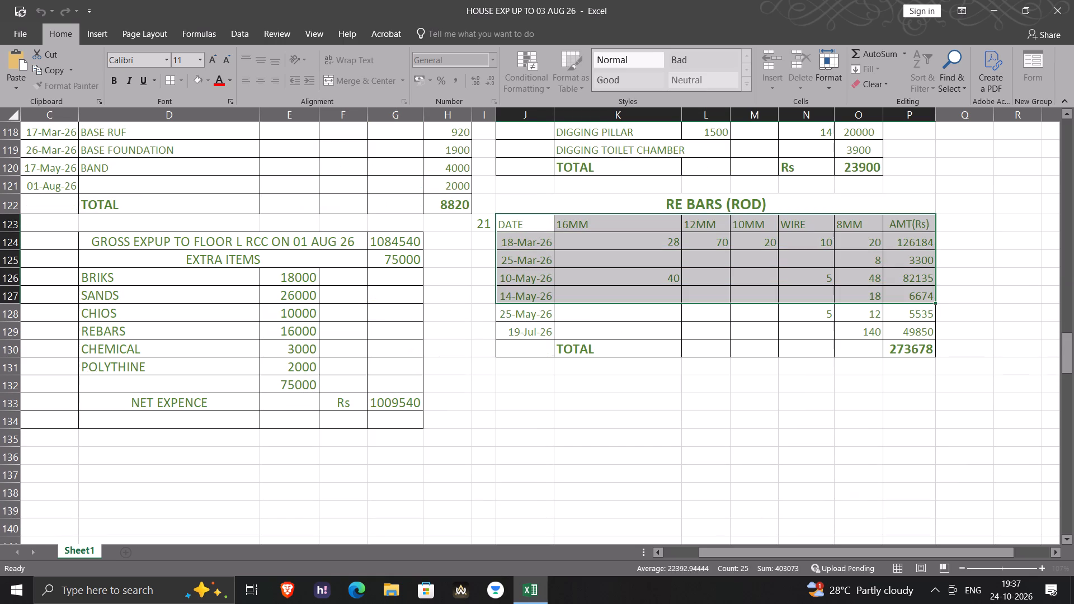
drag(928, 304, 925, 350)
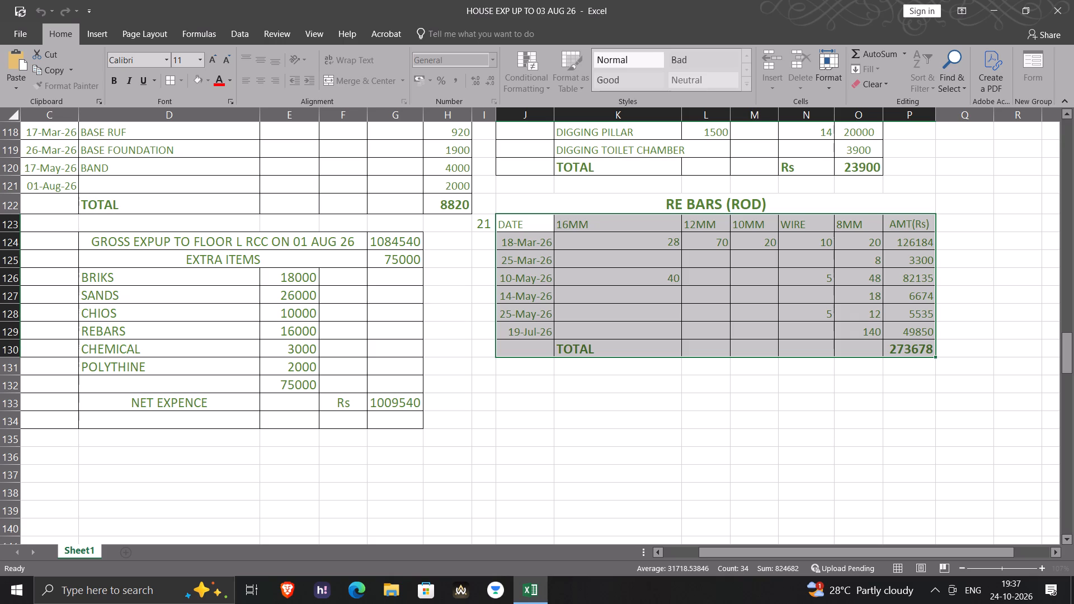
drag(925, 350, 929, 348)
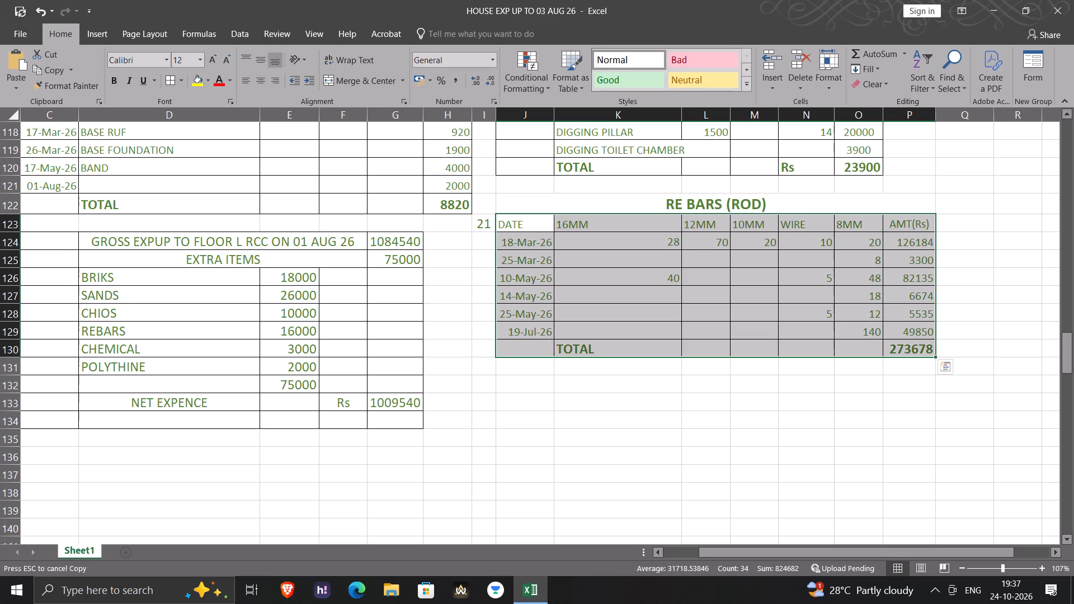
drag(536, 200, 860, 348)
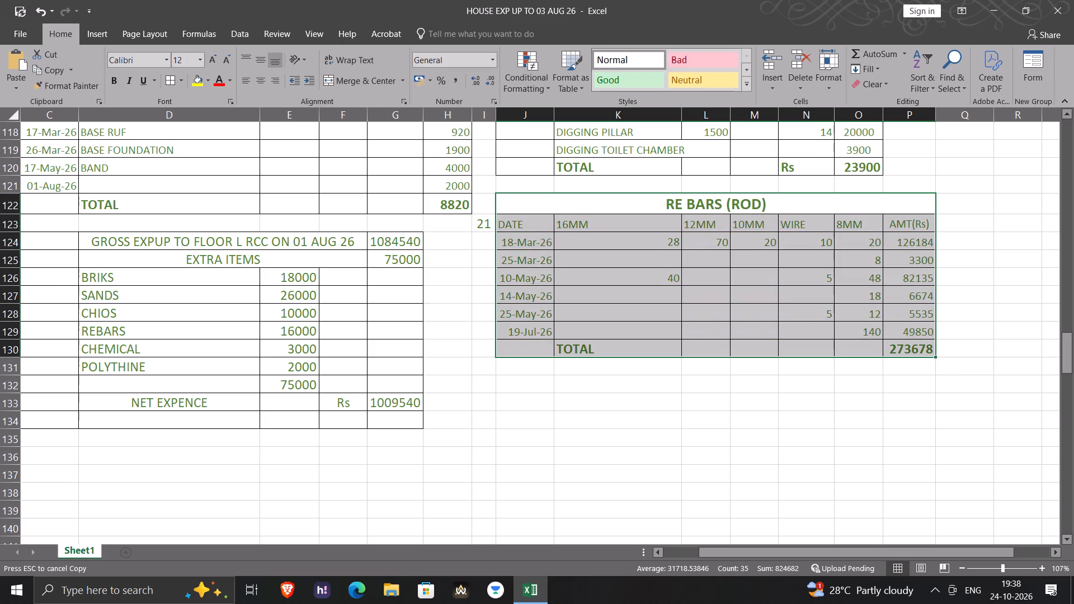
drag(860, 348, 861, 348)
key(ctrl+c)
scroll(745, 277, down, 6)
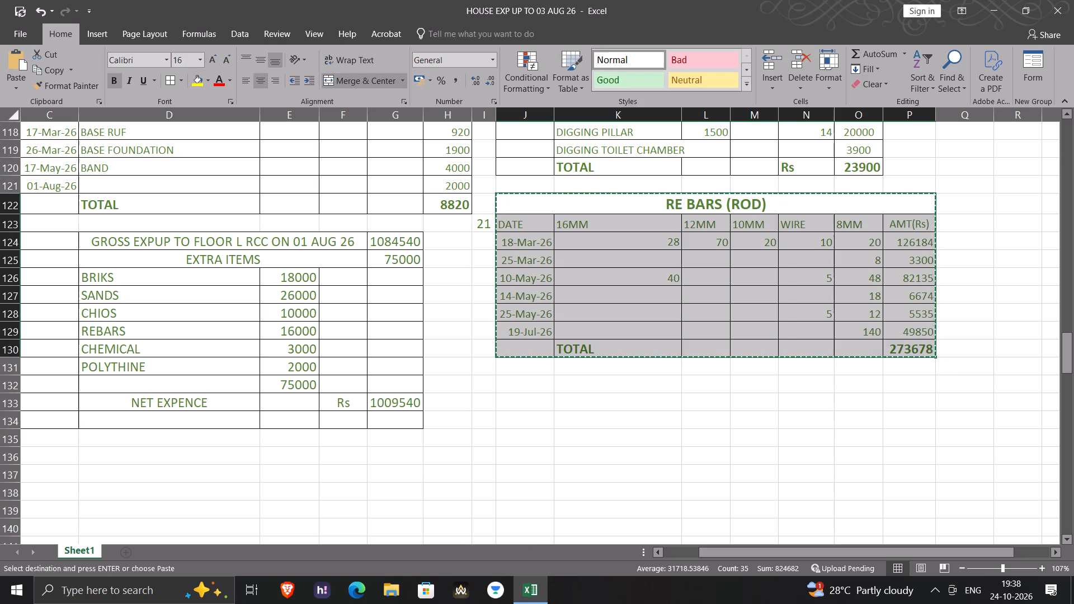
scroll(745, 277, down, 11)
scroll(745, 277, down, 14)
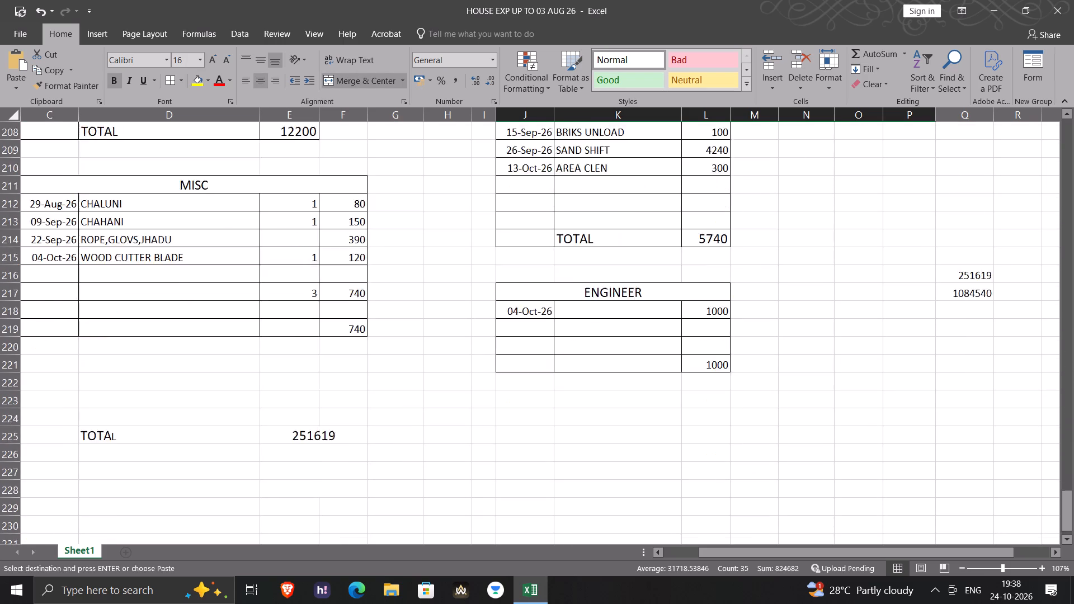
scroll(745, 277, down, 1)
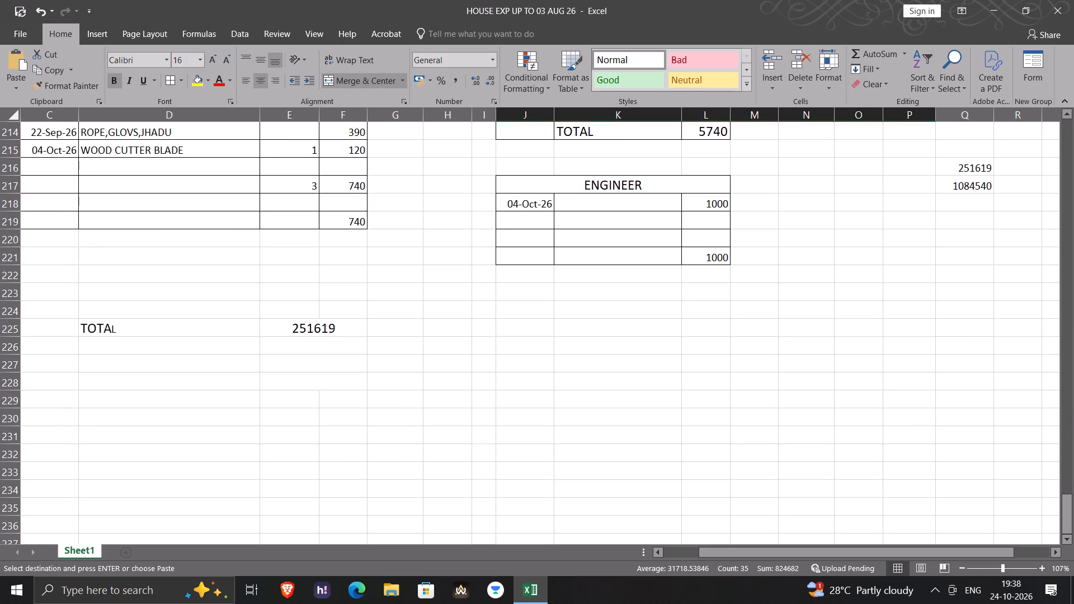
click(527, 314)
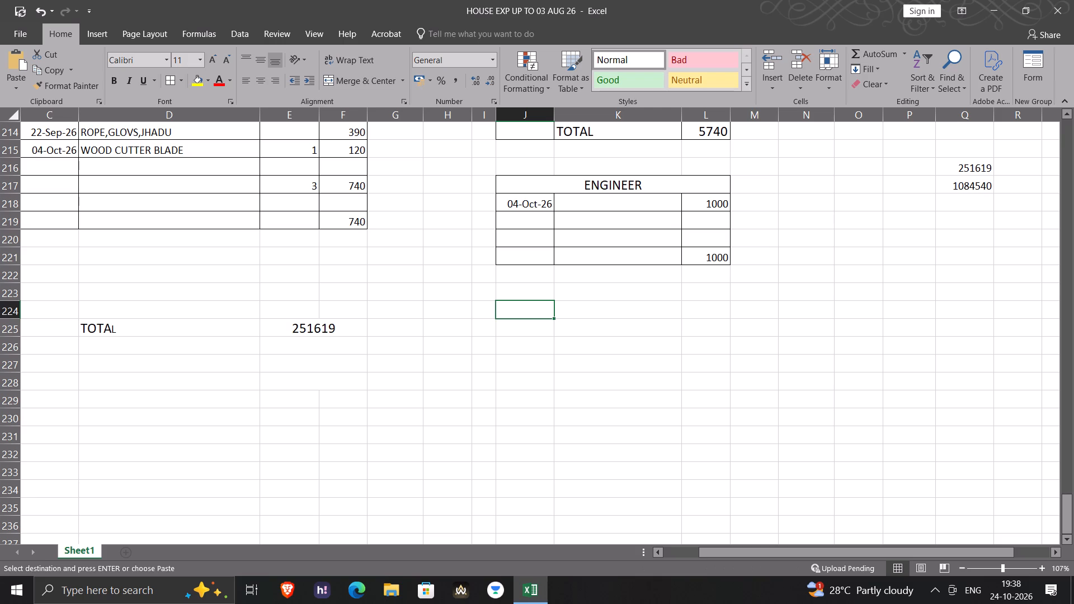
key(ctrl+v)
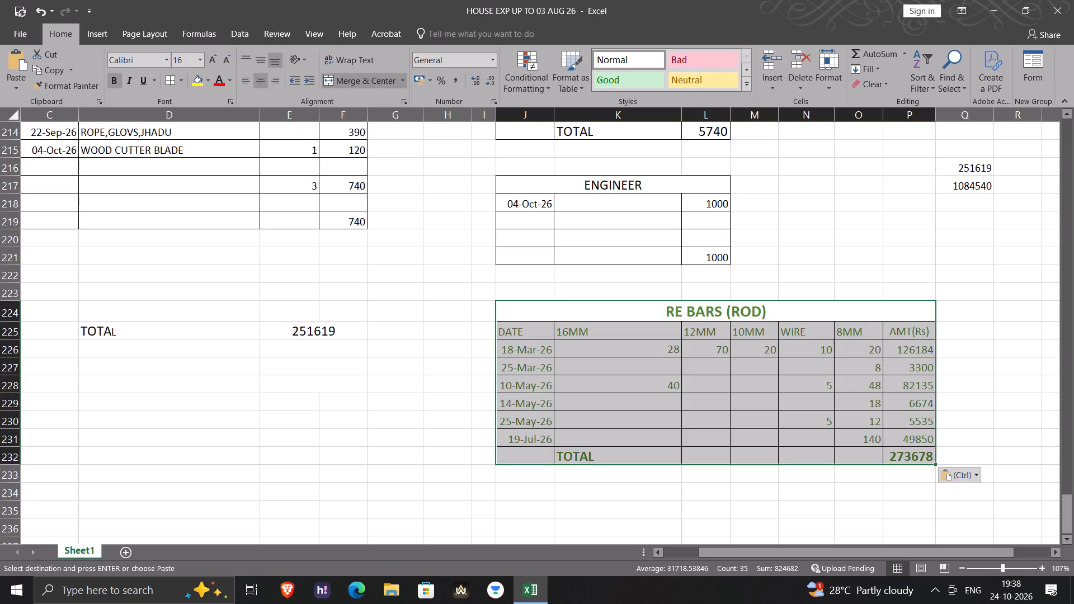
Select all the dated entry rows, J226:P231, in the copied RE BARS (ROD) table.
click(611, 404)
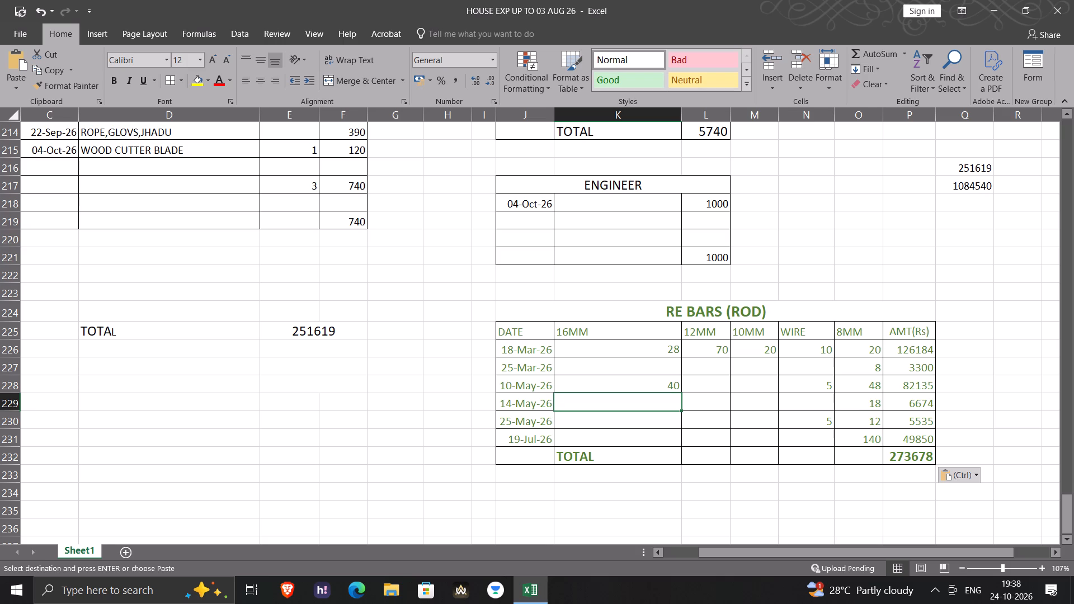
drag(566, 352, 620, 360)
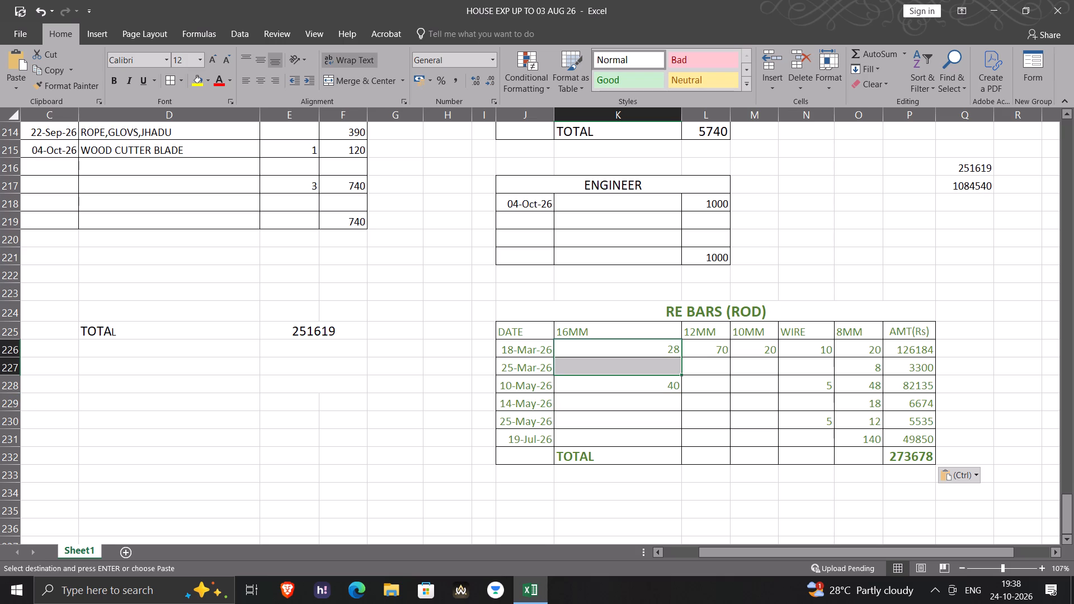
drag(520, 352, 906, 422)
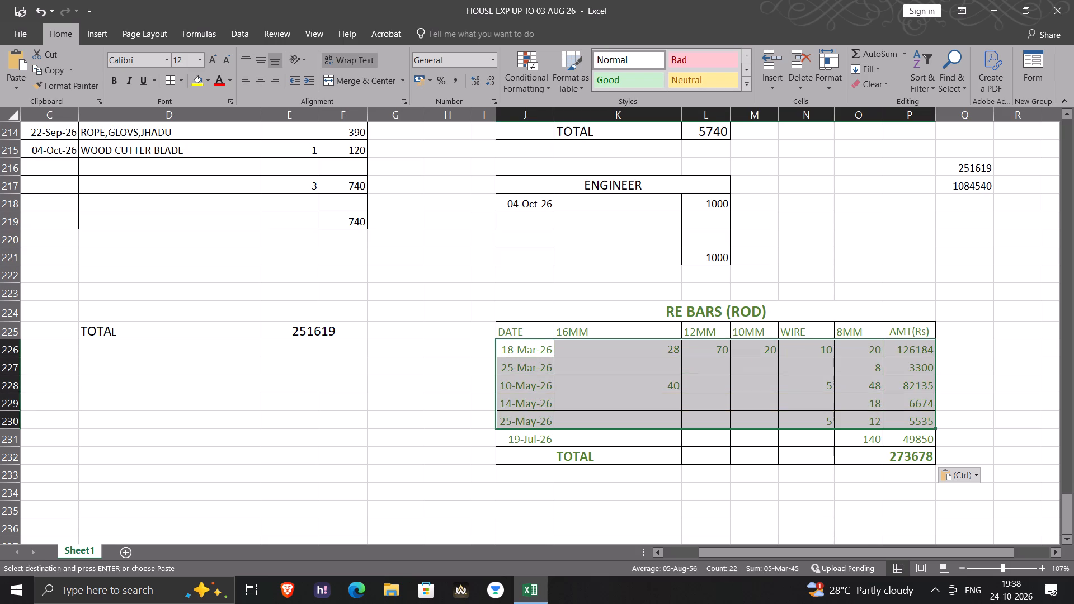
drag(906, 422, 912, 433)
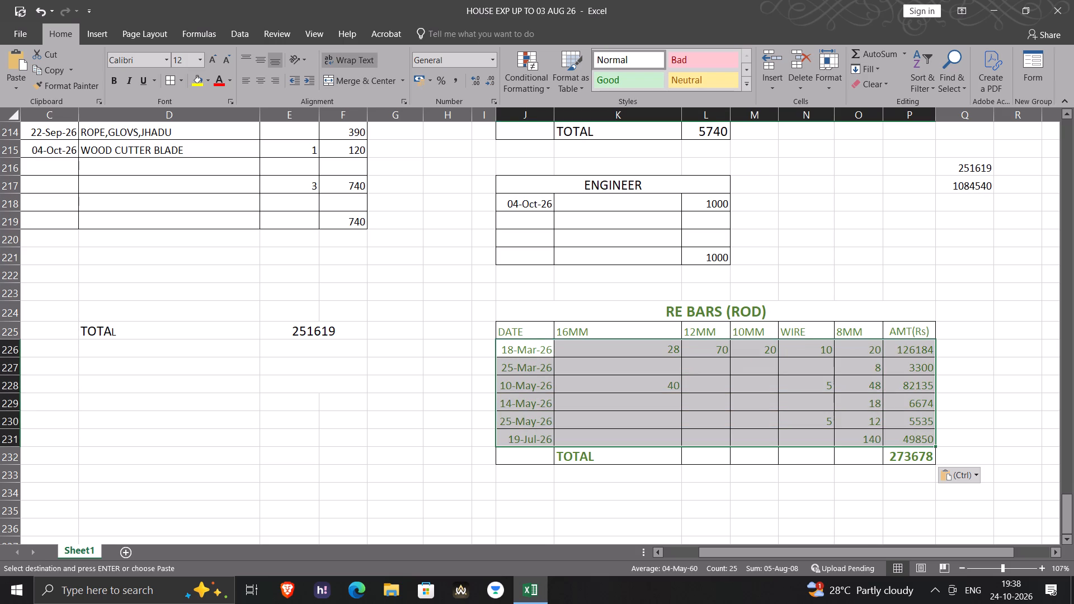
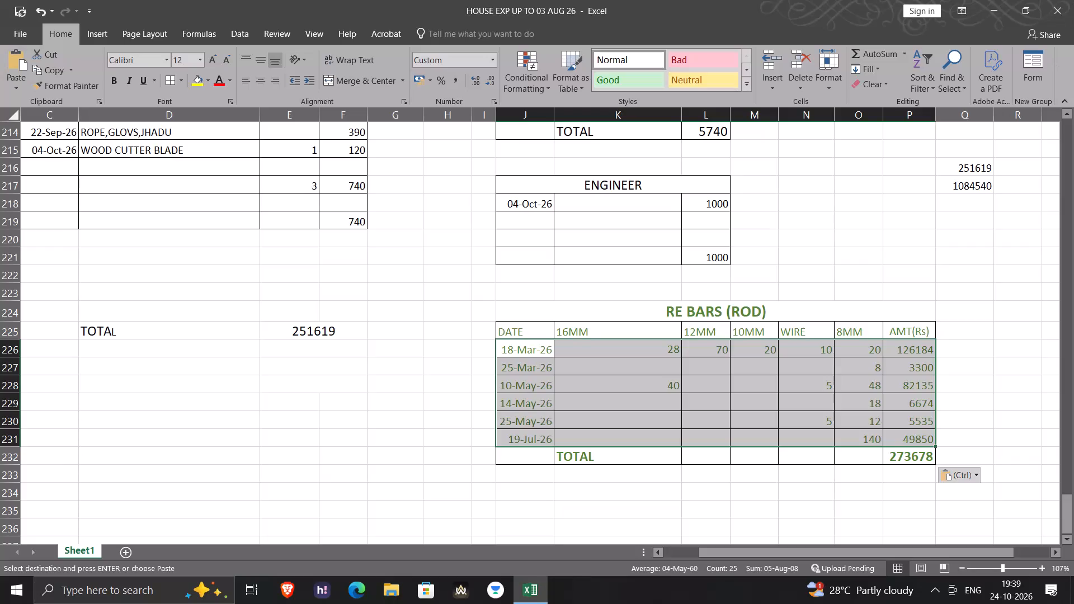
Clear the row selection and select the first date cell, J226, in the copied RE BARS (ROD) table.
click(814, 257)
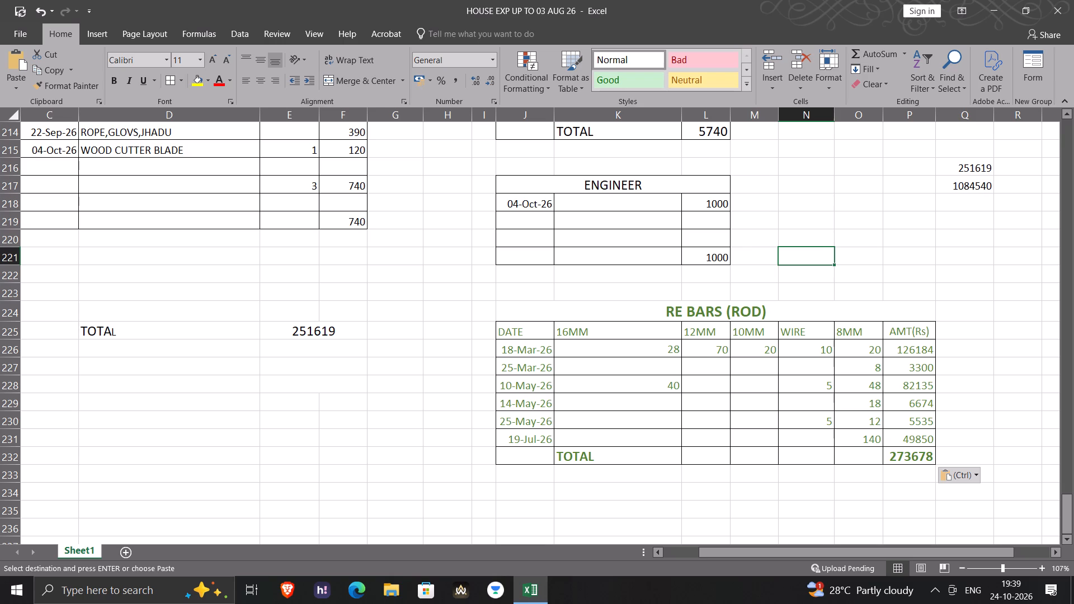
click(527, 350)
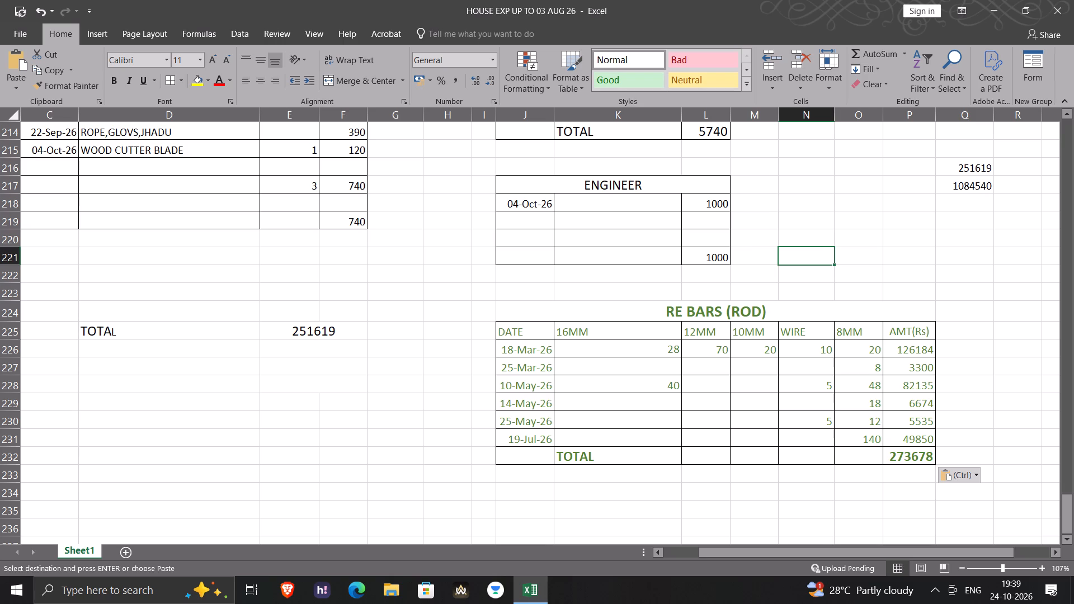
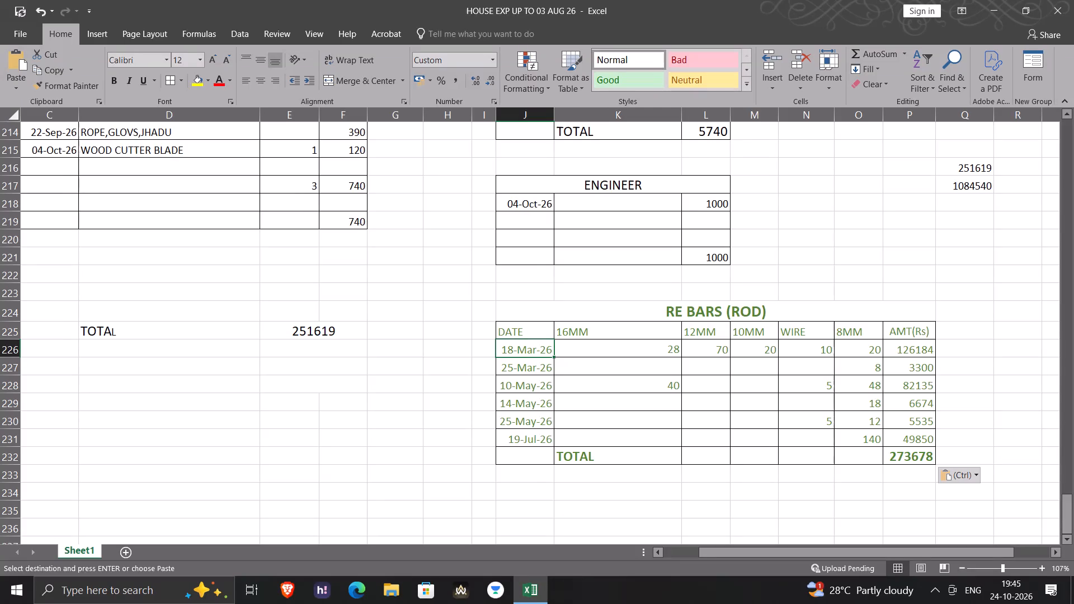
Check the sum of the AMT(Rs) entries in P226:P231 of the copied RE BARS (ROD) table, then clear the selection.
drag(906, 349, 906, 350)
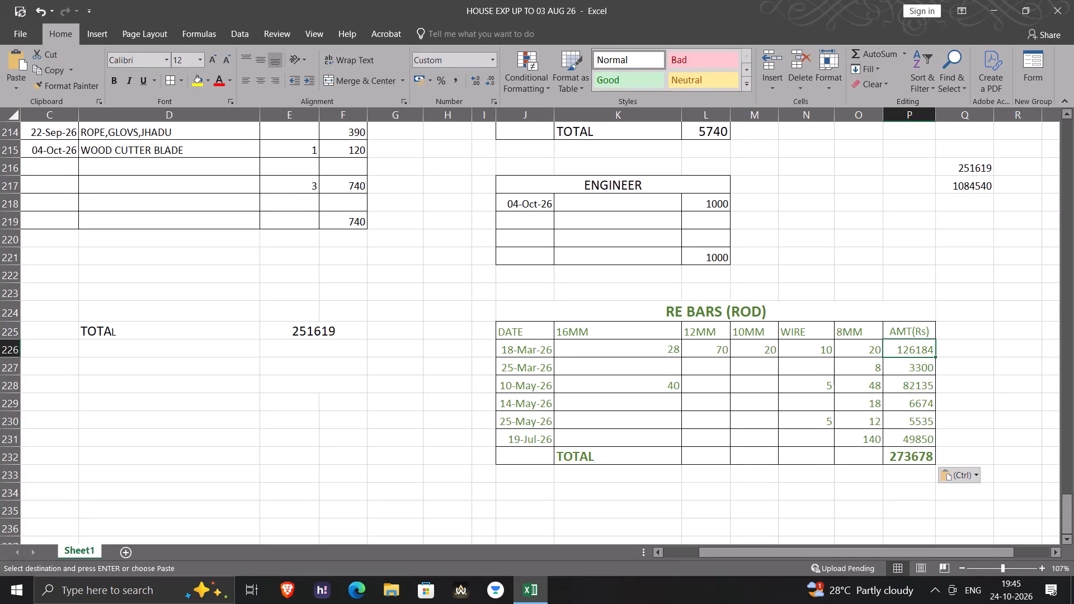
drag(906, 350, 906, 418)
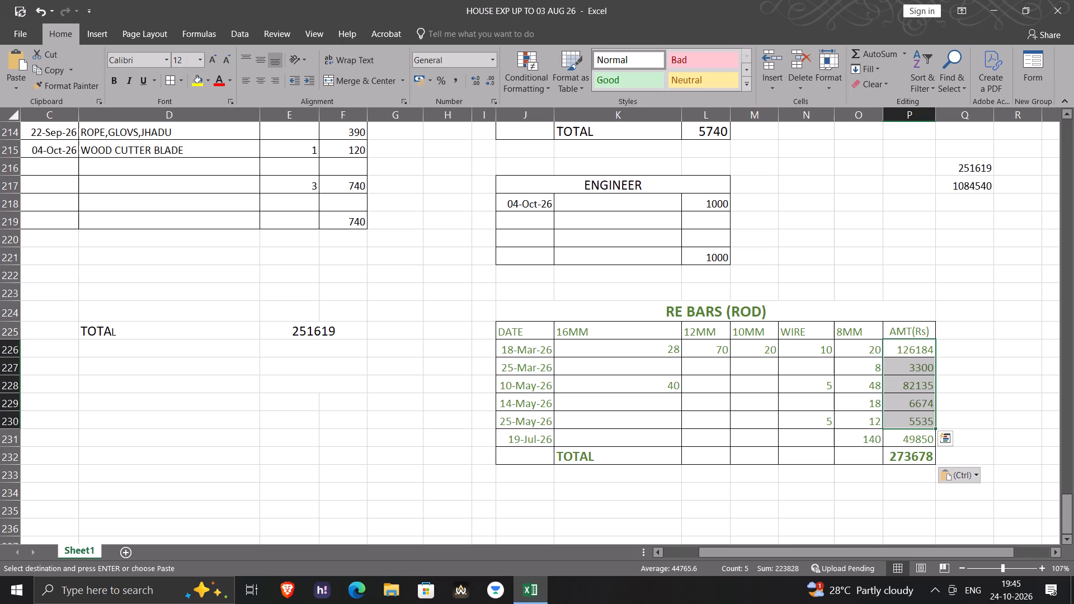
click(963, 364)
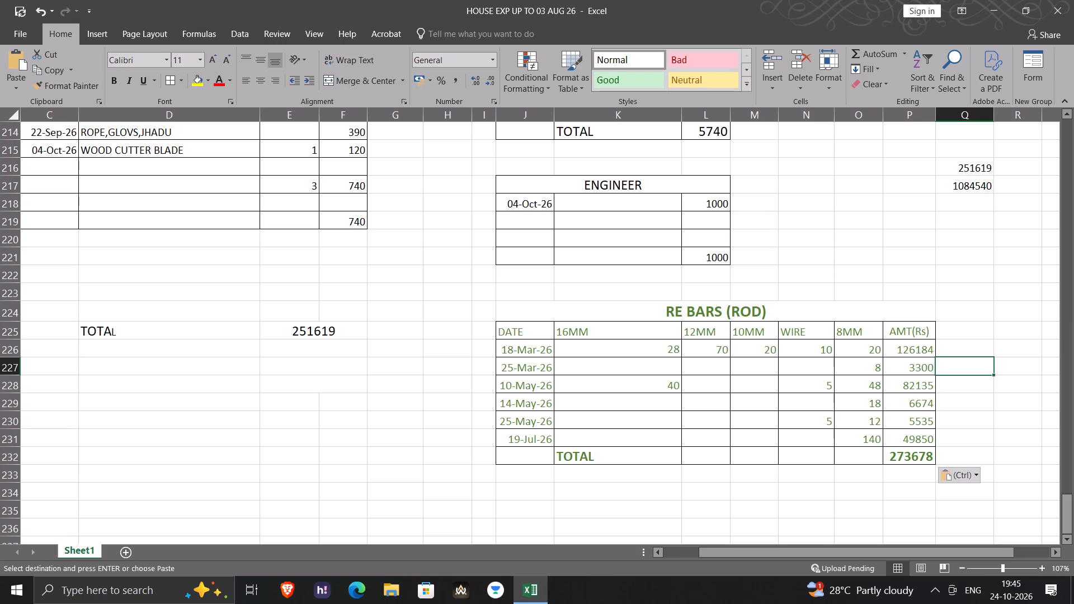
drag(897, 347, 910, 420)
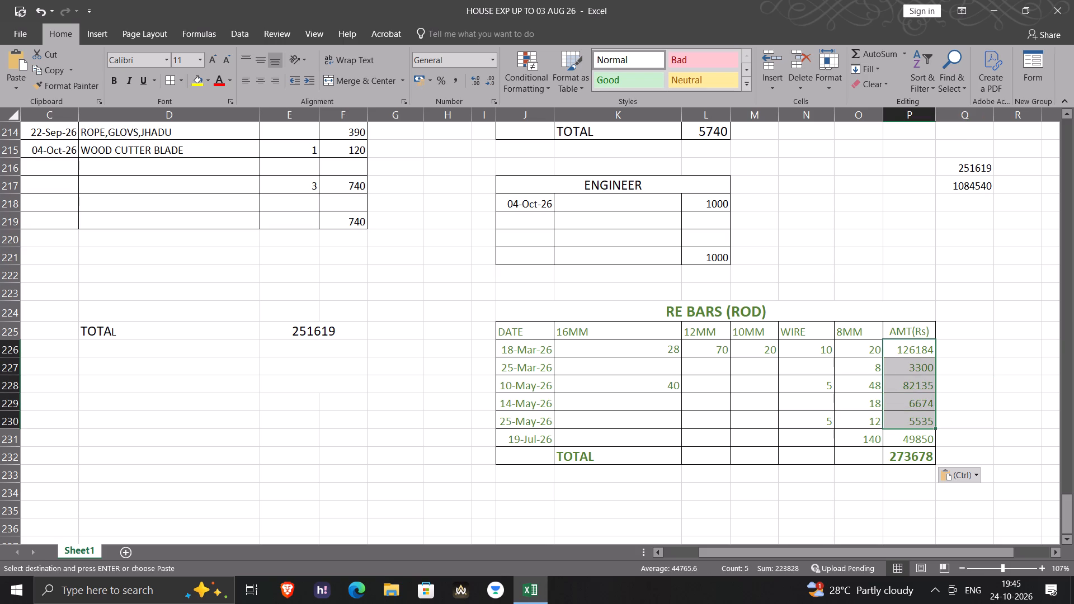
drag(910, 420, 913, 433)
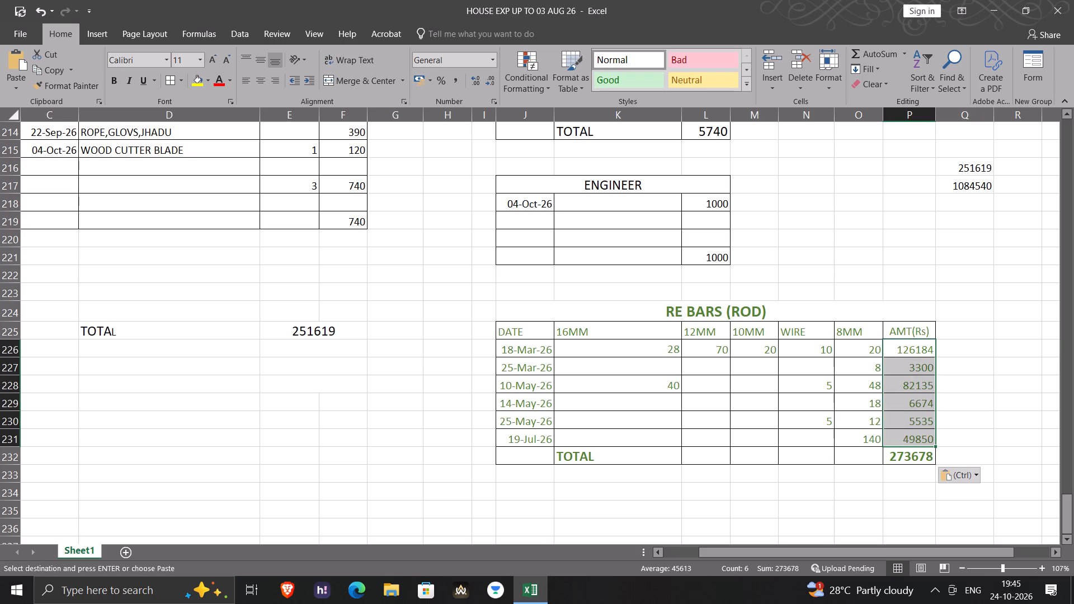
drag(913, 433, 916, 433)
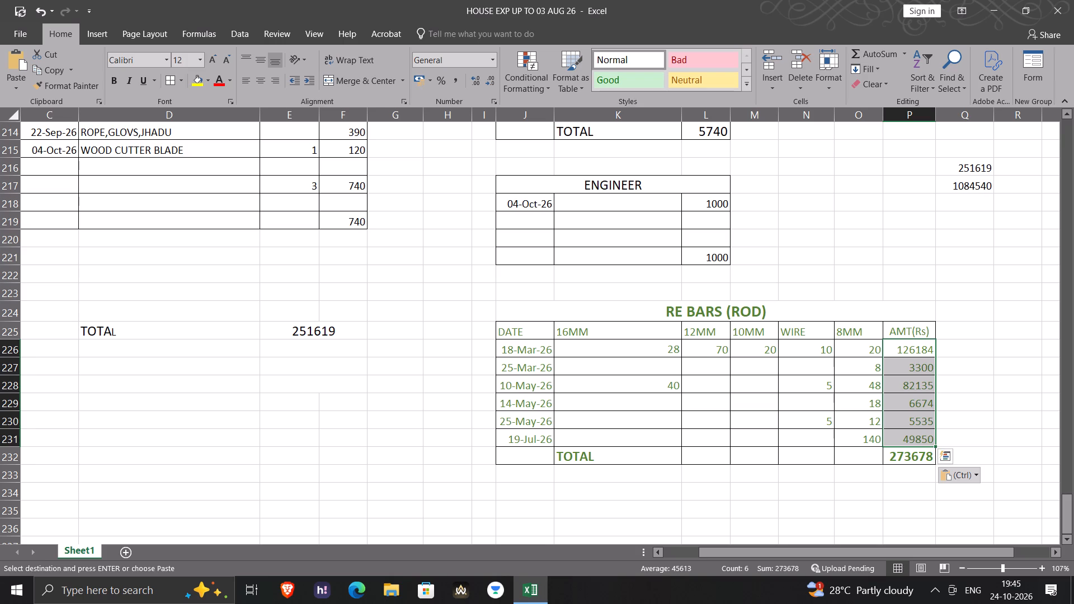
click(979, 358)
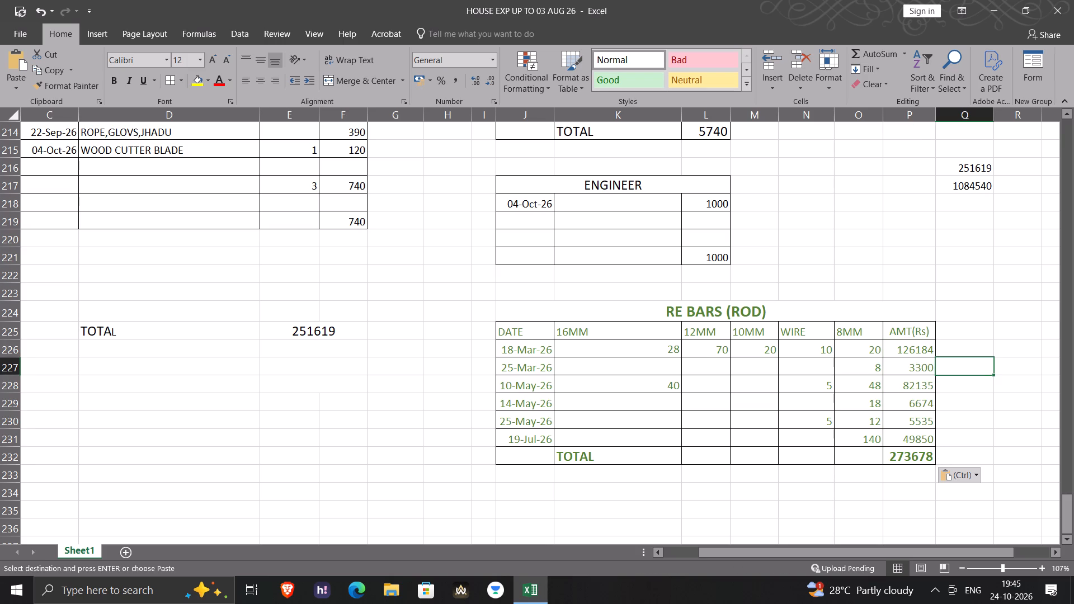